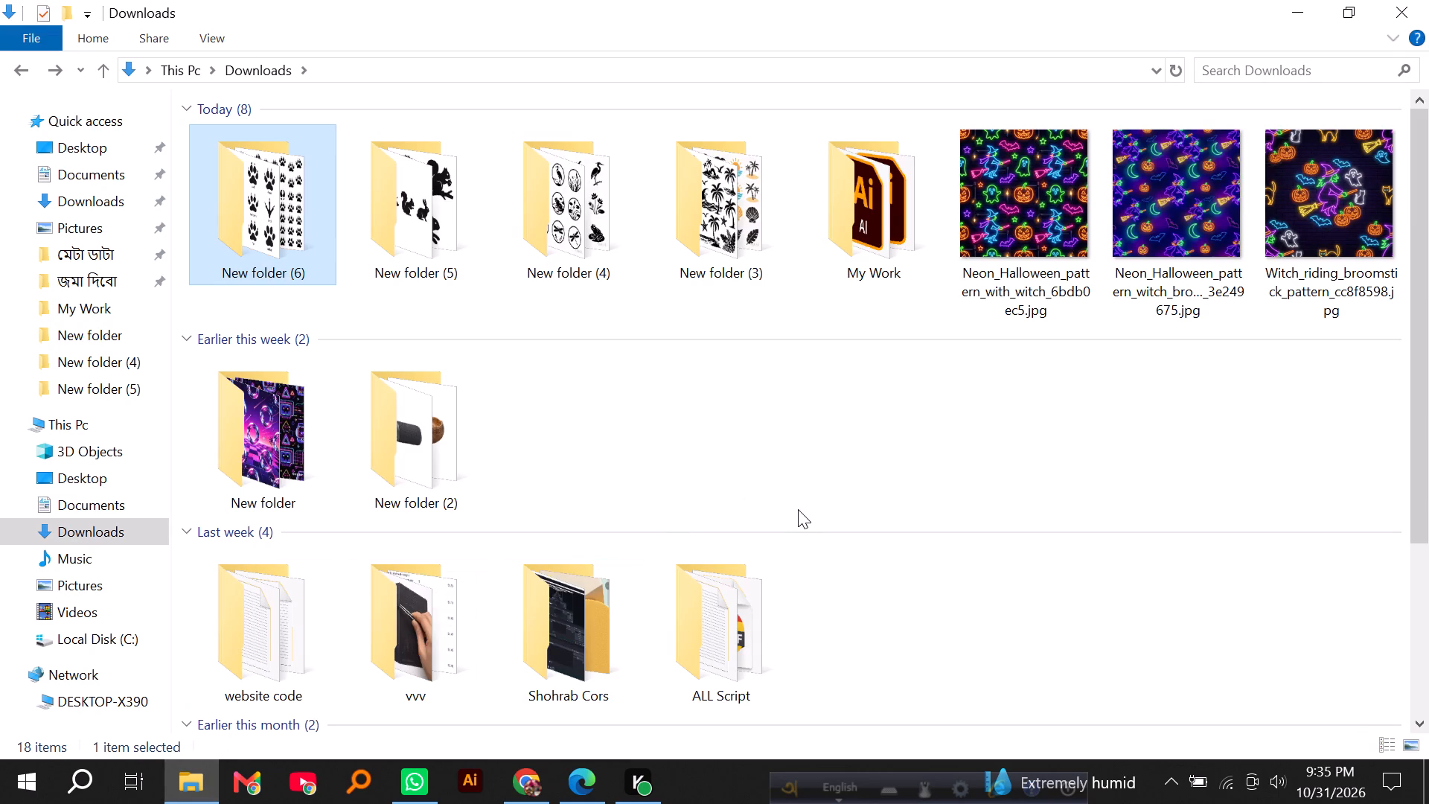
{"action": "left_click", "coordinate": [579, 780]}
{"action": "left_click", "coordinate": [1415, 0]}
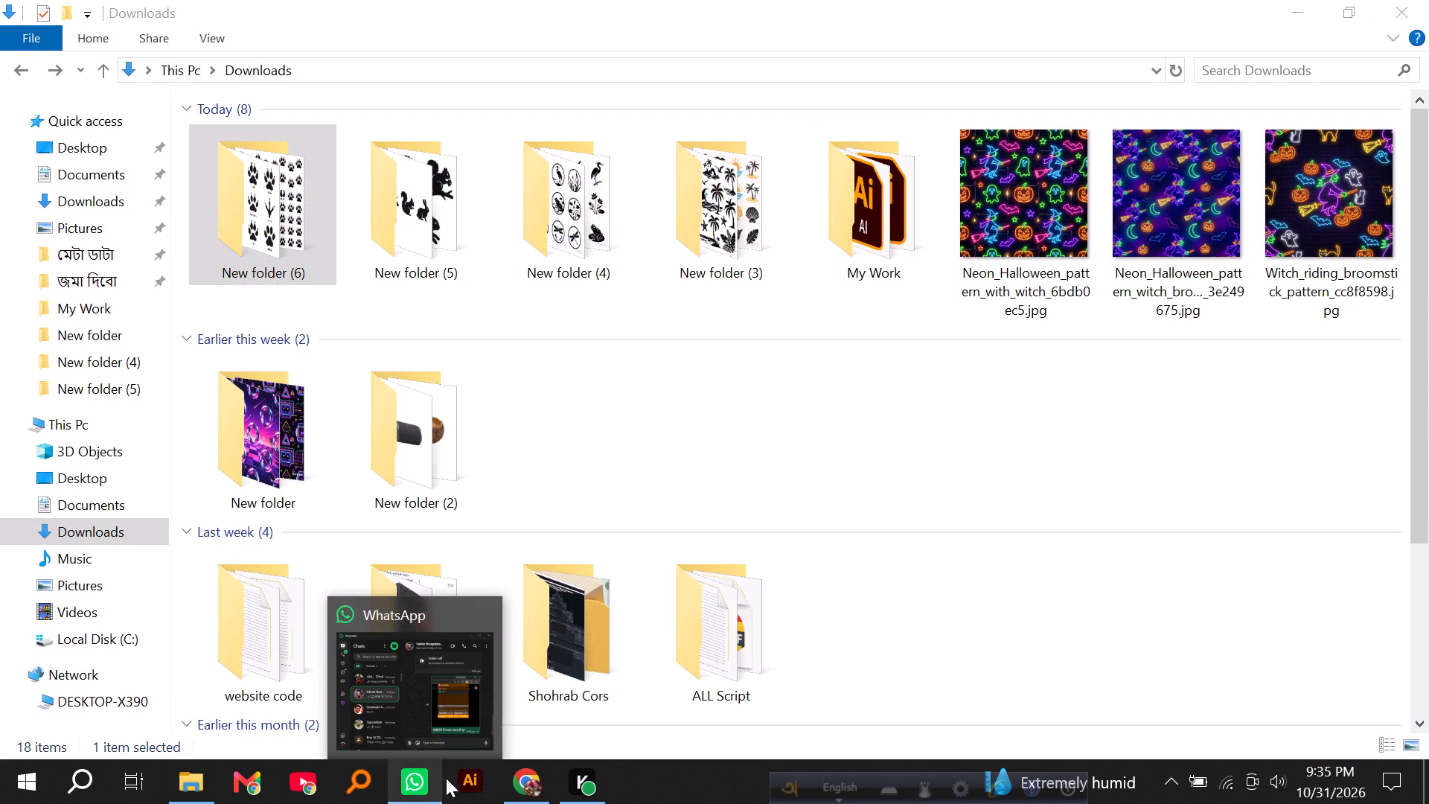
Unpin Adobe Illustrator 2024 from the taskbar.
{"action": "right_click", "coordinate": [470, 780]}
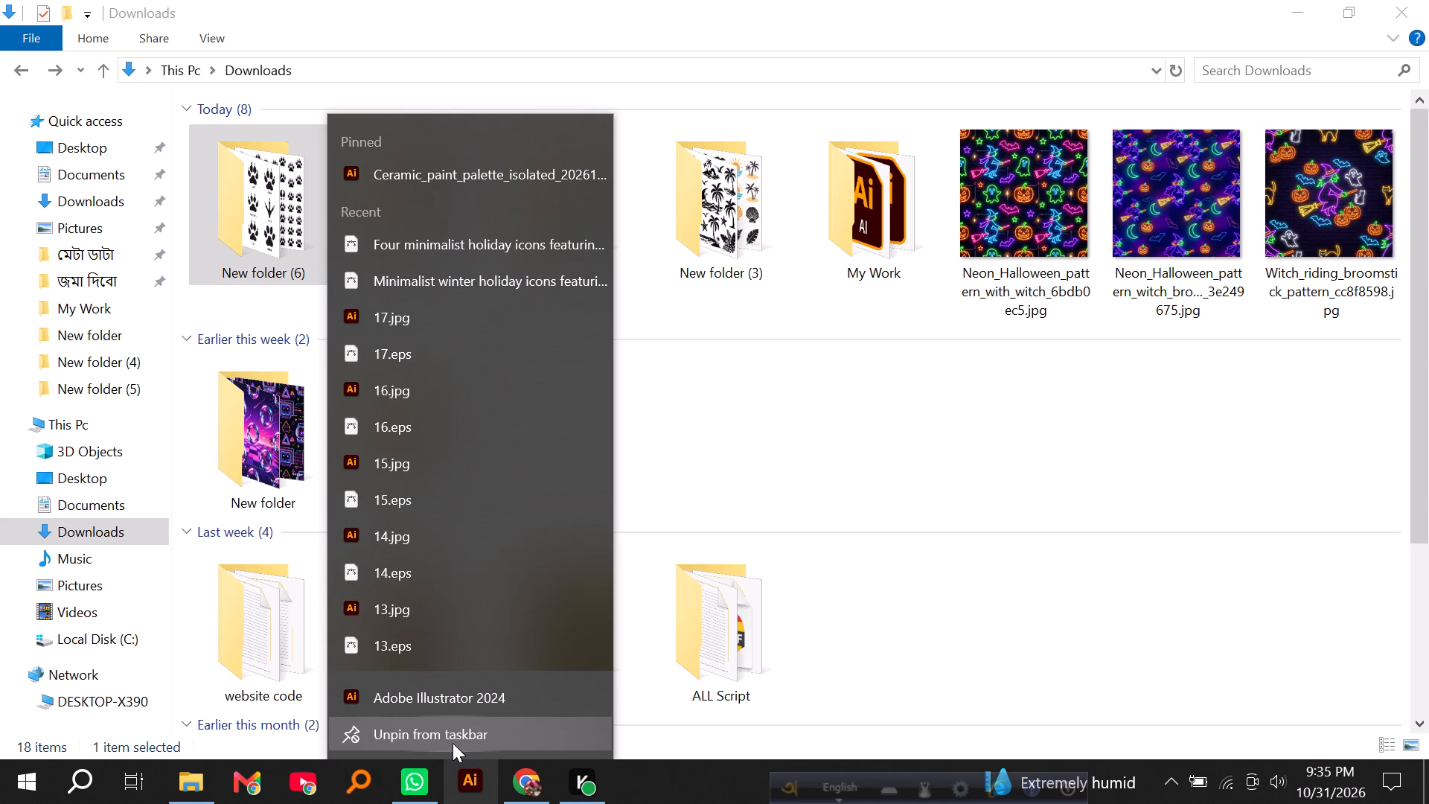
{"action": "left_click", "coordinate": [451, 737]}
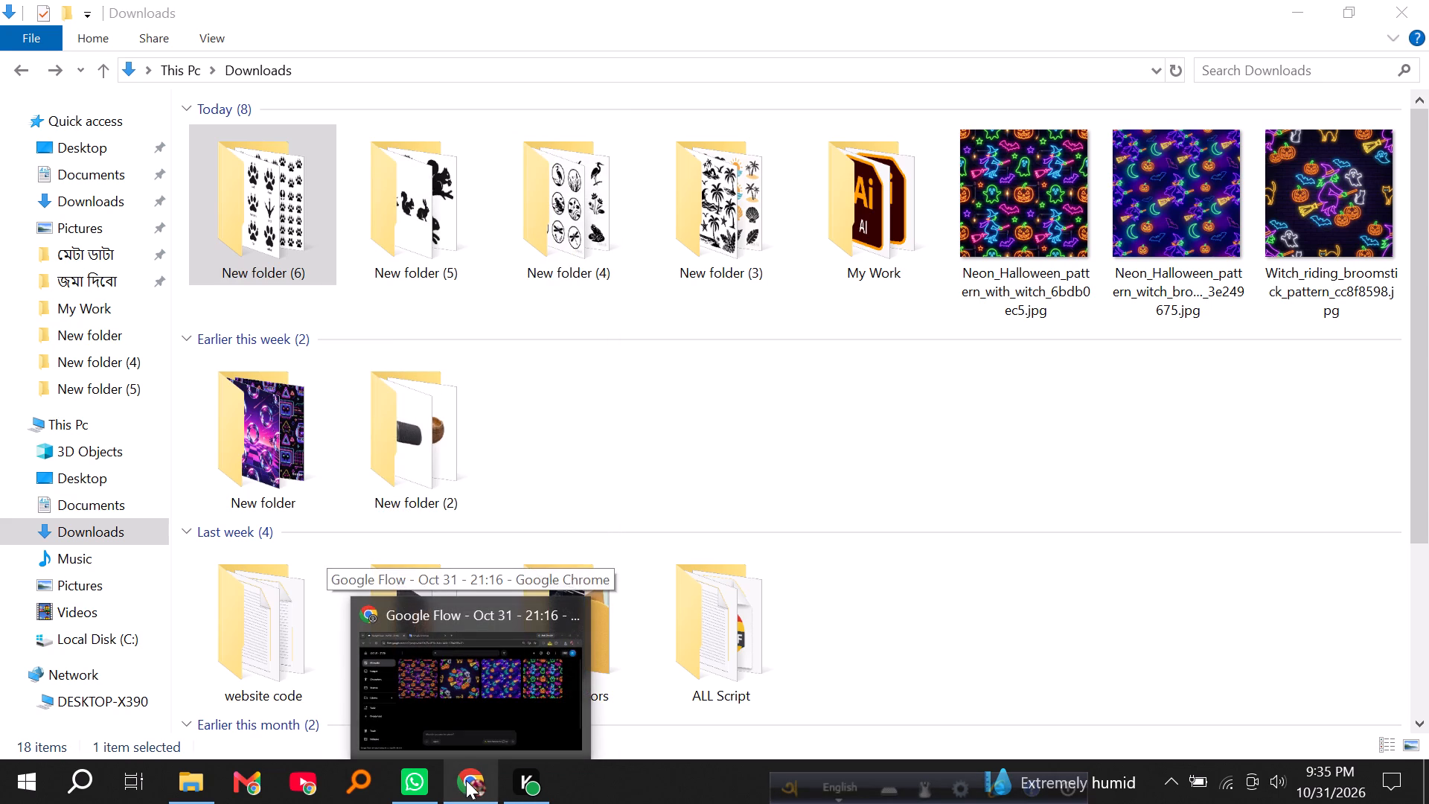
Open the ভবিষ্যৎ জমা folder inside Pictures.
{"action": "left_click", "coordinate": [98, 220]}
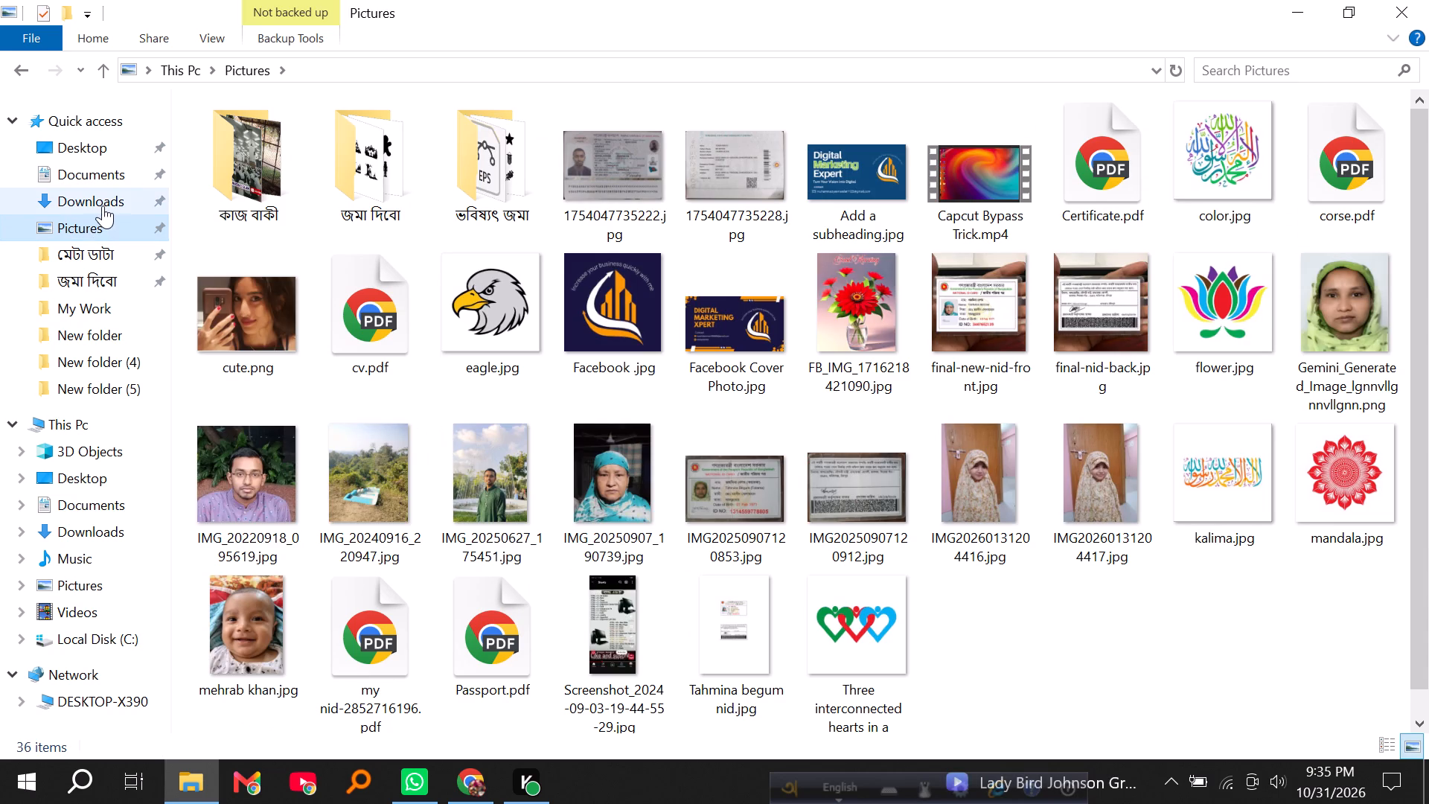
{"action": "left_click", "coordinate": [103, 205]}
{"action": "left_click", "coordinate": [103, 225]}
{"action": "double_click", "coordinate": [457, 198]}
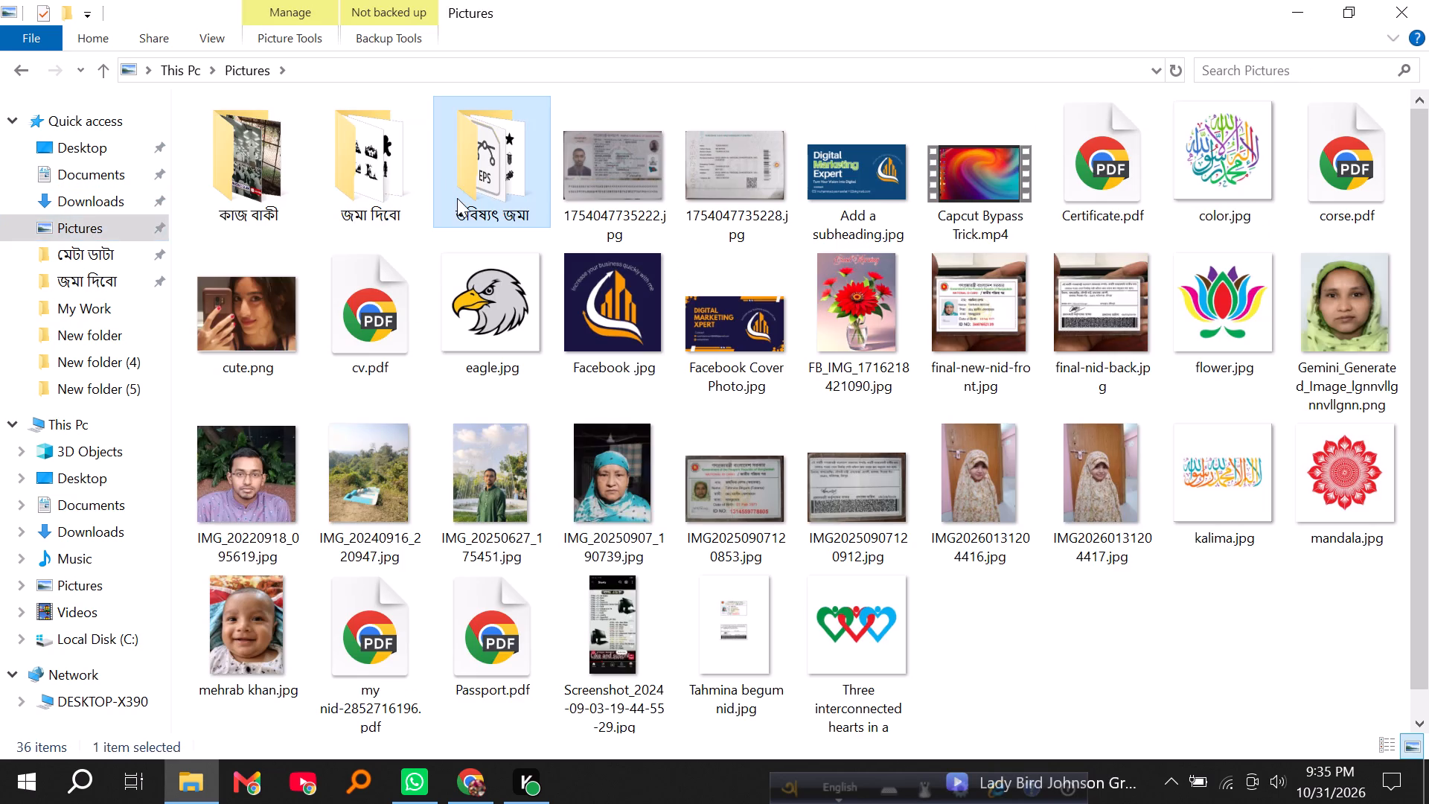
Look through the EPS and JPG artwork files in the ভবিষ্যৎ জমা folder.
{"action": "scroll", "coordinate": [451, 234], "scroll_direction": "down", "scroll_amount": 5}
{"action": "scroll", "coordinate": [465, 334], "scroll_direction": "down", "scroll_amount": 6}
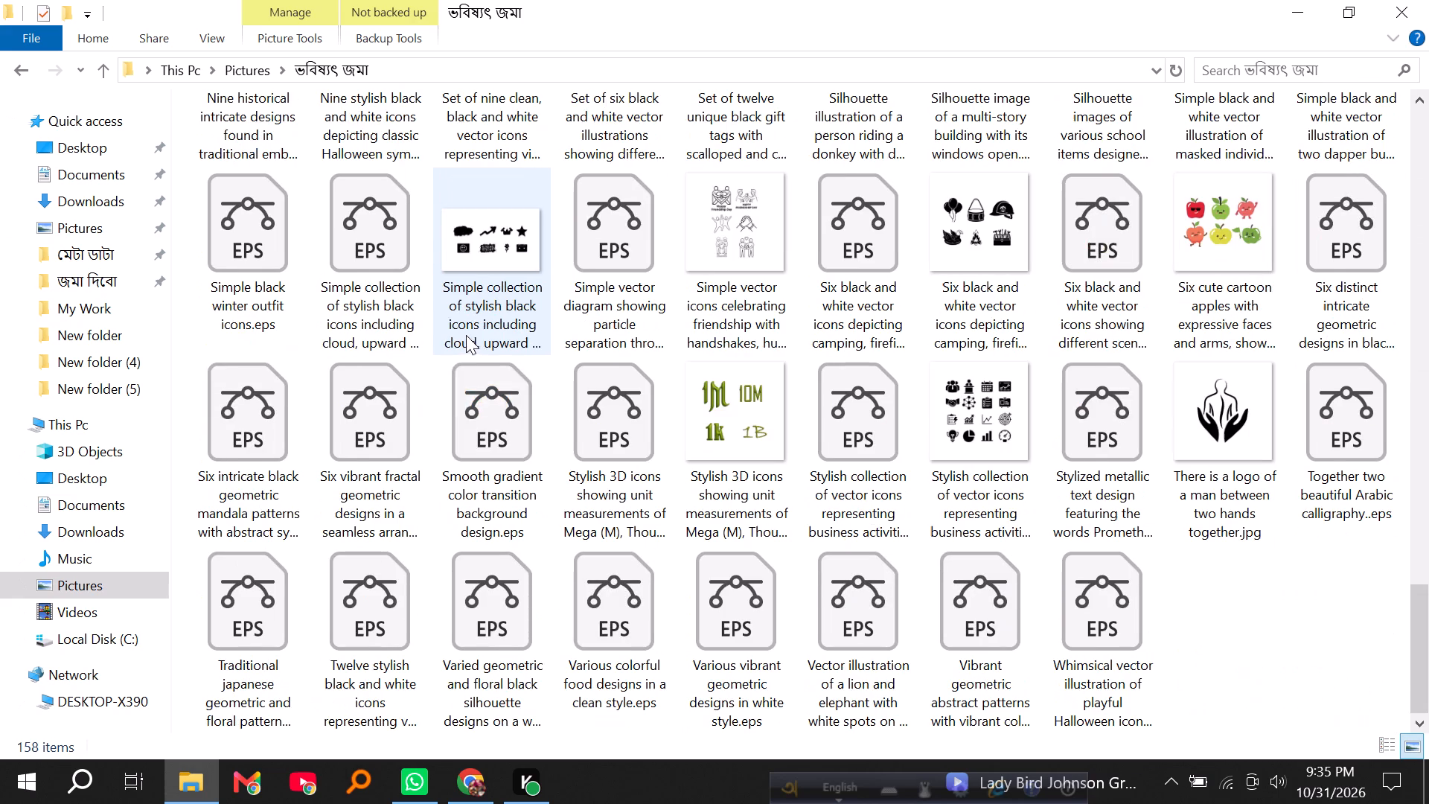
{"action": "scroll", "coordinate": [466, 335], "scroll_direction": "down", "scroll_amount": 10}
{"action": "scroll", "coordinate": [534, 343], "scroll_direction": "down", "scroll_amount": 5}
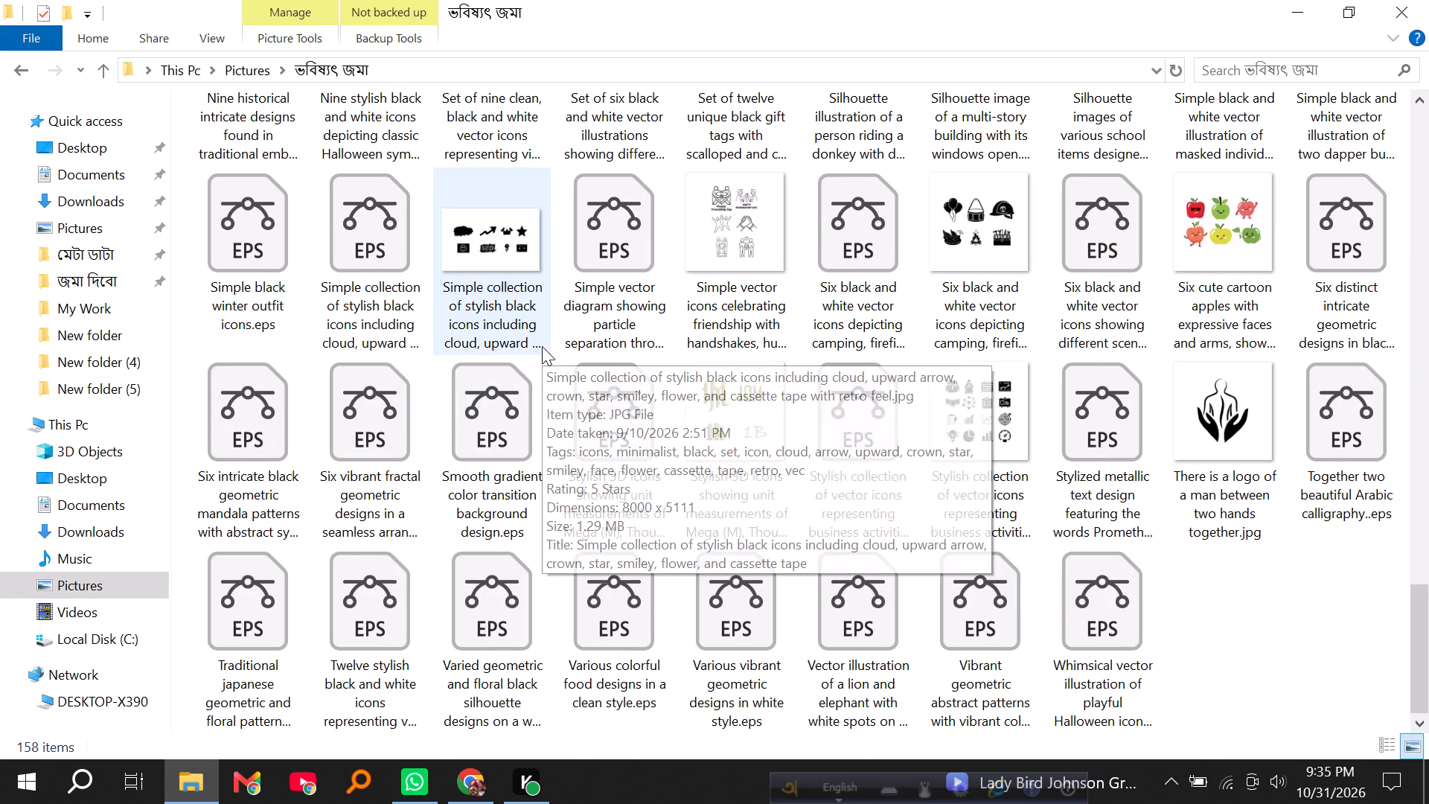
{"action": "scroll", "coordinate": [542, 355], "scroll_direction": "down", "scroll_amount": 4}
{"action": "scroll", "coordinate": [542, 365], "scroll_direction": "up", "scroll_amount": 12}
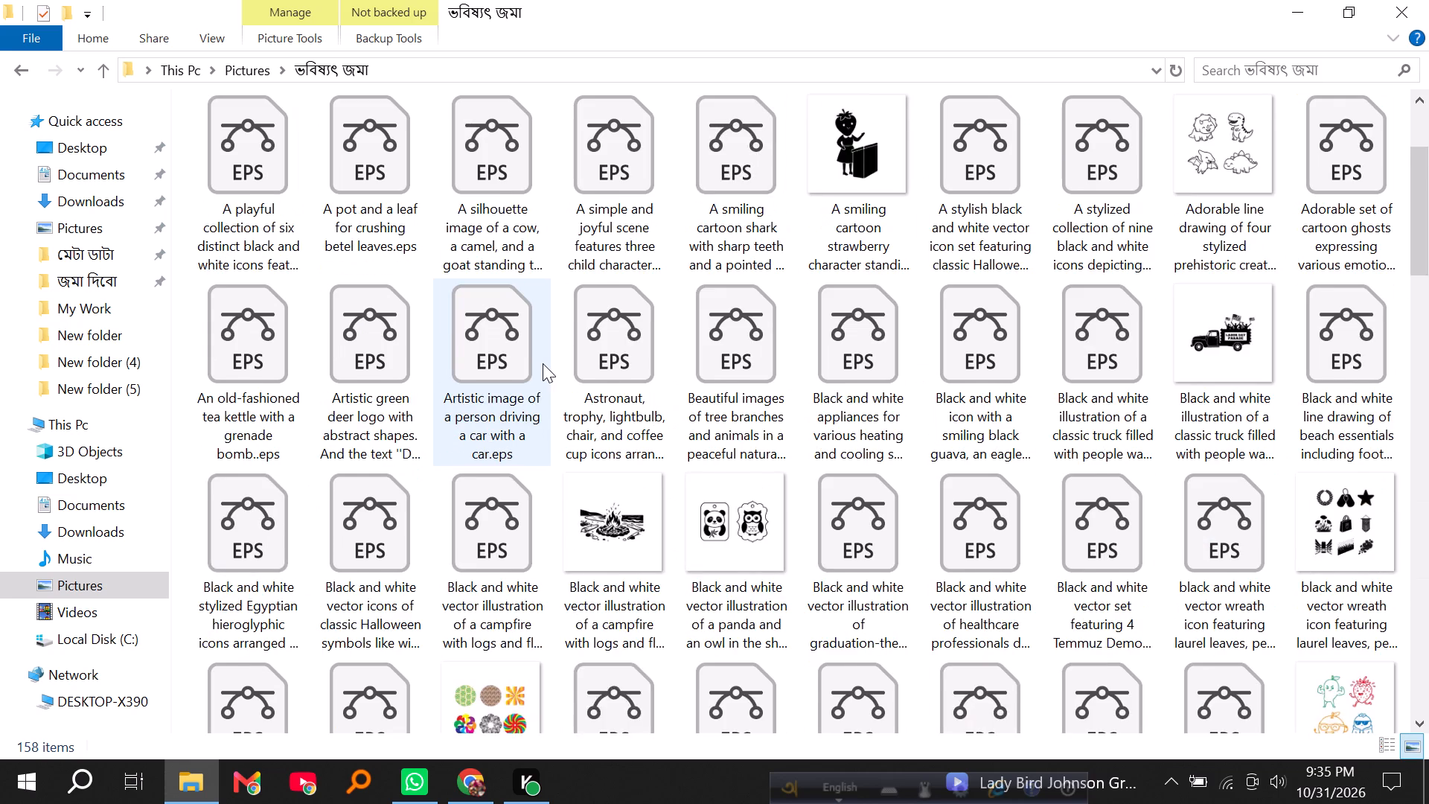
{"action": "scroll", "coordinate": [543, 363], "scroll_direction": "up", "scroll_amount": 1}
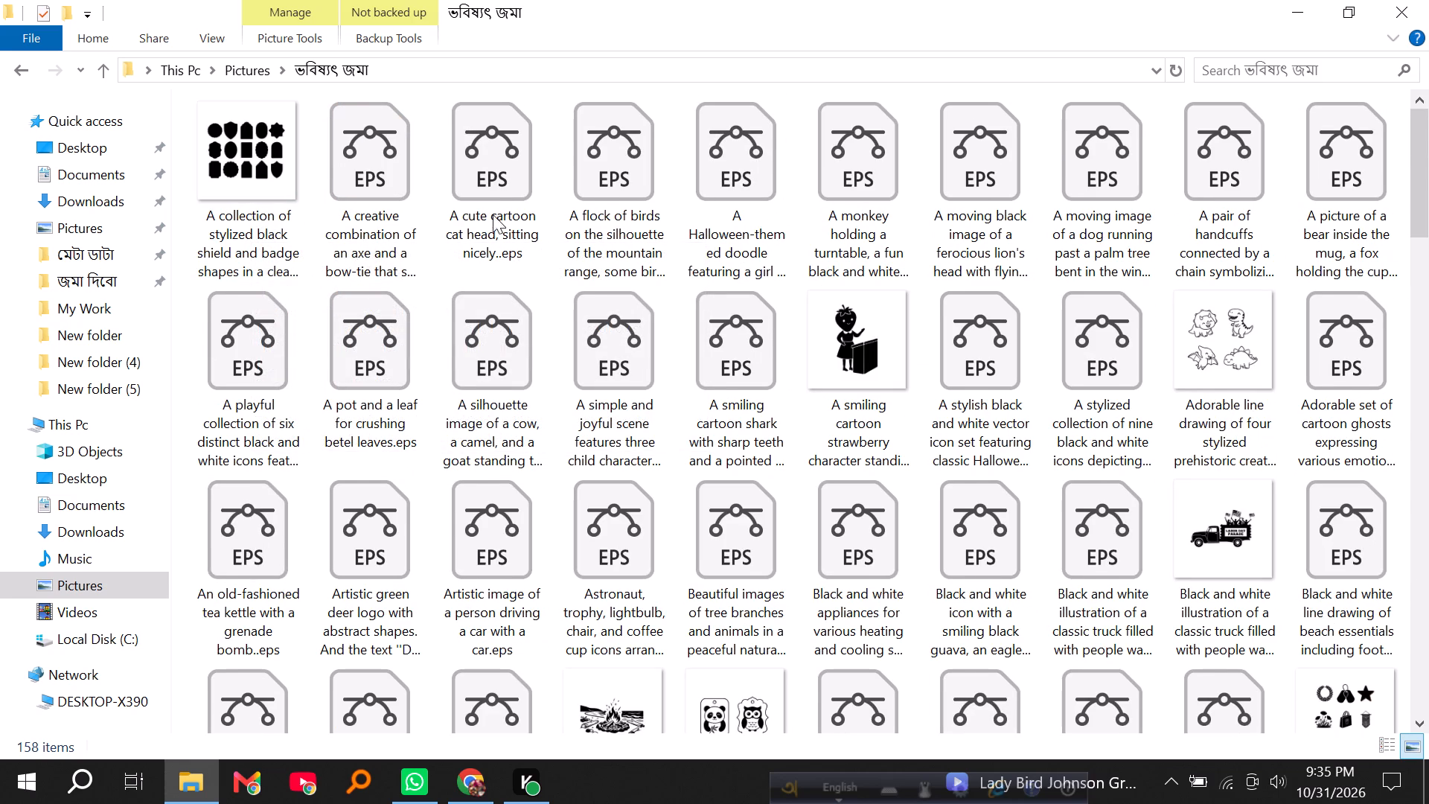
{"action": "scroll", "coordinate": [512, 252], "scroll_direction": "down", "scroll_amount": 19}
{"action": "scroll", "coordinate": [520, 274], "scroll_direction": "down", "scroll_amount": 5}
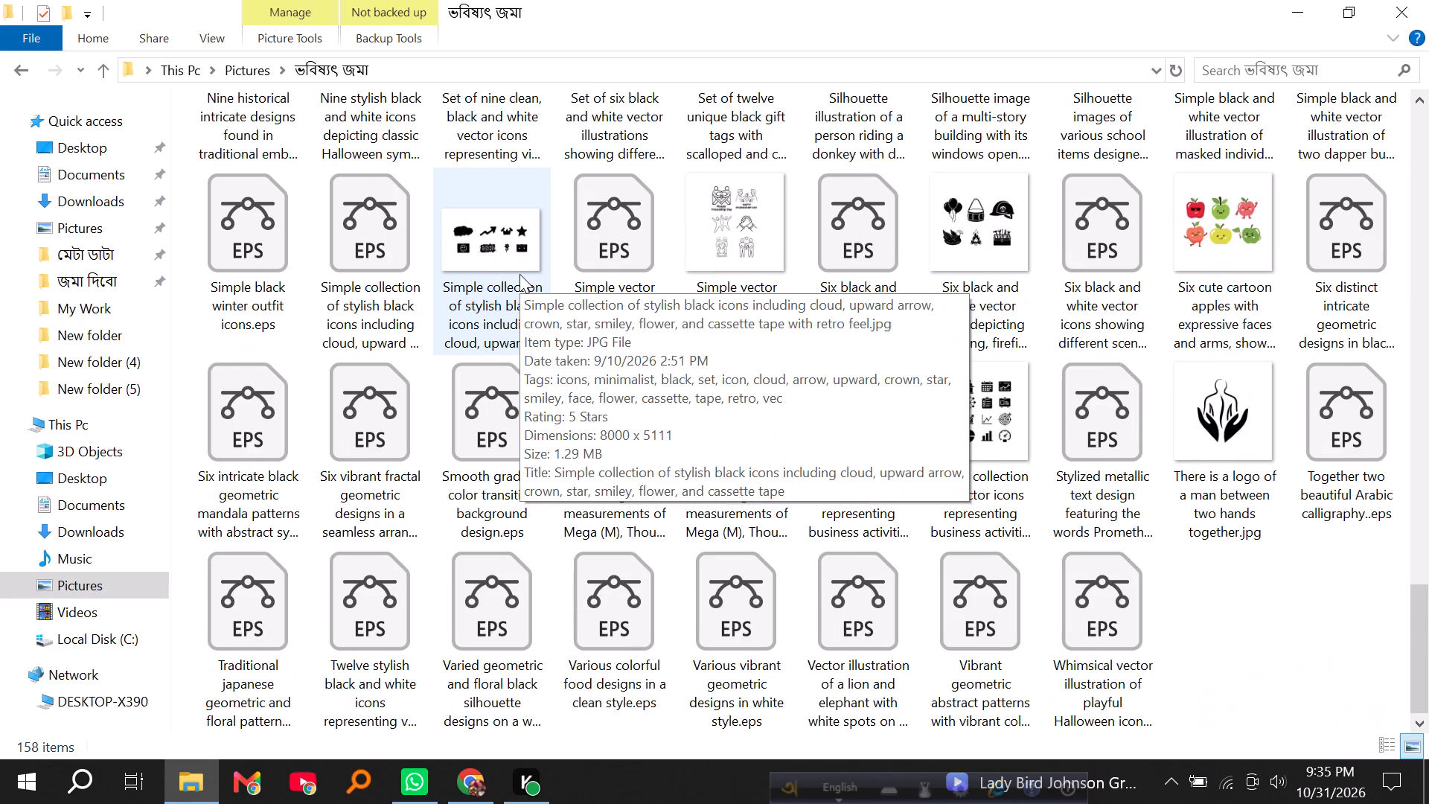
{"action": "scroll", "coordinate": [520, 274], "scroll_direction": "down", "scroll_amount": 12}
{"action": "left_click", "coordinate": [714, 253]}
{"action": "scroll", "coordinate": [593, 324], "scroll_direction": "up", "scroll_amount": 3}
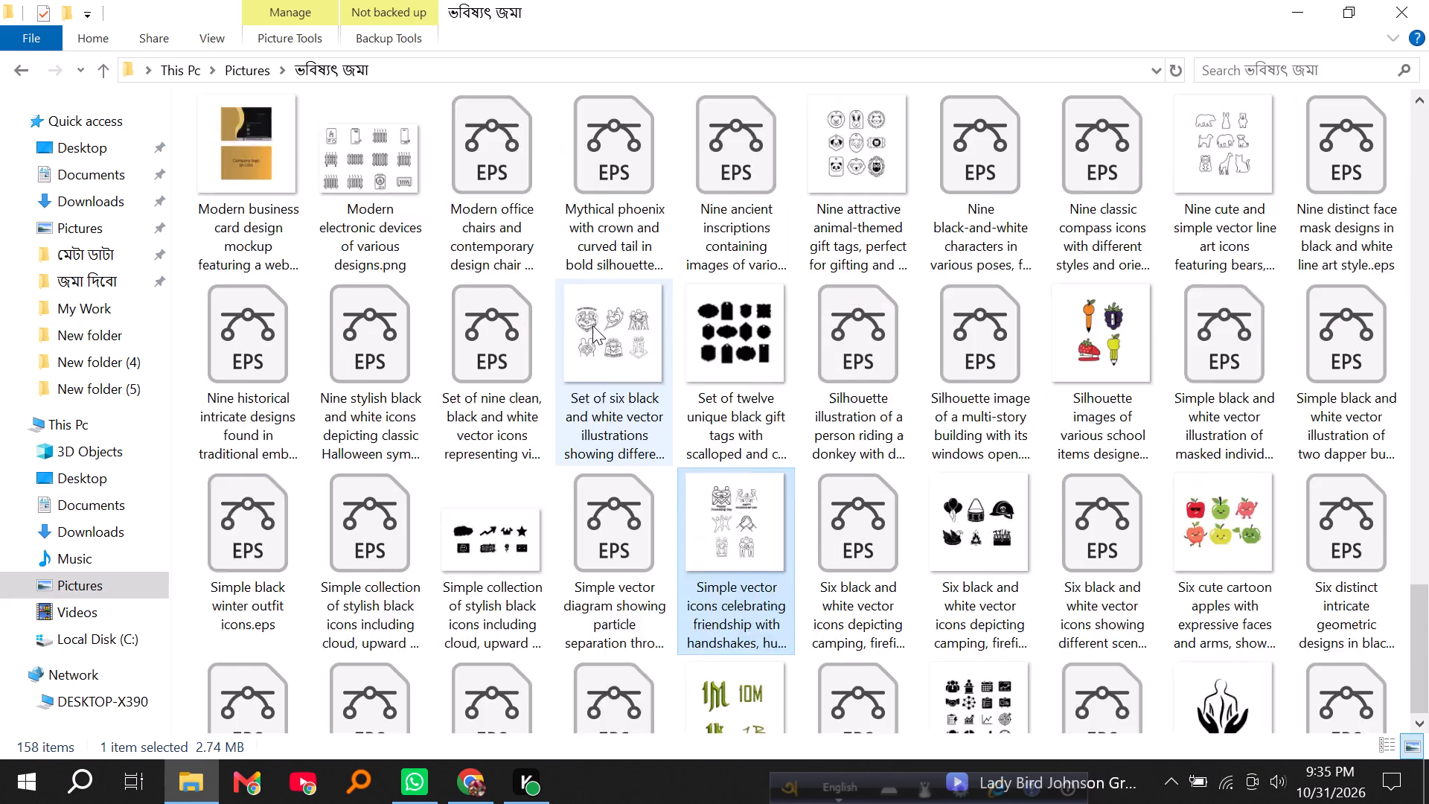
{"action": "scroll", "coordinate": [592, 325], "scroll_direction": "up", "scroll_amount": 14}
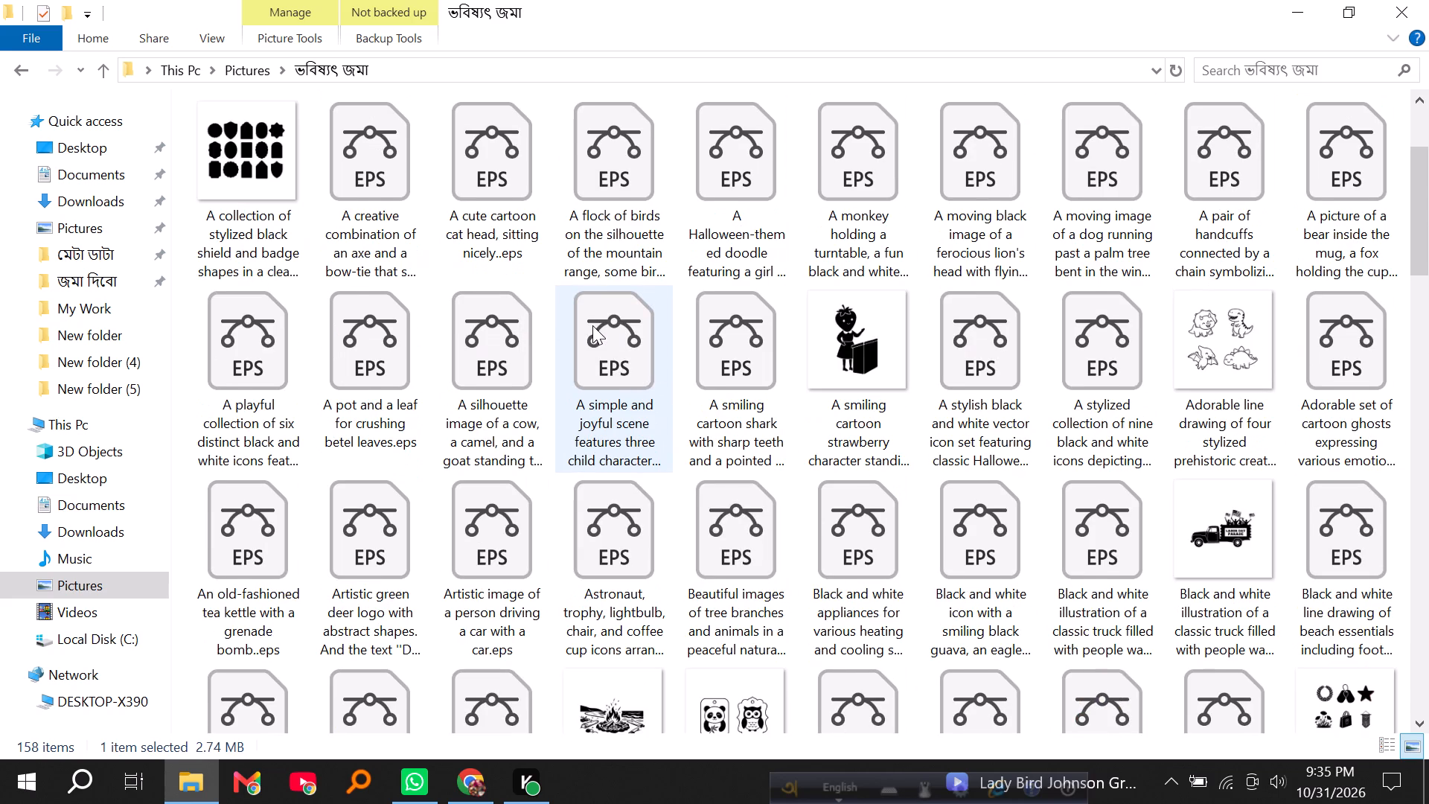
{"action": "scroll", "coordinate": [582, 345], "scroll_direction": "down", "scroll_amount": 3}
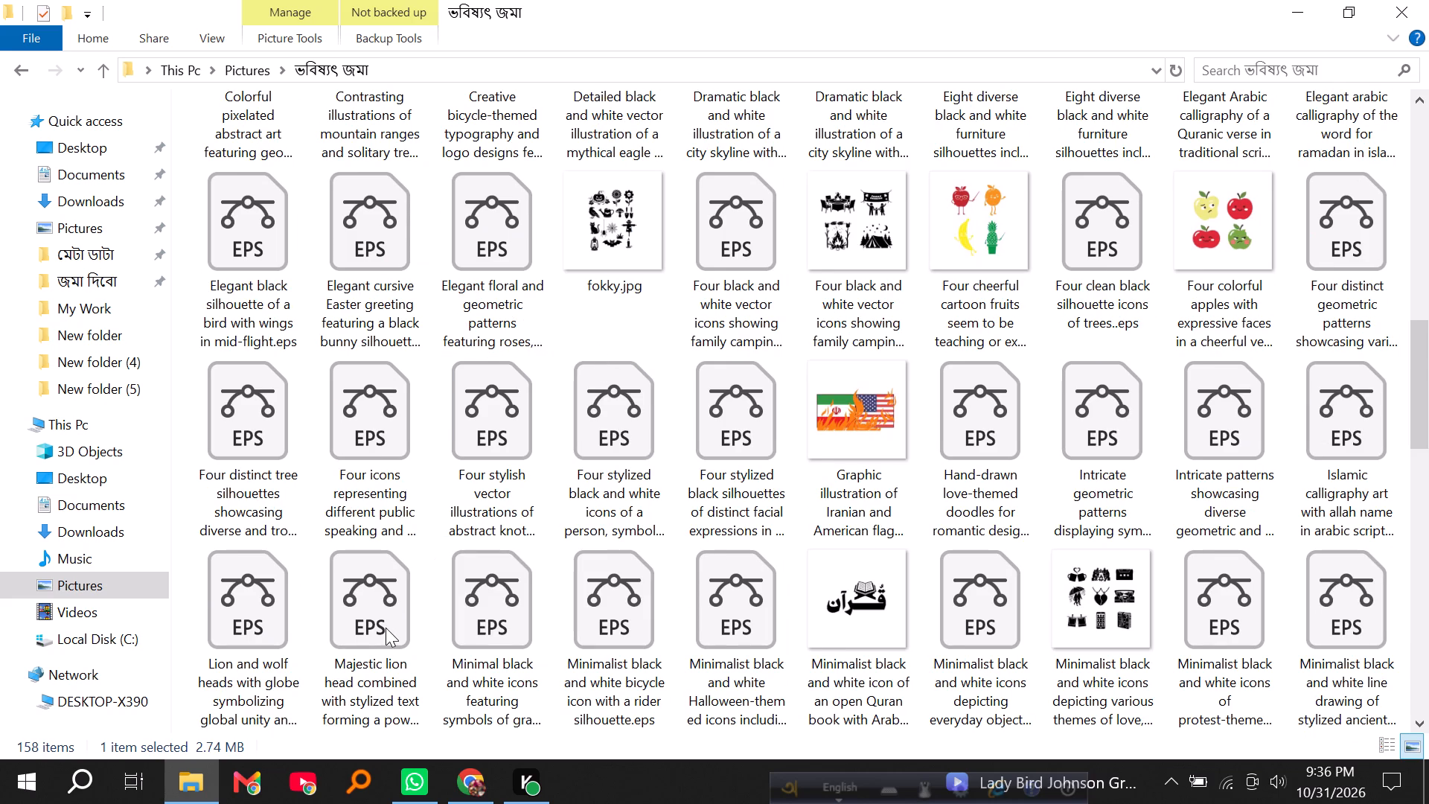
{"action": "scroll", "coordinate": [389, 628], "scroll_direction": "down", "scroll_amount": 13}
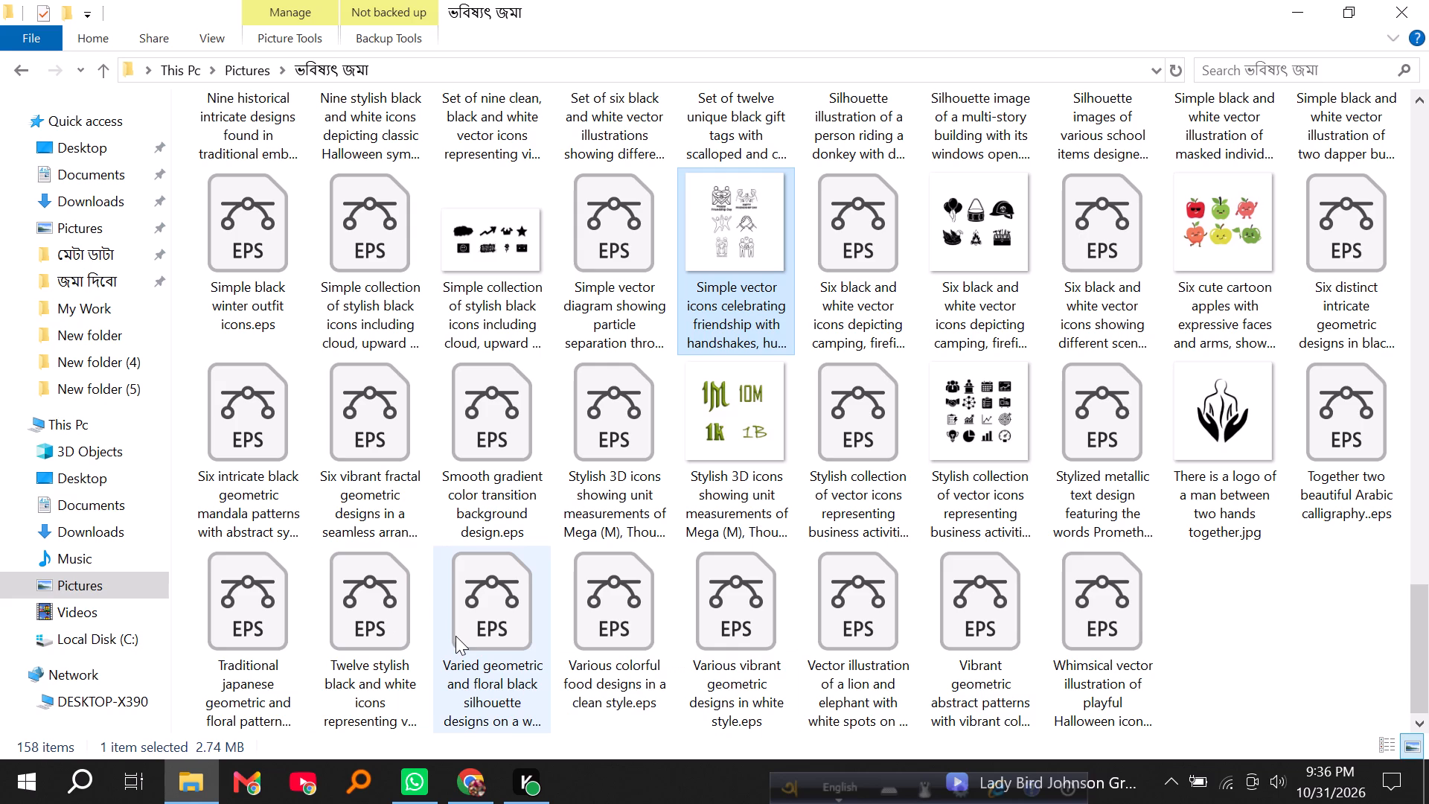
{"action": "scroll", "coordinate": [455, 635], "scroll_direction": "up", "scroll_amount": 16}
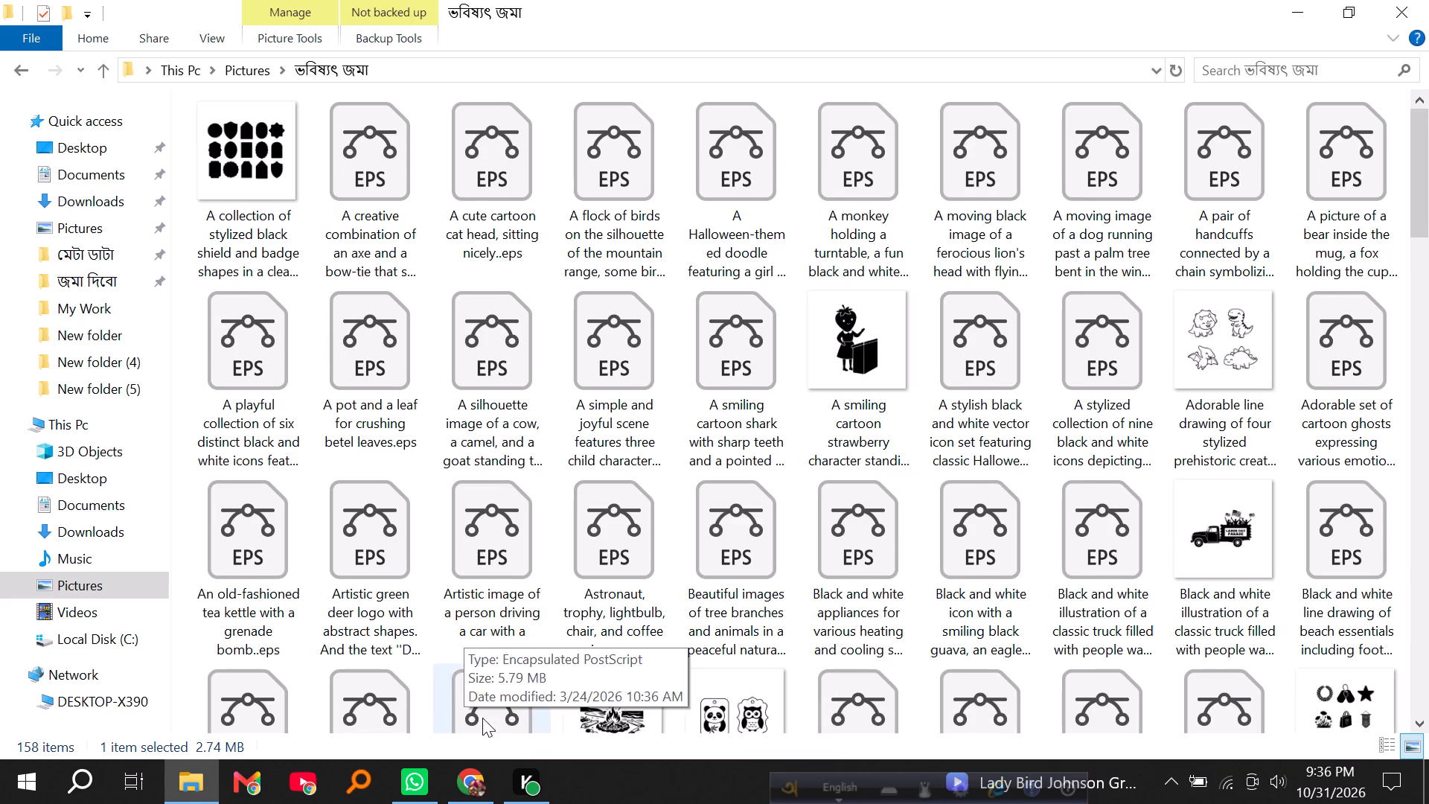
{"action": "scroll", "coordinate": [461, 519], "scroll_direction": "up", "scroll_amount": 5}
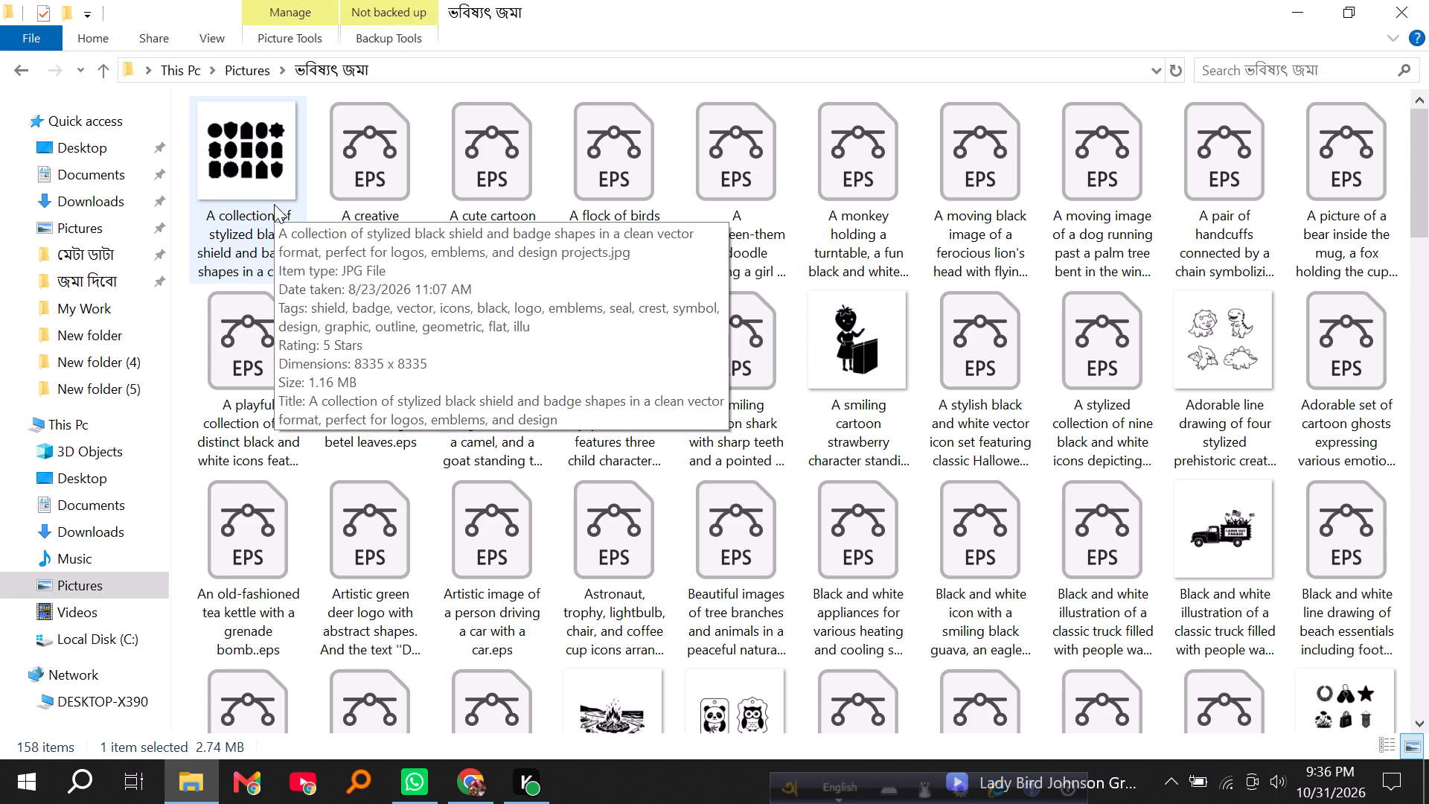
Open the EPS file about a creative combination of an axe and a bow-tie in Adobe Illustrator.
{"action": "double_click", "coordinate": [373, 185]}
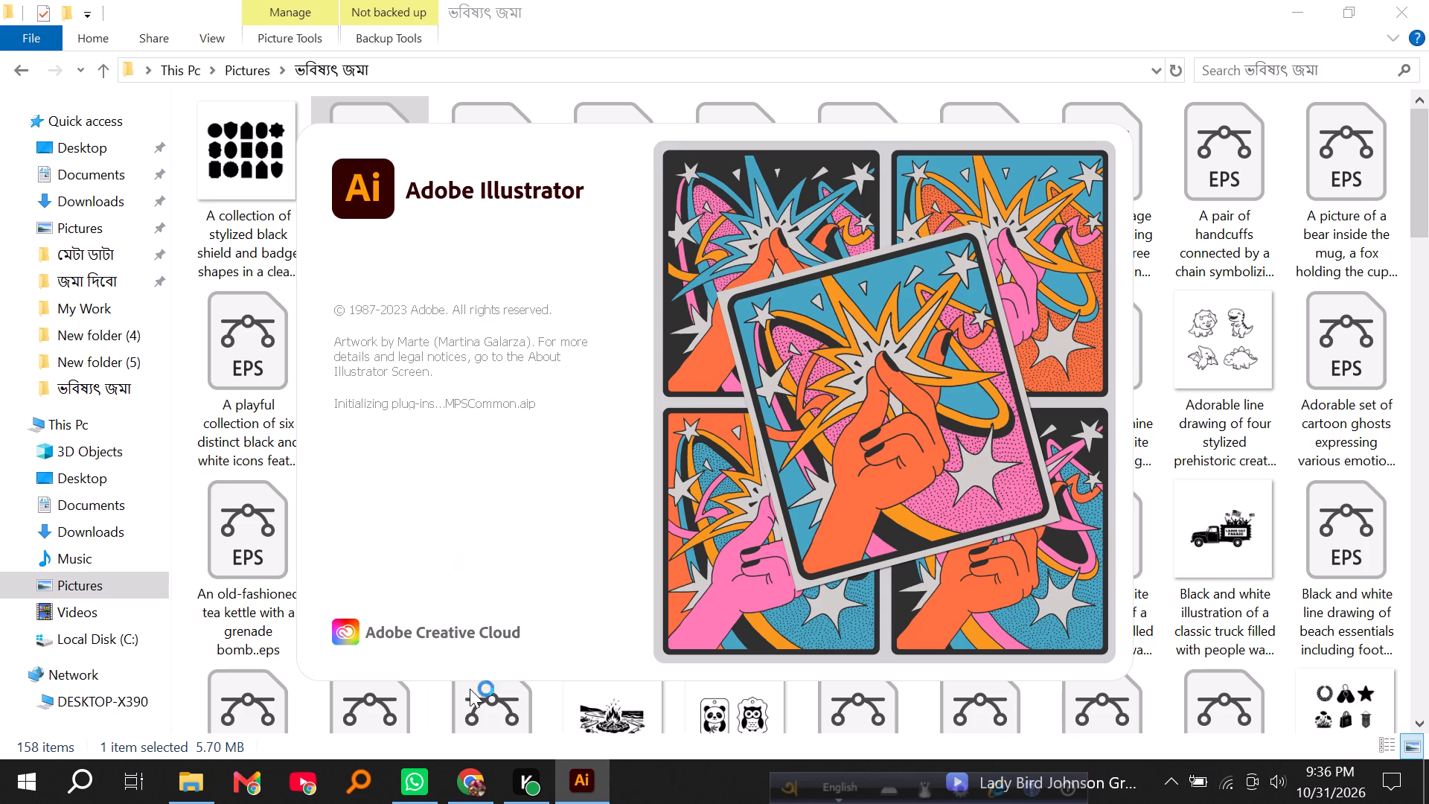
{"action": "left_click", "coordinate": [475, 791]}
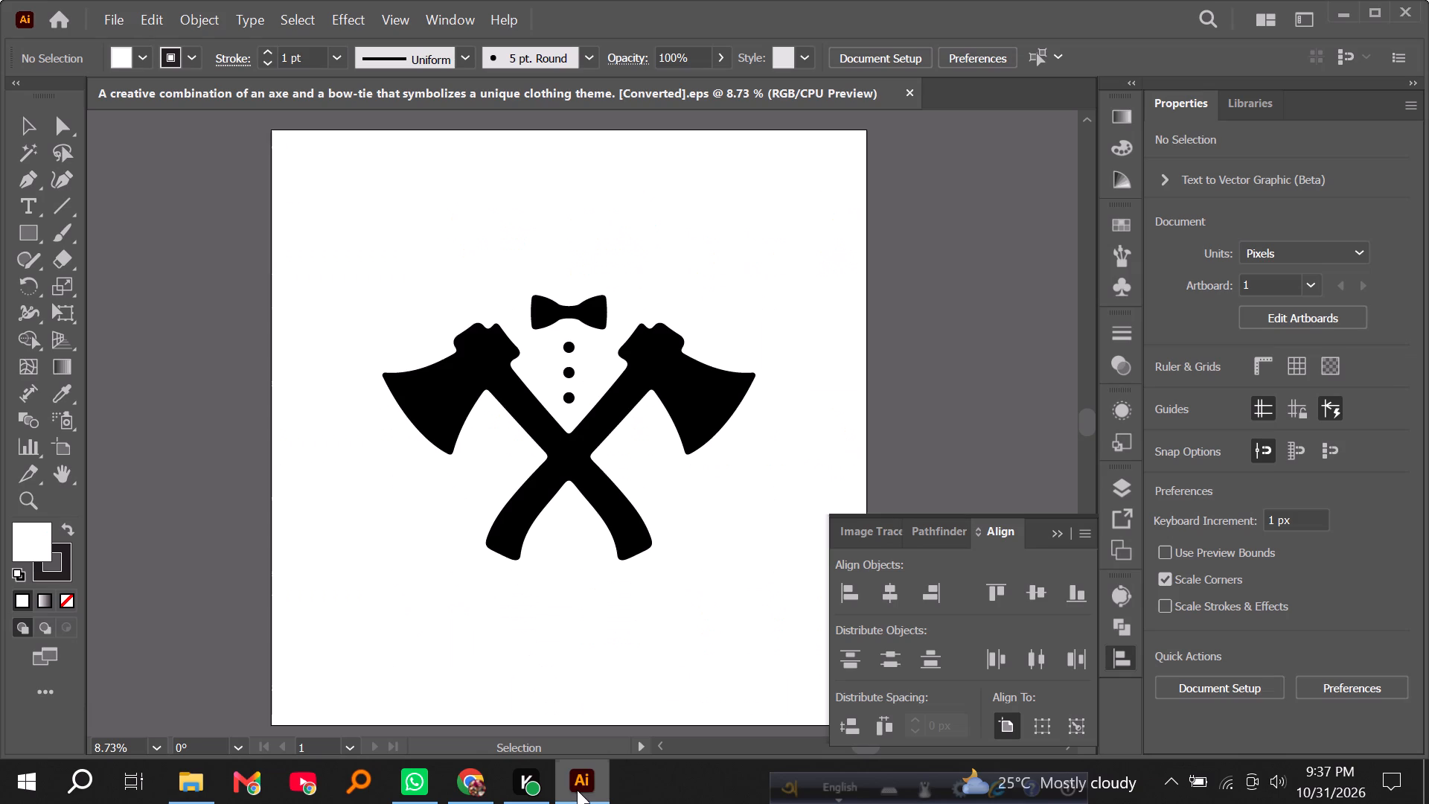
{"action": "left_click", "coordinate": [193, 778]}
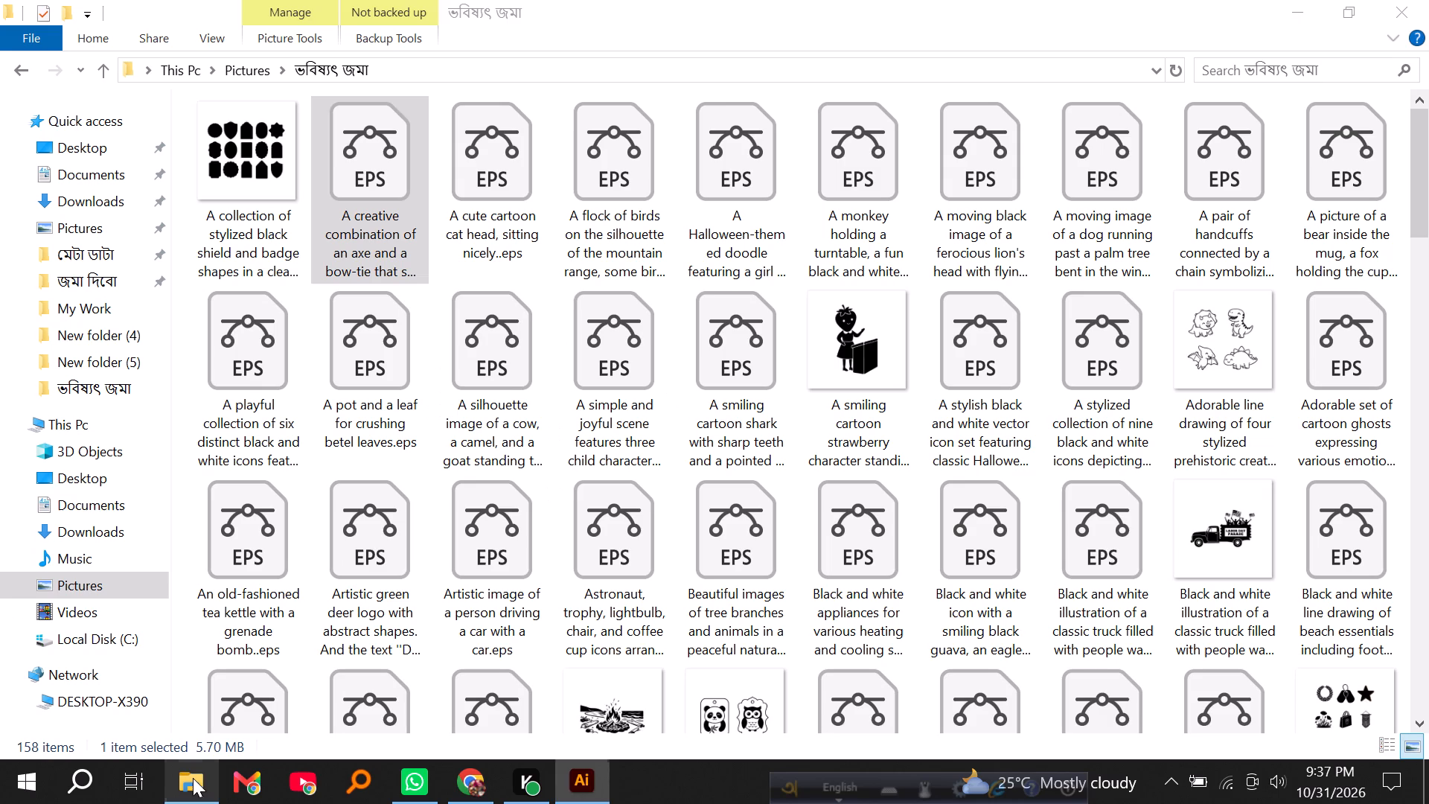
{"action": "double_click", "coordinate": [505, 188]}
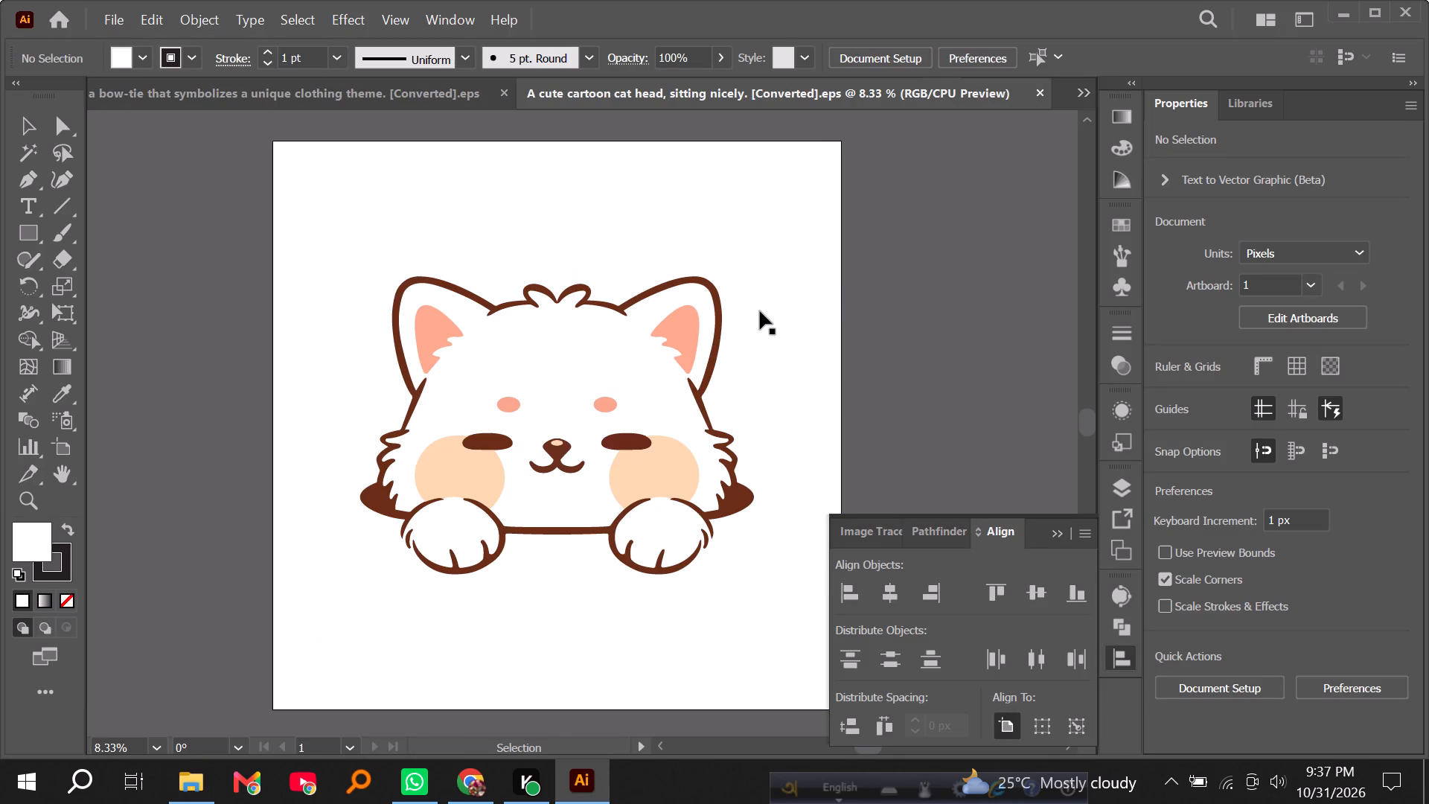
{"action": "left_click", "coordinate": [1039, 95]}
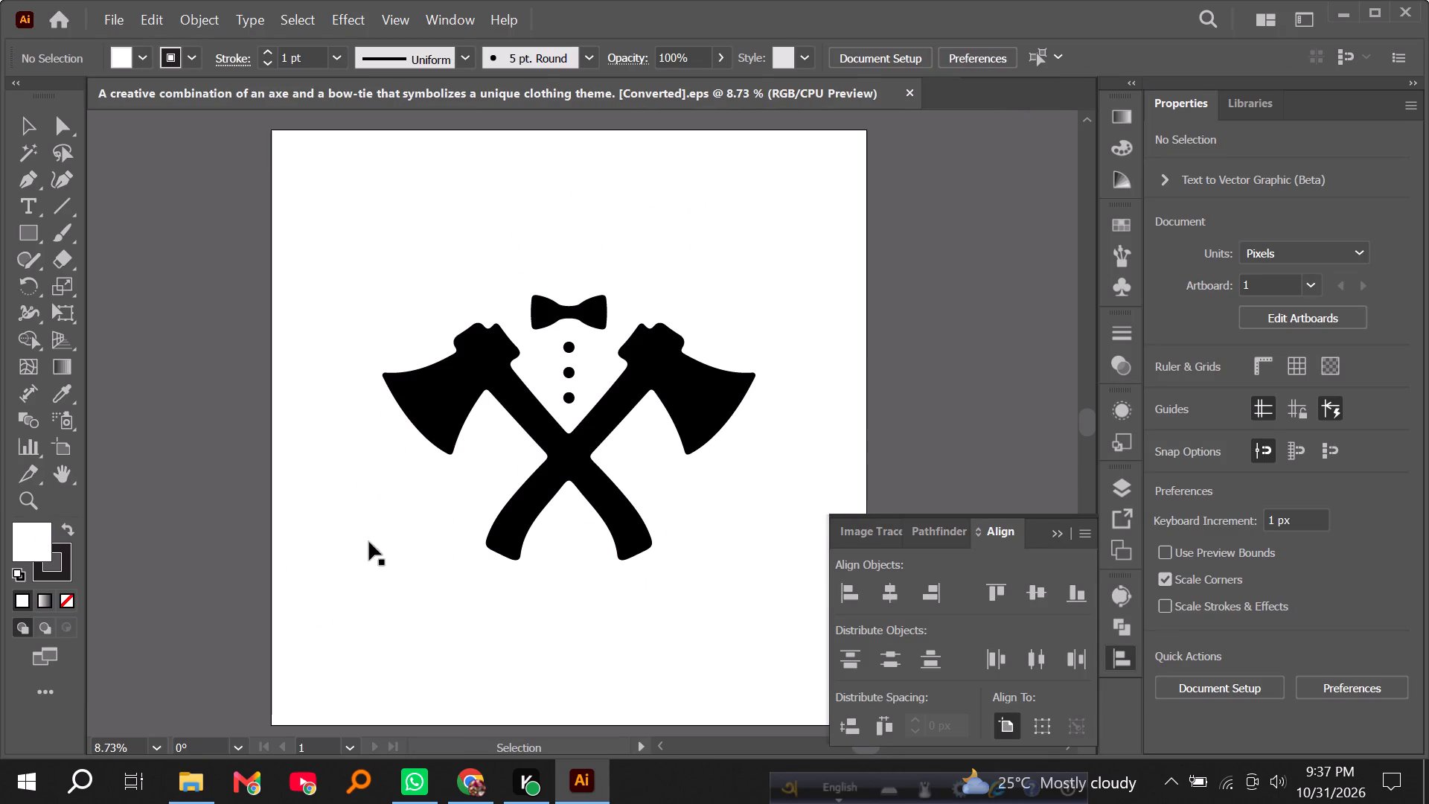
Delete the cute cartoon cat head EPS file from its folder in File Explorer.
{"action": "left_click", "coordinate": [171, 801]}
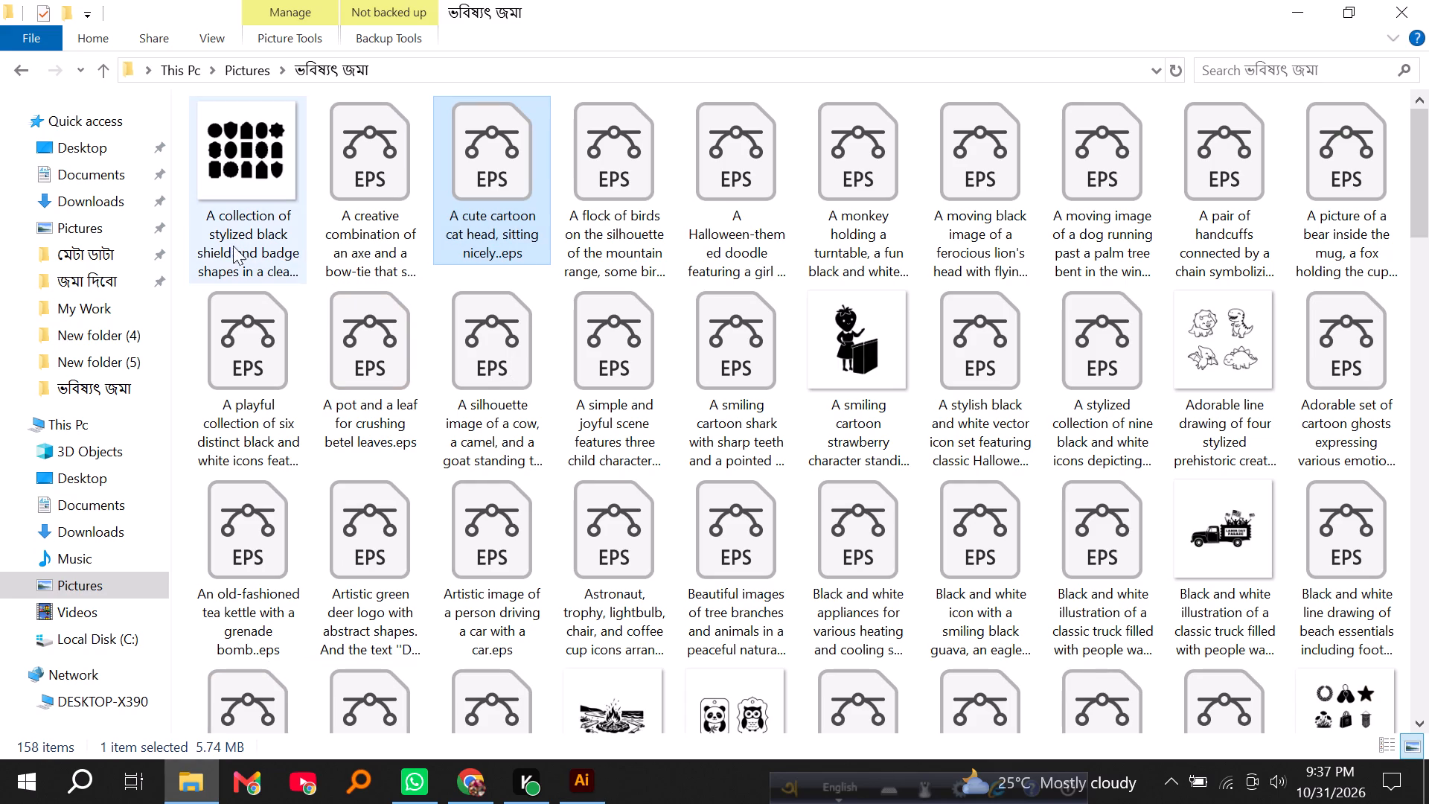
{"action": "left_click", "coordinate": [182, 227]}
{"action": "left_click", "coordinate": [467, 186]}
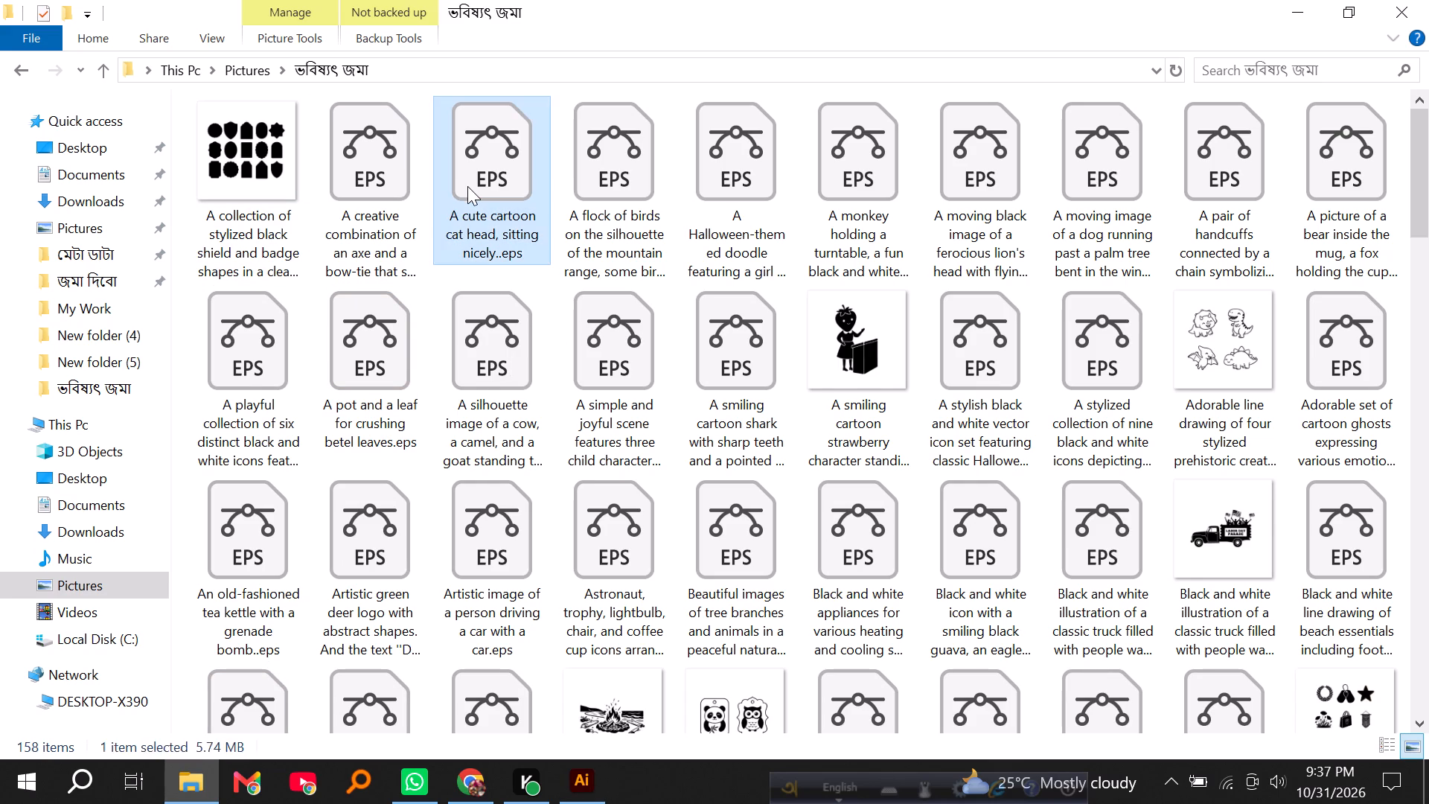
{"action": "key", "text": "Delete"}
Open the flock of birds, Halloween-themed doodle, and monkey holding a turntable EPS files in Illustrator to inspect them.
{"action": "double_click", "coordinate": [472, 188]}
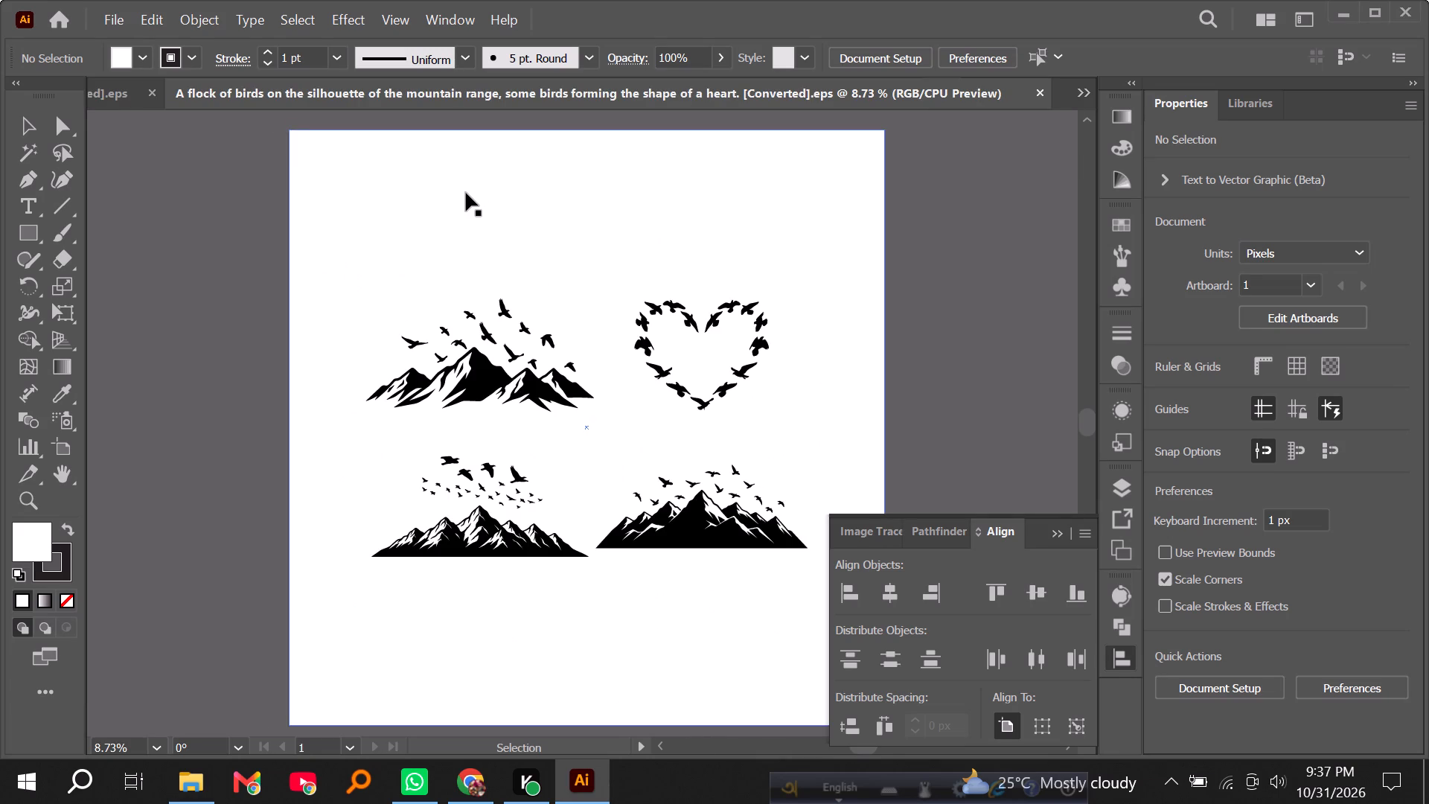
{"action": "left_click", "coordinate": [188, 799]}
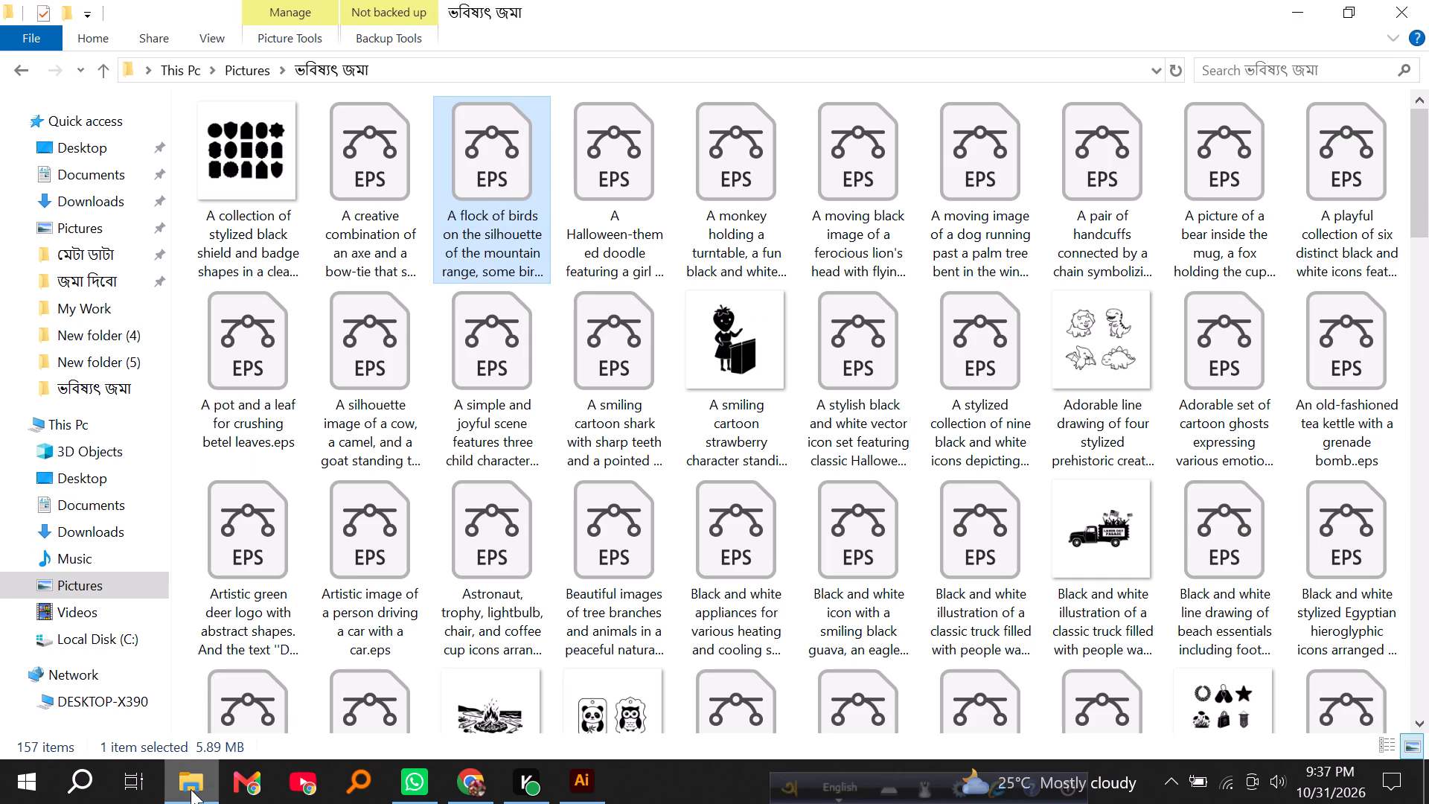
{"action": "double_click", "coordinate": [601, 229]}
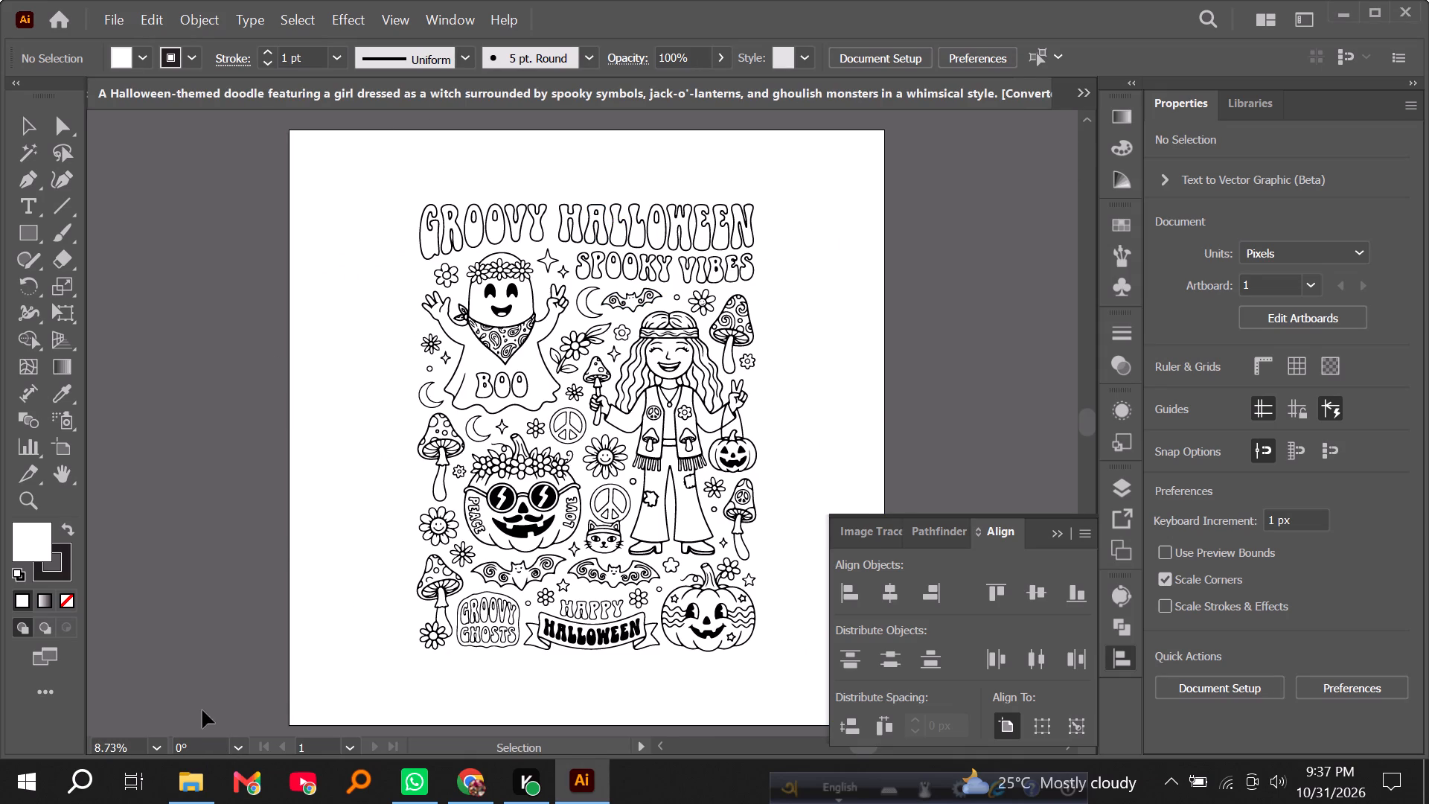
{"action": "left_click", "coordinate": [178, 796]}
{"action": "double_click", "coordinate": [719, 226]}
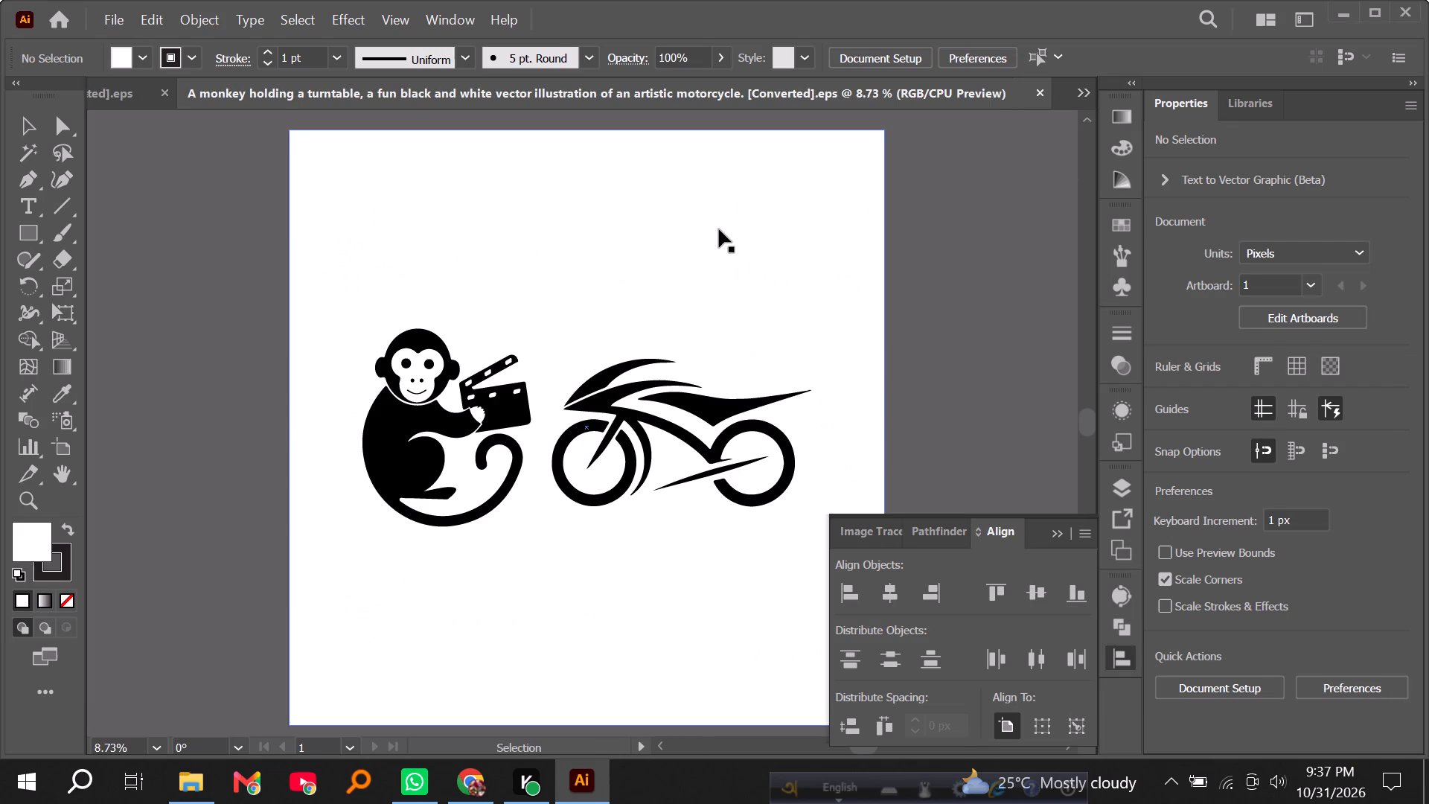
Recheck the Halloween-themed doodle artwork in Illustrator and delete its EPS file from the folder.
{"action": "left_click", "coordinate": [187, 786]}
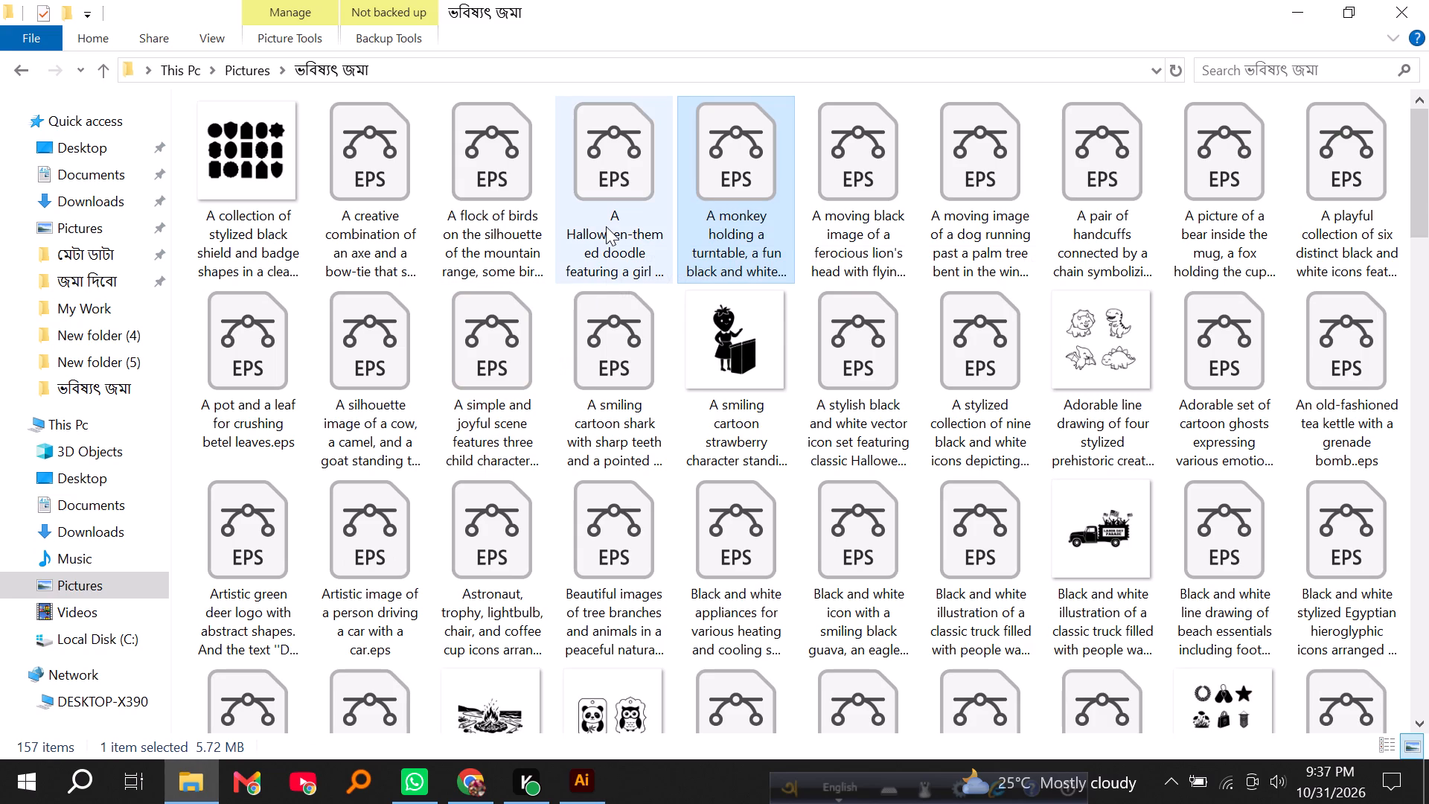
{"action": "double_click", "coordinate": [606, 226]}
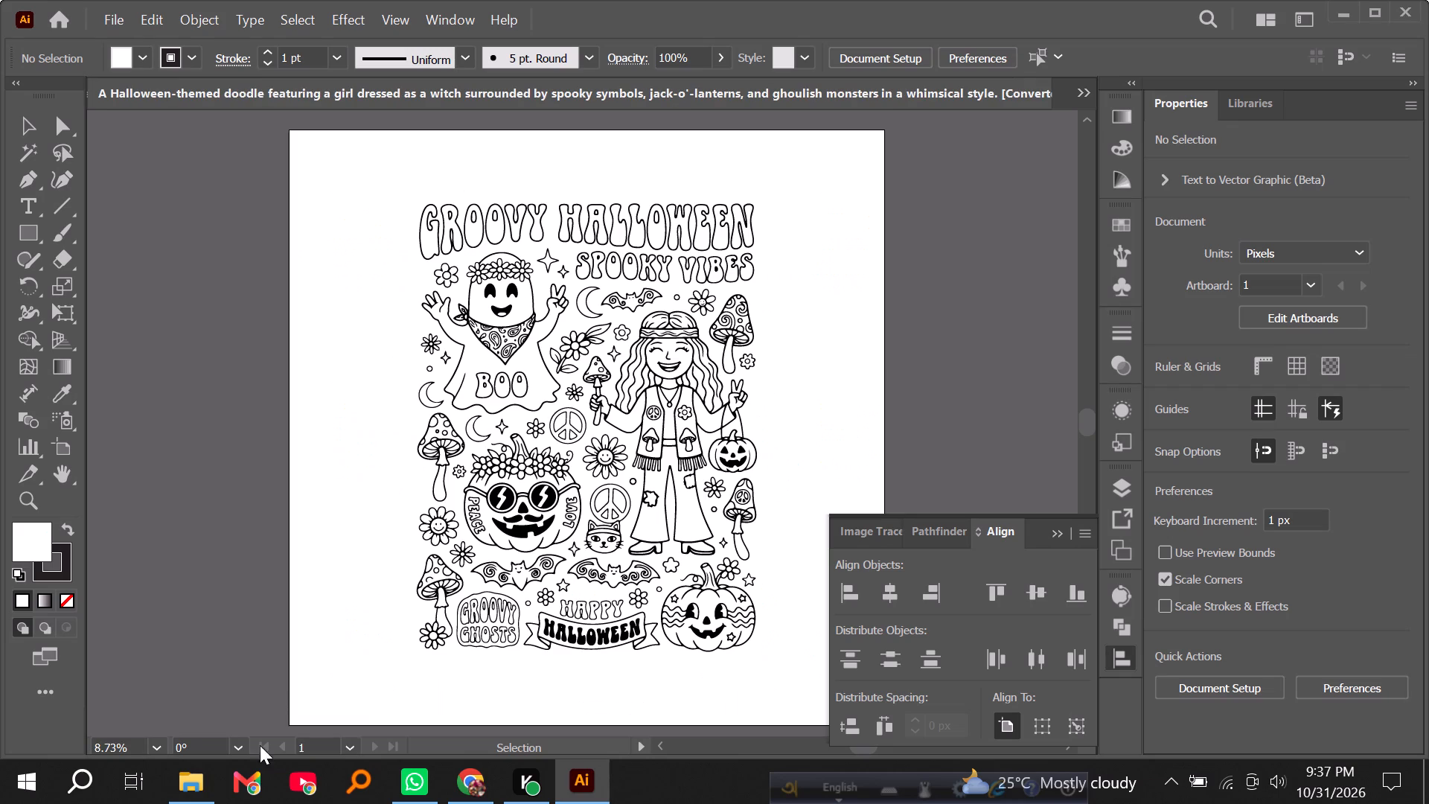
{"action": "left_click", "coordinate": [190, 779]}
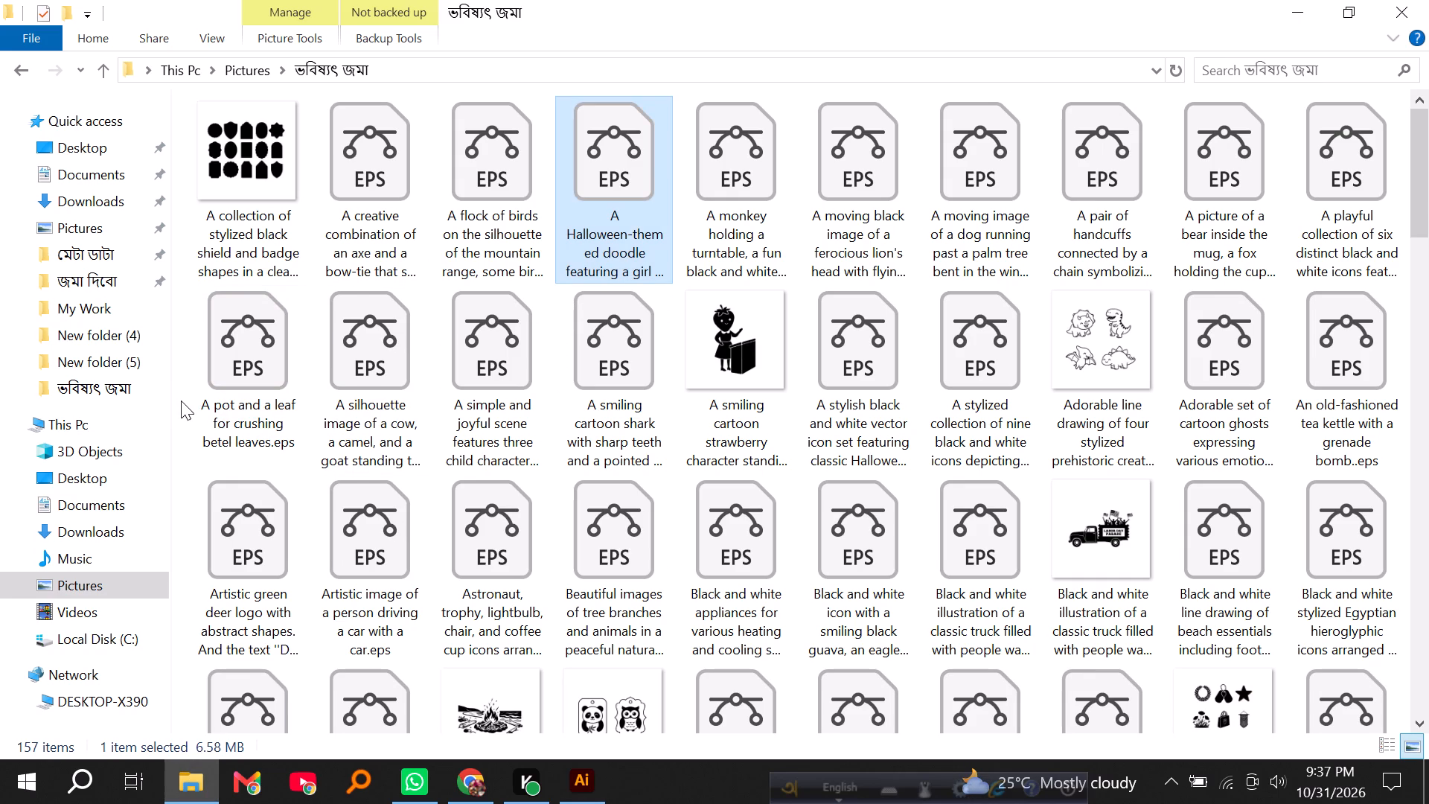
{"action": "left_click", "coordinate": [181, 401]}
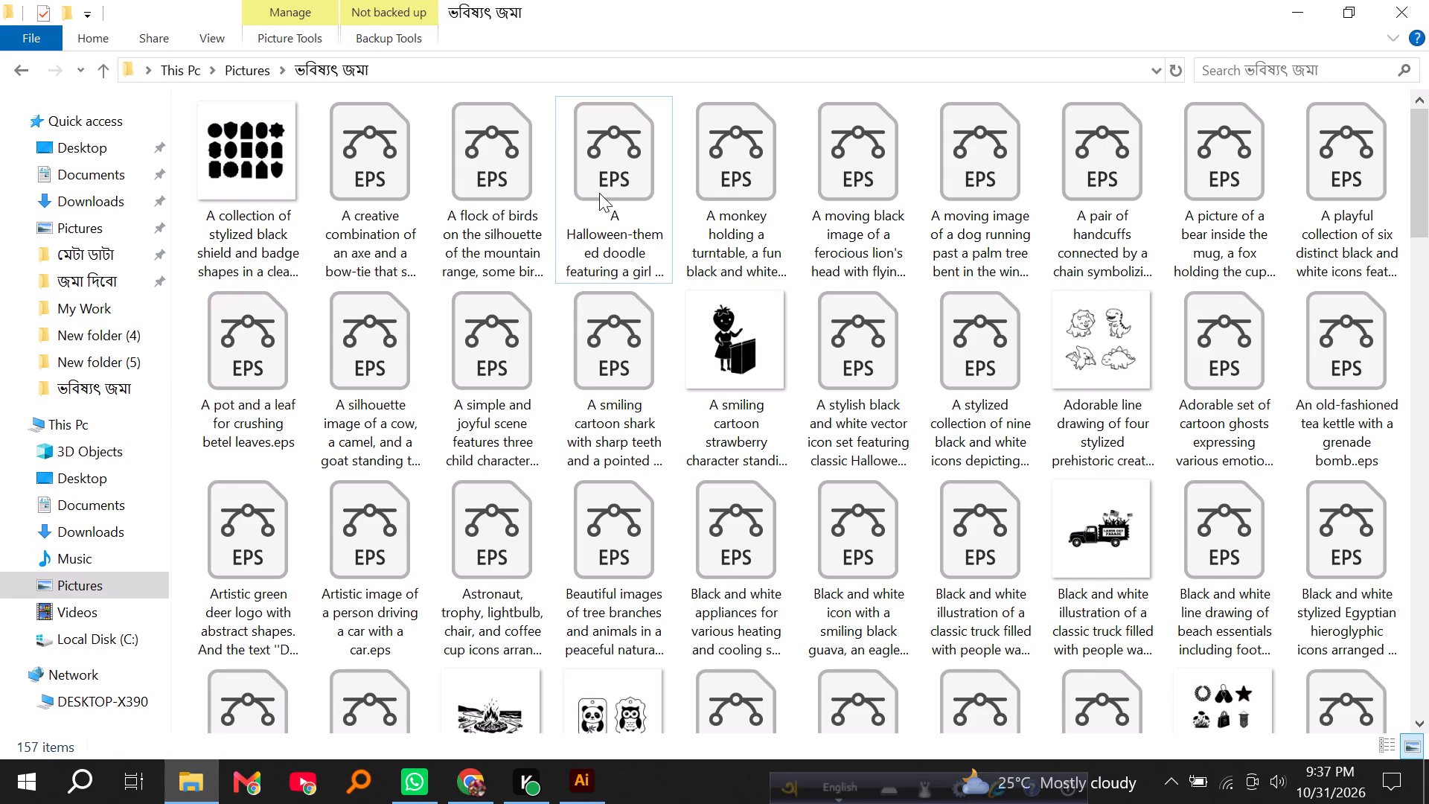
{"action": "left_click", "coordinate": [599, 193]}
{"action": "key", "text": "Delete"}
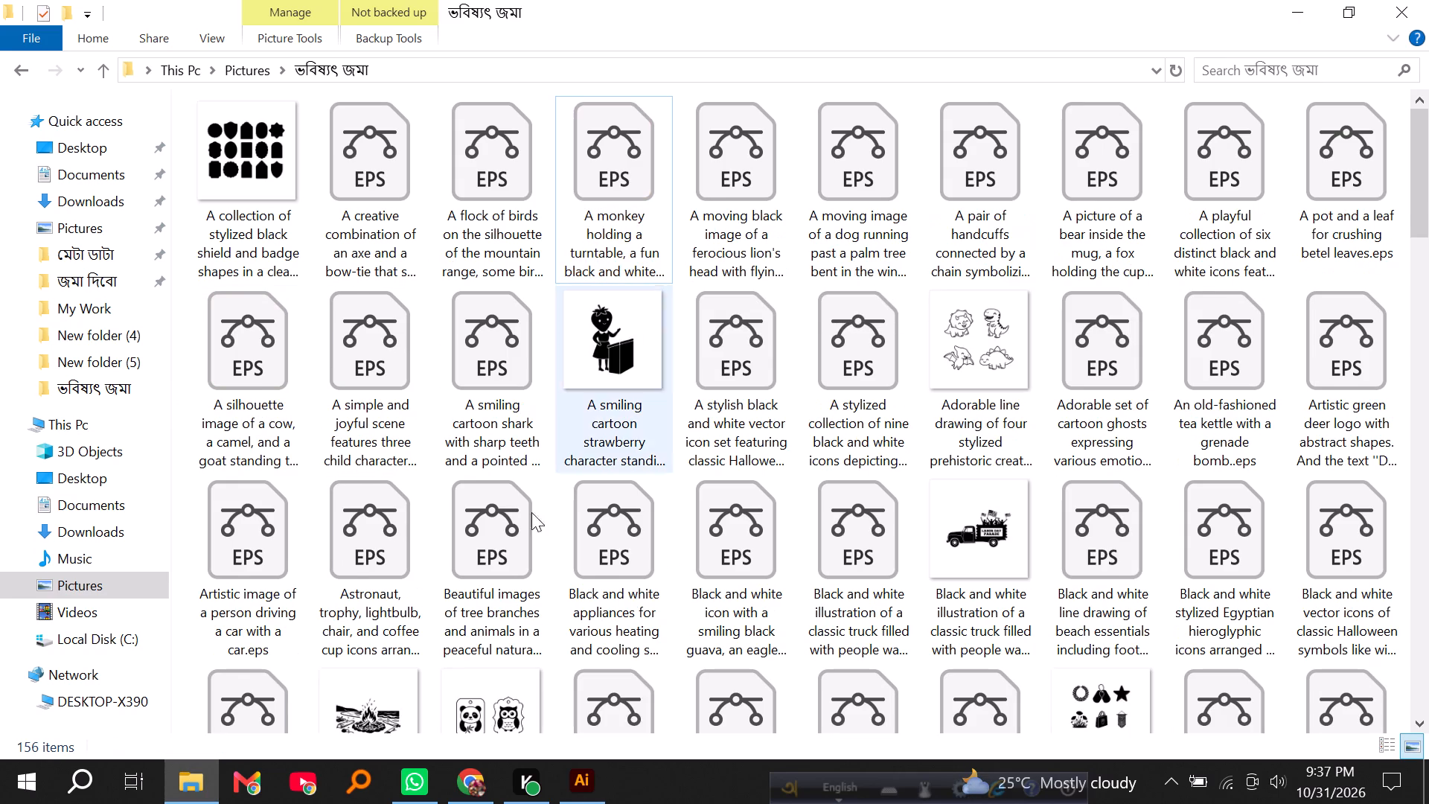
Reorder the taskbar so that Illustrator sits directly after Chrome.
{"action": "left_click", "coordinate": [572, 776]}
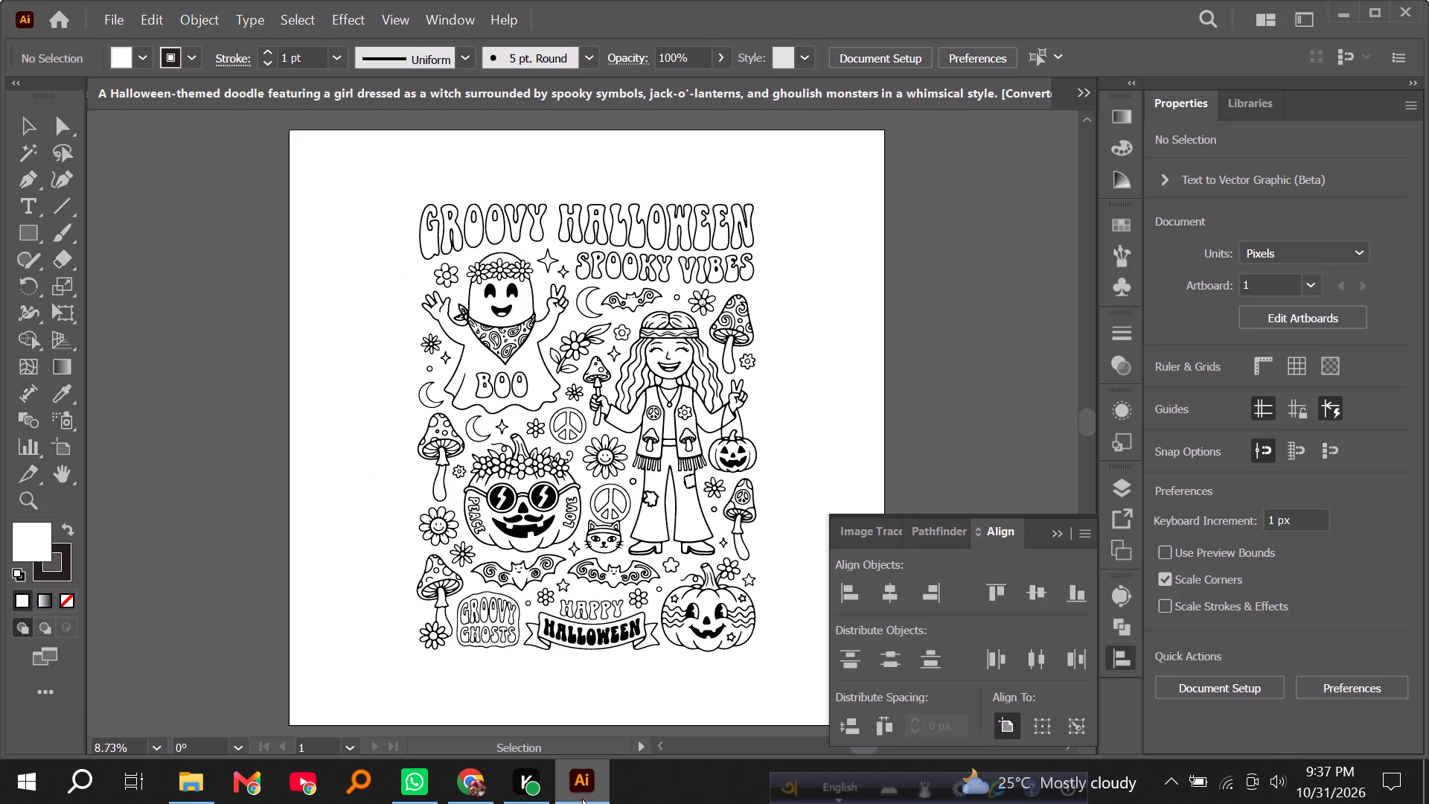
{"action": "left_click_drag", "start_coordinate": [578, 790], "coordinate": [511, 794]}
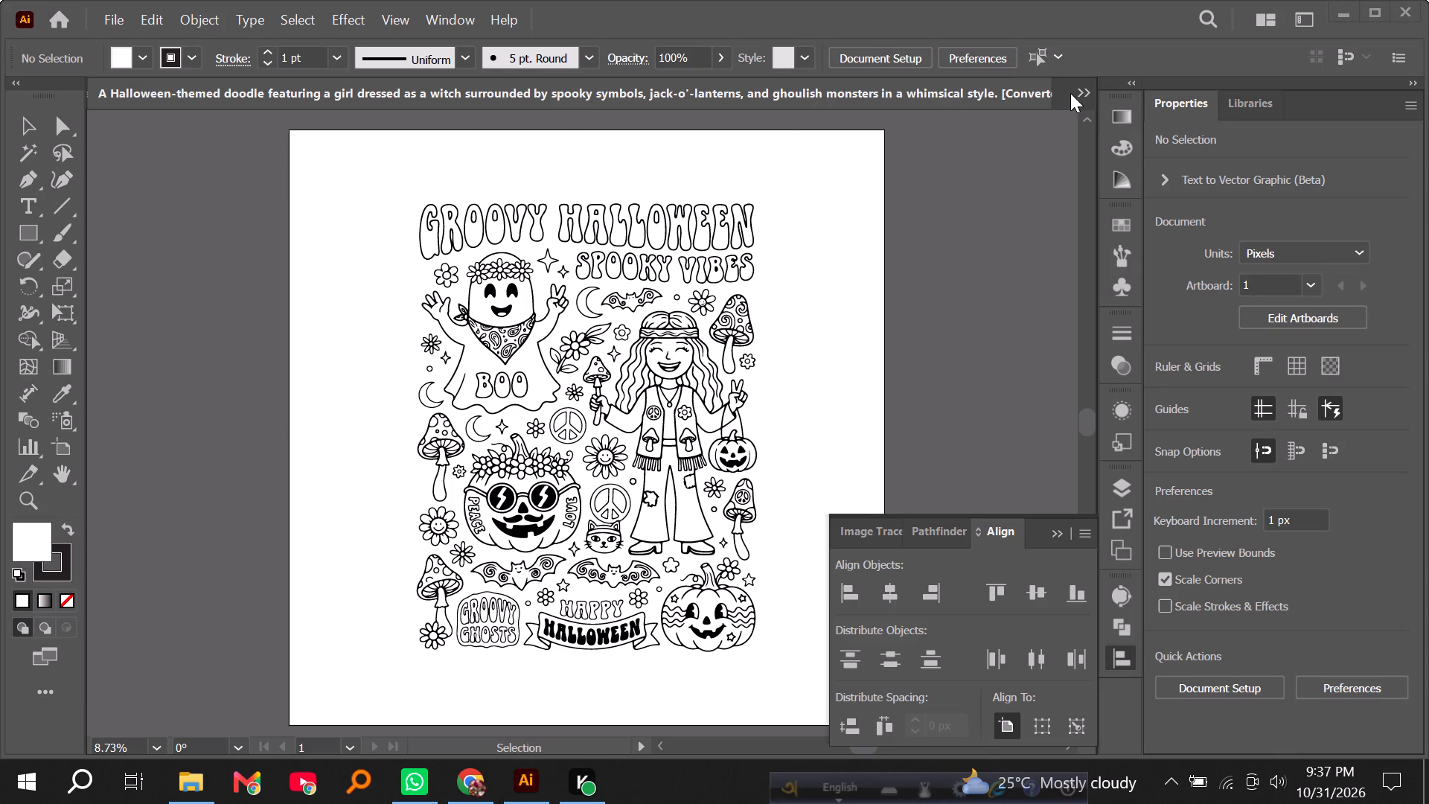
Close the flock of birds, monkey and motorcycle, and axe and bow-tie documents in Illustrator.
{"action": "left_click", "coordinate": [1079, 89]}
{"action": "left_click", "coordinate": [438, 150]}
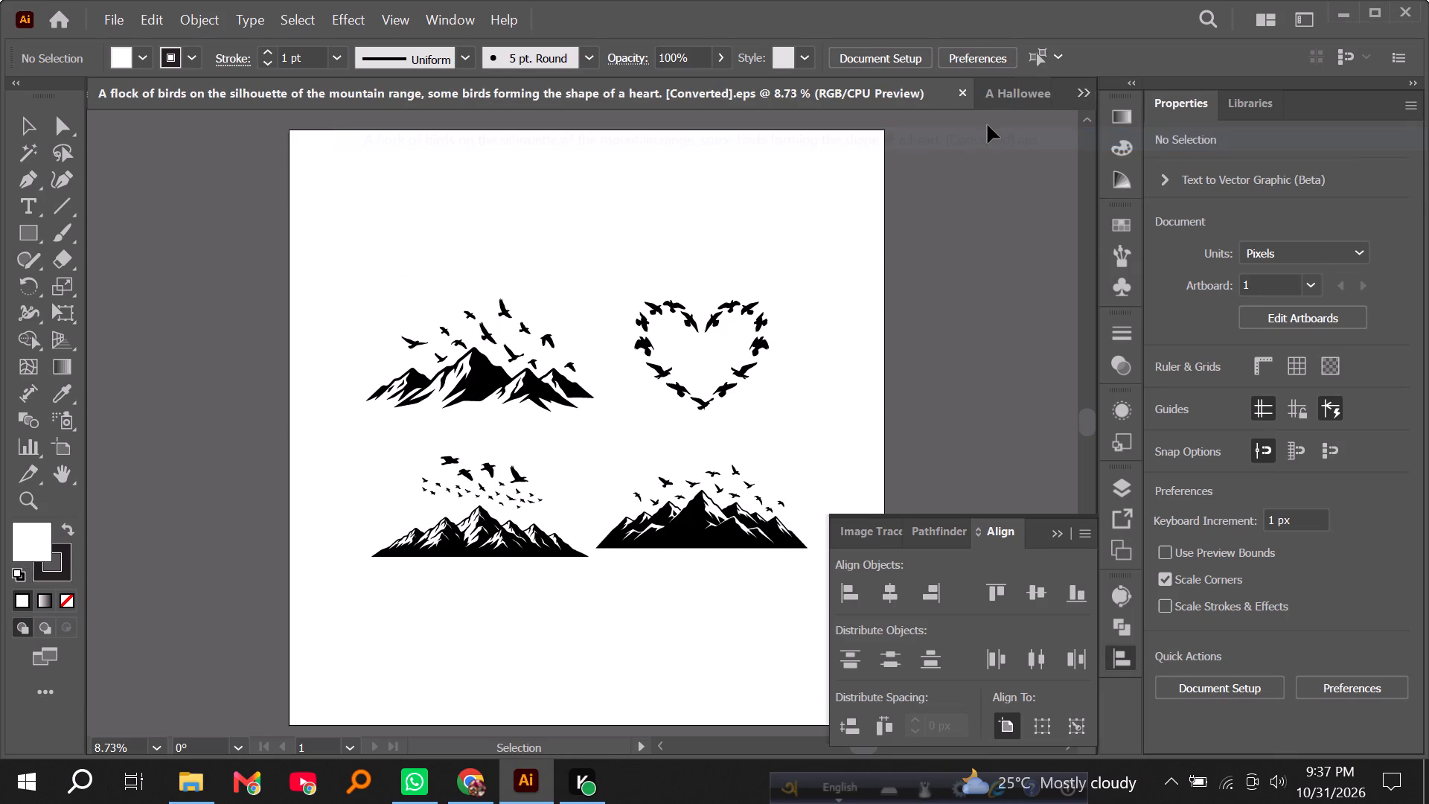
{"action": "left_click", "coordinate": [961, 95]}
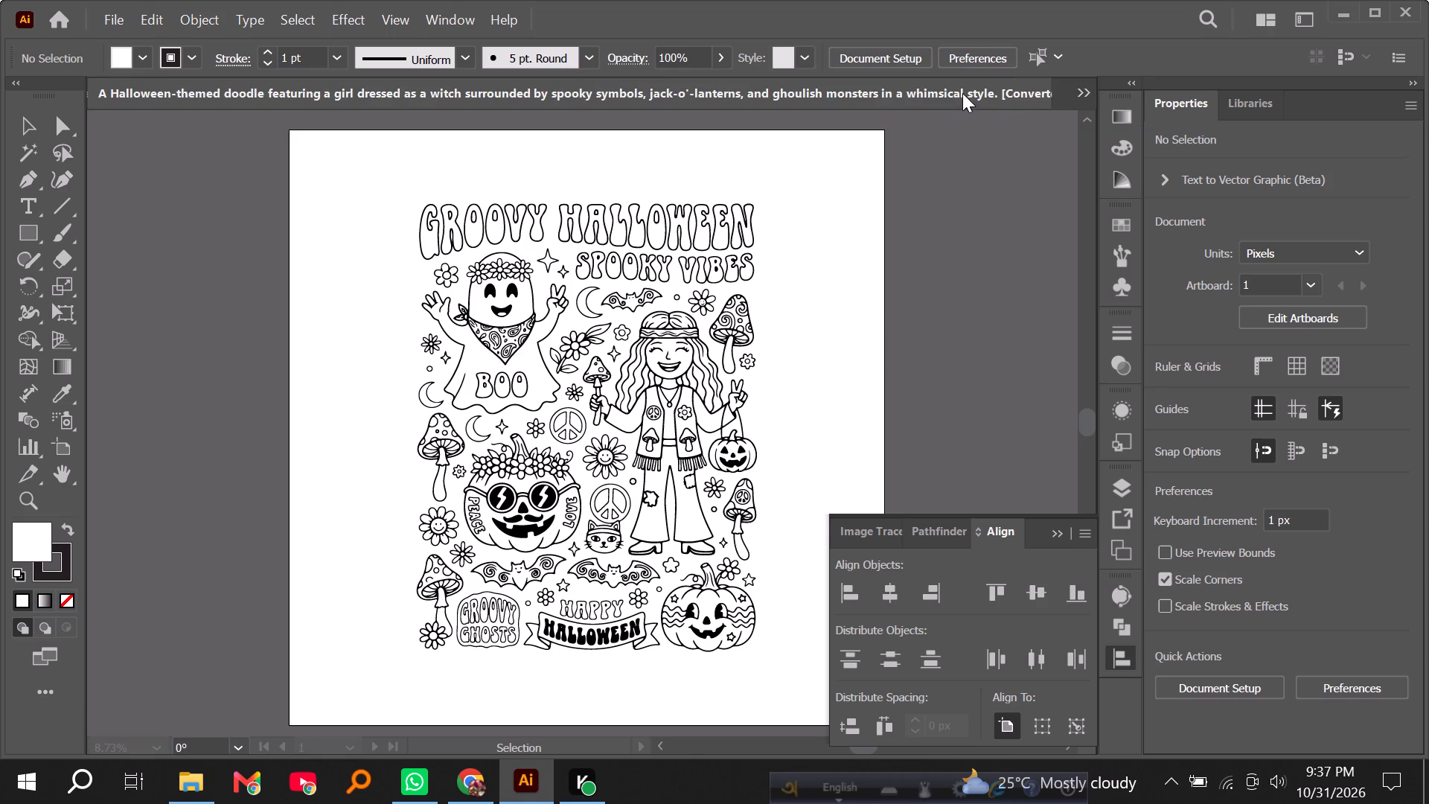
{"action": "left_click", "coordinate": [1084, 95]}
{"action": "left_click", "coordinate": [348, 161]}
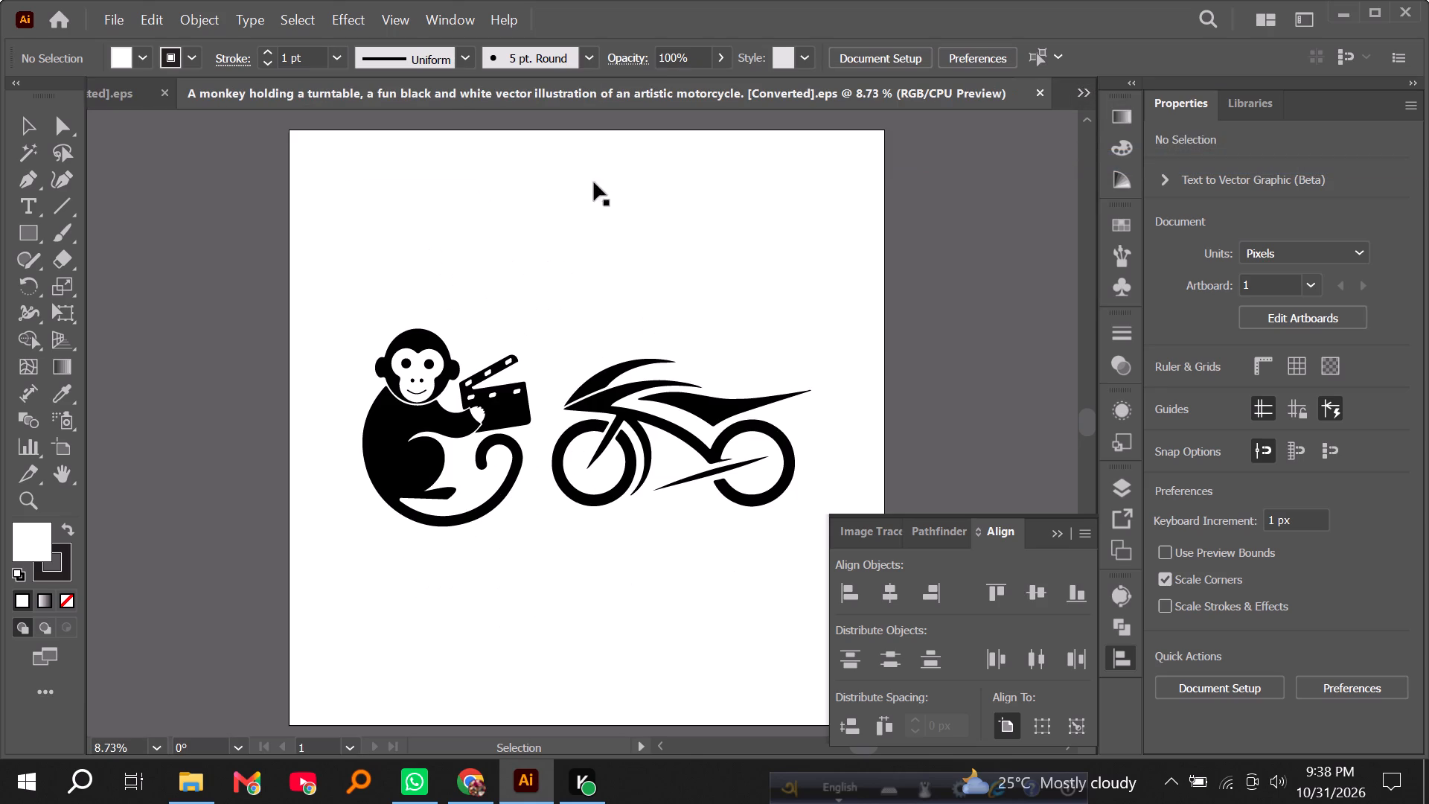
{"action": "left_click", "coordinate": [1038, 92]}
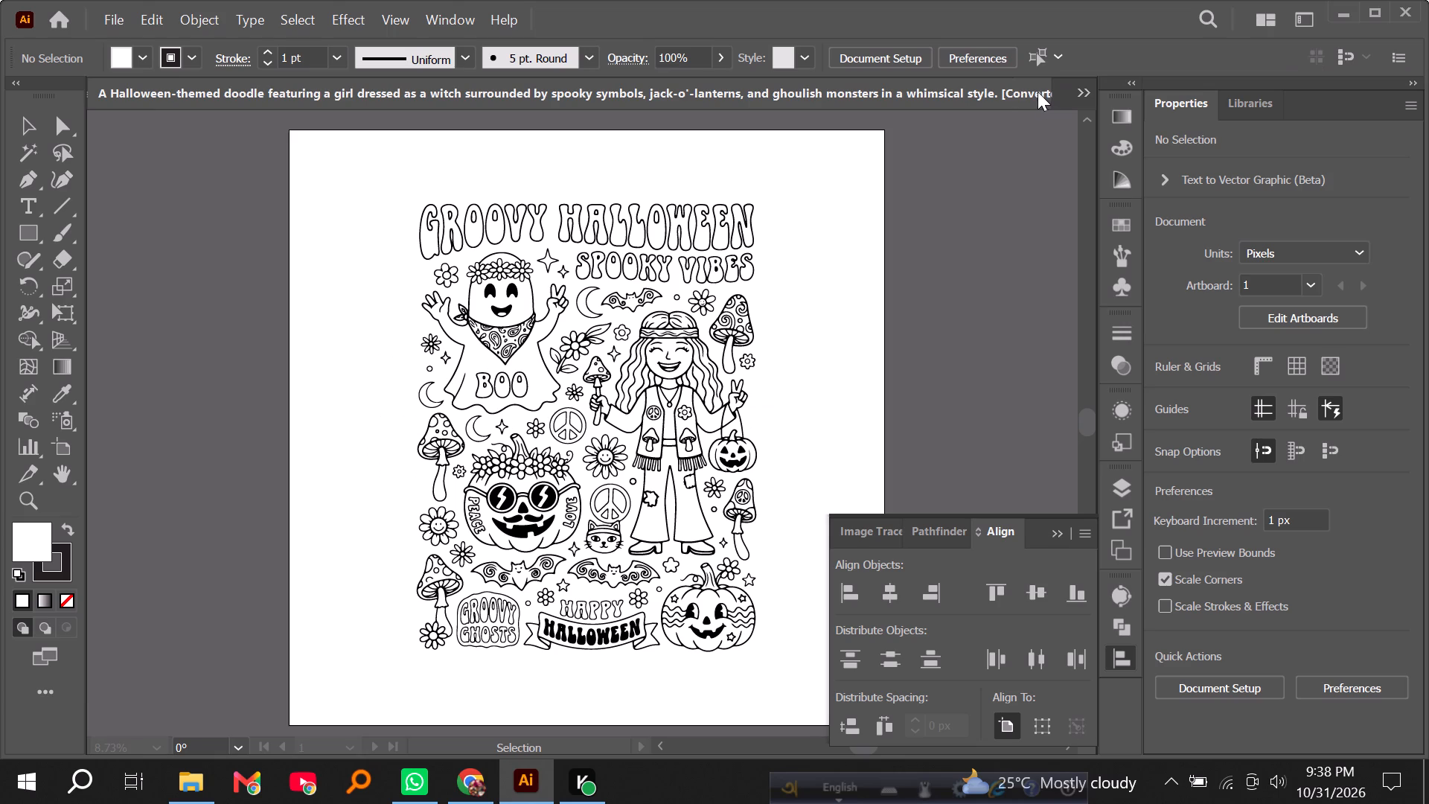
{"action": "left_click", "coordinate": [1081, 91]}
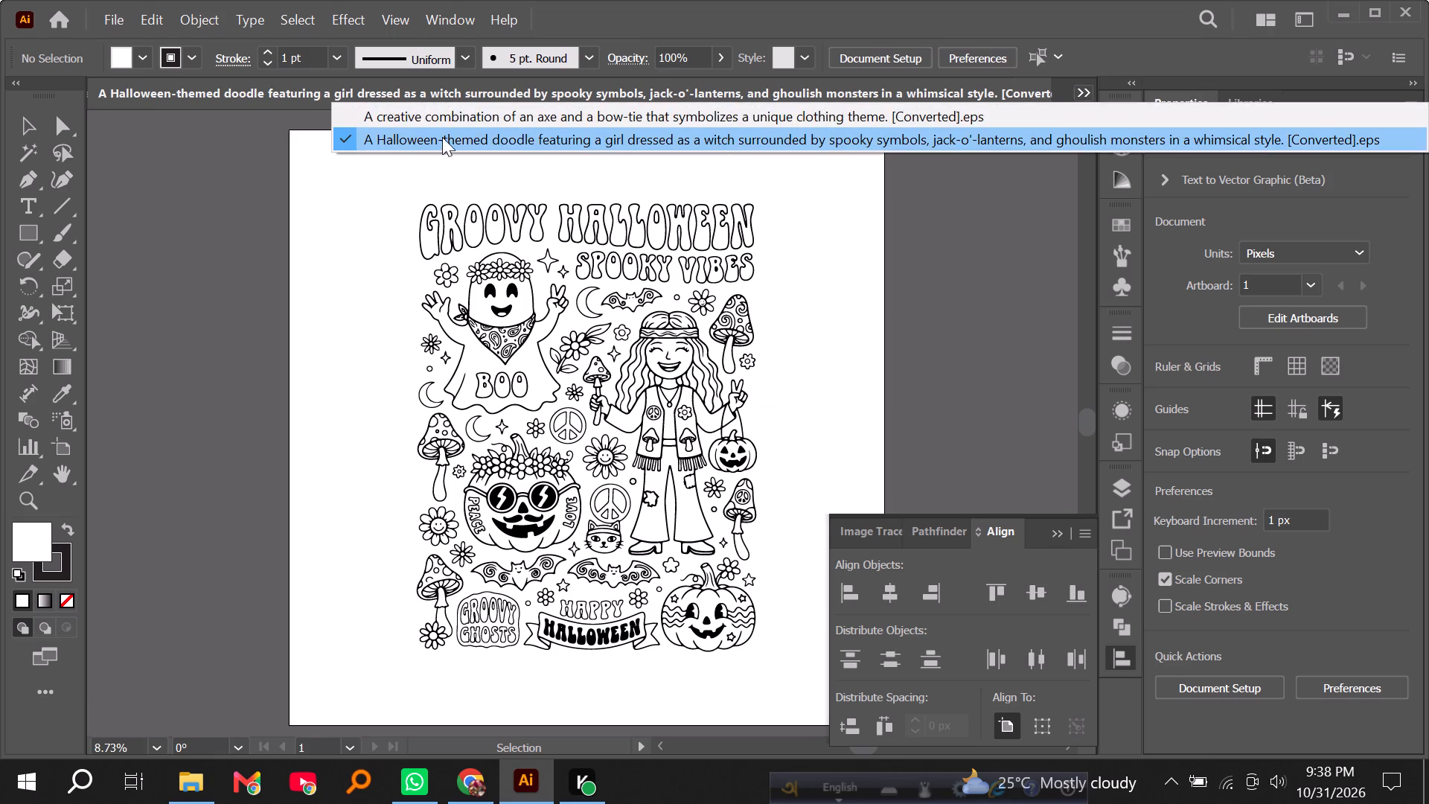
{"action": "left_click", "coordinate": [381, 118]}
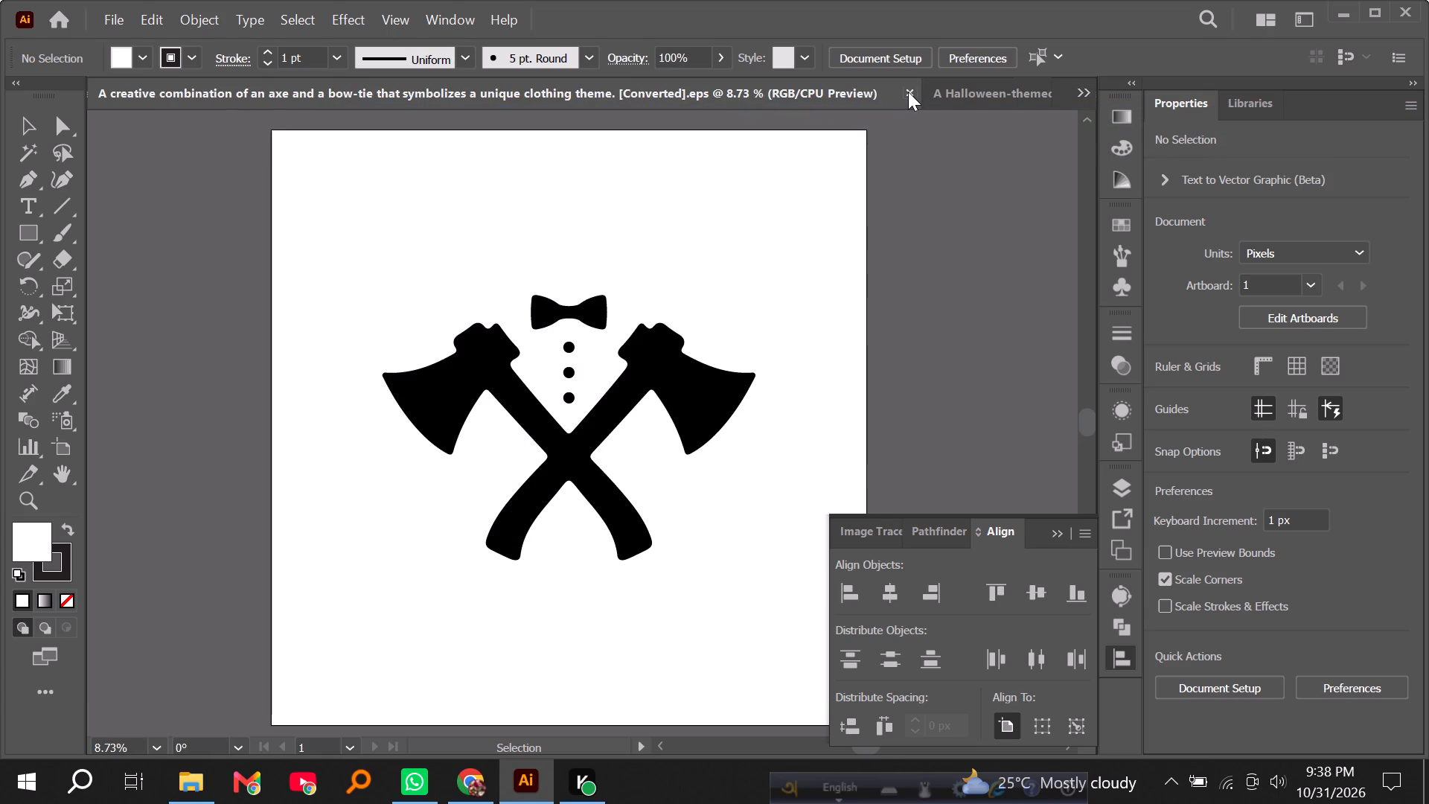
{"action": "left_click", "coordinate": [908, 92]}
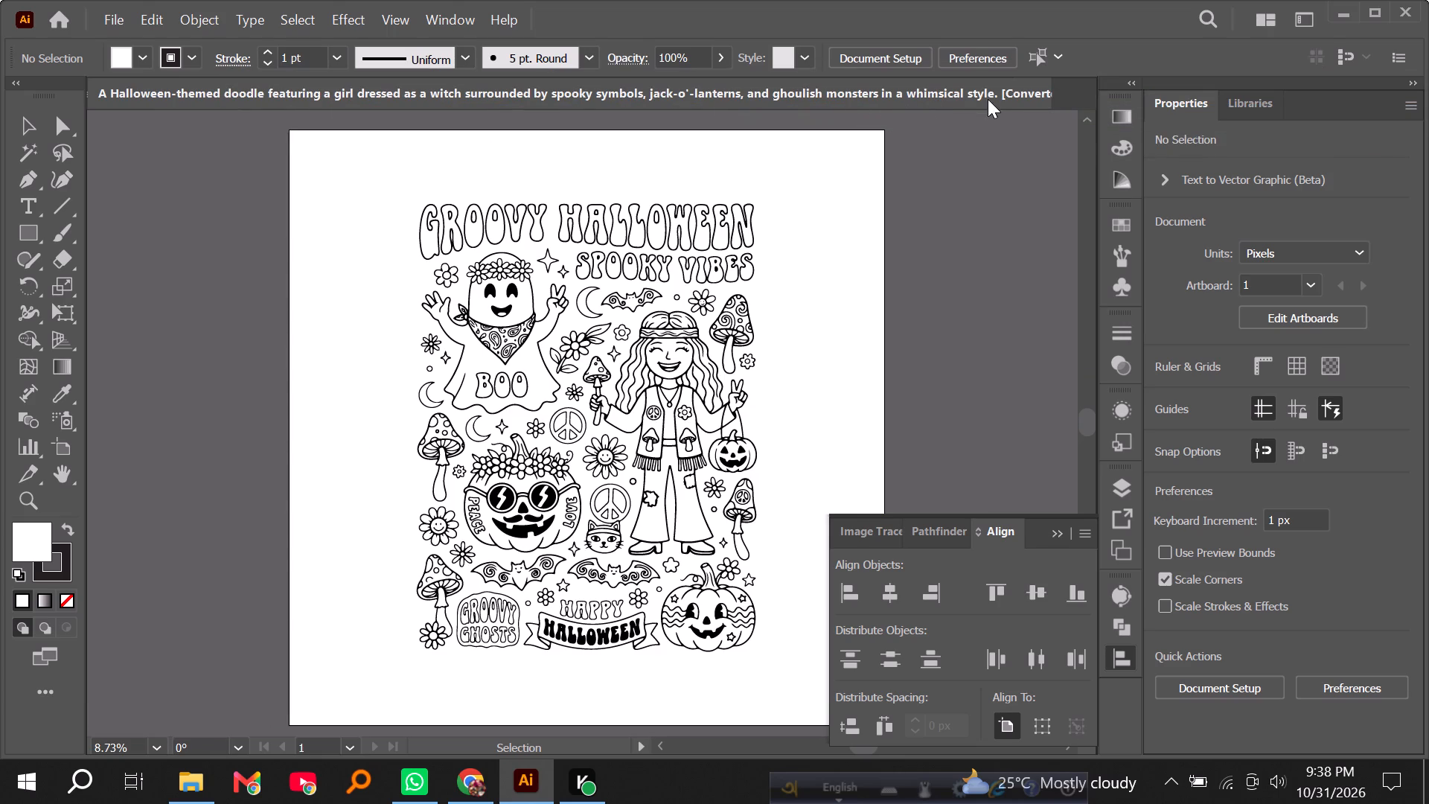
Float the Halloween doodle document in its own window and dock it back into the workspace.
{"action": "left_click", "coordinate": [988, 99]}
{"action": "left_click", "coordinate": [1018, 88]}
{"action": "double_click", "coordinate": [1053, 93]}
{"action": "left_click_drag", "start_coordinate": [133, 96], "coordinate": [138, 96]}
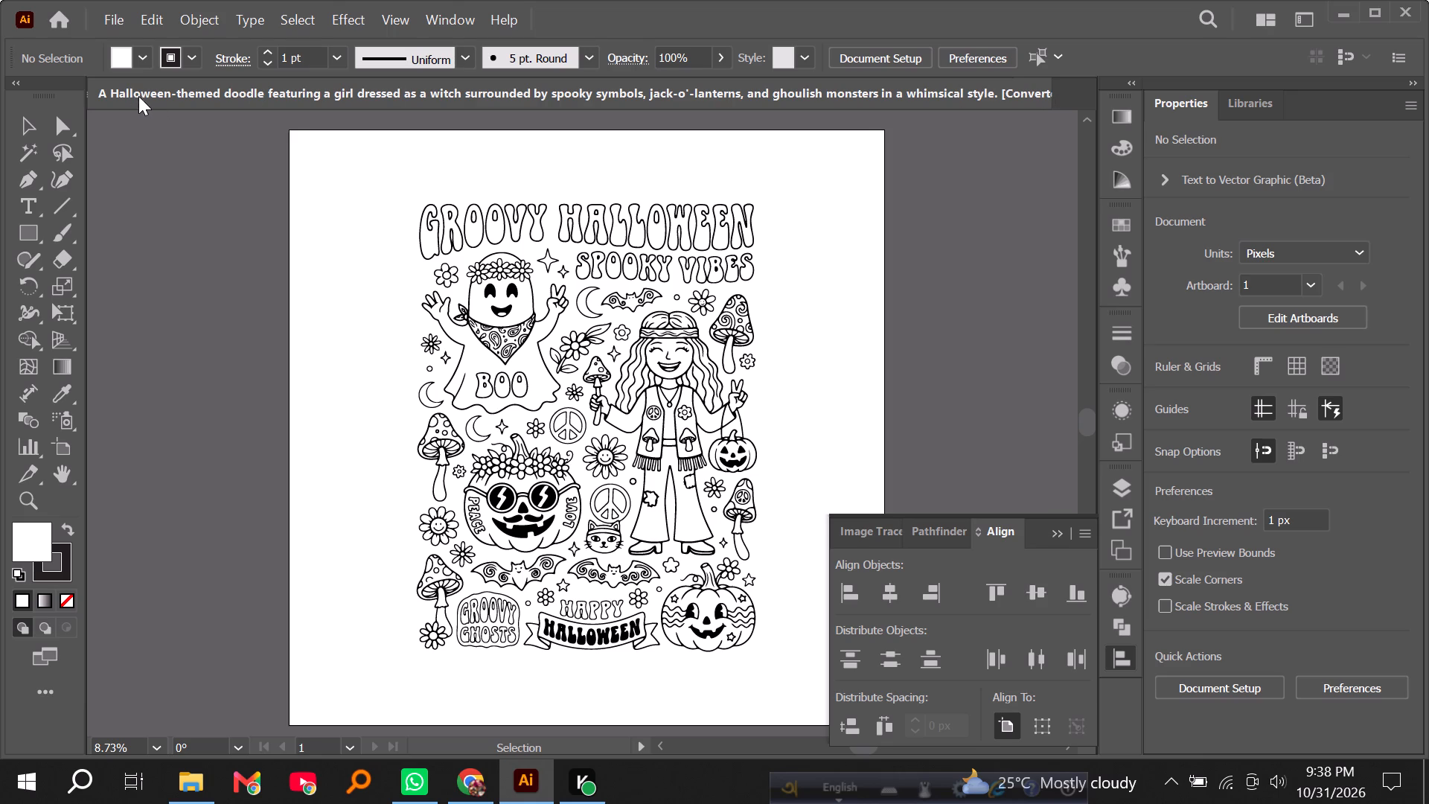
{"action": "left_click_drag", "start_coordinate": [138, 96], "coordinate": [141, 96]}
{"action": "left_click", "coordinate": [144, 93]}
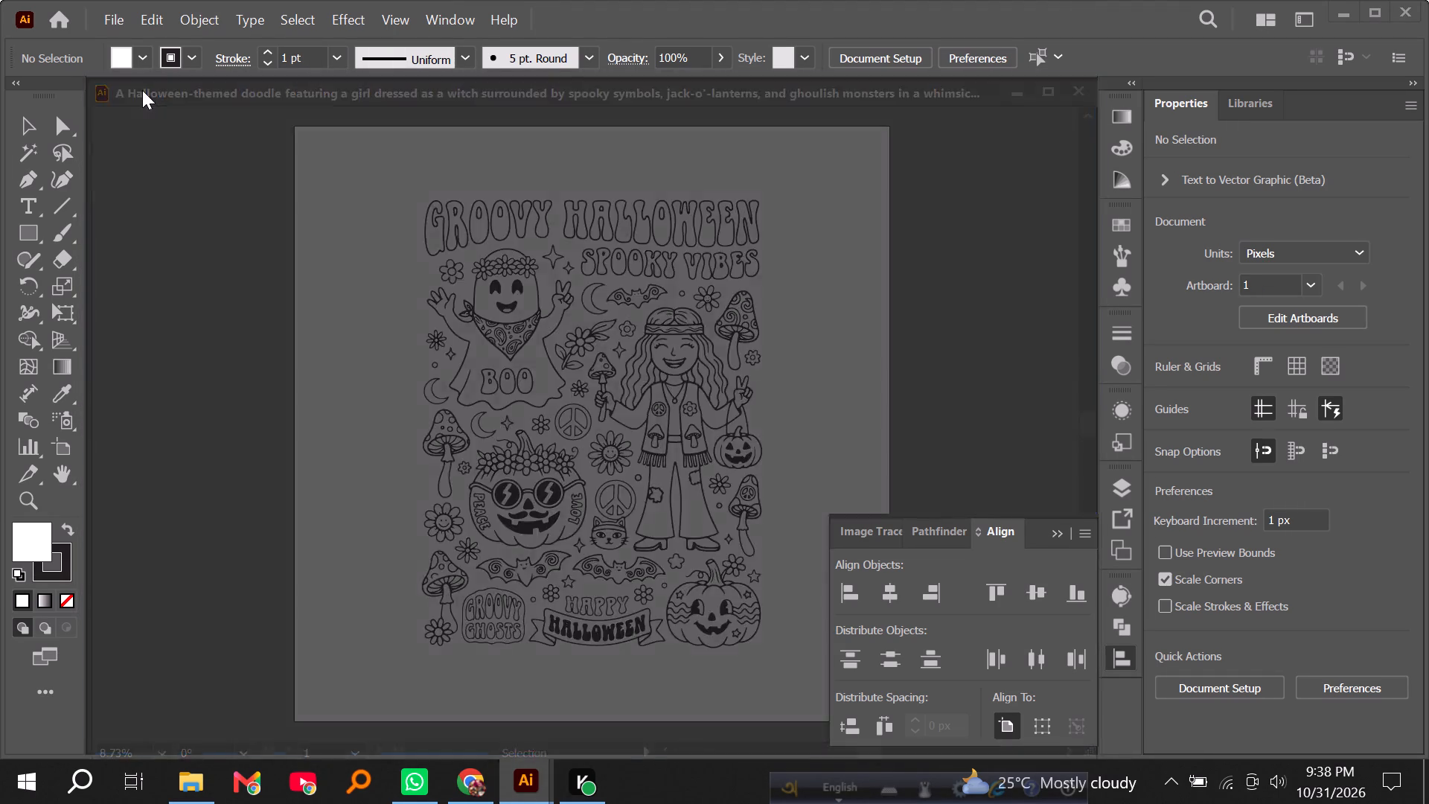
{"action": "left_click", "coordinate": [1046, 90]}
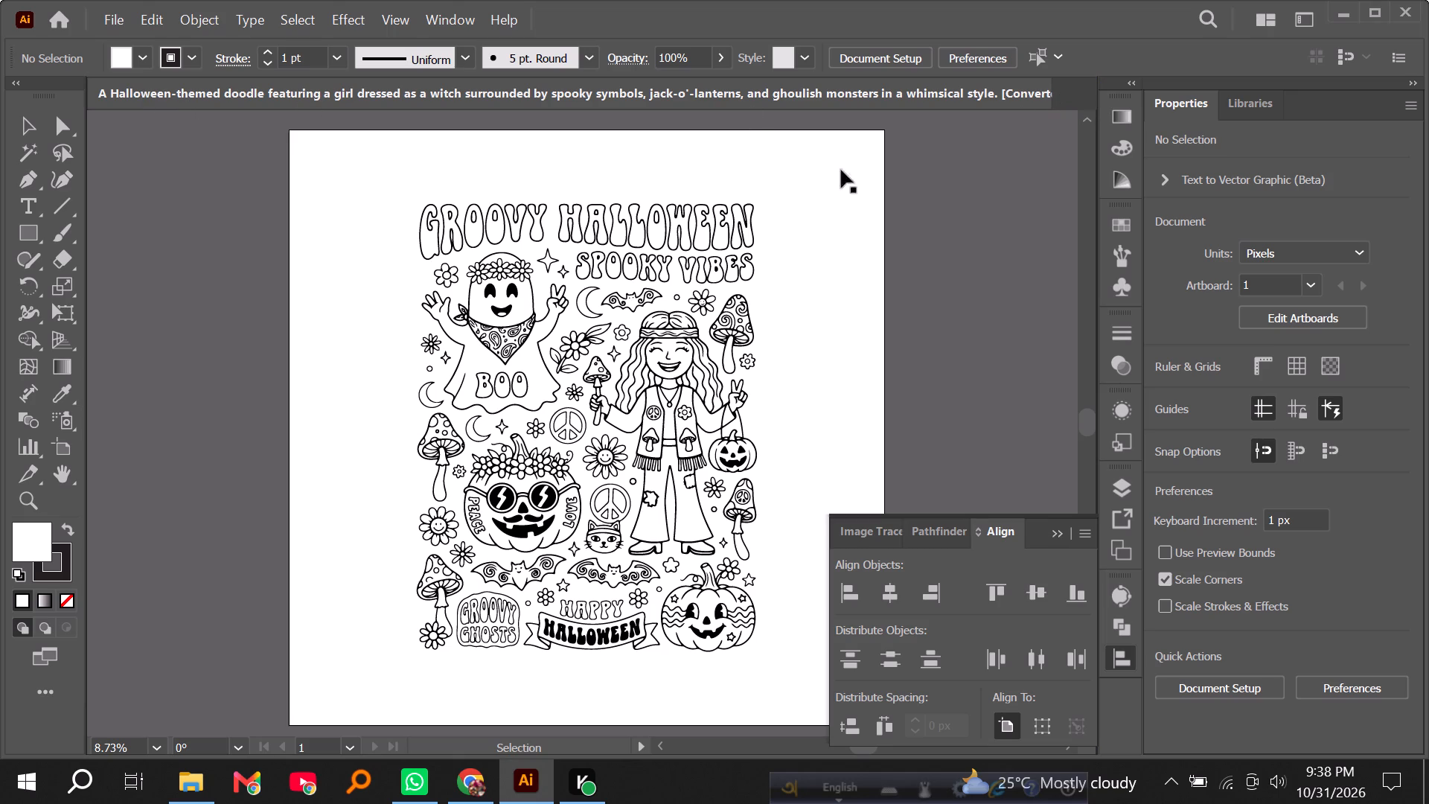
Open the monkey holding a turntable EPS file from the folder in Illustrator again.
{"action": "left_click", "coordinate": [189, 782]}
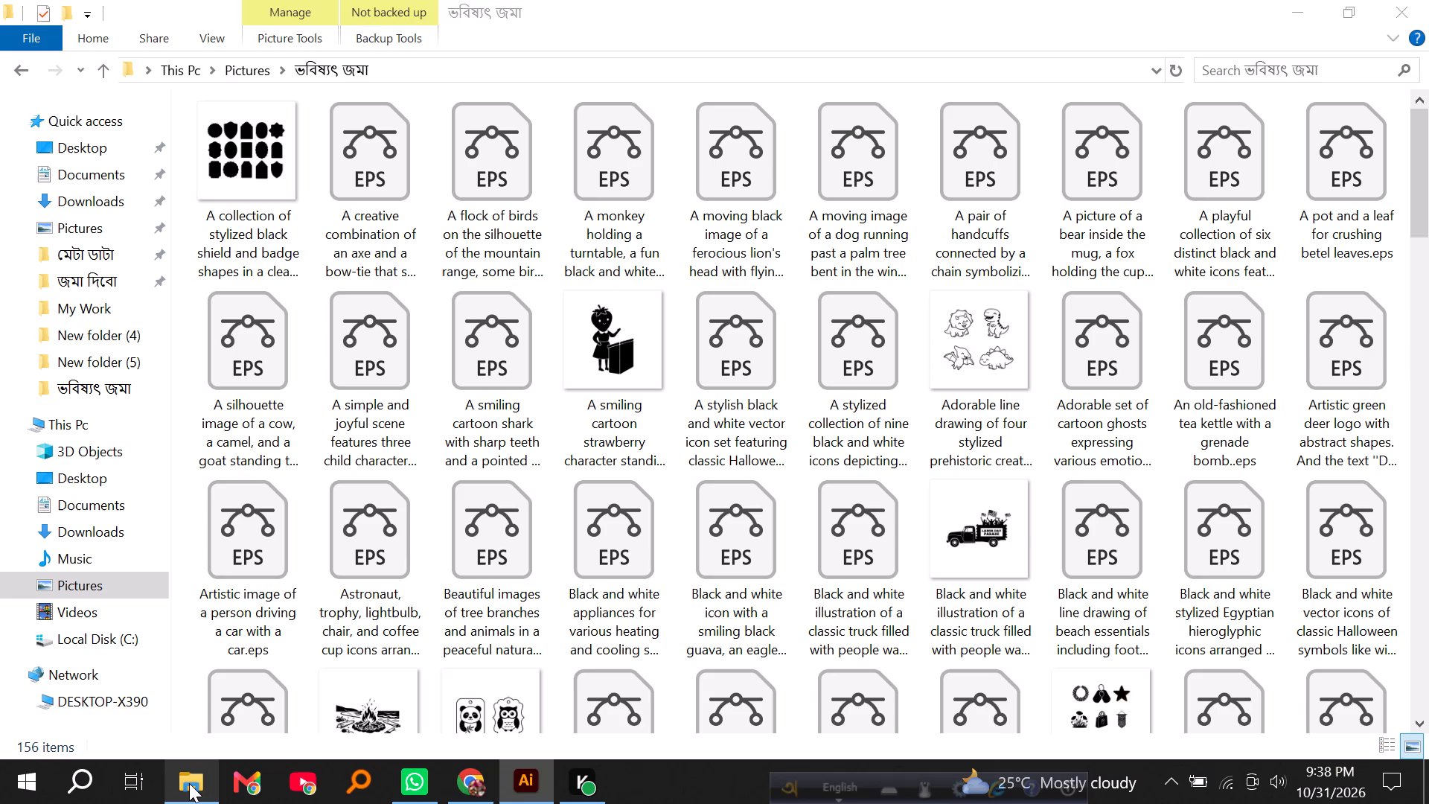
{"action": "double_click", "coordinate": [621, 225]}
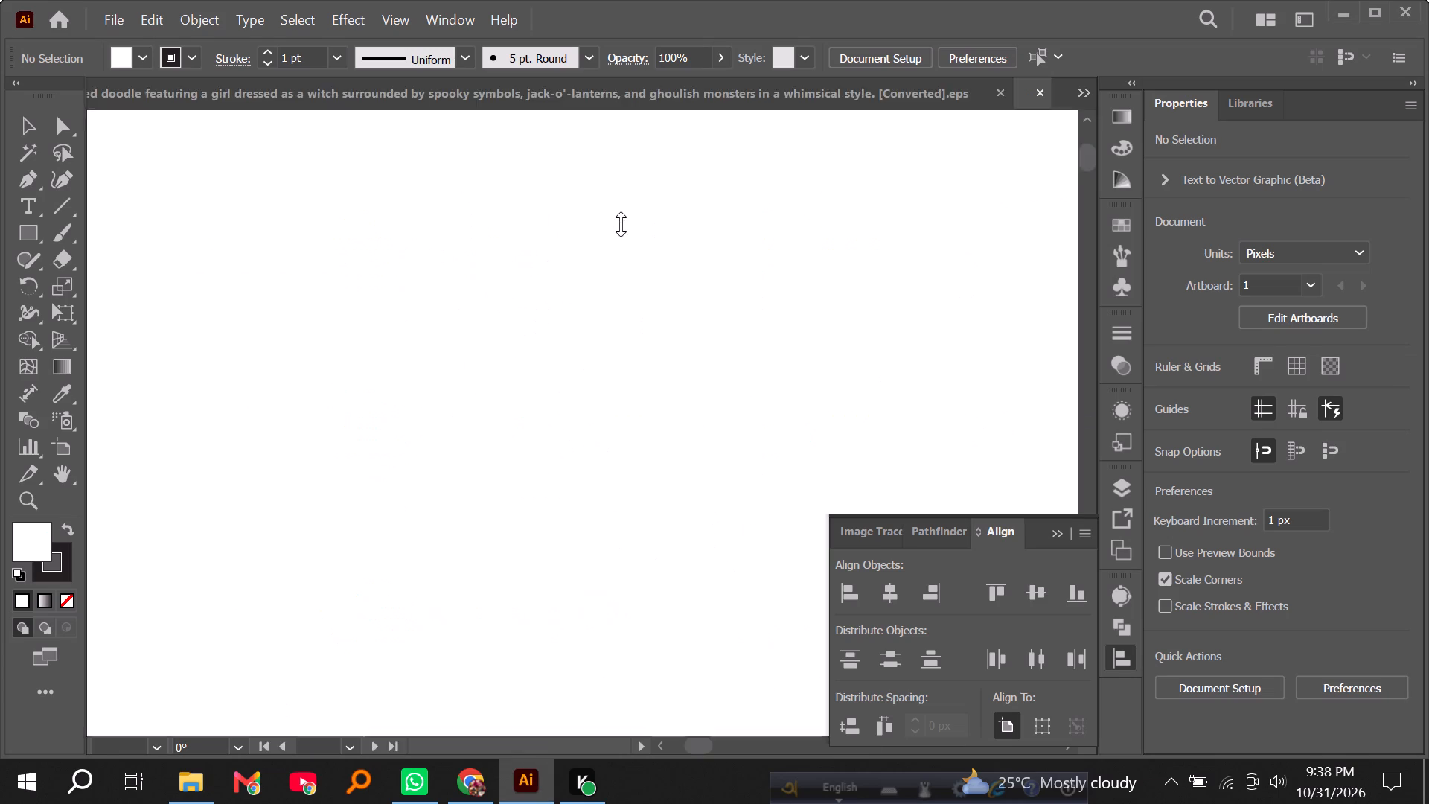
Open the axe and bow-tie and the flock of birds EPS files in turn in Illustrator, closing the previously open document each time.
{"action": "left_click", "coordinate": [164, 91]}
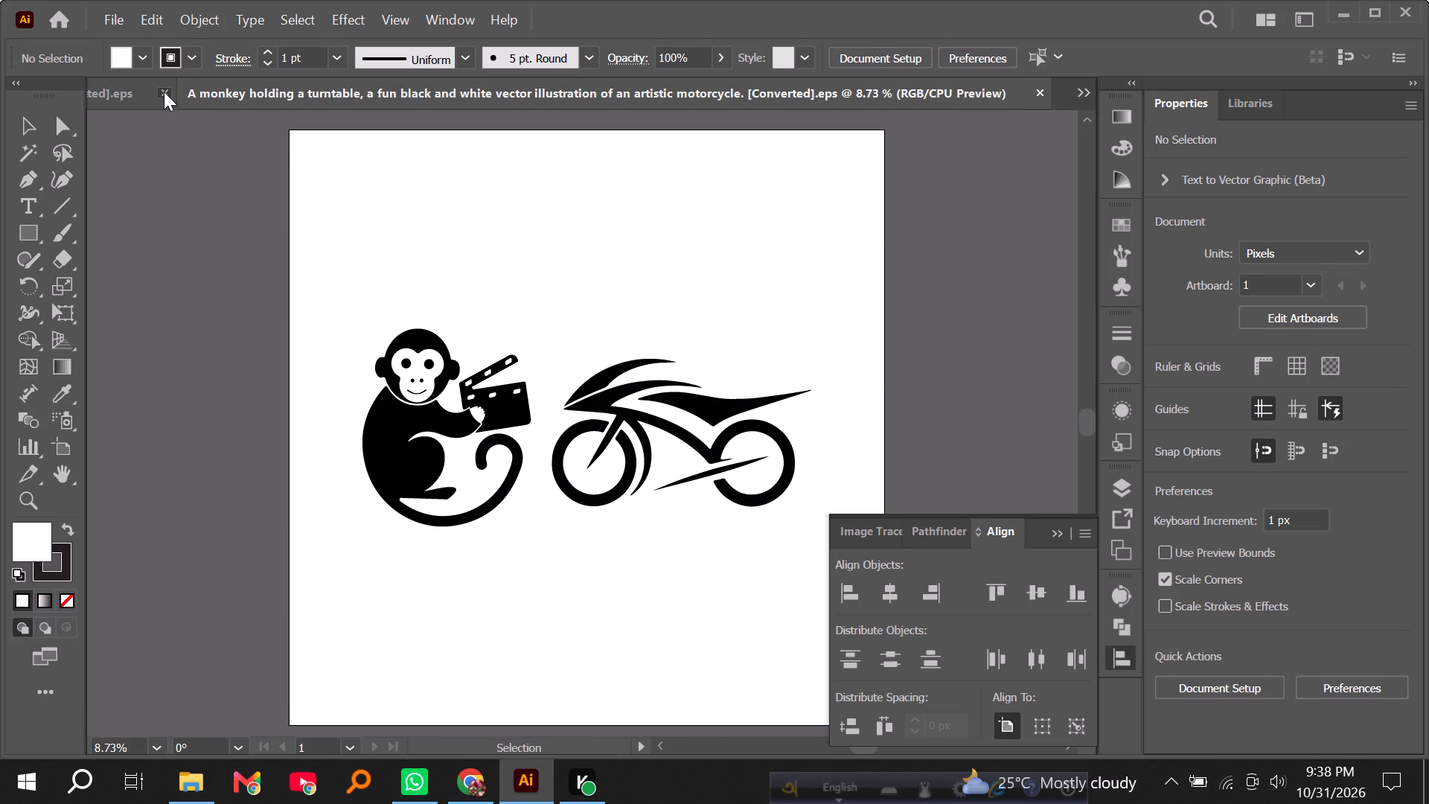
{"action": "left_click", "coordinate": [177, 779]}
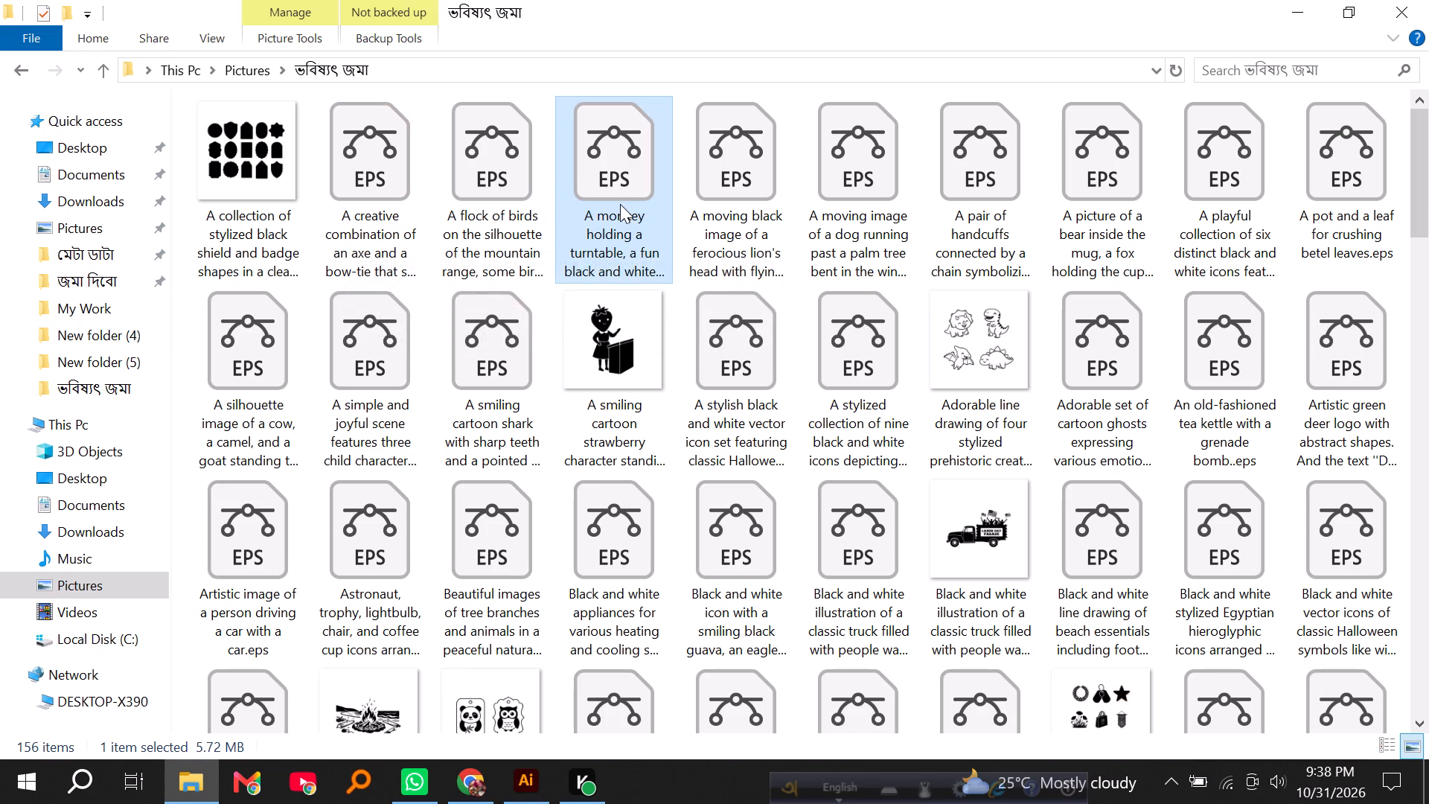
{"action": "double_click", "coordinate": [375, 194]}
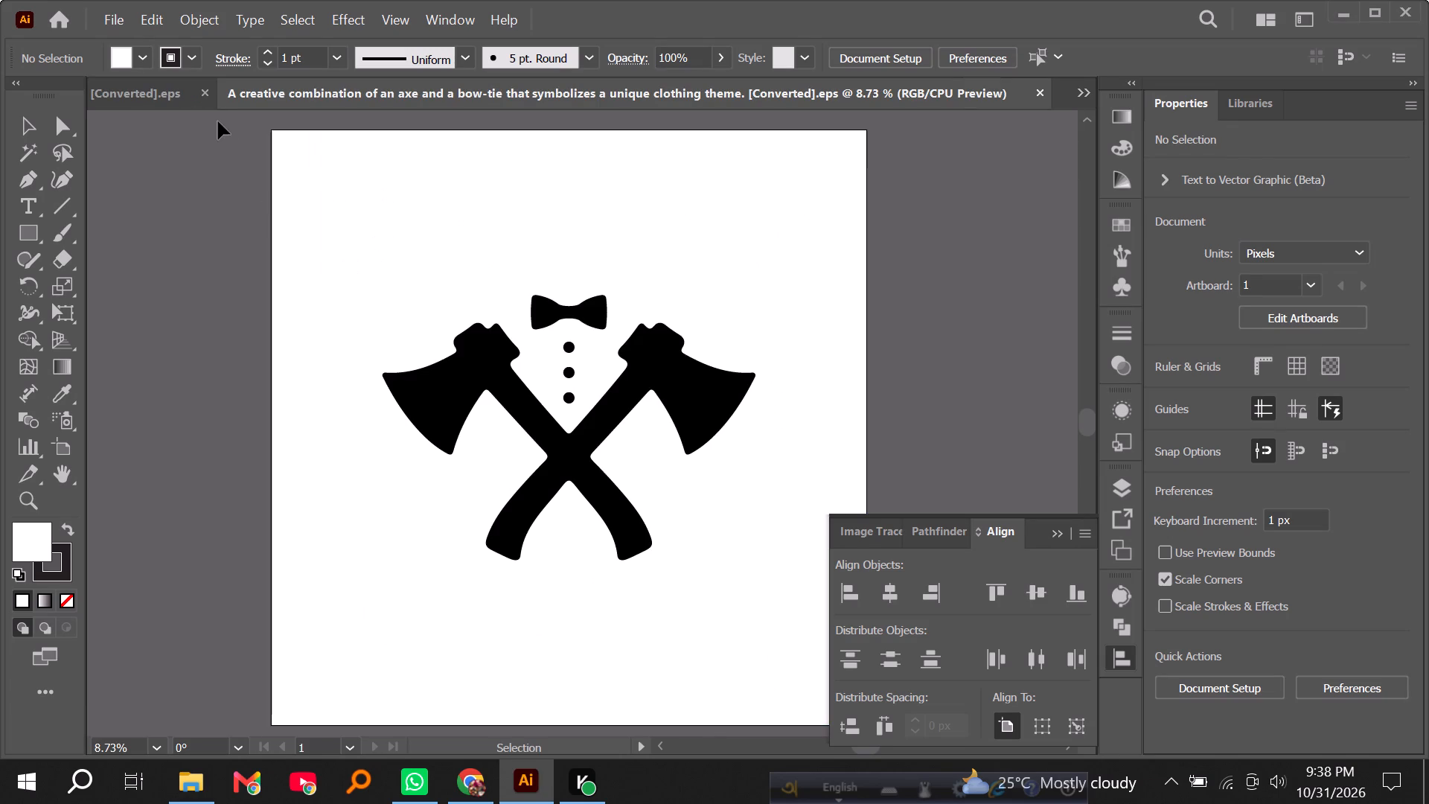
{"action": "left_click", "coordinate": [205, 95]}
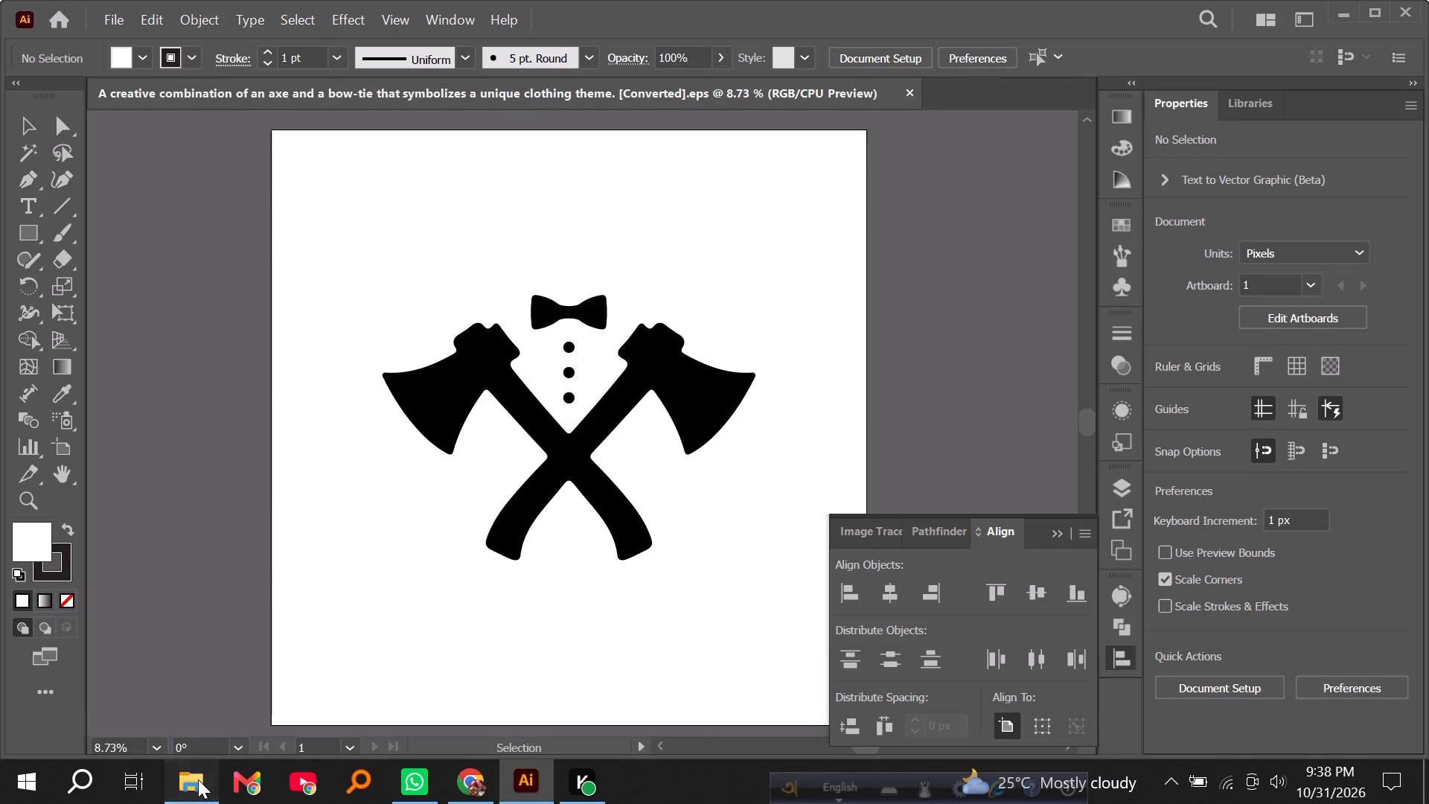
{"action": "left_click", "coordinate": [198, 779]}
{"action": "double_click", "coordinate": [491, 237]}
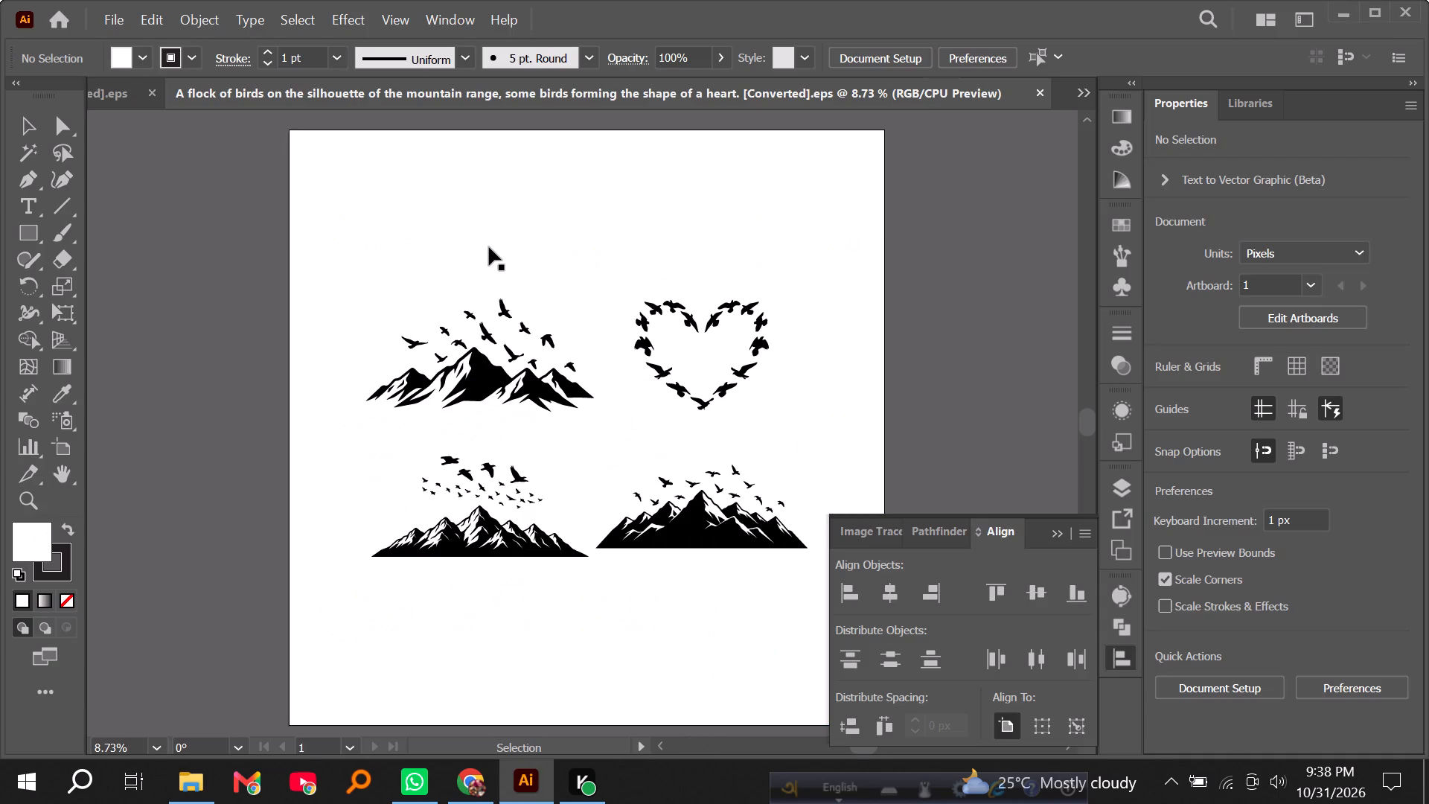
{"action": "left_click", "coordinate": [153, 91]}
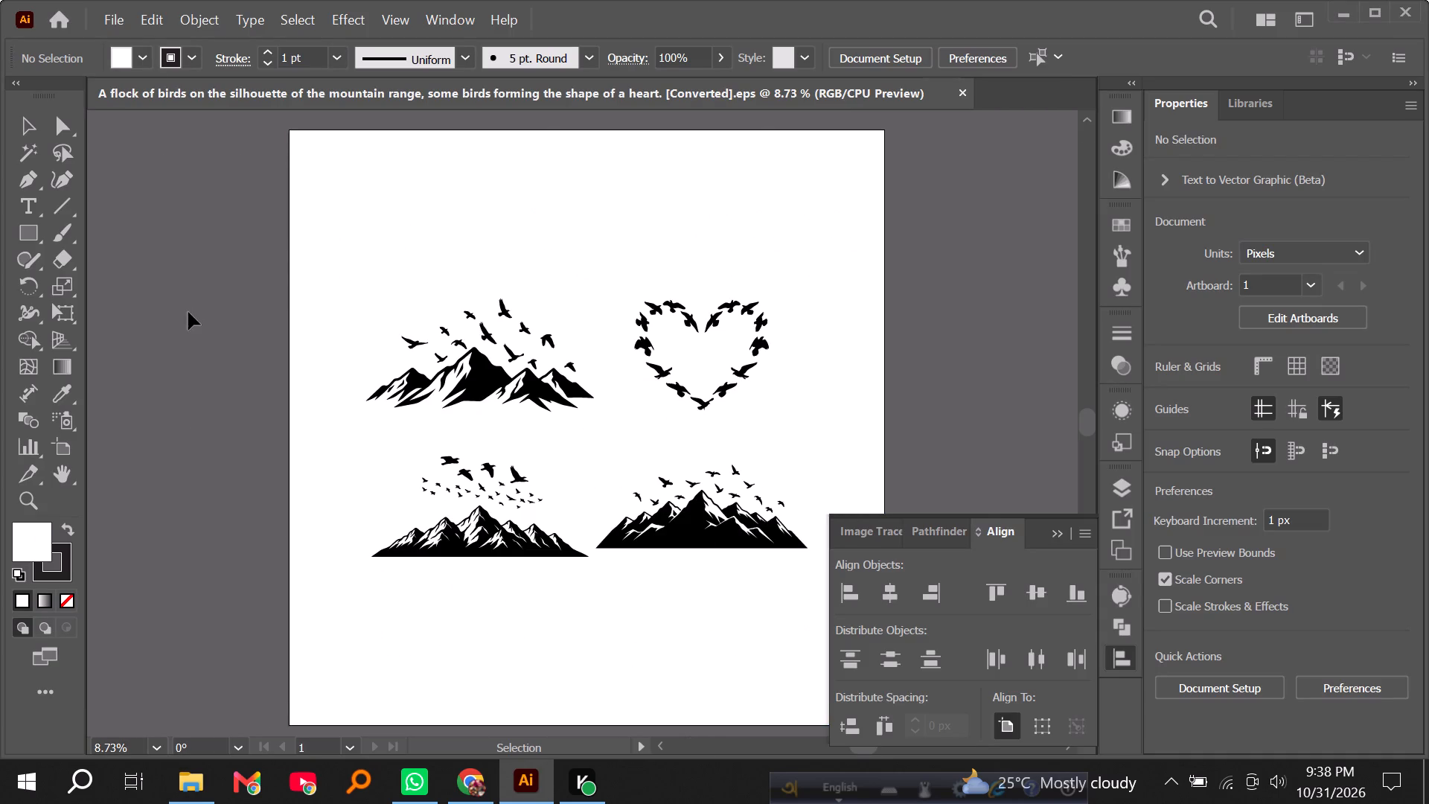
View the monkey and motorcycle and the axe and bow-tie EPS files again in Illustrator, closing the monkey document after each viewing.
{"action": "left_click", "coordinate": [189, 786]}
{"action": "double_click", "coordinate": [580, 197]}
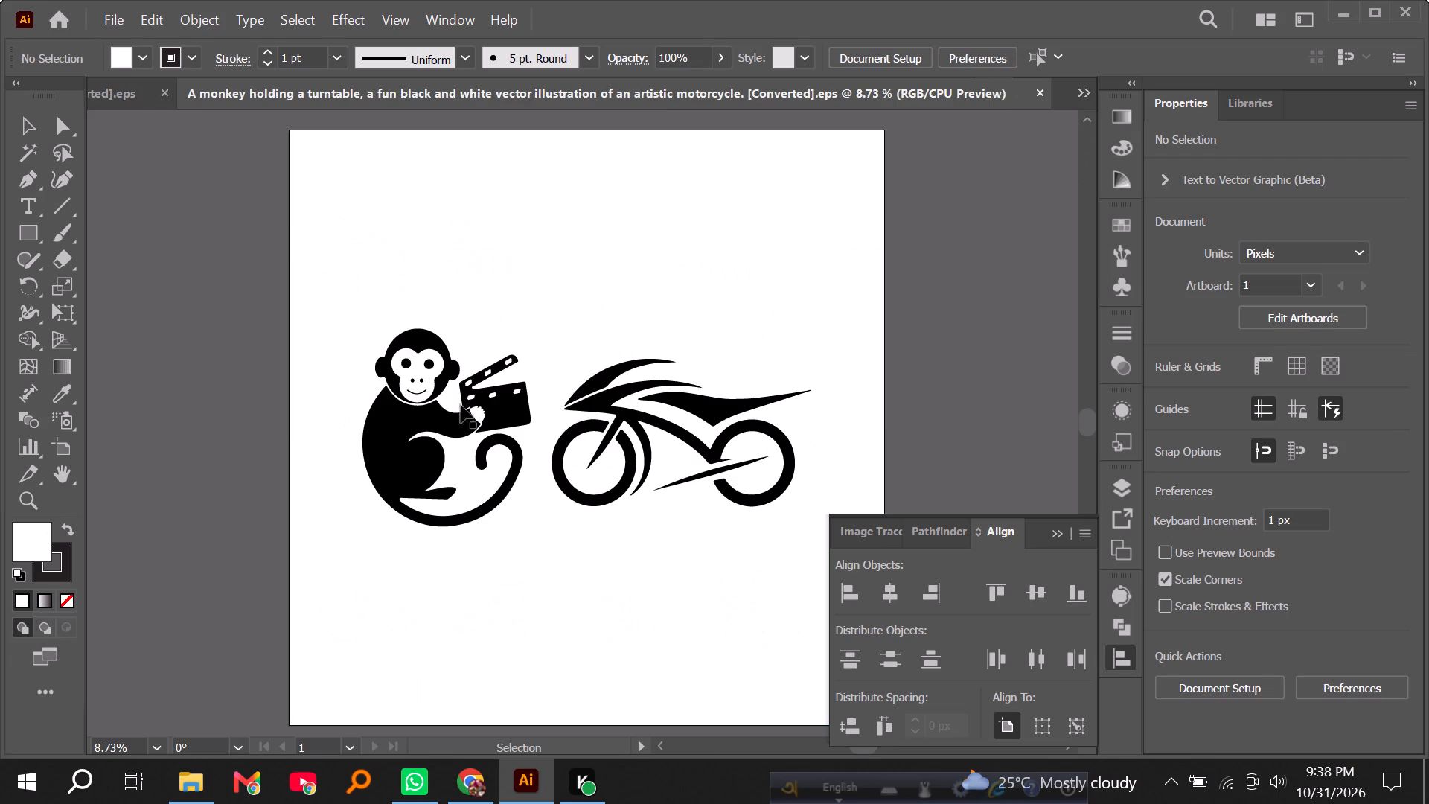
{"action": "left_click", "coordinate": [186, 793]}
{"action": "double_click", "coordinate": [353, 228]}
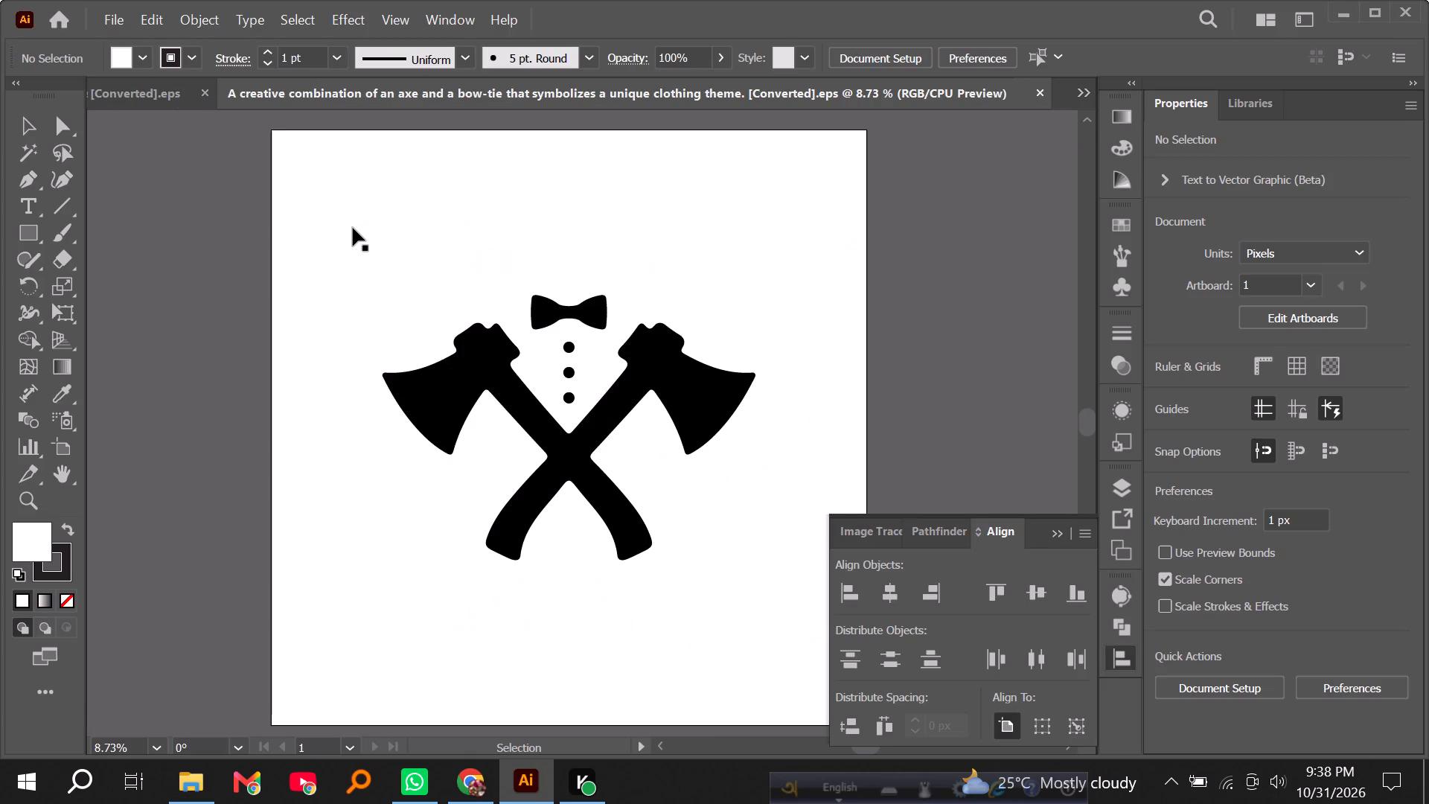
{"action": "left_click", "coordinate": [203, 95]}
{"action": "left_click", "coordinate": [179, 795]}
{"action": "double_click", "coordinate": [596, 225]}
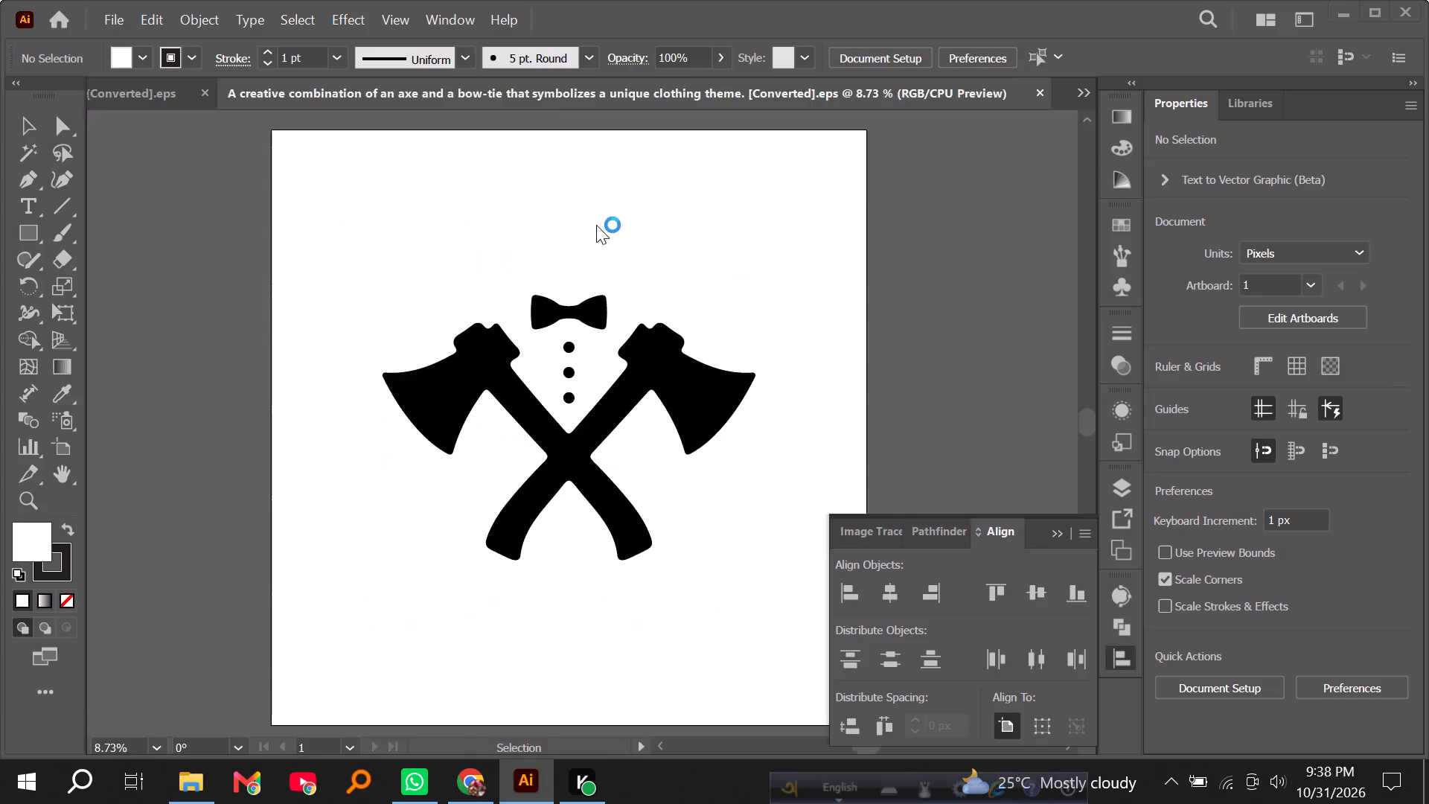
{"action": "left_click", "coordinate": [1038, 94]}
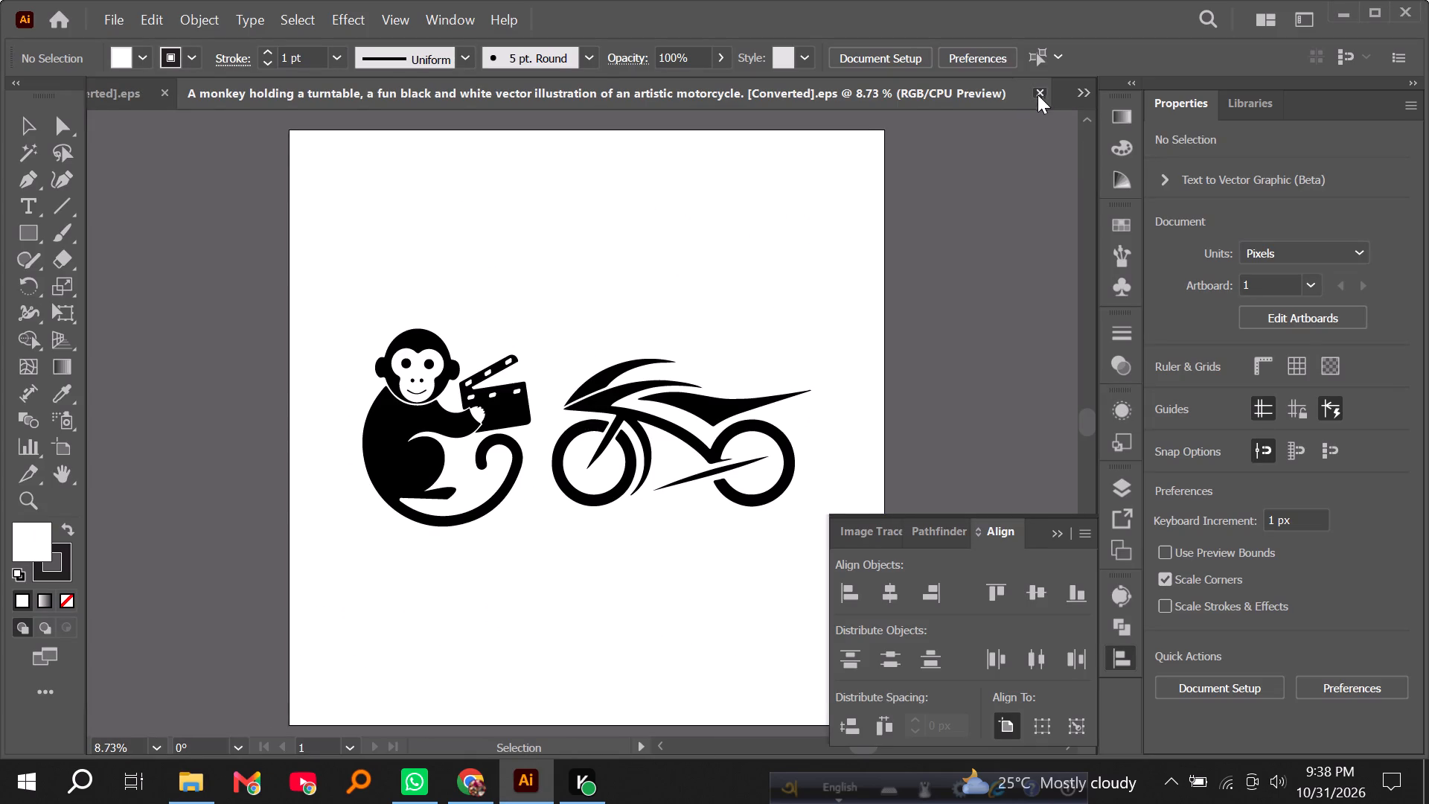
Open the ferocious lion's head EPS file from the folder in Illustrator and close the other open documents.
{"action": "left_click", "coordinate": [194, 794]}
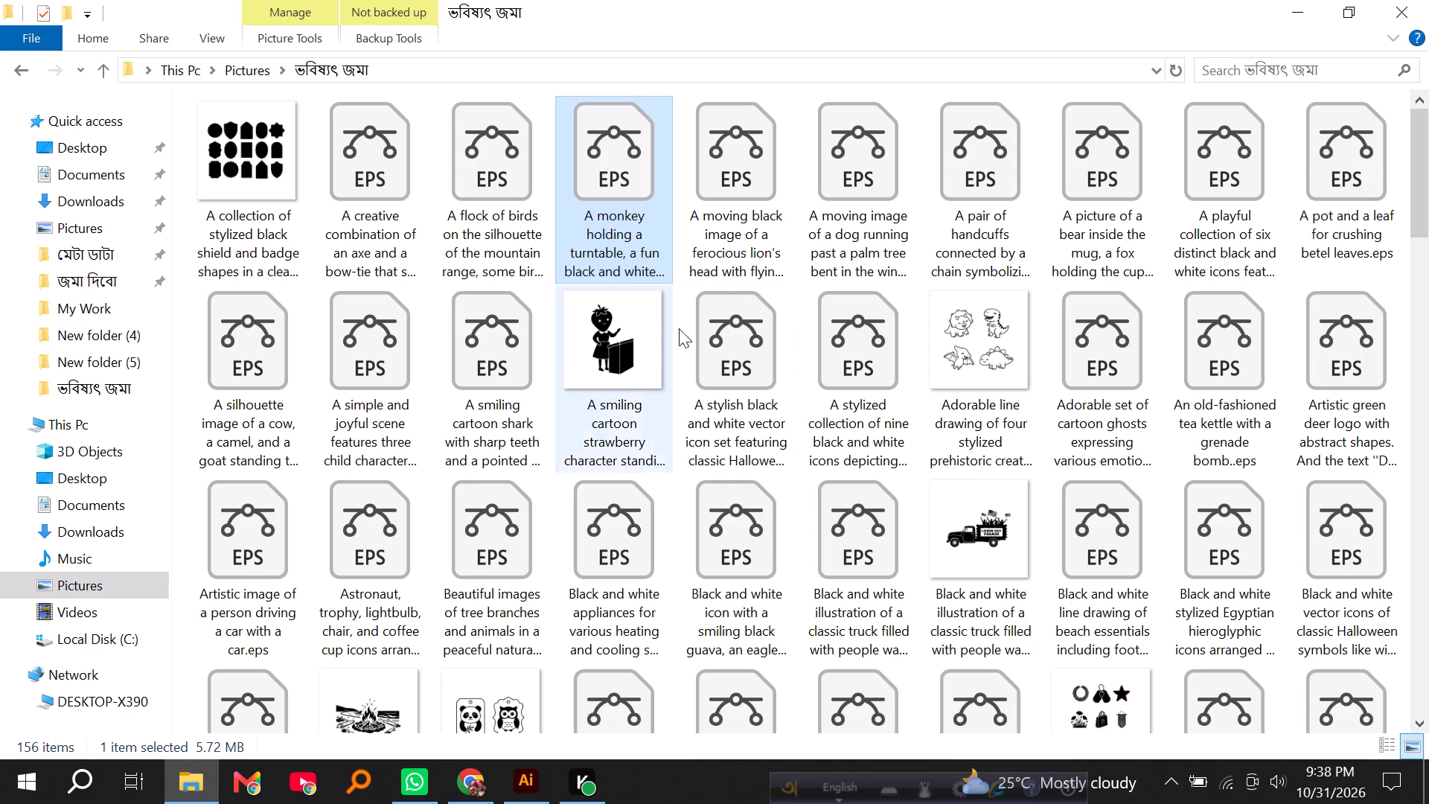
{"action": "double_click", "coordinate": [719, 227]}
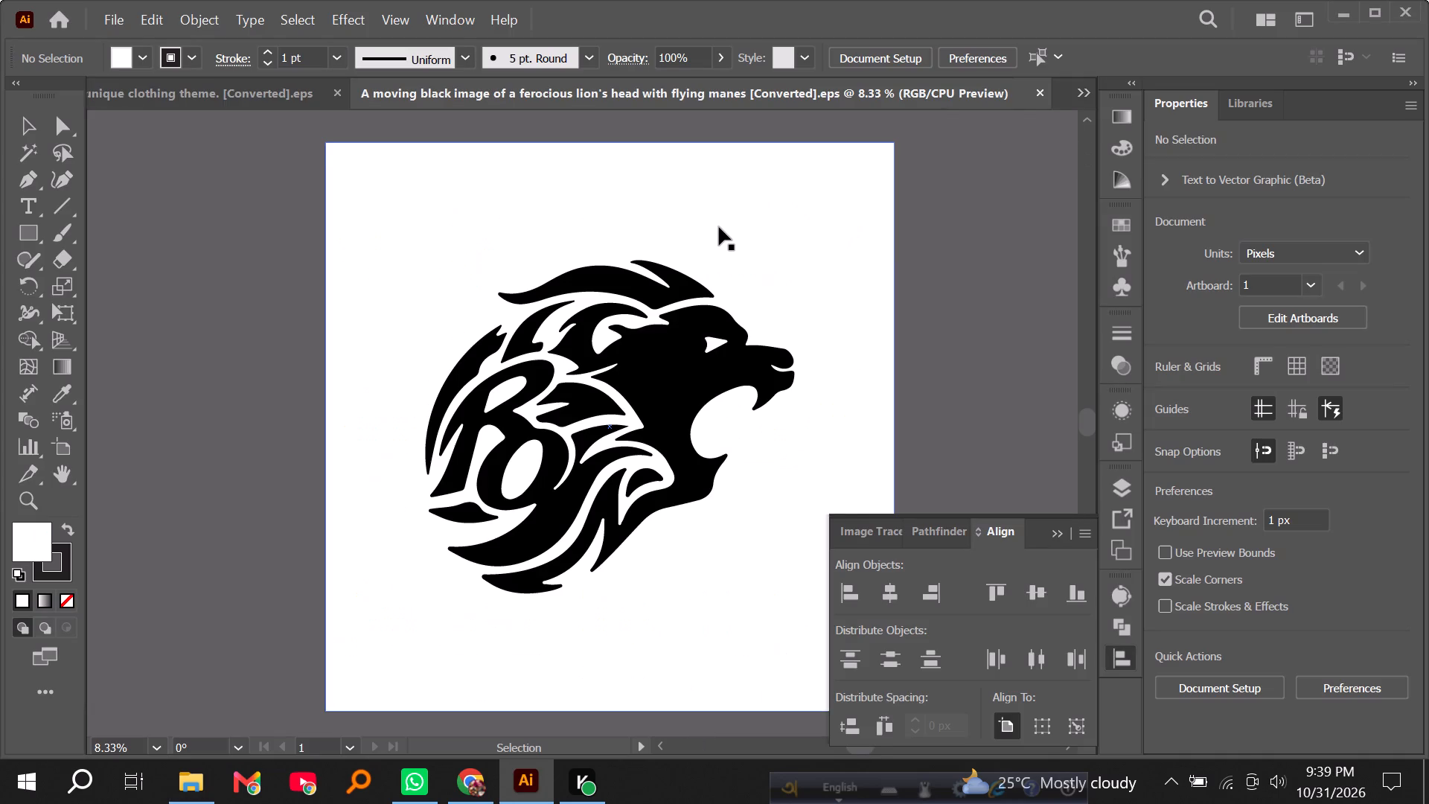
{"action": "left_click", "coordinate": [337, 91]}
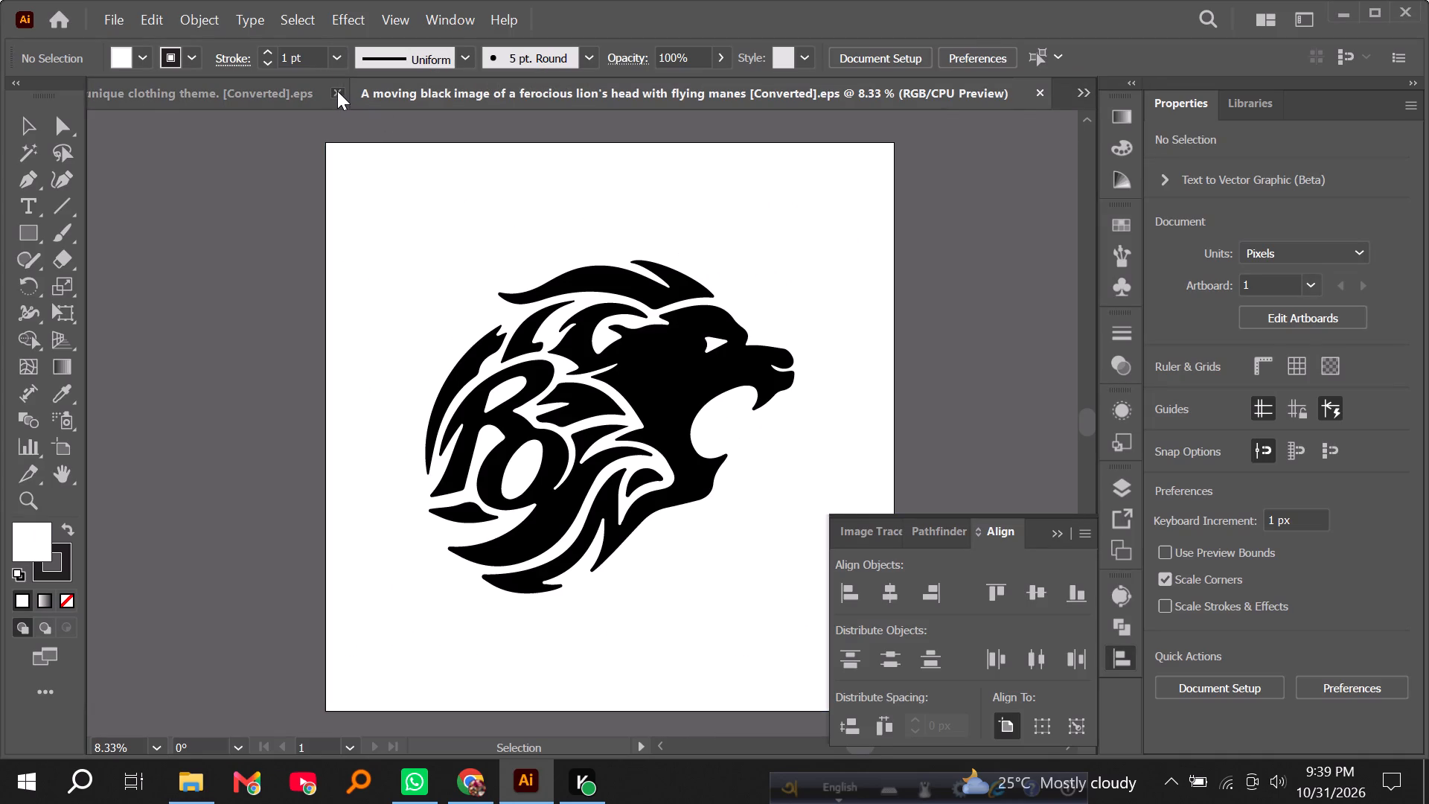
{"action": "left_click", "coordinate": [338, 95]}
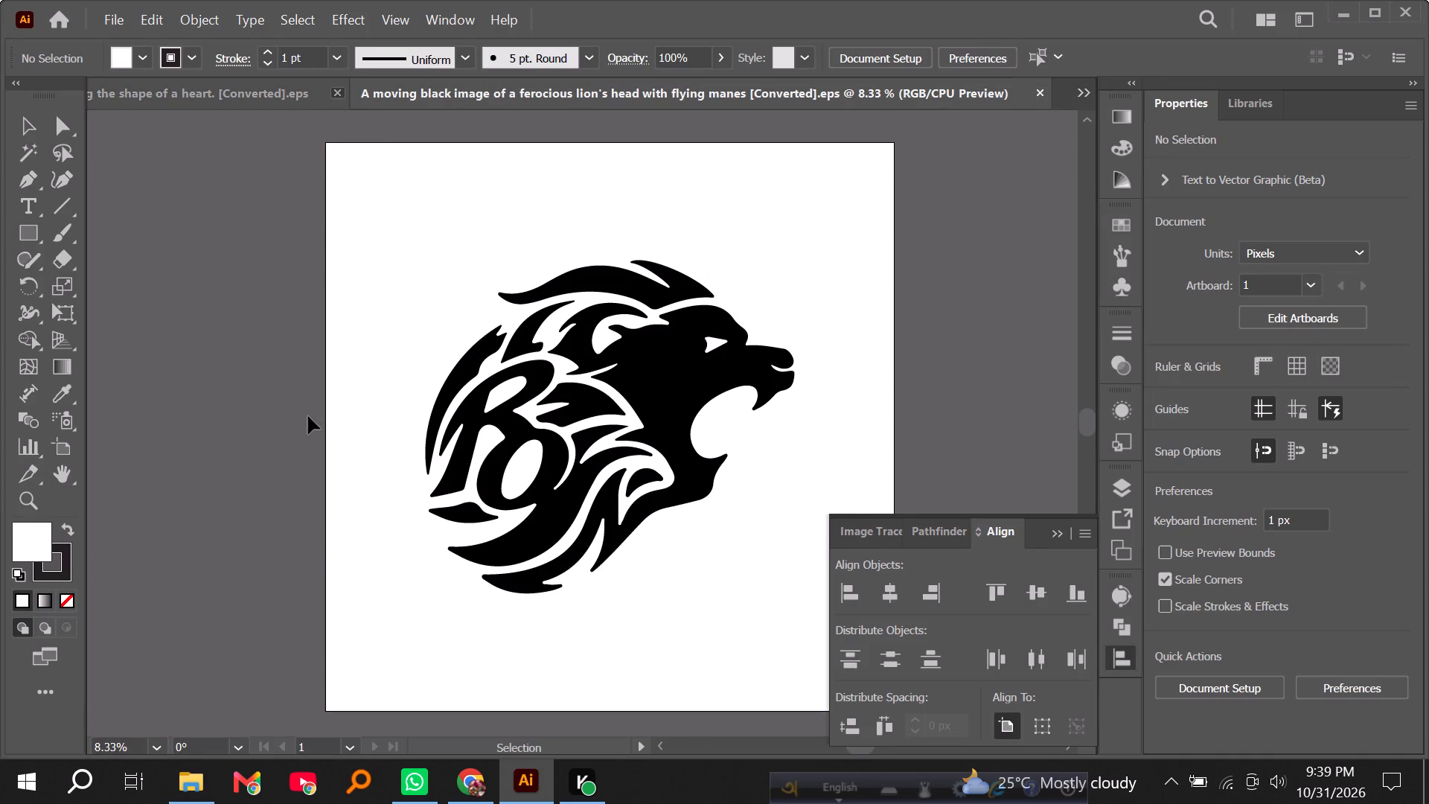
Open the EPS file of a dog running past a wind-bent palm tree in Illustrator.
{"action": "left_click", "coordinate": [194, 785]}
{"action": "double_click", "coordinate": [851, 214]}
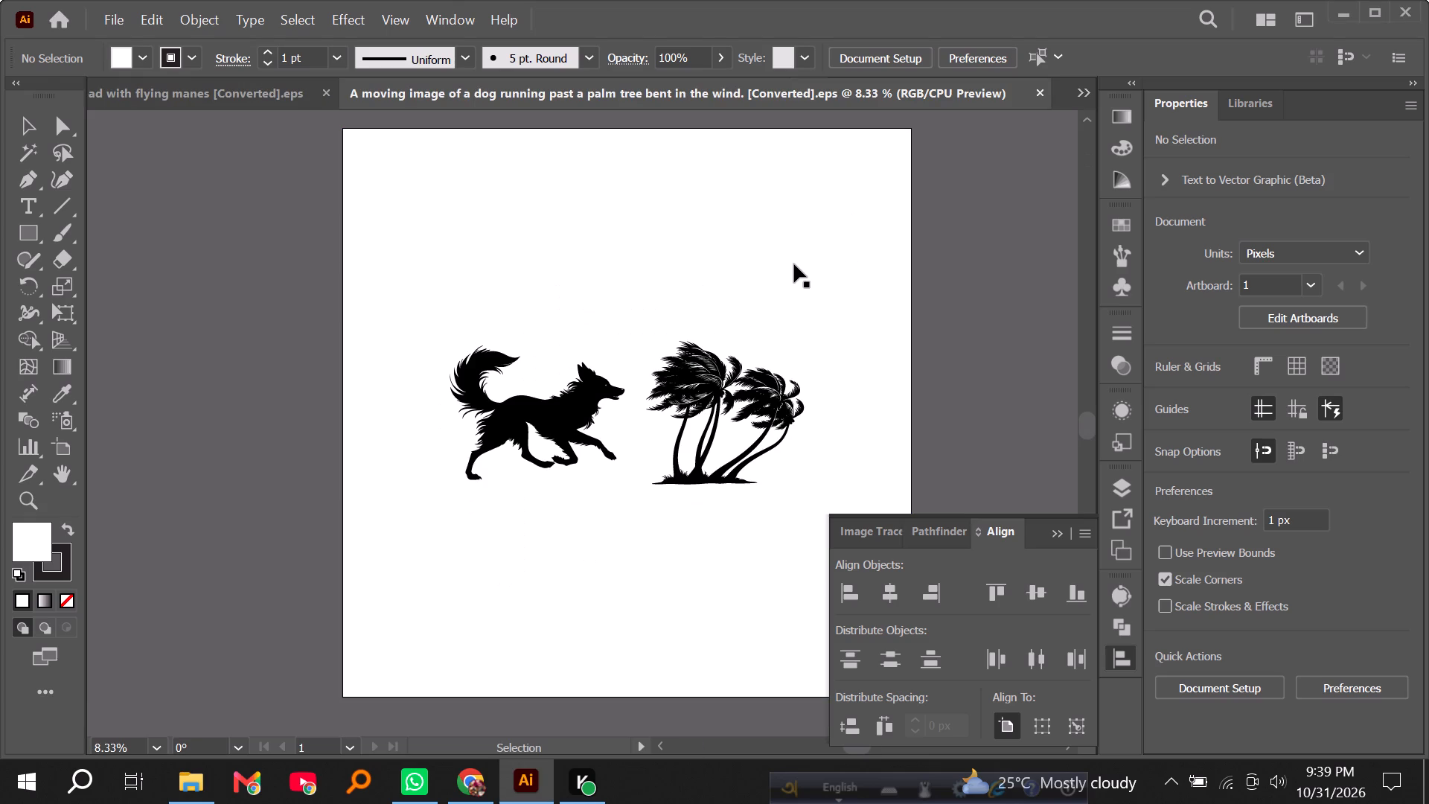
Switch to Chrome and open the Approved page of the Vecteezy contributor portfolio.
{"action": "left_click", "coordinate": [462, 787]}
{"action": "scroll", "coordinate": [596, 383], "scroll_direction": "up", "scroll_amount": 3}
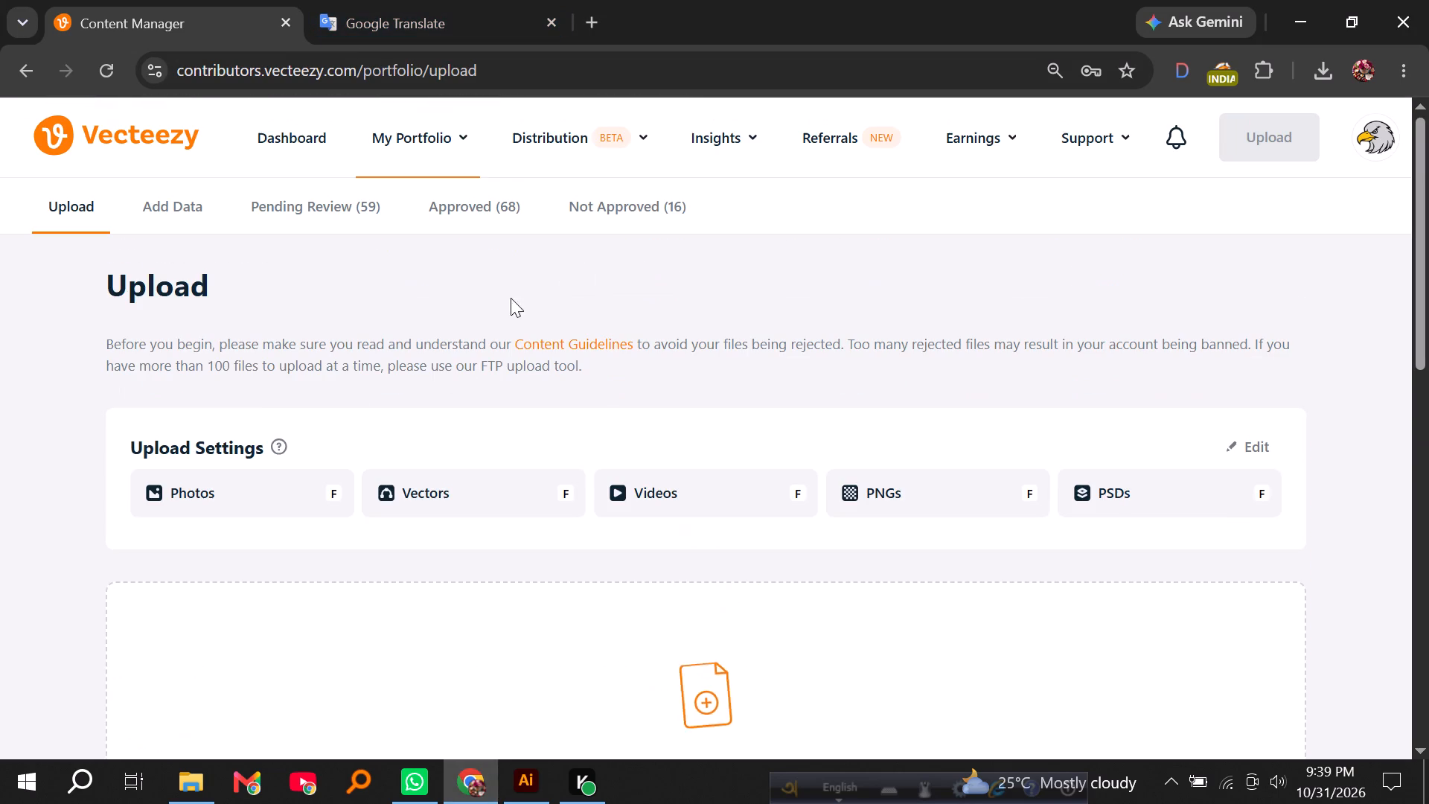
{"action": "scroll", "coordinate": [511, 298], "scroll_direction": "up", "scroll_amount": 2}
{"action": "left_click", "coordinate": [444, 141]}
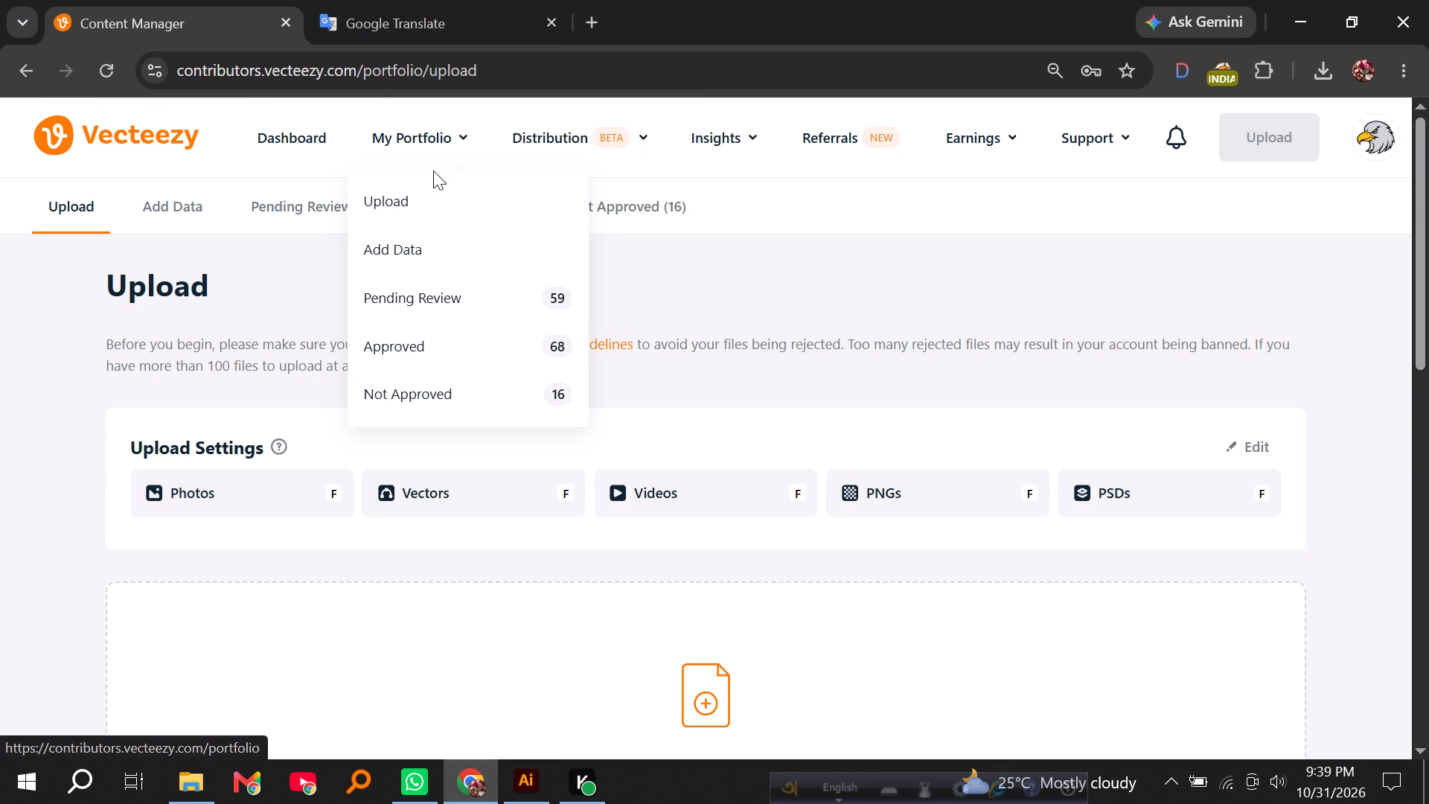
{"action": "left_click", "coordinate": [461, 340]}
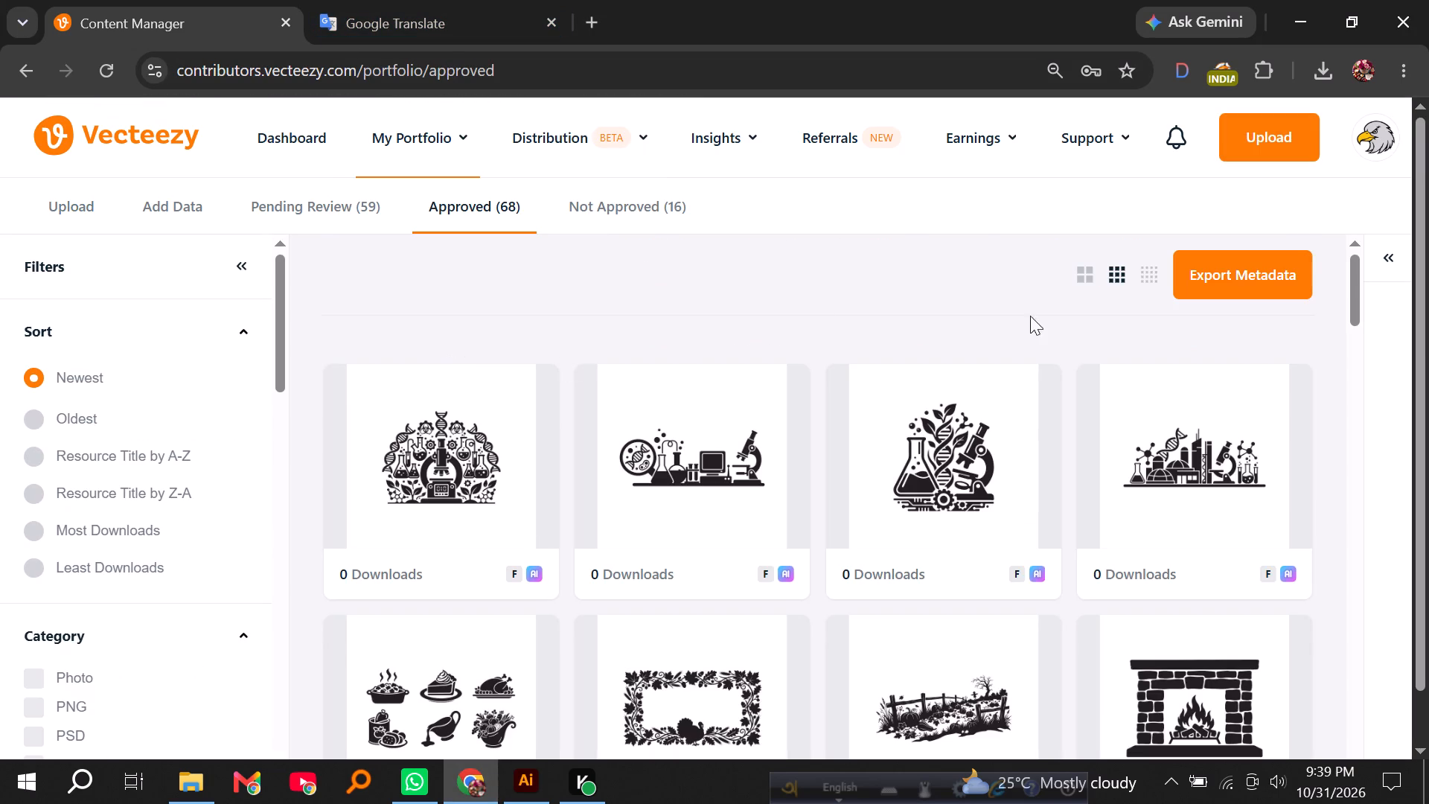
{"action": "left_click", "coordinate": [1355, 288]}
Open the Not Approved page of the portfolio and examine the declined artwork from start to end.
{"action": "left_click", "coordinate": [674, 208]}
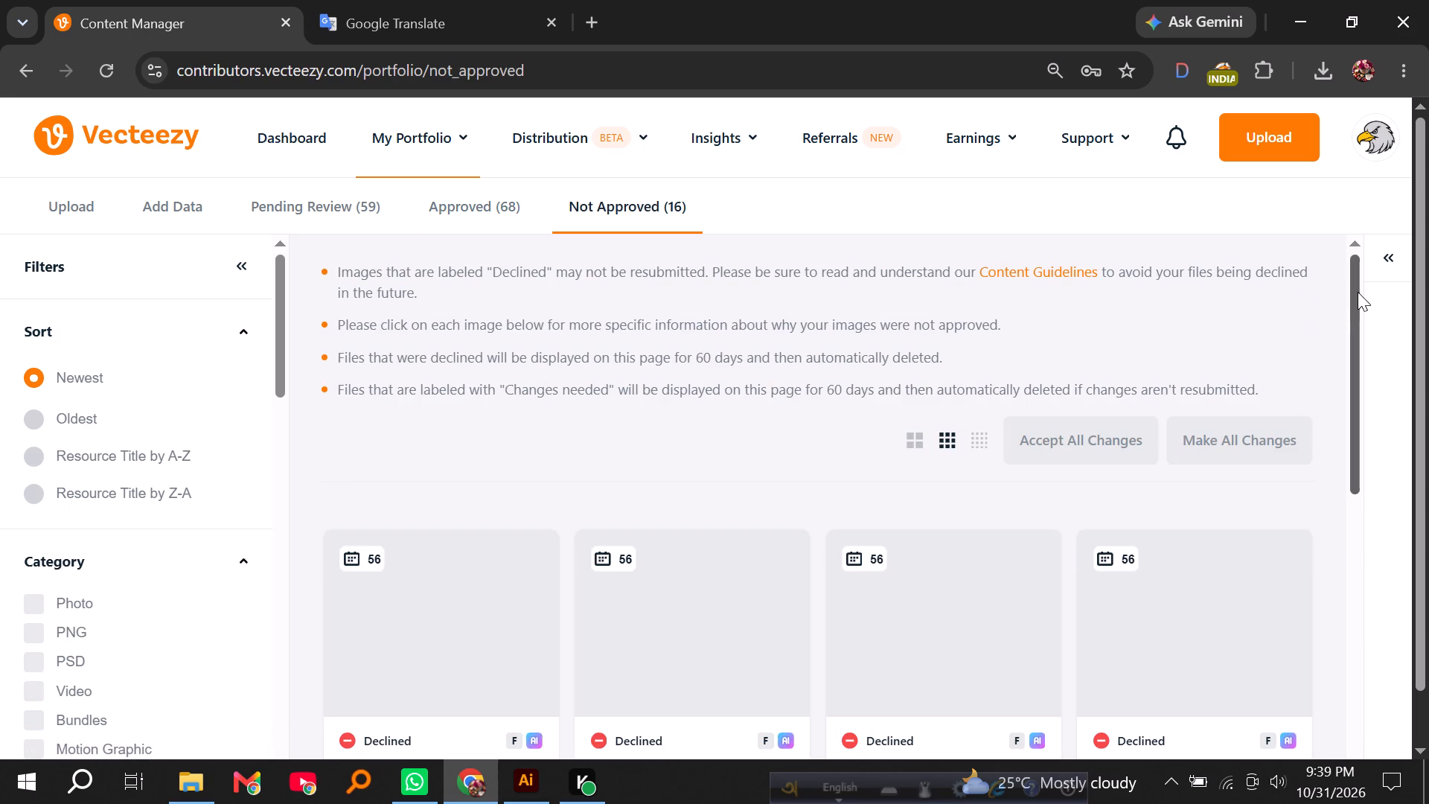
{"action": "left_click_drag", "start_coordinate": [1357, 291], "coordinate": [1341, 354]}
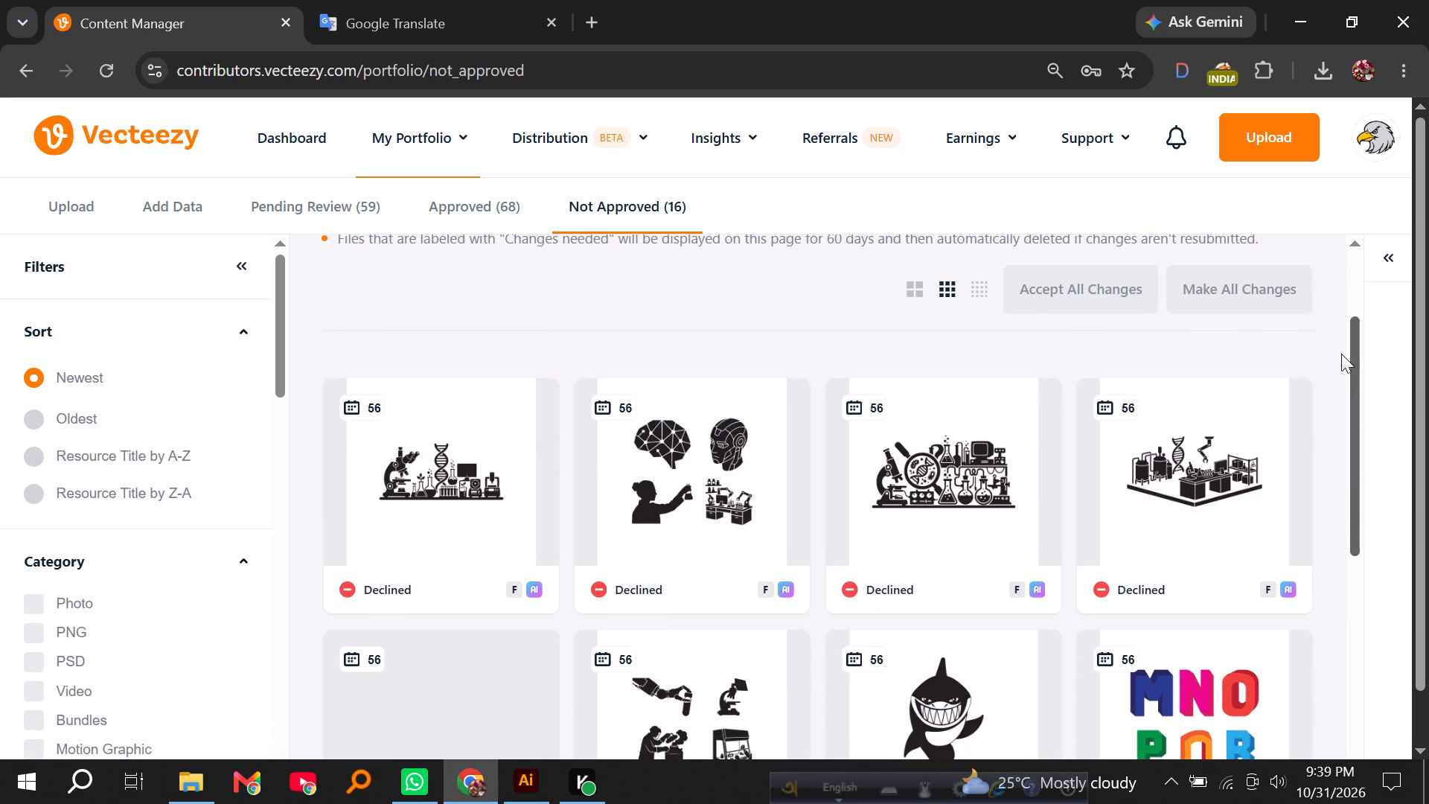
{"action": "left_click_drag", "start_coordinate": [1341, 354], "coordinate": [1339, 427]}
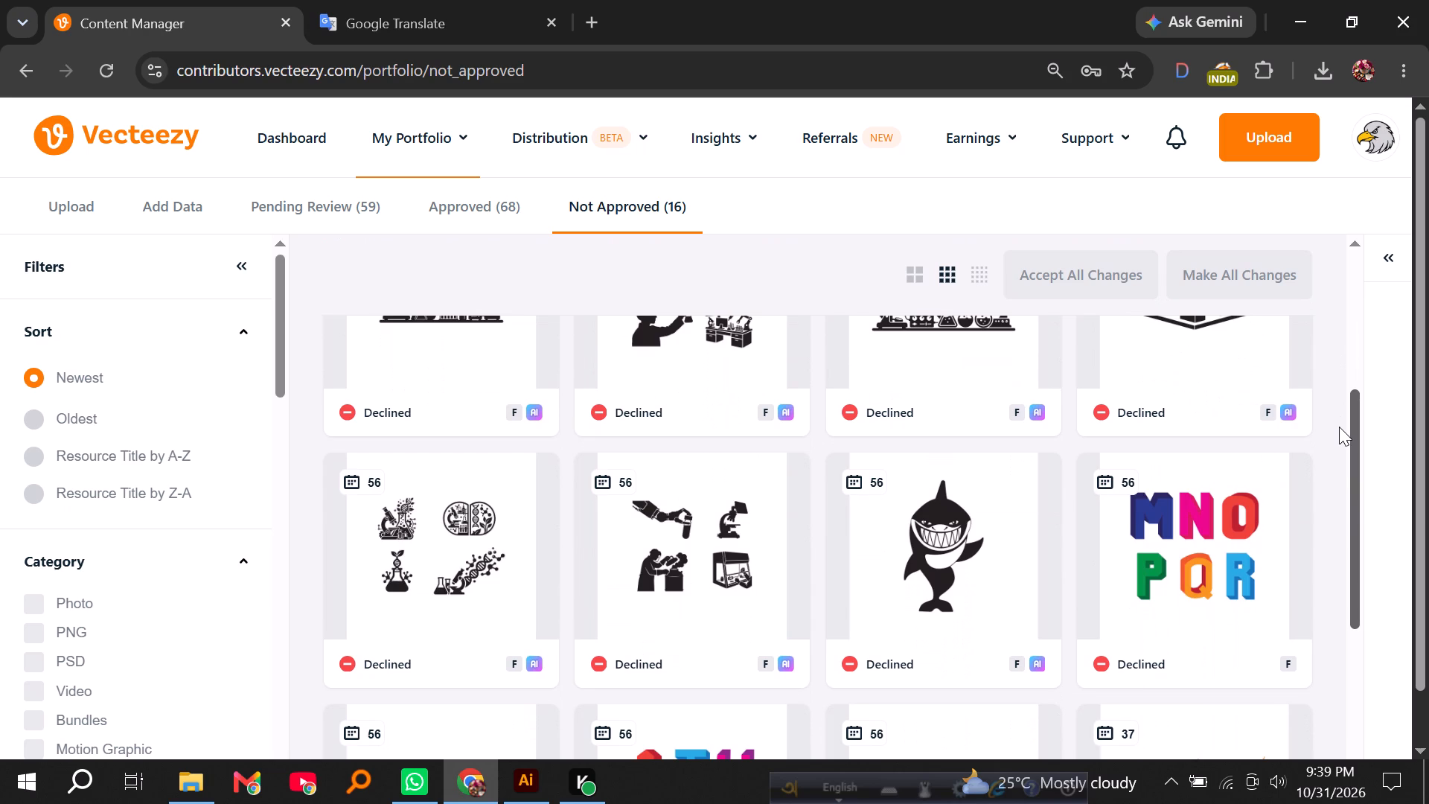
{"action": "left_click_drag", "start_coordinate": [1339, 427], "coordinate": [1331, 562]}
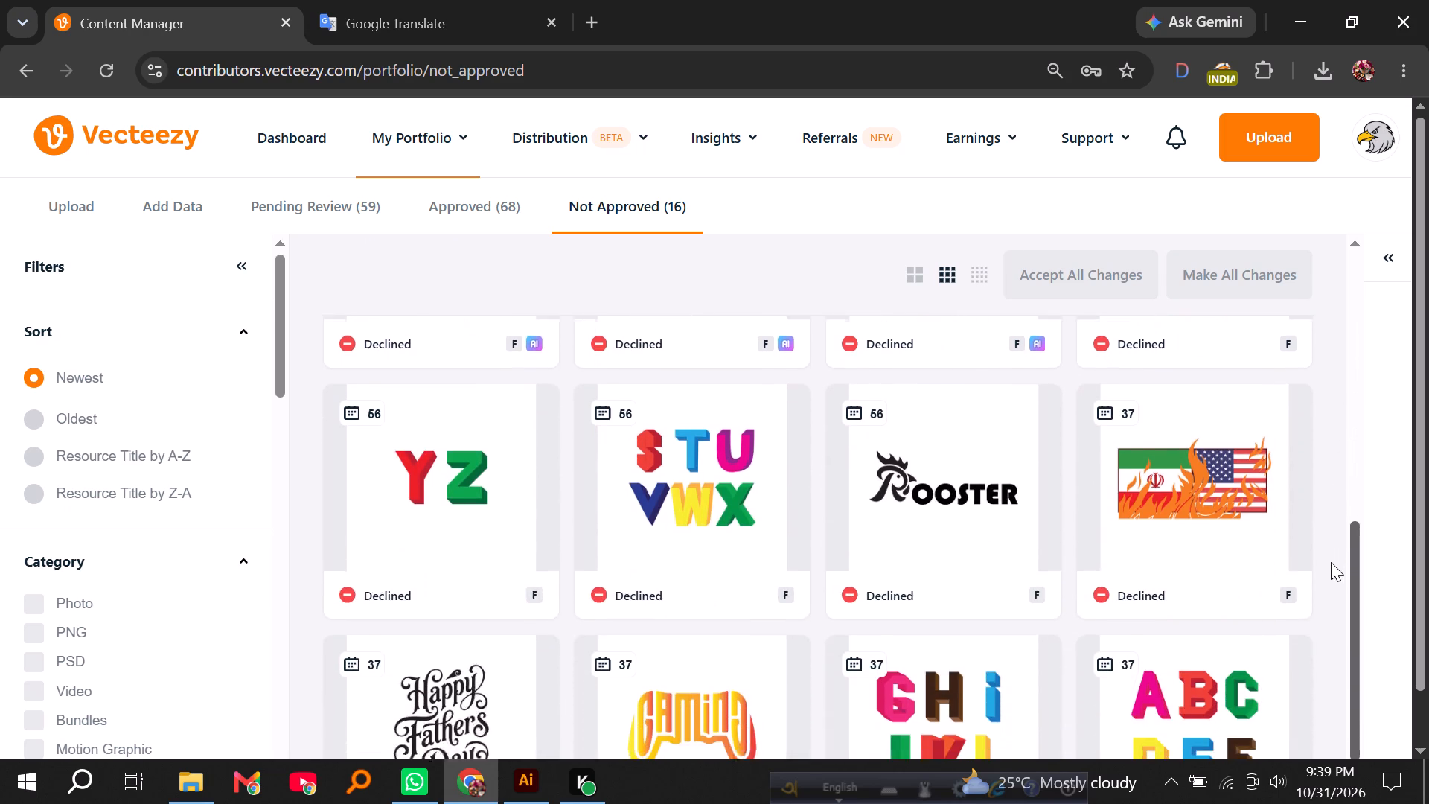
{"action": "left_click_drag", "start_coordinate": [1331, 562], "coordinate": [1340, 629]}
{"action": "scroll", "coordinate": [1302, 540], "scroll_direction": "down", "scroll_amount": 4}
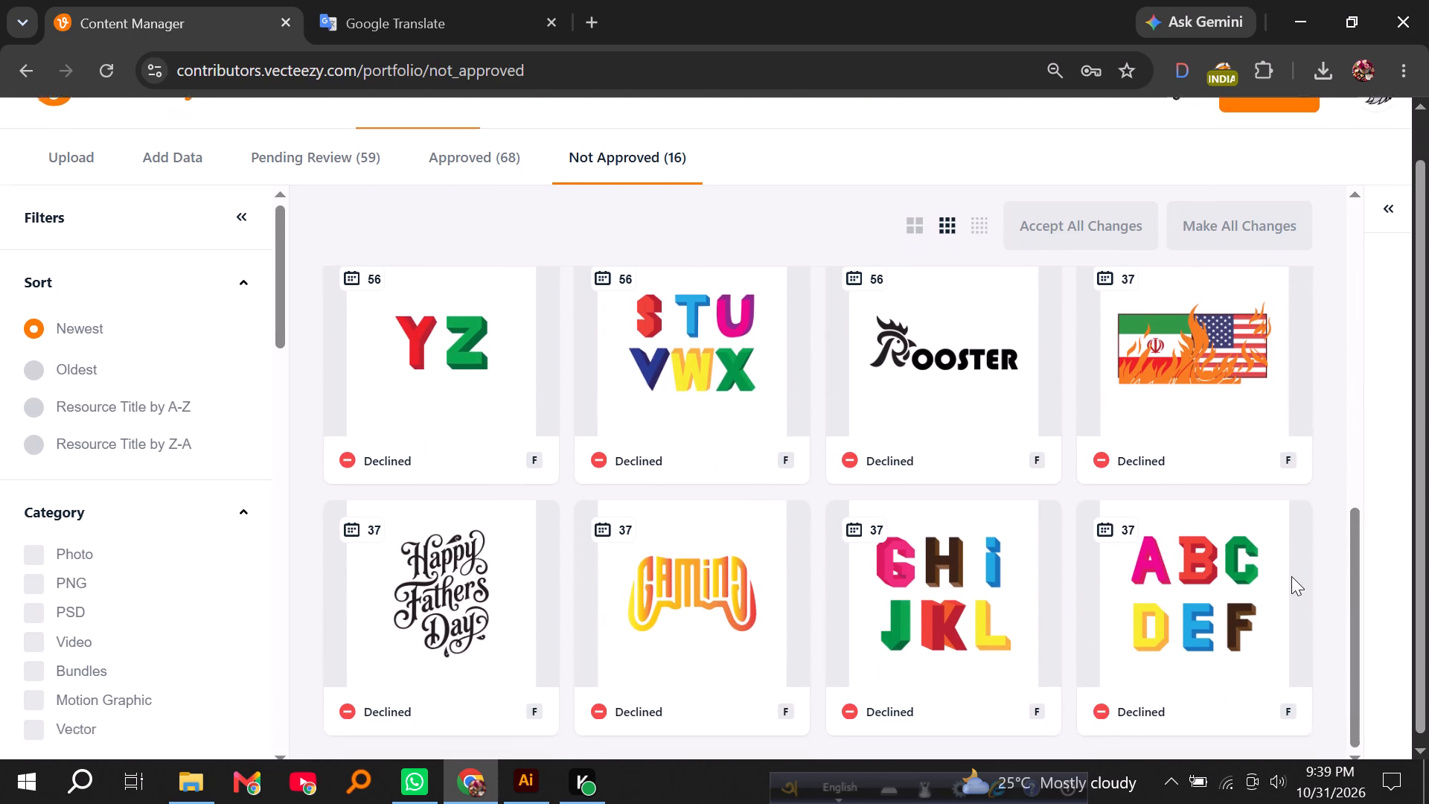
{"action": "scroll", "coordinate": [1289, 582], "scroll_direction": "down", "scroll_amount": 2}
{"action": "left_click_drag", "start_coordinate": [1357, 560], "coordinate": [1354, 467]}
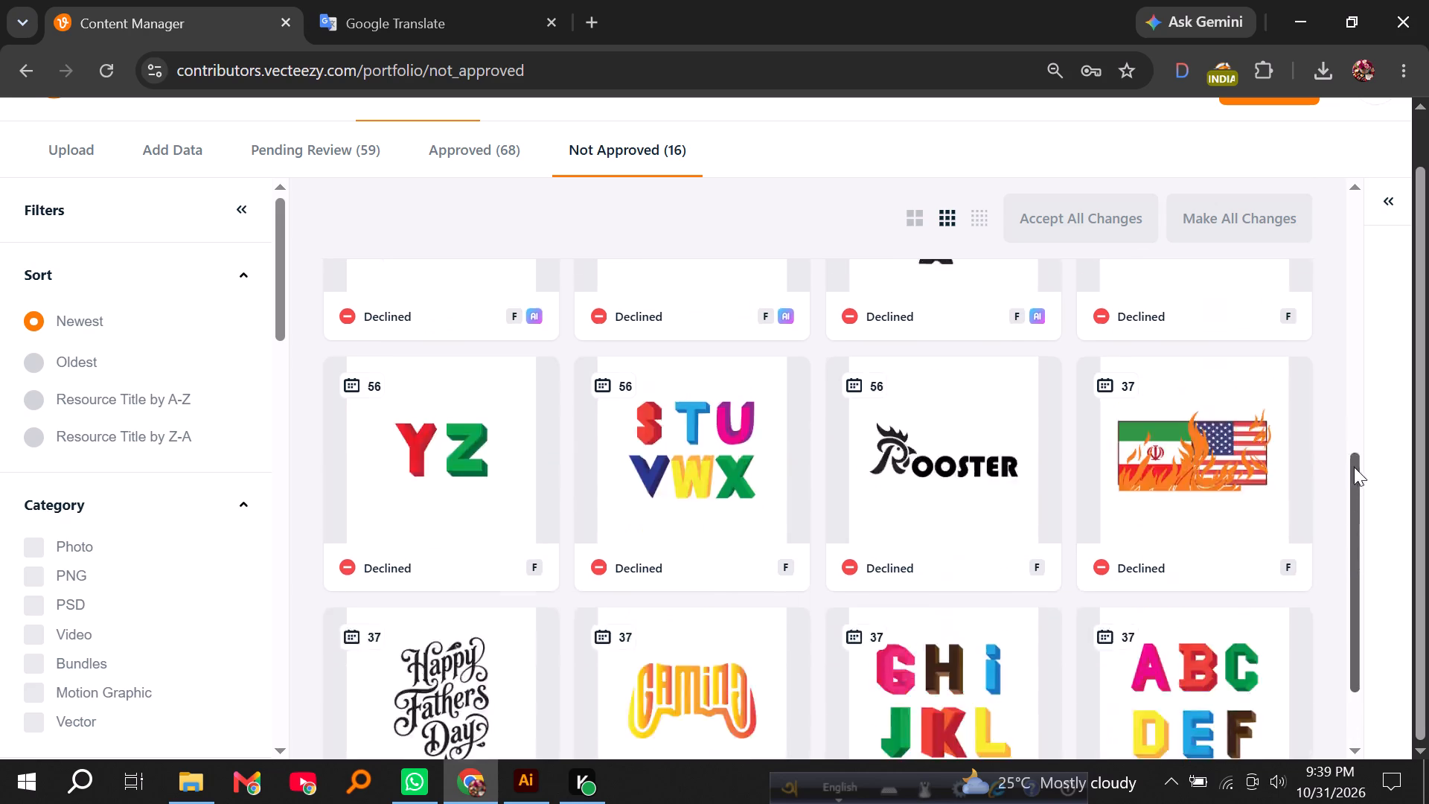
{"action": "left_click_drag", "start_coordinate": [1354, 467], "coordinate": [1345, 277]}
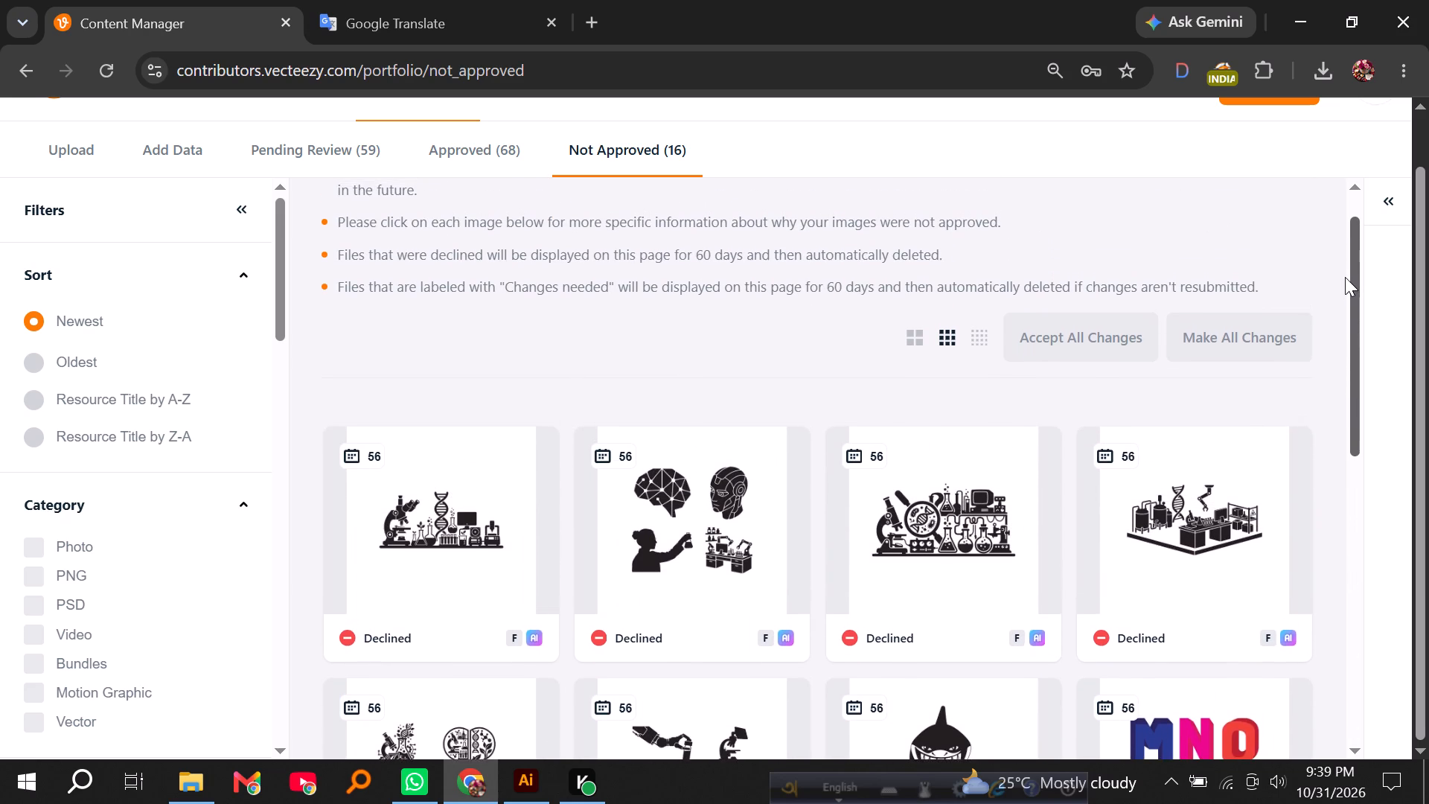
{"action": "left_click_drag", "start_coordinate": [1345, 277], "coordinate": [1365, 242]}
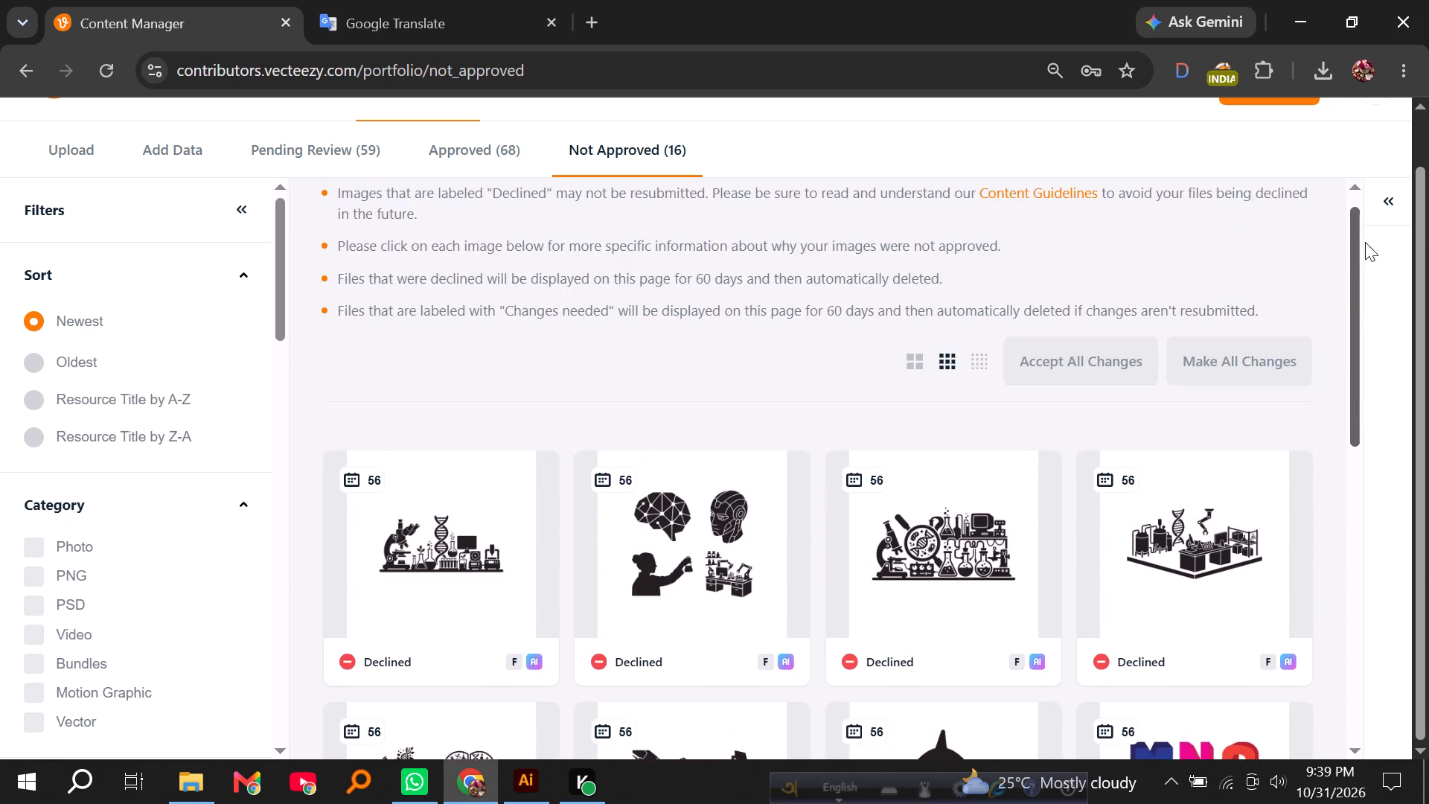
{"action": "left_click_drag", "start_coordinate": [1365, 242], "coordinate": [1369, 214]}
Open the Approved page of the portfolio and examine the approved artwork and its download counts from newest to oldest.
{"action": "left_click", "coordinate": [458, 150]}
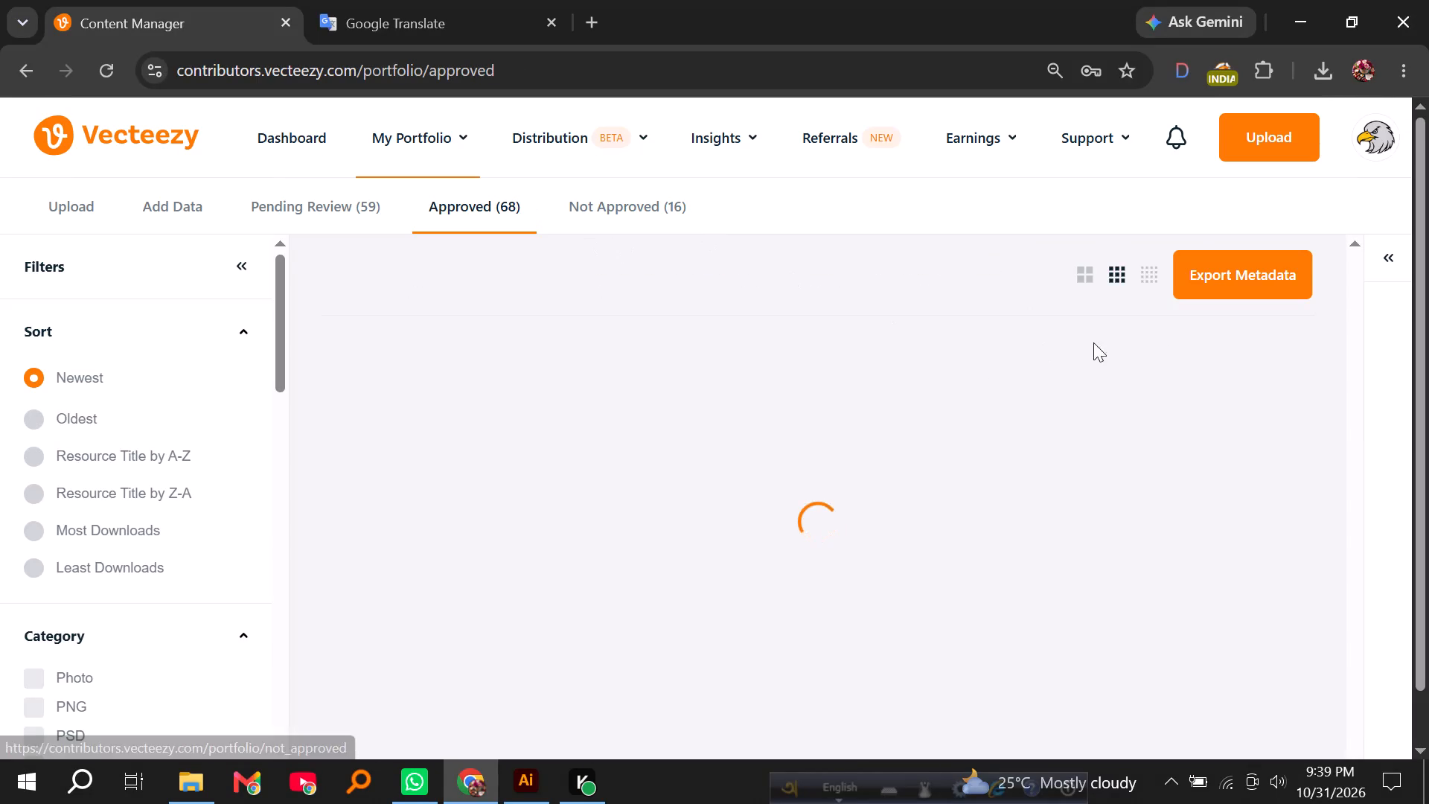
{"action": "left_click_drag", "start_coordinate": [1353, 293], "coordinate": [1352, 296]}
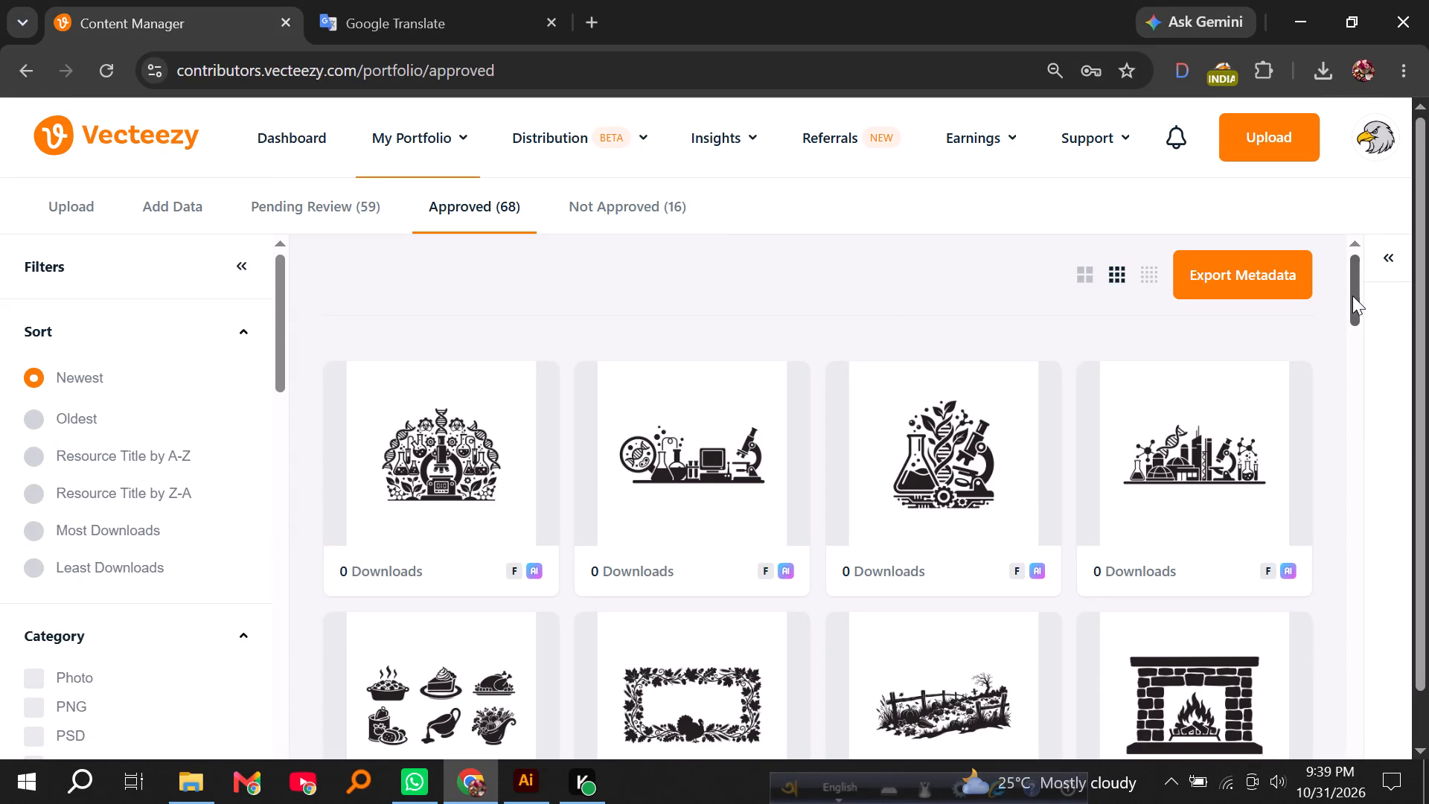
{"action": "left_click_drag", "start_coordinate": [1352, 296], "coordinate": [1338, 358]}
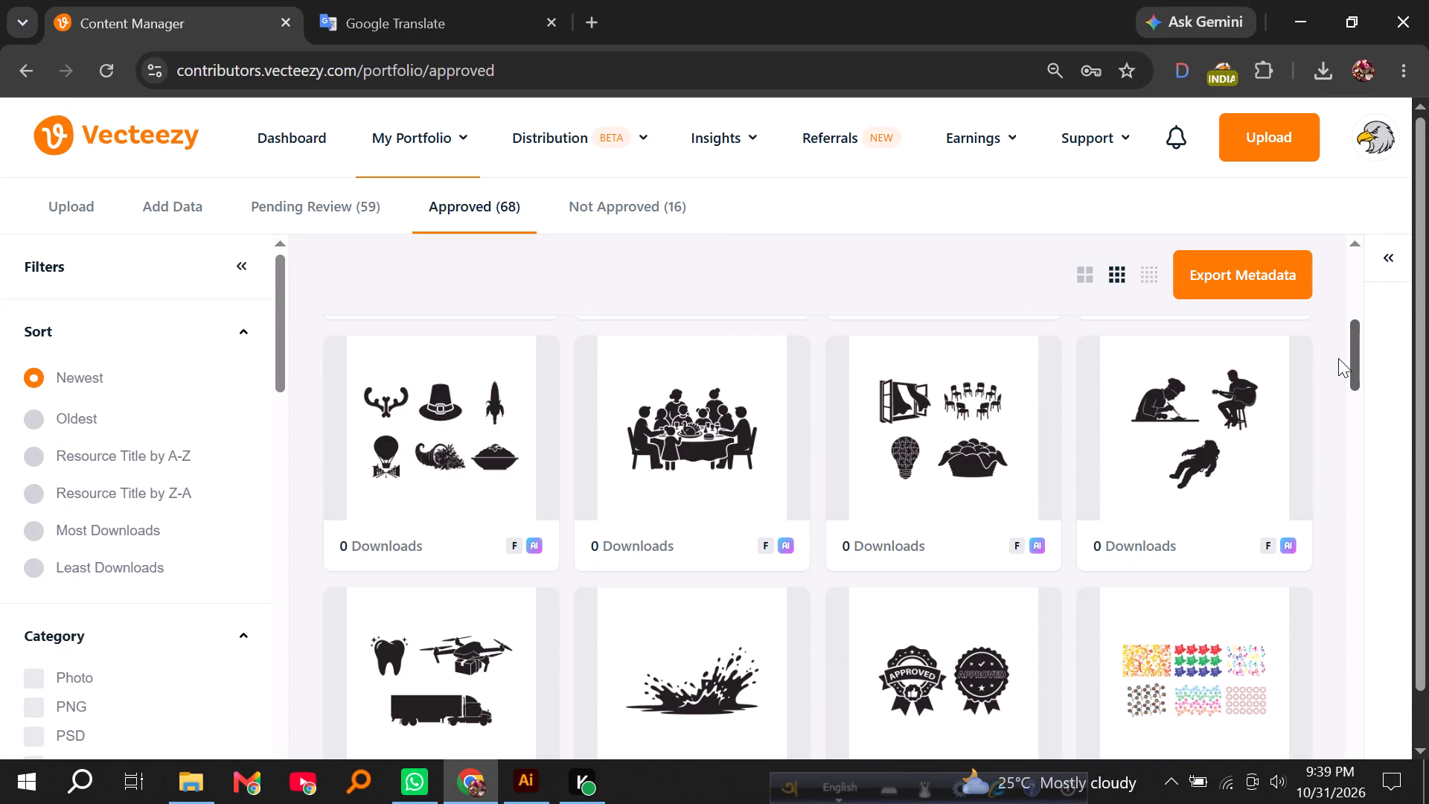
{"action": "left_click_drag", "start_coordinate": [1338, 358], "coordinate": [1332, 284]}
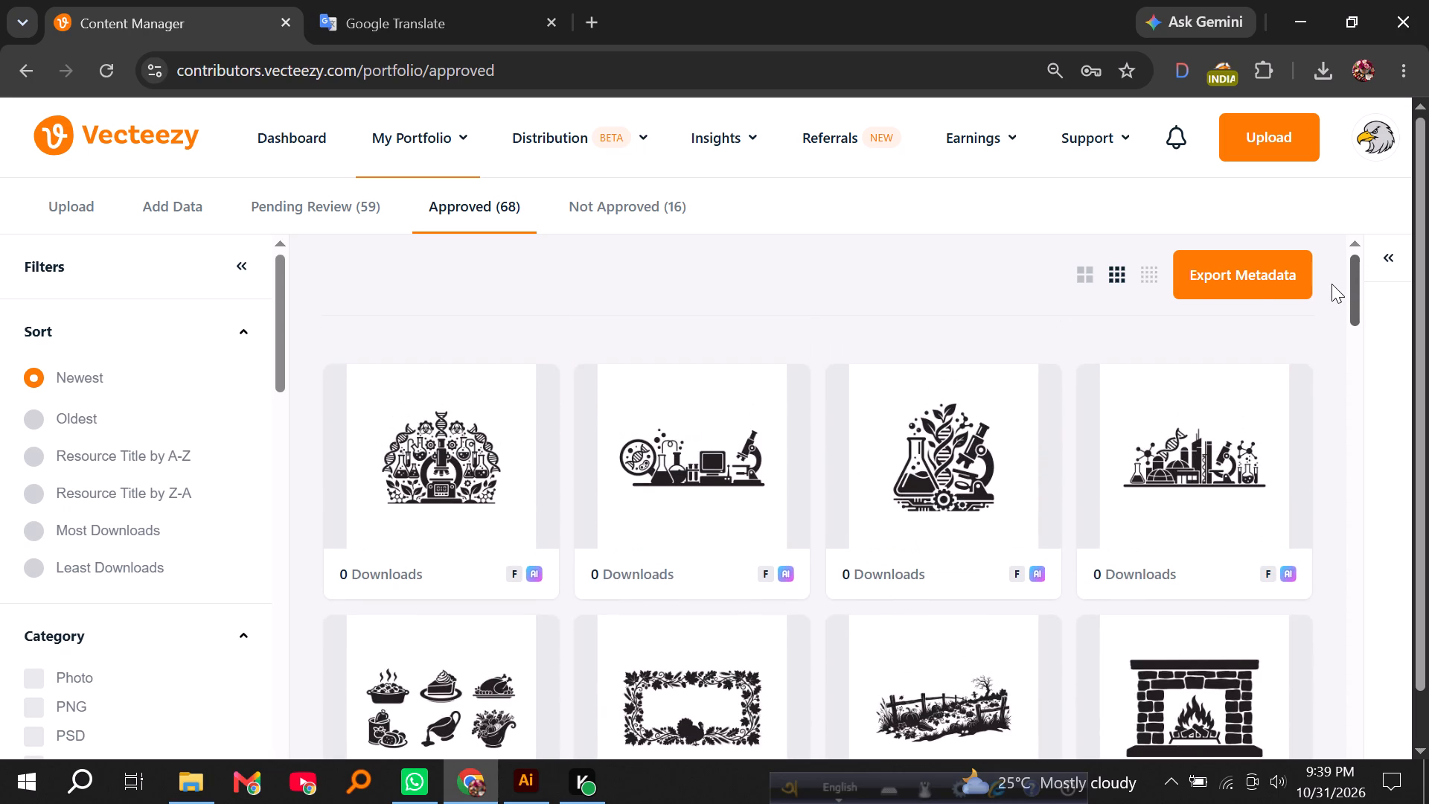
{"action": "left_click_drag", "start_coordinate": [1332, 284], "coordinate": [1357, 350]}
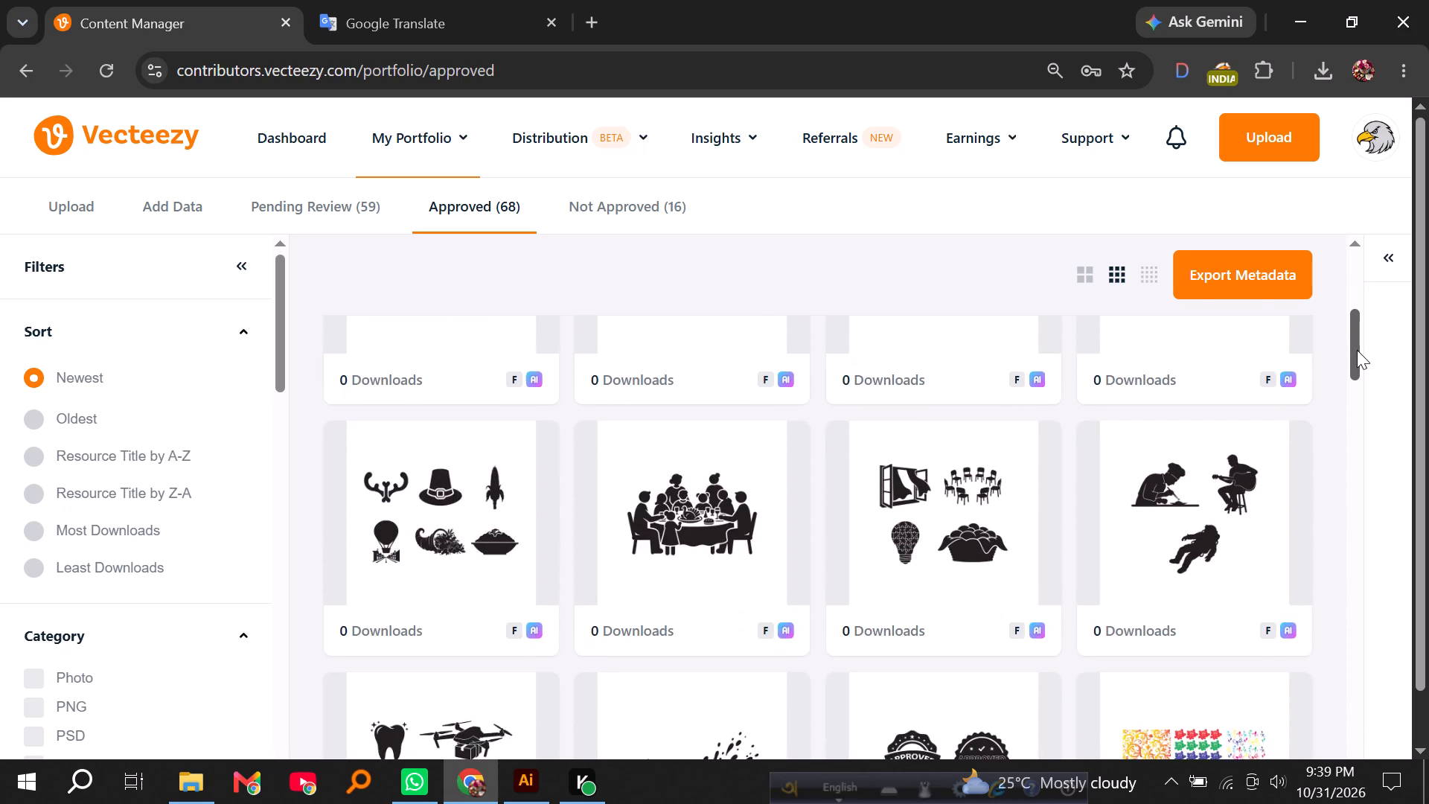
{"action": "left_click_drag", "start_coordinate": [1357, 350], "coordinate": [1355, 386]}
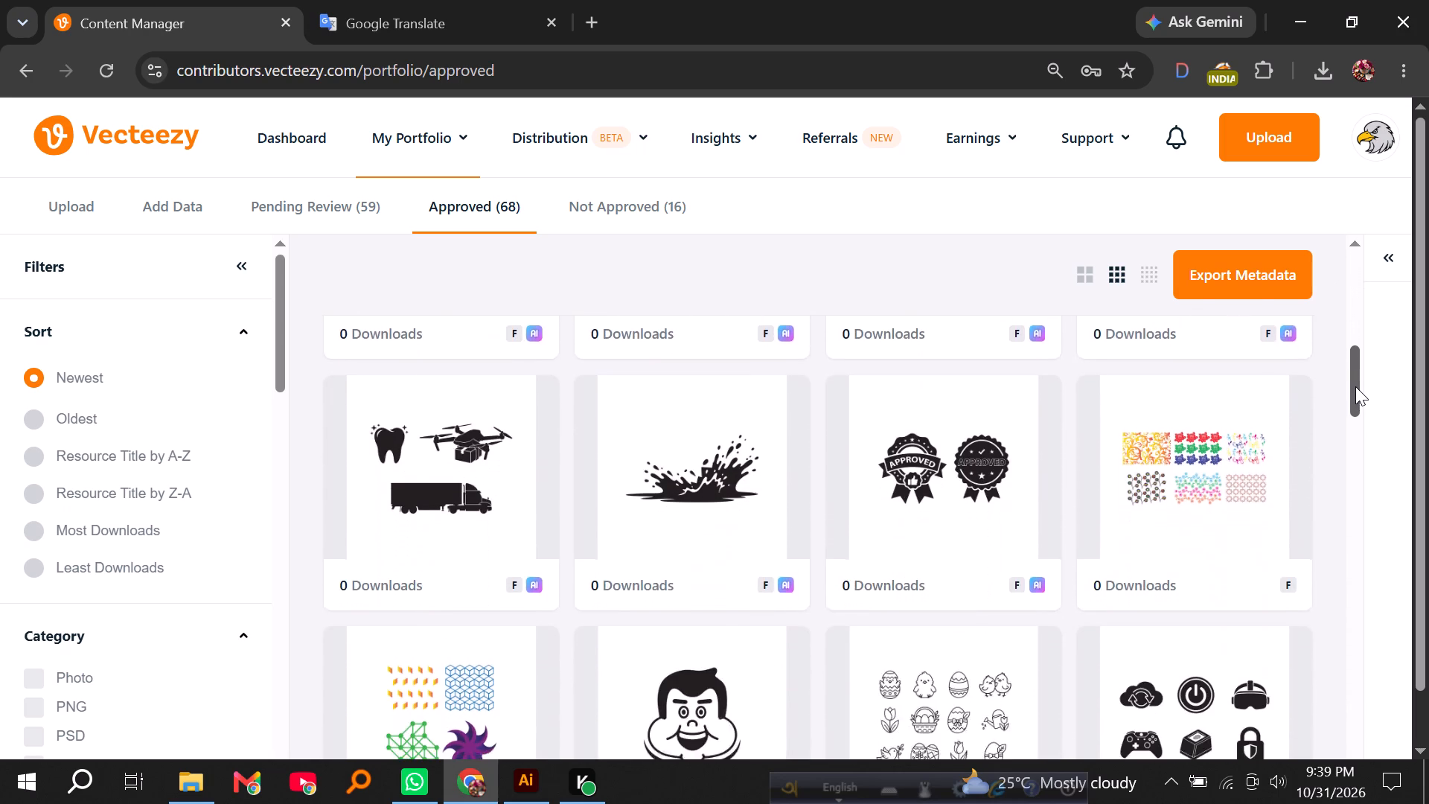
{"action": "left_click_drag", "start_coordinate": [1355, 386], "coordinate": [1354, 462]}
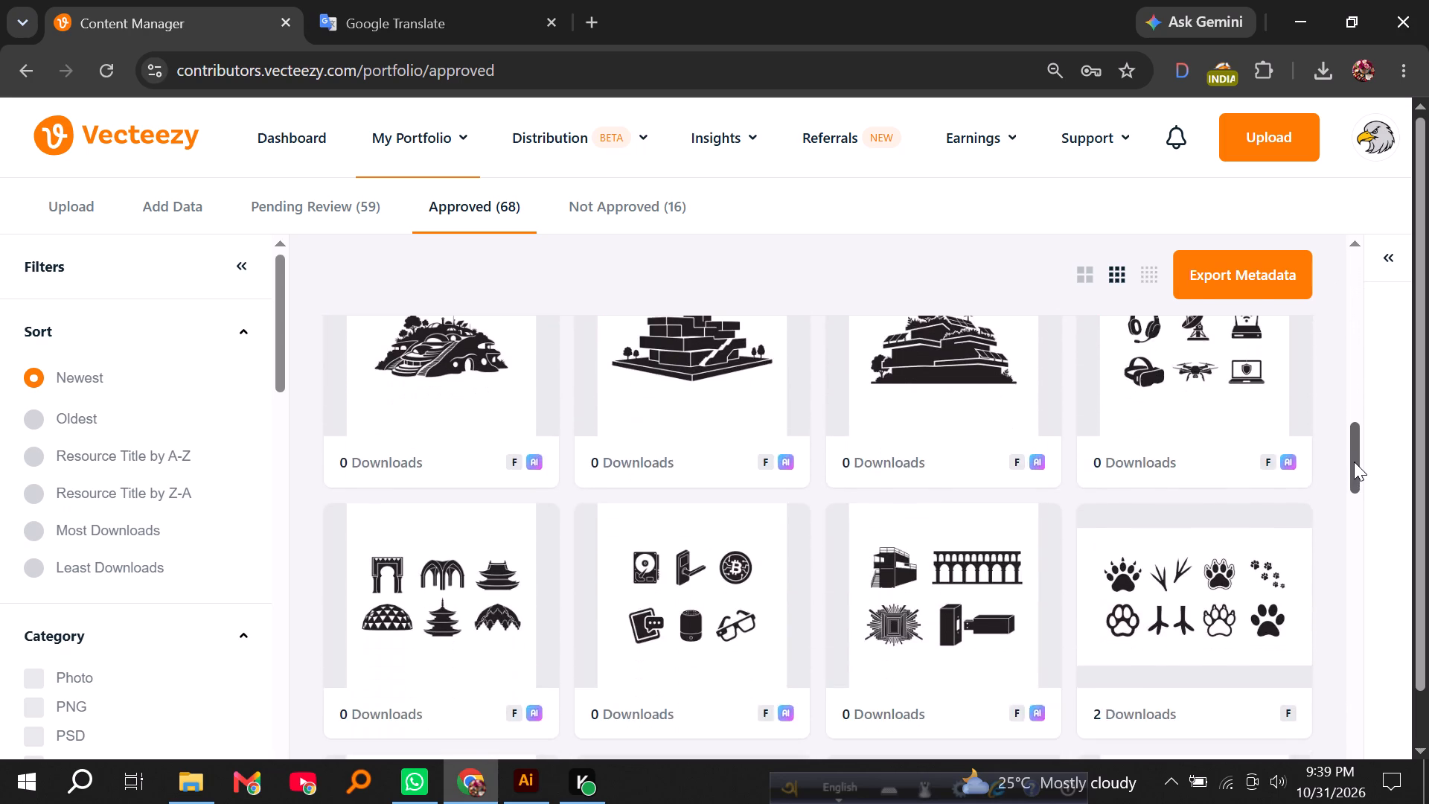
{"action": "left_click_drag", "start_coordinate": [1354, 462], "coordinate": [1384, 543]}
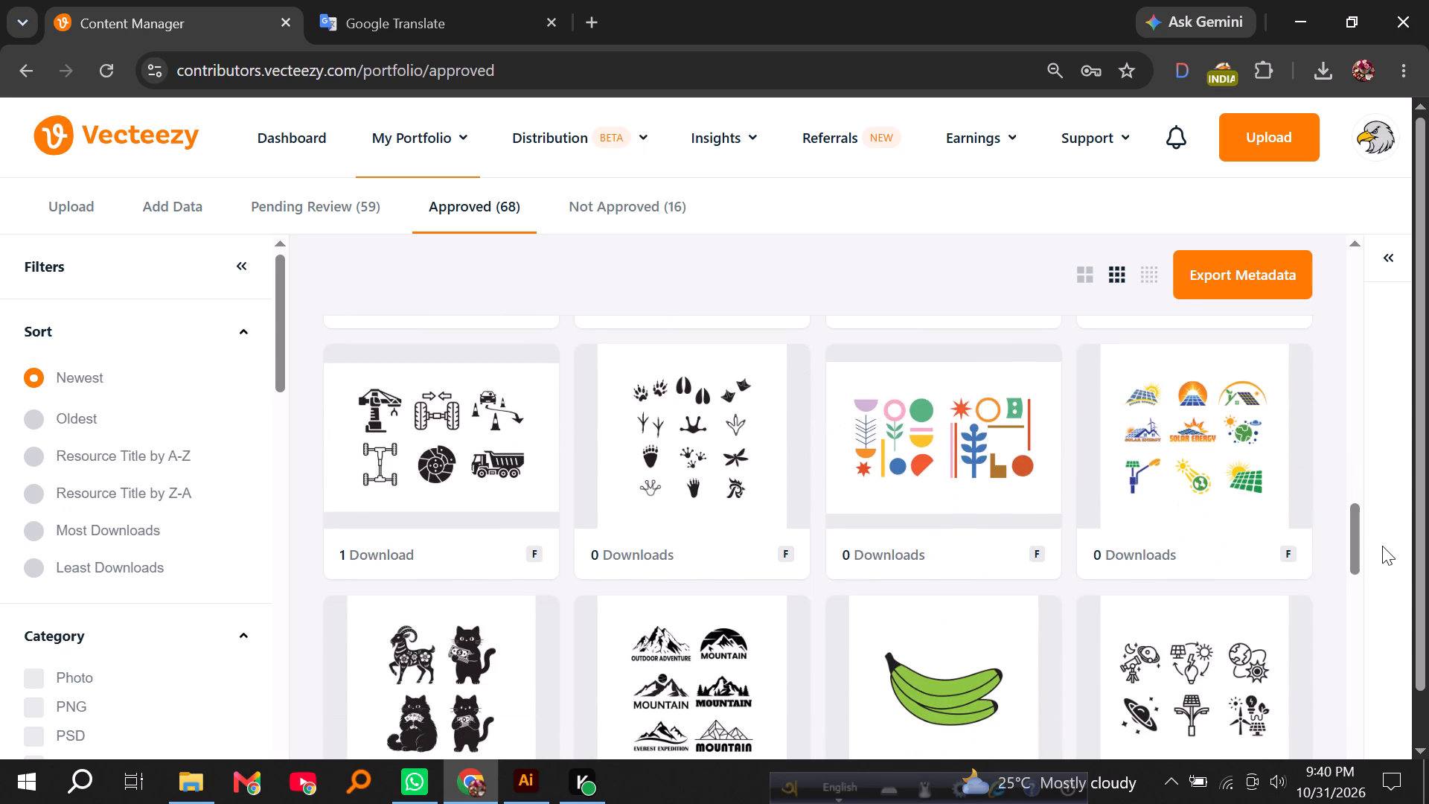
{"action": "left_click_drag", "start_coordinate": [1354, 516], "coordinate": [1355, 556]}
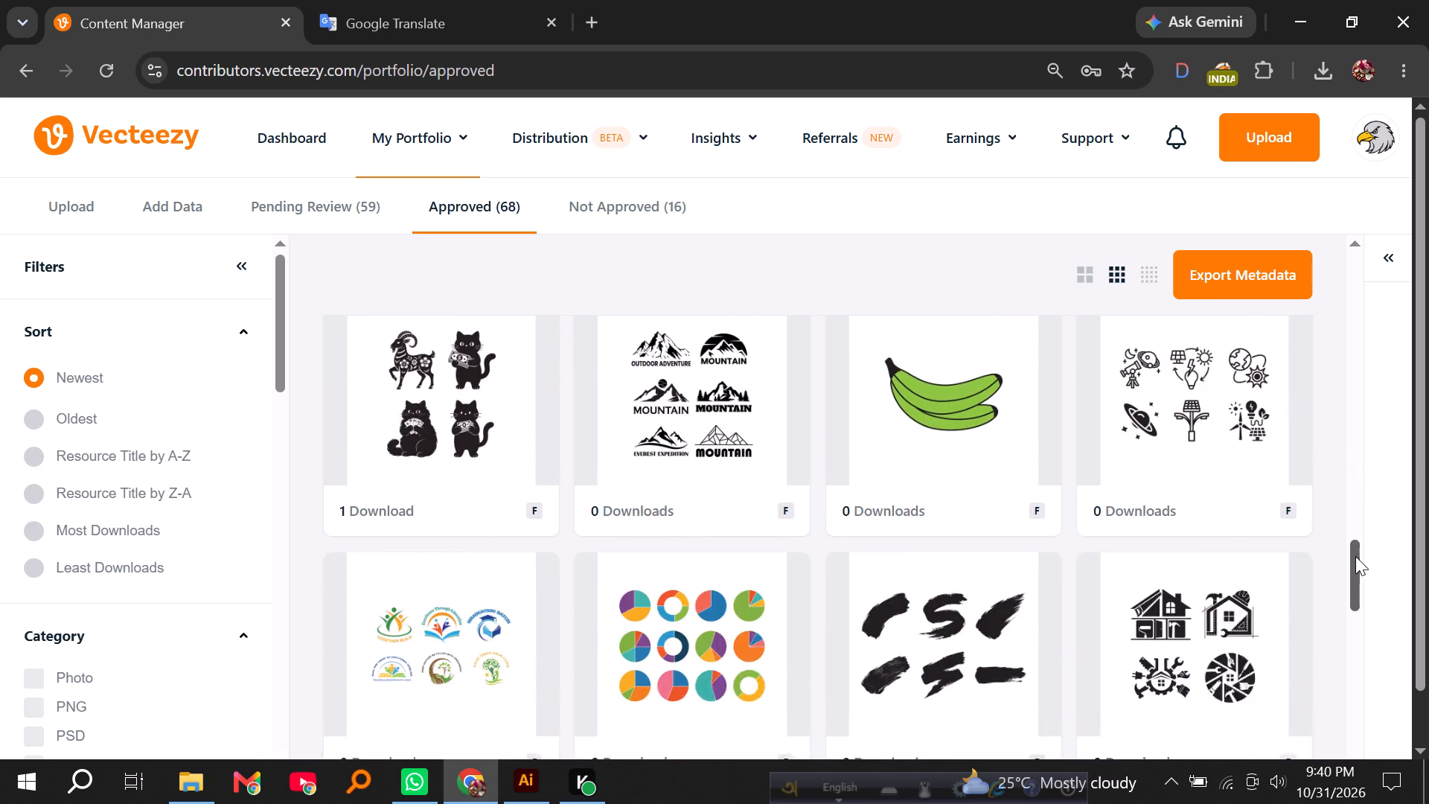
{"action": "left_click_drag", "start_coordinate": [1355, 556], "coordinate": [1369, 683]}
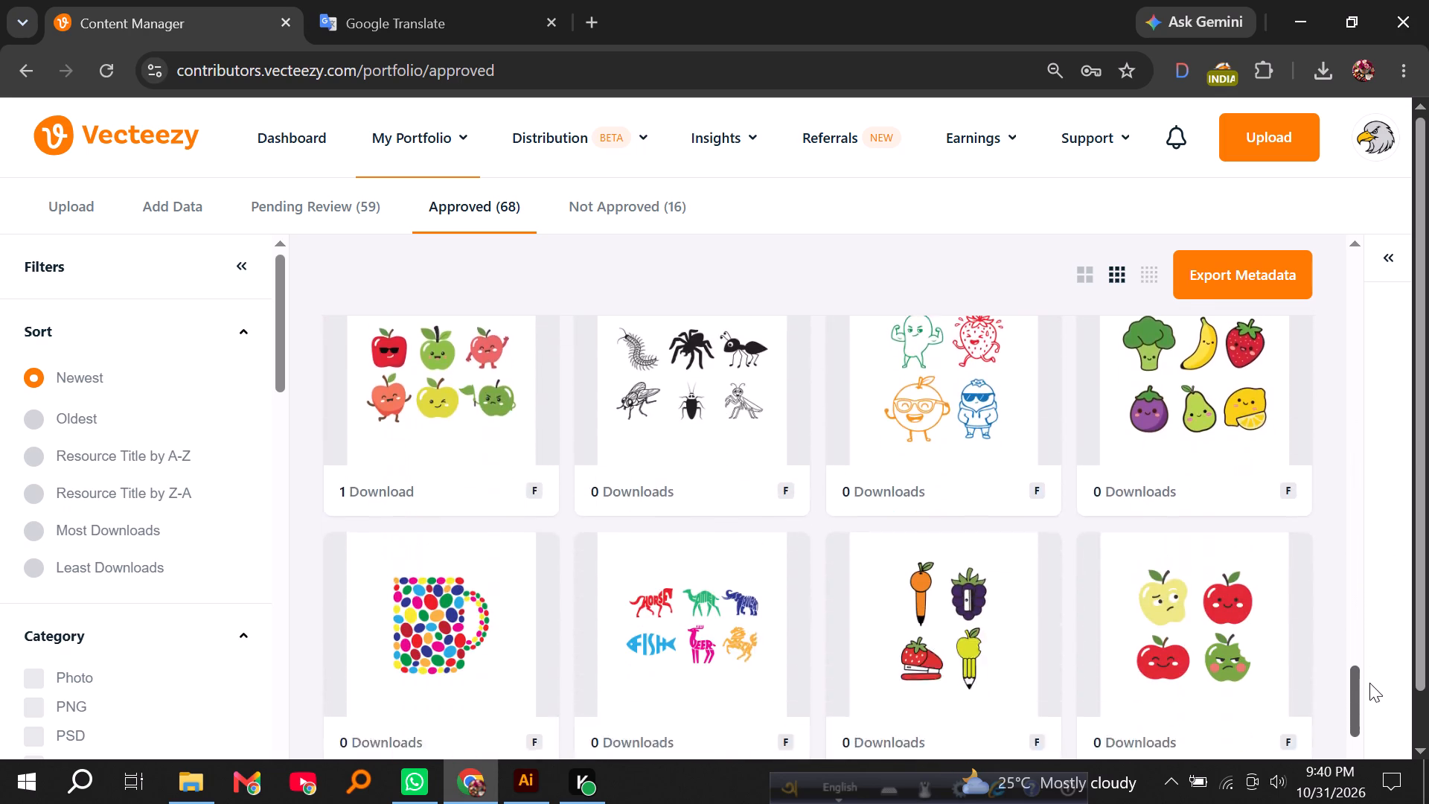
{"action": "left_click_drag", "start_coordinate": [1369, 683], "coordinate": [1375, 753]}
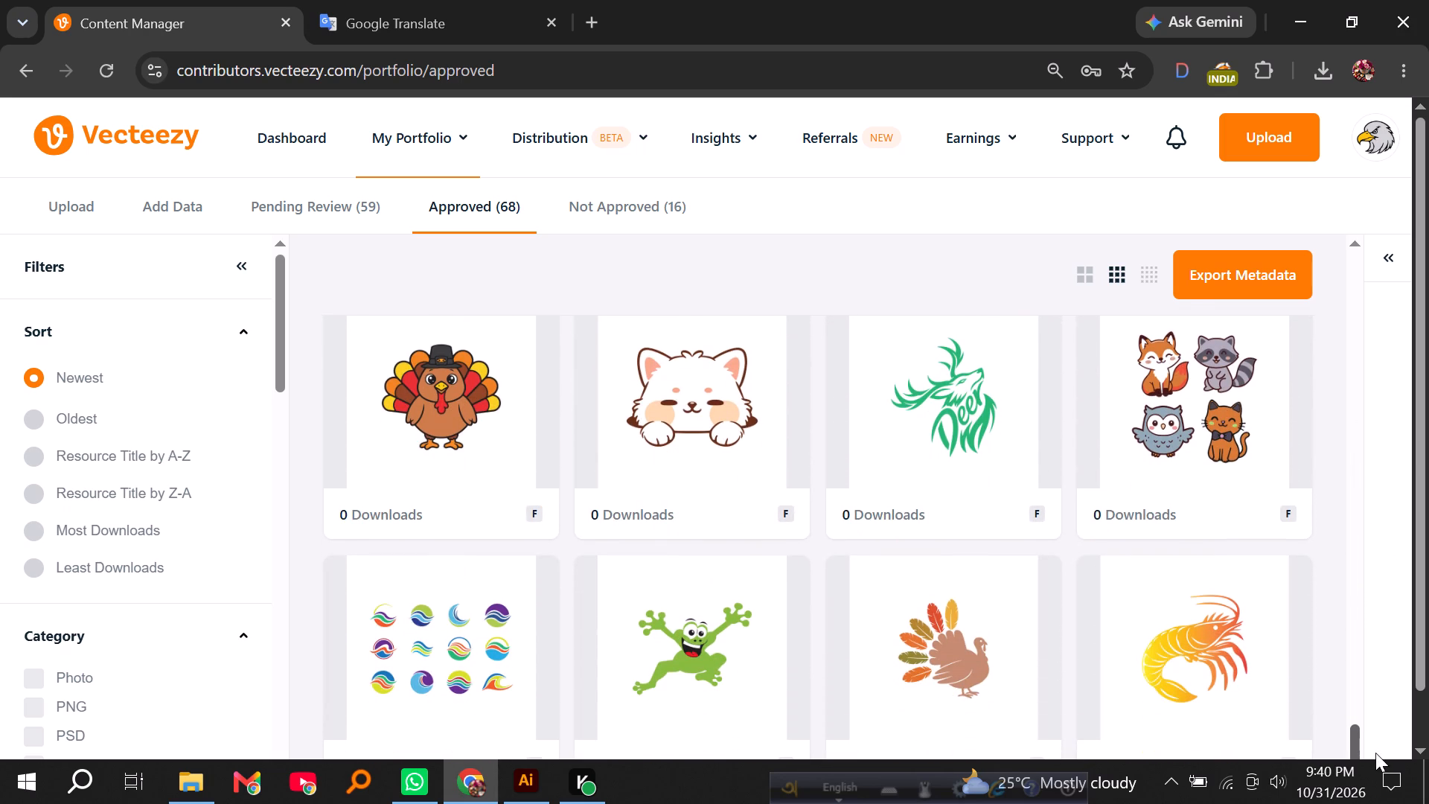
{"action": "left_click_drag", "start_coordinate": [1375, 753], "coordinate": [1357, 590]}
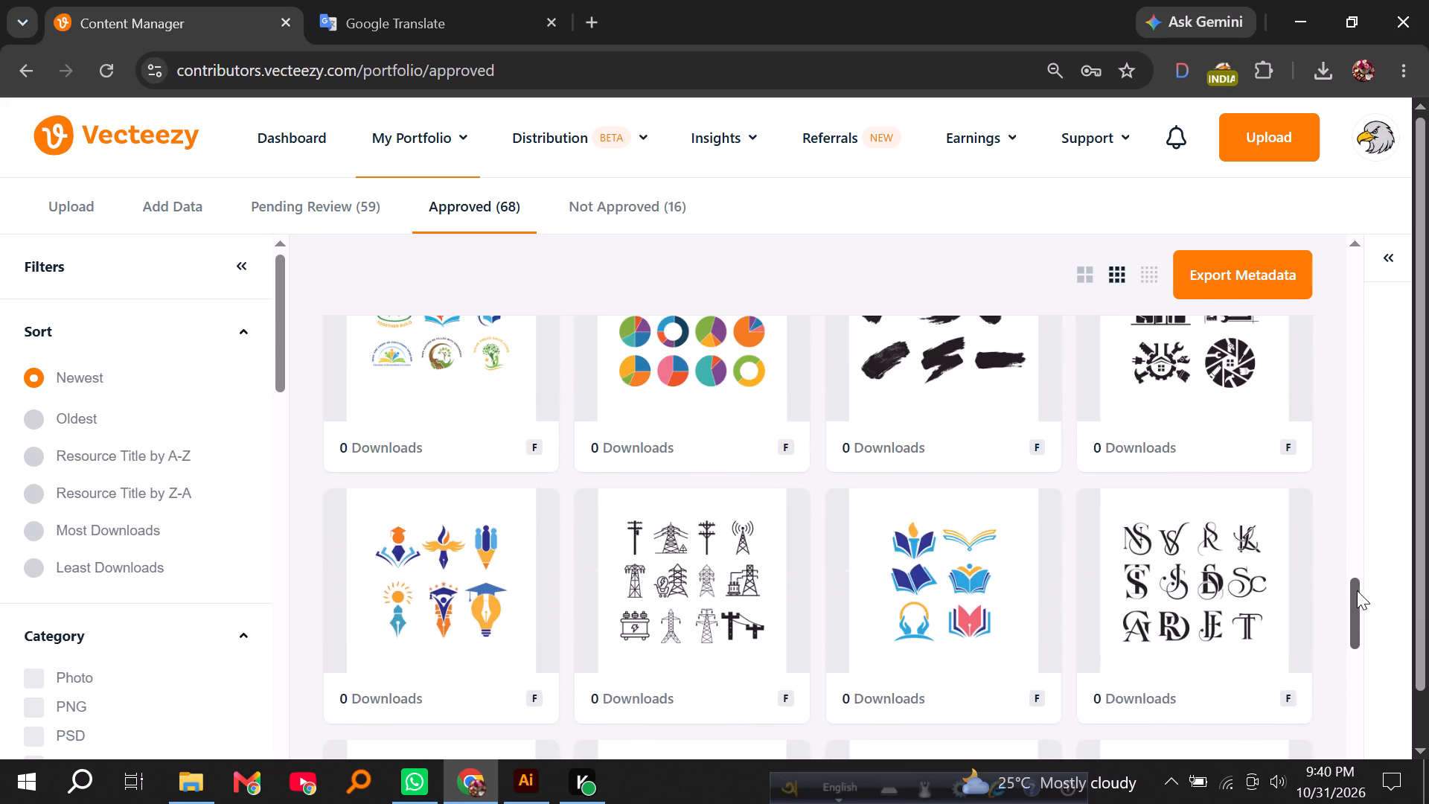
{"action": "left_click_drag", "start_coordinate": [1357, 590], "coordinate": [1350, 547]}
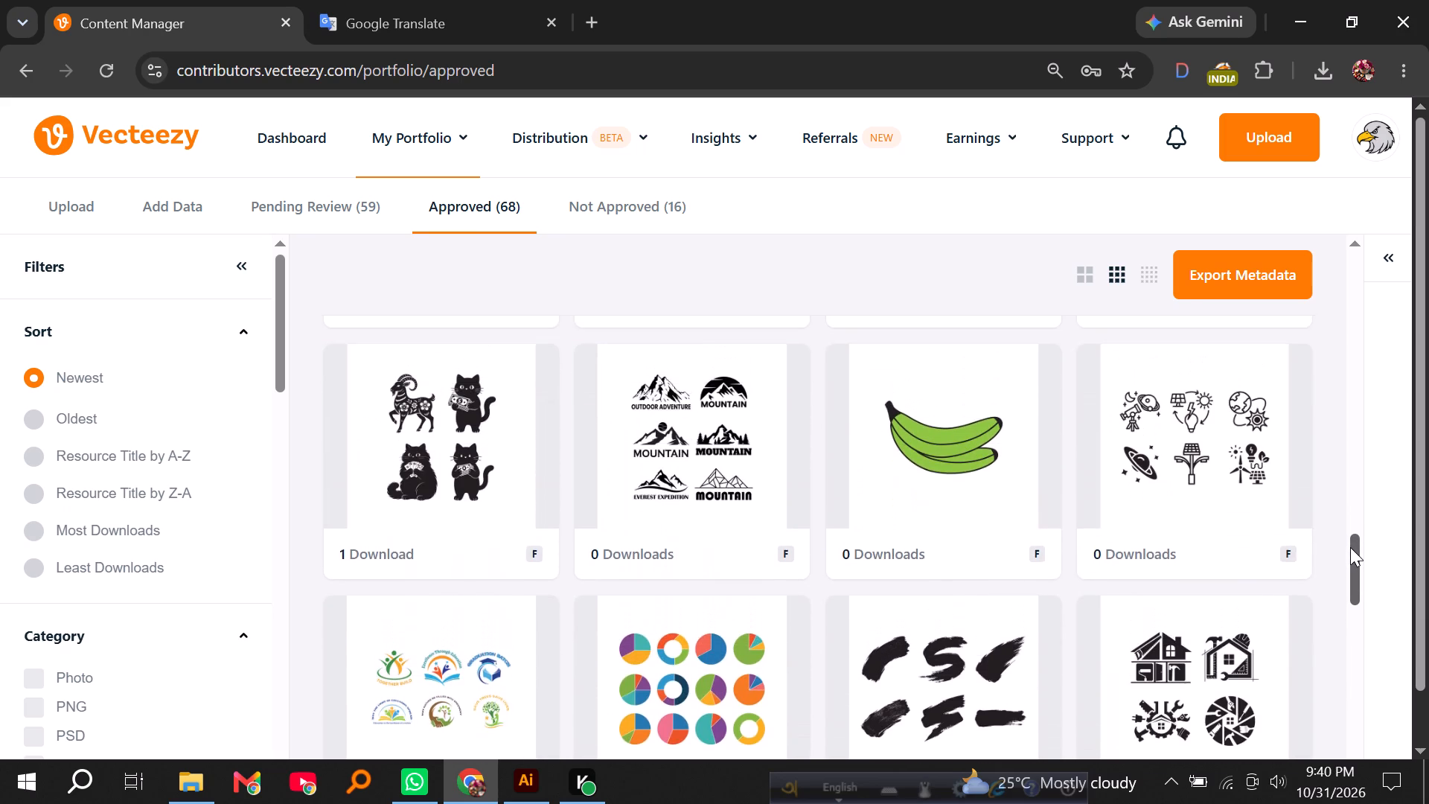
{"action": "left_click_drag", "start_coordinate": [1350, 547], "coordinate": [1333, 466]}
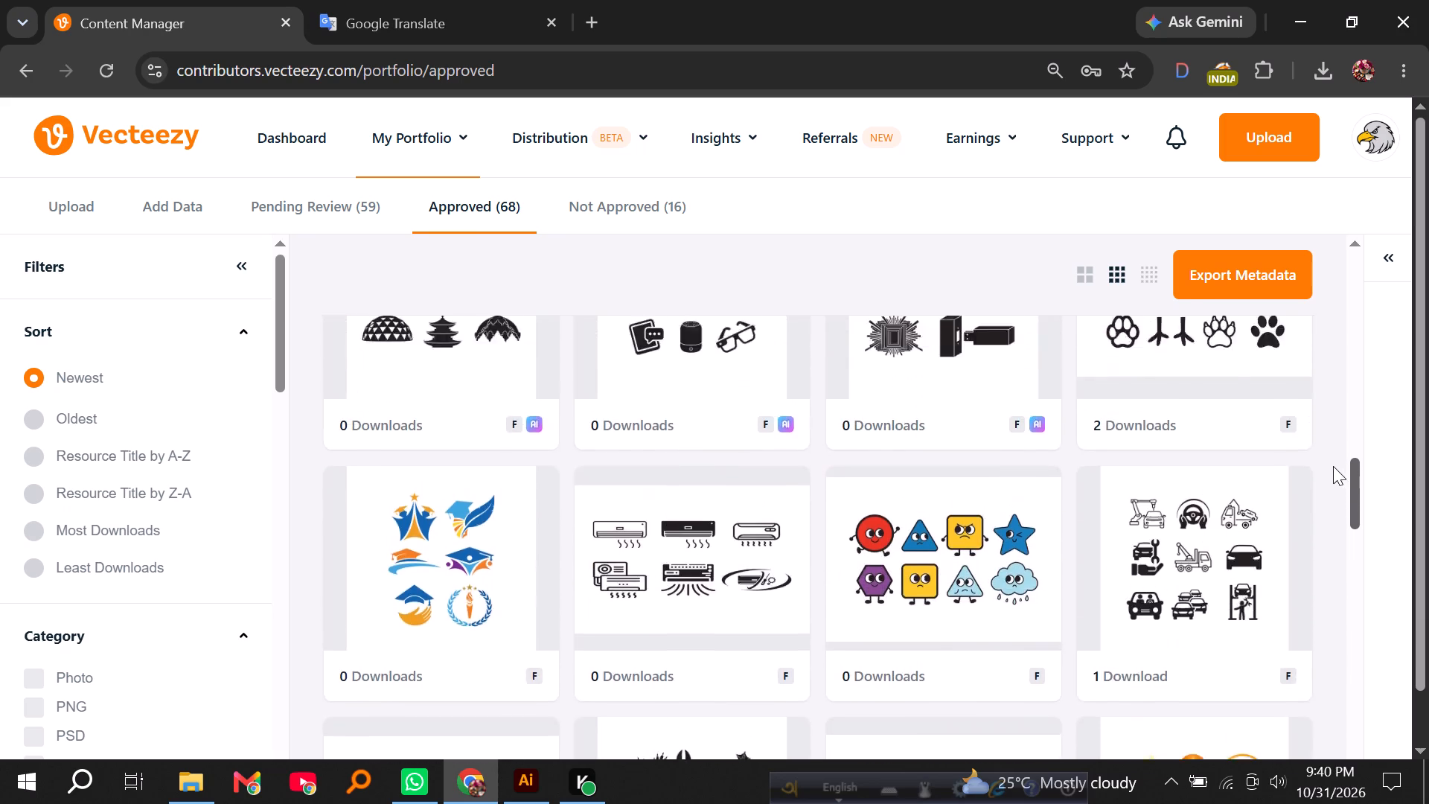
{"action": "left_click_drag", "start_coordinate": [1333, 466], "coordinate": [1346, 279]}
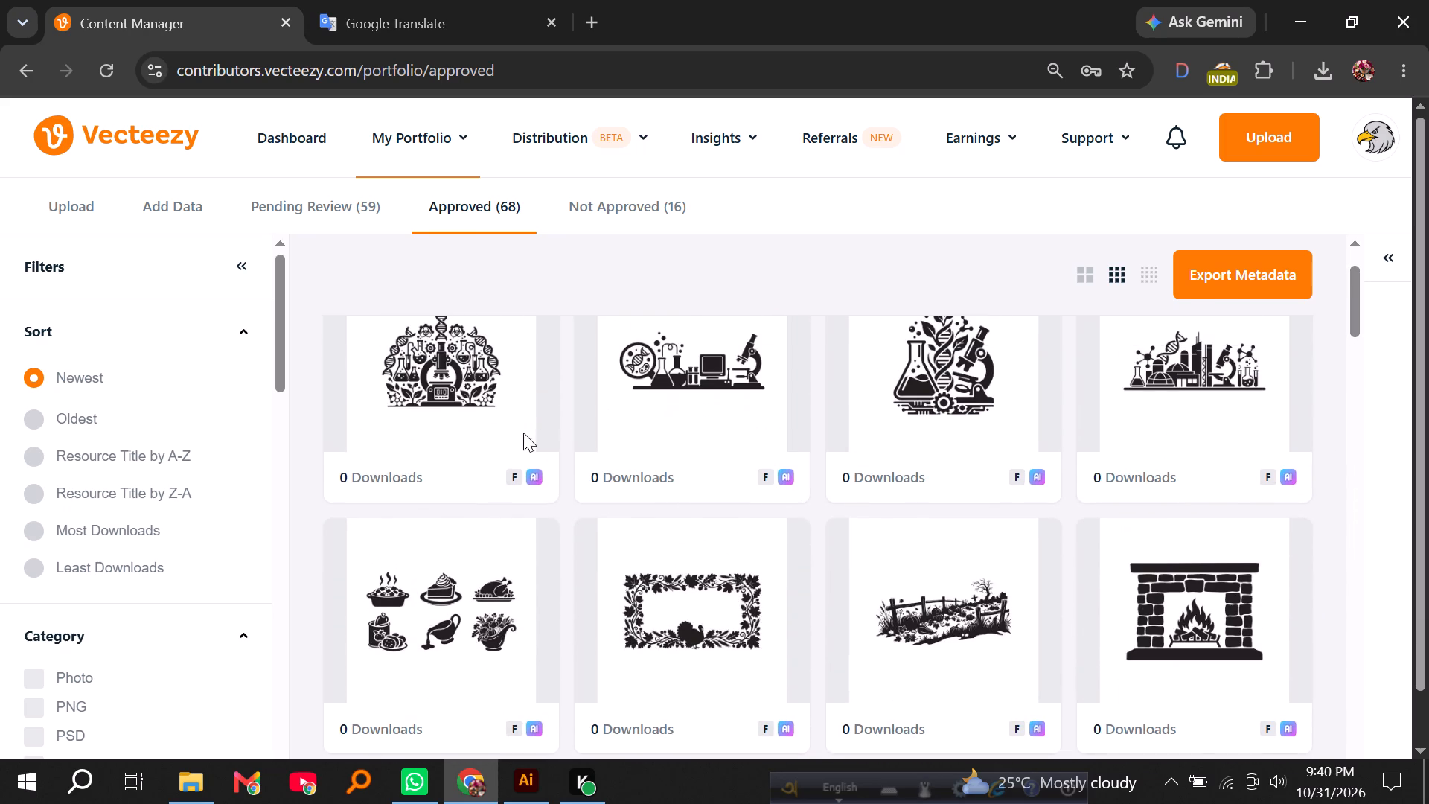
Open the Pending Review page of the portfolio and examine the submissions awaiting review from start to end.
{"action": "left_click", "coordinate": [306, 206]}
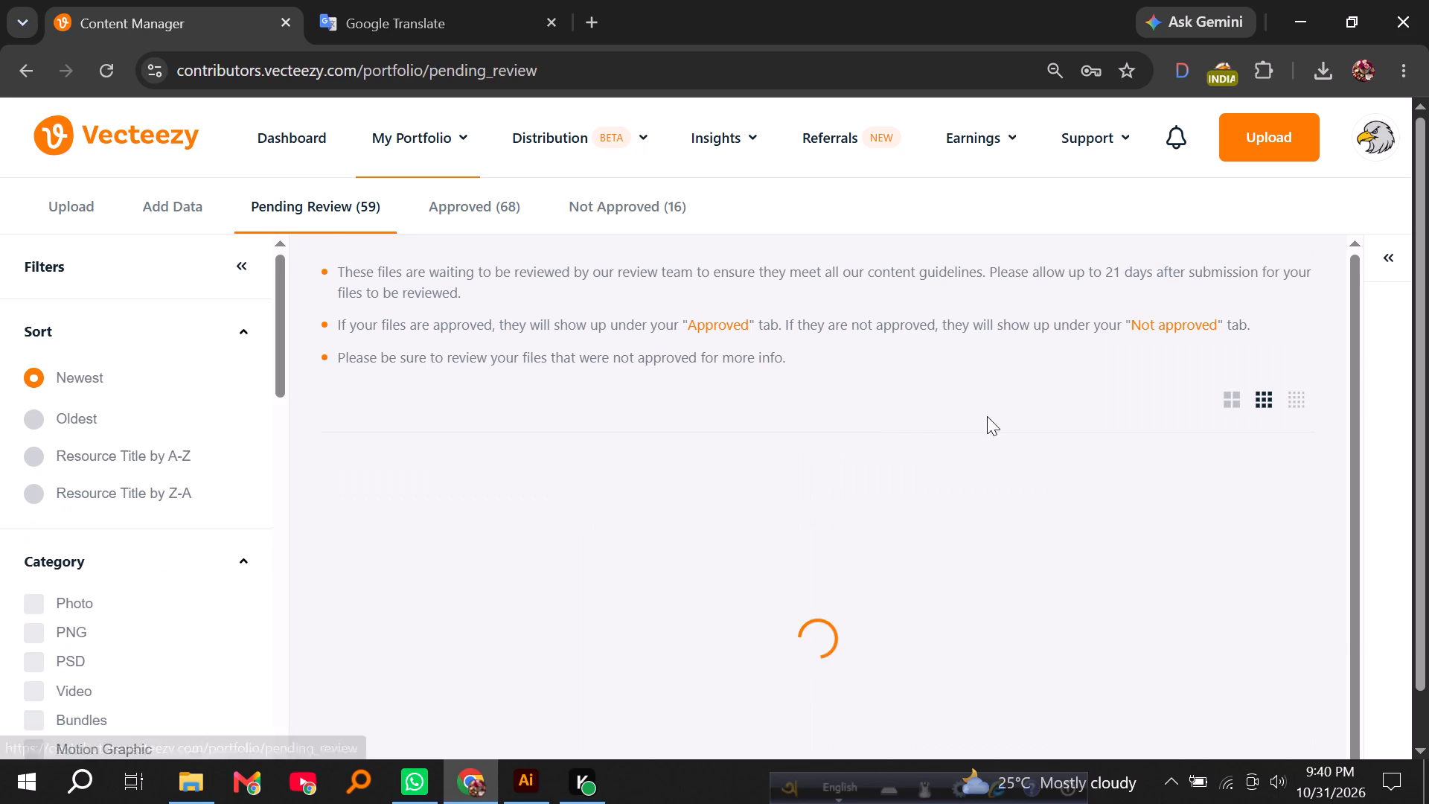
{"action": "left_click_drag", "start_coordinate": [1355, 297], "coordinate": [1356, 462]}
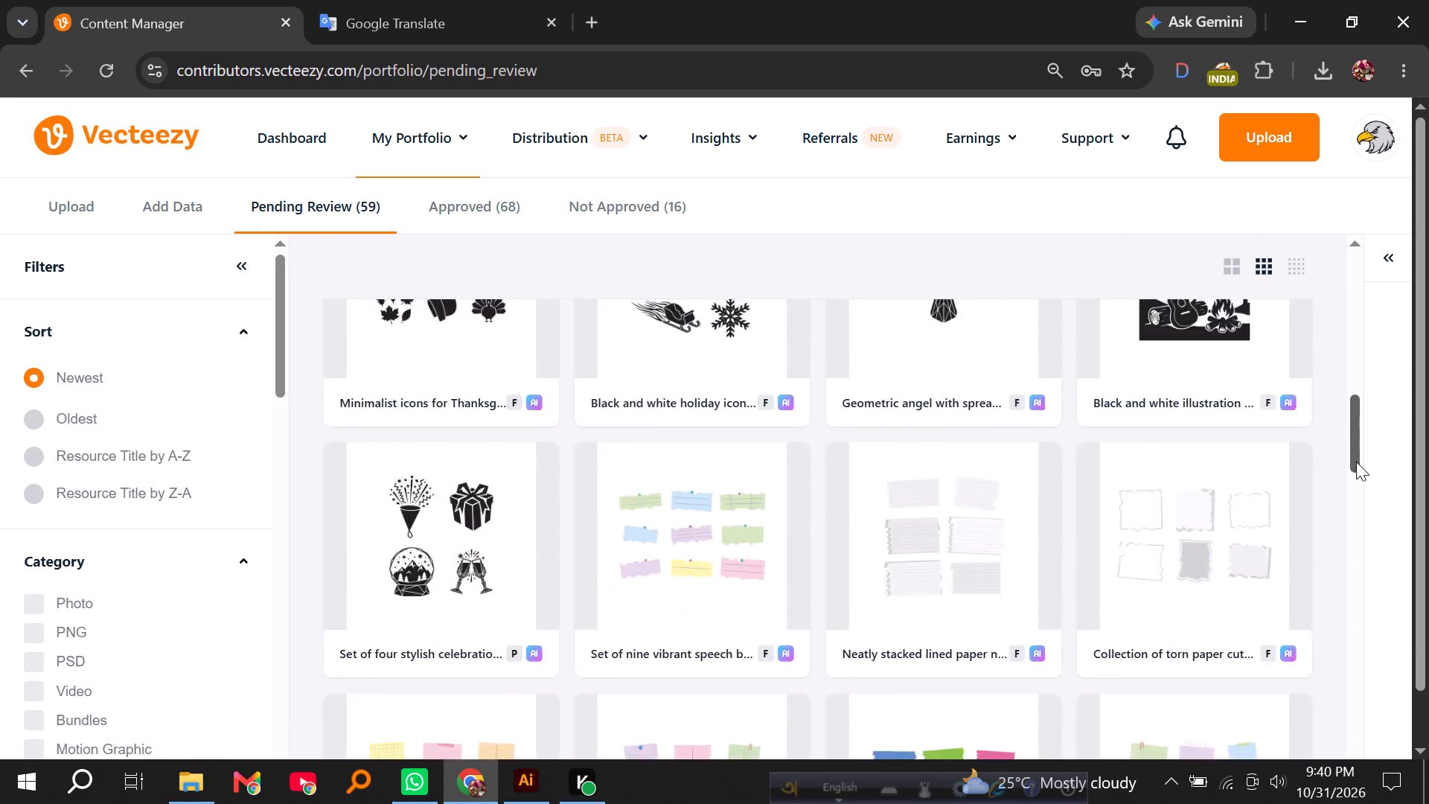
{"action": "left_click_drag", "start_coordinate": [1356, 462], "coordinate": [1355, 419]}
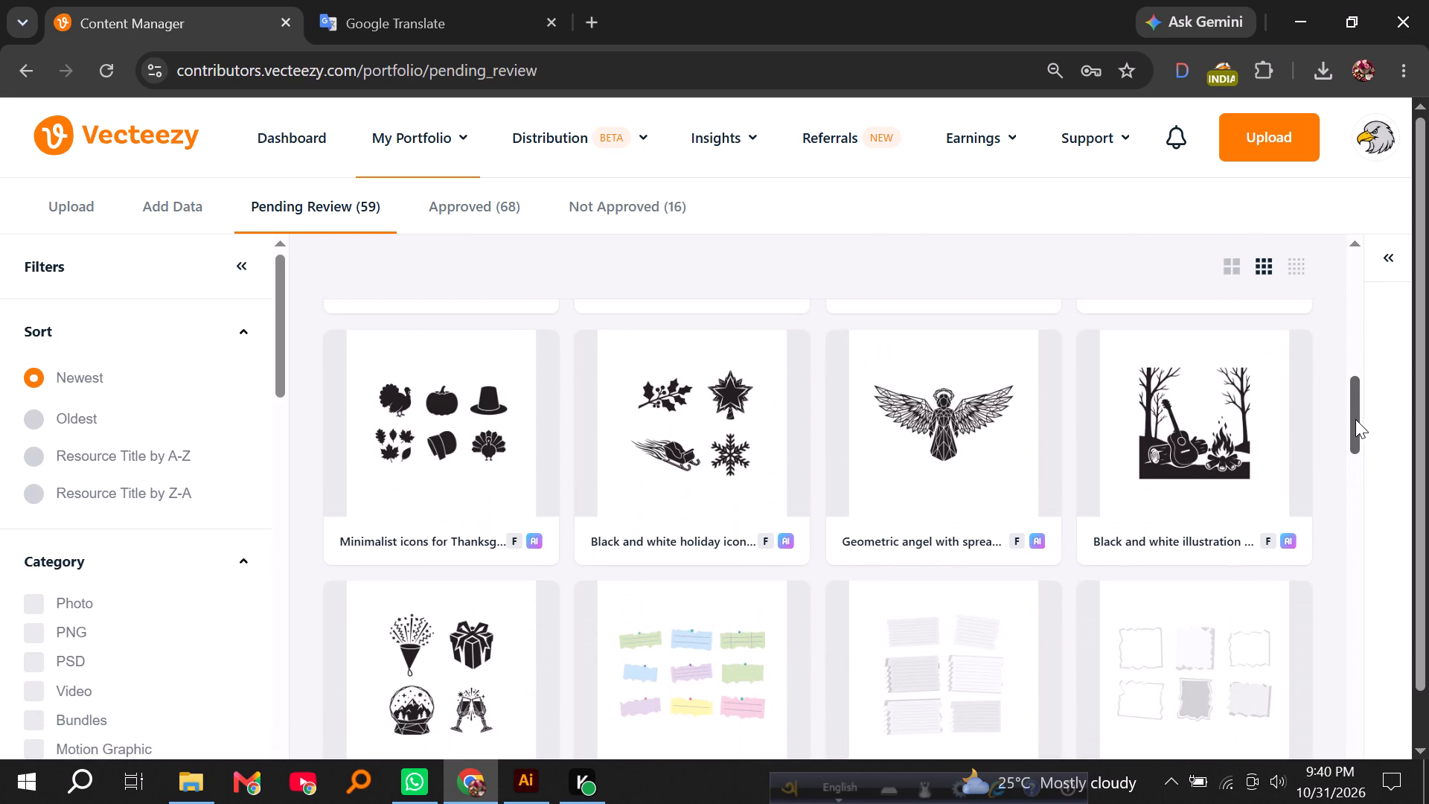
{"action": "left_click_drag", "start_coordinate": [1355, 419], "coordinate": [1362, 537]}
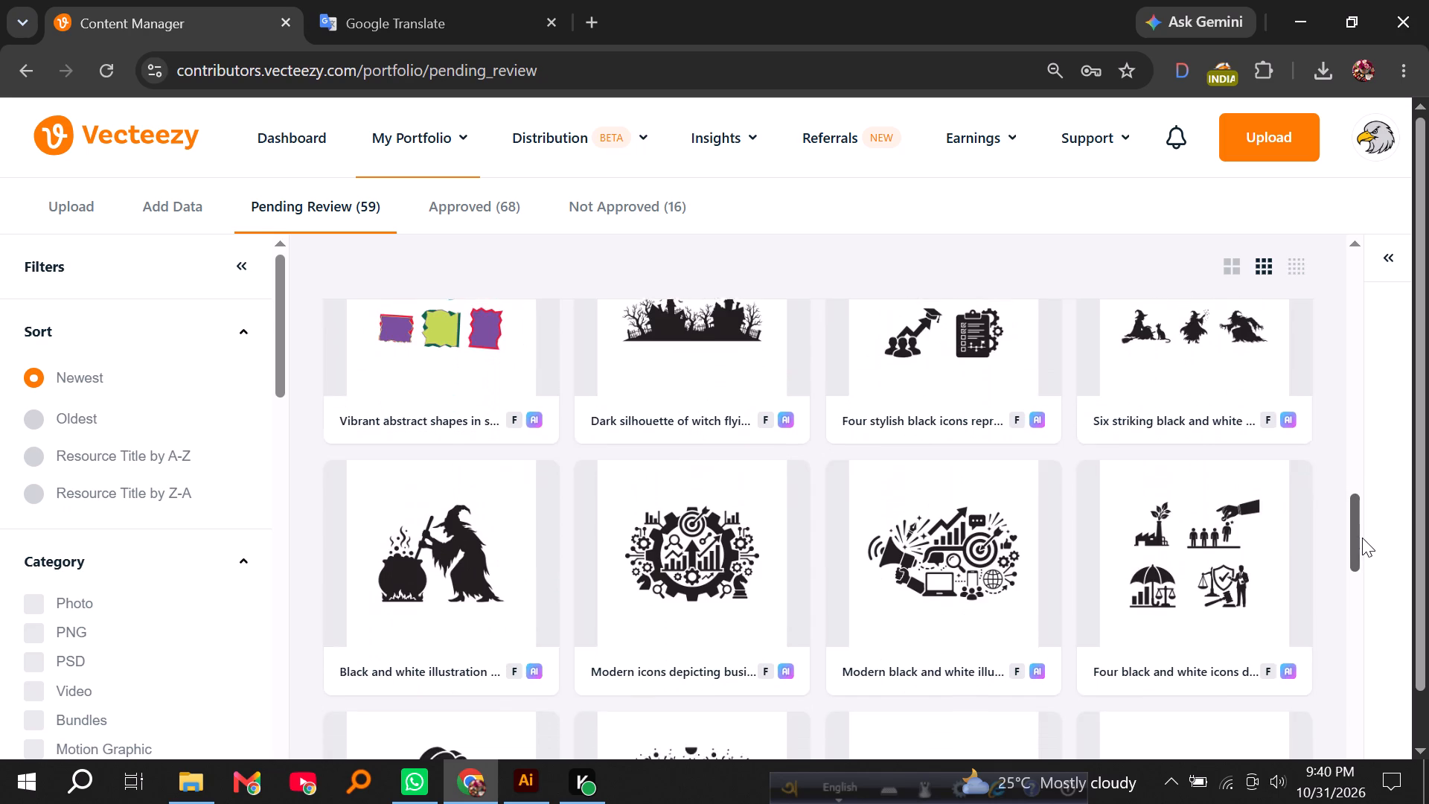
{"action": "left_click_drag", "start_coordinate": [1362, 537], "coordinate": [1359, 744]}
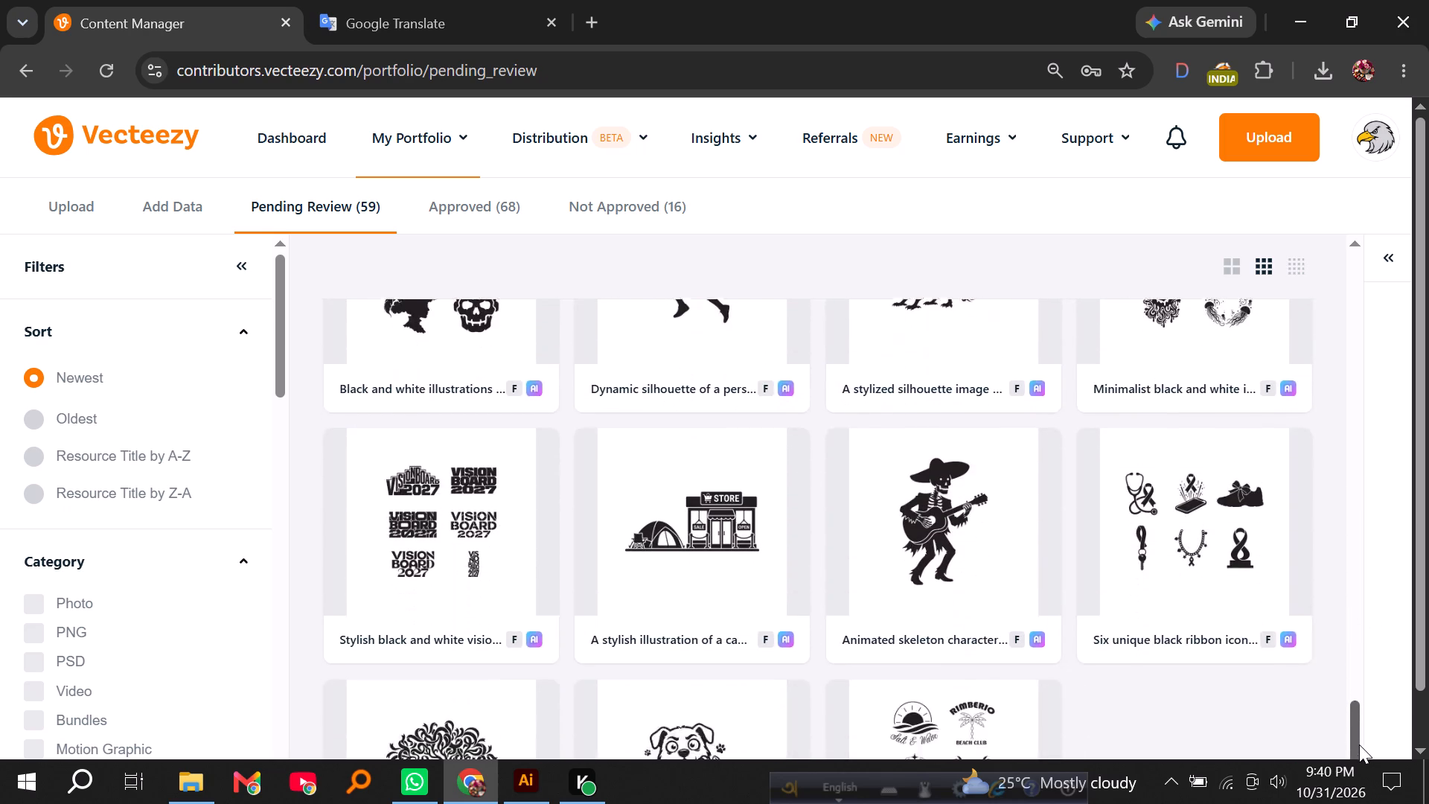
{"action": "left_click_drag", "start_coordinate": [1359, 744], "coordinate": [1361, 788]}
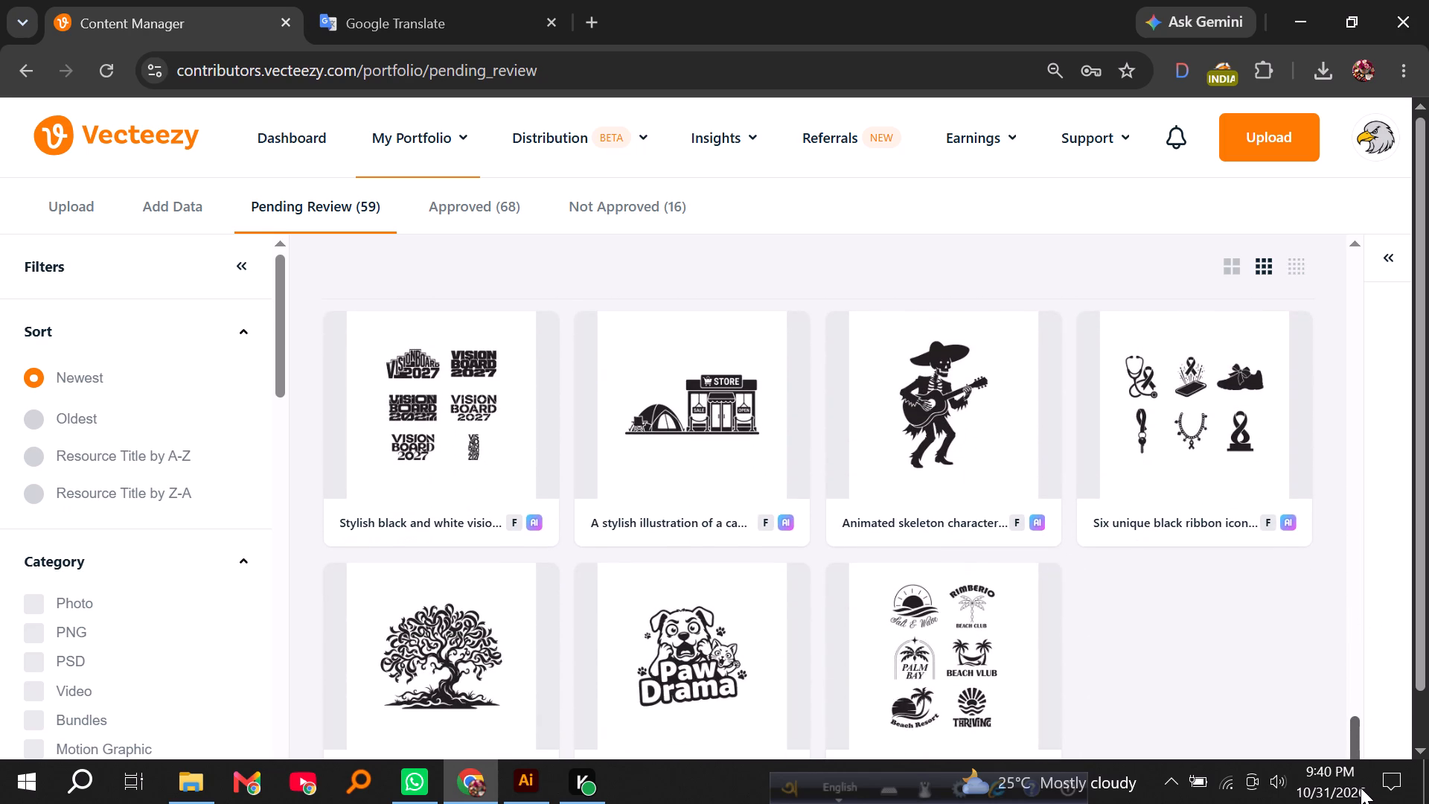
{"action": "left_click_drag", "start_coordinate": [1361, 788], "coordinate": [1353, 756]}
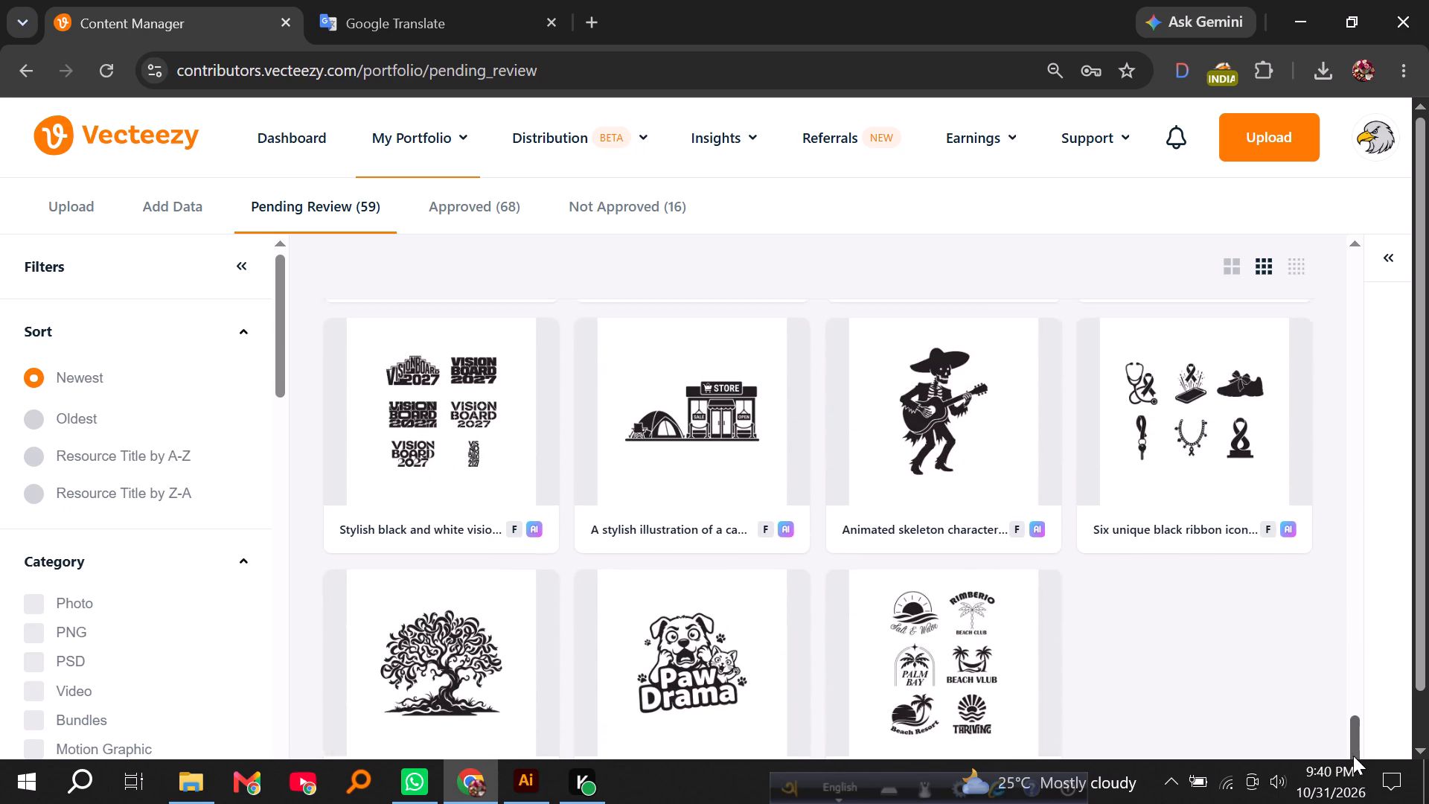
{"action": "left_click_drag", "start_coordinate": [1353, 756], "coordinate": [1332, 659]}
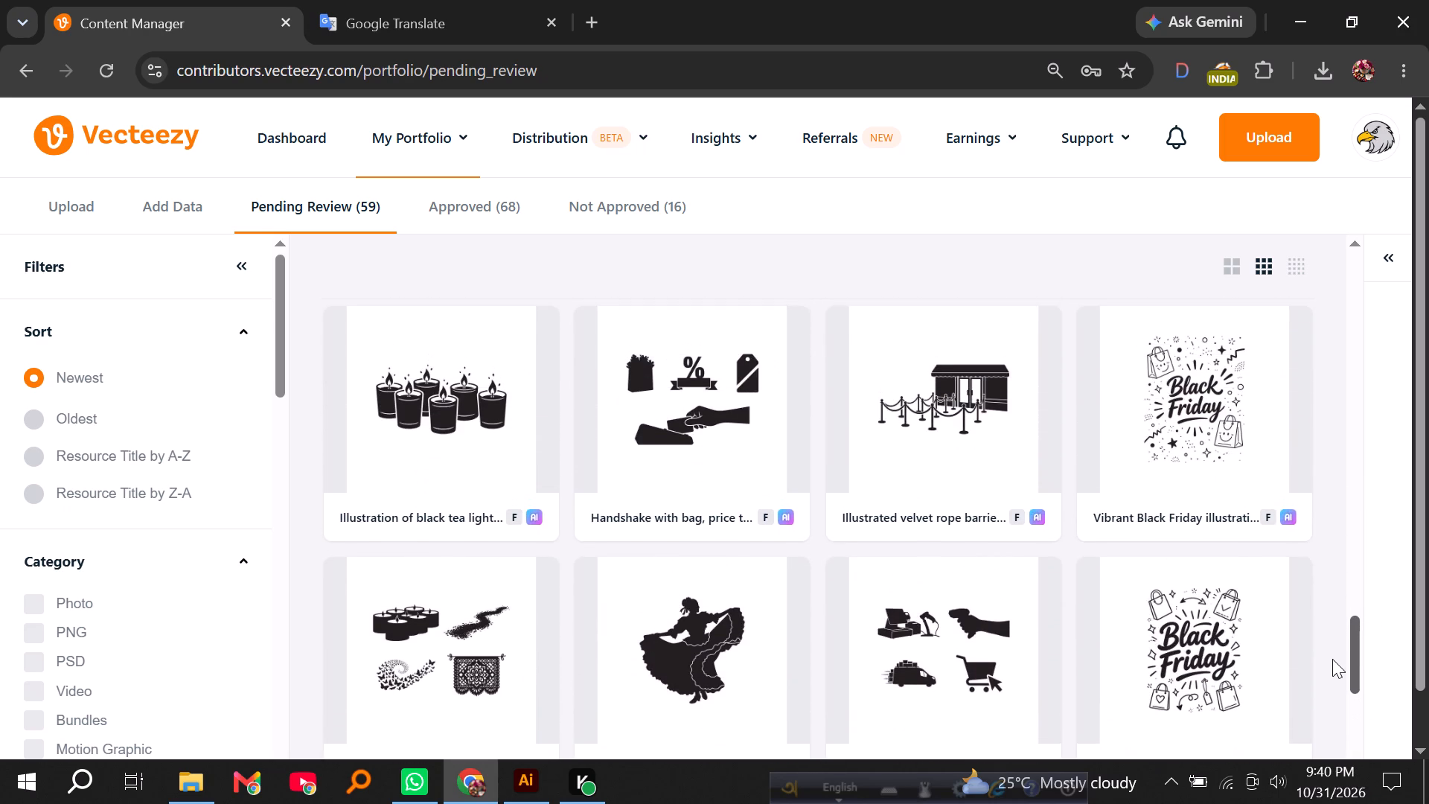
{"action": "left_click_drag", "start_coordinate": [1332, 659], "coordinate": [1323, 545]}
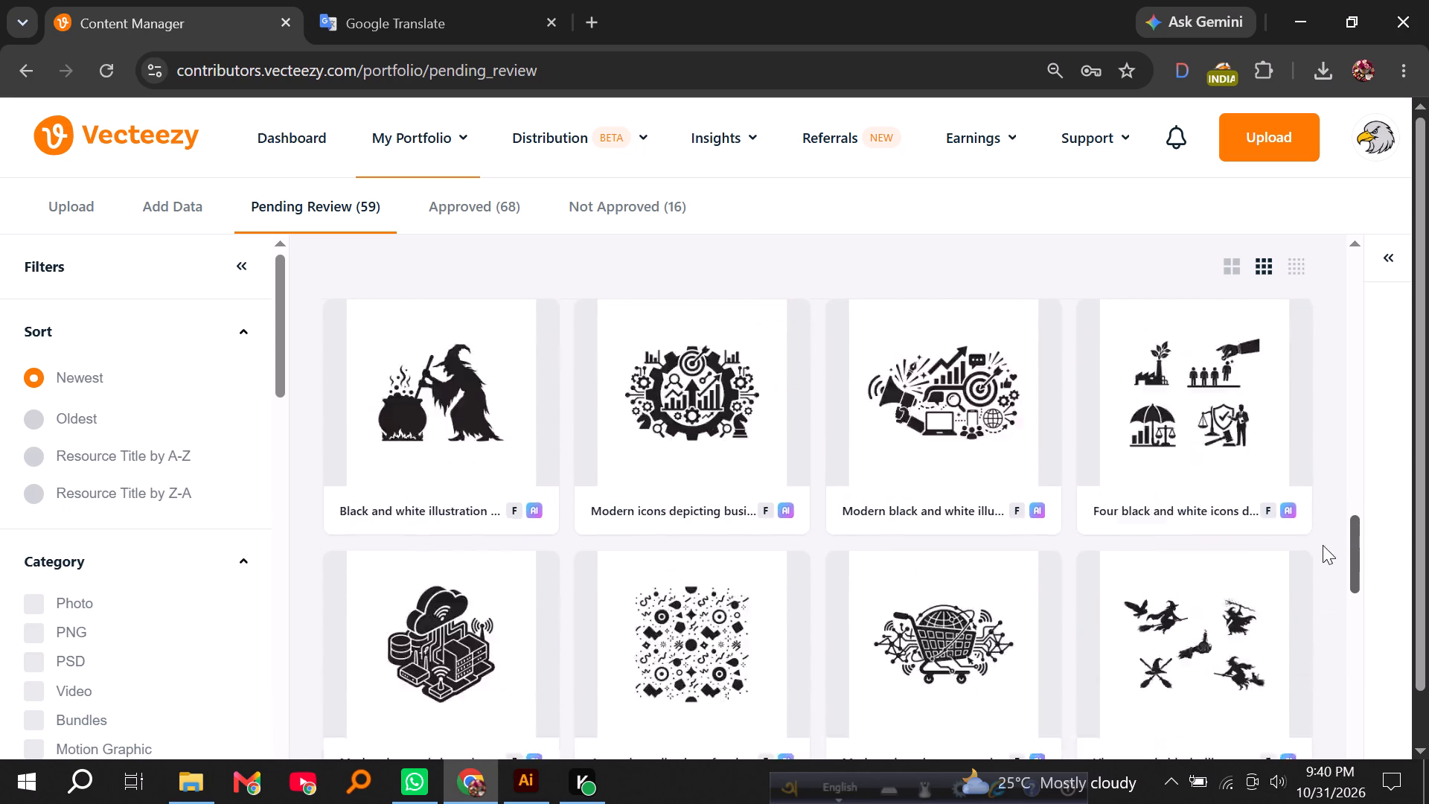
{"action": "left_click_drag", "start_coordinate": [1323, 545], "coordinate": [1318, 384]}
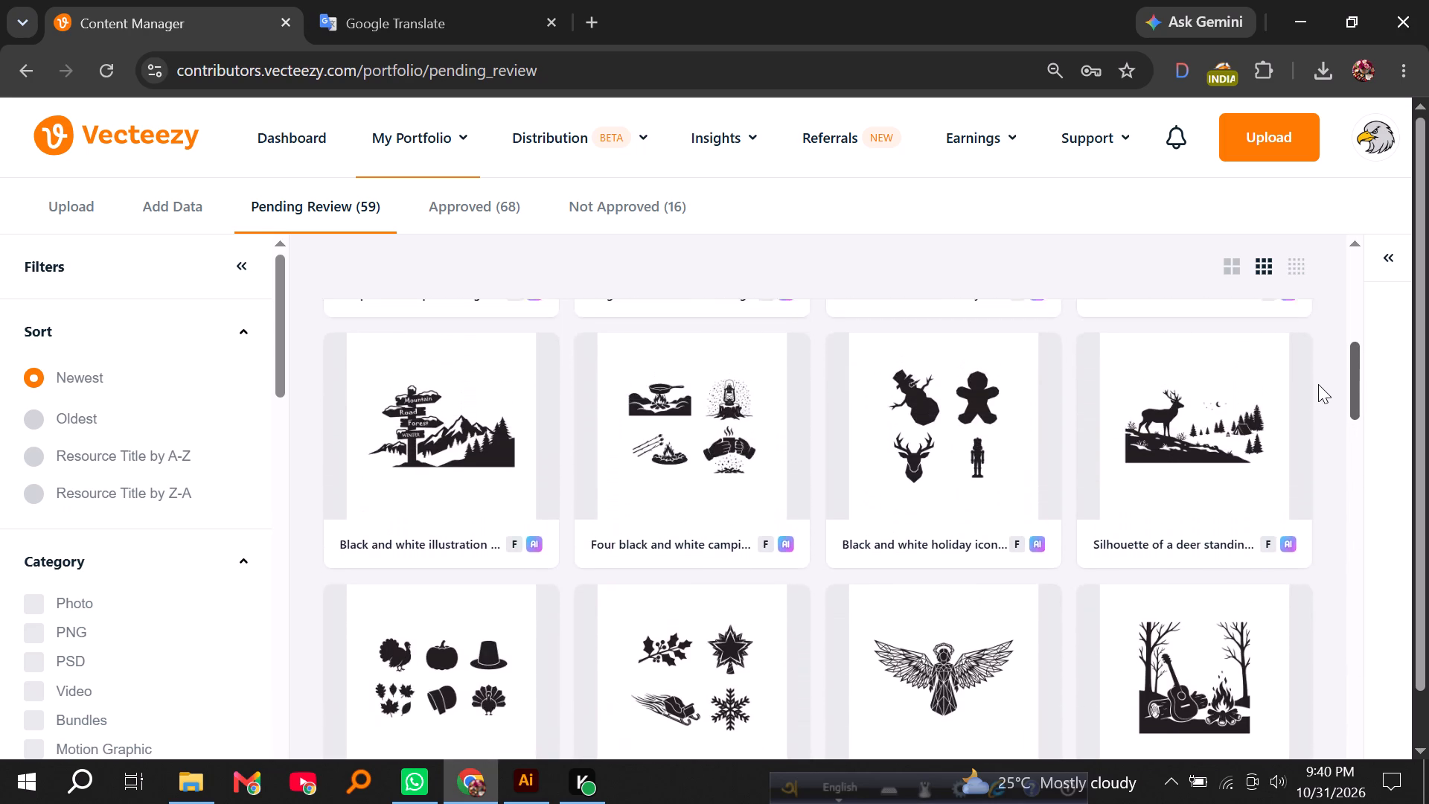
{"action": "left_click_drag", "start_coordinate": [1318, 384], "coordinate": [1315, 299]}
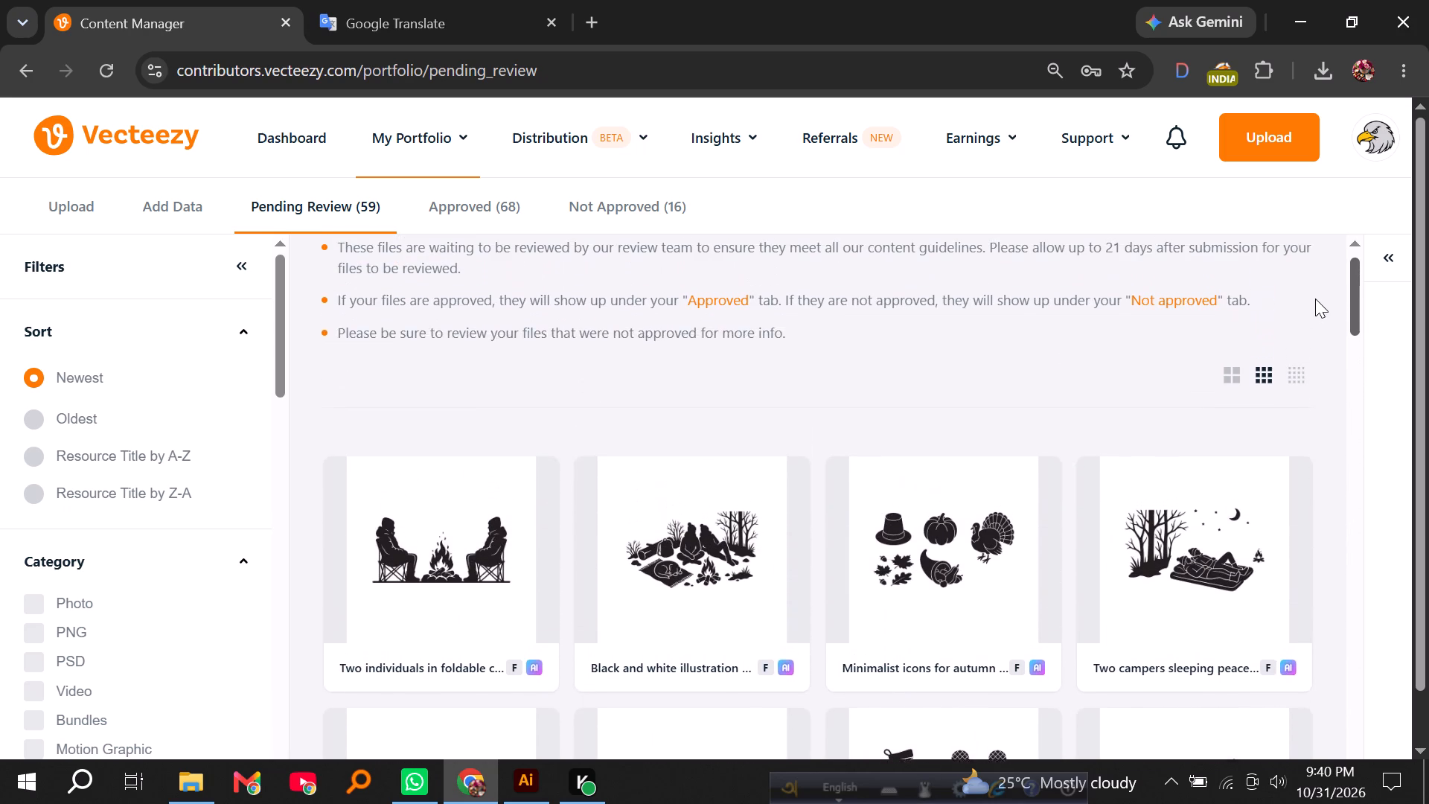
{"action": "left_click_drag", "start_coordinate": [1315, 299], "coordinate": [1315, 284]}
Return to the Approved page of the portfolio and examine the approved artwork again through to the oldest items.
{"action": "left_click", "coordinate": [479, 209]}
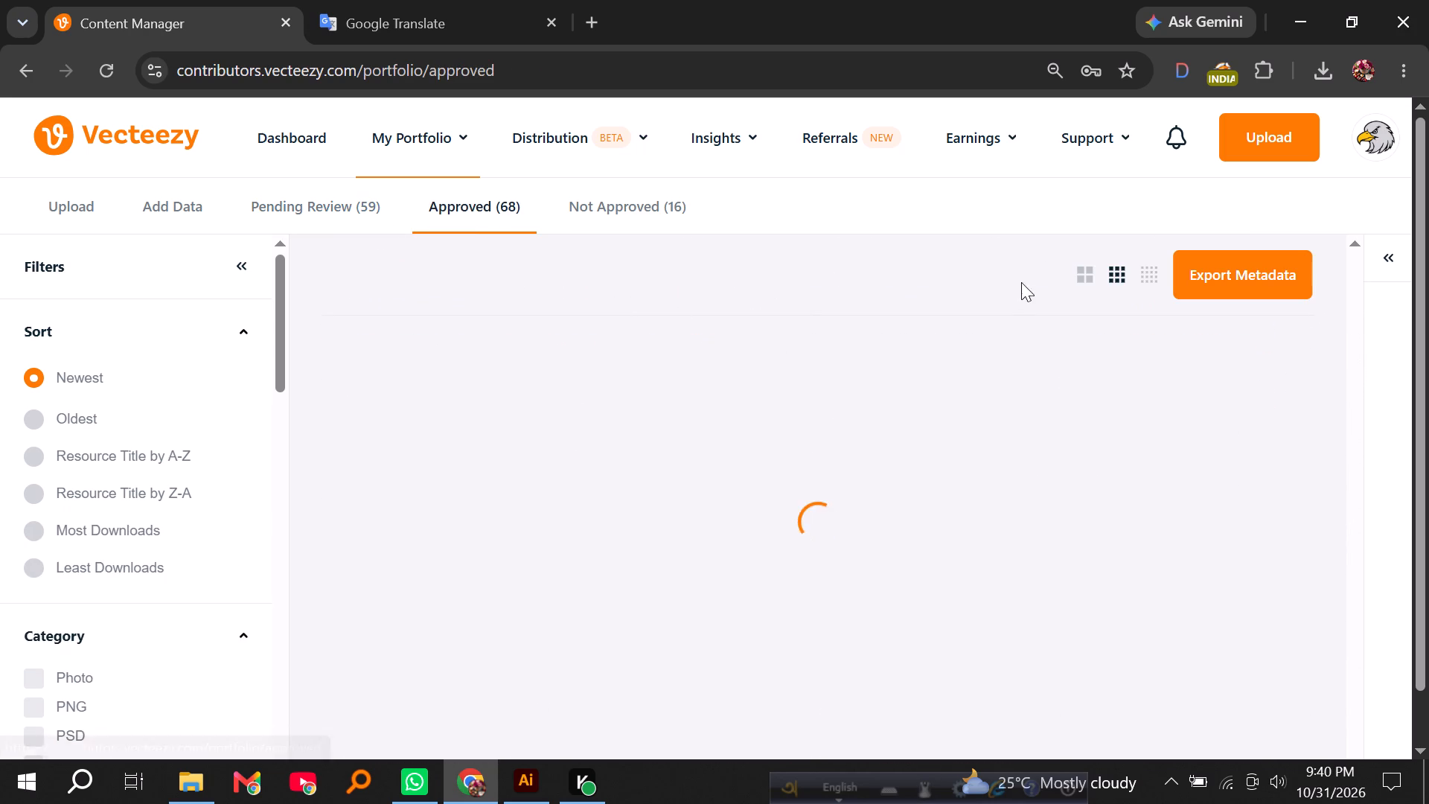
{"action": "left_click_drag", "start_coordinate": [1355, 284], "coordinate": [1338, 354]}
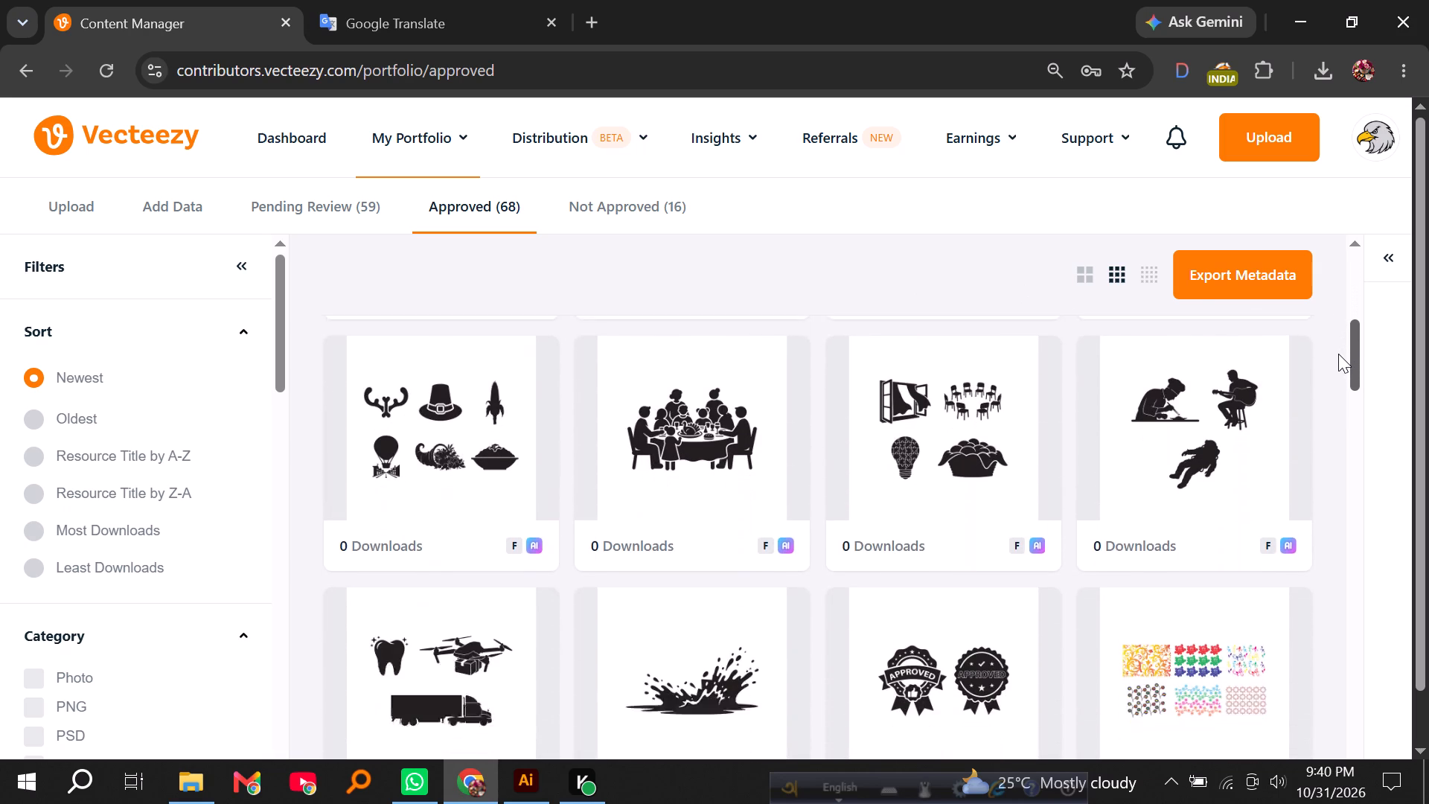
{"action": "left_click_drag", "start_coordinate": [1338, 354], "coordinate": [1340, 412]}
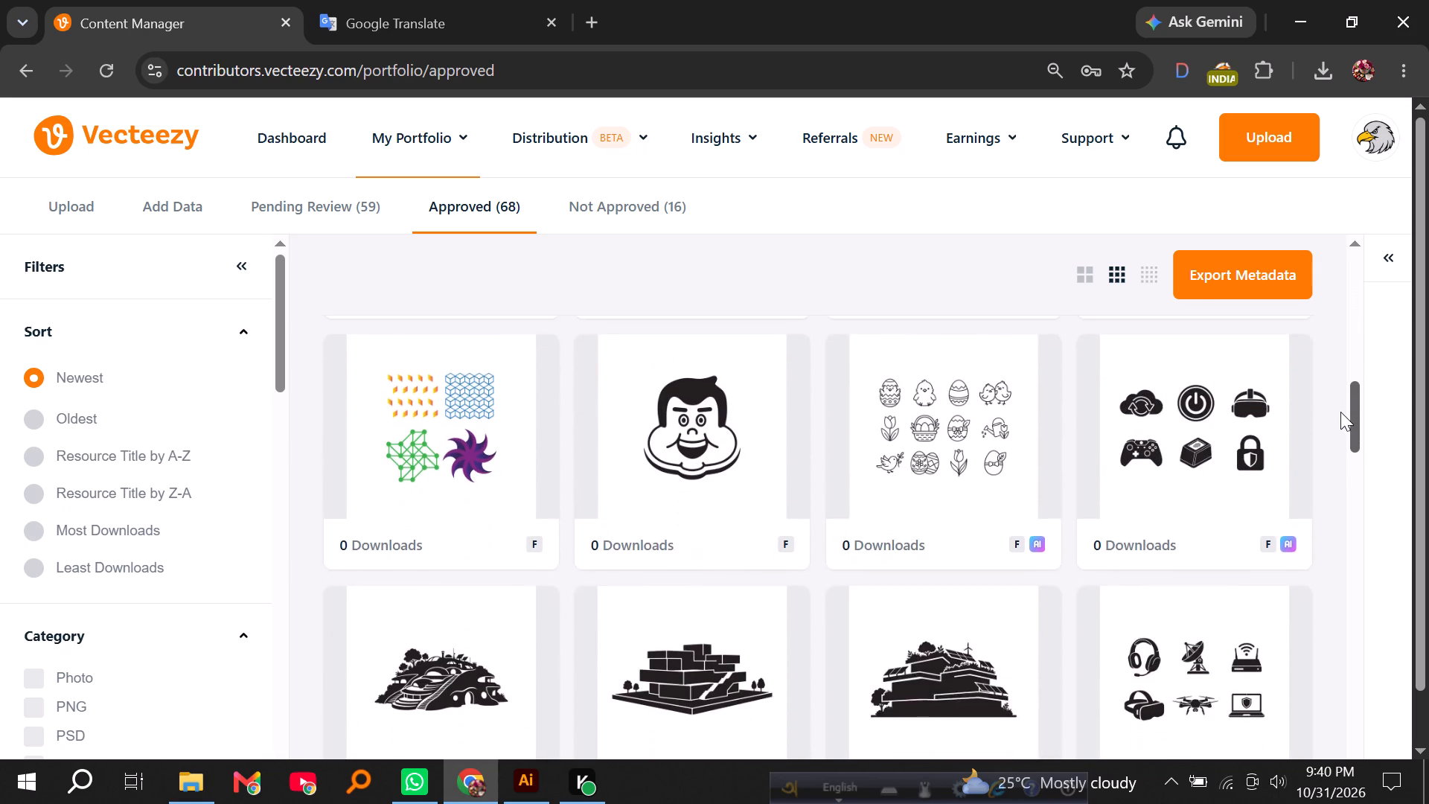
{"action": "left_click_drag", "start_coordinate": [1340, 412], "coordinate": [1322, 519]}
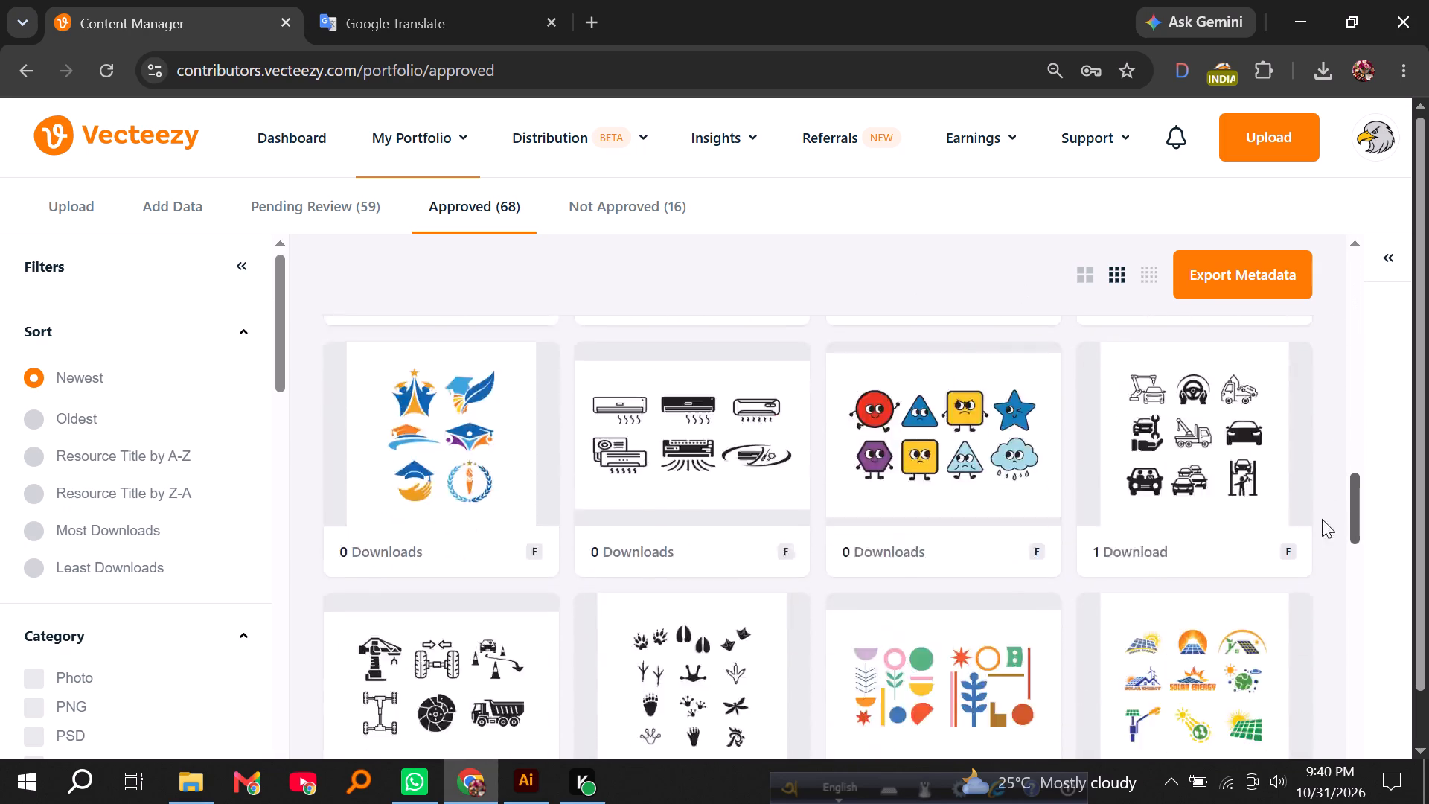
{"action": "left_click_drag", "start_coordinate": [1322, 519], "coordinate": [1317, 535]}
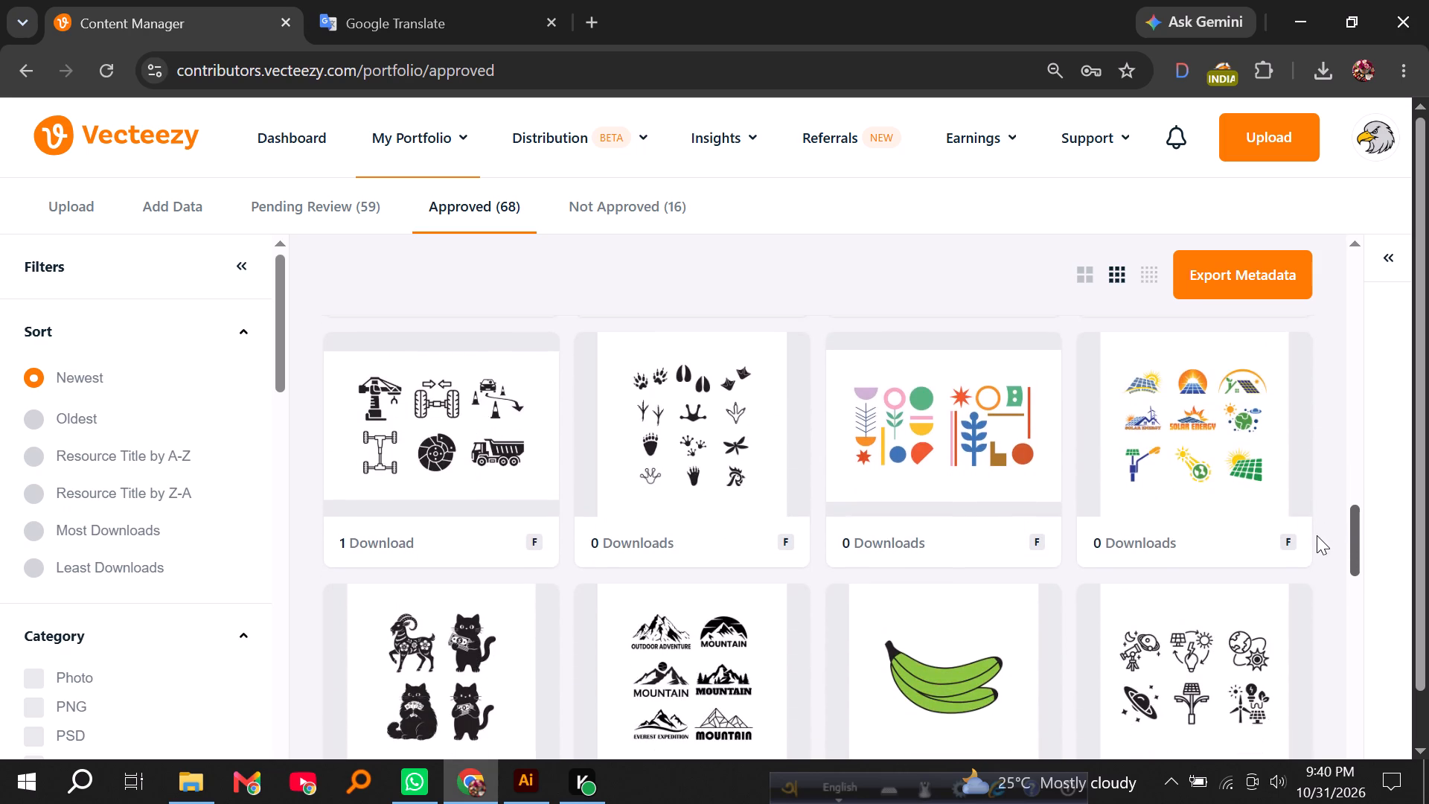
{"action": "left_click_drag", "start_coordinate": [1317, 535], "coordinate": [1315, 594]}
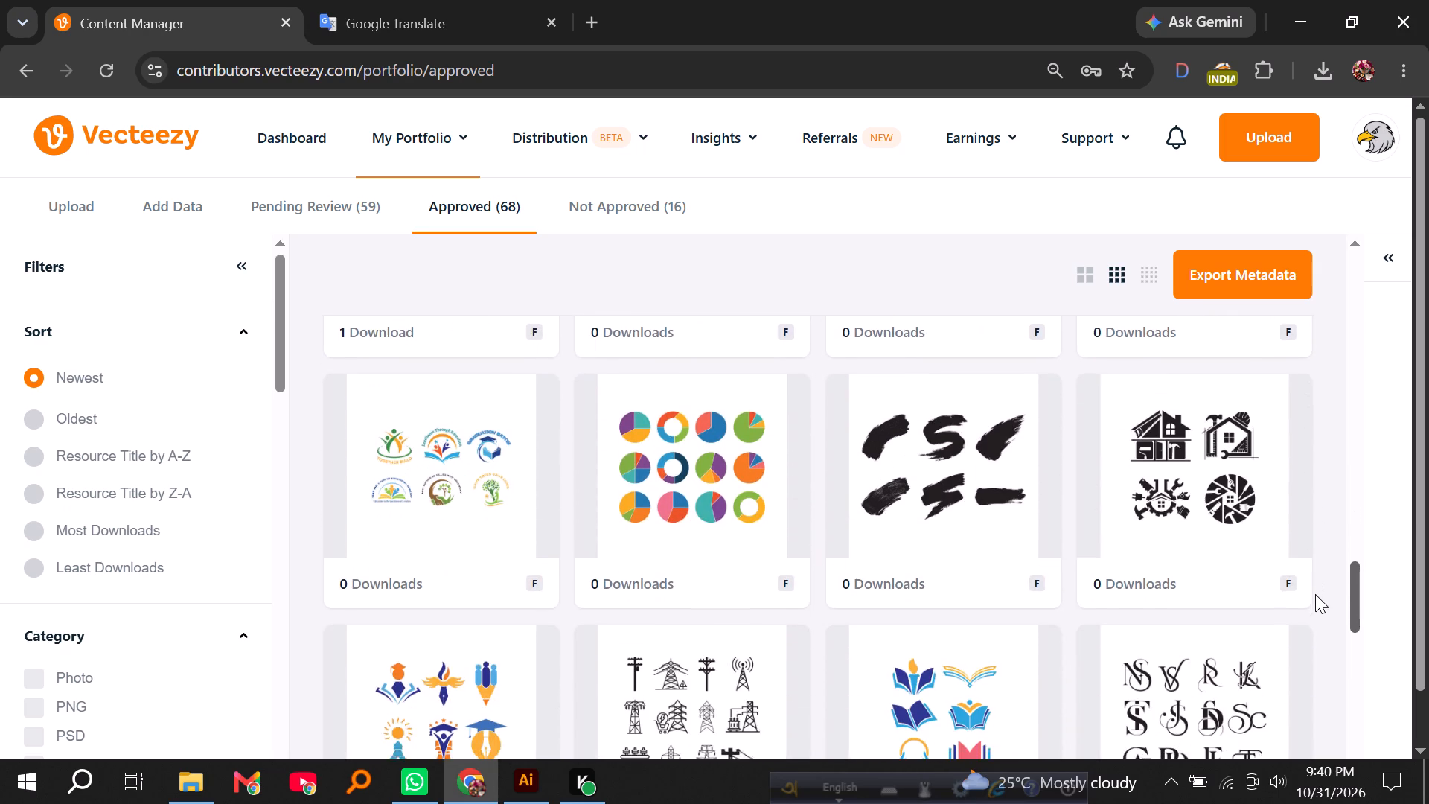
{"action": "left_click_drag", "start_coordinate": [1315, 594], "coordinate": [1314, 607]}
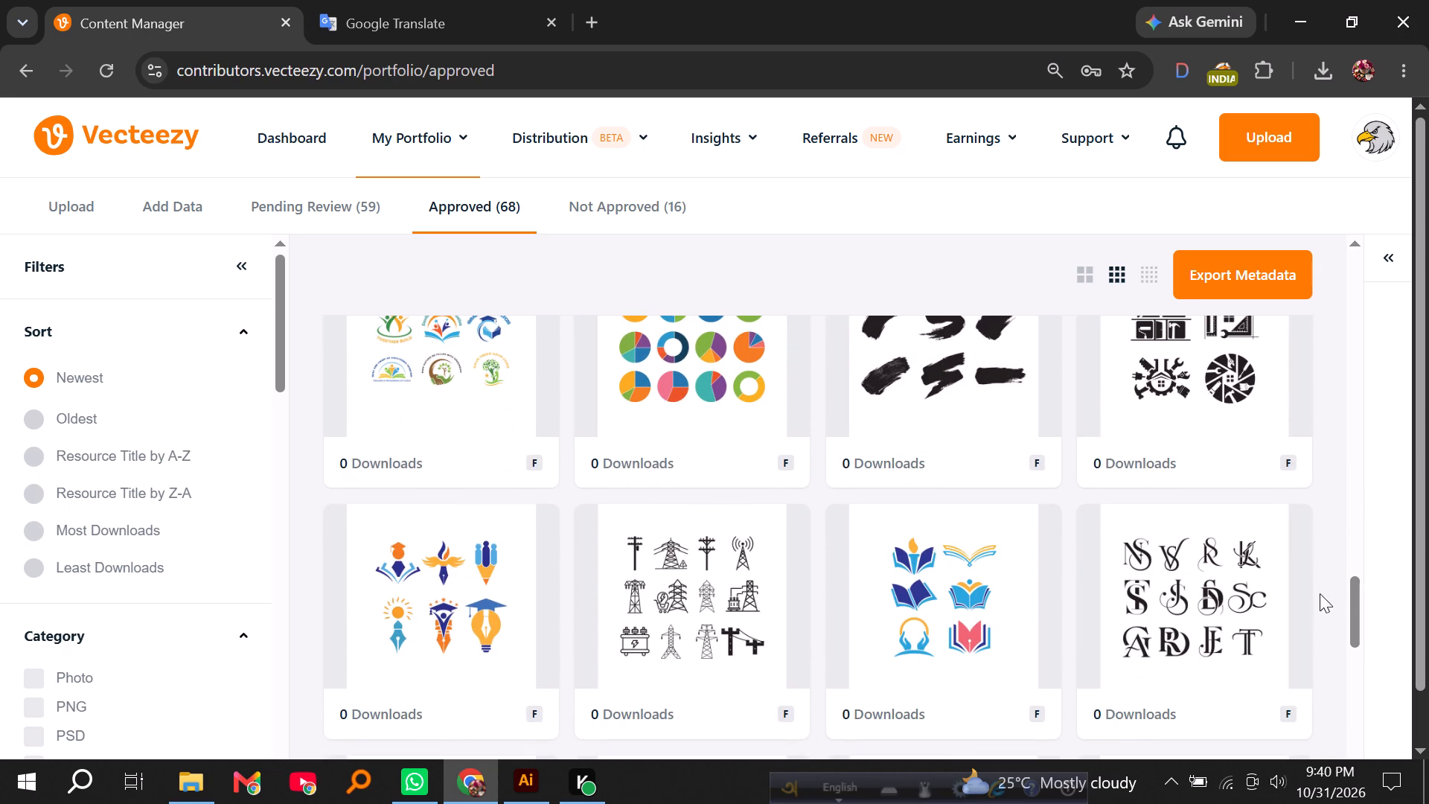
{"action": "left_click_drag", "start_coordinate": [1355, 593], "coordinate": [1355, 656]}
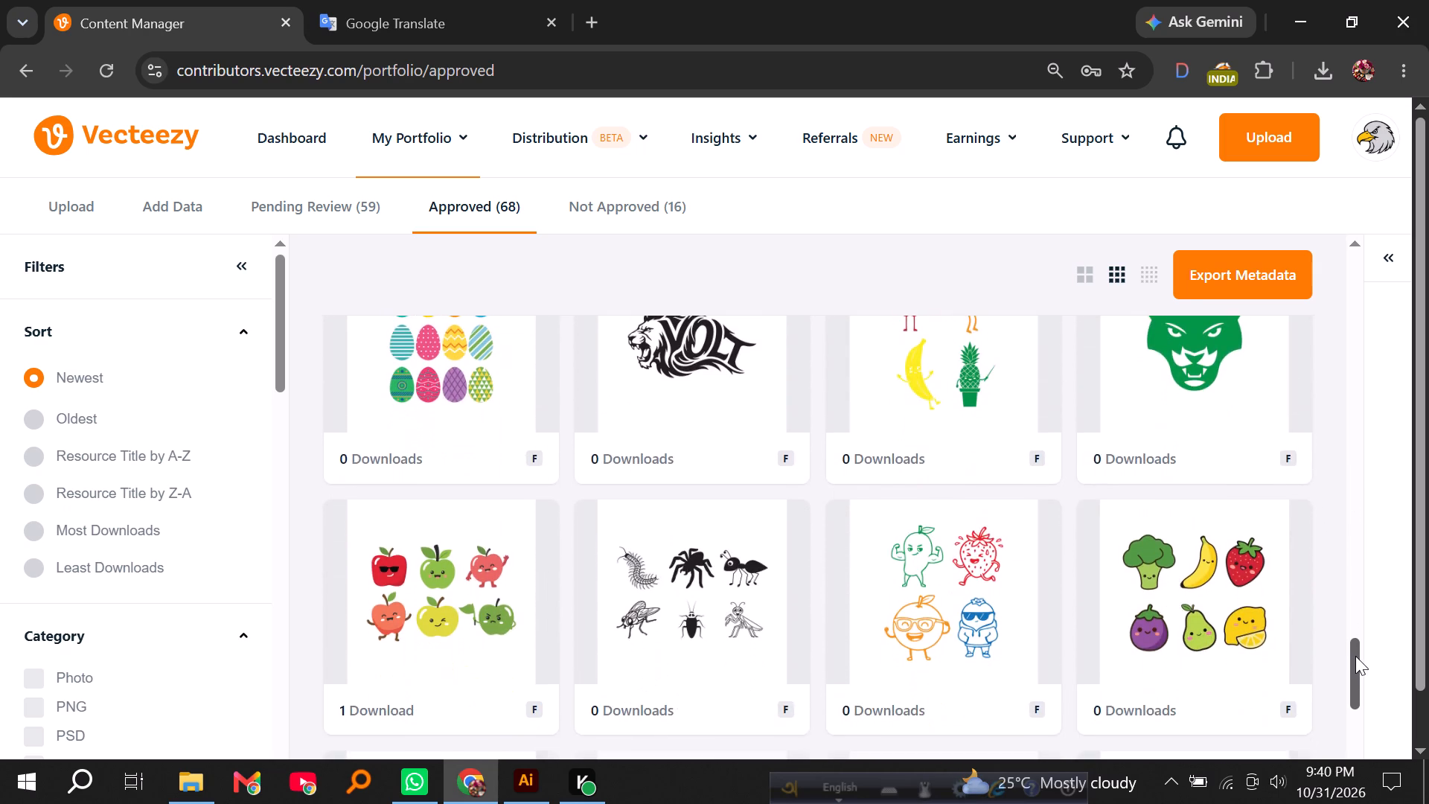
{"action": "left_click_drag", "start_coordinate": [1355, 656], "coordinate": [1349, 747]}
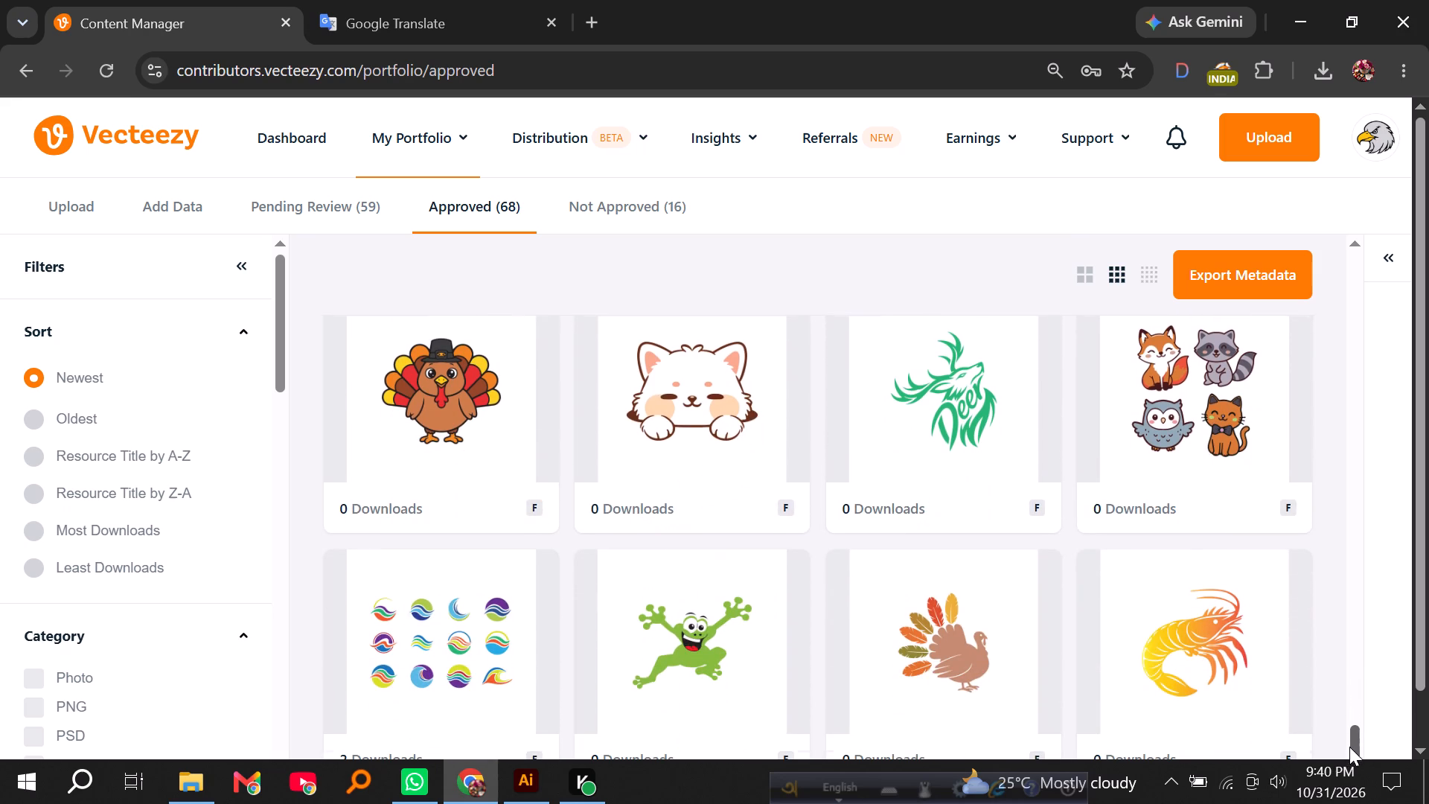
Examine the approved artwork and its download counts again, going back from the oldest items to the newest.
{"action": "left_click_drag", "start_coordinate": [1349, 747], "coordinate": [1364, 747]}
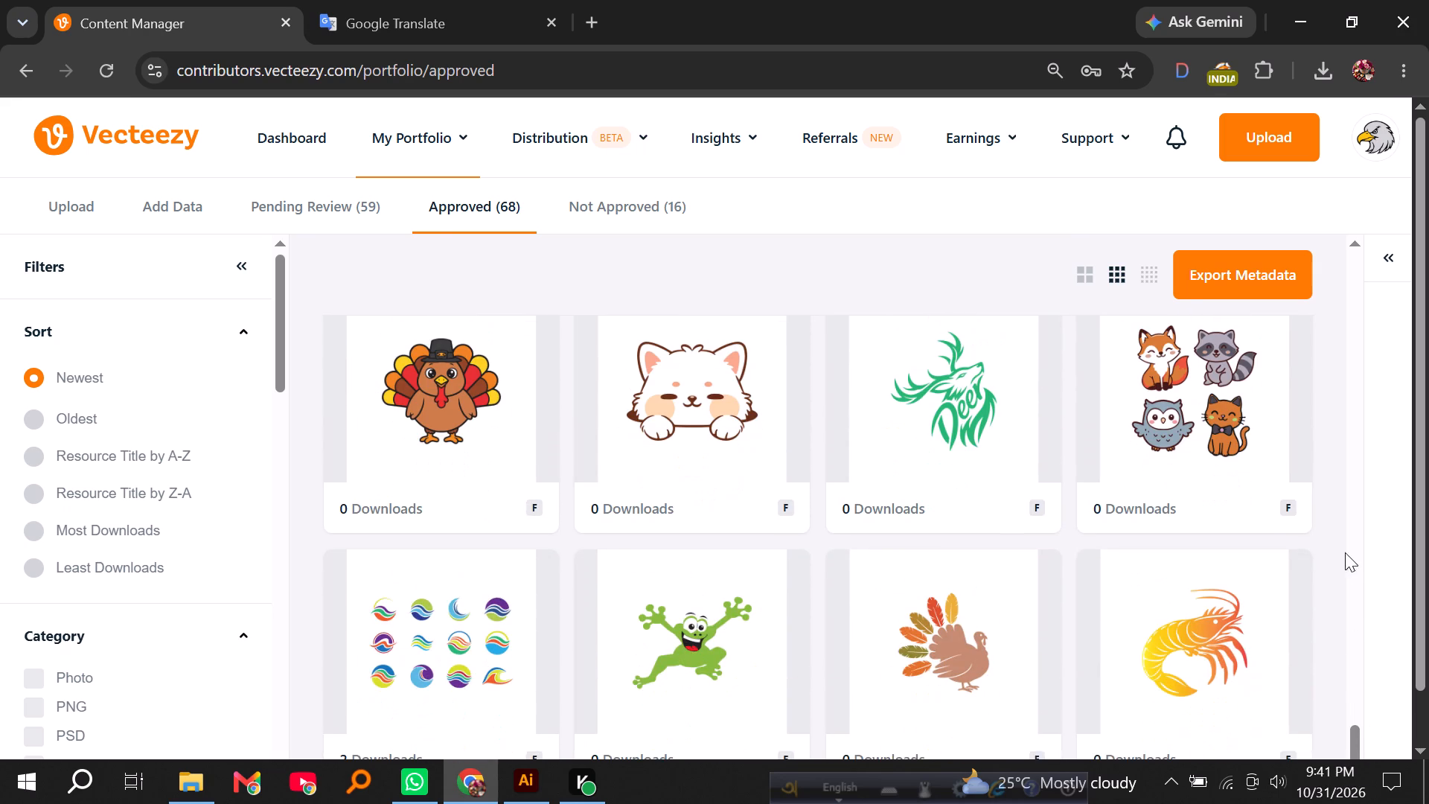
{"action": "scroll", "coordinate": [1336, 555], "scroll_direction": "down", "scroll_amount": 3}
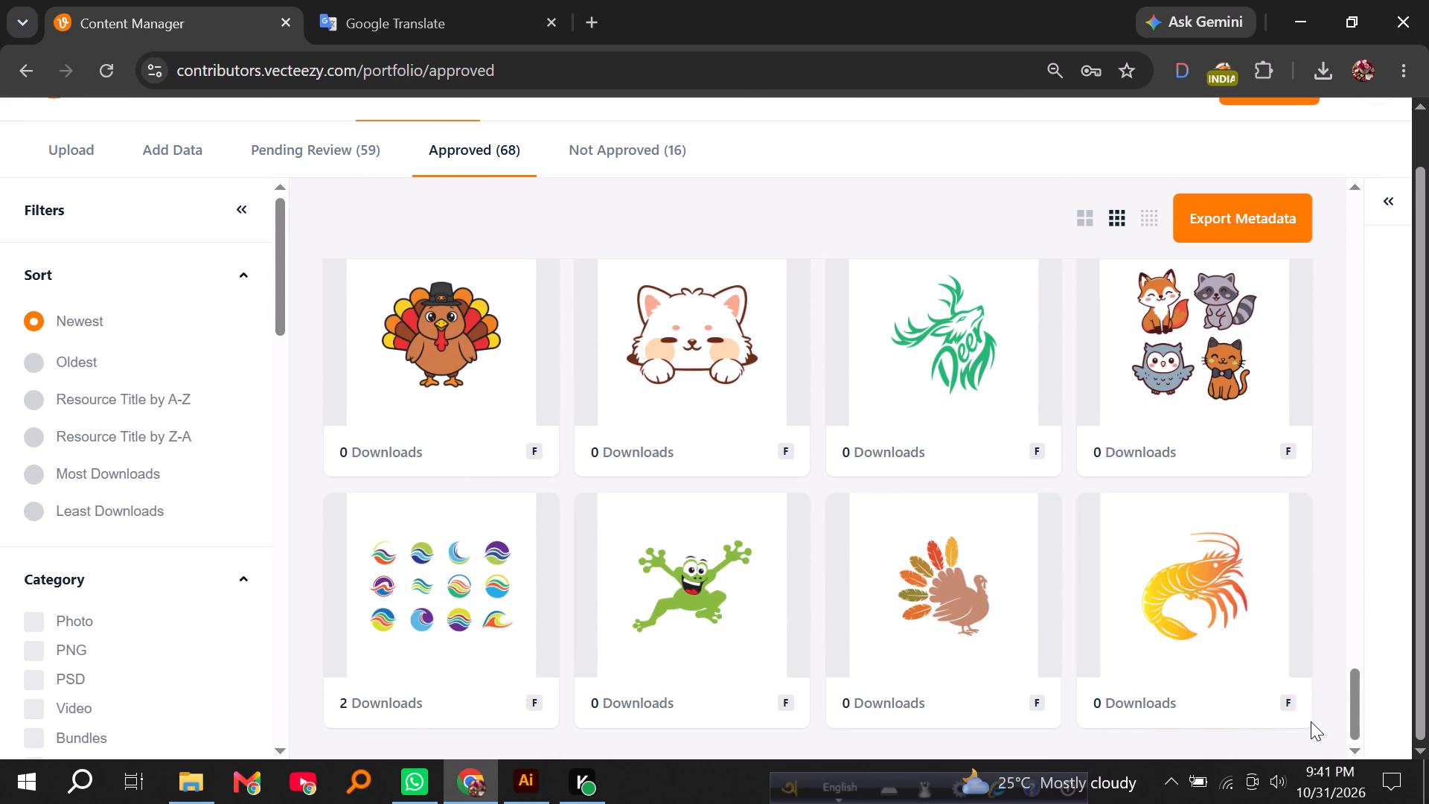
{"action": "left_click_drag", "start_coordinate": [1354, 702], "coordinate": [1355, 705]}
{"action": "left_click_drag", "start_coordinate": [1355, 705], "coordinate": [1355, 710]}
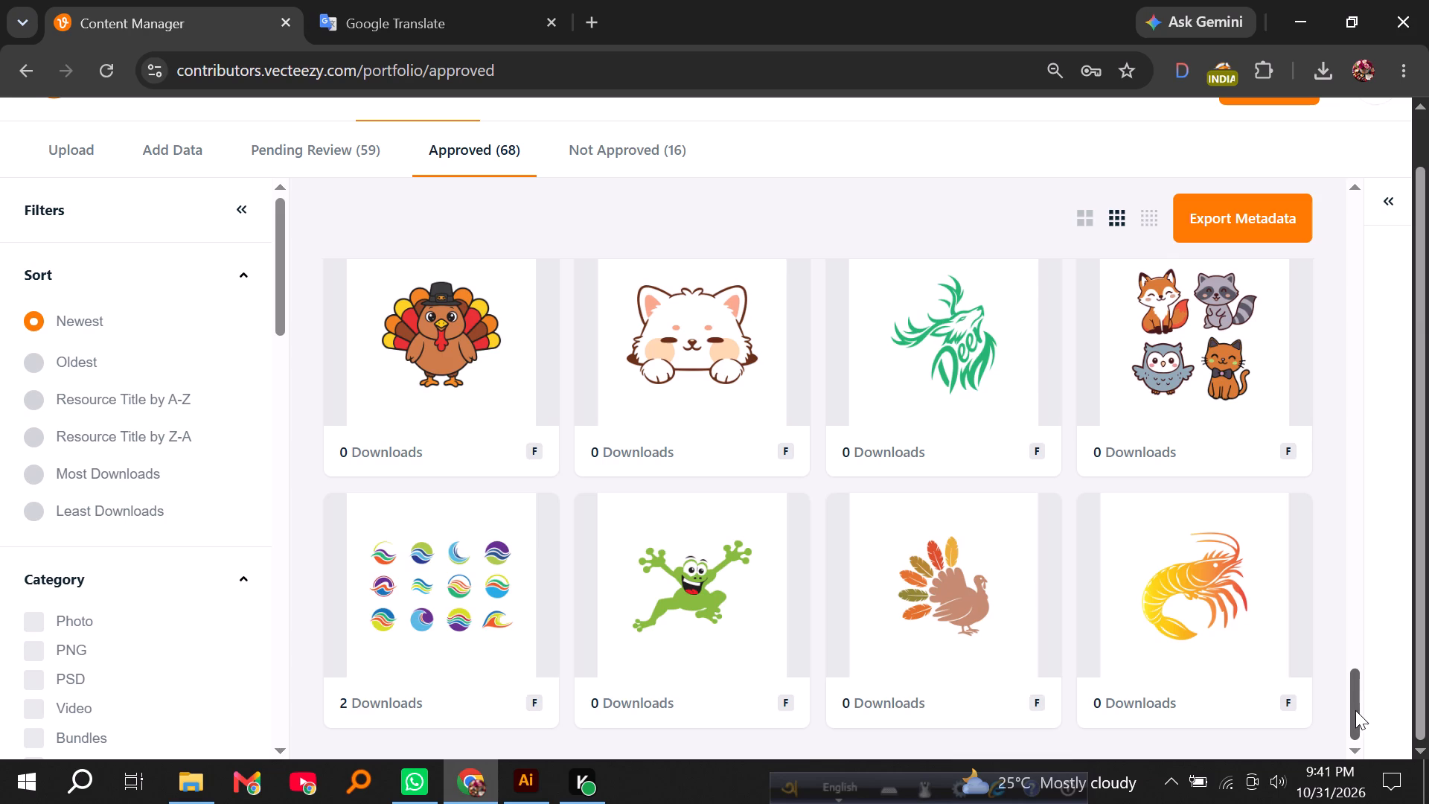
{"action": "left_click_drag", "start_coordinate": [1355, 710], "coordinate": [1337, 520]}
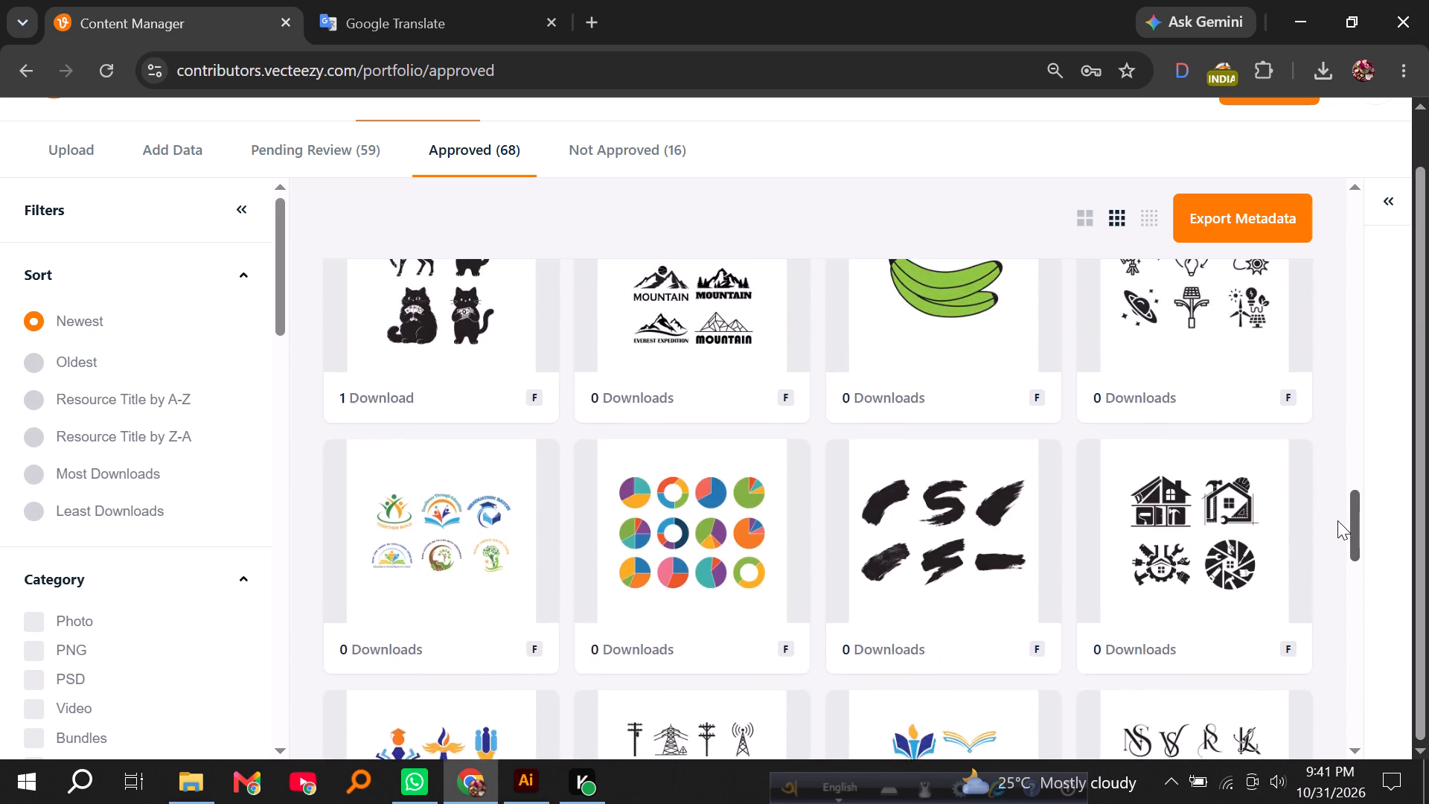
{"action": "left_click_drag", "start_coordinate": [1337, 520], "coordinate": [1334, 465]}
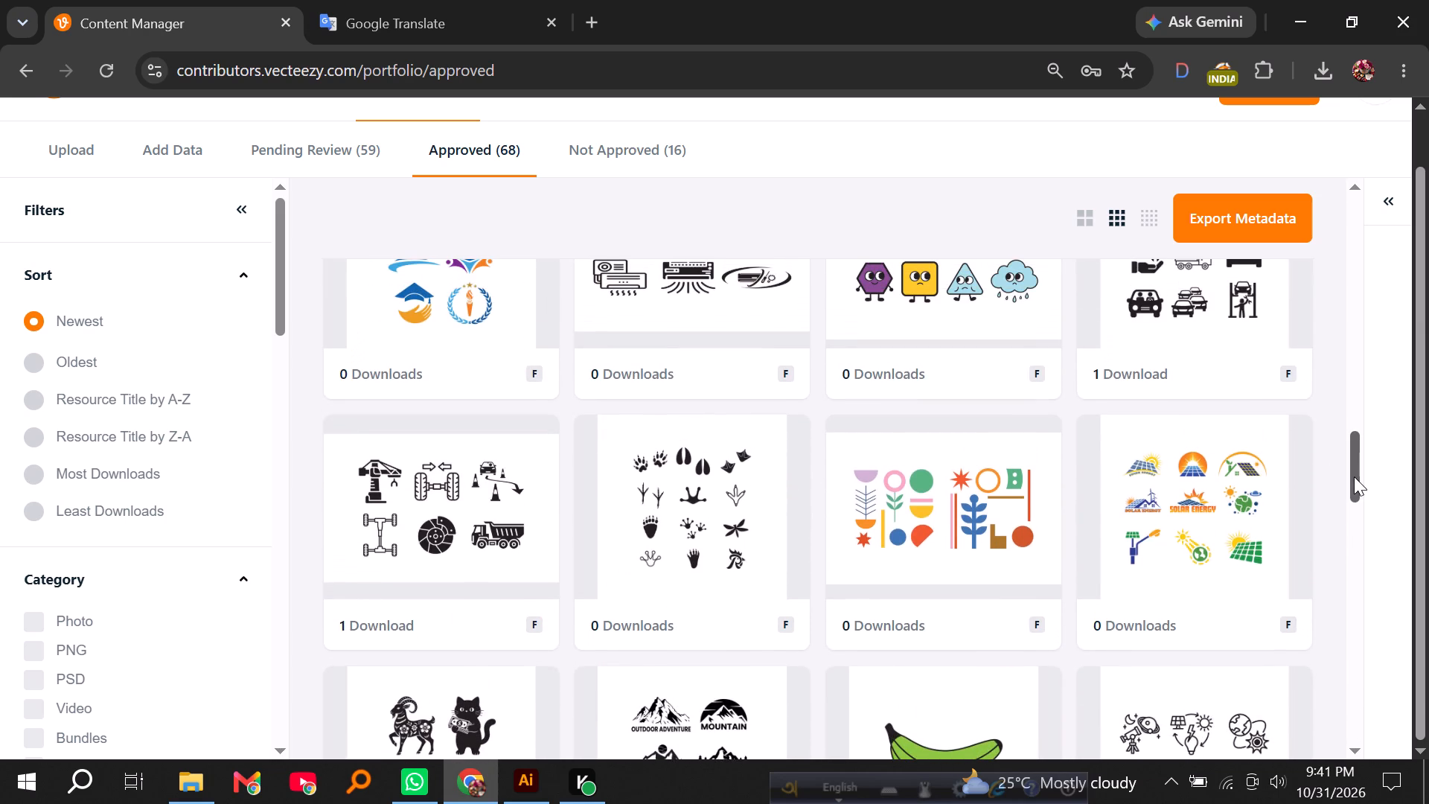
{"action": "left_click_drag", "start_coordinate": [1354, 476], "coordinate": [1344, 427]}
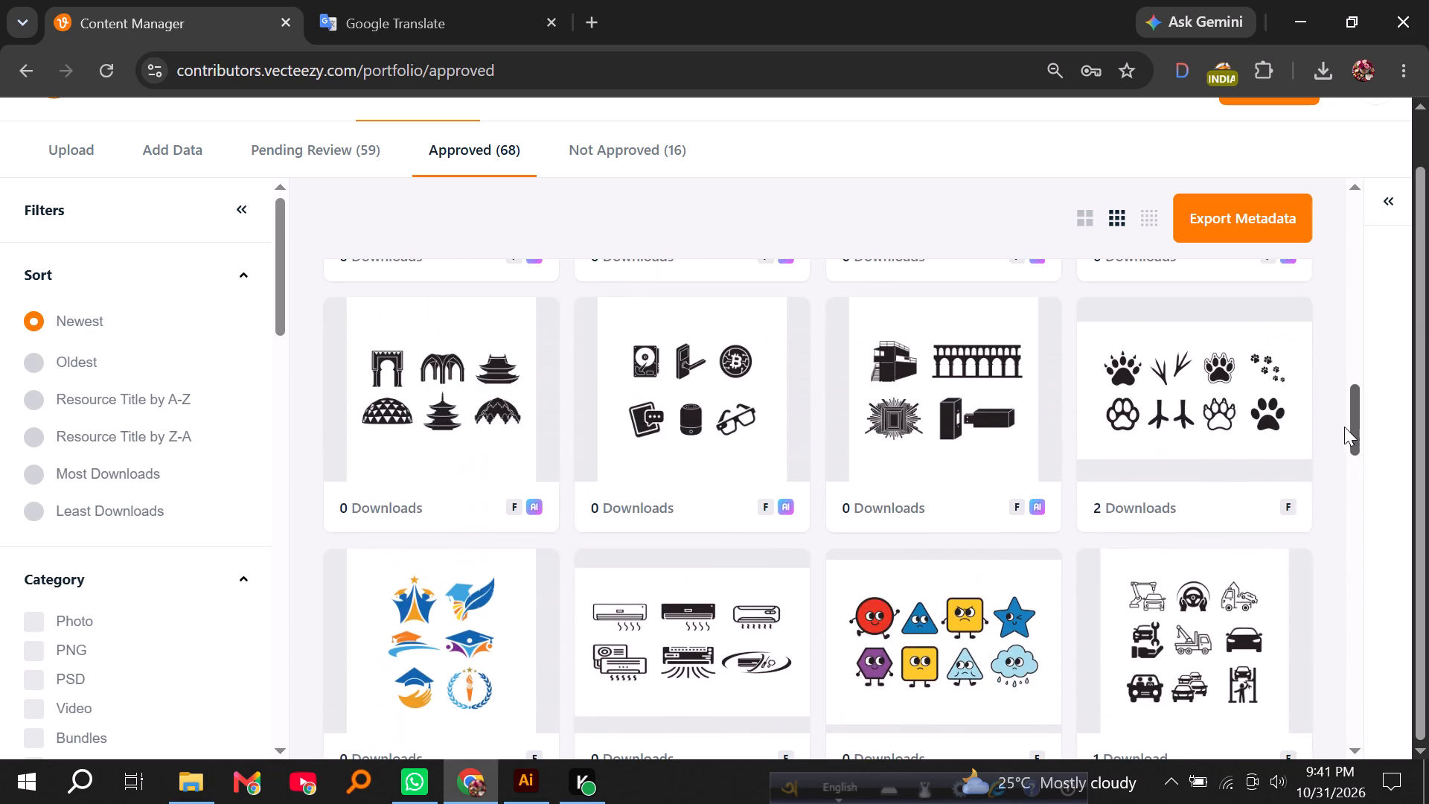
{"action": "left_click_drag", "start_coordinate": [1344, 427], "coordinate": [1340, 409]}
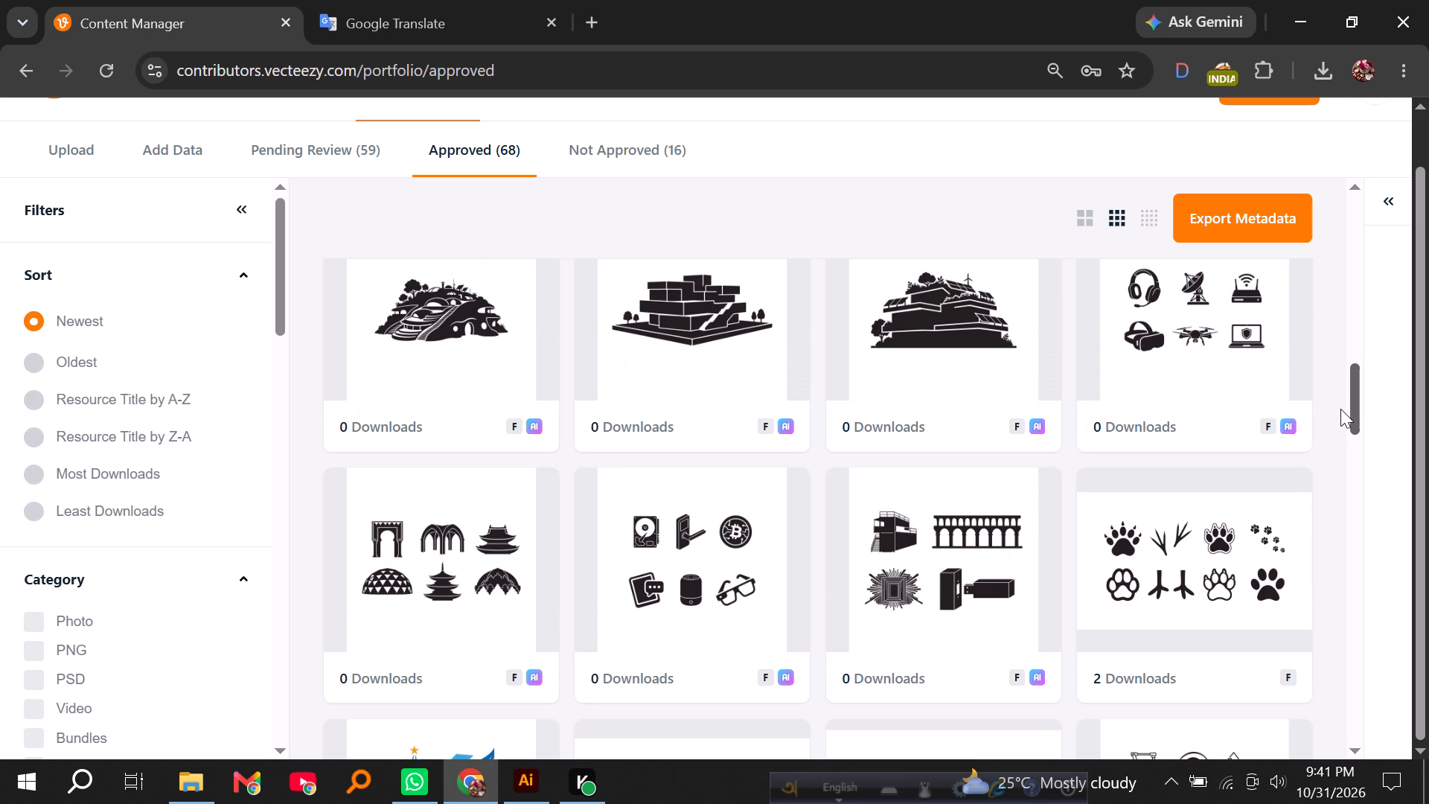
{"action": "left_click_drag", "start_coordinate": [1340, 409], "coordinate": [1337, 375]}
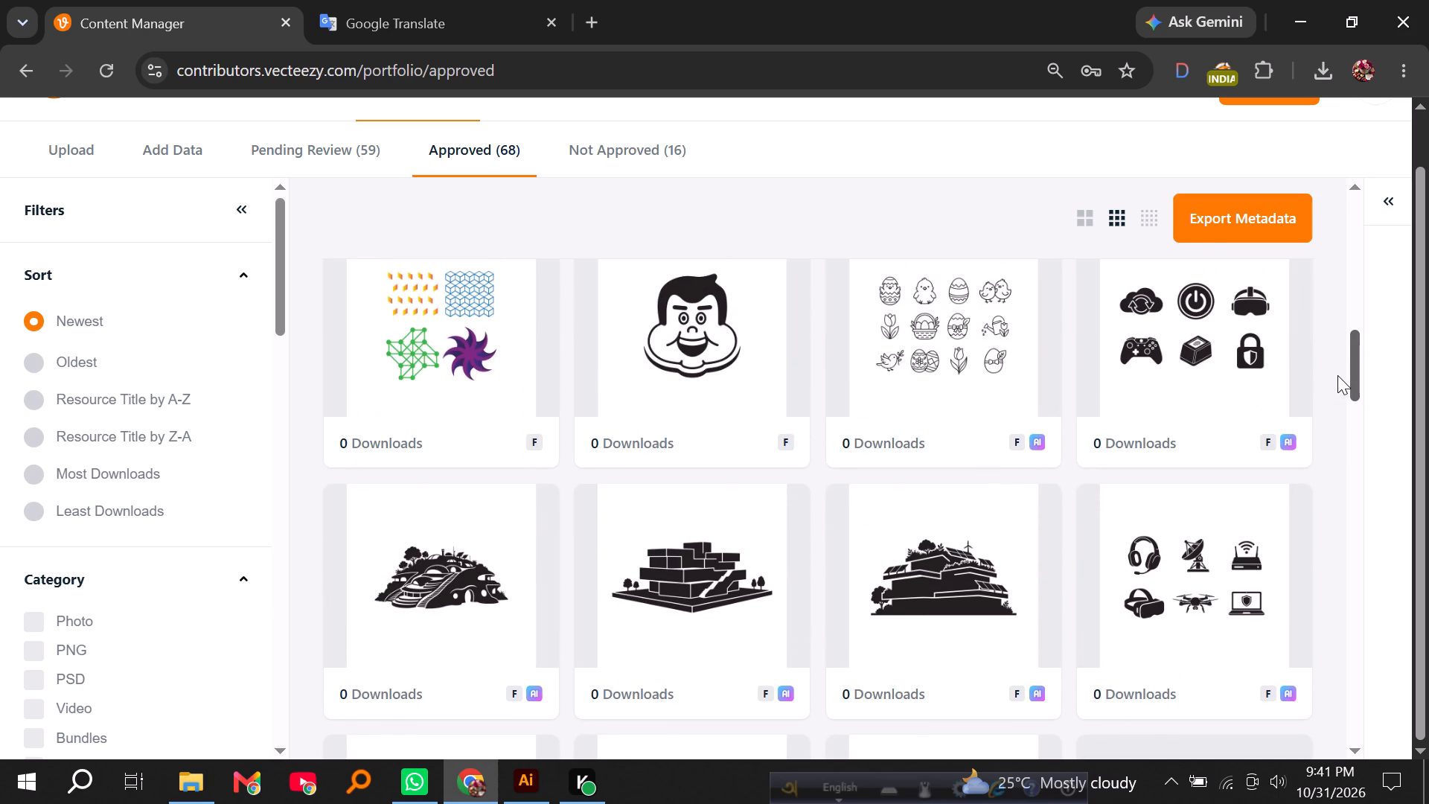
{"action": "left_click_drag", "start_coordinate": [1337, 375], "coordinate": [1335, 302]}
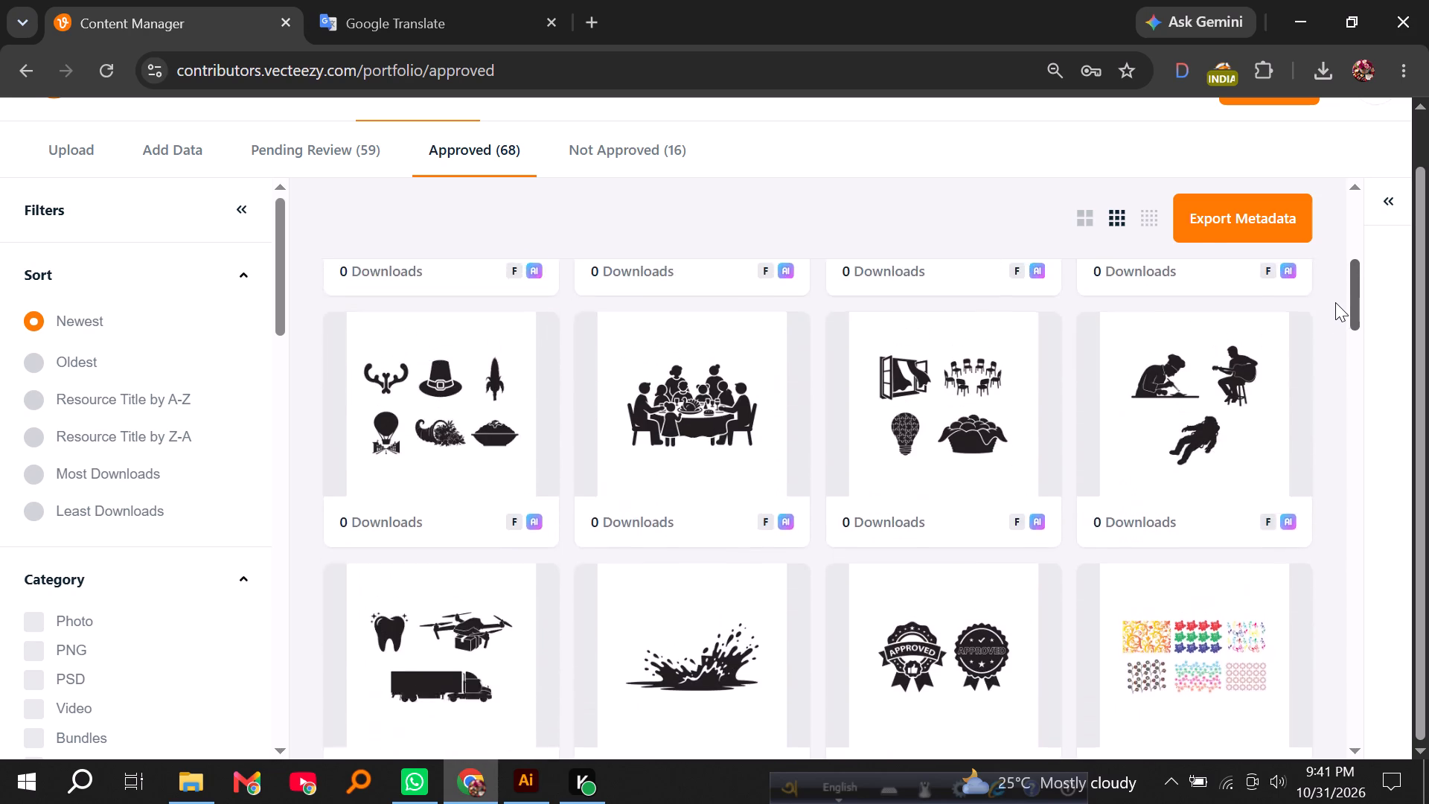
{"action": "left_click_drag", "start_coordinate": [1335, 302], "coordinate": [1340, 216]}
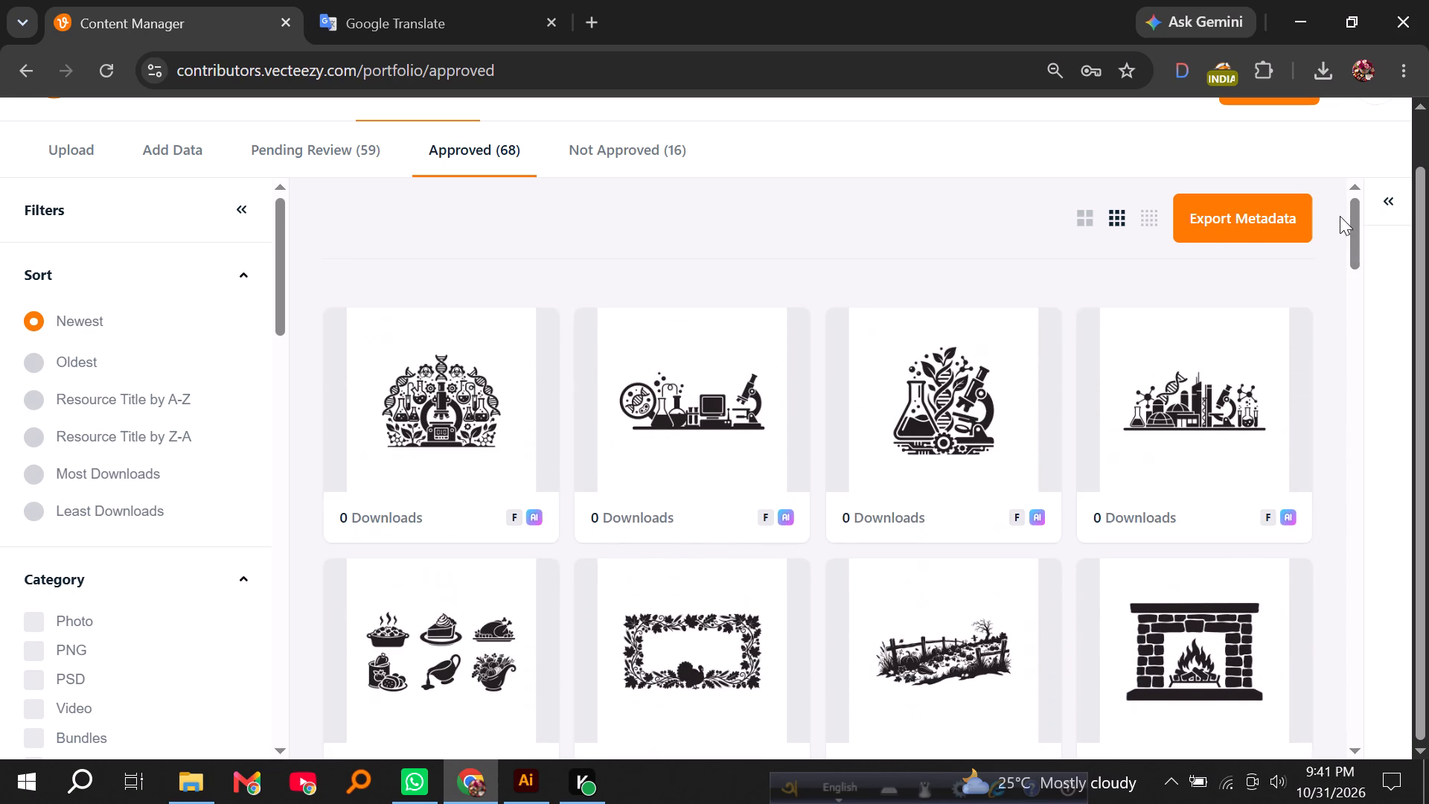
{"action": "scroll", "coordinate": [728, 293], "scroll_direction": "up", "scroll_amount": 2}
{"action": "scroll", "coordinate": [393, 246], "scroll_direction": "up", "scroll_amount": 1}
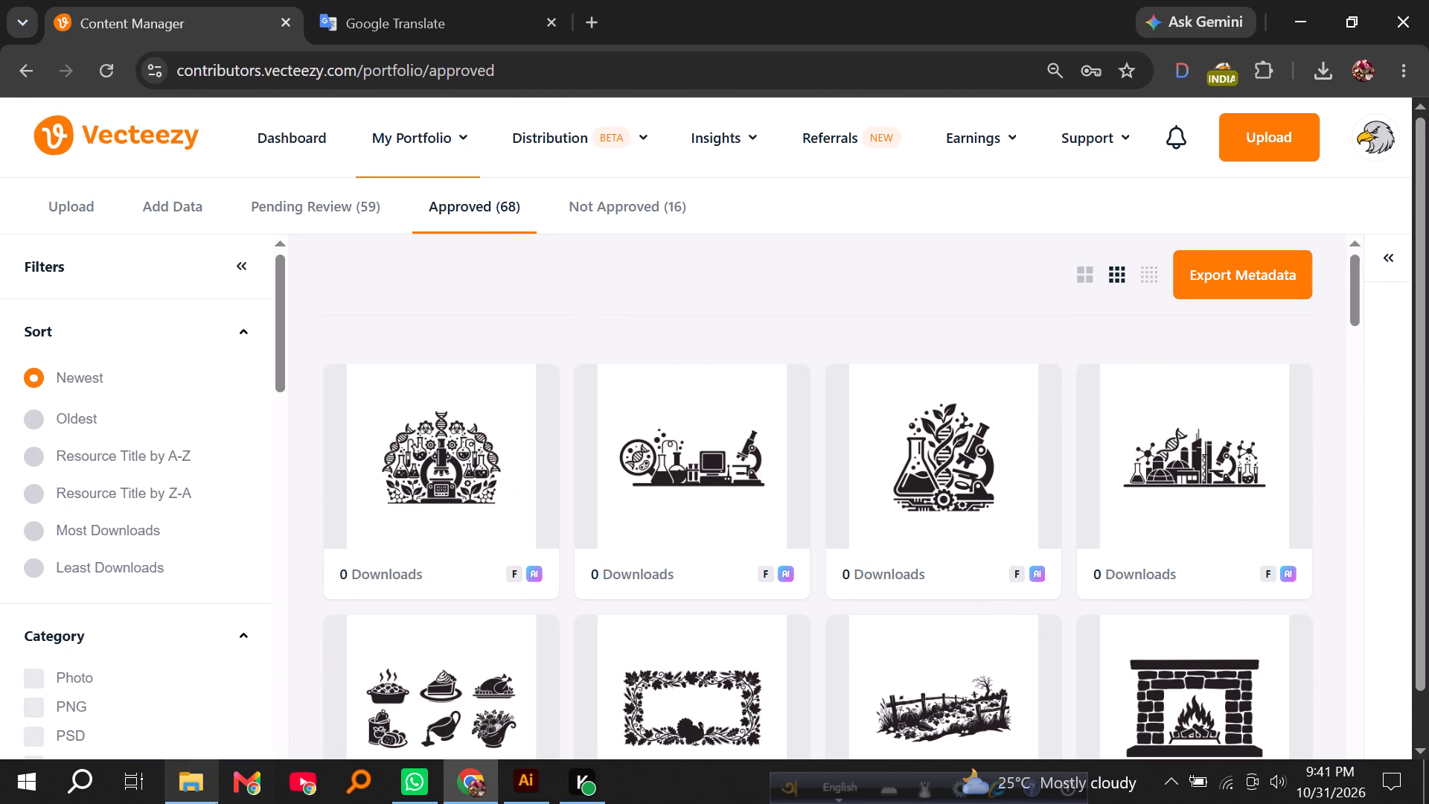
Open the running dog, handcuffs, bear-in-mug, six playful icons and betel-leaf pot EPS files one by one in Illustrator and inspect them.
{"action": "left_click", "coordinate": [206, 799]}
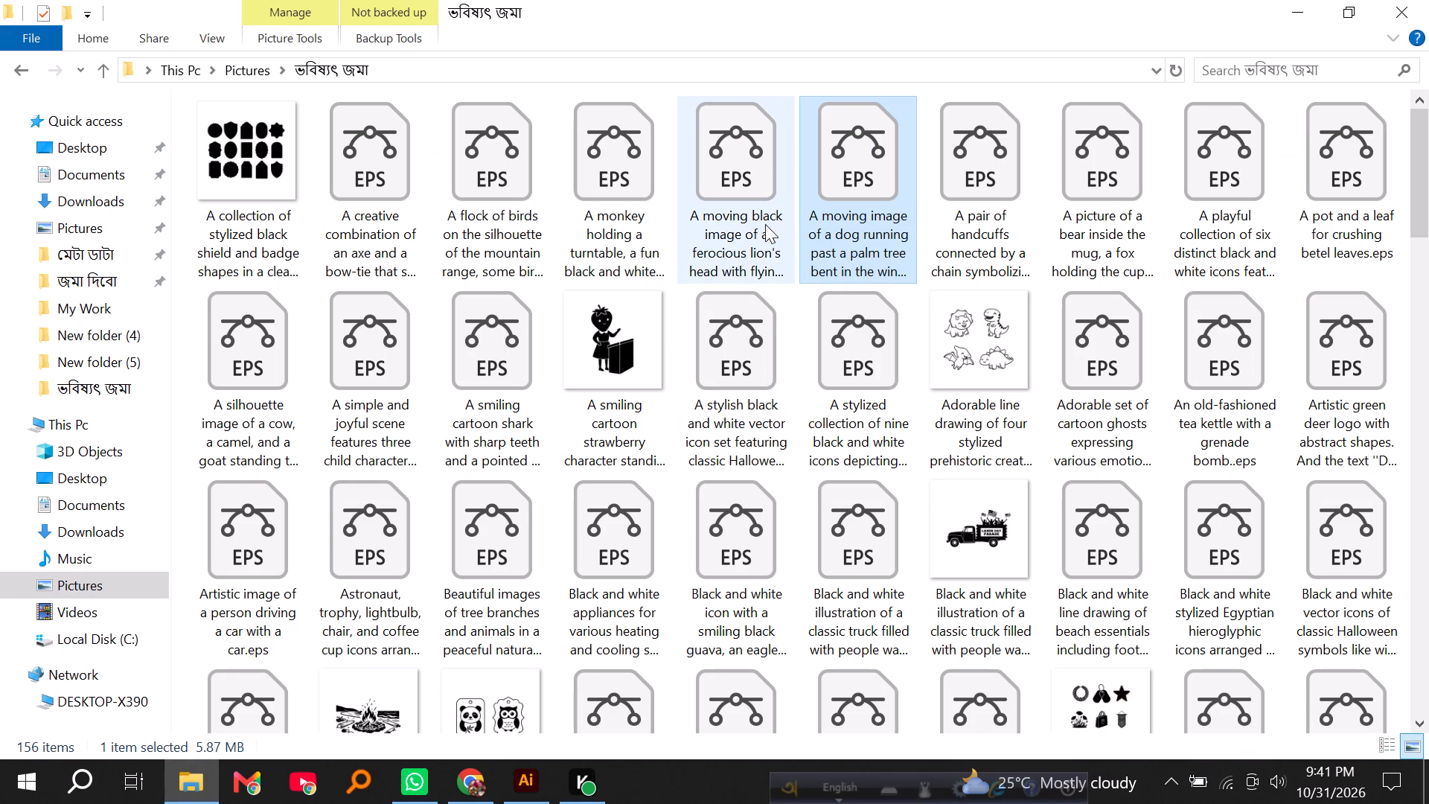
{"action": "double_click", "coordinate": [840, 202]}
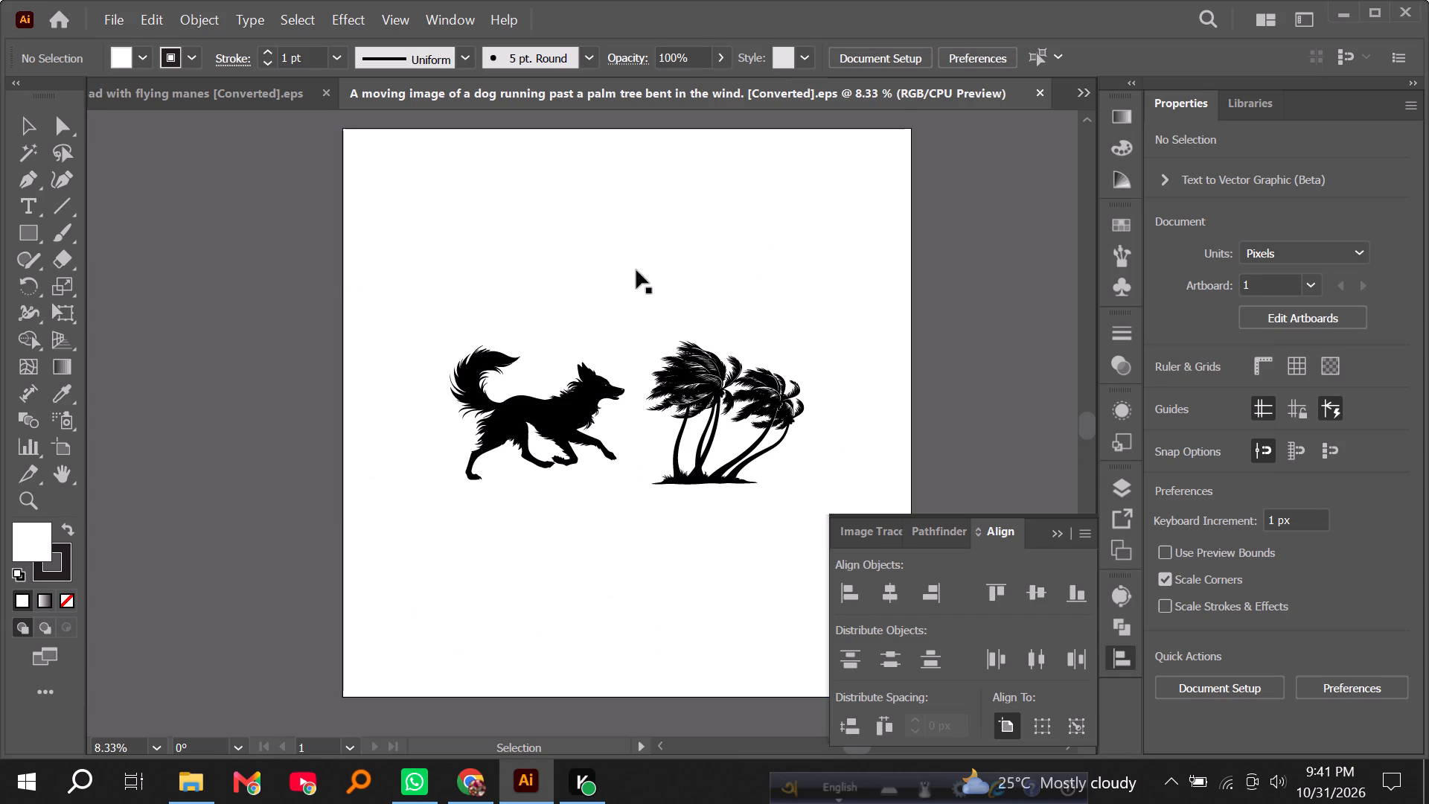
{"action": "left_click", "coordinate": [199, 787]}
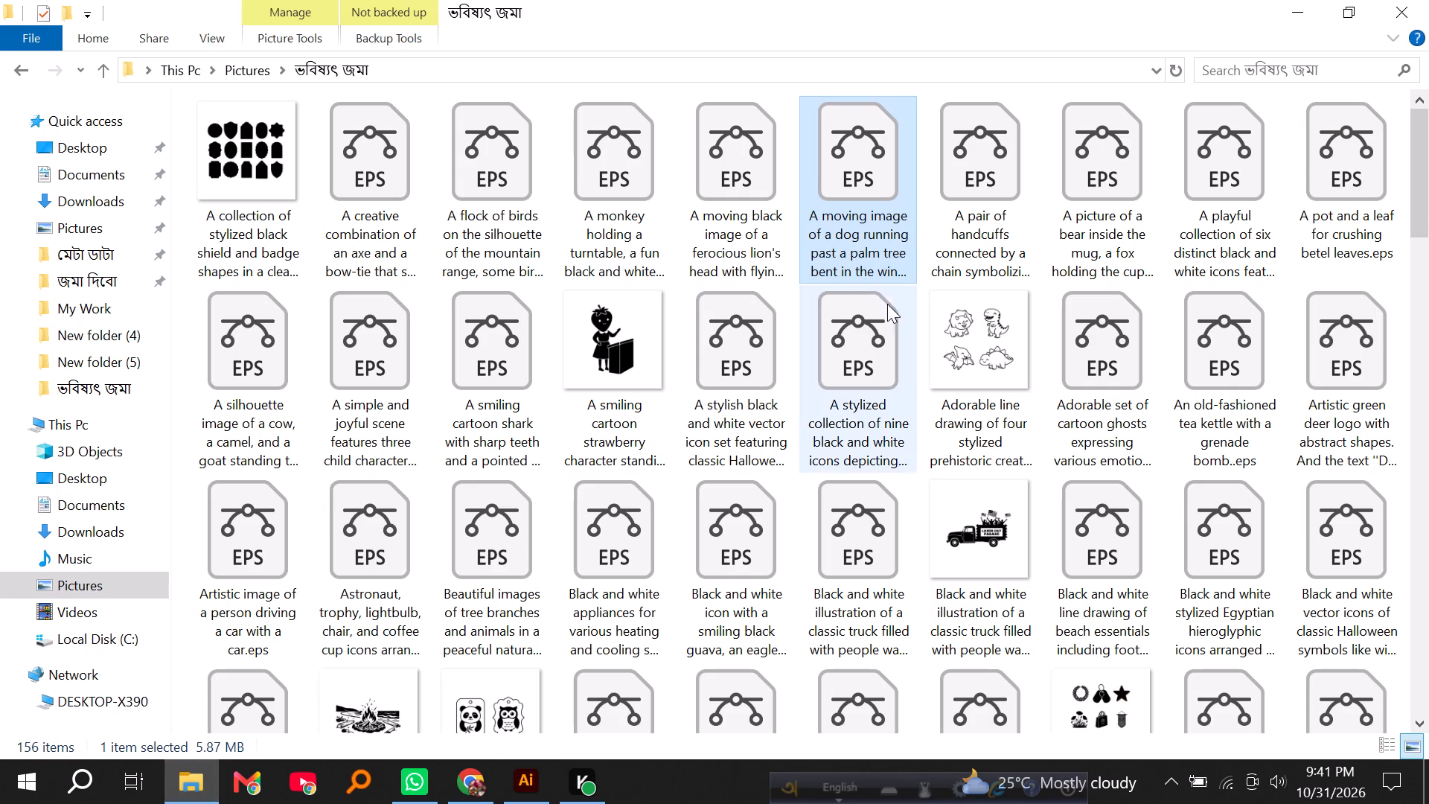
{"action": "double_click", "coordinate": [961, 214]}
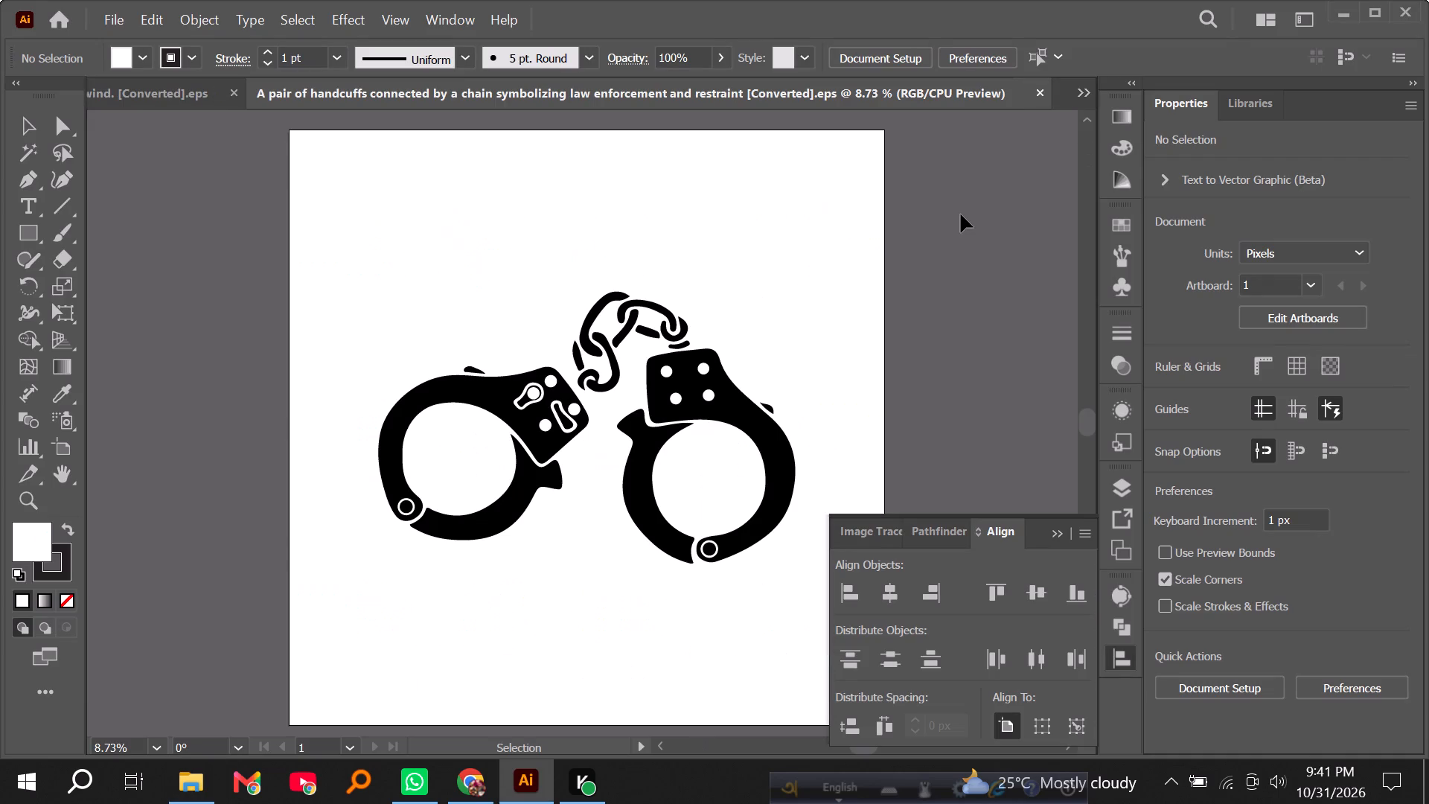
{"action": "left_click", "coordinate": [199, 778]}
{"action": "double_click", "coordinate": [1130, 205]}
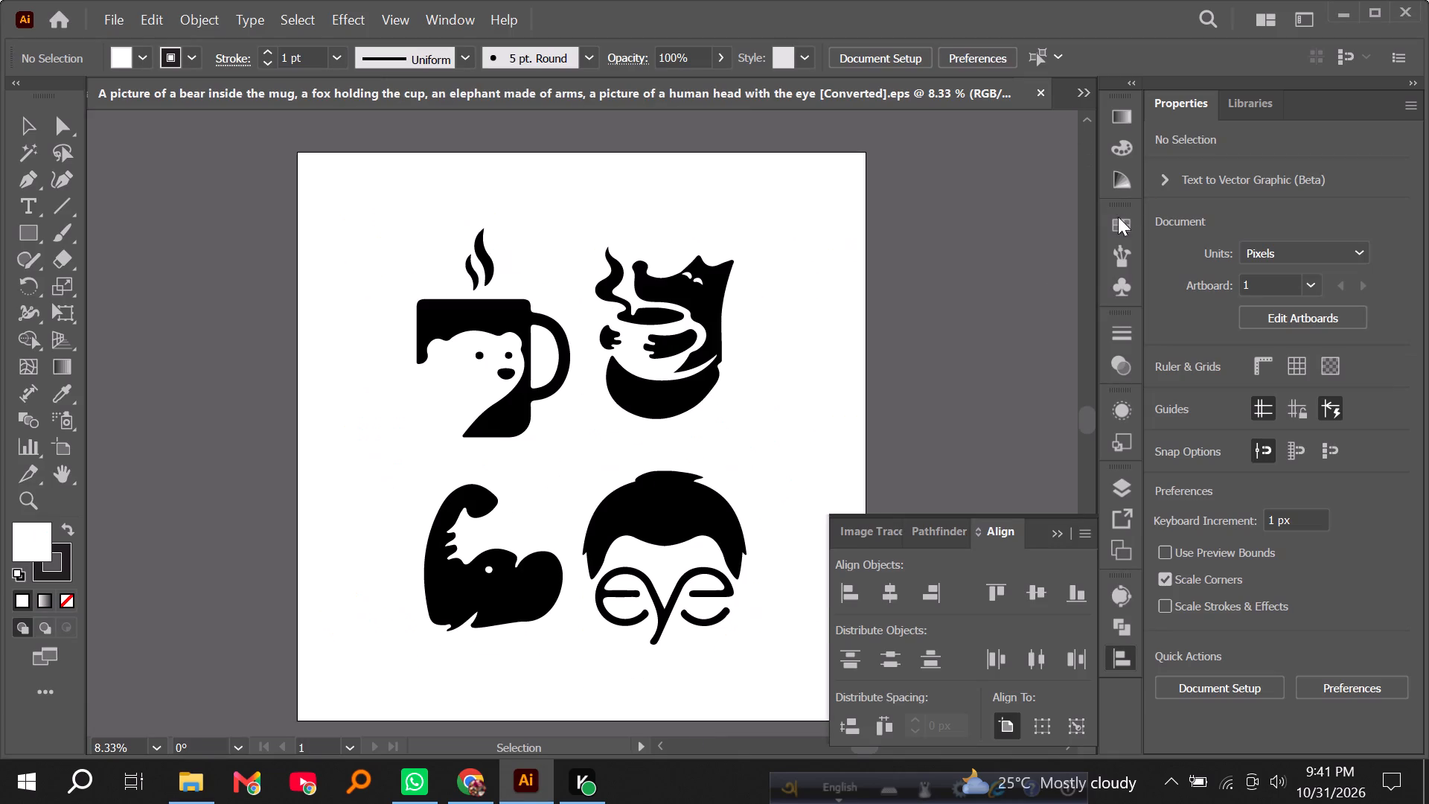
{"action": "left_click", "coordinate": [194, 786]}
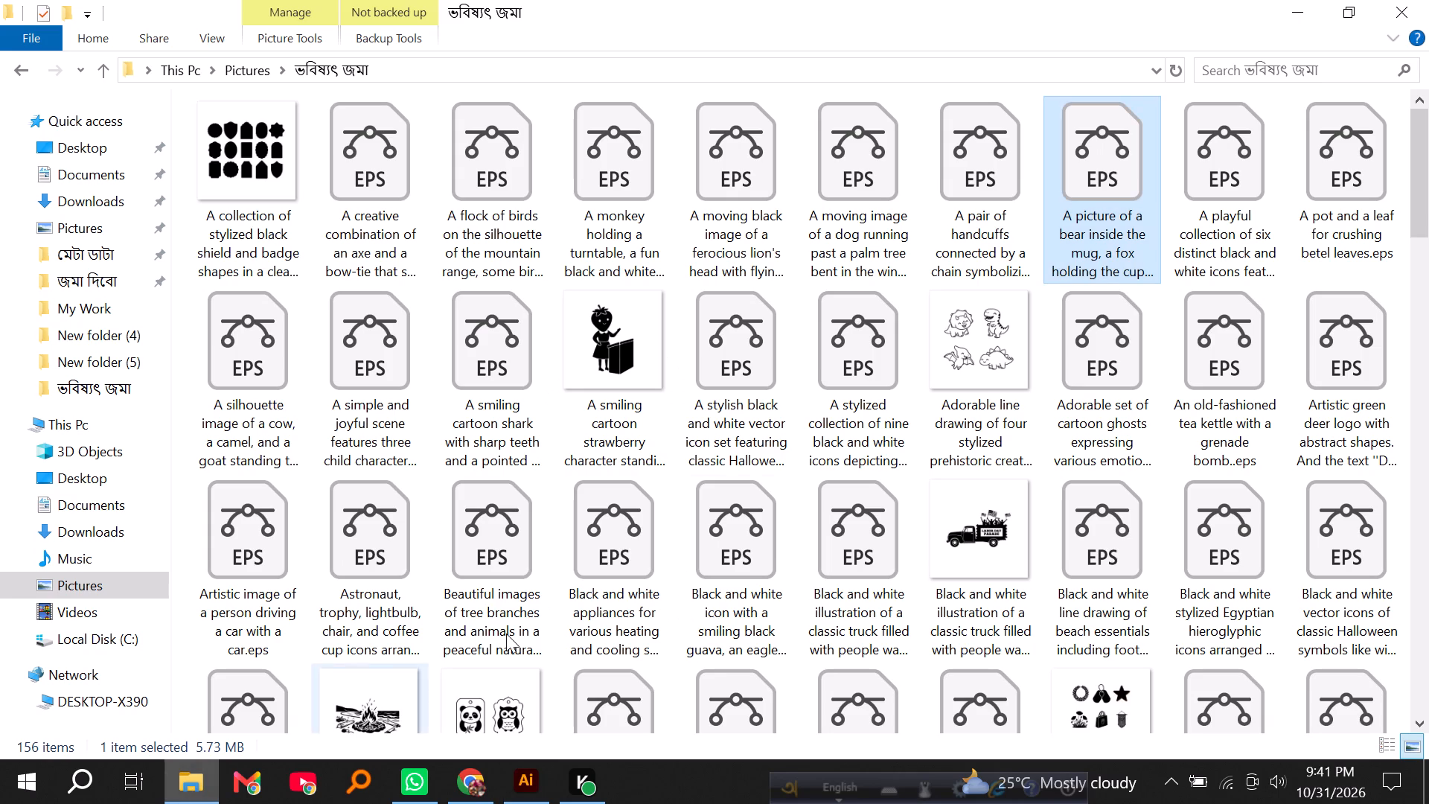
{"action": "double_click", "coordinate": [1232, 186]}
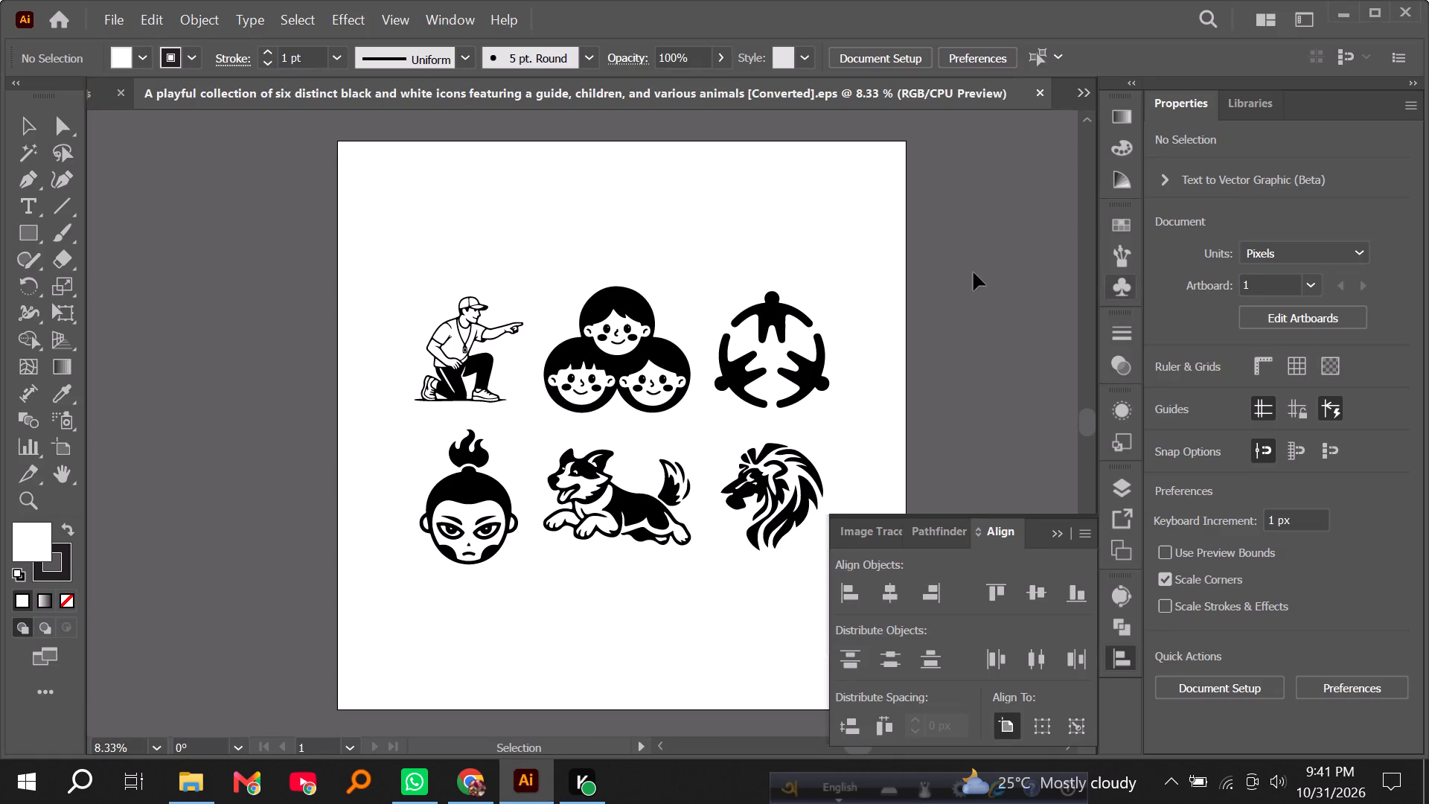
{"action": "left_click", "coordinate": [191, 780]}
{"action": "double_click", "coordinate": [1343, 190]}
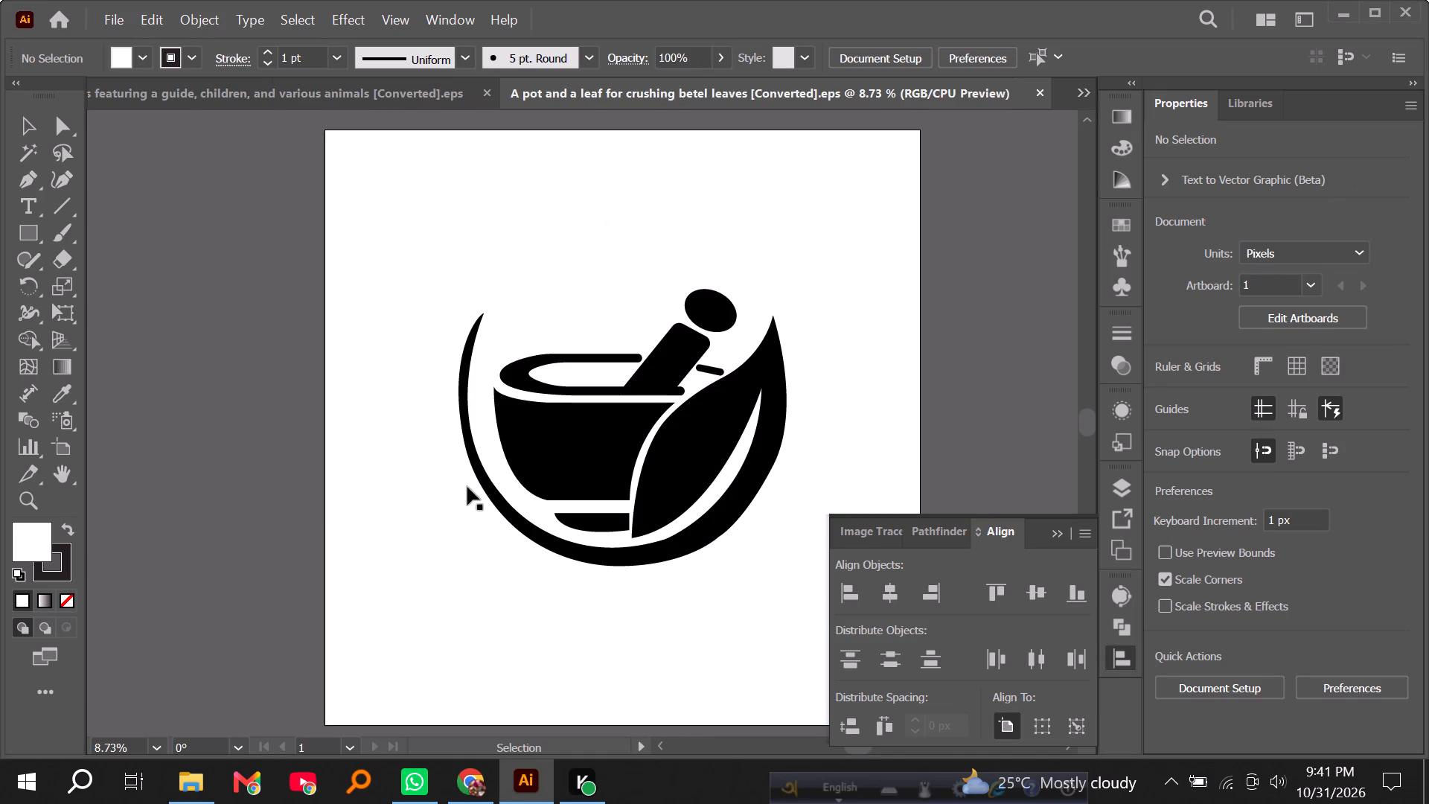
Close the other open artwork documents, keeping only the betel-leaf pot and leaf artwork open.
{"action": "left_click", "coordinate": [487, 97]}
{"action": "left_click", "coordinate": [487, 95]}
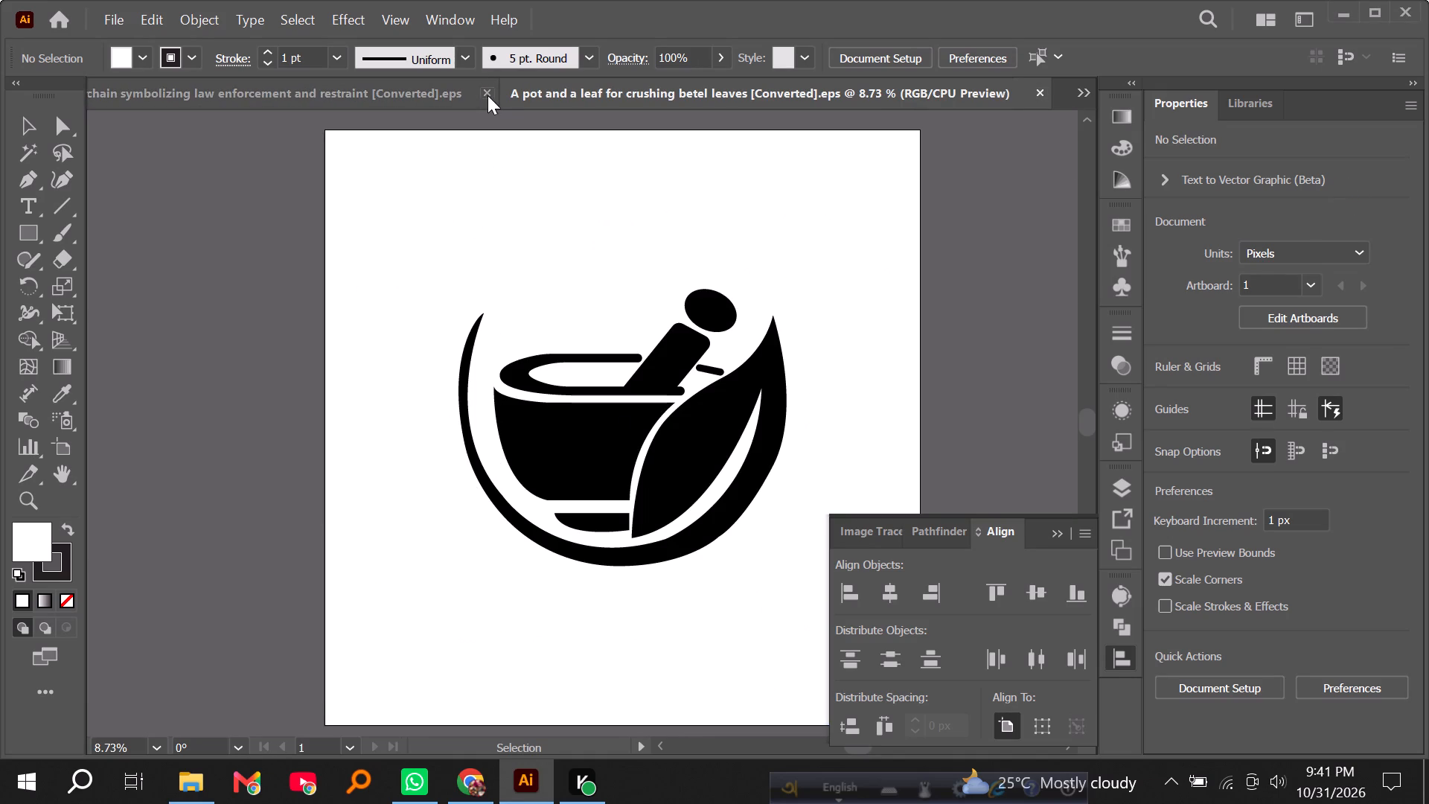
{"action": "left_click", "coordinate": [487, 95]}
{"action": "left_click", "coordinate": [487, 92]}
{"action": "left_click", "coordinate": [487, 95]}
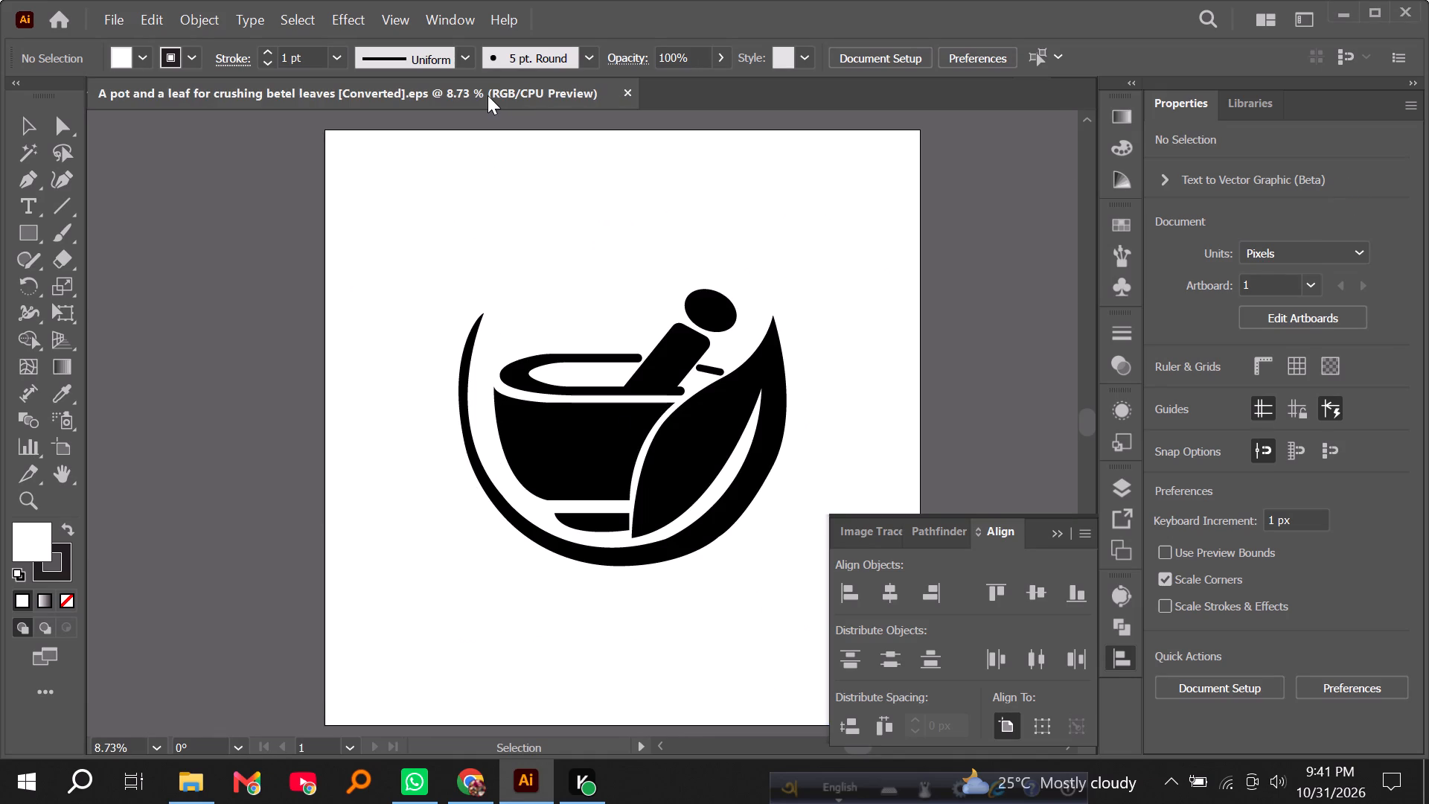
Add the nine EPS files from the axe and bow-tie through the betel-leaf pot to Vecteezy's Upload page.
{"action": "left_click", "coordinate": [187, 788]}
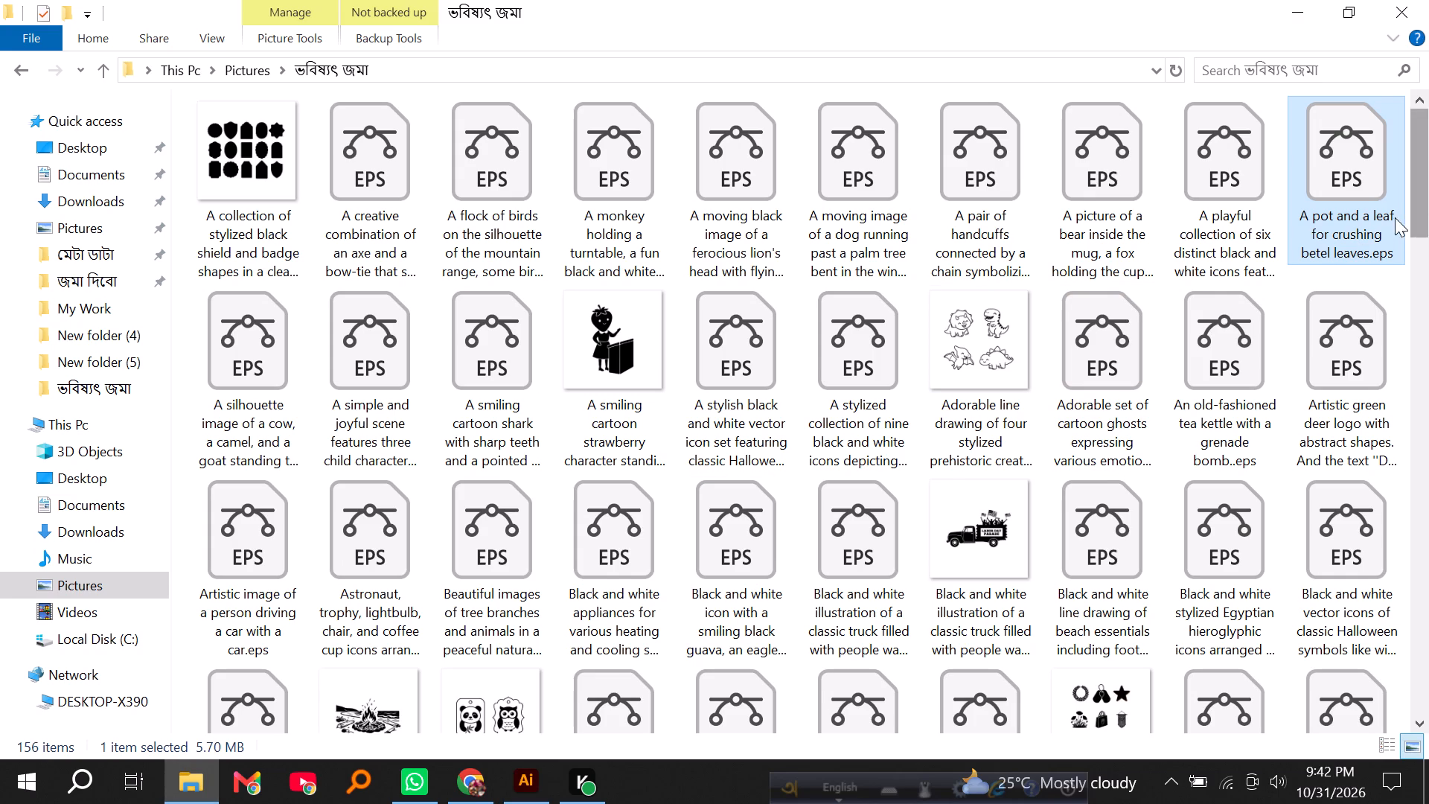
{"action": "left_click", "coordinate": [1209, 188]}
{"action": "left_click", "coordinate": [1341, 193]}
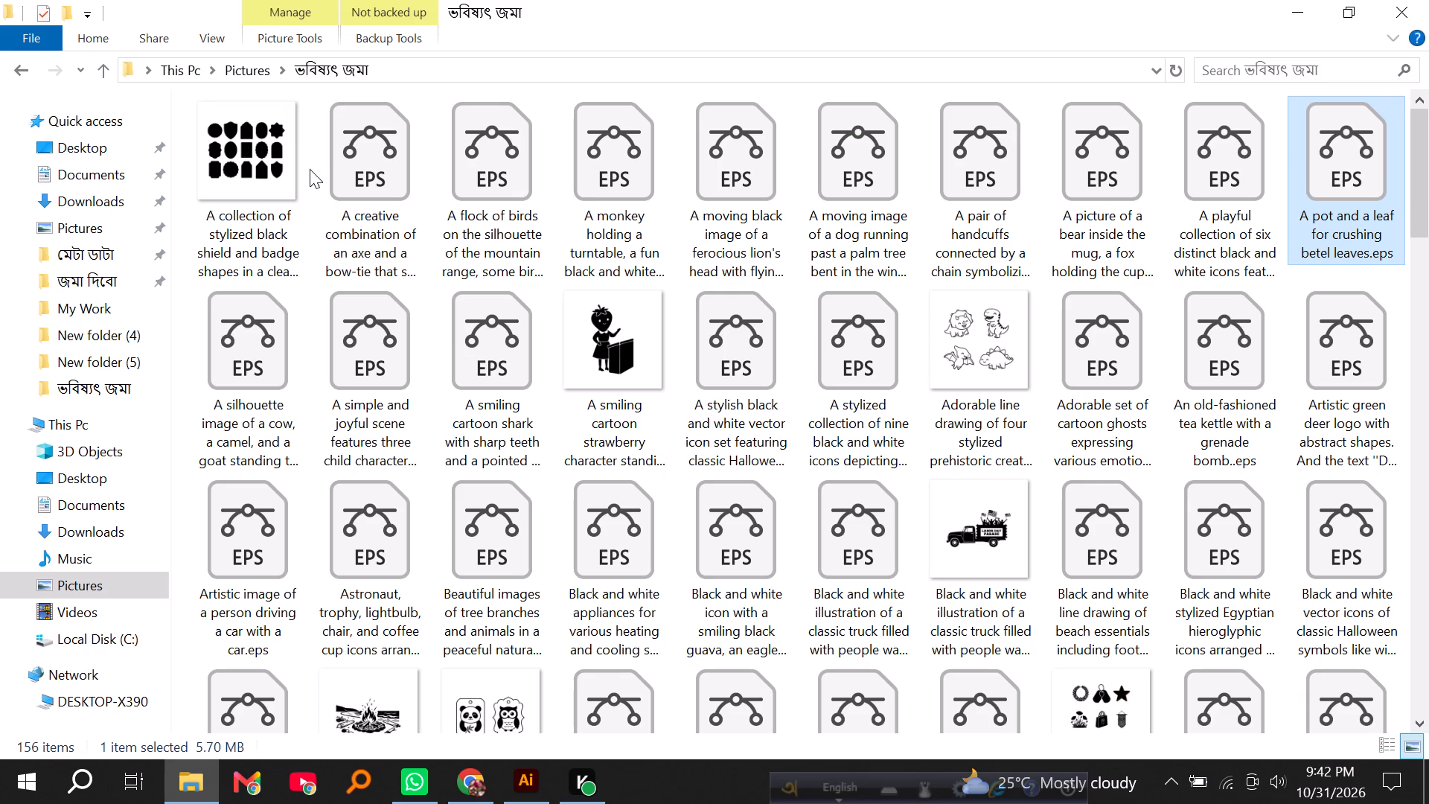
{"action": "left_click_drag", "start_coordinate": [310, 169], "coordinate": [1215, 187]}
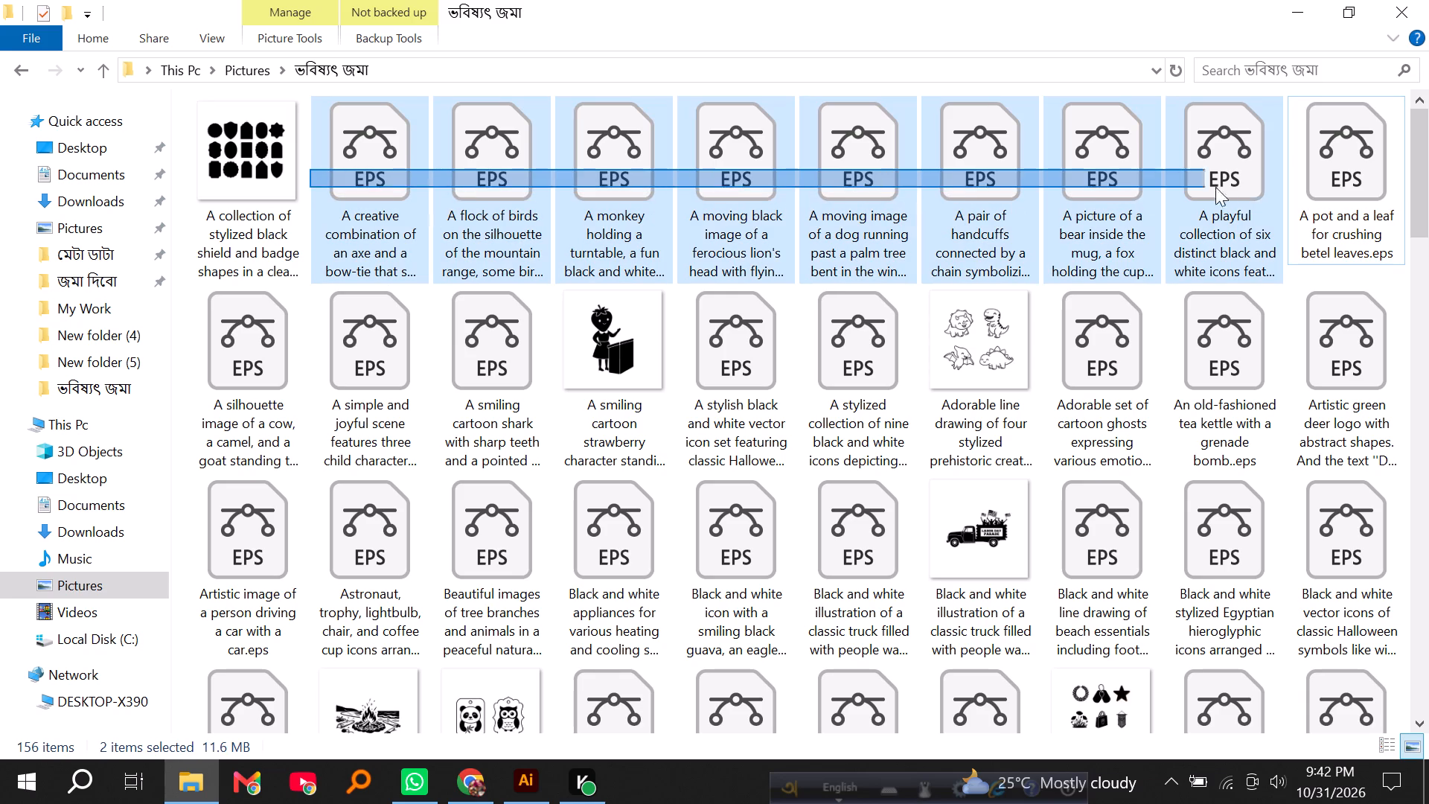
{"action": "left_click_drag", "start_coordinate": [1215, 187], "coordinate": [1358, 185]}
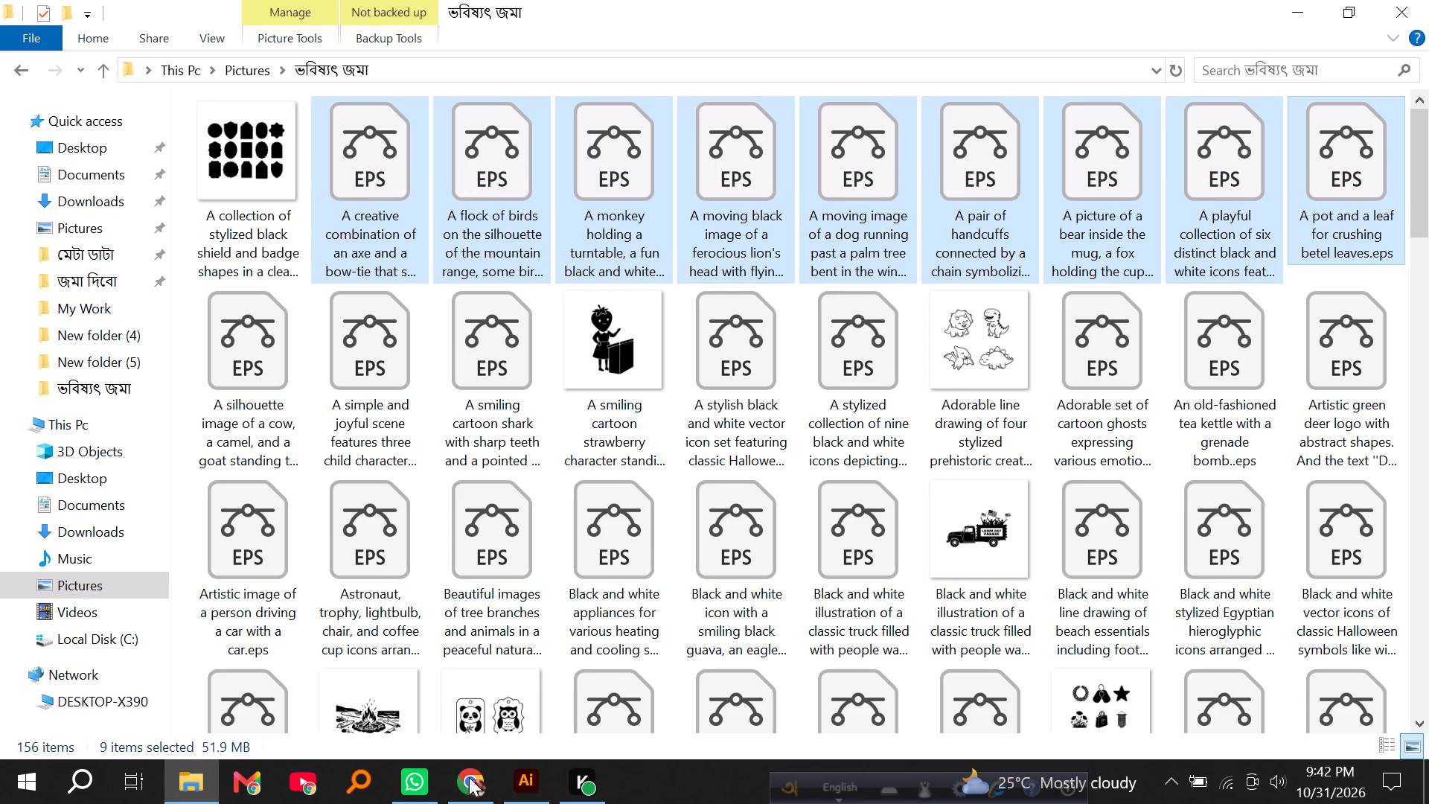
{"action": "left_click", "coordinate": [473, 797]}
{"action": "left_click", "coordinate": [1250, 144]}
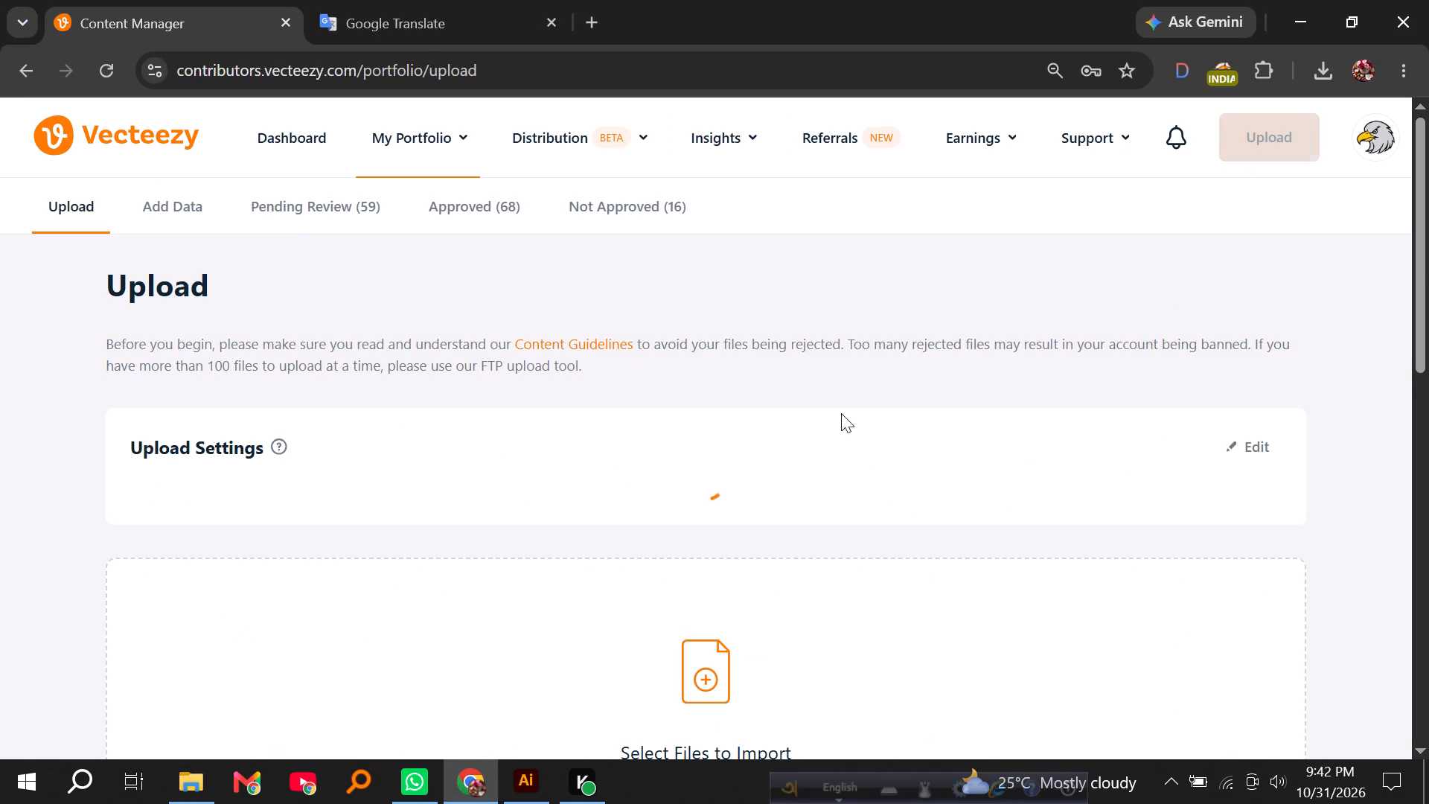
{"action": "scroll", "coordinate": [425, 514], "scroll_direction": "down", "scroll_amount": 2}
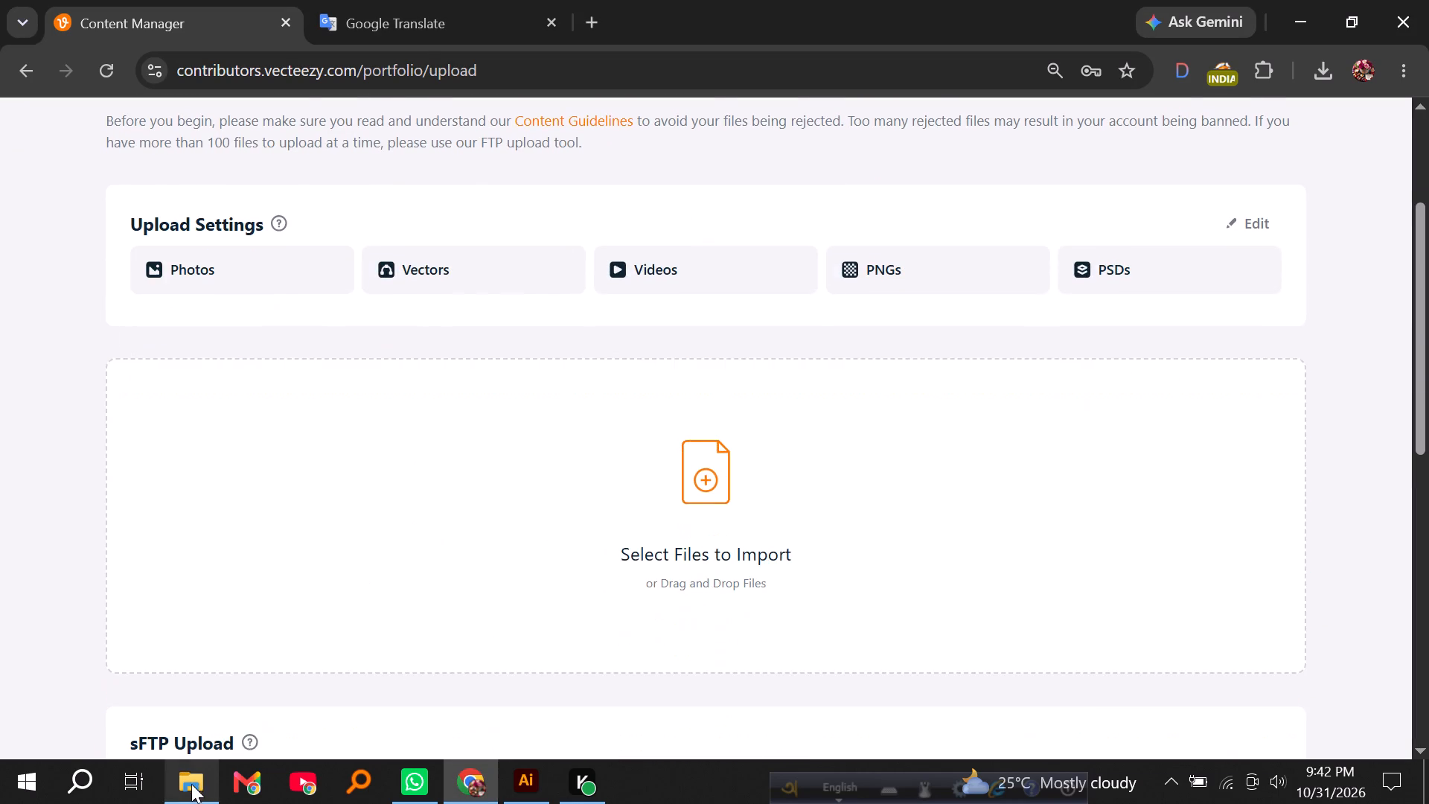
{"action": "left_click", "coordinate": [191, 784]}
{"action": "left_click_drag", "start_coordinate": [378, 168], "coordinate": [488, 788]}
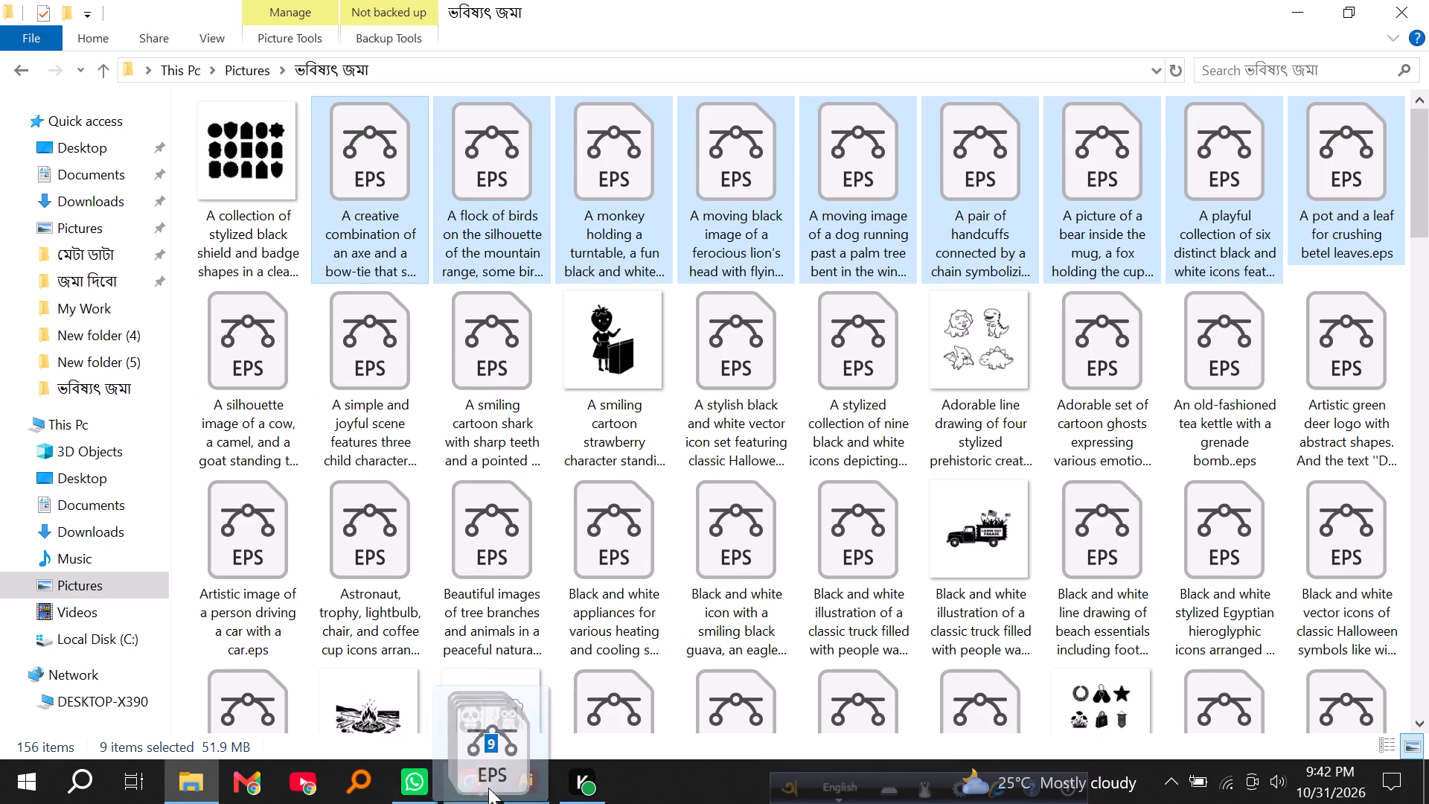
{"action": "left_click_drag", "start_coordinate": [488, 788], "coordinate": [653, 532]}
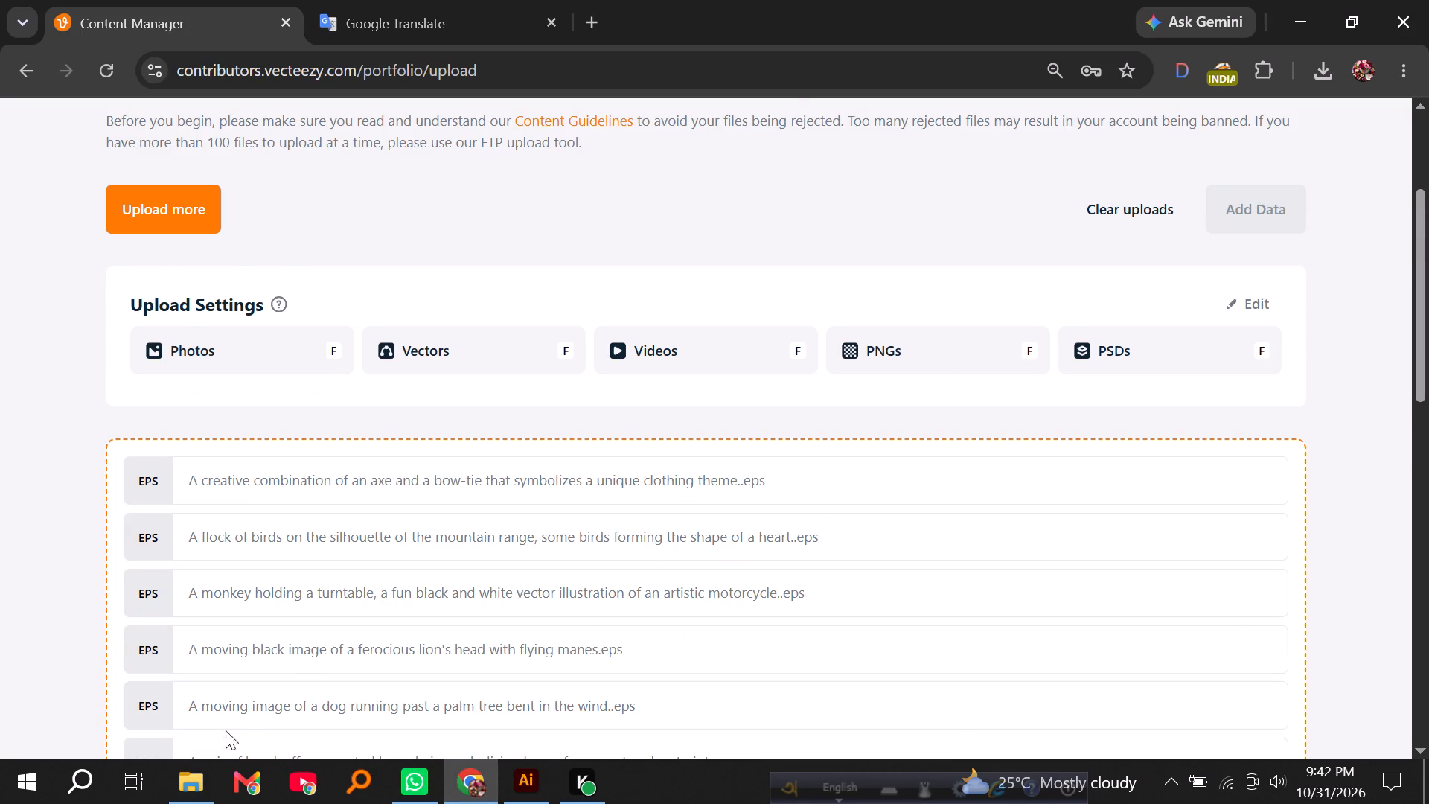
Open the cow, camel and goat silhouette EPS in Illustrator for inspection and close the betel-leaf pot document.
{"action": "left_click", "coordinate": [194, 778]}
{"action": "double_click", "coordinate": [272, 351]}
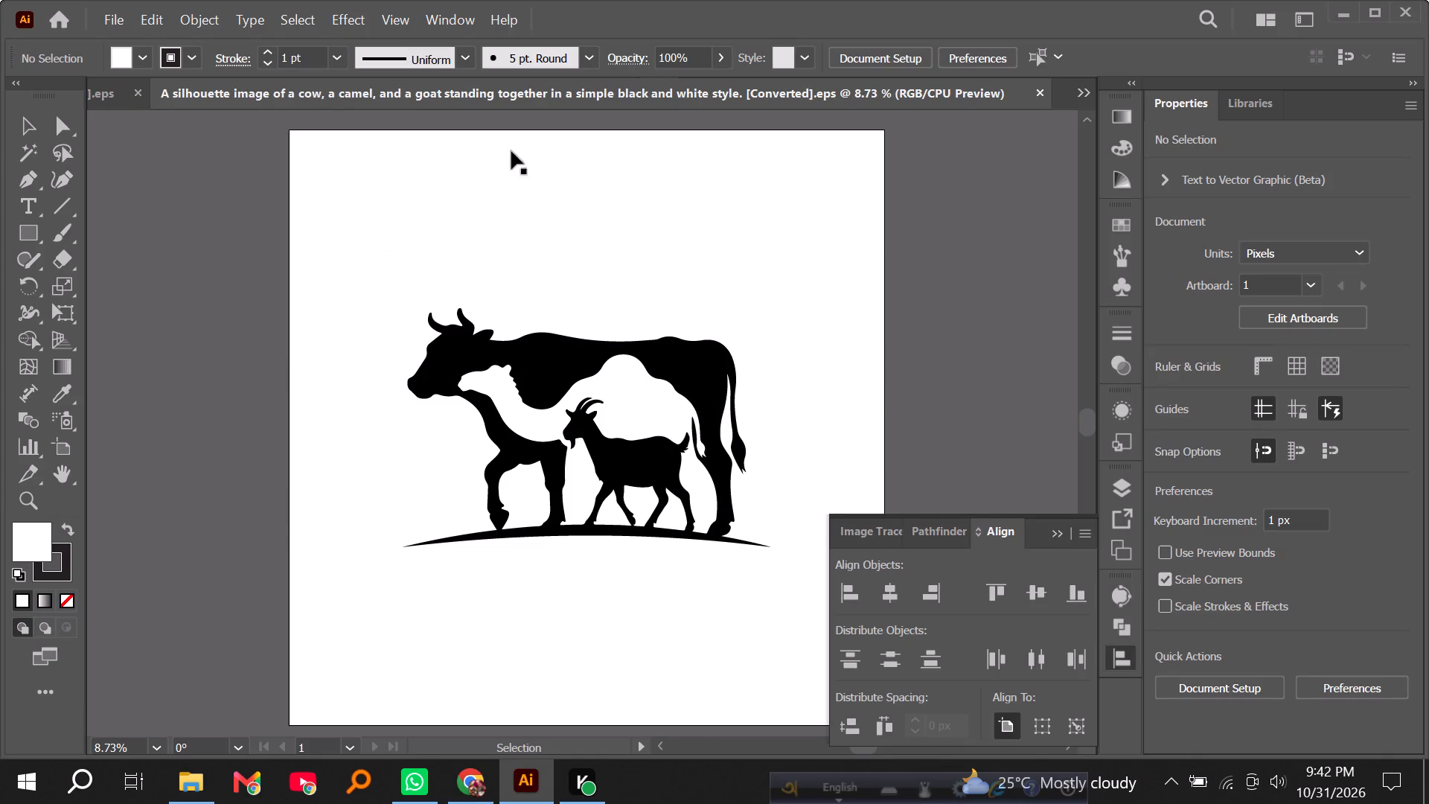
{"action": "left_click", "coordinate": [141, 92]}
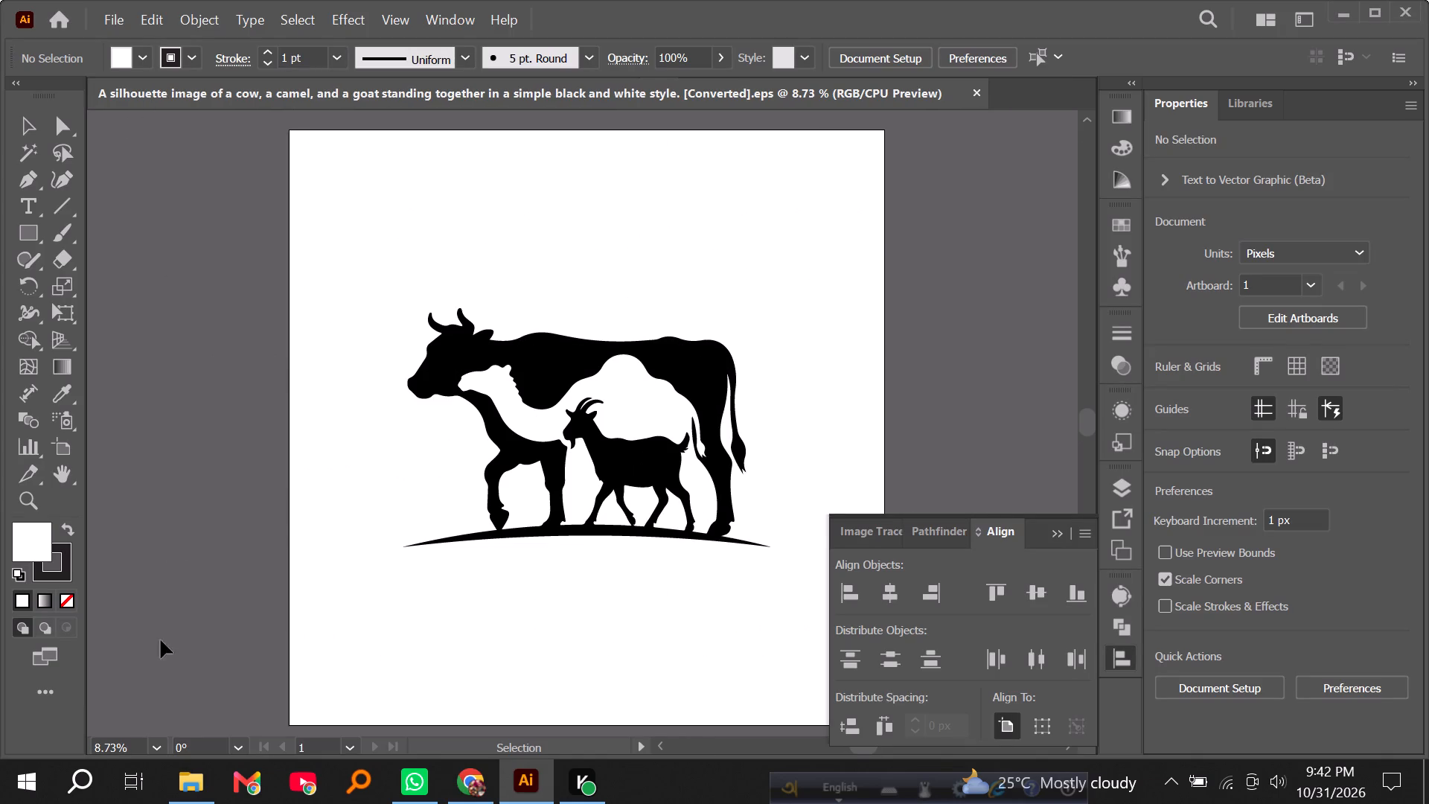
Delete the image of stylized black shield and badge shapes from the artwork folder.
{"action": "left_click", "coordinate": [185, 794]}
{"action": "left_click", "coordinate": [233, 182]}
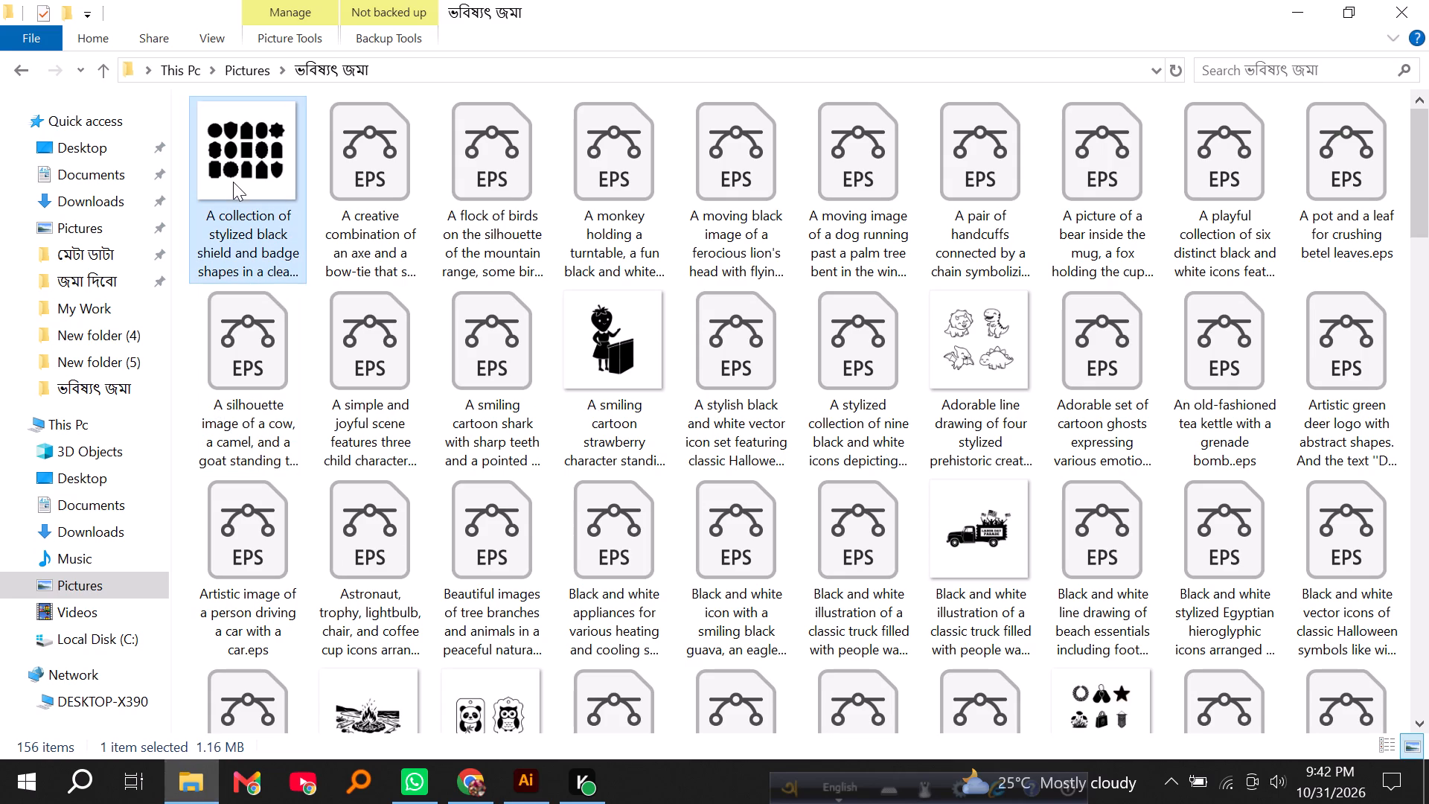
{"action": "key", "text": "Delete"}
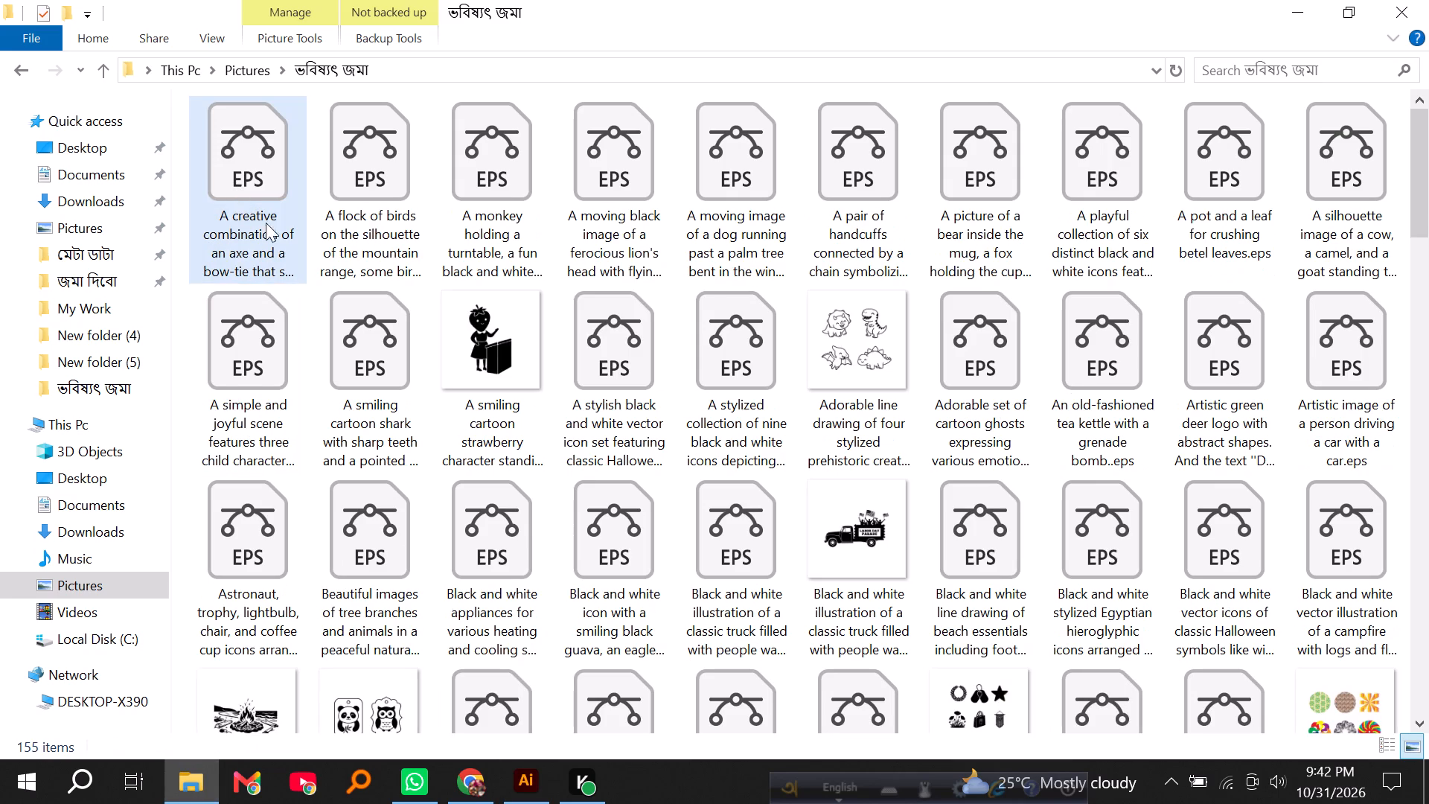
Open the cow, camel and goat silhouette EPS again in Illustrator and look it over.
{"action": "double_click", "coordinate": [1360, 142]}
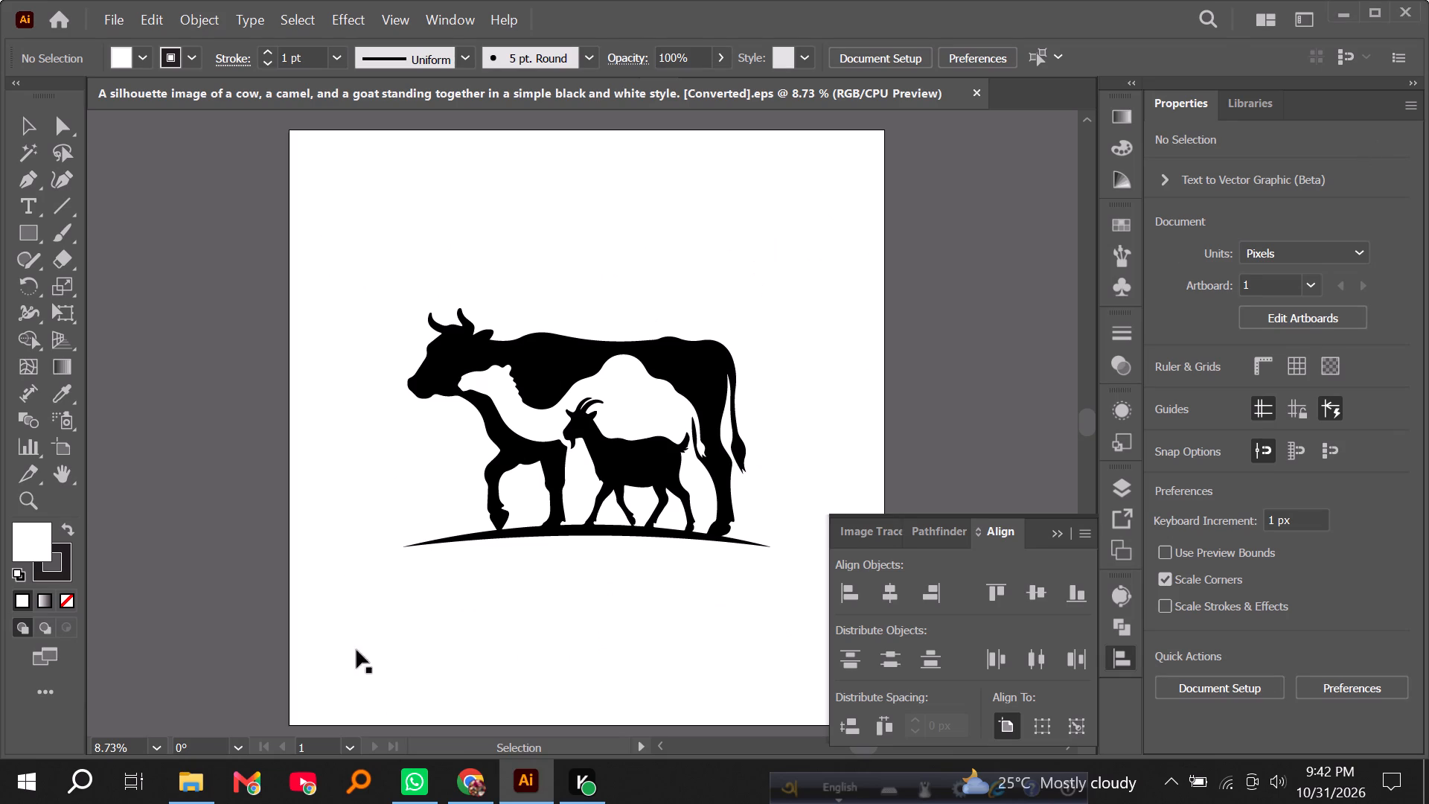
{"action": "left_click", "coordinate": [200, 779]}
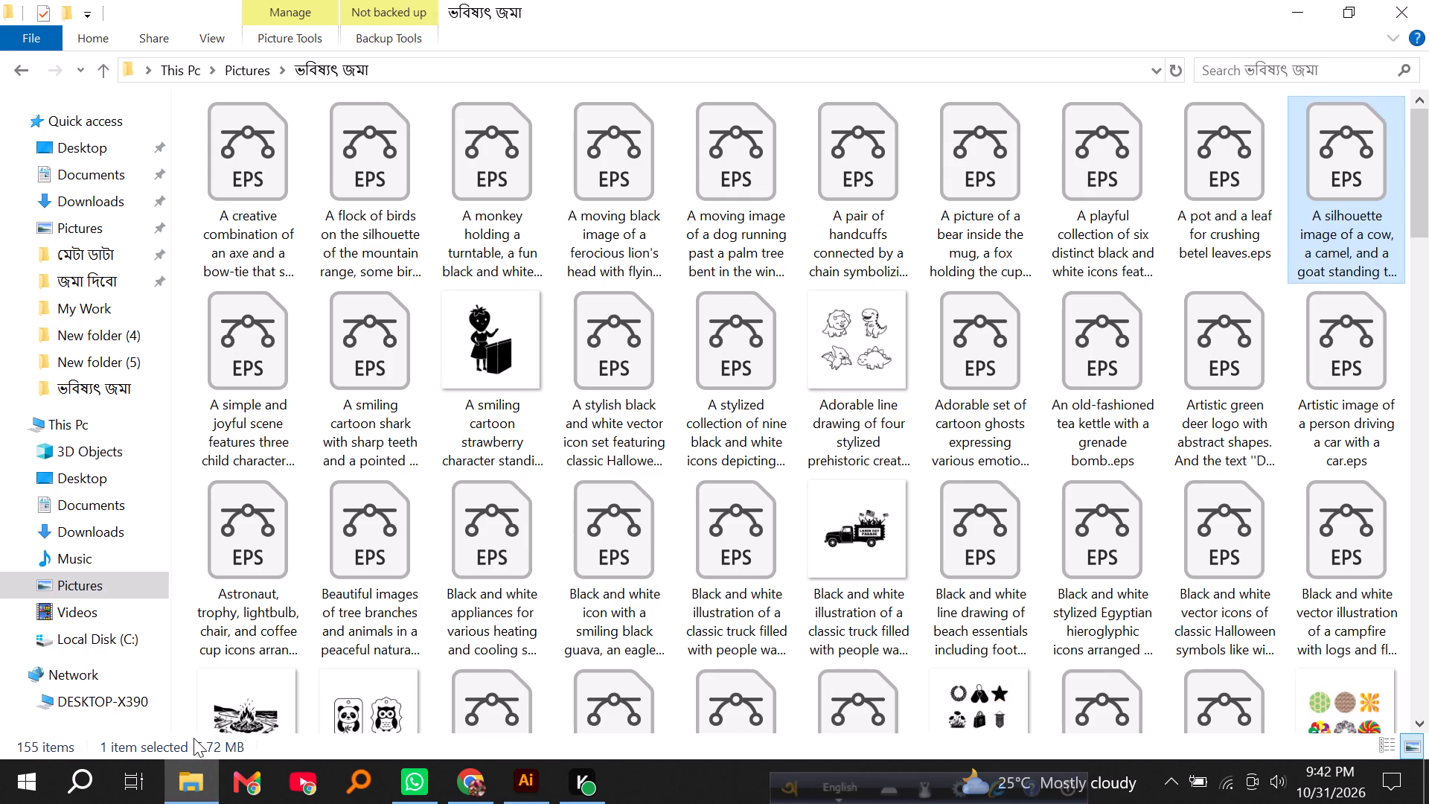
Return to the Vecteezy Upload page in Chrome and check the progress of the EPS uploads.
{"action": "left_click", "coordinate": [458, 788]}
{"action": "scroll", "coordinate": [459, 553], "scroll_direction": "down", "scroll_amount": 1}
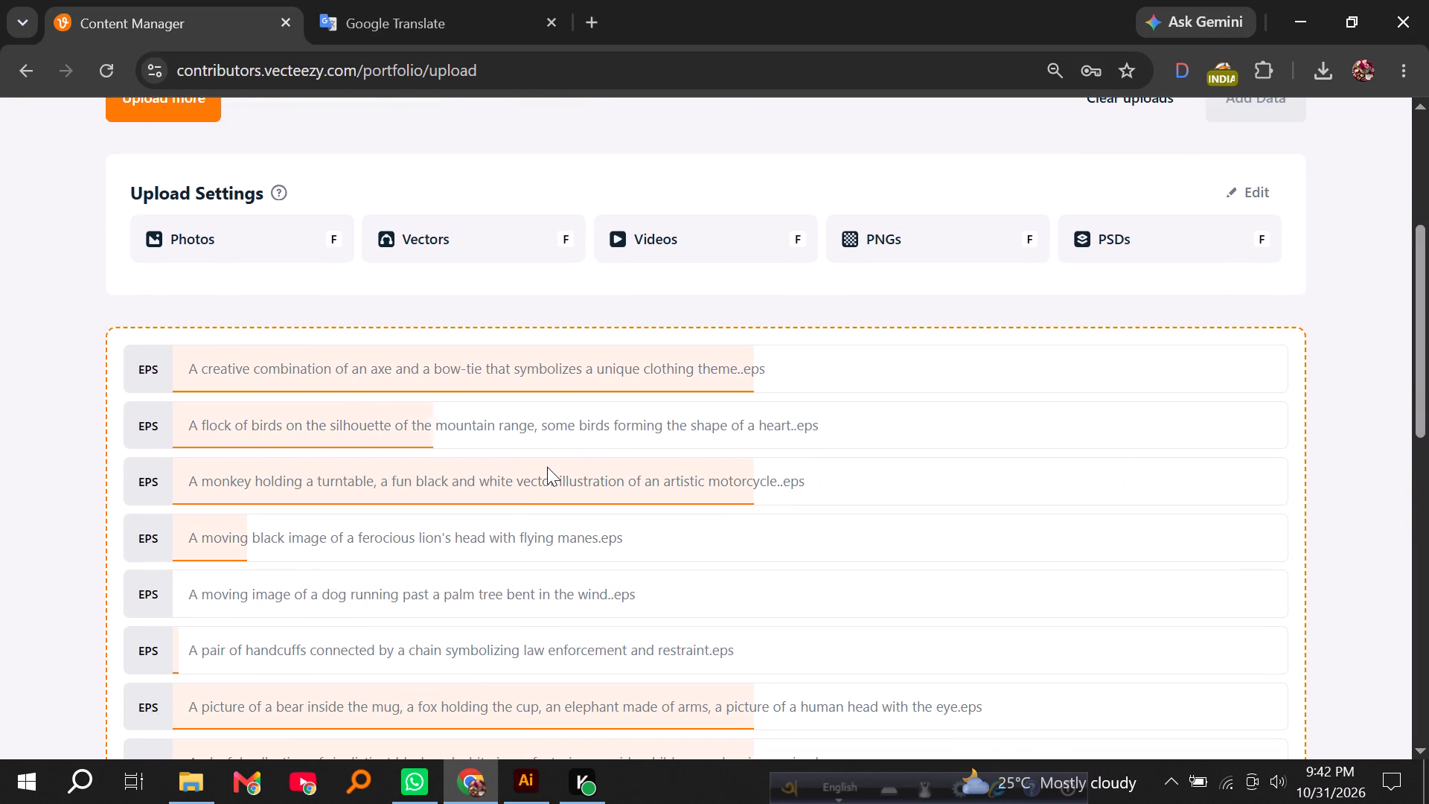
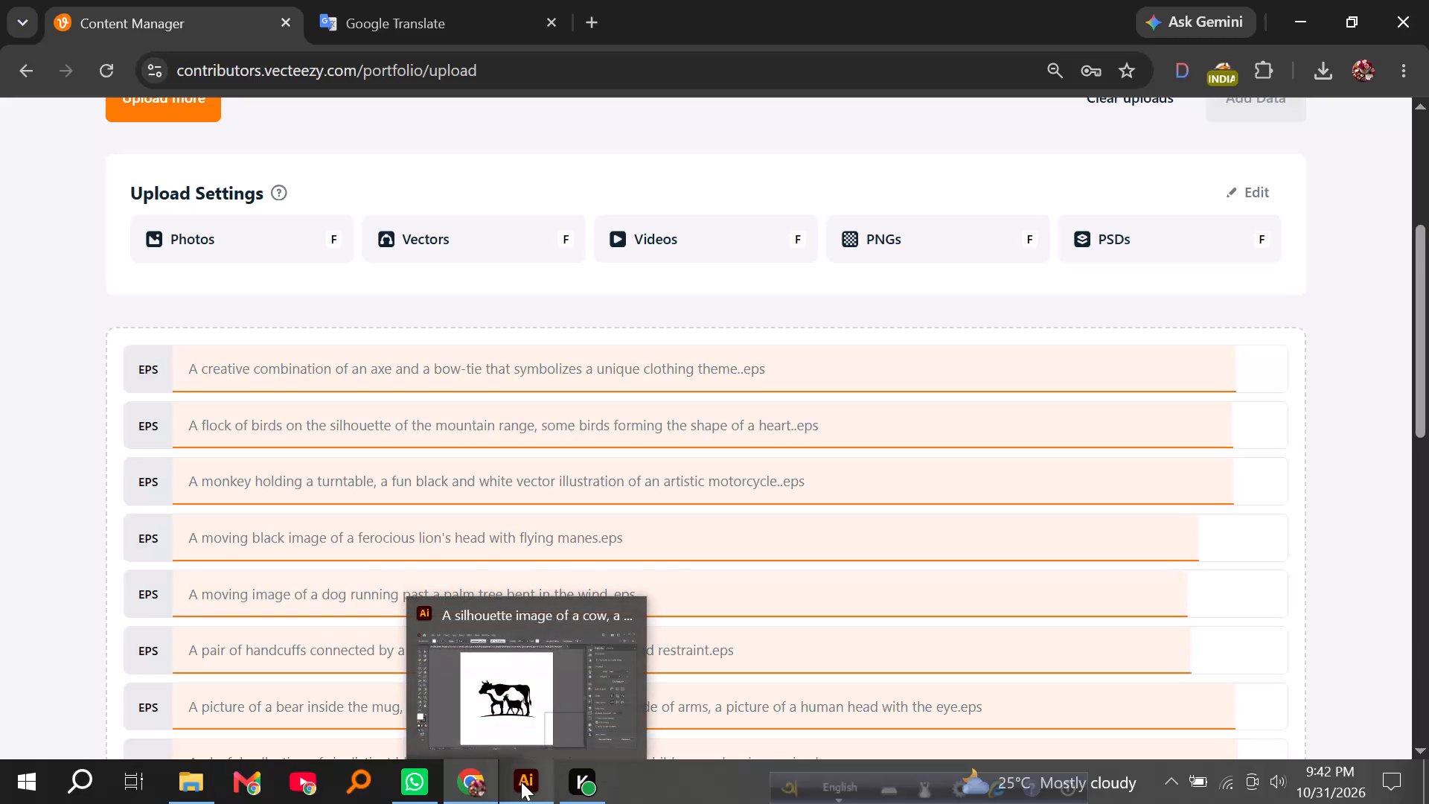
Look over the cow, camel and goat artwork in Illustrator and check the EPS uploads on Vecteezy in Chrome.
{"action": "left_click", "coordinate": [521, 780]}
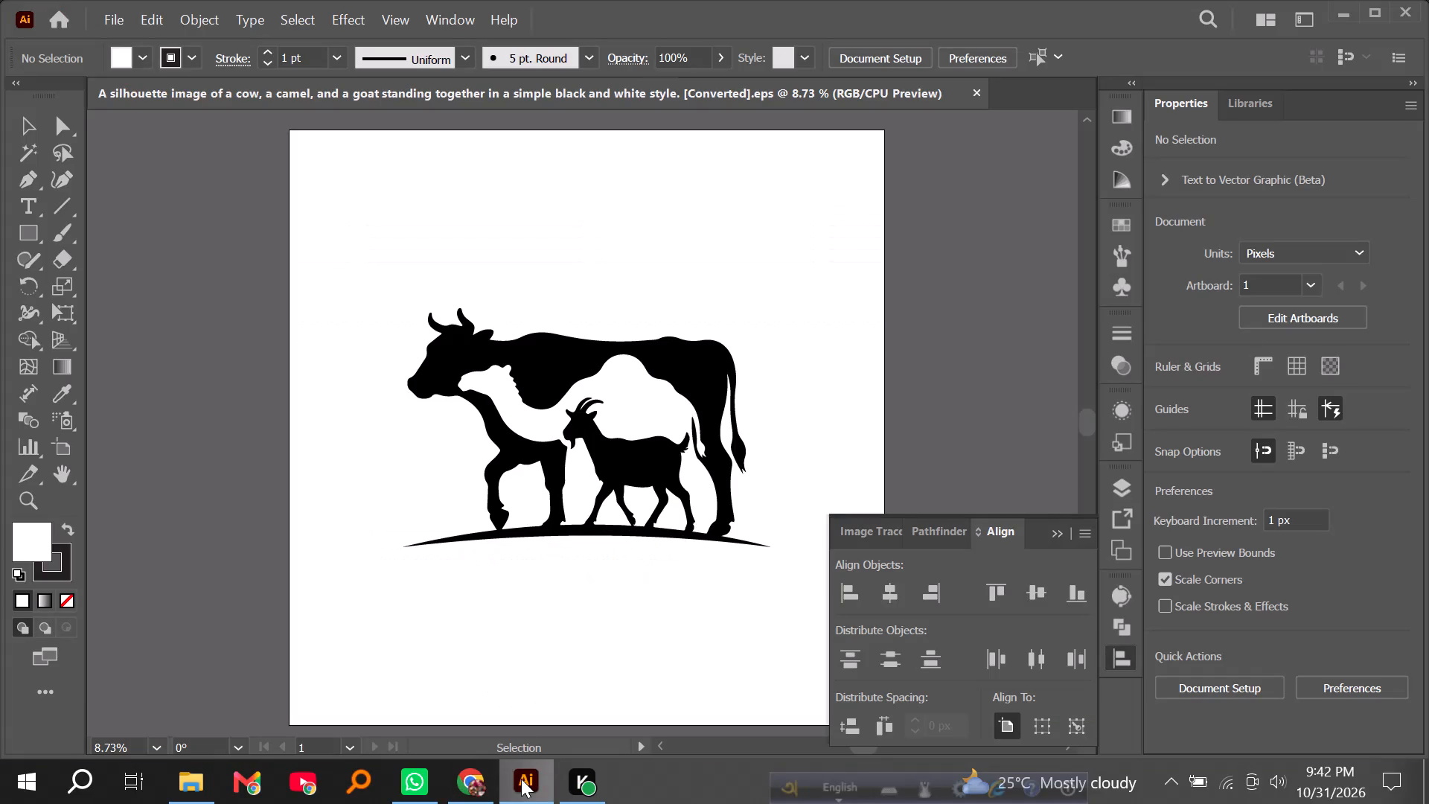
{"action": "scroll", "coordinate": [393, 325], "scroll_direction": "up", "scroll_amount": 1}
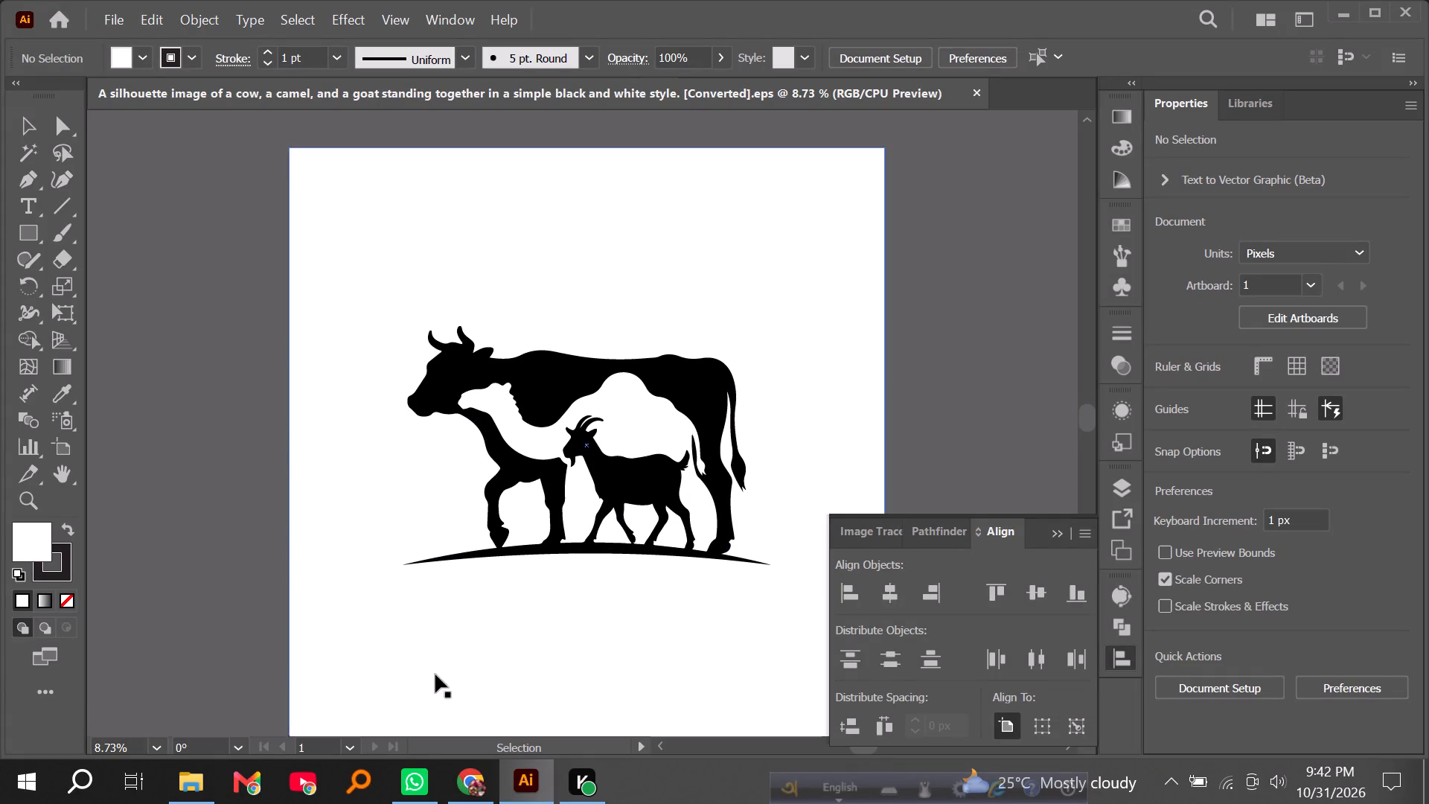
{"action": "scroll", "coordinate": [447, 701], "scroll_direction": "down", "scroll_amount": 1}
{"action": "left_click", "coordinate": [466, 781]}
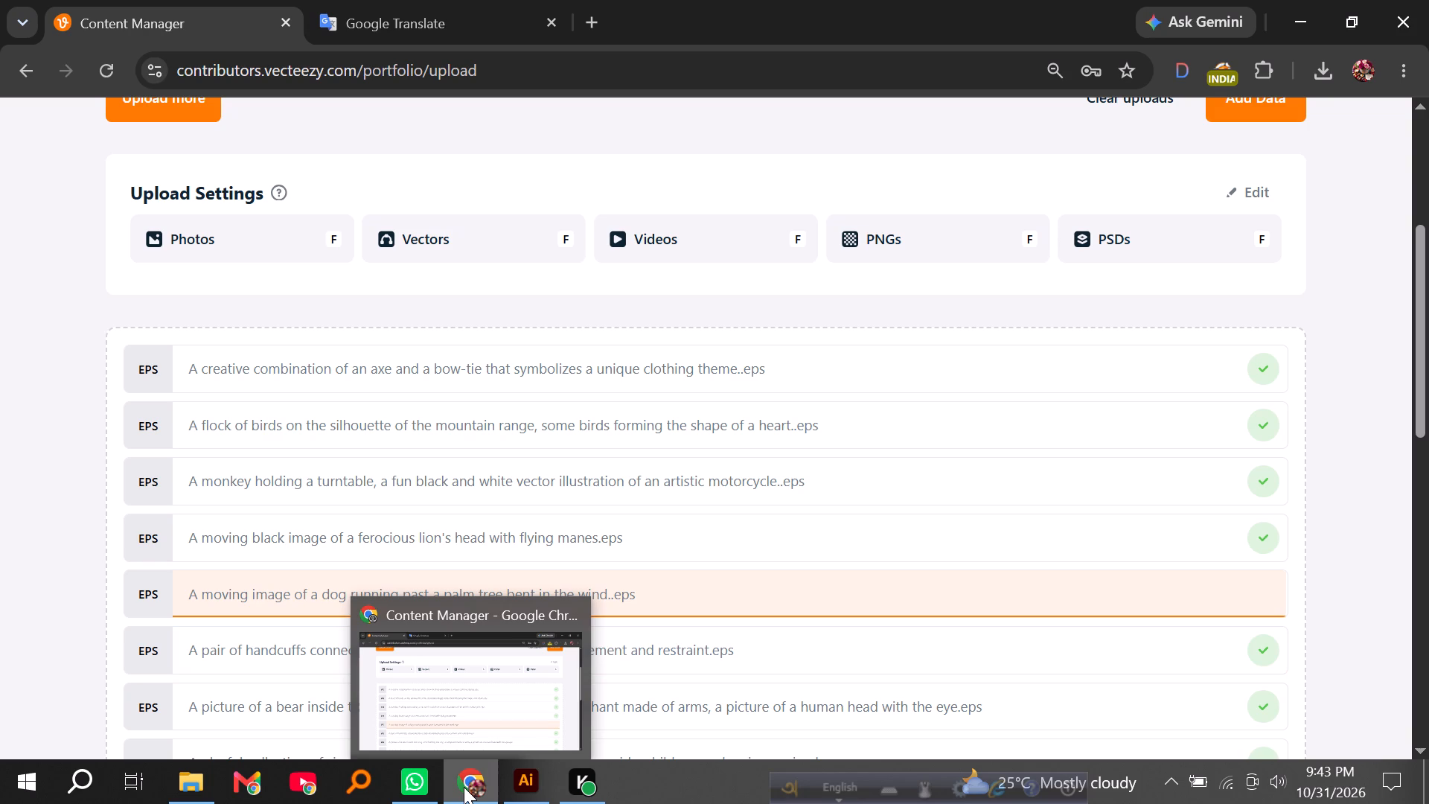
{"action": "scroll", "coordinate": [620, 673], "scroll_direction": "down", "scroll_amount": 3}
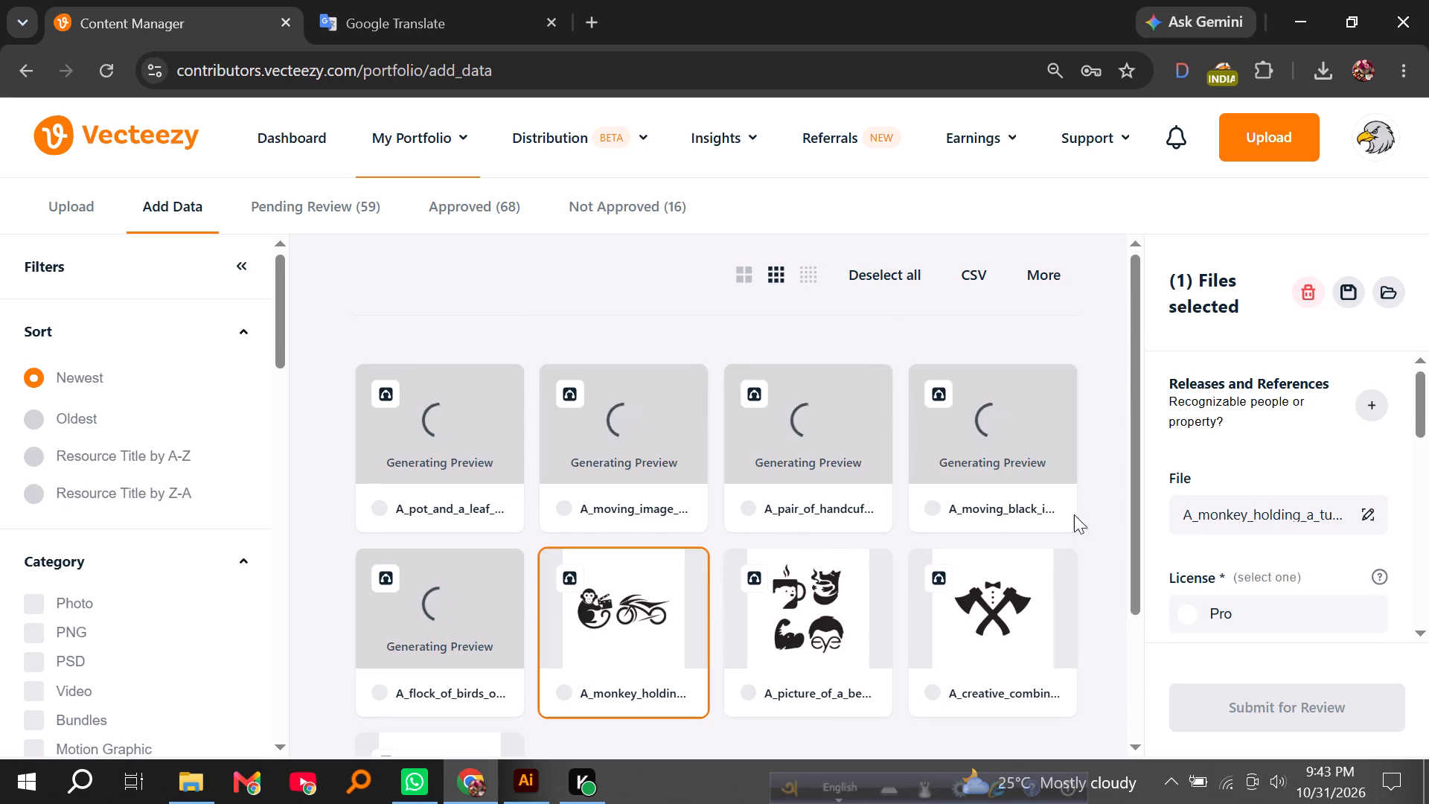
Deselect all files on the Add Data page, select only the bear-in-mug vector and set its license to Pro.
{"action": "scroll", "coordinate": [1181, 505], "scroll_direction": "up", "scroll_amount": 1}
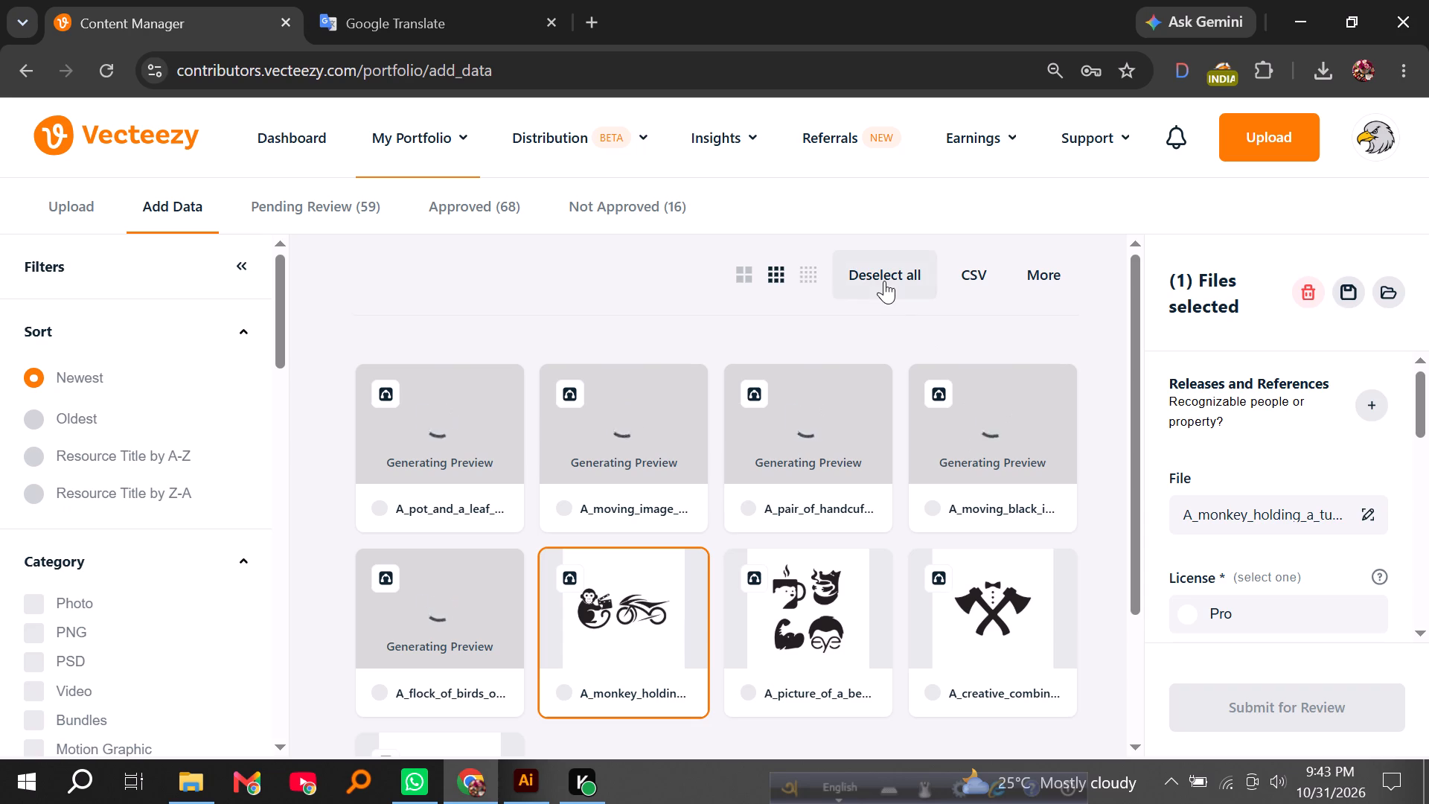
{"action": "left_click", "coordinate": [884, 281]}
{"action": "left_click", "coordinate": [884, 281]}
{"action": "left_click", "coordinate": [882, 281]}
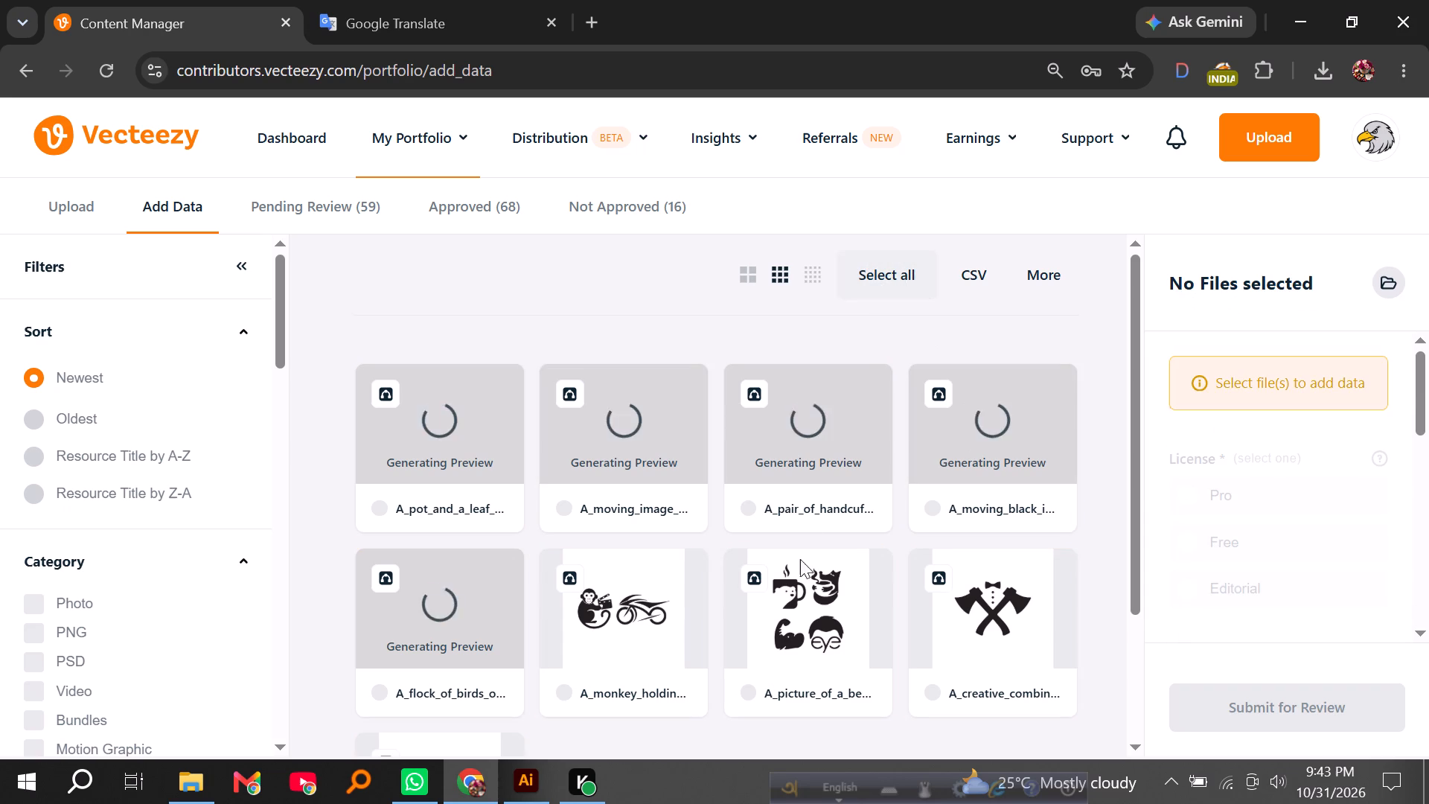
{"action": "scroll", "coordinate": [744, 574], "scroll_direction": "down", "scroll_amount": 1}
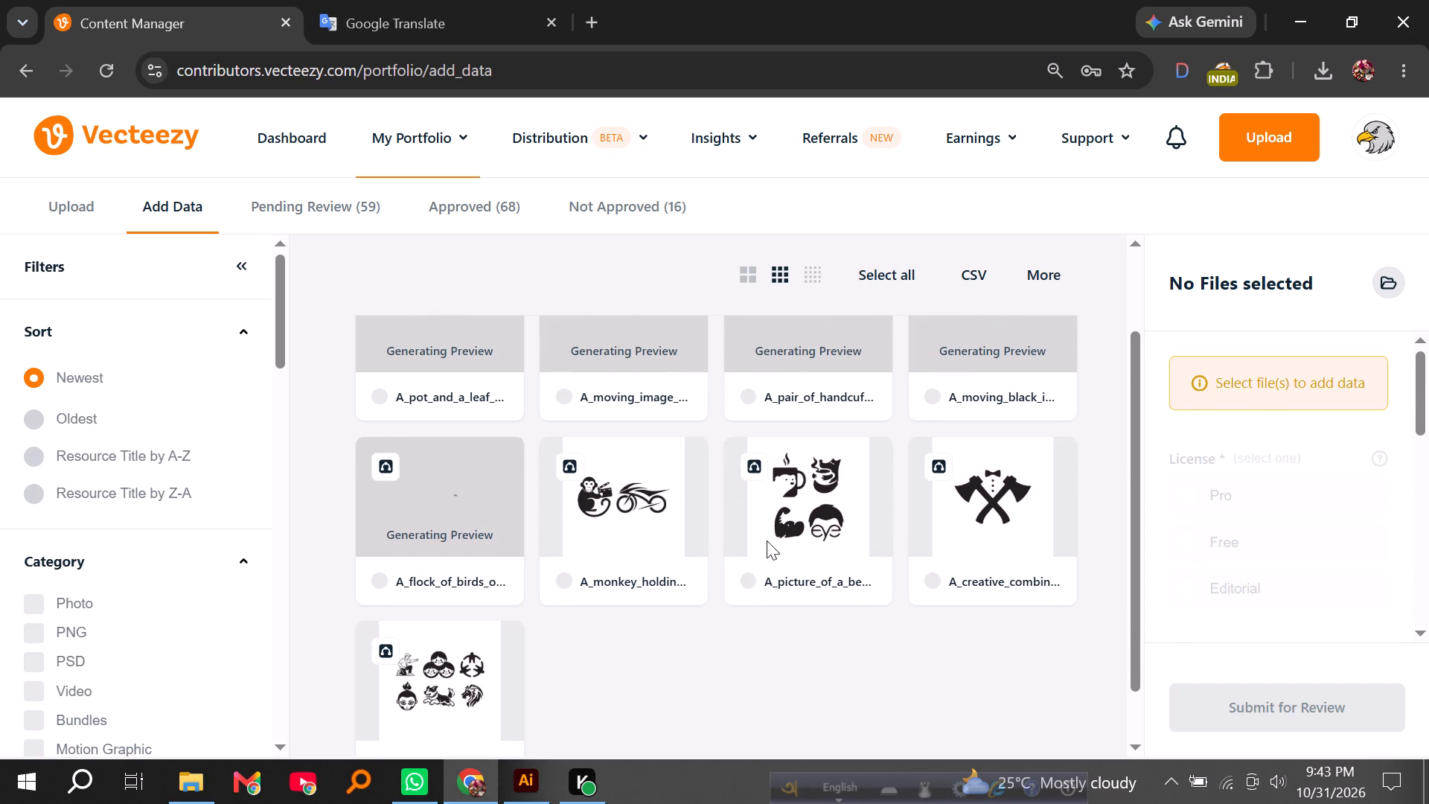
{"action": "left_click", "coordinate": [781, 512]}
{"action": "scroll", "coordinate": [1238, 513], "scroll_direction": "down", "scroll_amount": 1}
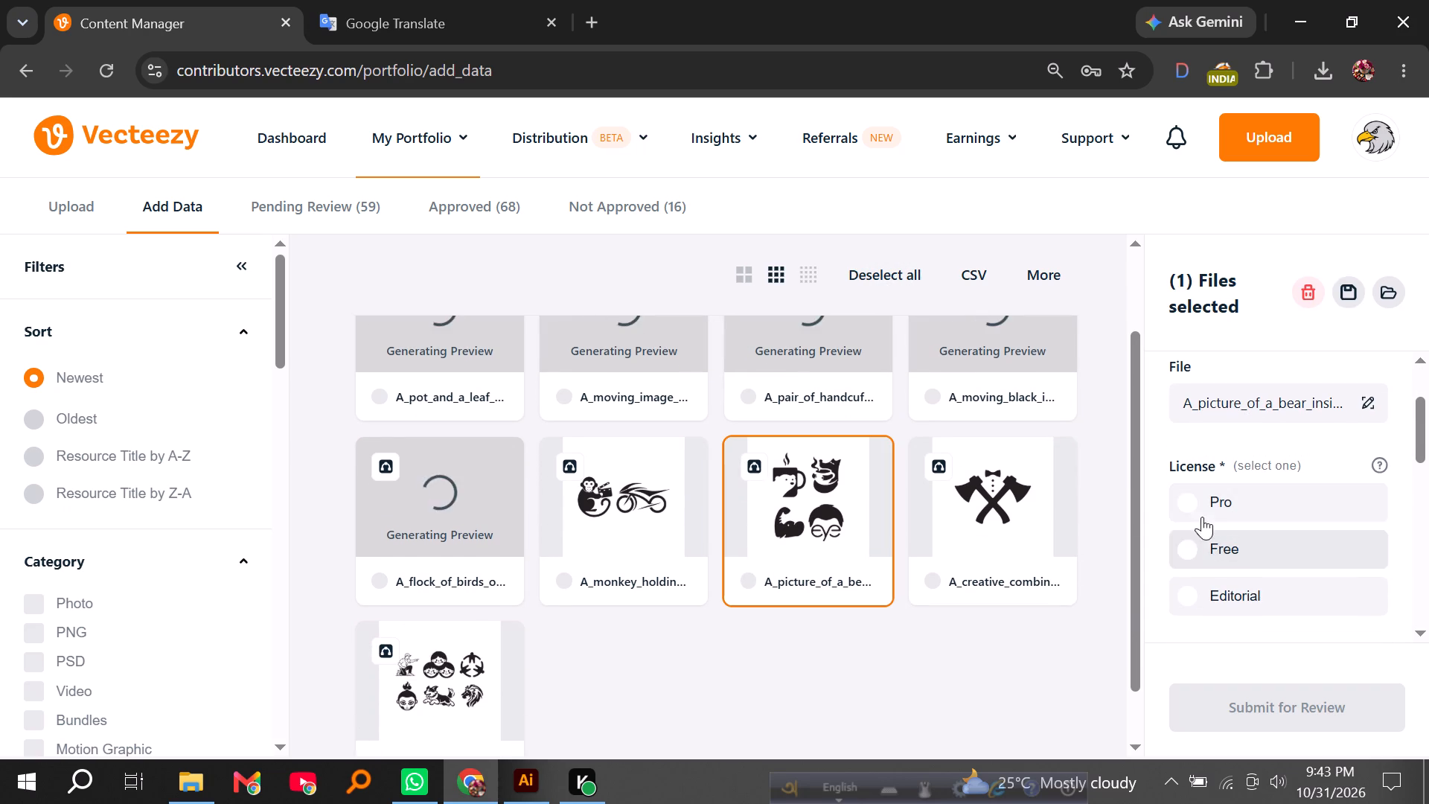
{"action": "left_click", "coordinate": [1195, 505]}
Mark the bear-in-mug vector as AI-generated with the software set to Other, "flow", and save its data.
{"action": "scroll", "coordinate": [1278, 514], "scroll_direction": "down", "scroll_amount": 2}
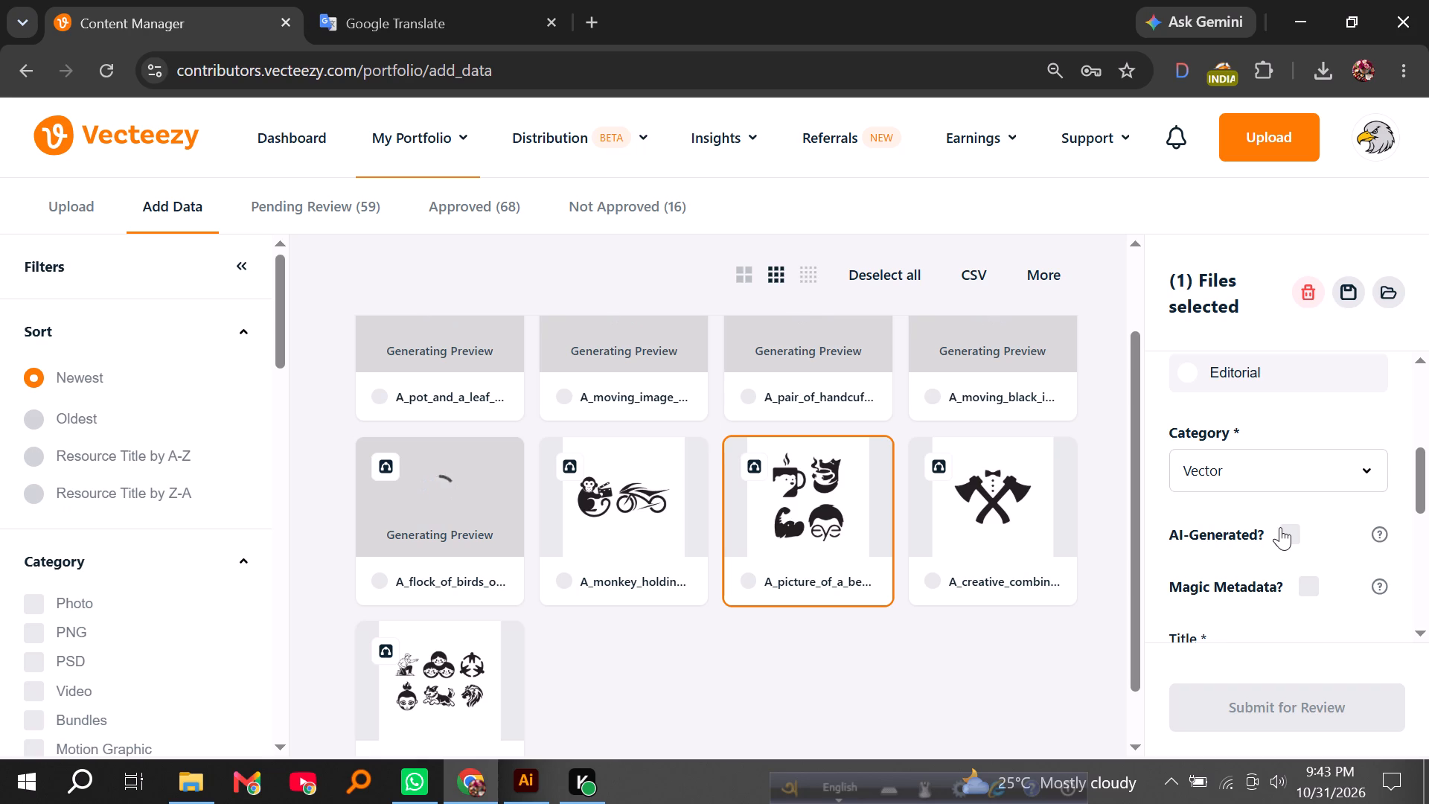
{"action": "left_click", "coordinate": [1288, 532]}
{"action": "scroll", "coordinate": [1282, 630], "scroll_direction": "down", "scroll_amount": 2}
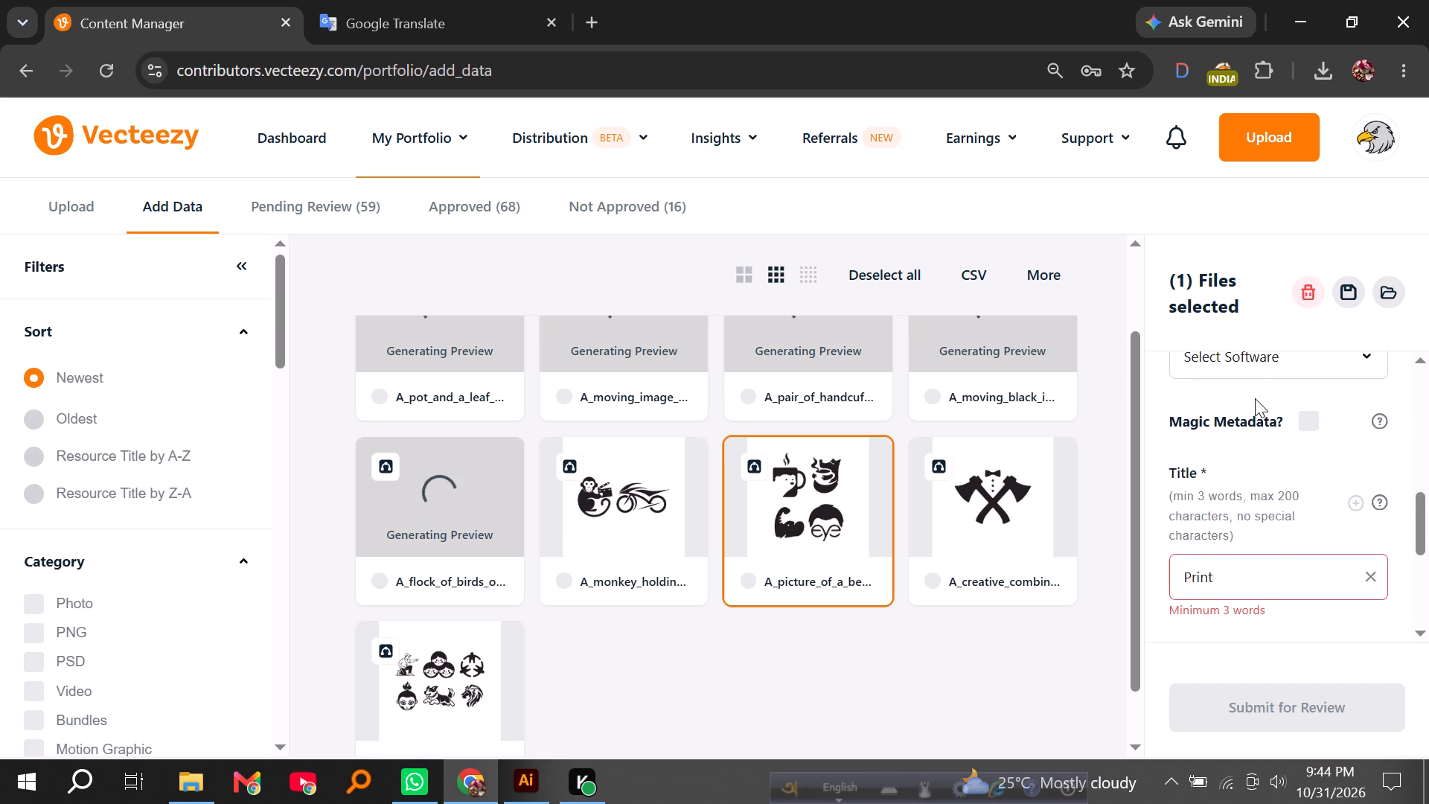
{"action": "scroll", "coordinate": [1255, 398], "scroll_direction": "up", "scroll_amount": 1}
{"action": "left_click", "coordinate": [1275, 465]}
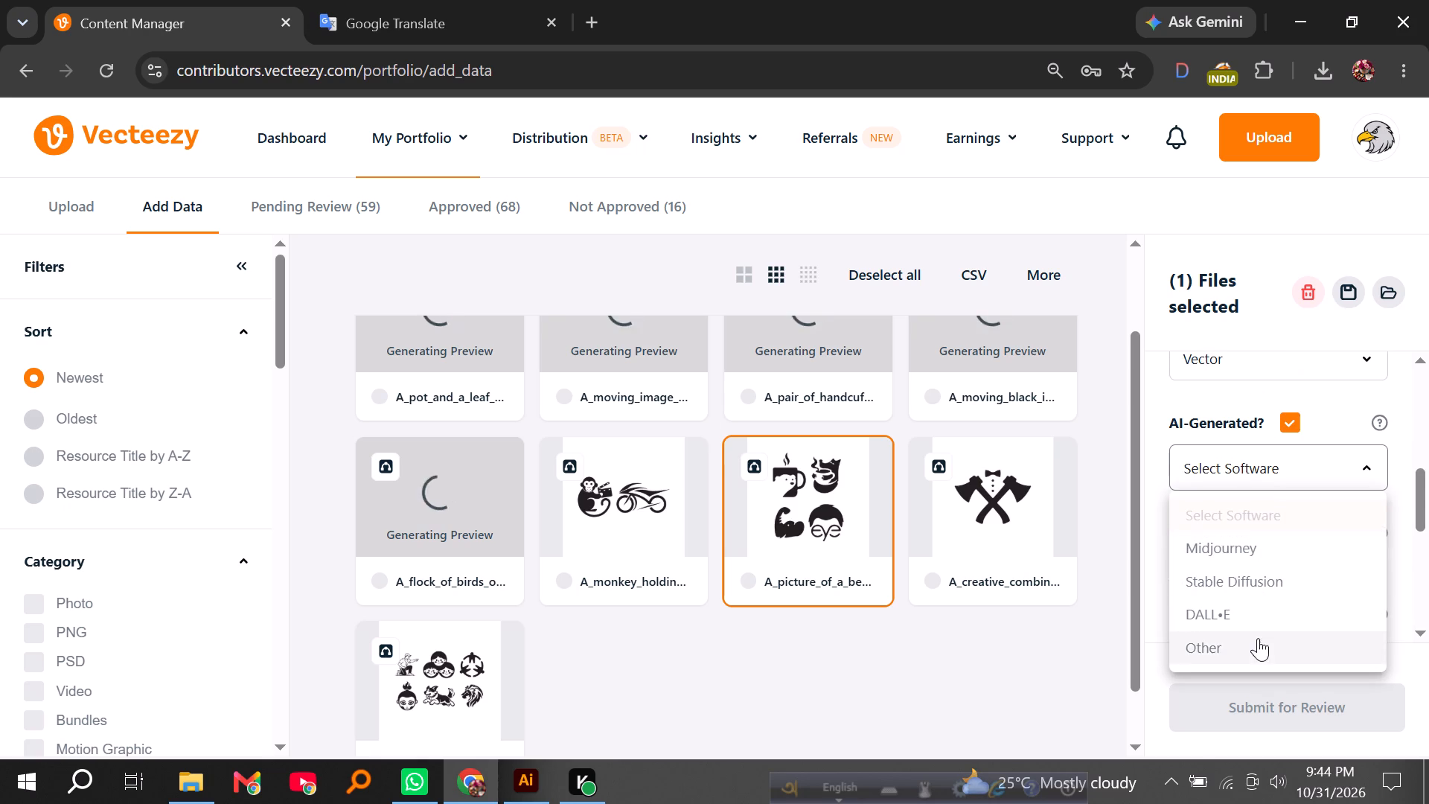
{"action": "left_click", "coordinate": [1247, 642]}
{"action": "left_click", "coordinate": [1230, 696]}
{"action": "left_click", "coordinate": [1273, 644]}
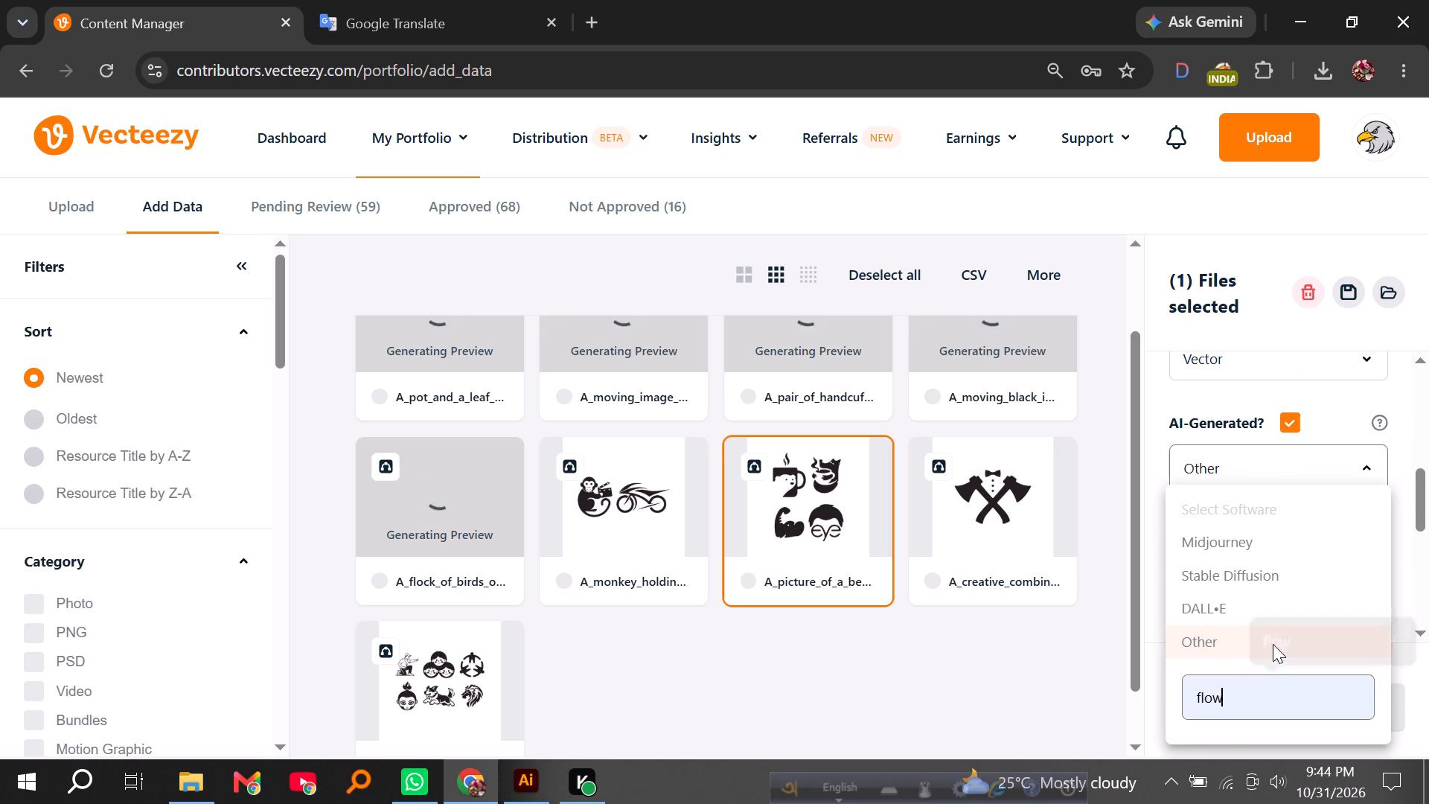
{"action": "key", "text": "Return"}
{"action": "scroll", "coordinate": [1291, 543], "scroll_direction": "up", "scroll_amount": 3}
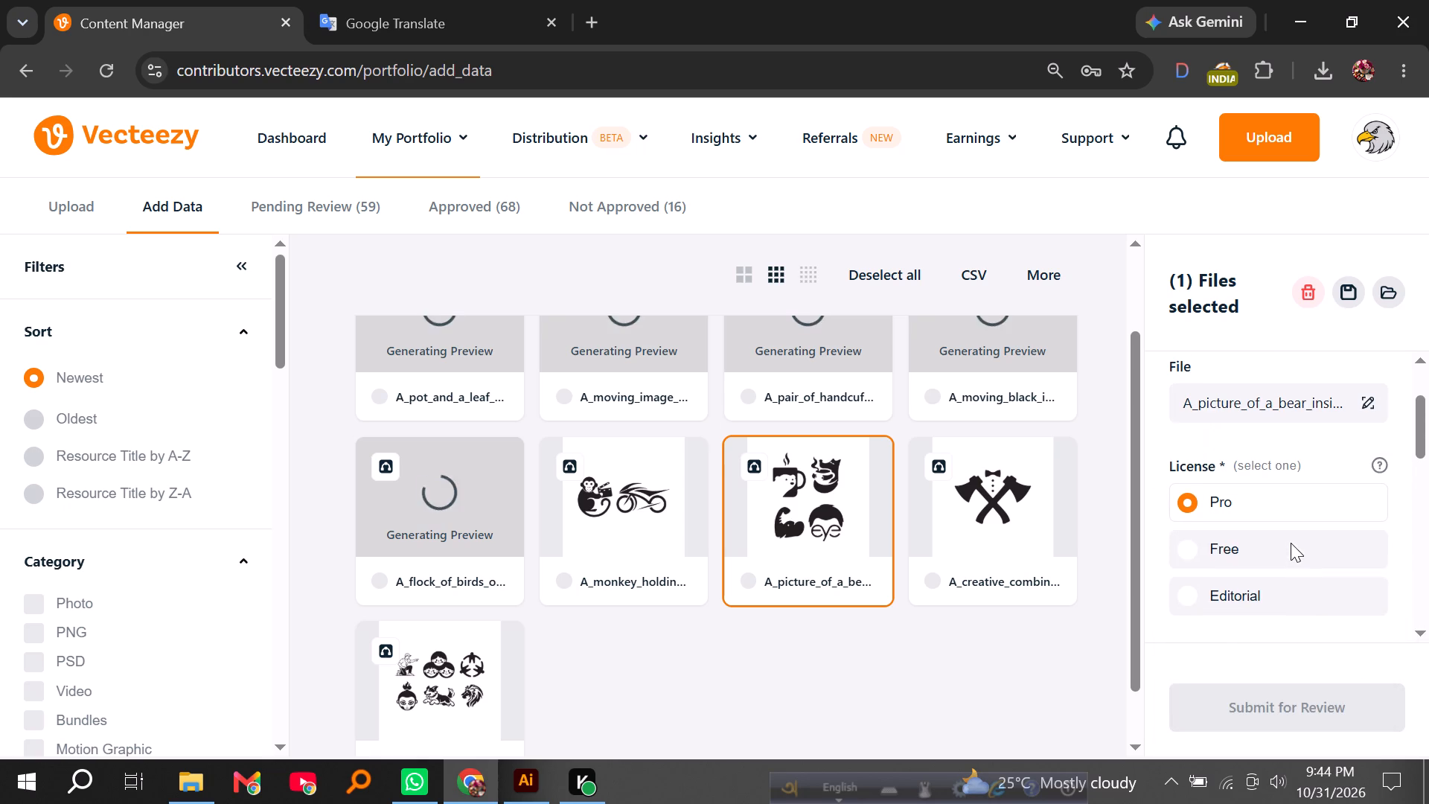
{"action": "left_click", "coordinate": [1346, 293]}
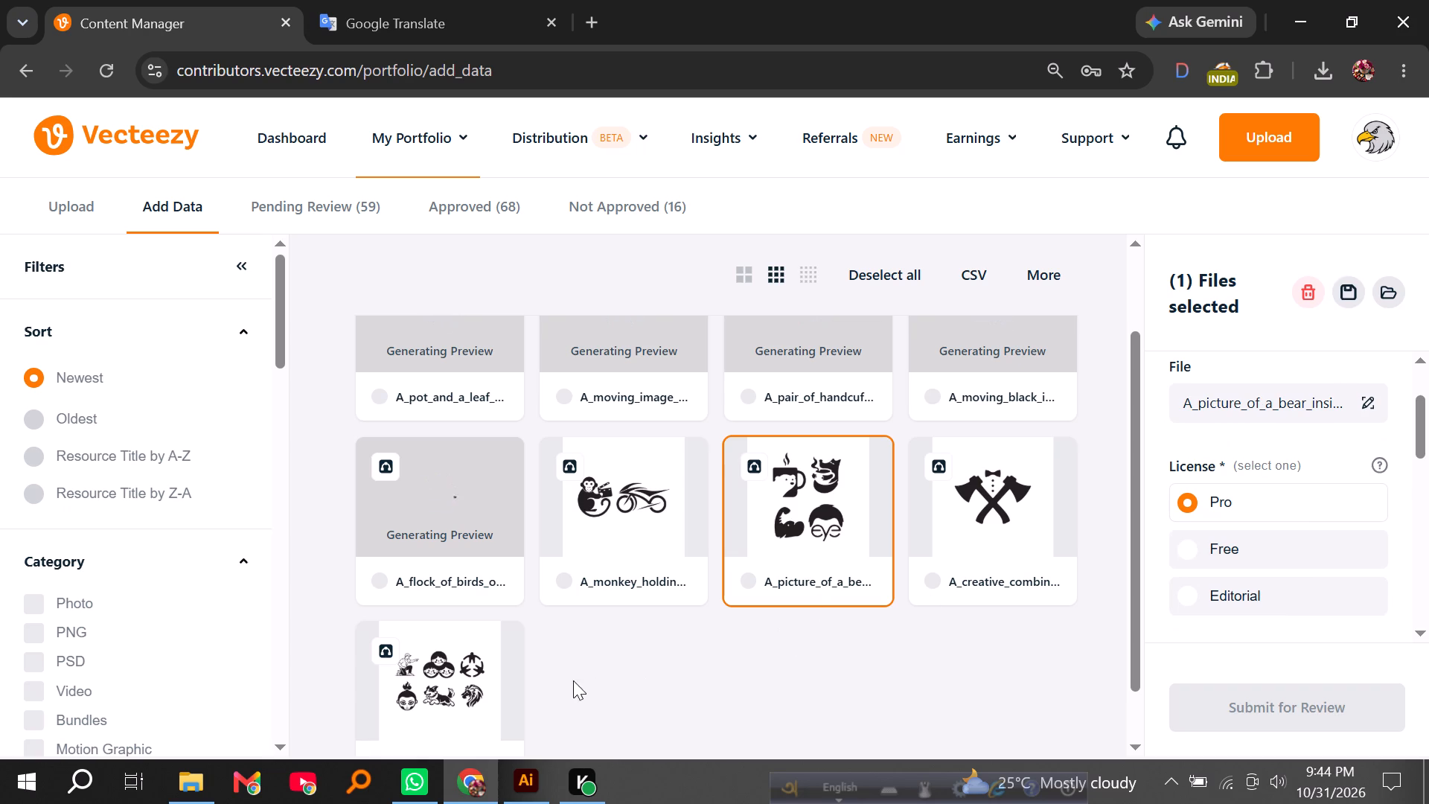
Give the monkey and motorcycle vector a Pro license, mark it AI-generated with Other software "flow", and save its data.
{"action": "left_click", "coordinate": [455, 676]}
{"action": "scroll", "coordinate": [607, 526], "scroll_direction": "up", "scroll_amount": 1}
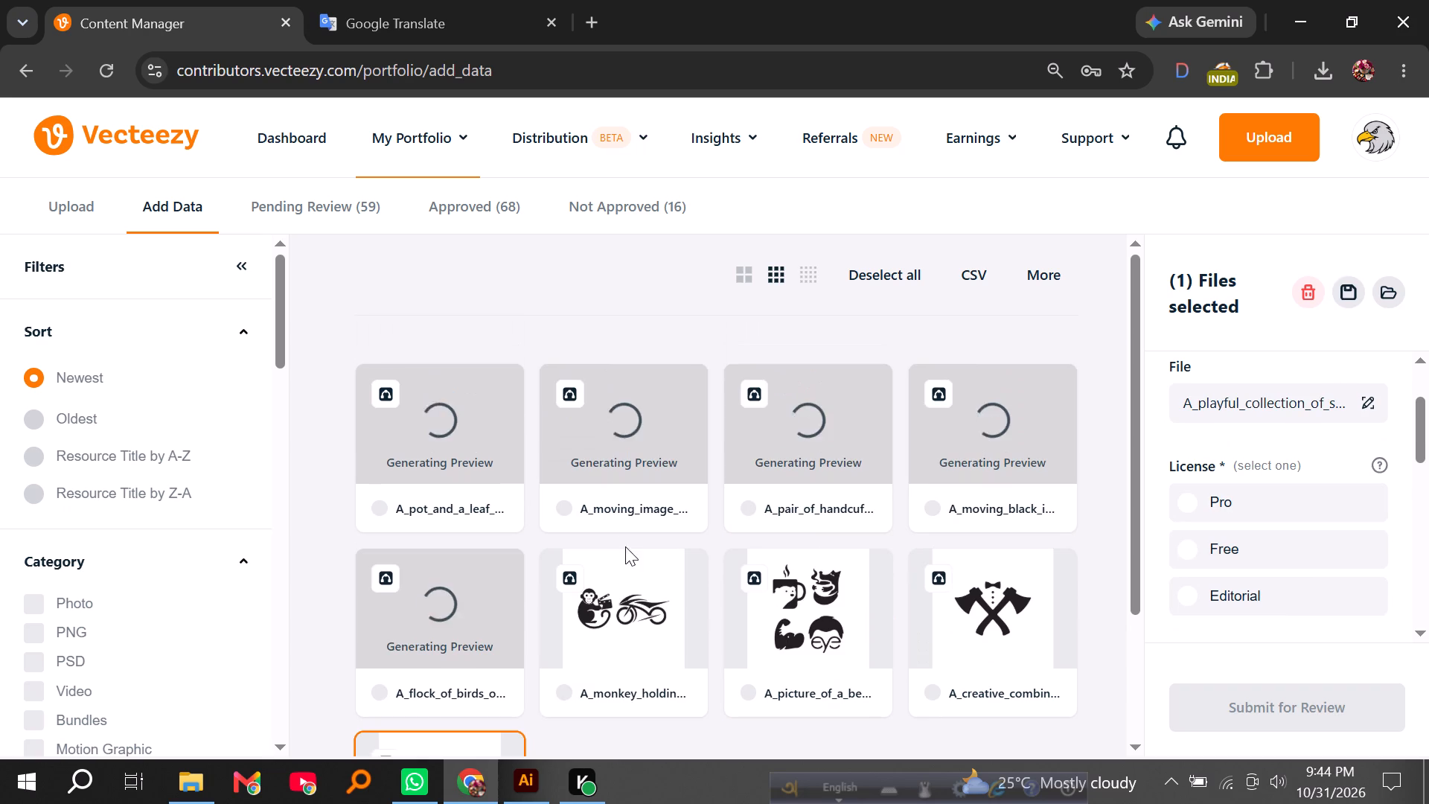
{"action": "left_click", "coordinate": [651, 607]}
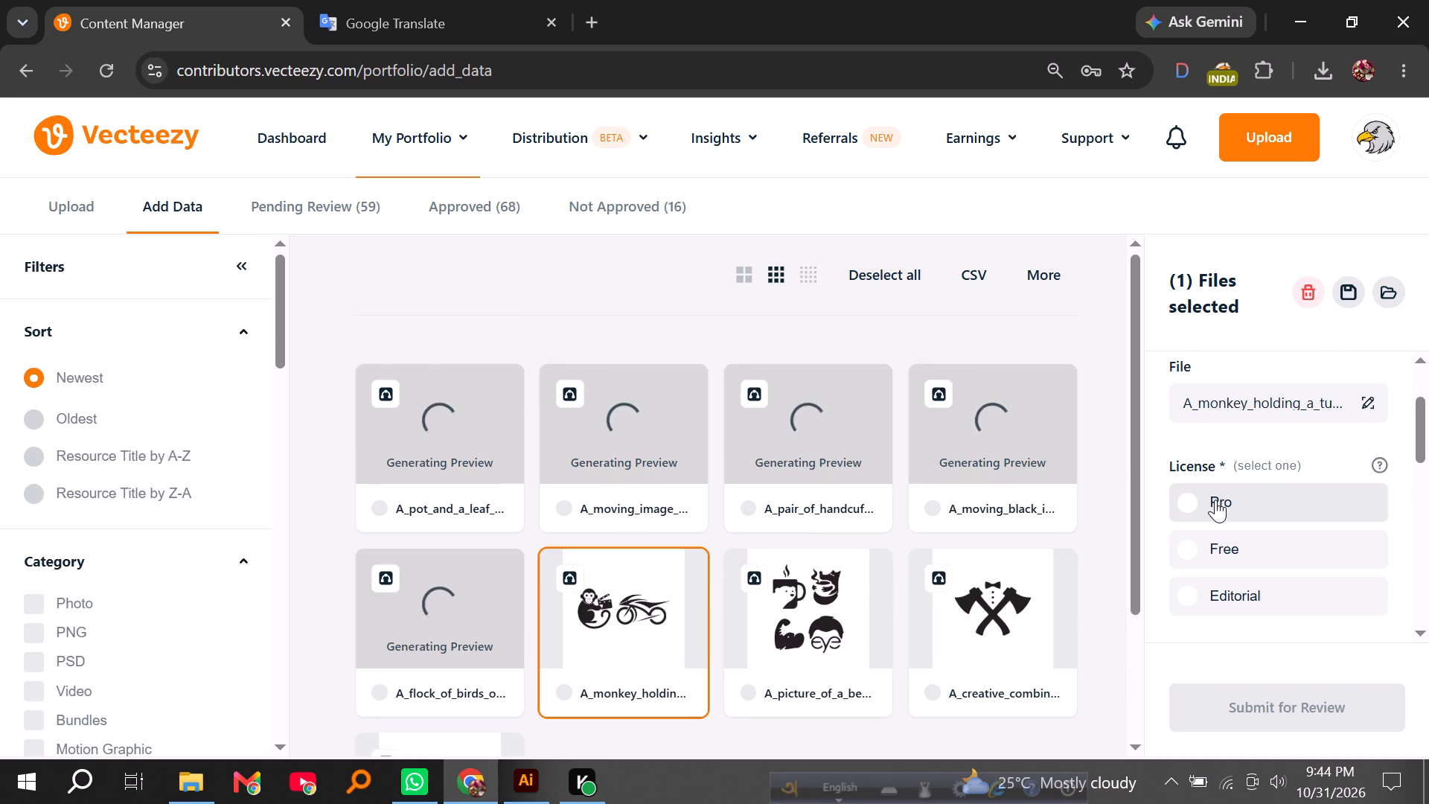
{"action": "left_click", "coordinate": [1215, 500]}
{"action": "scroll", "coordinate": [1314, 475], "scroll_direction": "down", "scroll_amount": 2}
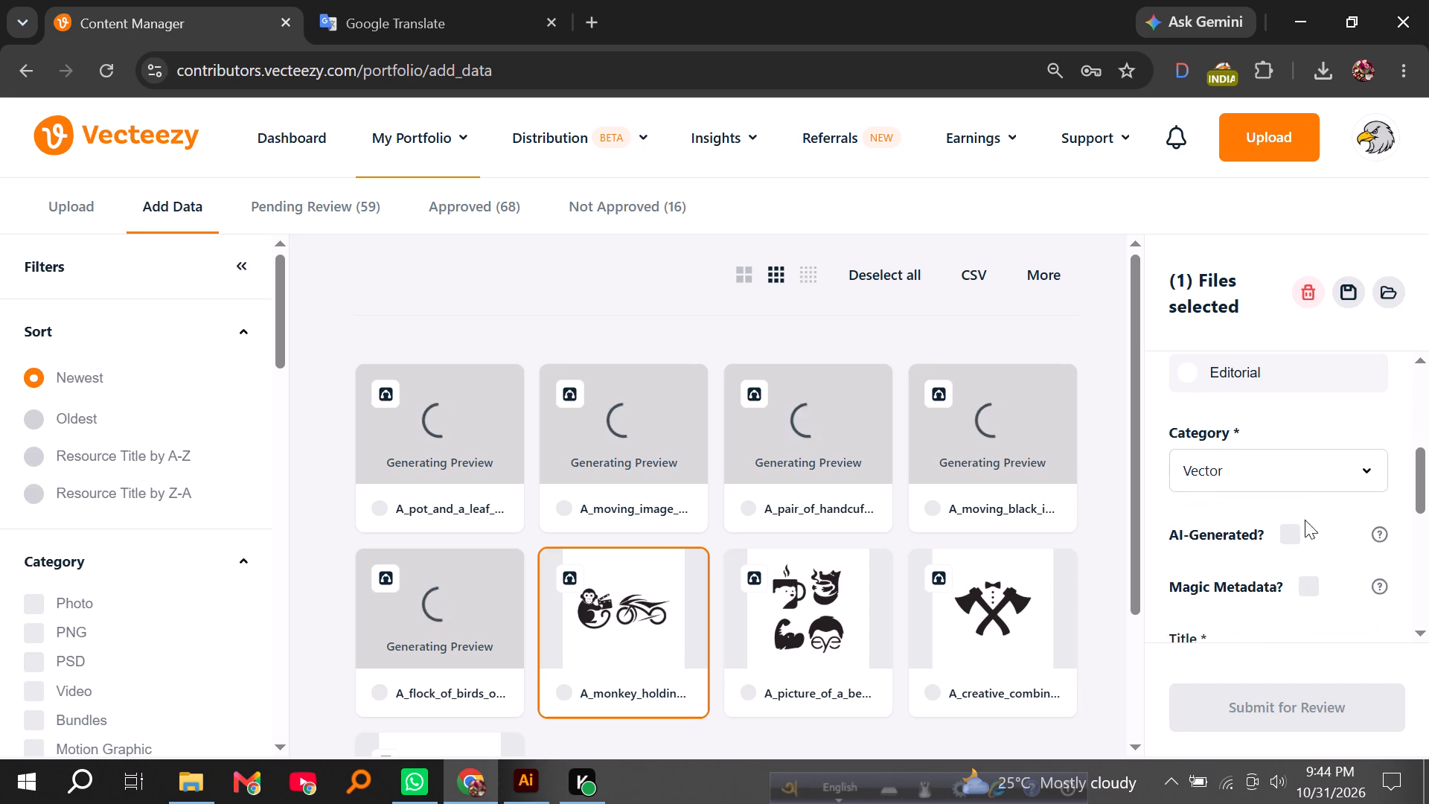
{"action": "left_click", "coordinate": [1294, 531]}
{"action": "left_click", "coordinate": [1279, 575]}
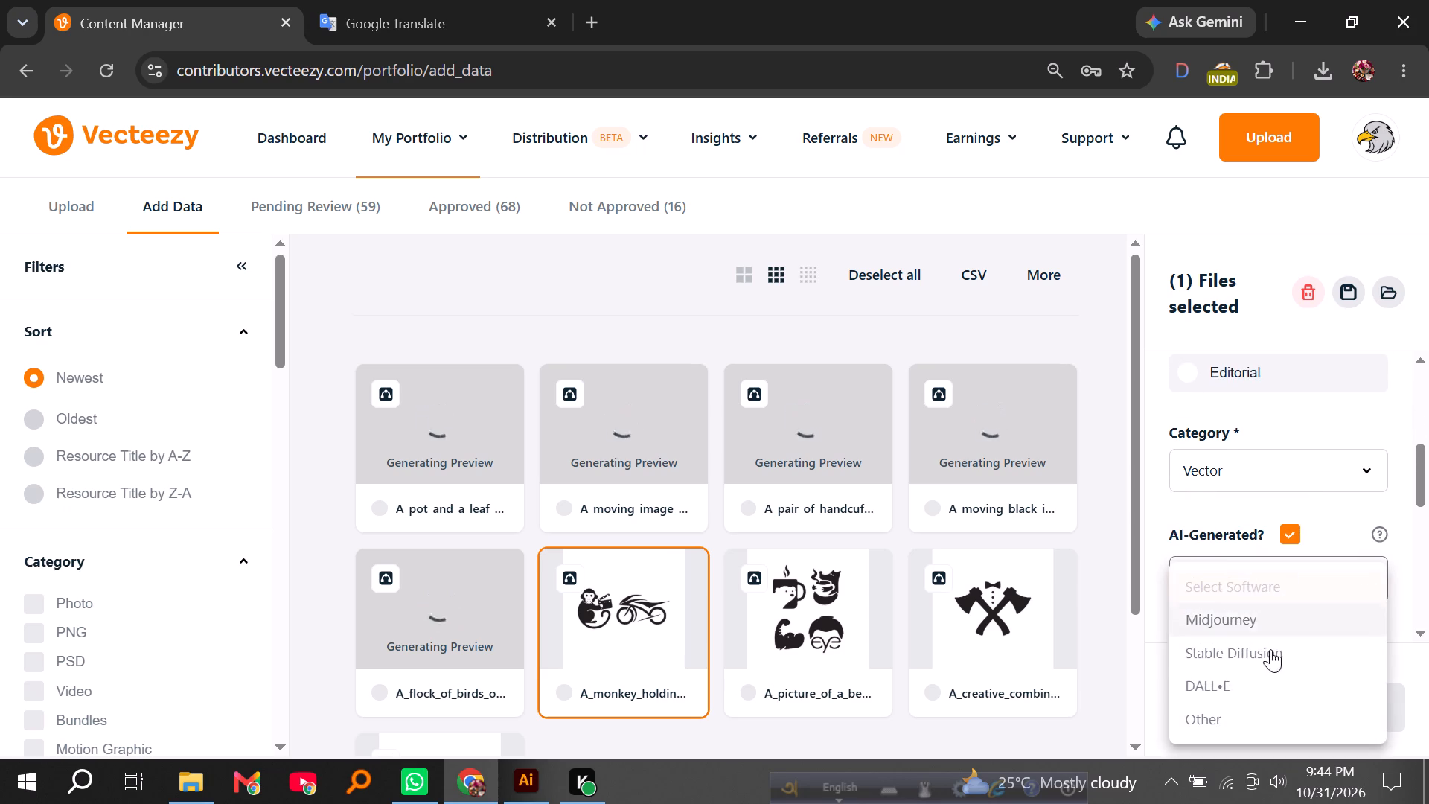
{"action": "left_click", "coordinate": [1243, 715]}
{"action": "left_click", "coordinate": [1244, 703]}
{"action": "left_click", "coordinate": [1273, 643]}
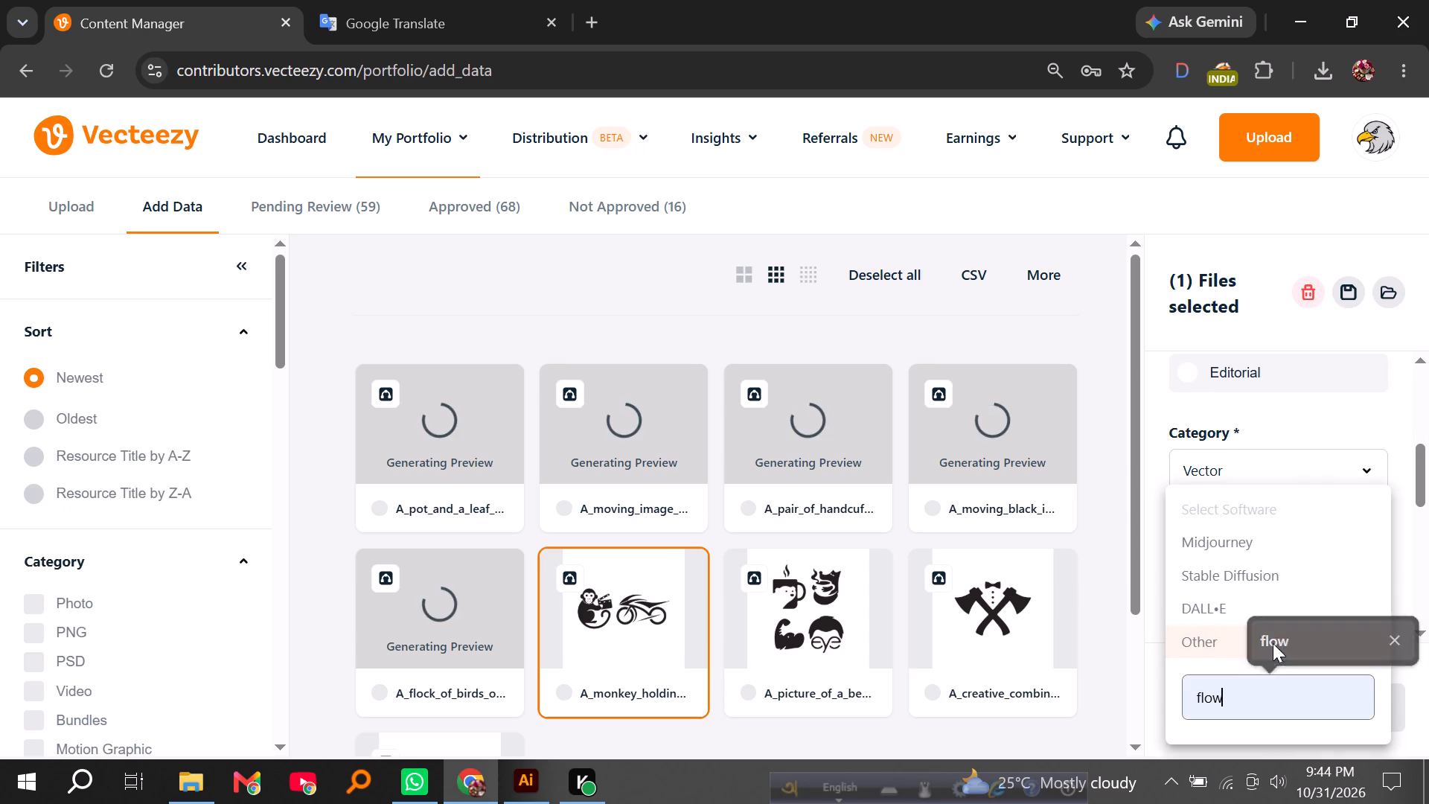
{"action": "key", "text": "Return"}
{"action": "left_click", "coordinate": [1349, 288]}
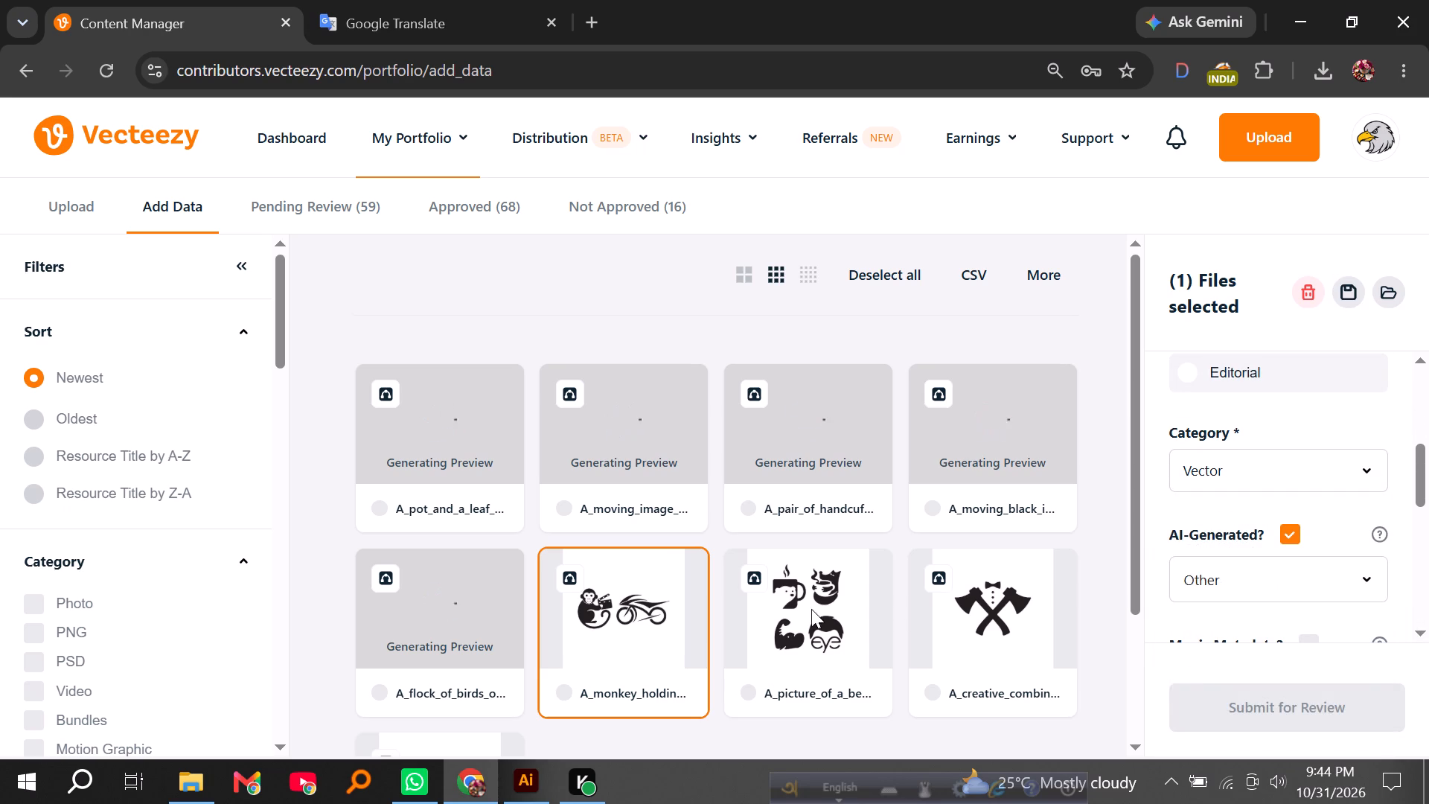
Reselect the monkey and motorcycle vector, clear "Print" from its title and remove the remembered "Print" suggestion.
{"action": "scroll", "coordinate": [799, 585], "scroll_direction": "down", "scroll_amount": 3}
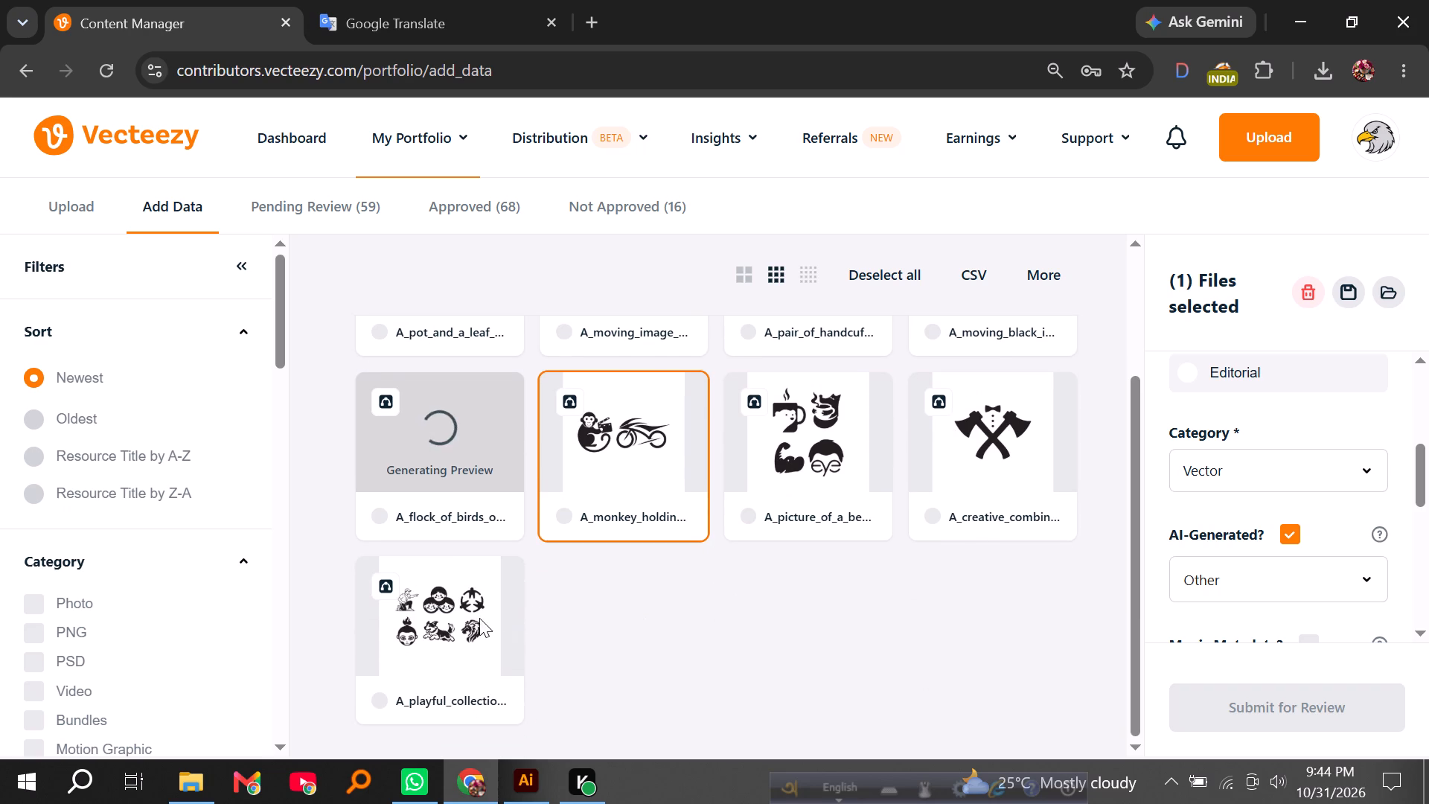
{"action": "scroll", "coordinate": [478, 619], "scroll_direction": "up", "scroll_amount": 2}
{"action": "left_click", "coordinate": [508, 438]}
{"action": "left_click", "coordinate": [633, 580]}
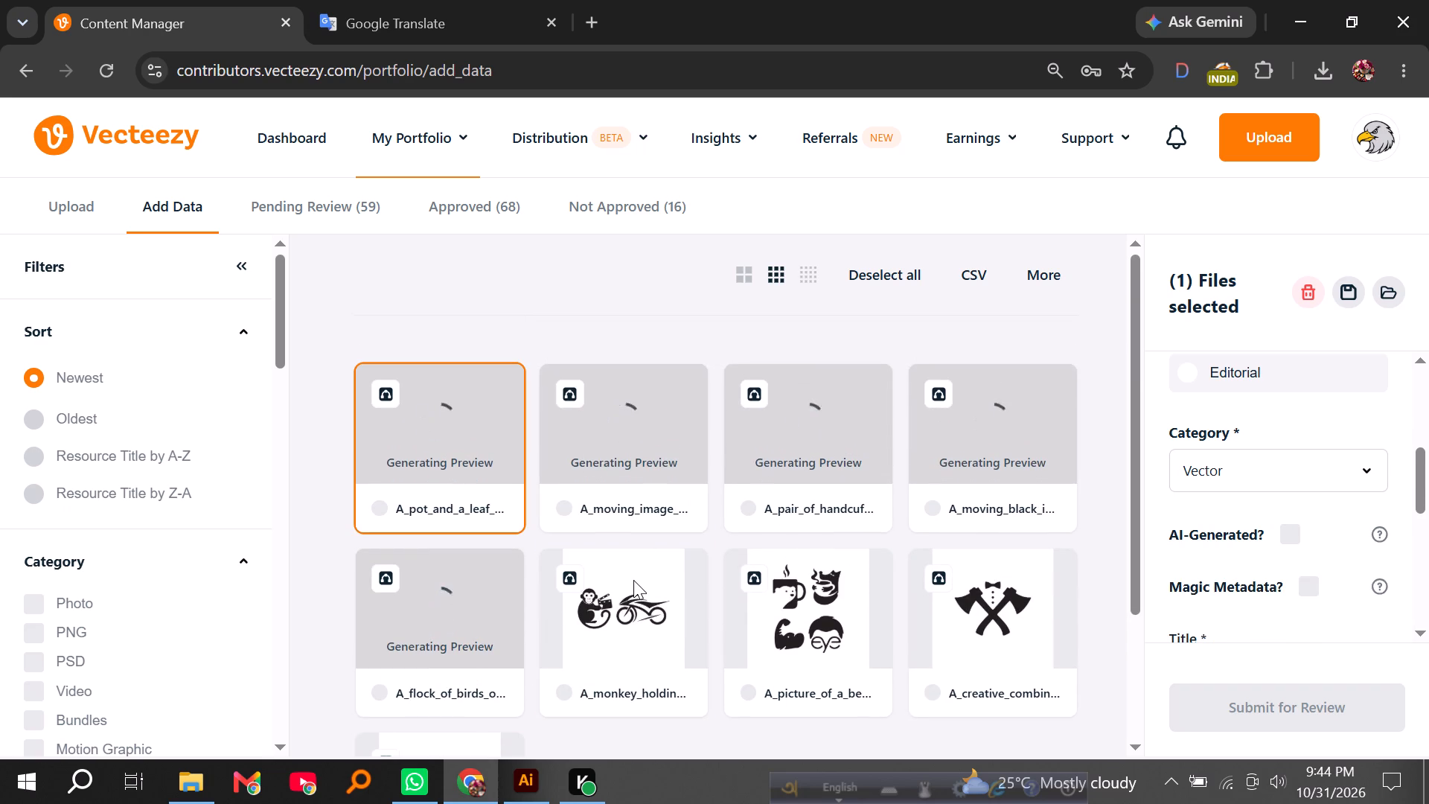
{"action": "scroll", "coordinate": [1218, 535], "scroll_direction": "down", "scroll_amount": 4}
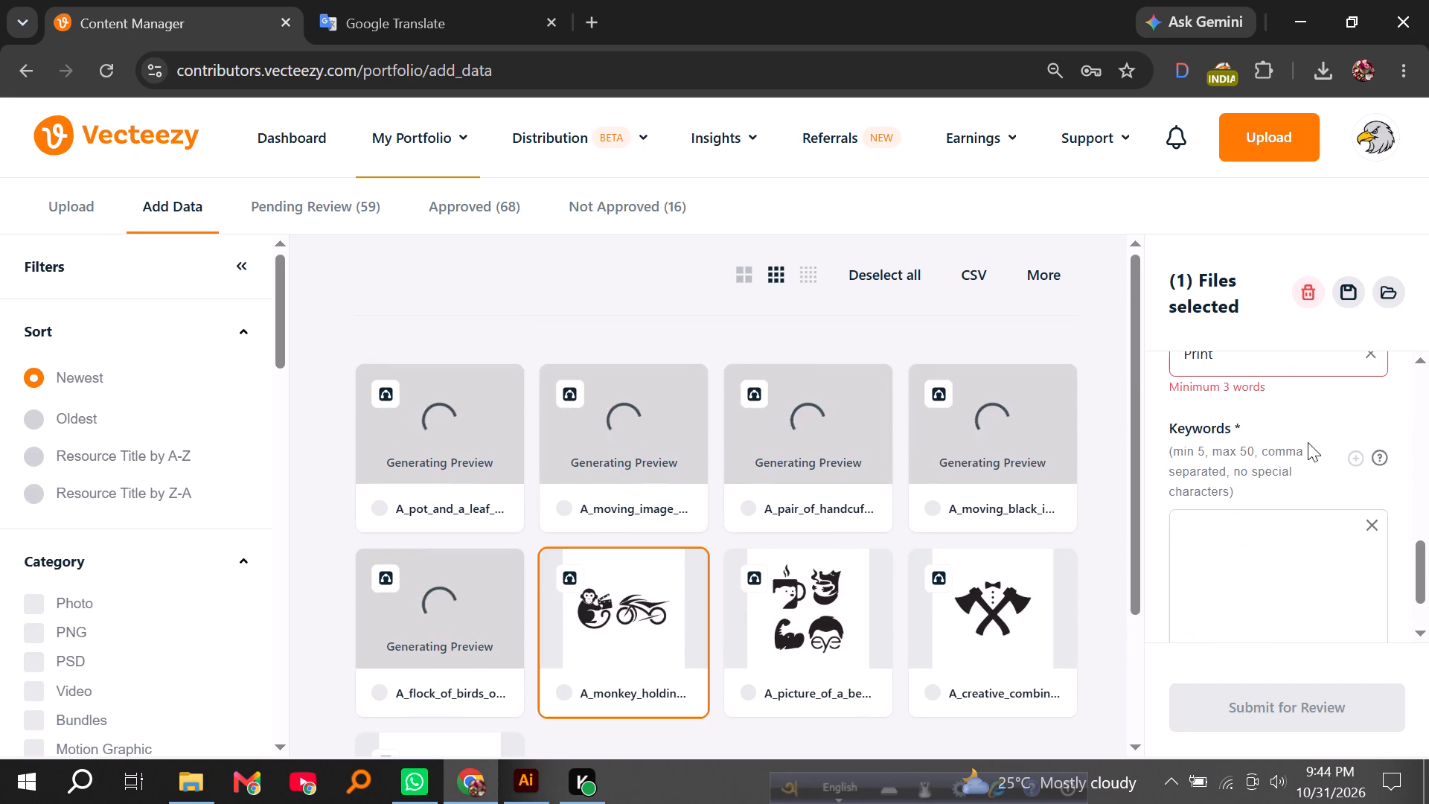
{"action": "scroll", "coordinate": [1300, 448], "scroll_direction": "up", "scroll_amount": 1}
{"action": "left_click", "coordinate": [1367, 465]}
{"action": "left_click", "coordinate": [1325, 470]}
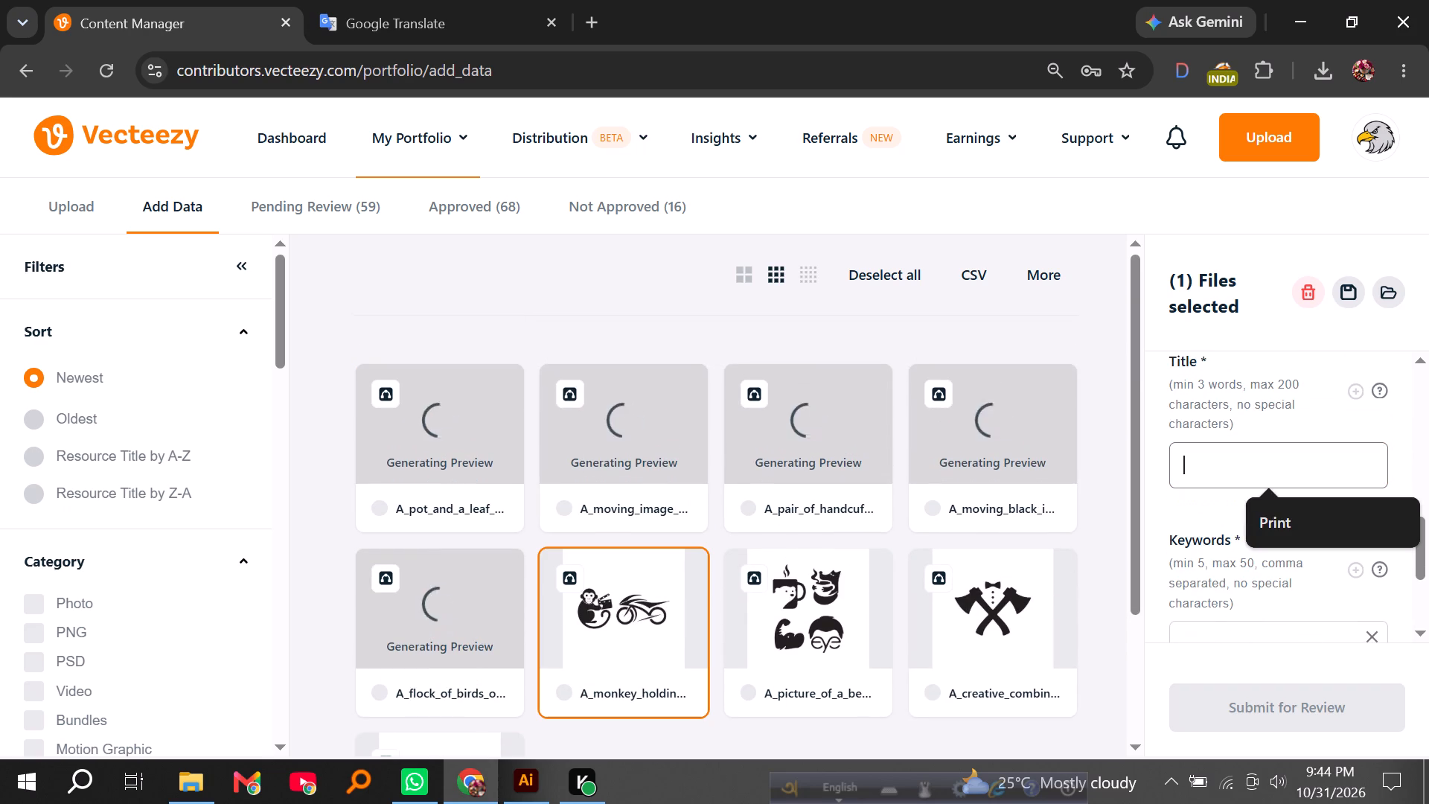
{"action": "left_click", "coordinate": [1397, 520]}
{"action": "left_click", "coordinate": [1221, 477]}
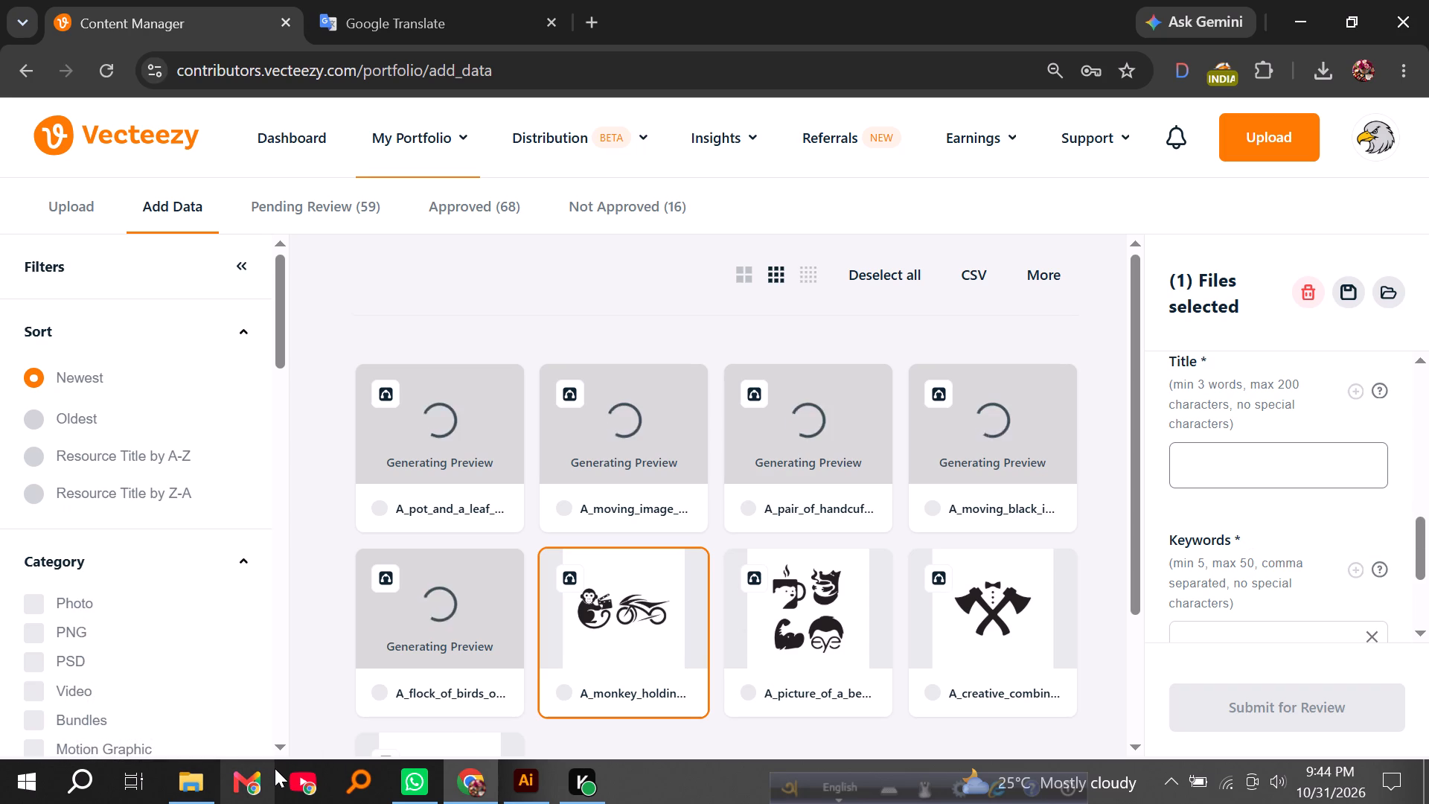
Open the cow, camel and goat silhouette EPS from the artwork folder in Illustrator for another look, and return to Vecteezy.
{"action": "left_click", "coordinate": [194, 785]}
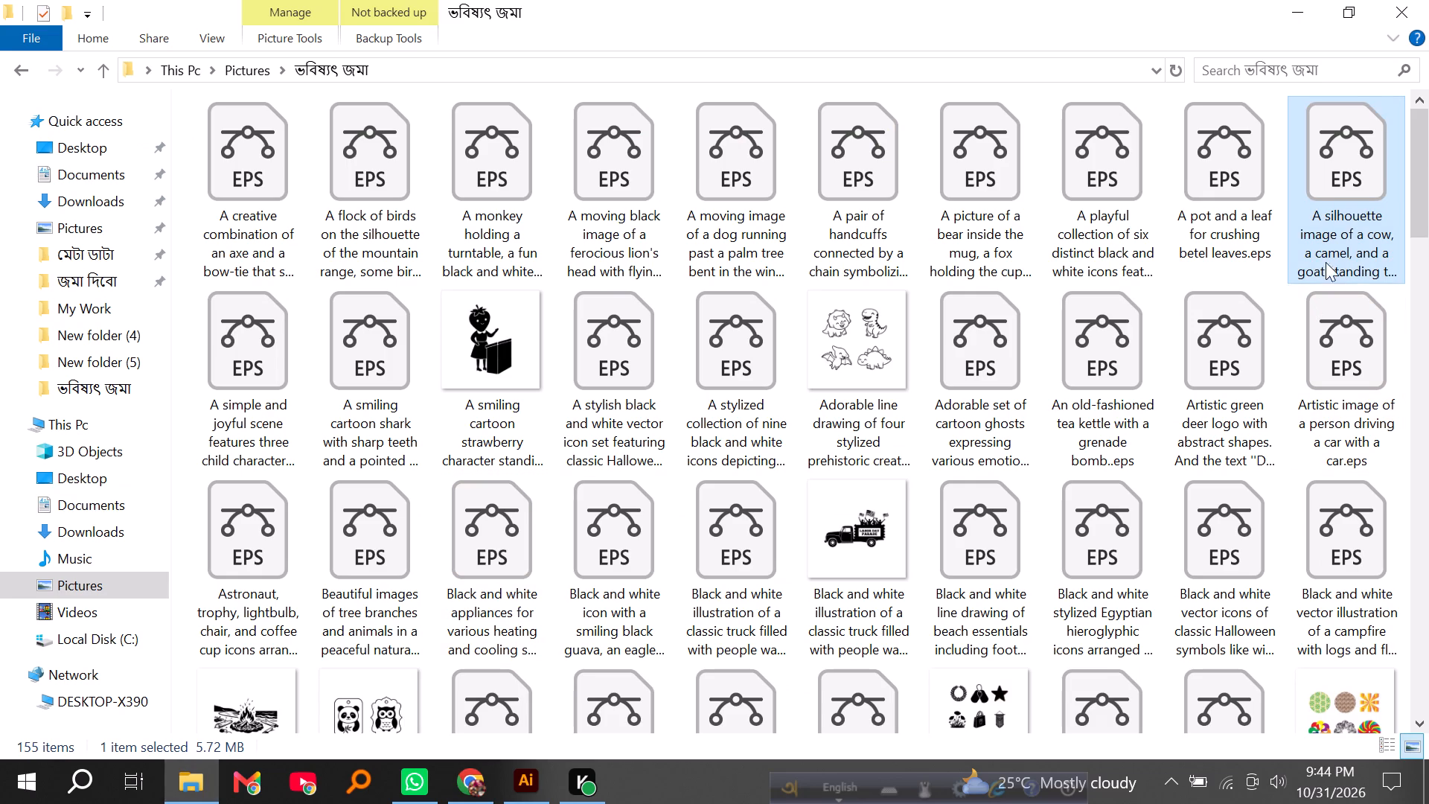
{"action": "left_click", "coordinate": [1205, 185]}
{"action": "double_click", "coordinate": [1349, 188]}
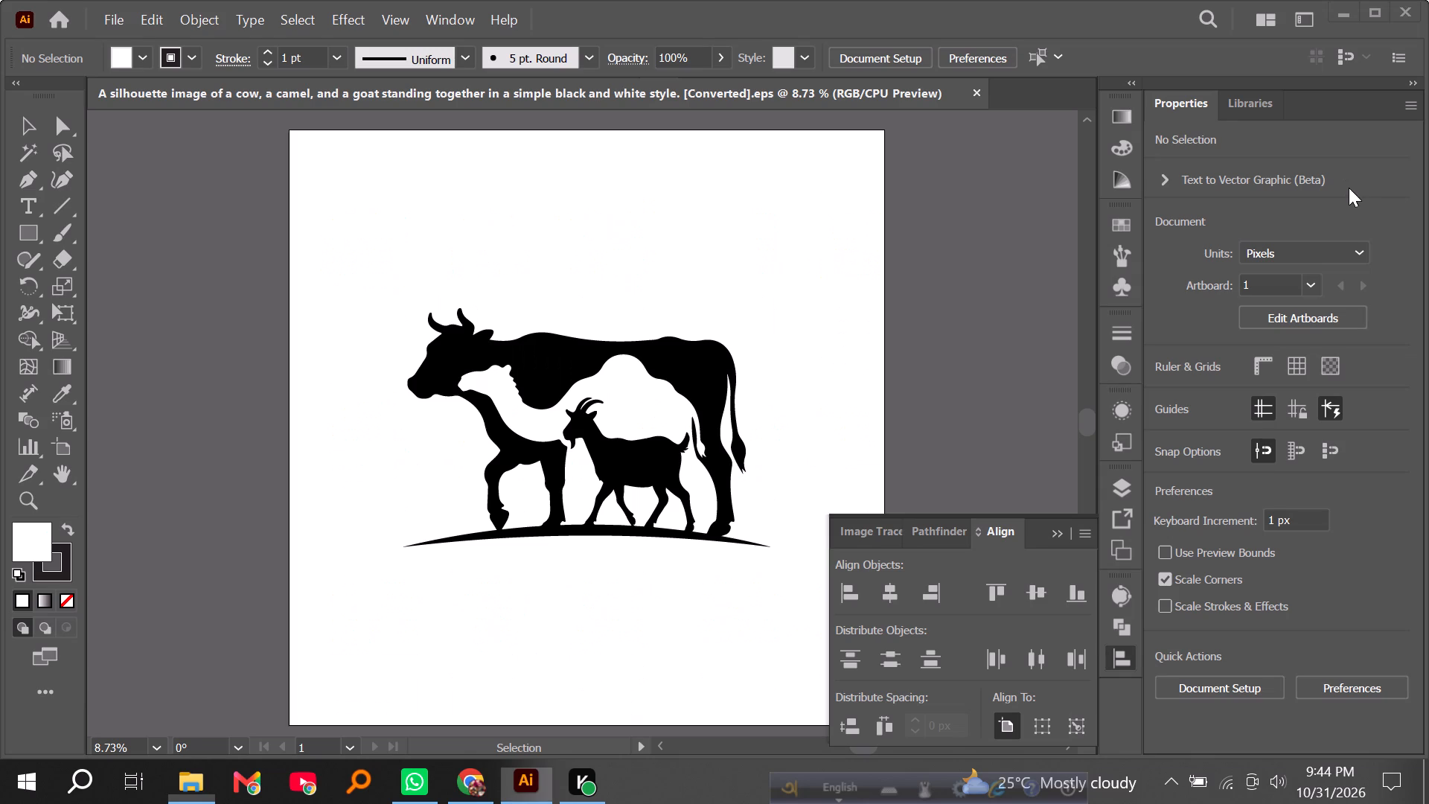
{"action": "left_click", "coordinate": [190, 787]}
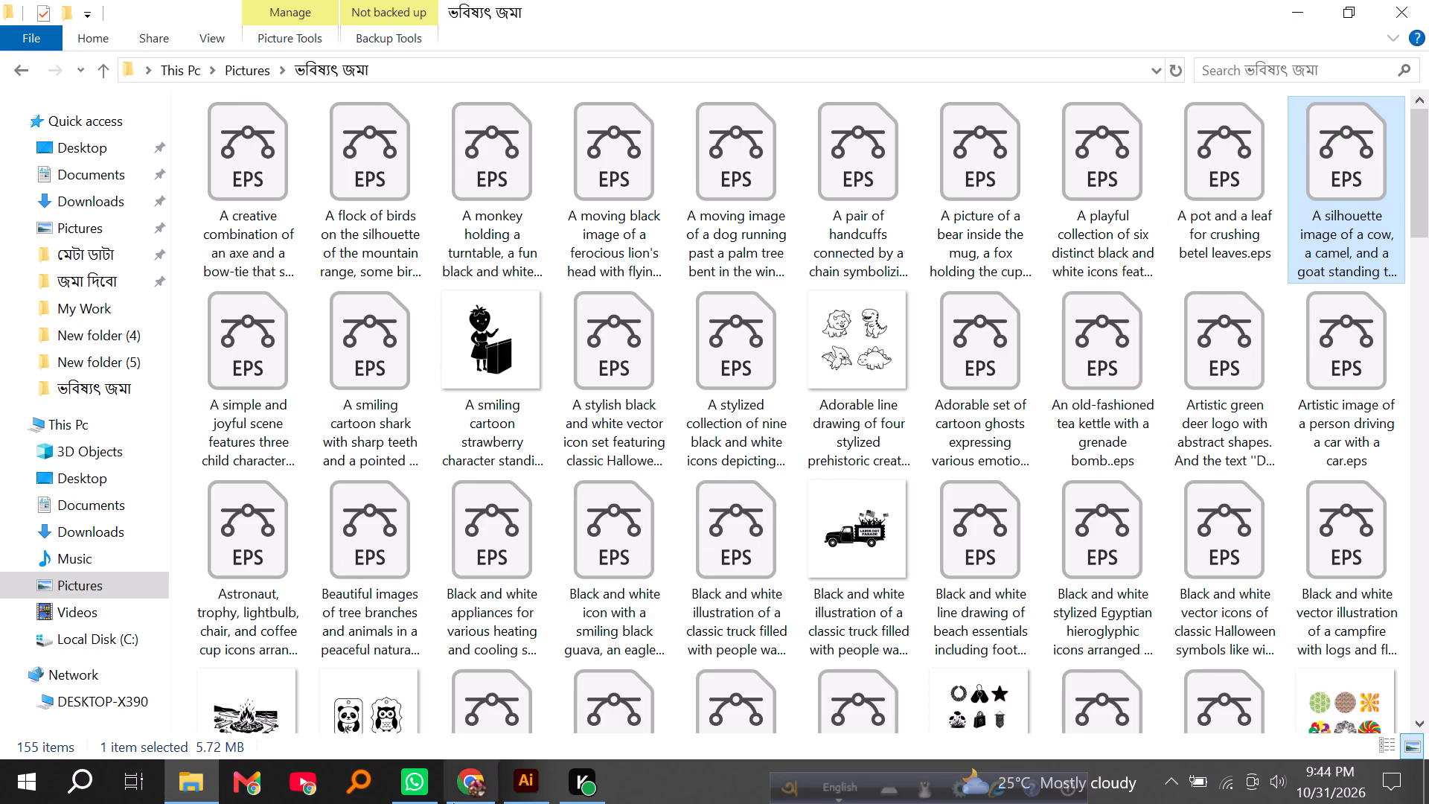
{"action": "left_click", "coordinate": [461, 788]}
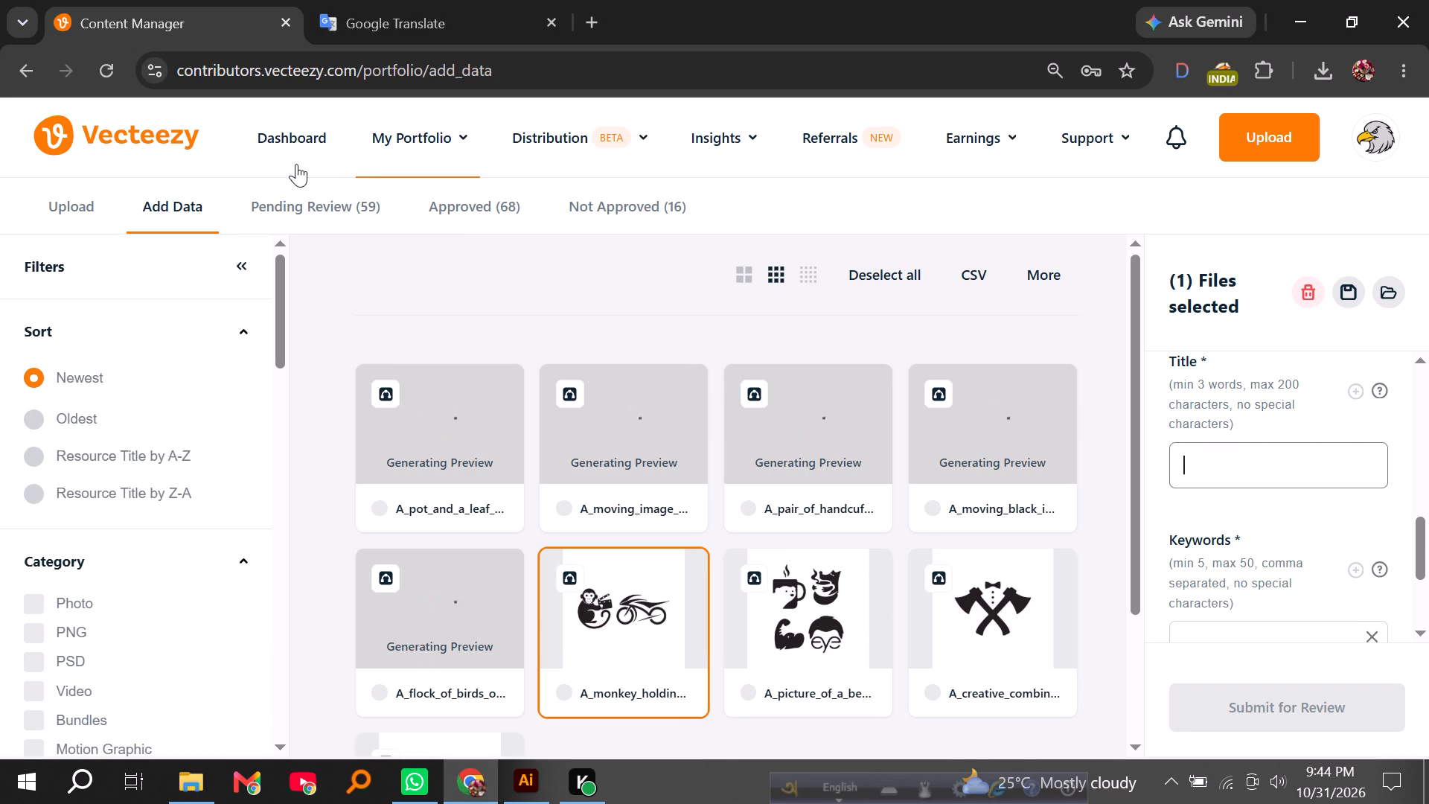
Go to Vecteezy's Upload page, check the list of uploaded EPS files and reload the page for a new upload.
{"action": "left_click", "coordinate": [1254, 143]}
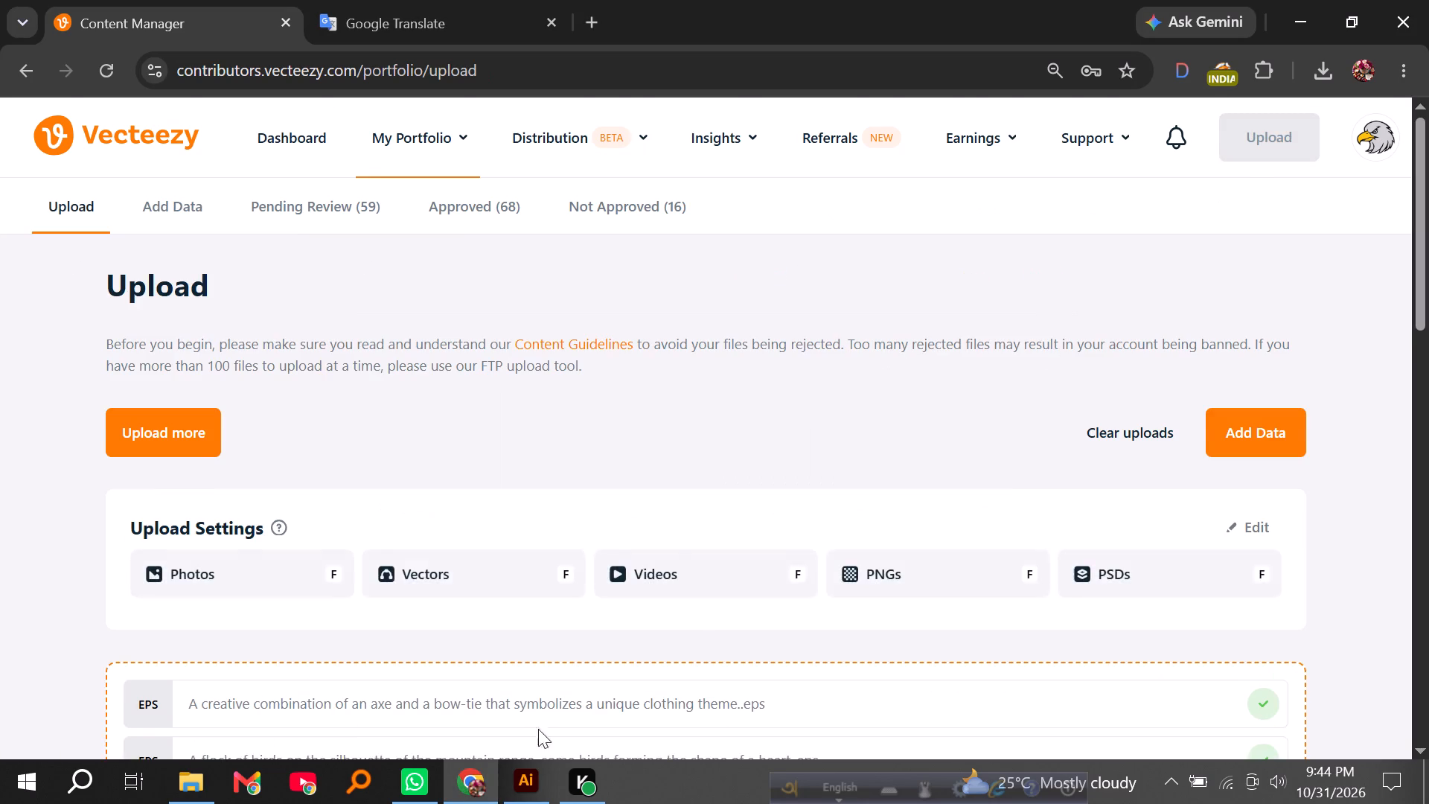
{"action": "scroll", "coordinate": [586, 678], "scroll_direction": "down", "scroll_amount": 6}
{"action": "scroll", "coordinate": [586, 670], "scroll_direction": "up", "scroll_amount": 3}
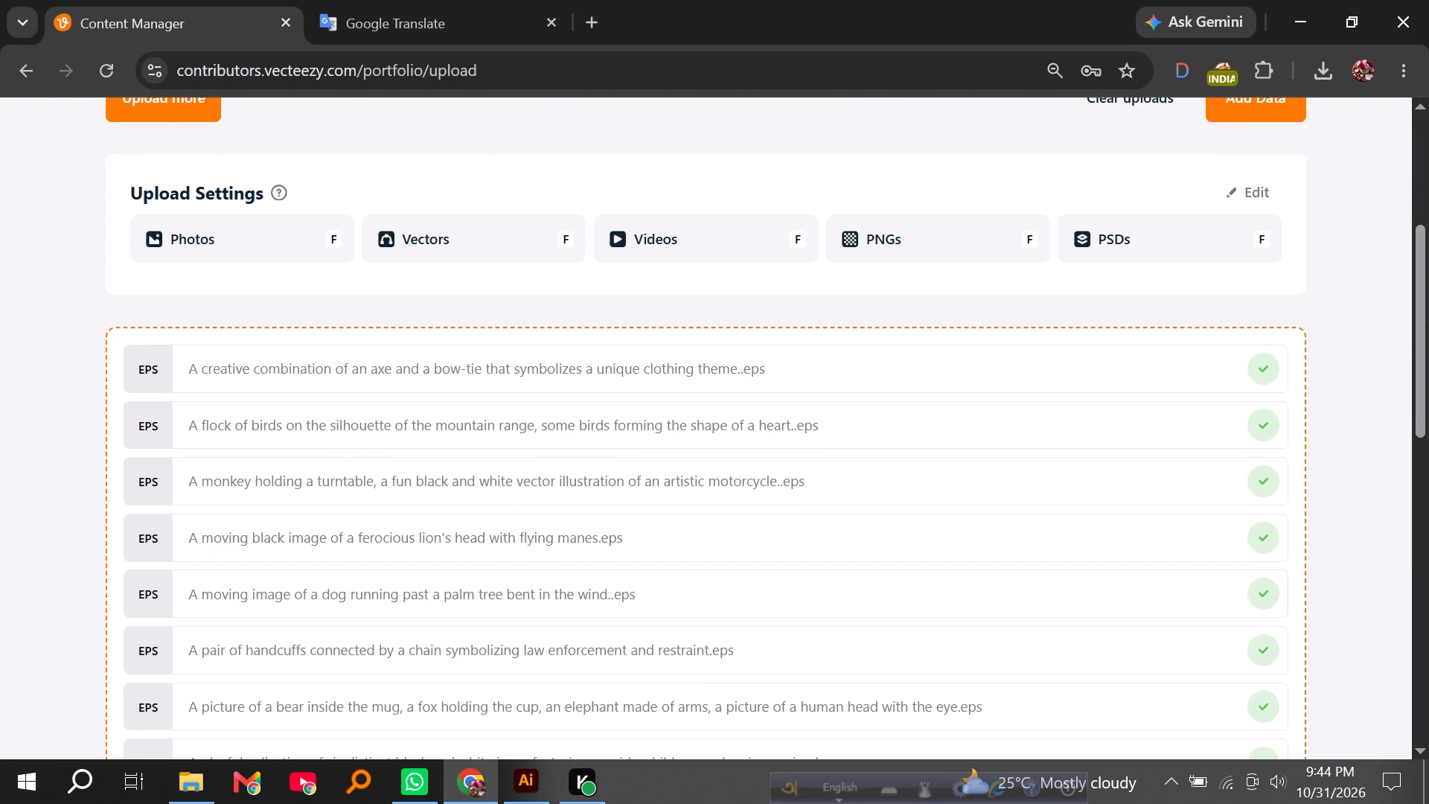
{"action": "scroll", "coordinate": [585, 622], "scroll_direction": "up", "scroll_amount": 4}
{"action": "left_click", "coordinate": [103, 80]}
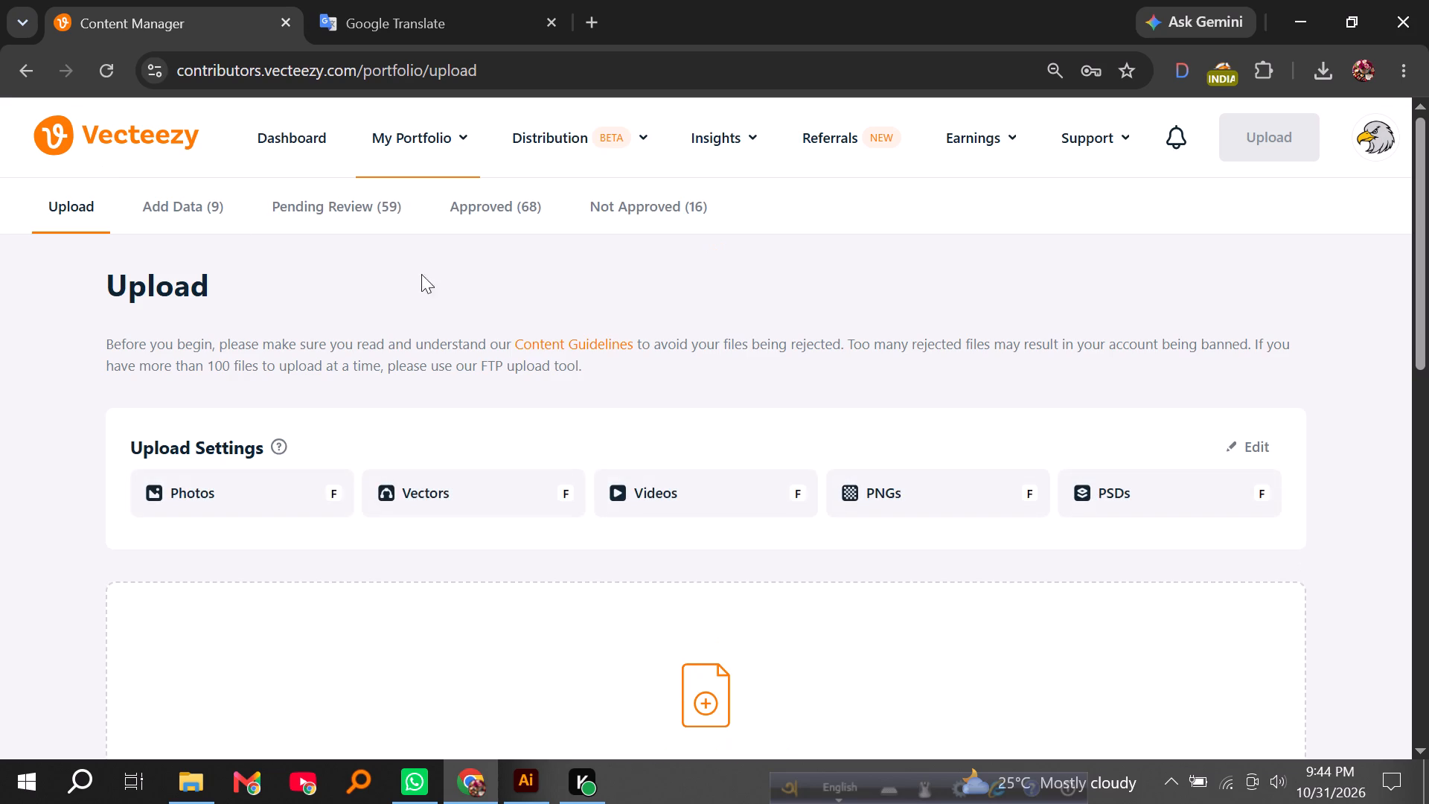
Upload the cow, camel and goat silhouette EPS from the artwork folder to Vecteezy.
{"action": "scroll", "coordinate": [499, 356], "scroll_direction": "down", "scroll_amount": 1}
{"action": "scroll", "coordinate": [406, 466], "scroll_direction": "up", "scroll_amount": 2}
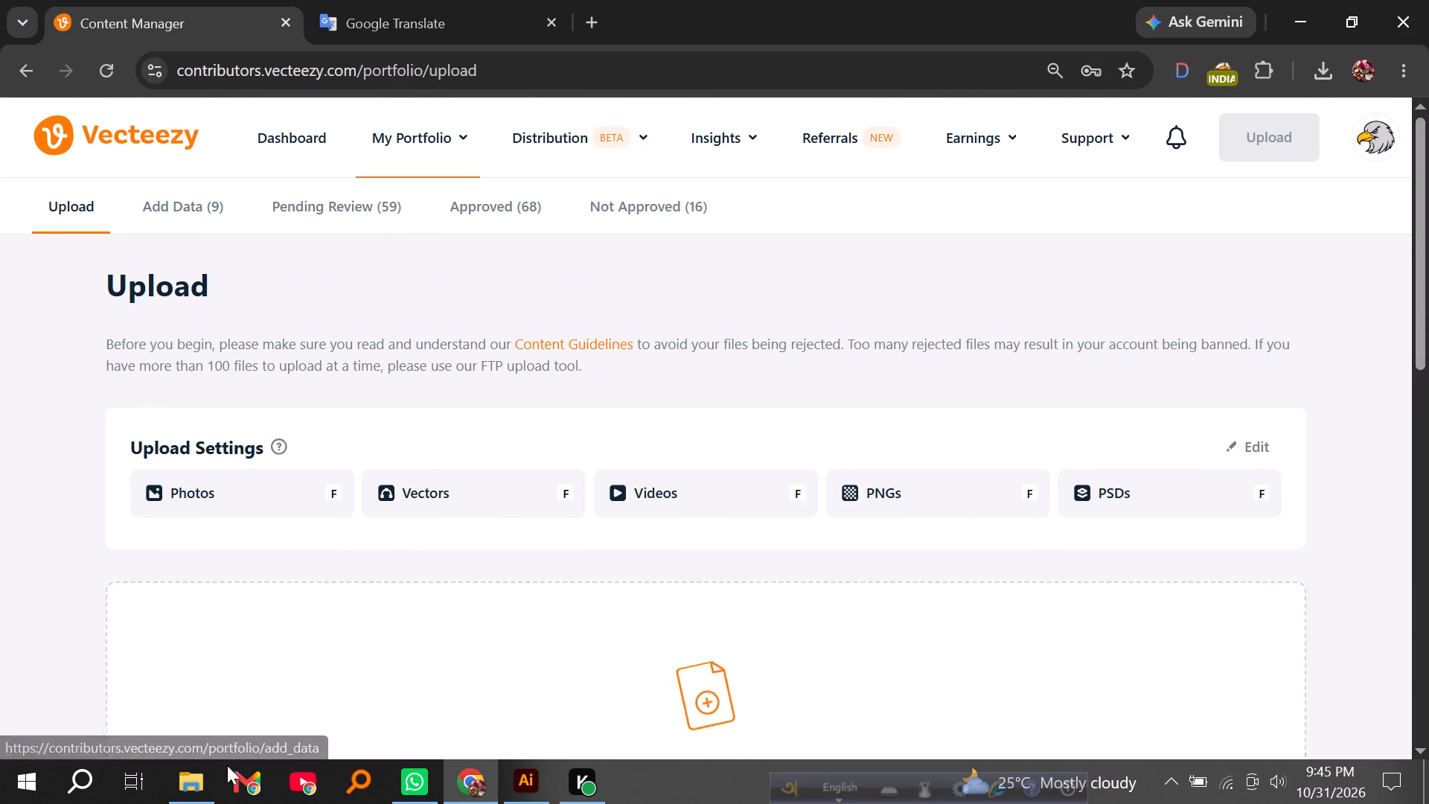
{"action": "left_click", "coordinate": [191, 780]}
{"action": "left_click_drag", "start_coordinate": [1329, 170], "coordinate": [454, 803]}
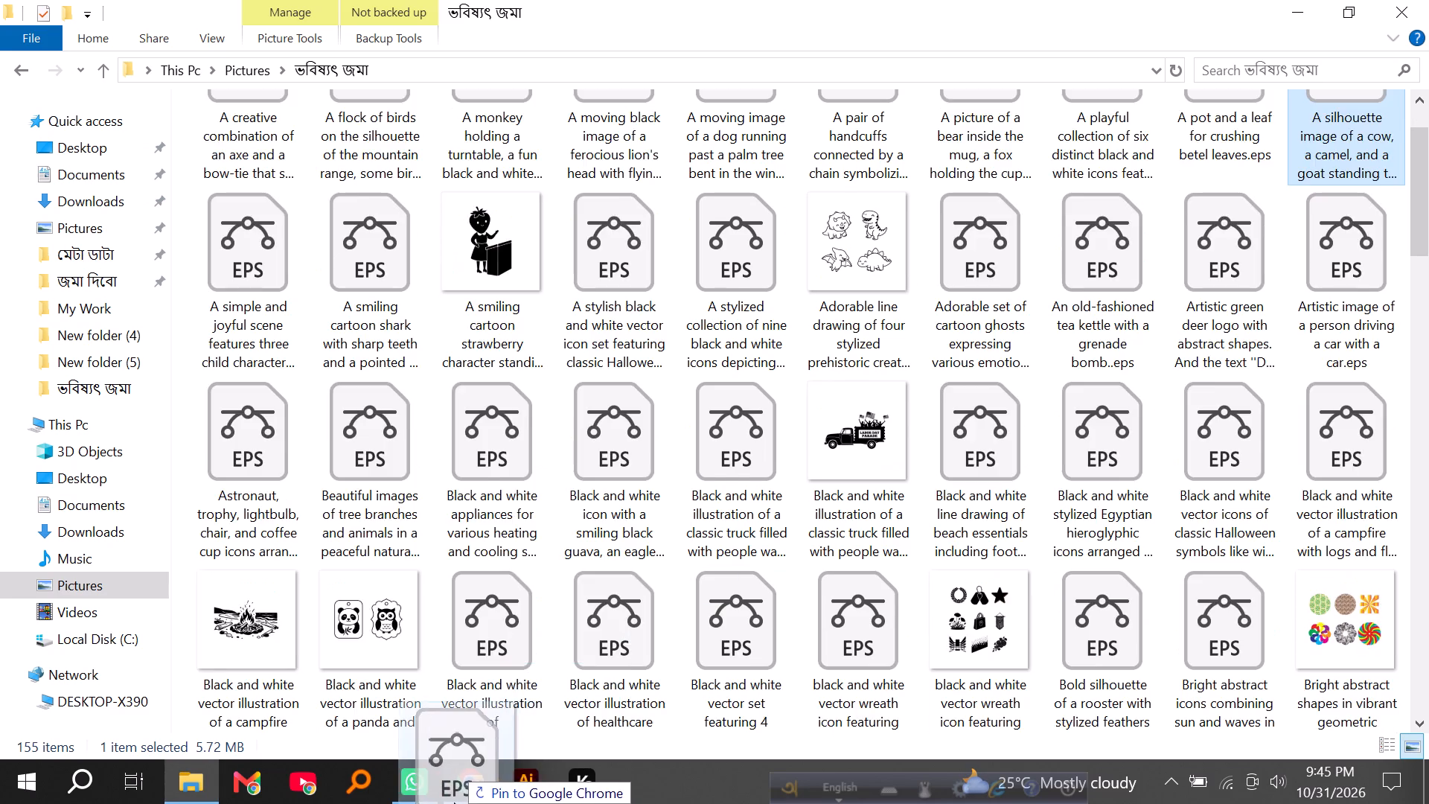
{"action": "left_click_drag", "start_coordinate": [454, 803], "coordinate": [600, 692]}
{"action": "scroll", "coordinate": [634, 578], "scroll_direction": "down", "scroll_amount": 2}
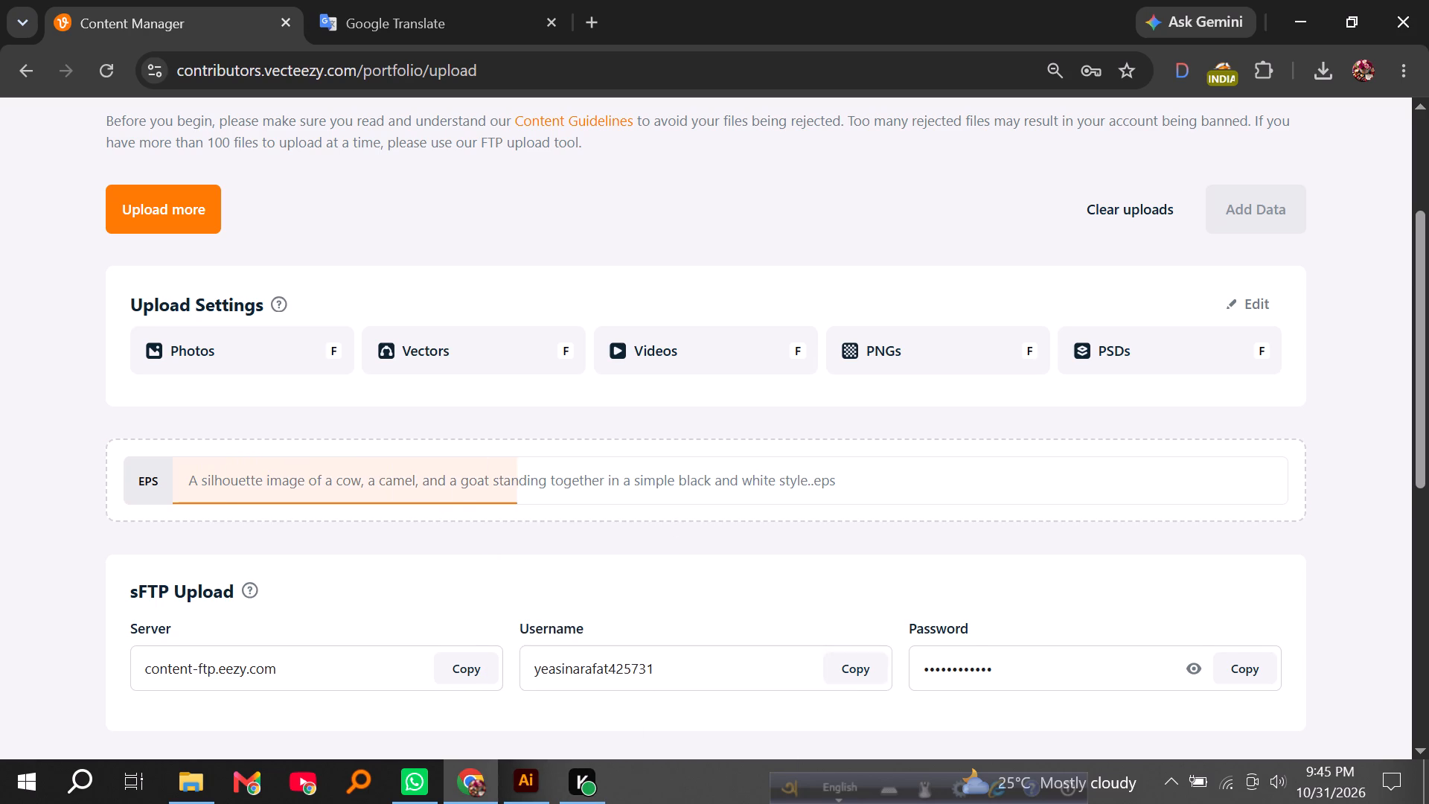
Copy the file name of the cow, camel and goat silhouette EPS in the artwork folder and return to Vecteezy.
{"action": "scroll", "coordinate": [604, 530], "scroll_direction": "up", "scroll_amount": 2}
{"action": "scroll", "coordinate": [611, 514], "scroll_direction": "down", "scroll_amount": 1}
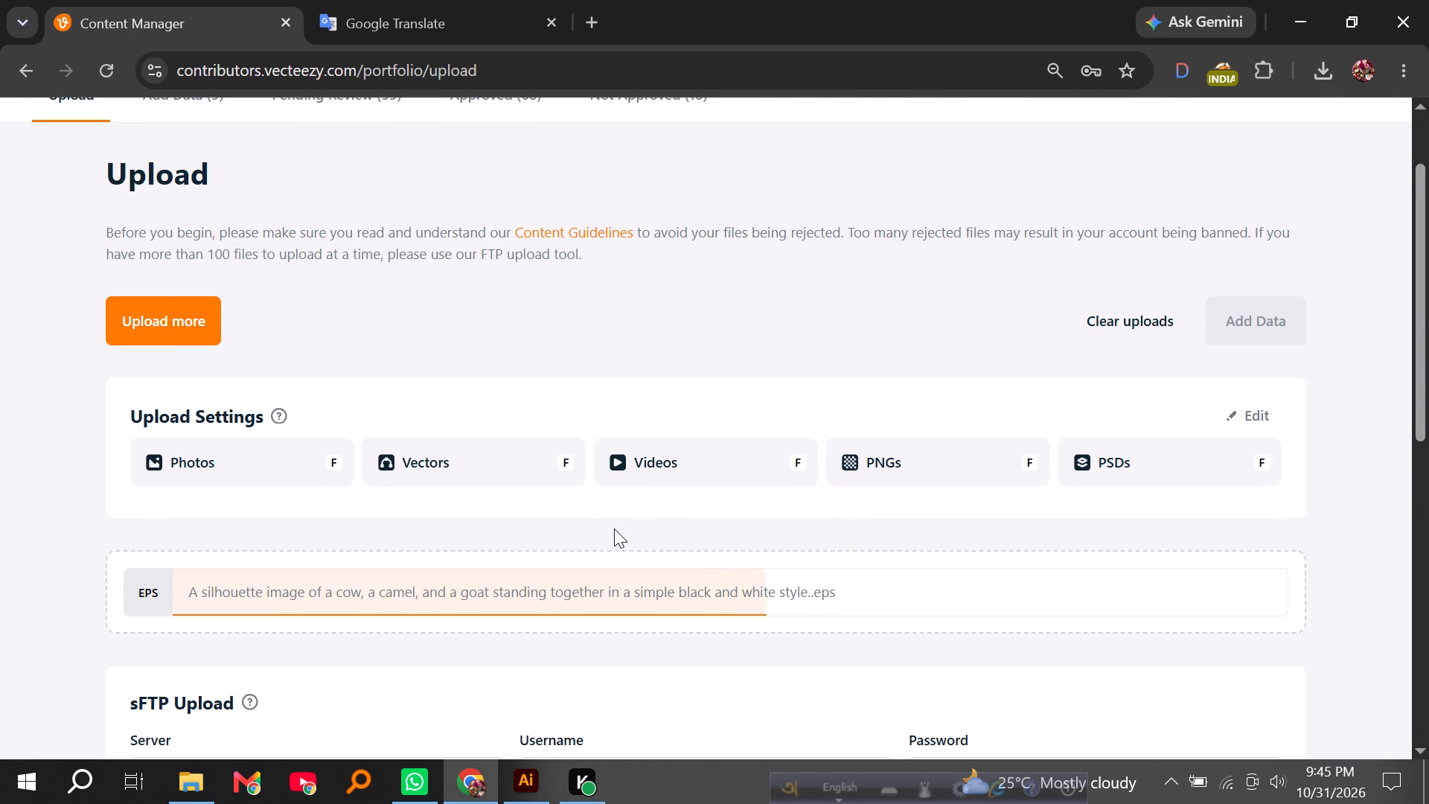
{"action": "left_click", "coordinate": [192, 788]}
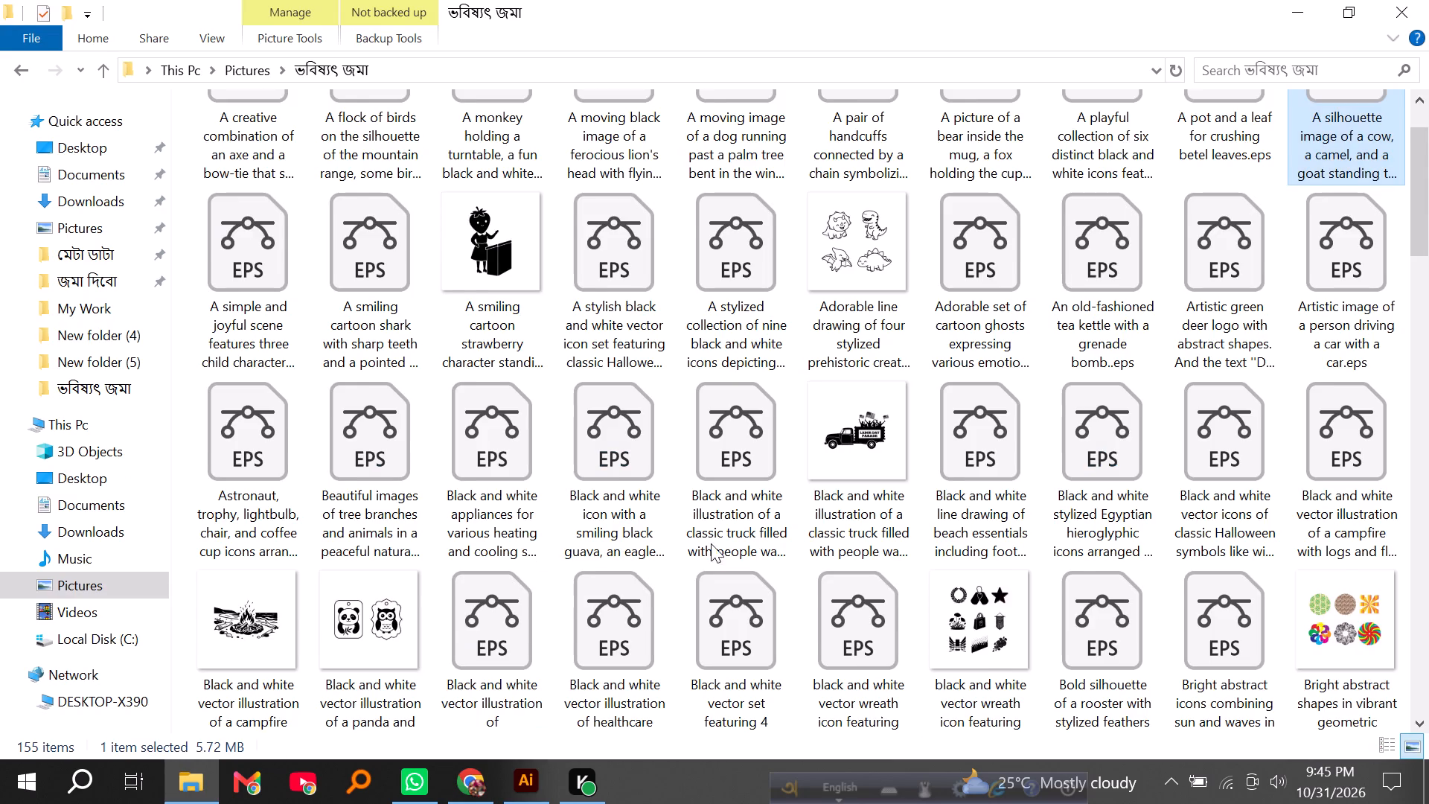
{"action": "scroll", "coordinate": [909, 504], "scroll_direction": "up", "scroll_amount": 2}
{"action": "left_click", "coordinate": [1331, 223]}
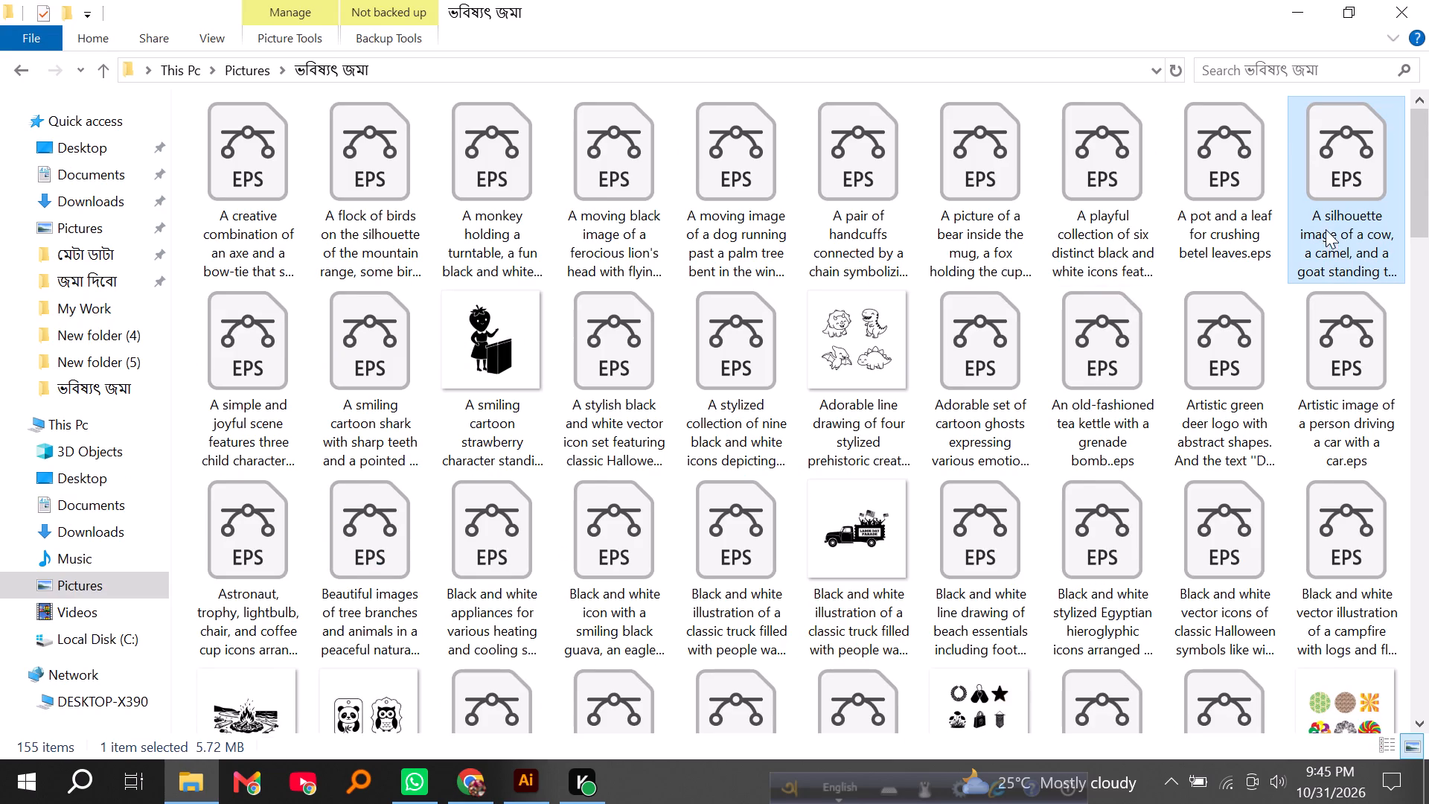
{"action": "left_click", "coordinate": [1339, 227]}
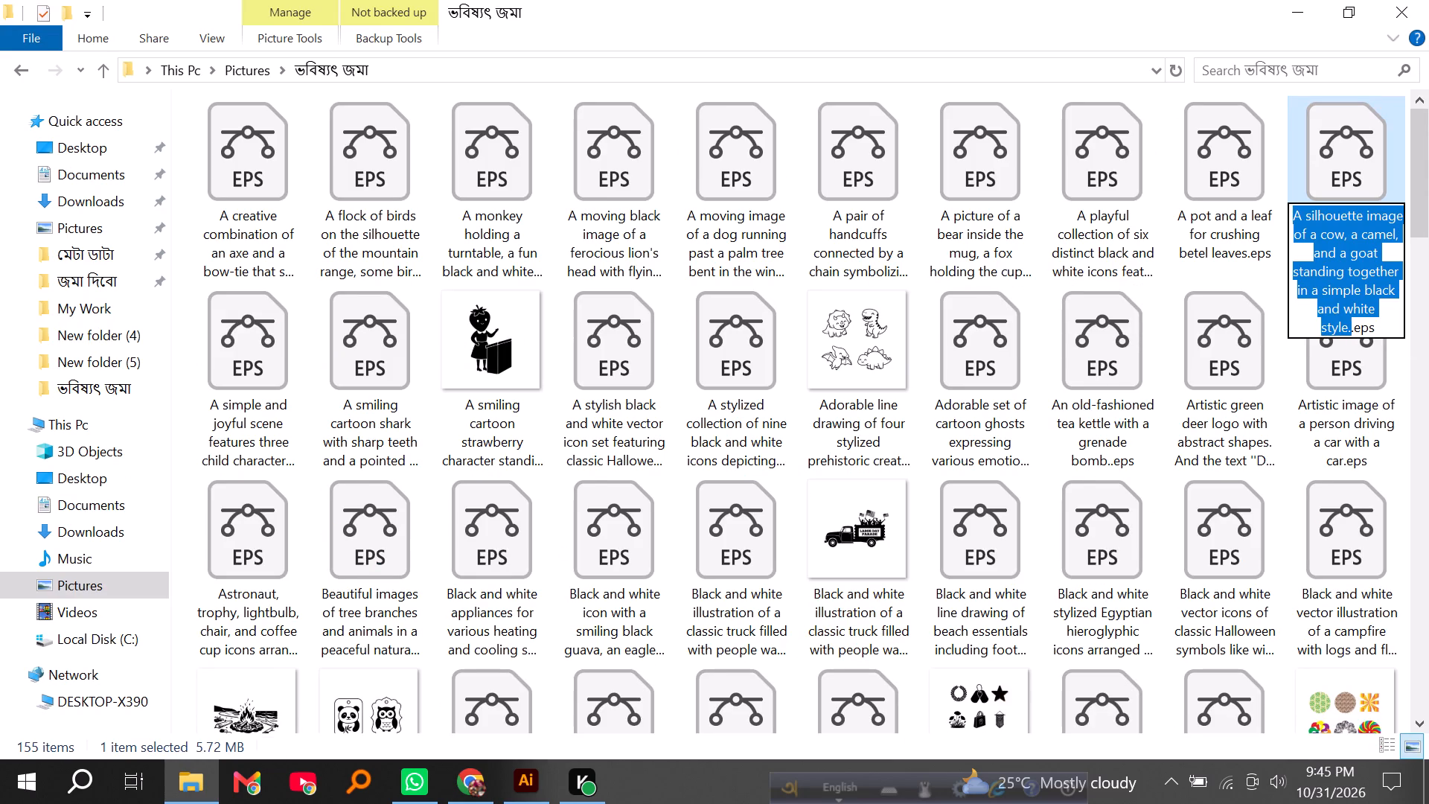
{"action": "key", "text": "ctrl+c"}
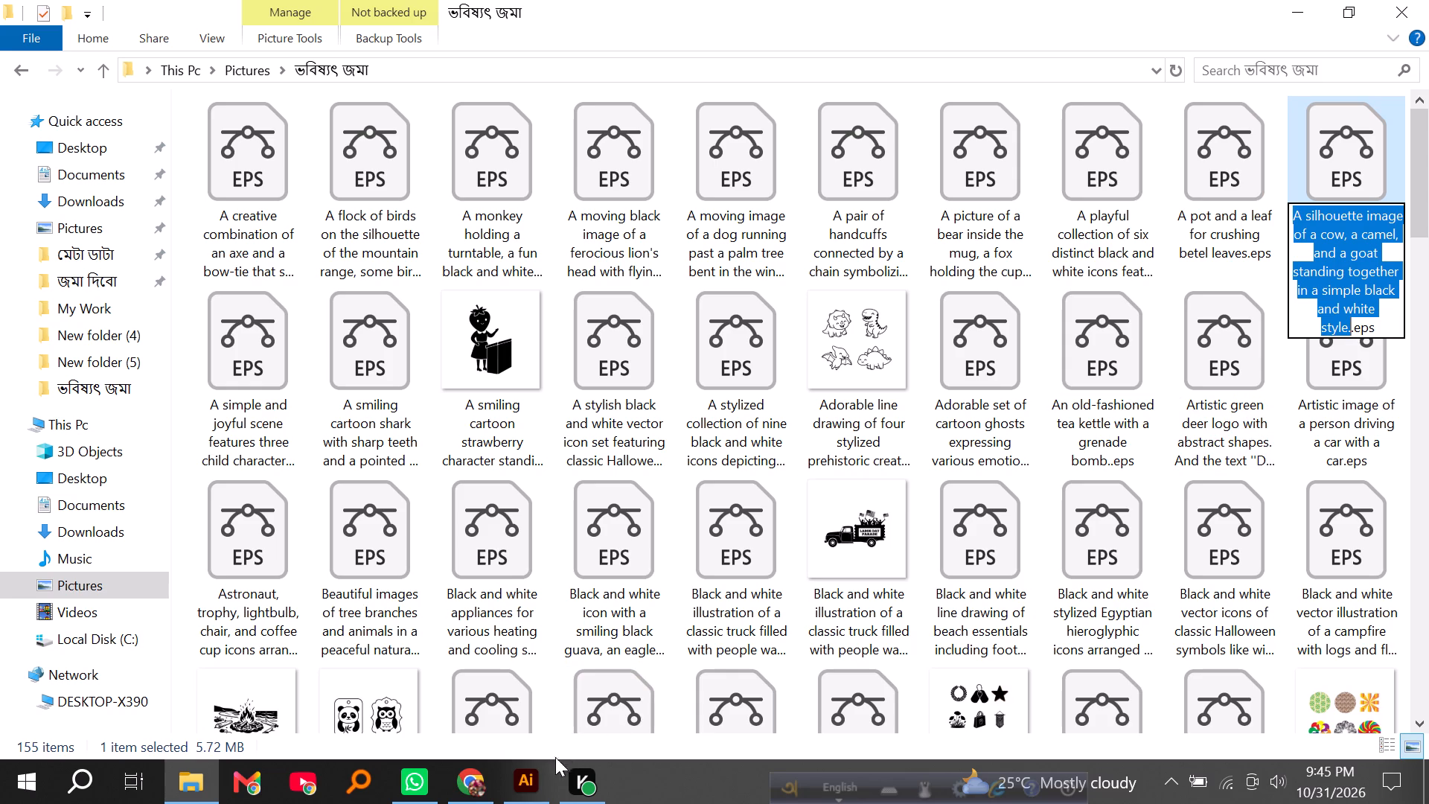
{"action": "left_click", "coordinate": [473, 779]}
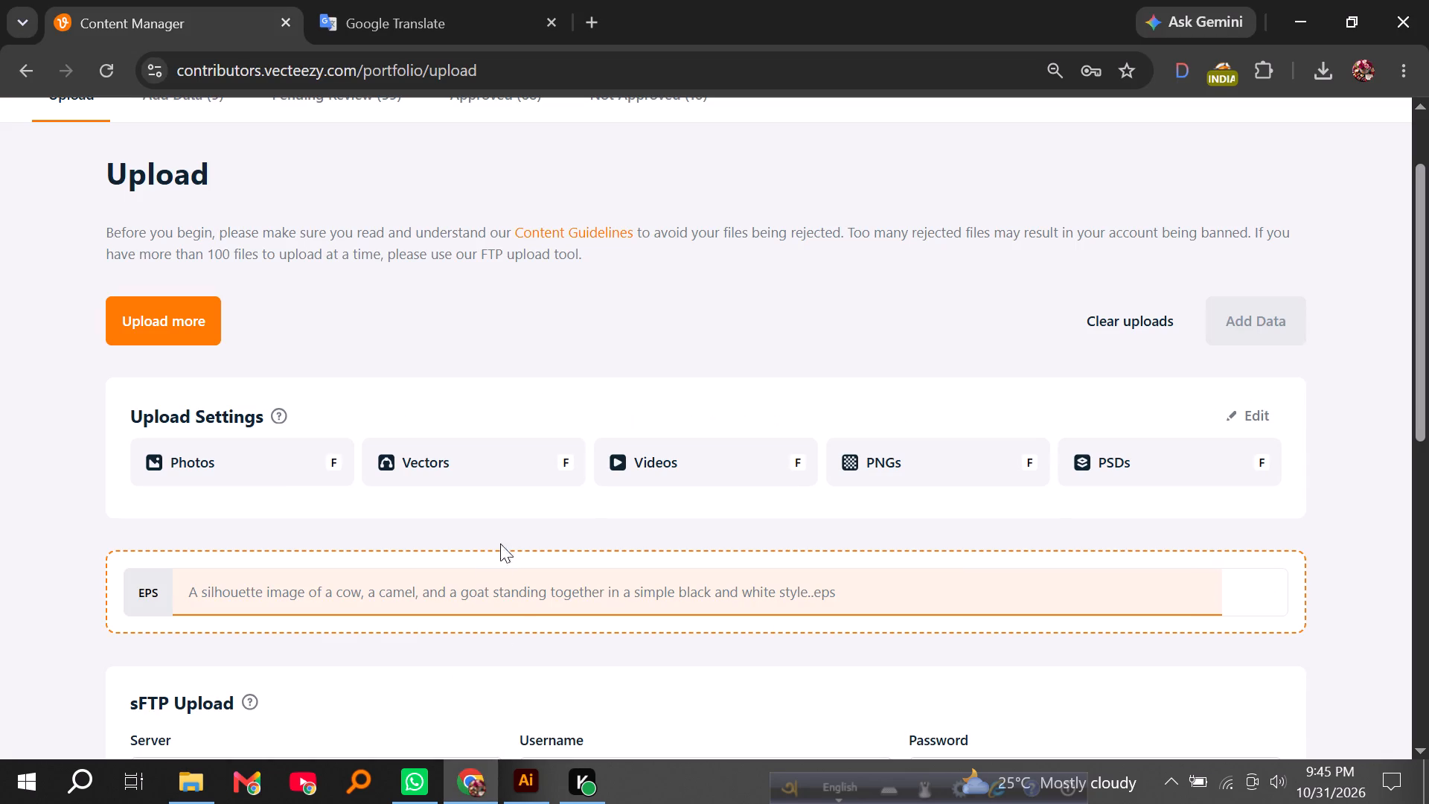
Go to Vecteezy's Add Data page and look over the uploaded vectors still needing data.
{"action": "scroll", "coordinate": [444, 437], "scroll_direction": "up", "scroll_amount": 2}
{"action": "left_click", "coordinate": [207, 211]}
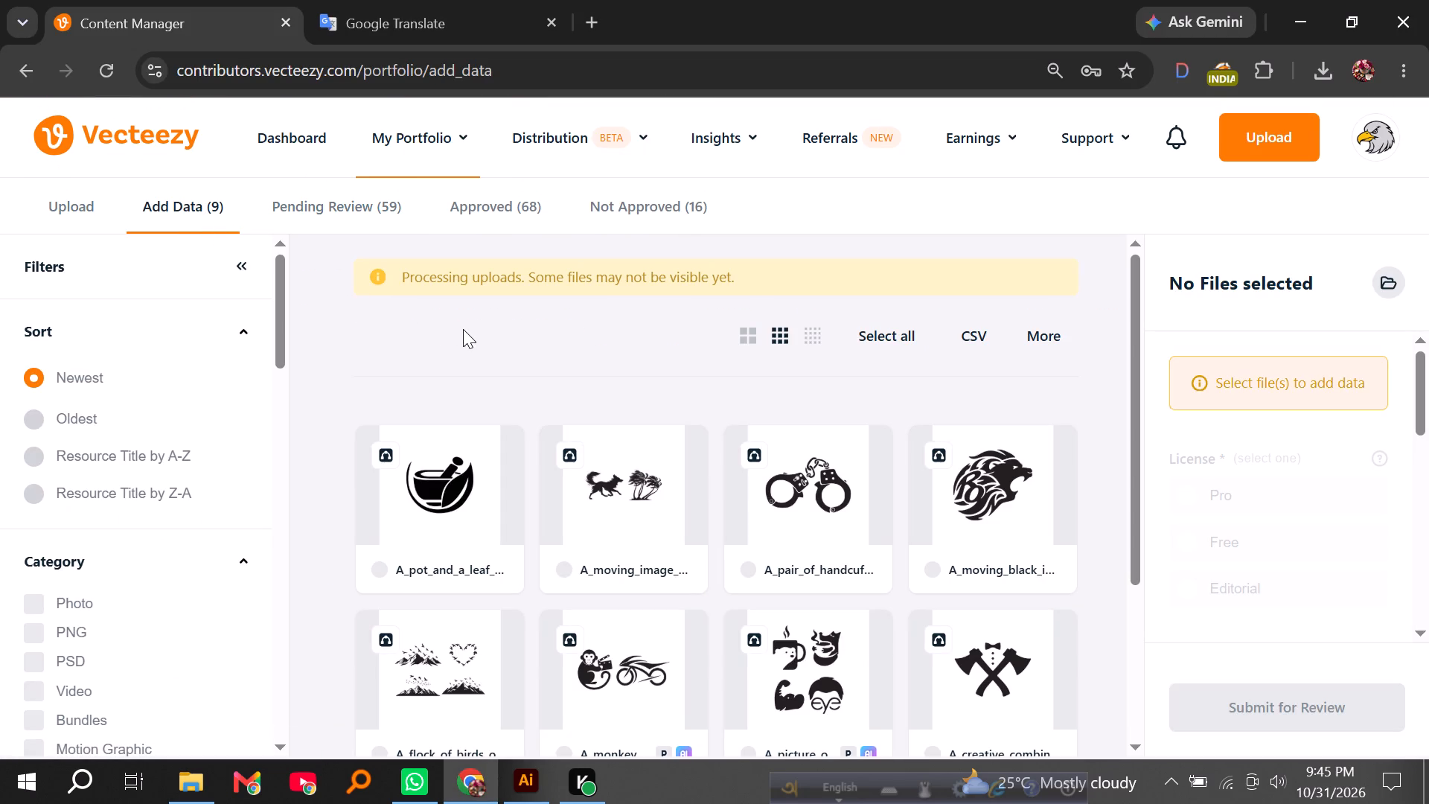
{"action": "scroll", "coordinate": [599, 498], "scroll_direction": "down", "scroll_amount": 2}
{"action": "scroll", "coordinate": [600, 500], "scroll_direction": "up", "scroll_amount": 1}
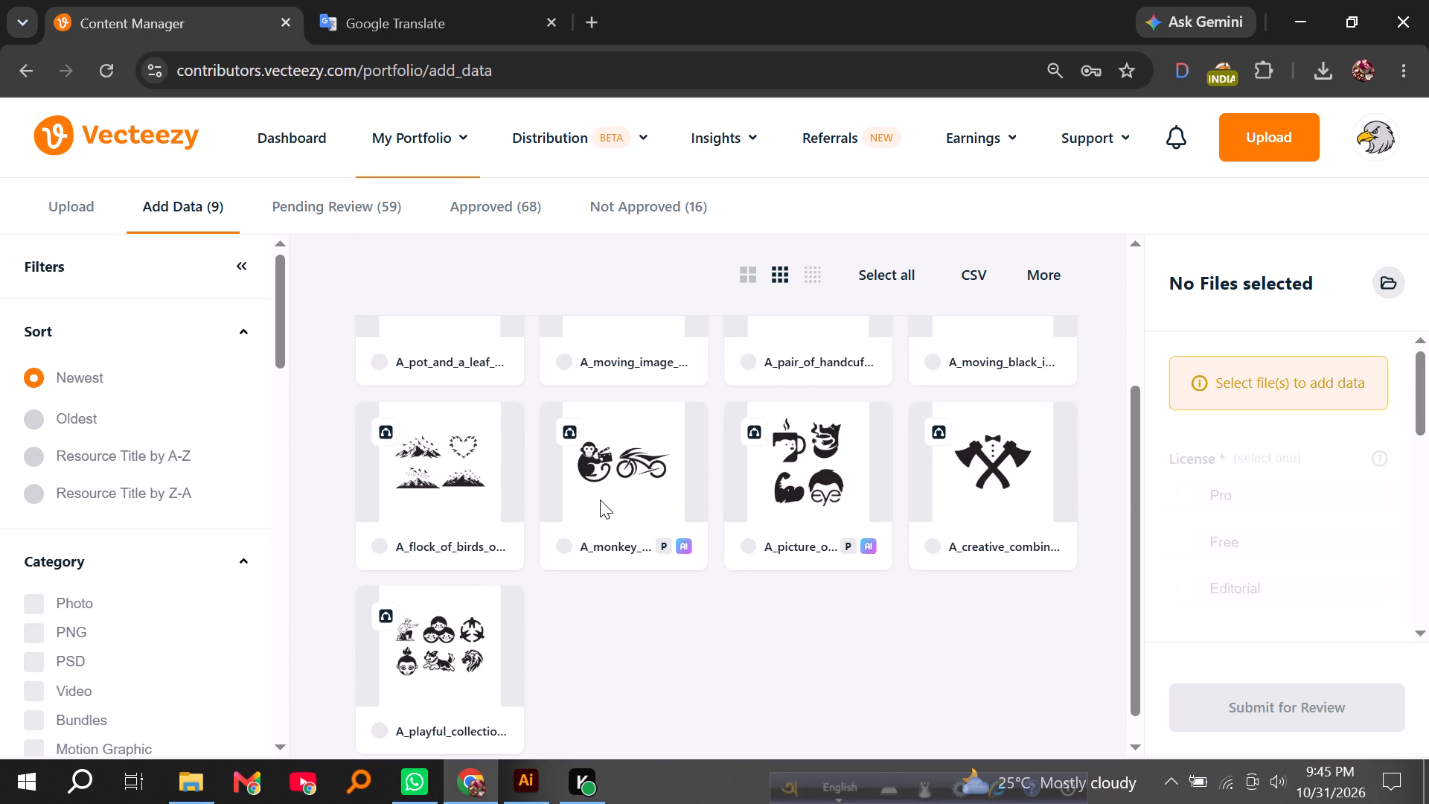
Set the flock of birds vector to Pro license and AI-generated with software Other, and save its data.
{"action": "left_click", "coordinate": [462, 552]}
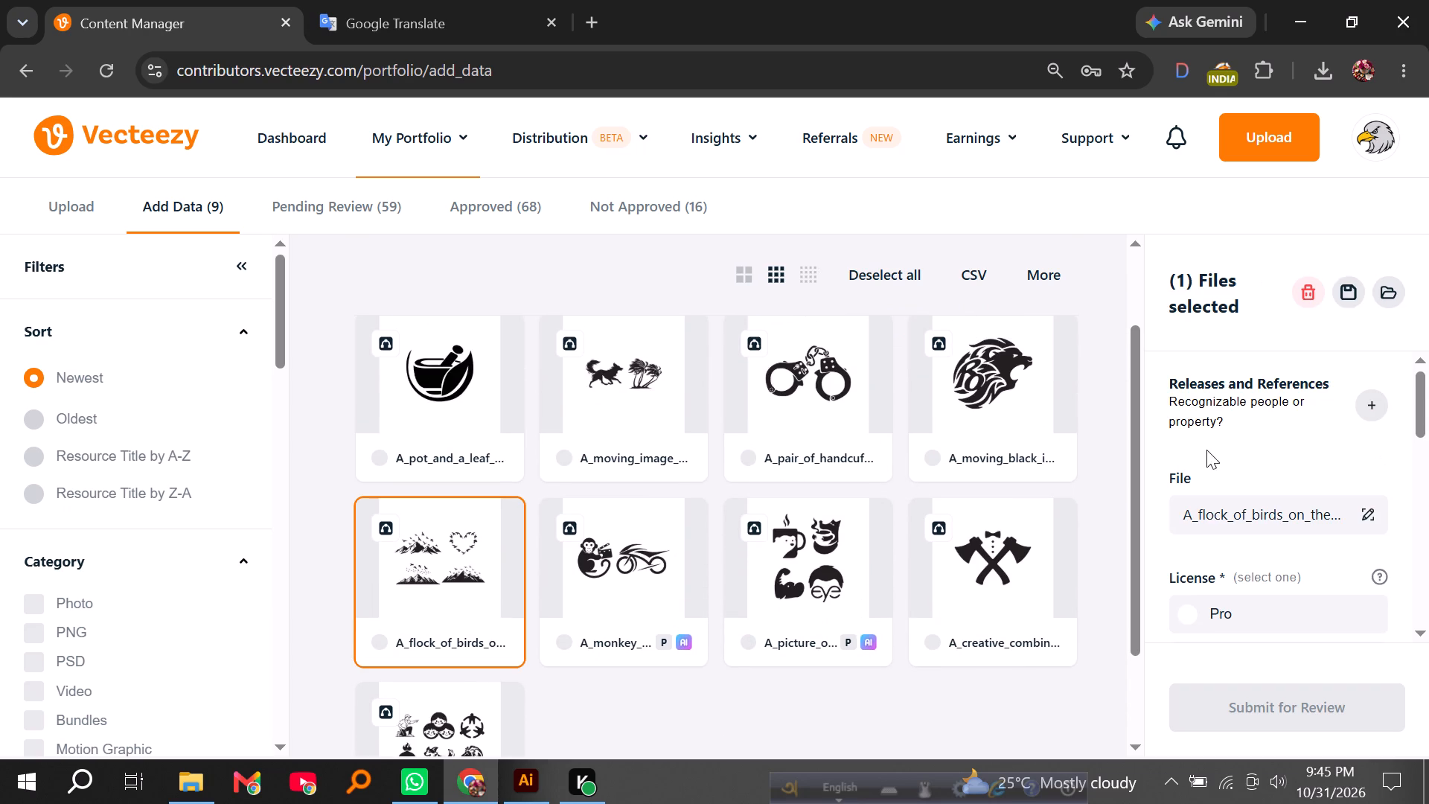
{"action": "scroll", "coordinate": [1274, 476], "scroll_direction": "up", "scroll_amount": 1}
{"action": "scroll", "coordinate": [1279, 488], "scroll_direction": "down", "scroll_amount": 1}
{"action": "left_click", "coordinate": [1220, 508]}
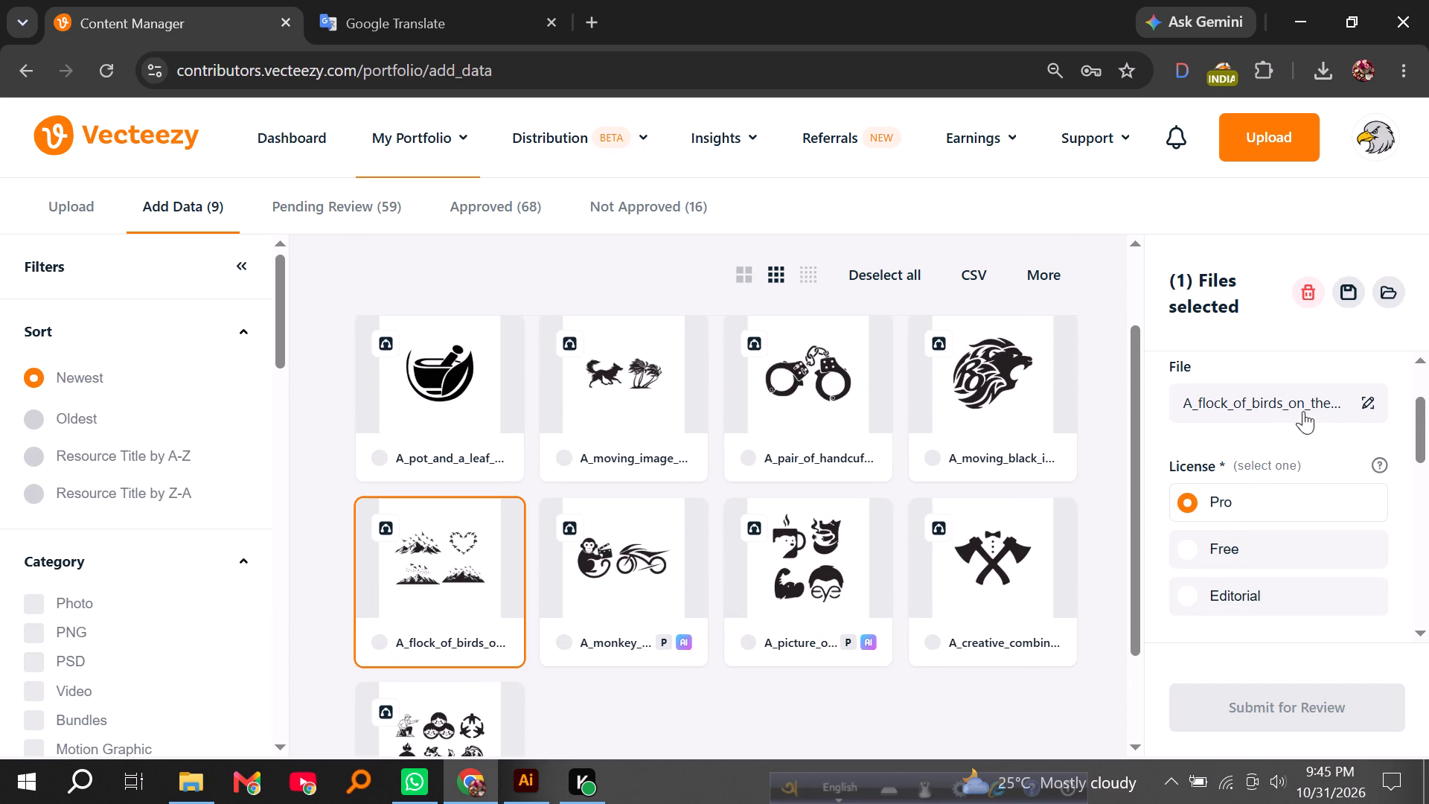
{"action": "scroll", "coordinate": [1317, 455], "scroll_direction": "down", "scroll_amount": 2}
{"action": "left_click", "coordinate": [1290, 532]}
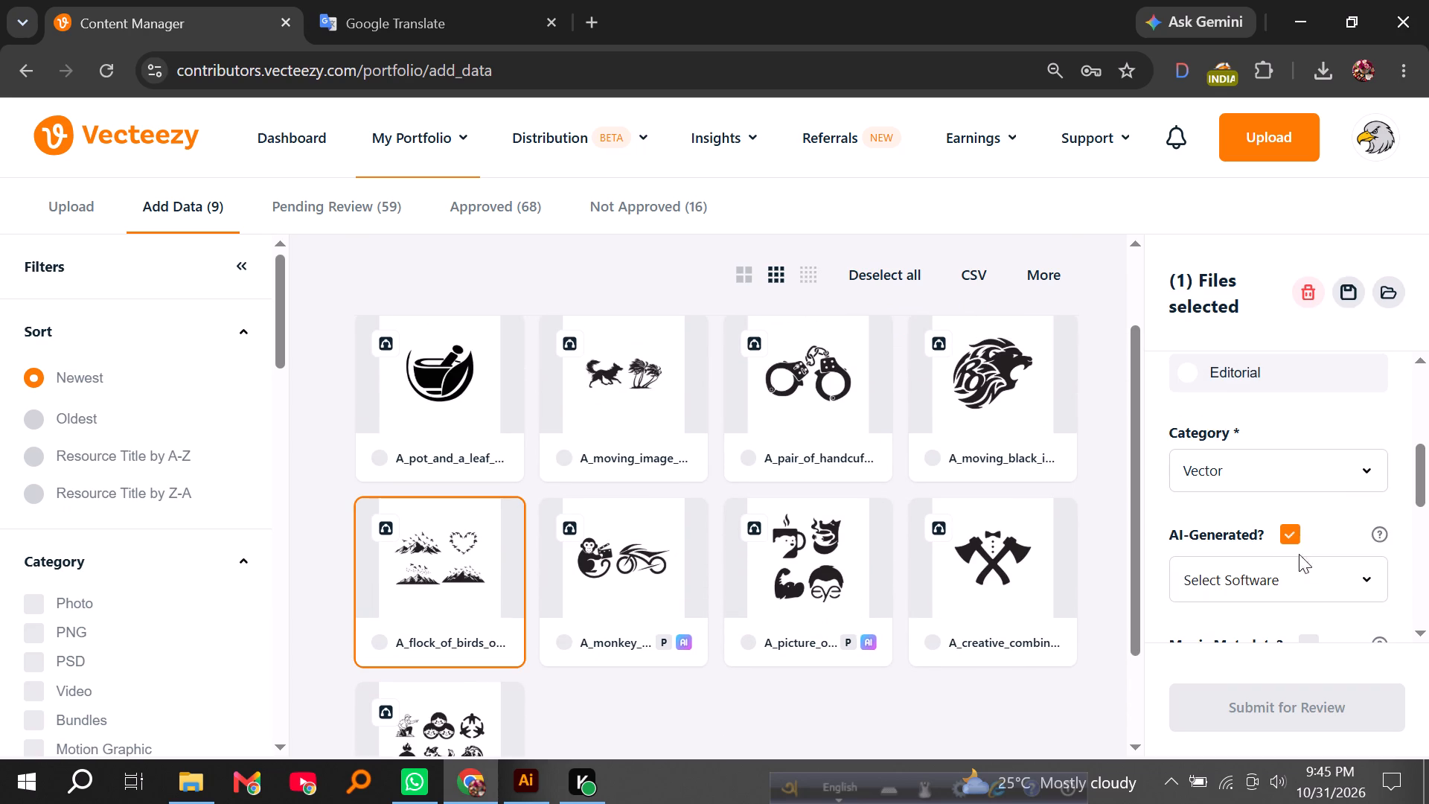
{"action": "left_click", "coordinate": [1291, 582]}
{"action": "left_click", "coordinate": [1201, 720]}
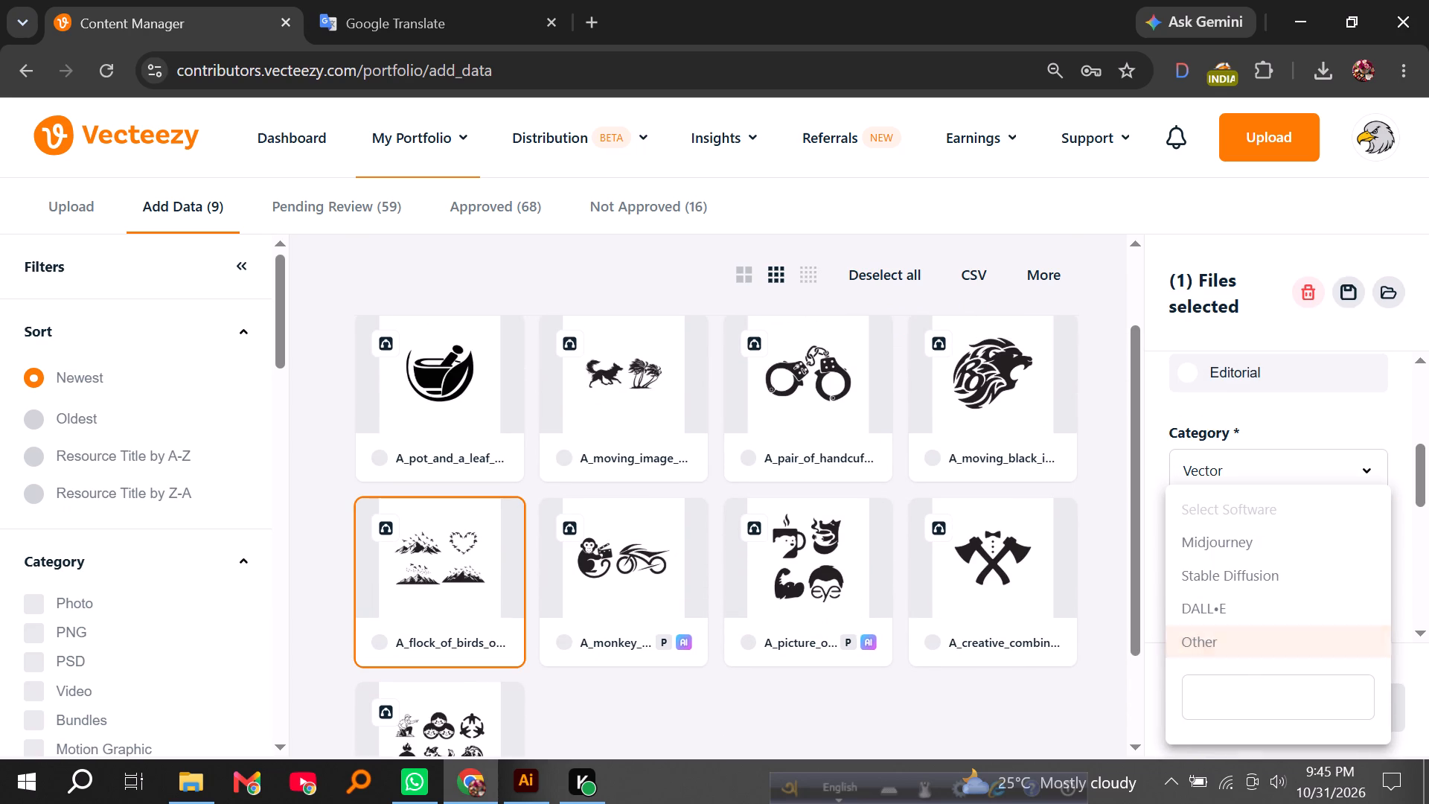
{"action": "left_click", "coordinate": [1244, 700]}
{"action": "left_click", "coordinate": [1302, 636]}
{"action": "key", "text": "Return"}
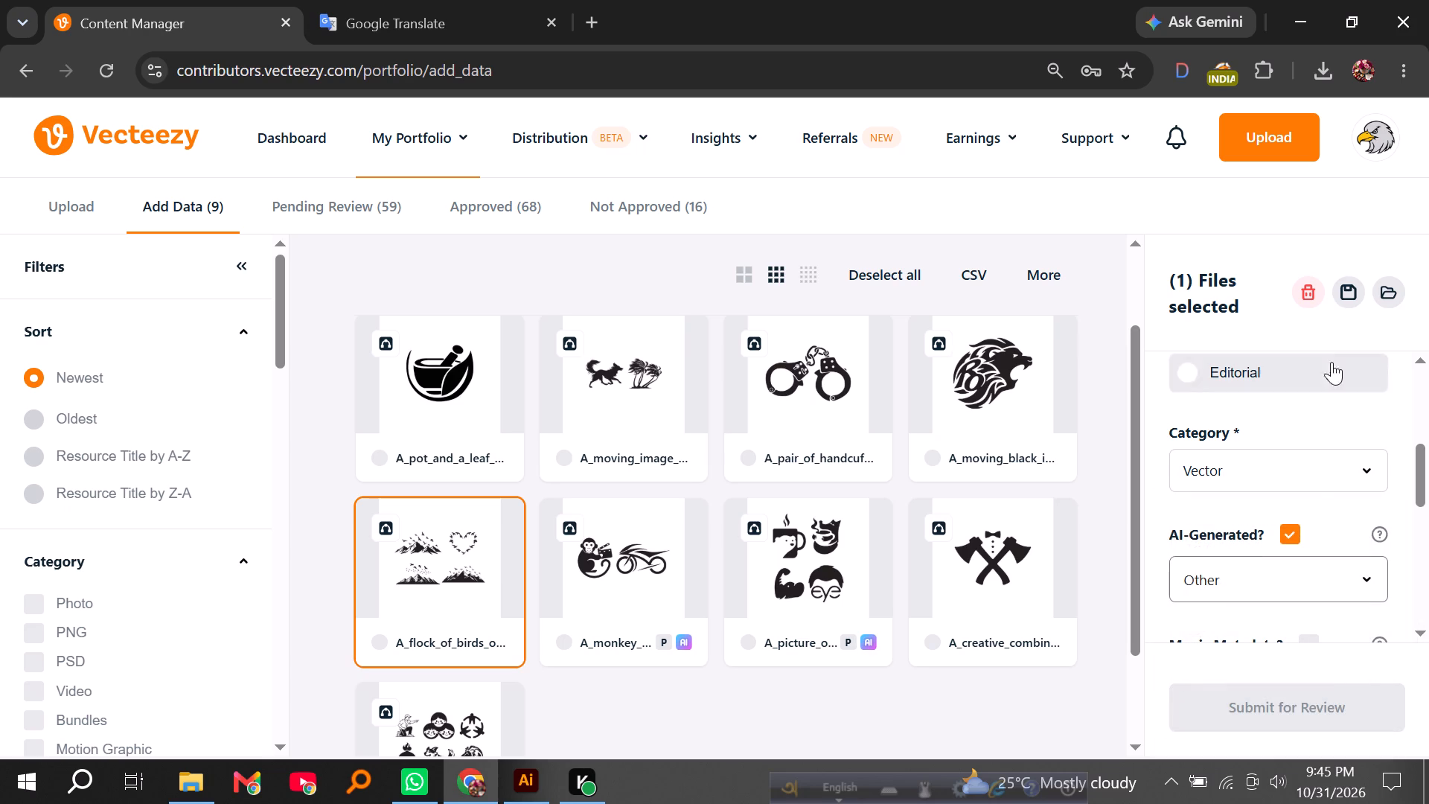
{"action": "left_click", "coordinate": [1343, 299]}
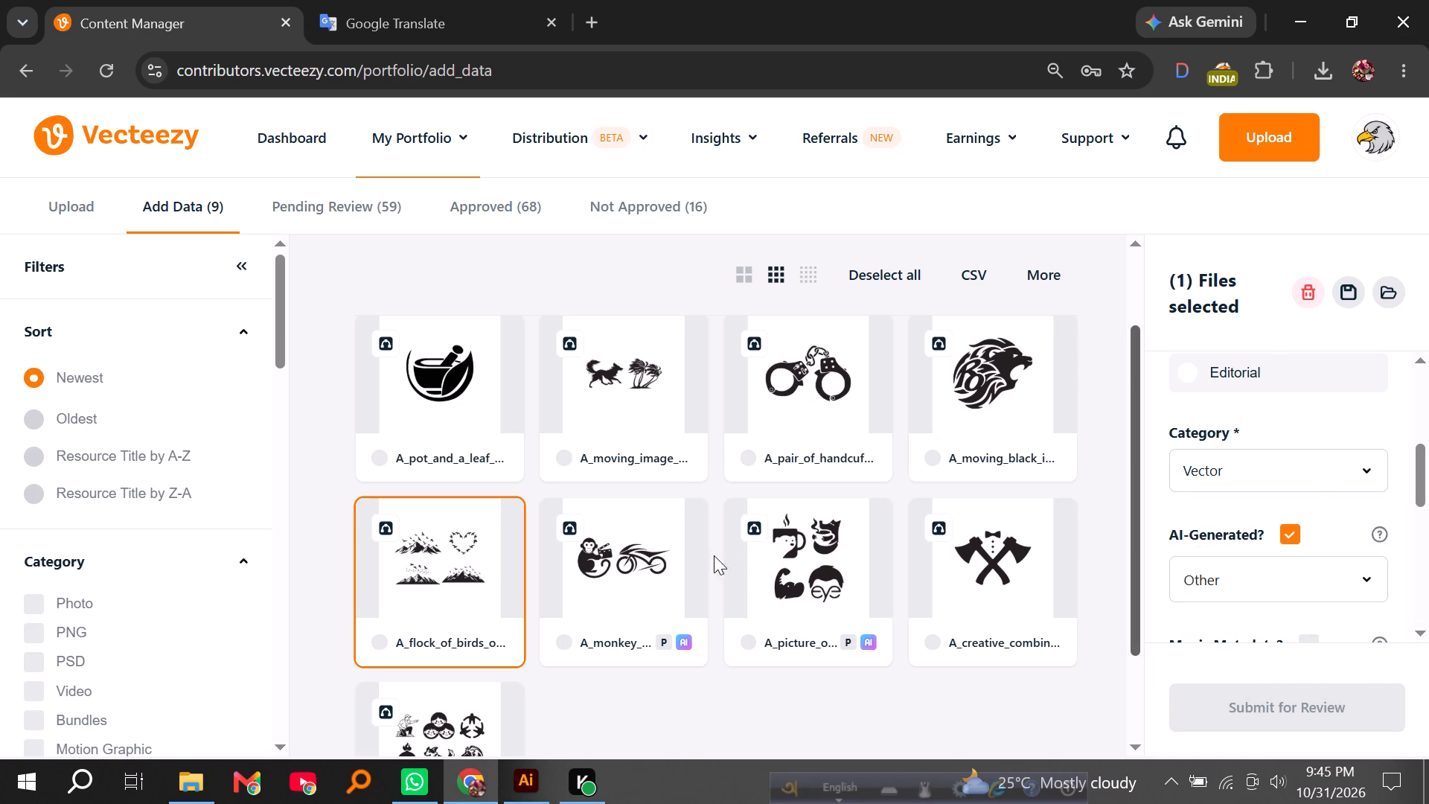
Refresh the Add Data file list to bring in the newly uploaded cow, camel and goat silhouette.
{"action": "scroll", "coordinate": [685, 555], "scroll_direction": "up", "scroll_amount": 2}
{"action": "left_click", "coordinate": [551, 273]}
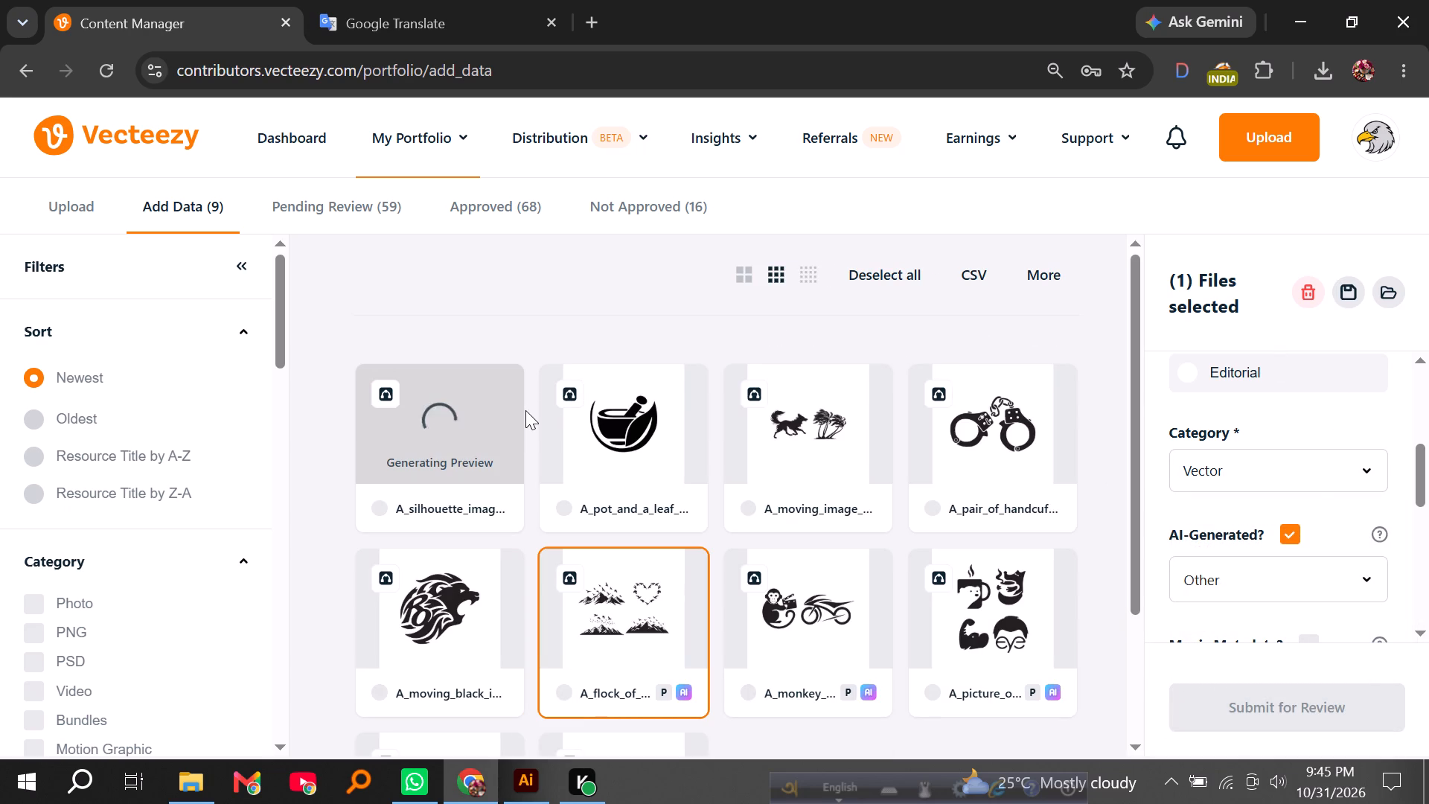
Set the lion's head vector to Pro license and AI-generated with Other software "flow", and save its data.
{"action": "scroll", "coordinate": [592, 437], "scroll_direction": "down", "scroll_amount": 1}
{"action": "scroll", "coordinate": [592, 437], "scroll_direction": "up", "scroll_amount": 1}
{"action": "scroll", "coordinate": [723, 435], "scroll_direction": "down", "scroll_amount": 1}
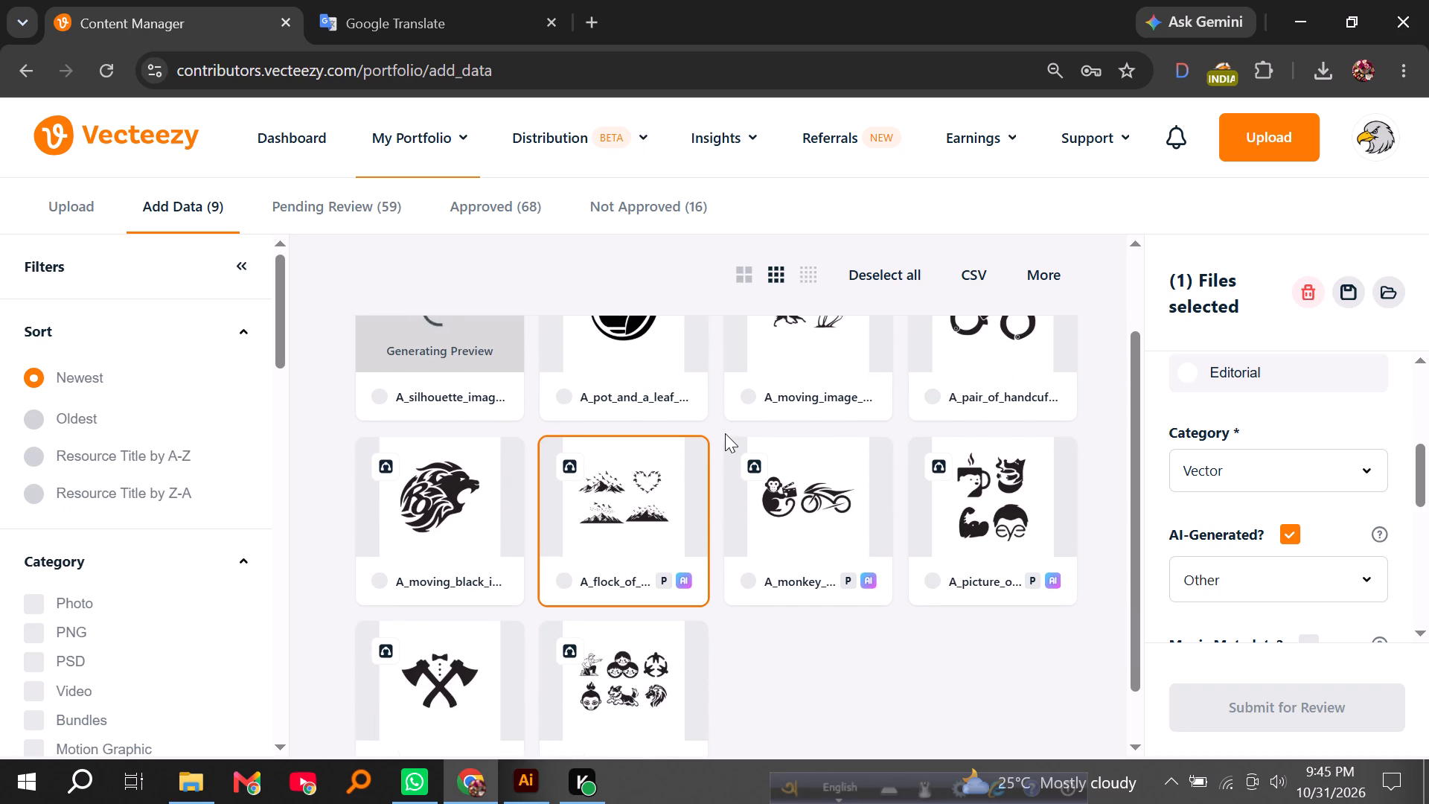
{"action": "left_click", "coordinate": [472, 507]}
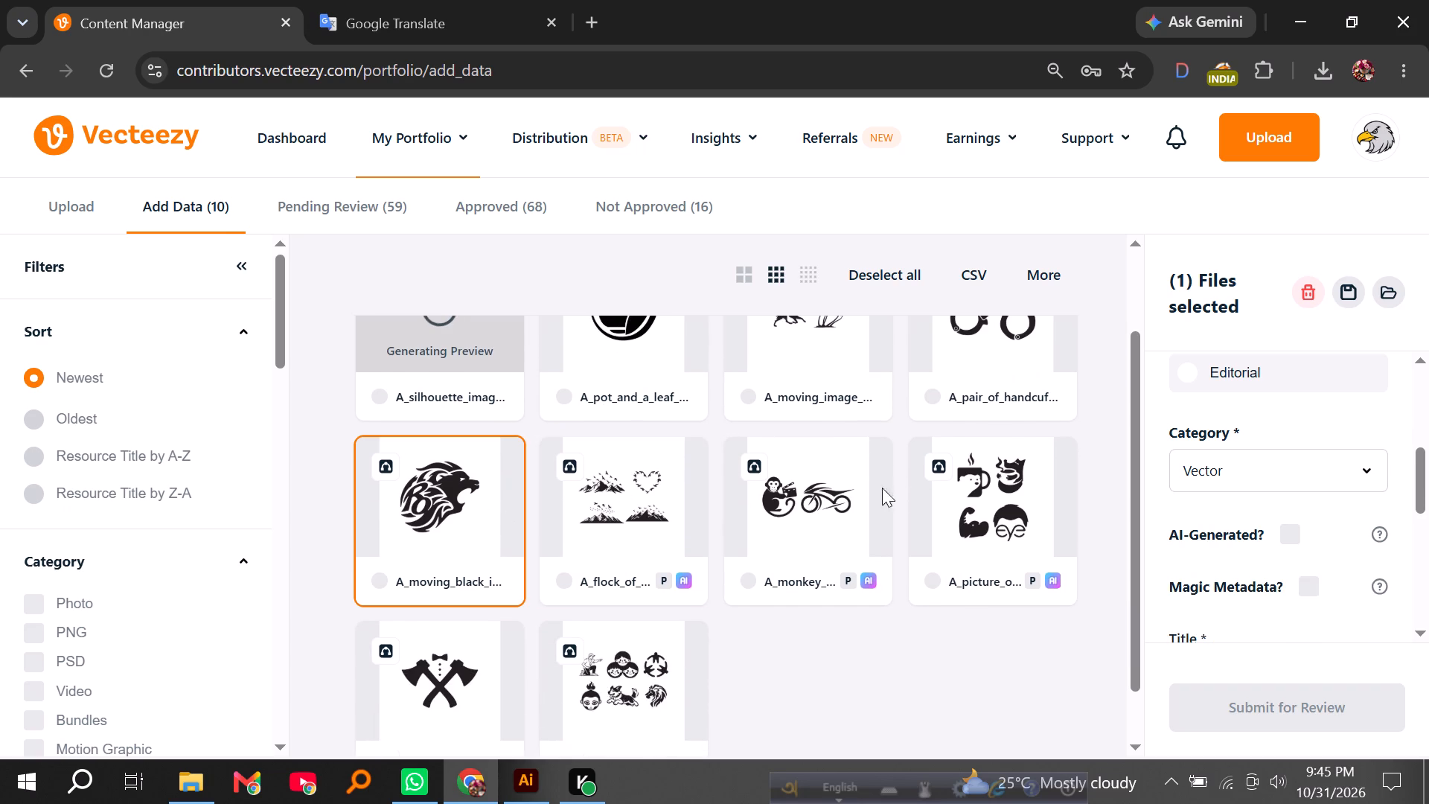
{"action": "scroll", "coordinate": [1248, 482], "scroll_direction": "down", "scroll_amount": 2}
{"action": "scroll", "coordinate": [1242, 506], "scroll_direction": "up", "scroll_amount": 3}
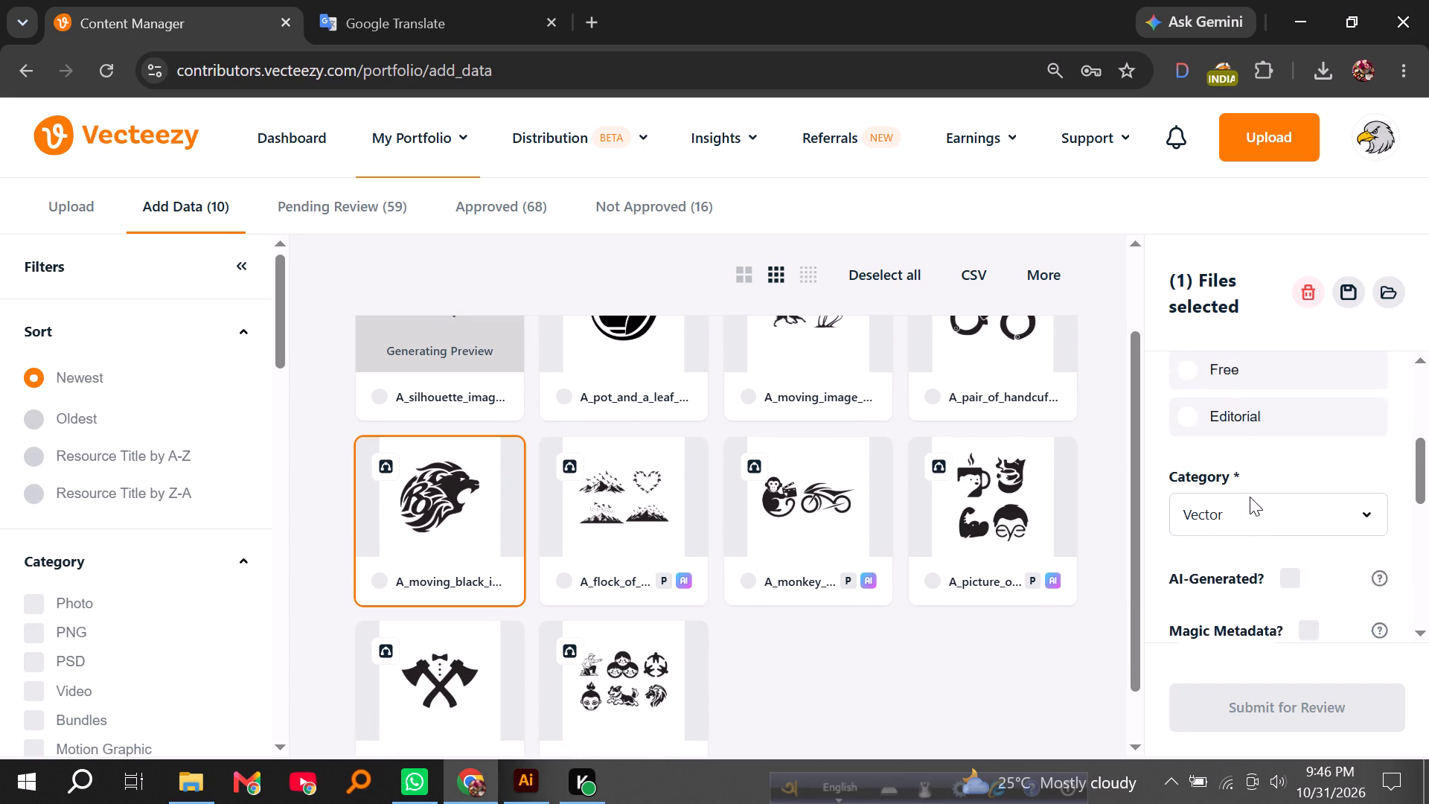
{"action": "left_click", "coordinate": [1240, 386]}
{"action": "scroll", "coordinate": [1271, 480], "scroll_direction": "down", "scroll_amount": 2}
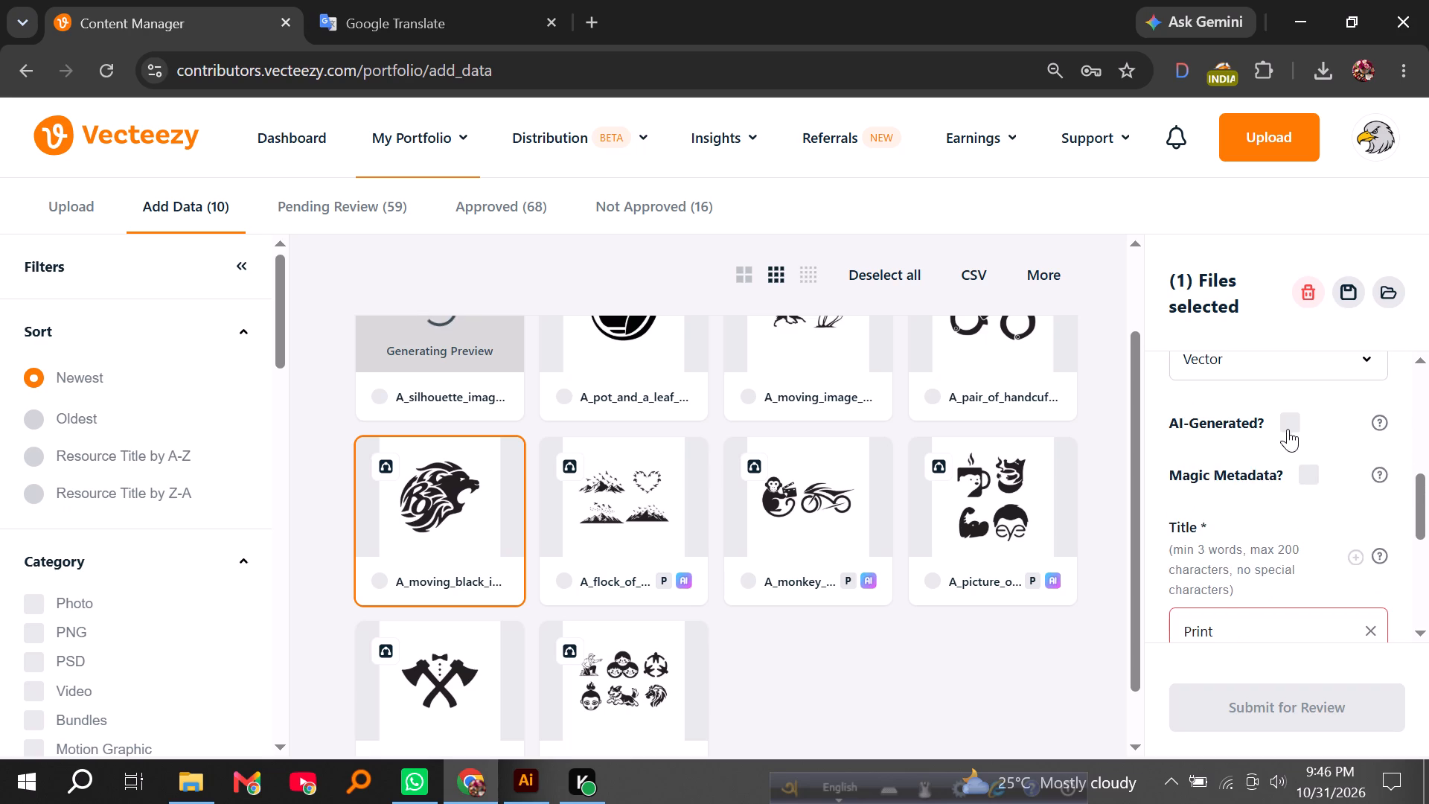
{"action": "left_click", "coordinate": [1287, 419]}
{"action": "left_click", "coordinate": [1283, 470]}
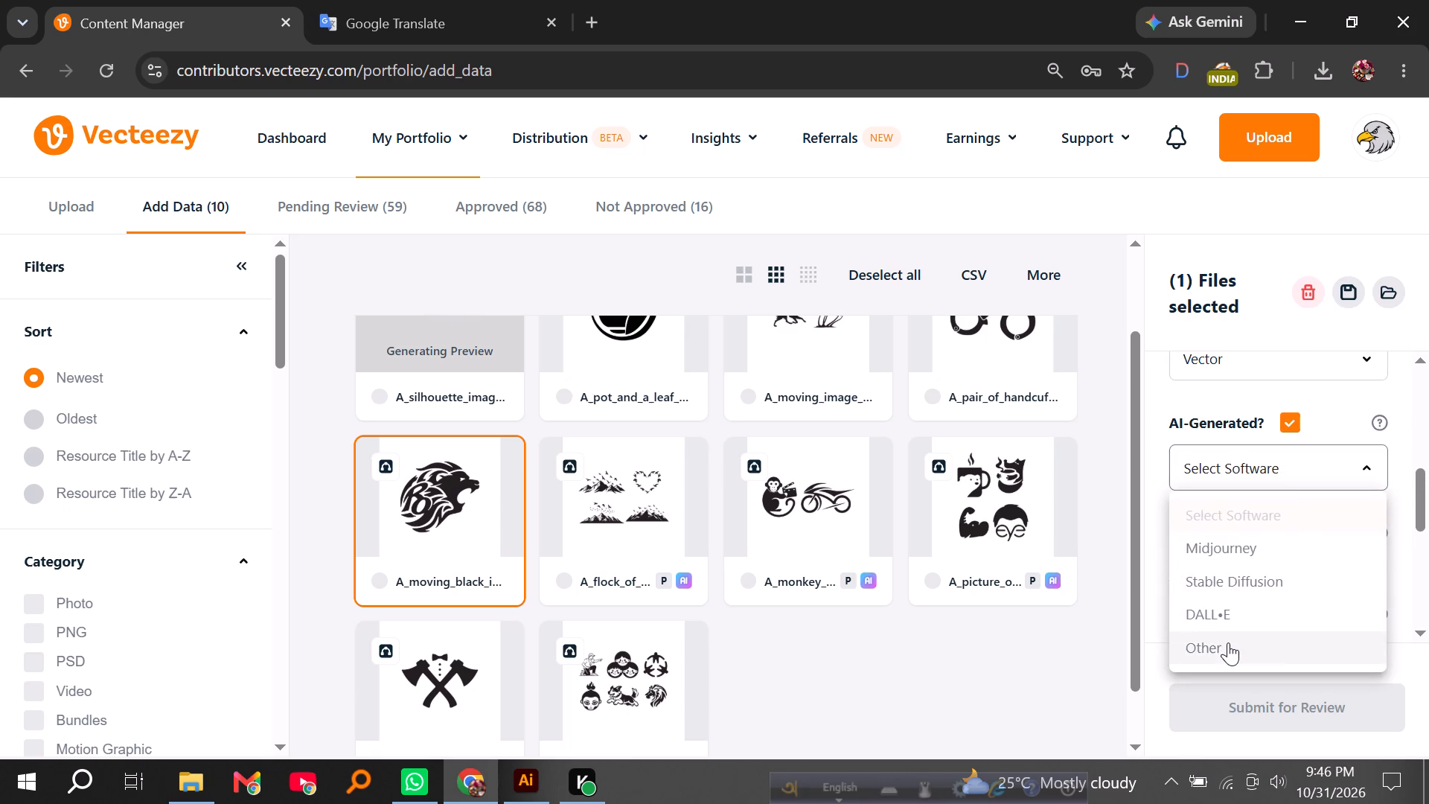
{"action": "left_click", "coordinate": [1228, 642]}
{"action": "left_click", "coordinate": [1226, 691]}
{"action": "left_click", "coordinate": [1276, 633]}
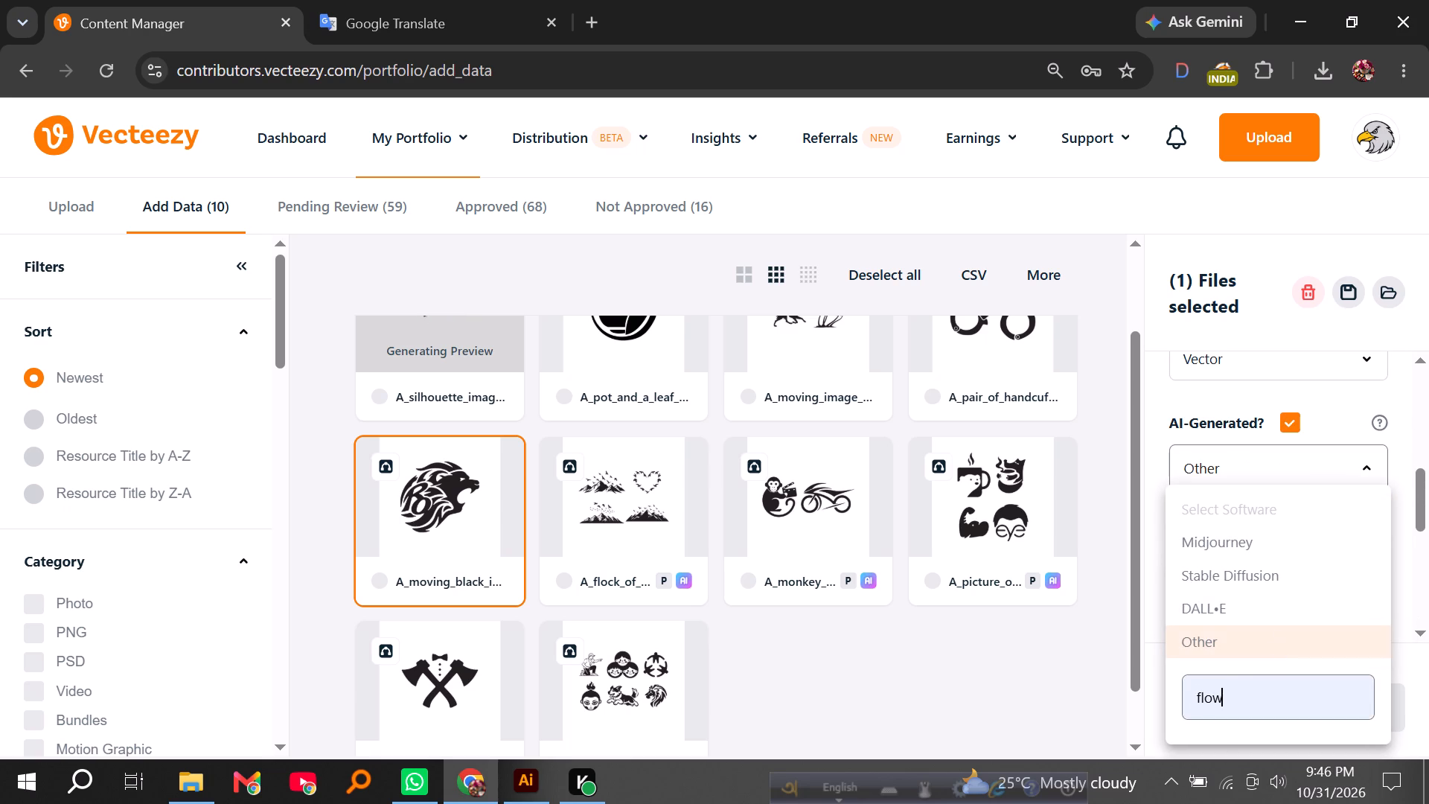
{"action": "key", "text": "Return"}
{"action": "left_click", "coordinate": [1349, 287]}
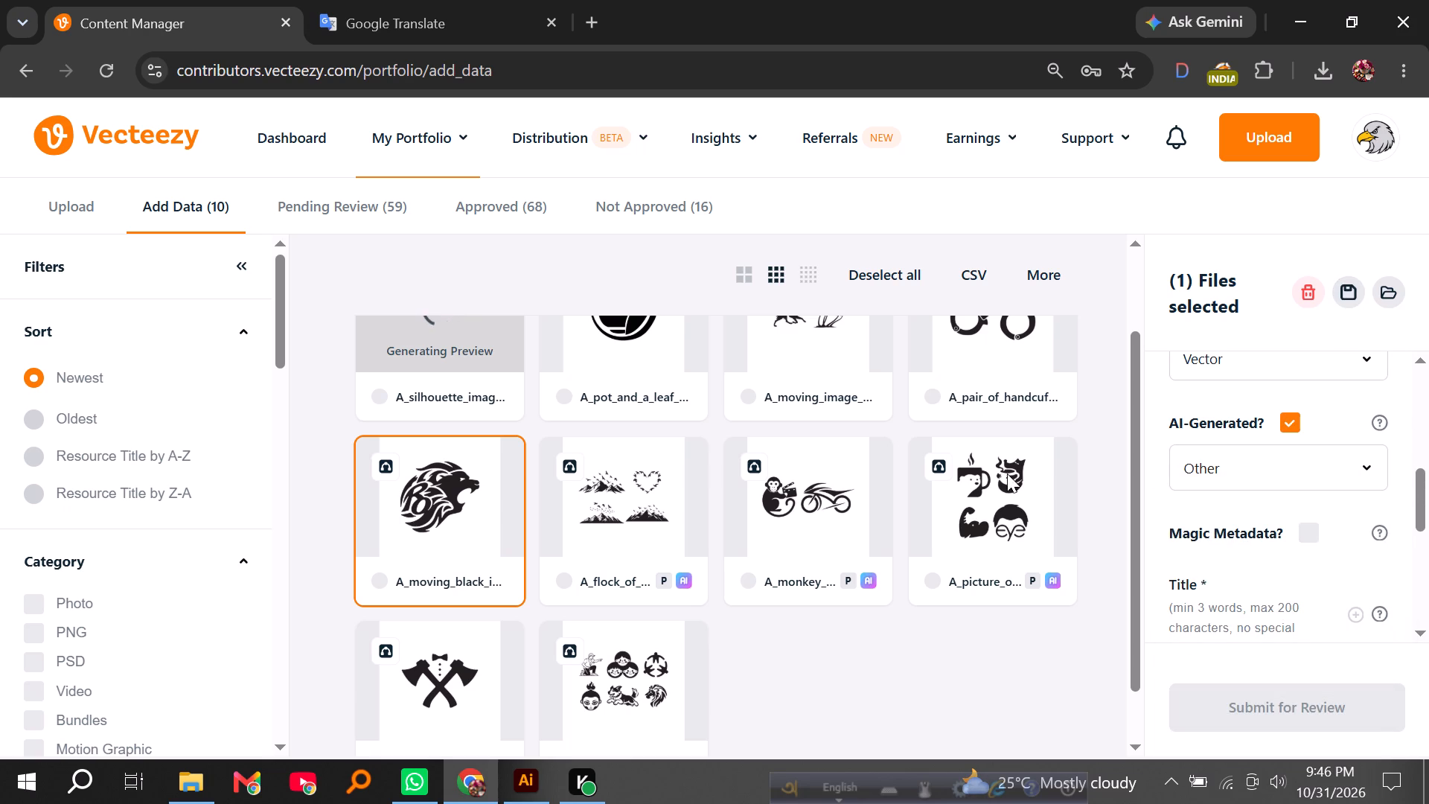
Select the cow, camel and goat silhouette in the Add Data list and set its license to Pro.
{"action": "scroll", "coordinate": [490, 527], "scroll_direction": "up", "scroll_amount": 2}
{"action": "left_click", "coordinate": [588, 443]}
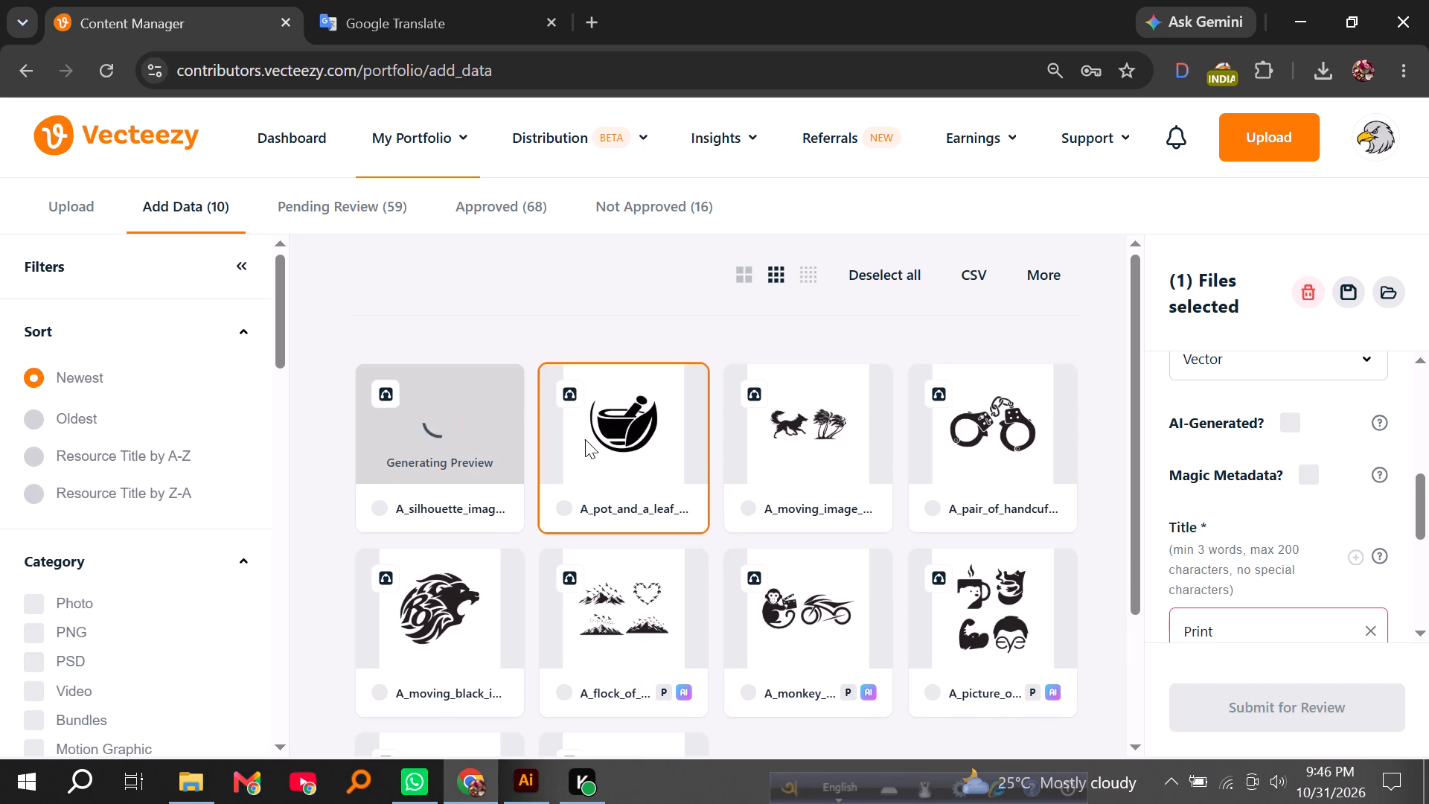
{"action": "left_click", "coordinate": [444, 451]}
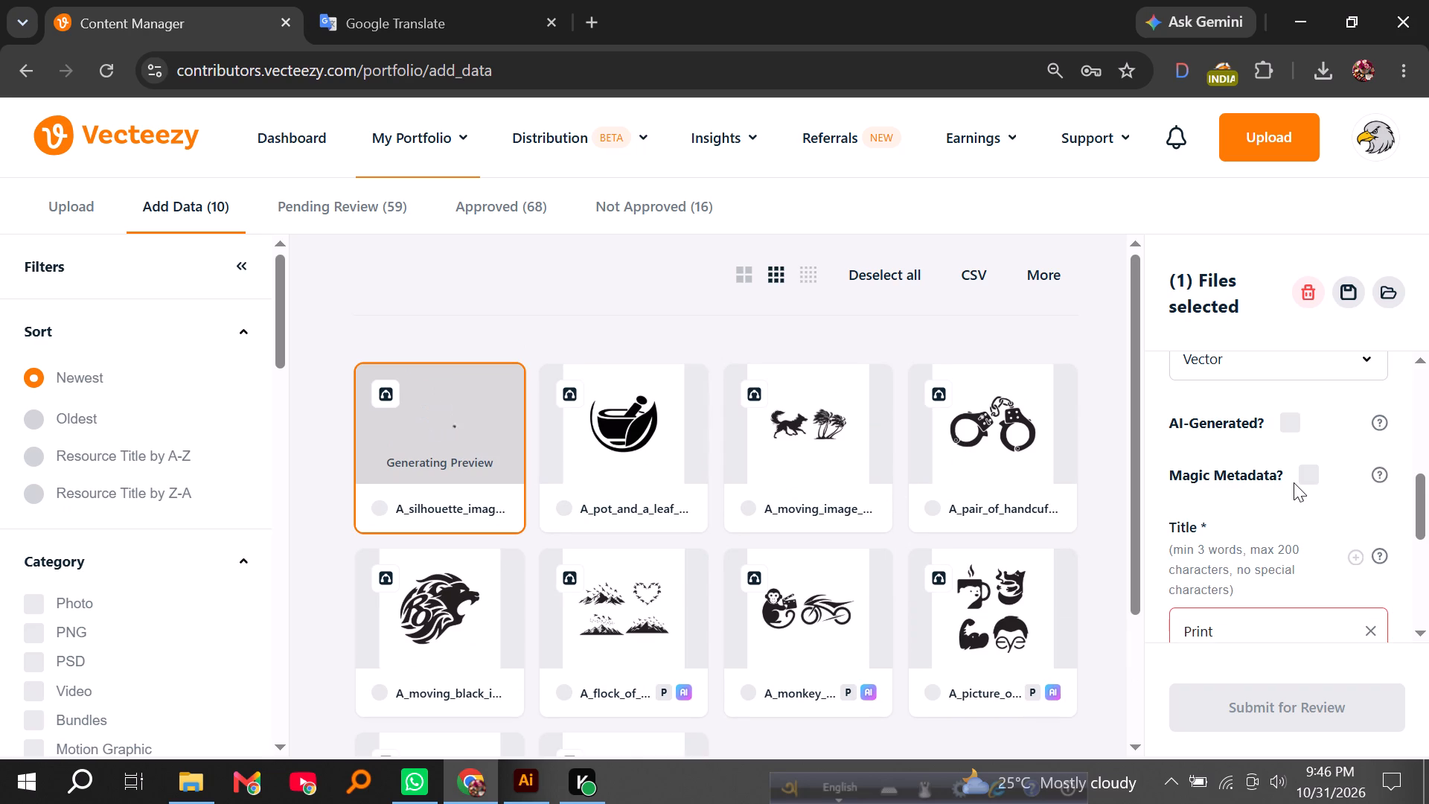
{"action": "scroll", "coordinate": [1294, 482], "scroll_direction": "up", "scroll_amount": 2}
{"action": "left_click", "coordinate": [1241, 396]}
{"action": "scroll", "coordinate": [1262, 491], "scroll_direction": "down", "scroll_amount": 1}
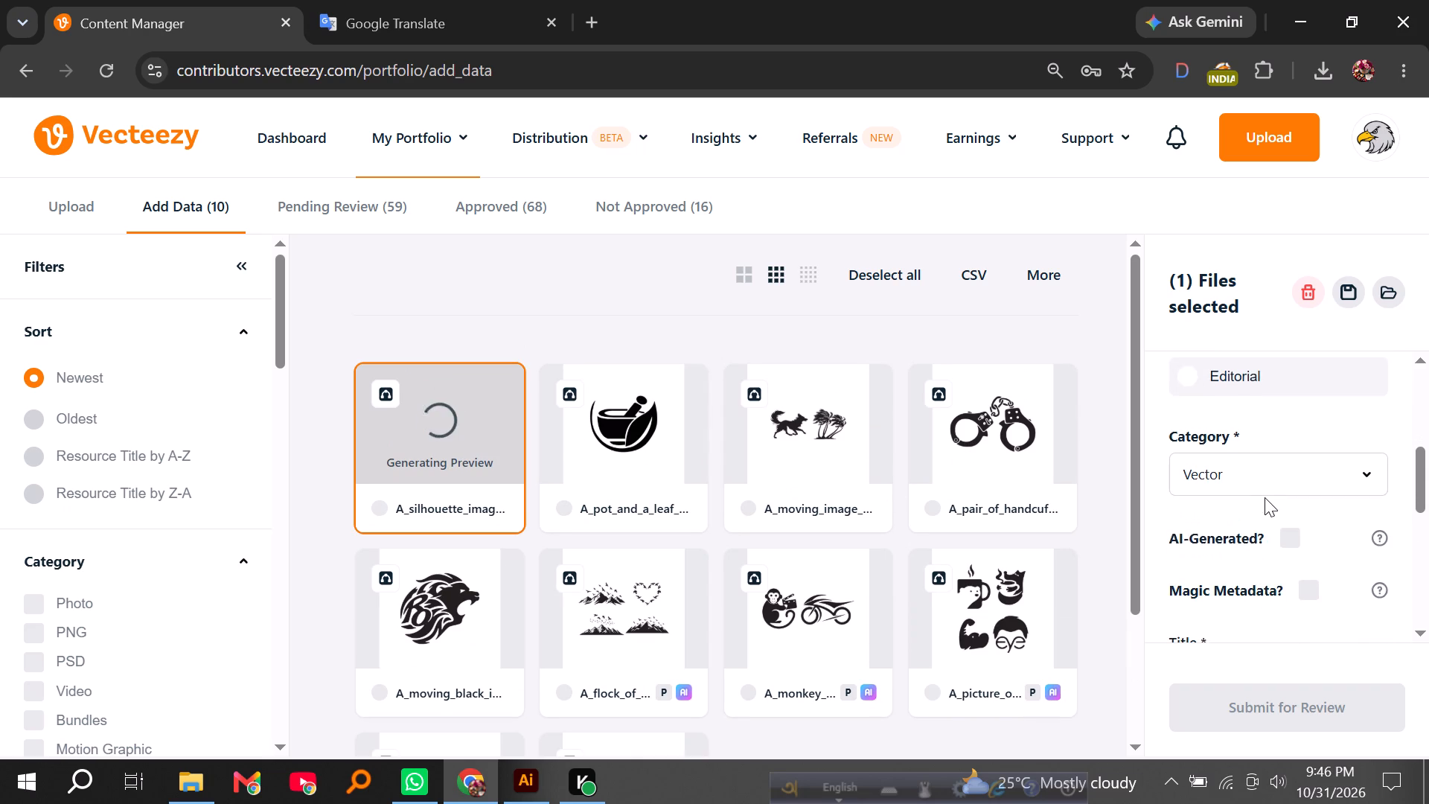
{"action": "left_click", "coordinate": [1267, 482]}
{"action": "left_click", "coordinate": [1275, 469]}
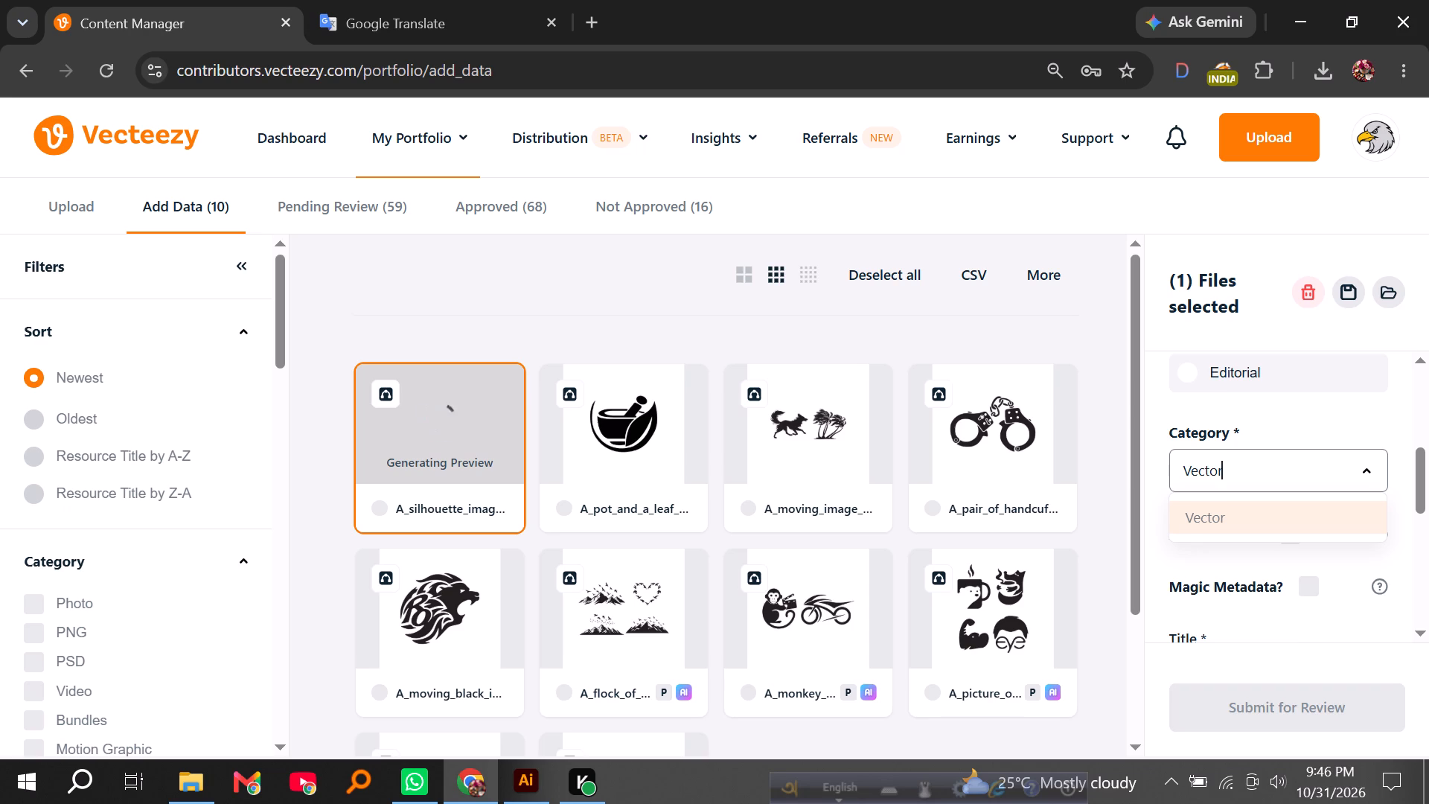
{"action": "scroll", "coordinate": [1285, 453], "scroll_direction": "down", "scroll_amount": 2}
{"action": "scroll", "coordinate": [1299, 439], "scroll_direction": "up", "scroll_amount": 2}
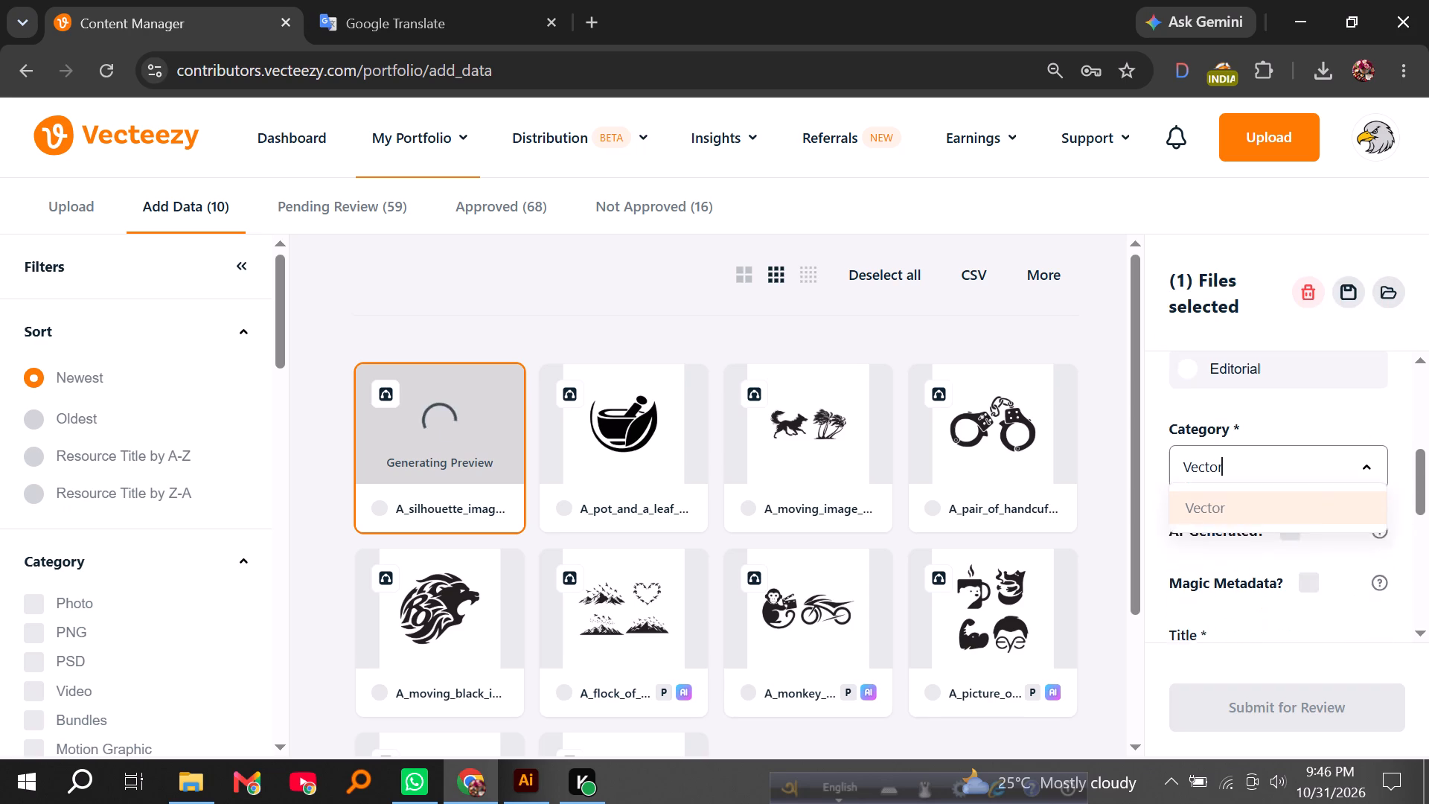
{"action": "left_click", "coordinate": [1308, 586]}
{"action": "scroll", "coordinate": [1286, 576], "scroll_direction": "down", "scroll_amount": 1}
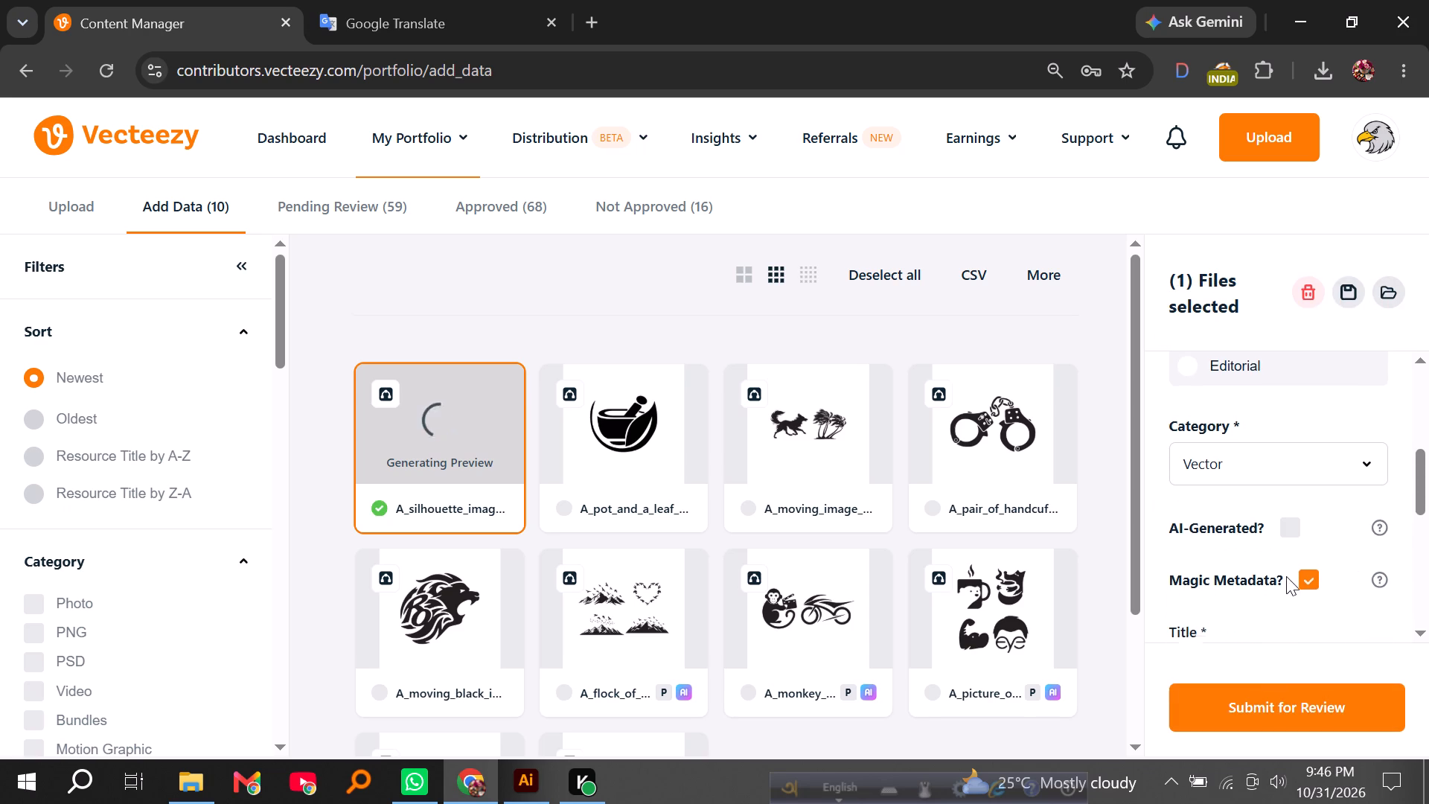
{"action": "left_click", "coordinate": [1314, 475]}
Mark the cow, camel and goat silhouette as AI-generated with software Other and save its data.
{"action": "left_click", "coordinate": [1289, 430]}
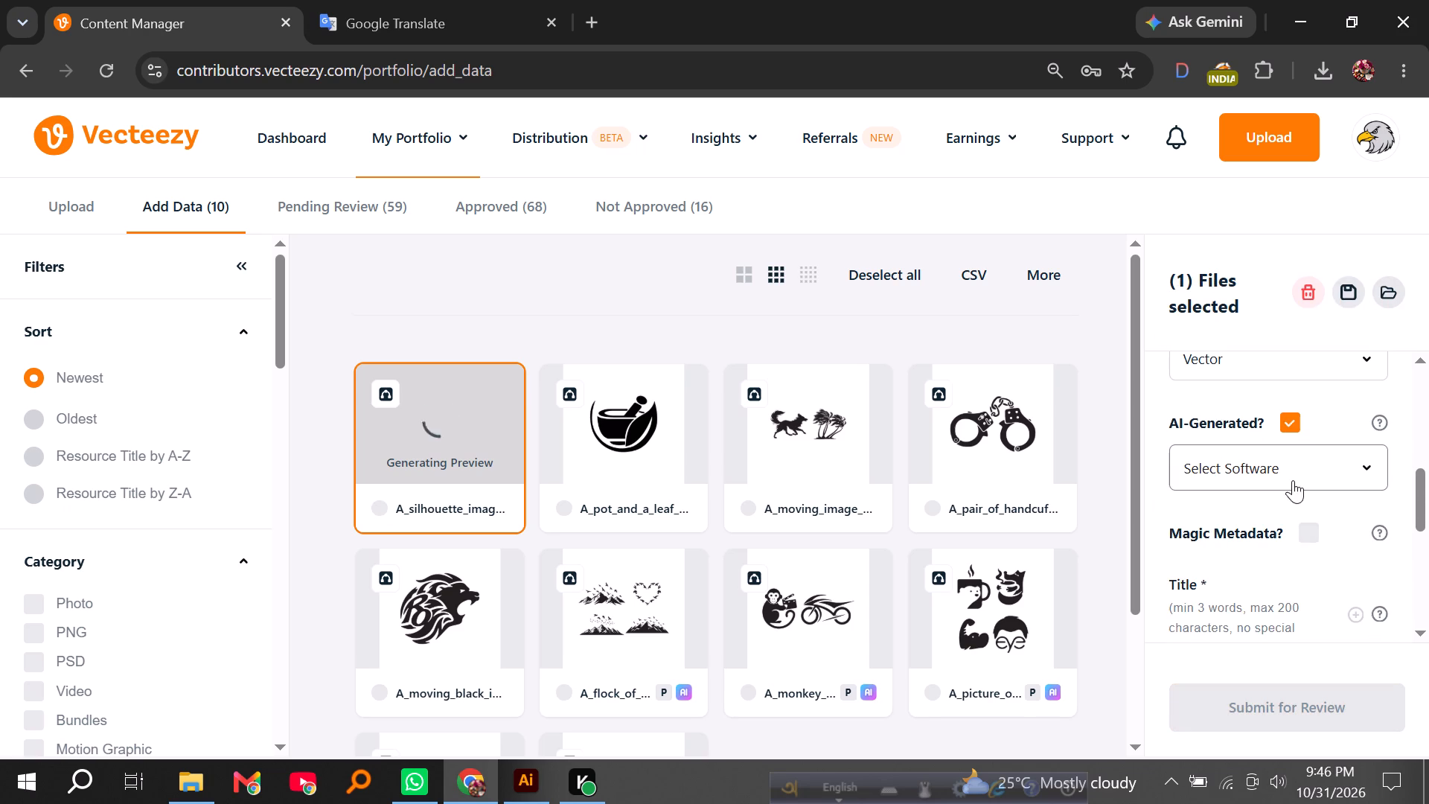
{"action": "left_click", "coordinate": [1283, 470]}
{"action": "left_click", "coordinate": [1256, 644]}
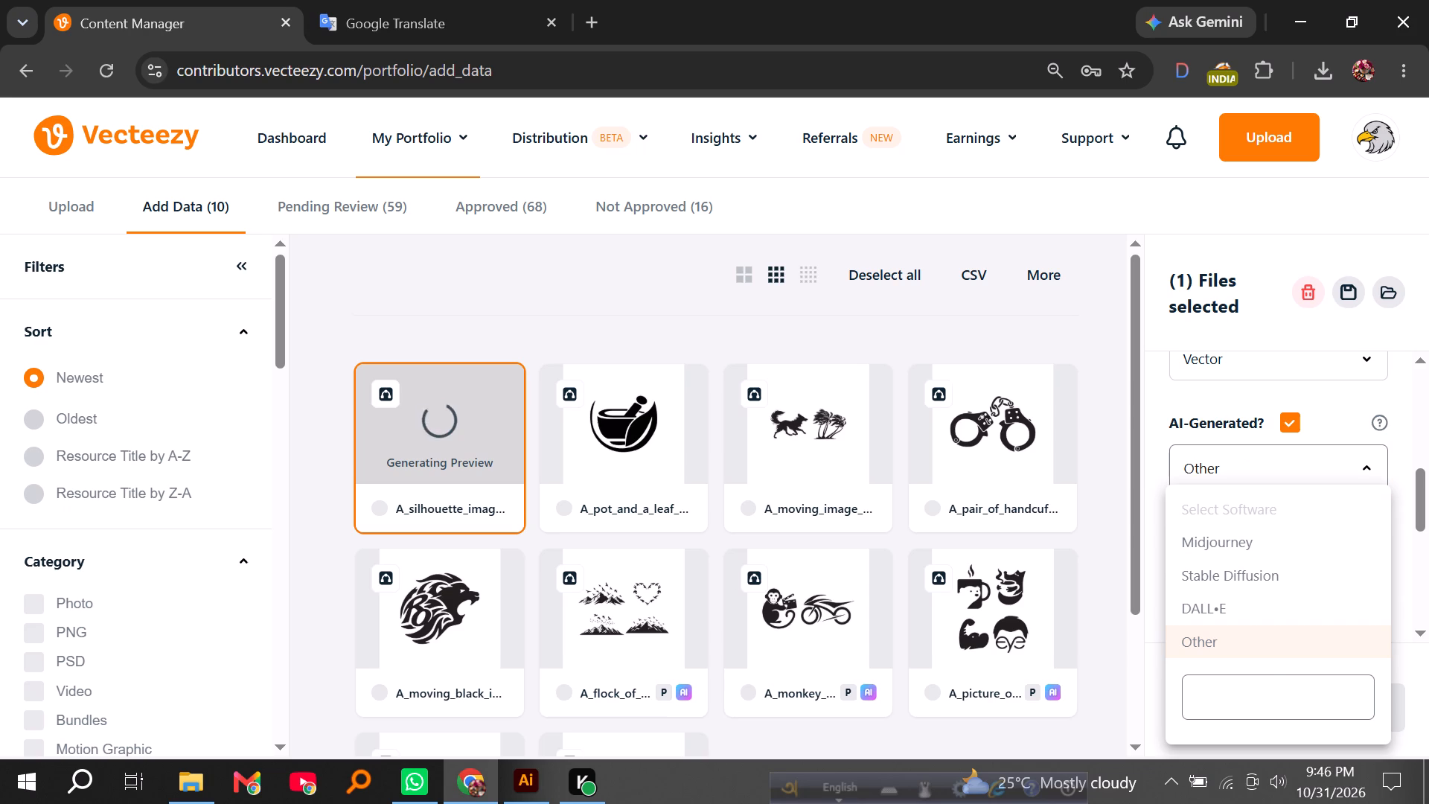
{"action": "left_click", "coordinate": [1245, 696]}
{"action": "left_click", "coordinate": [1276, 645]}
{"action": "key", "text": "Return"}
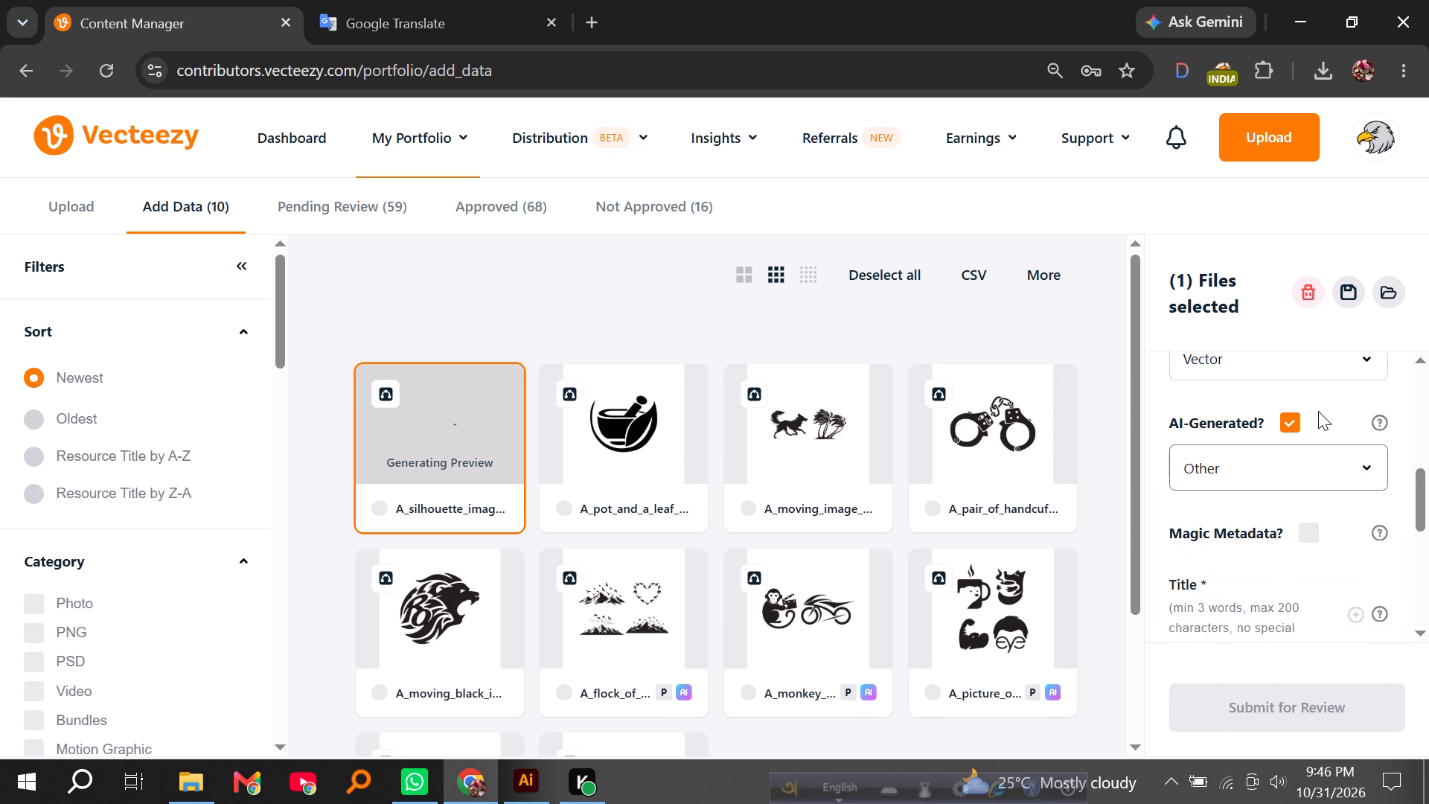
{"action": "left_click", "coordinate": [1350, 296]}
Reload the portfolio from the Upload page and return to the Add Data list to refresh its files.
{"action": "scroll", "coordinate": [1285, 428], "scroll_direction": "up", "scroll_amount": 2}
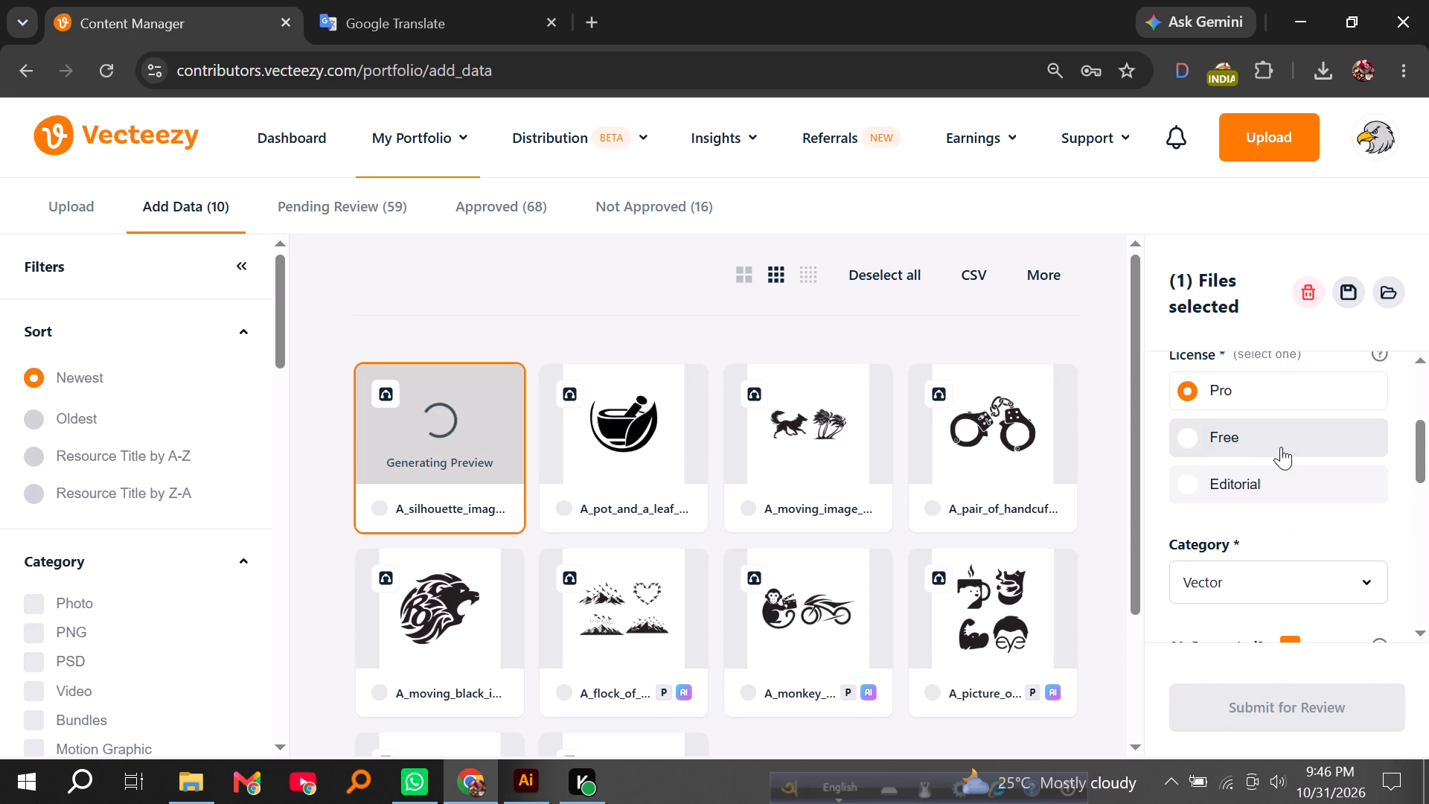
{"action": "scroll", "coordinate": [1279, 454], "scroll_direction": "up", "scroll_amount": 2}
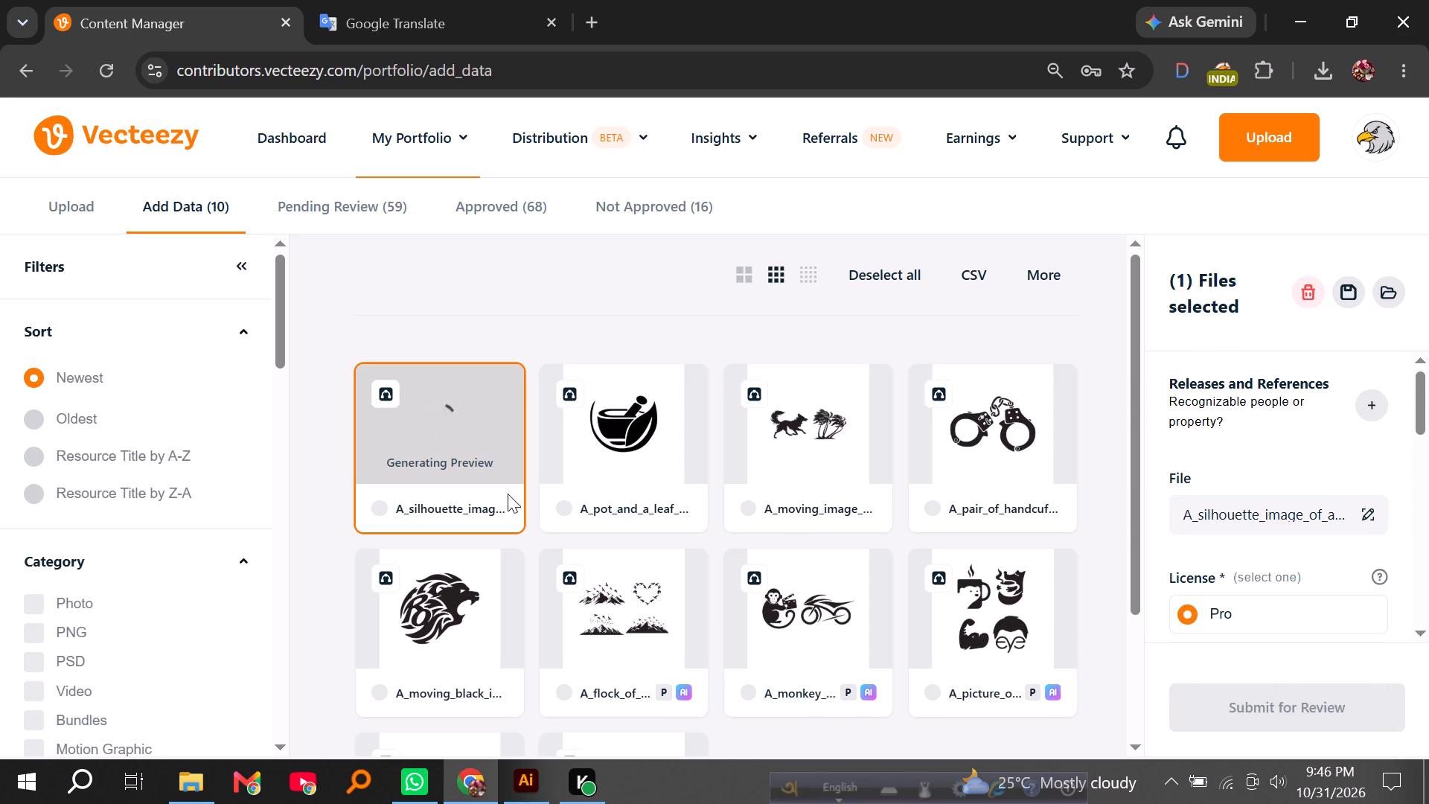
{"action": "left_click", "coordinate": [665, 427]}
{"action": "left_click", "coordinate": [98, 75]}
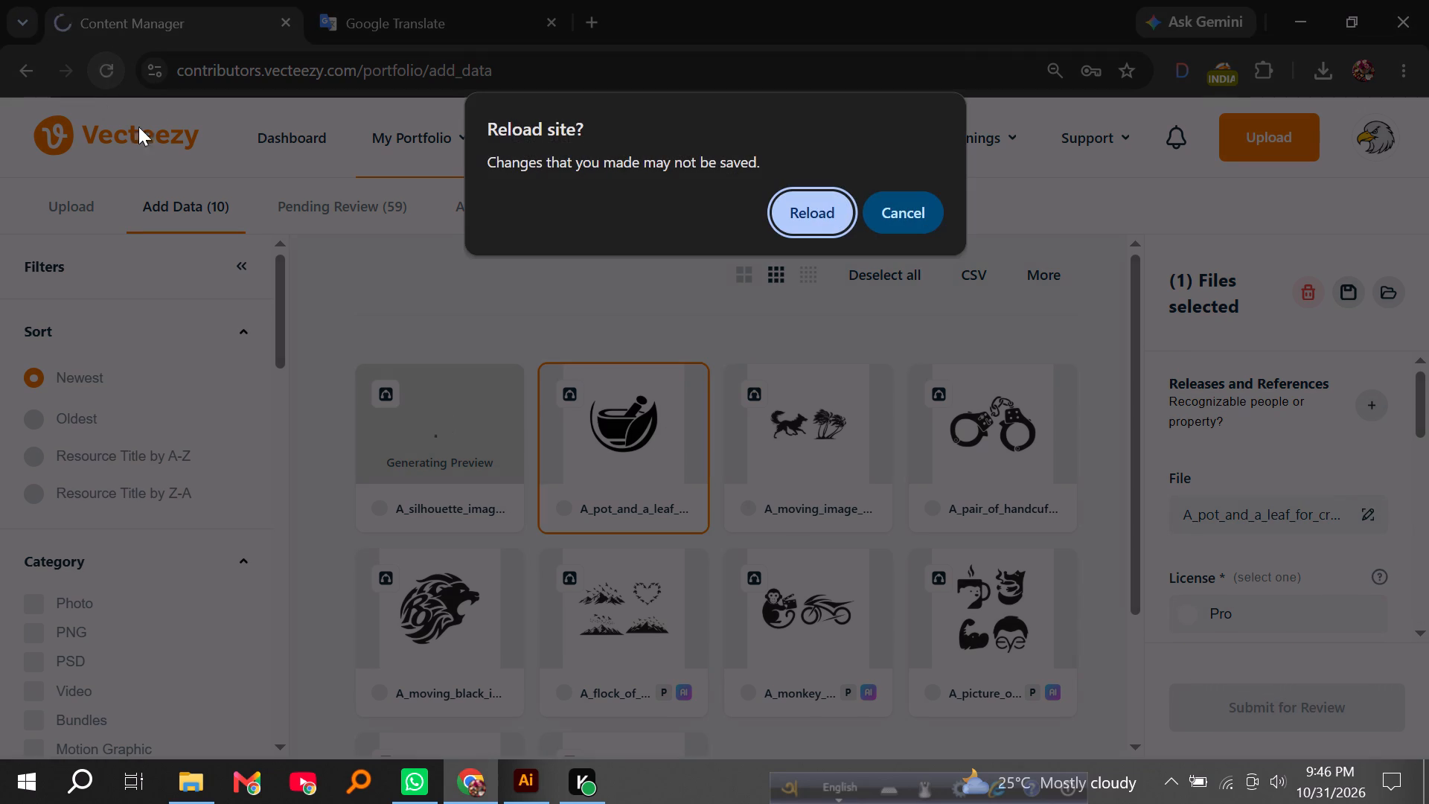
{"action": "left_click", "coordinate": [912, 218]}
{"action": "scroll", "coordinate": [470, 504], "scroll_direction": "up", "scroll_amount": 1}
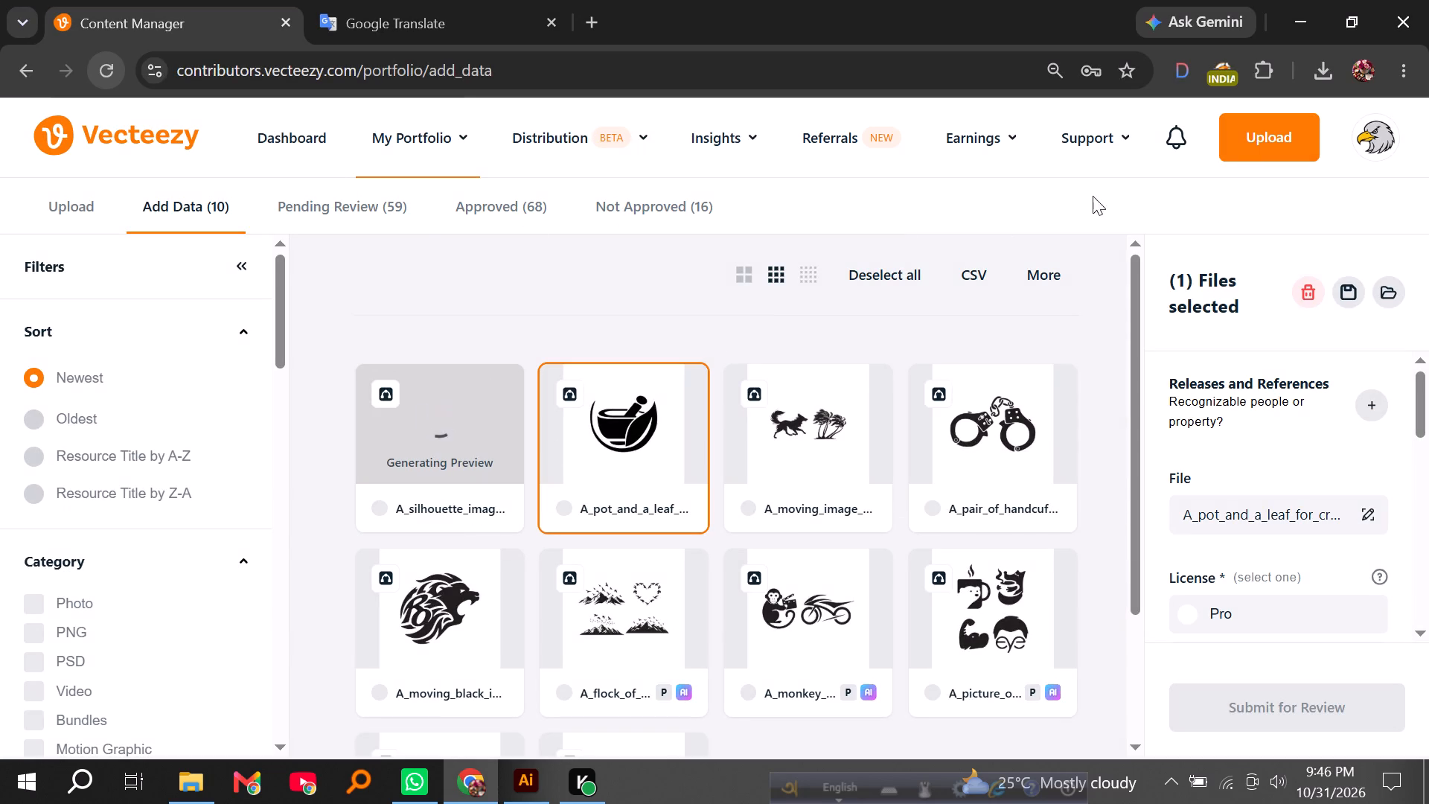
{"action": "left_click", "coordinate": [1238, 144]}
{"action": "scroll", "coordinate": [646, 434], "scroll_direction": "down", "scroll_amount": 3}
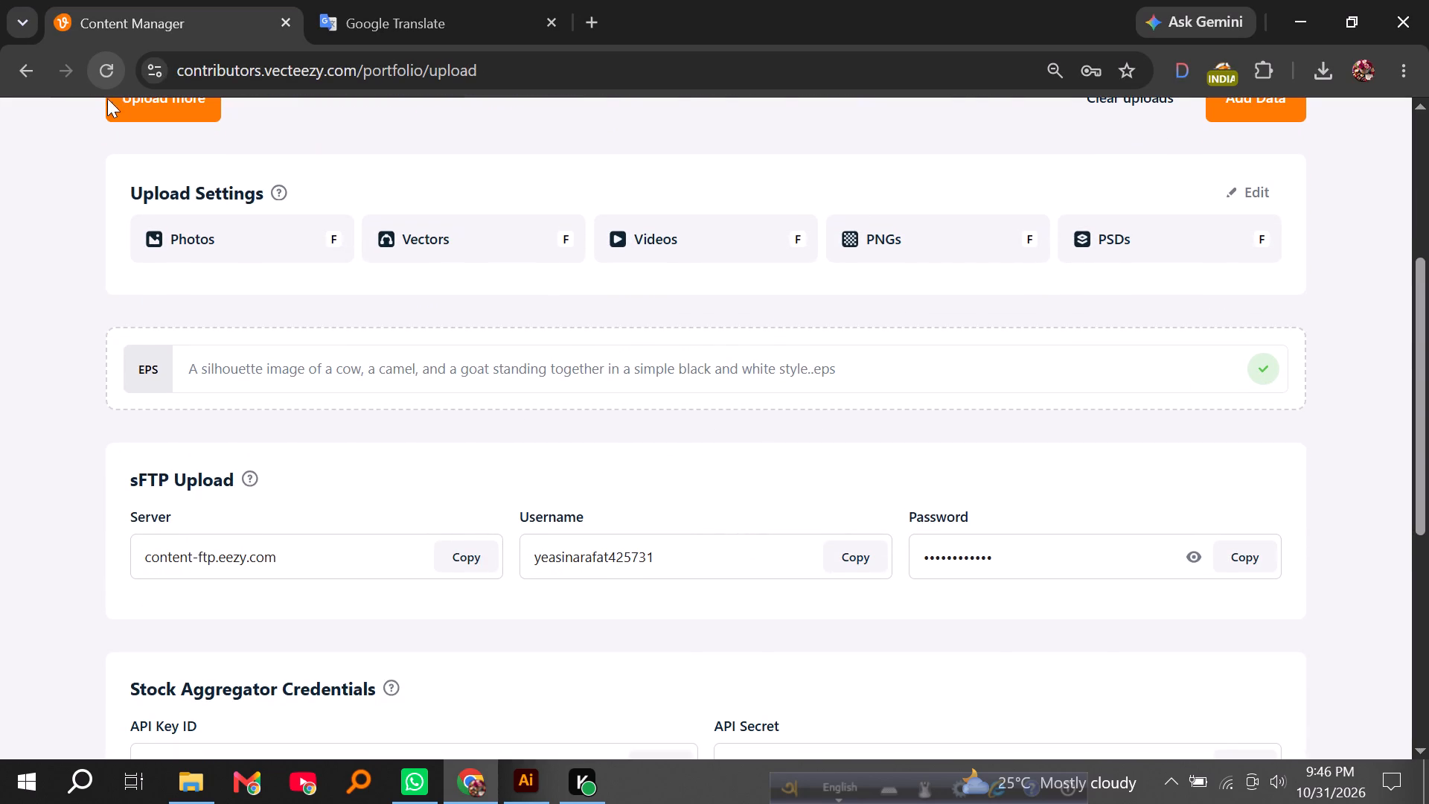
{"action": "left_click", "coordinate": [107, 68]}
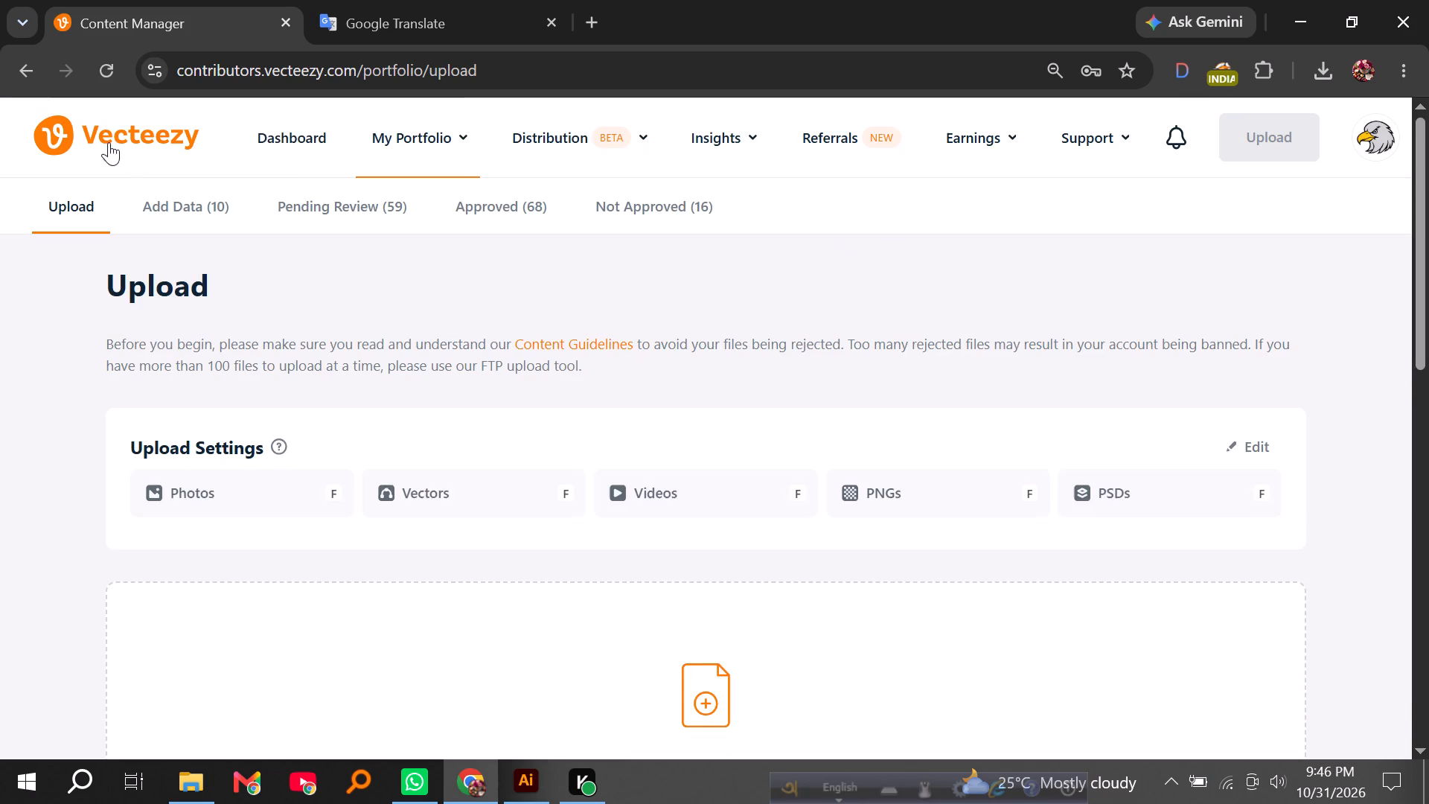
{"action": "left_click", "coordinate": [219, 194]}
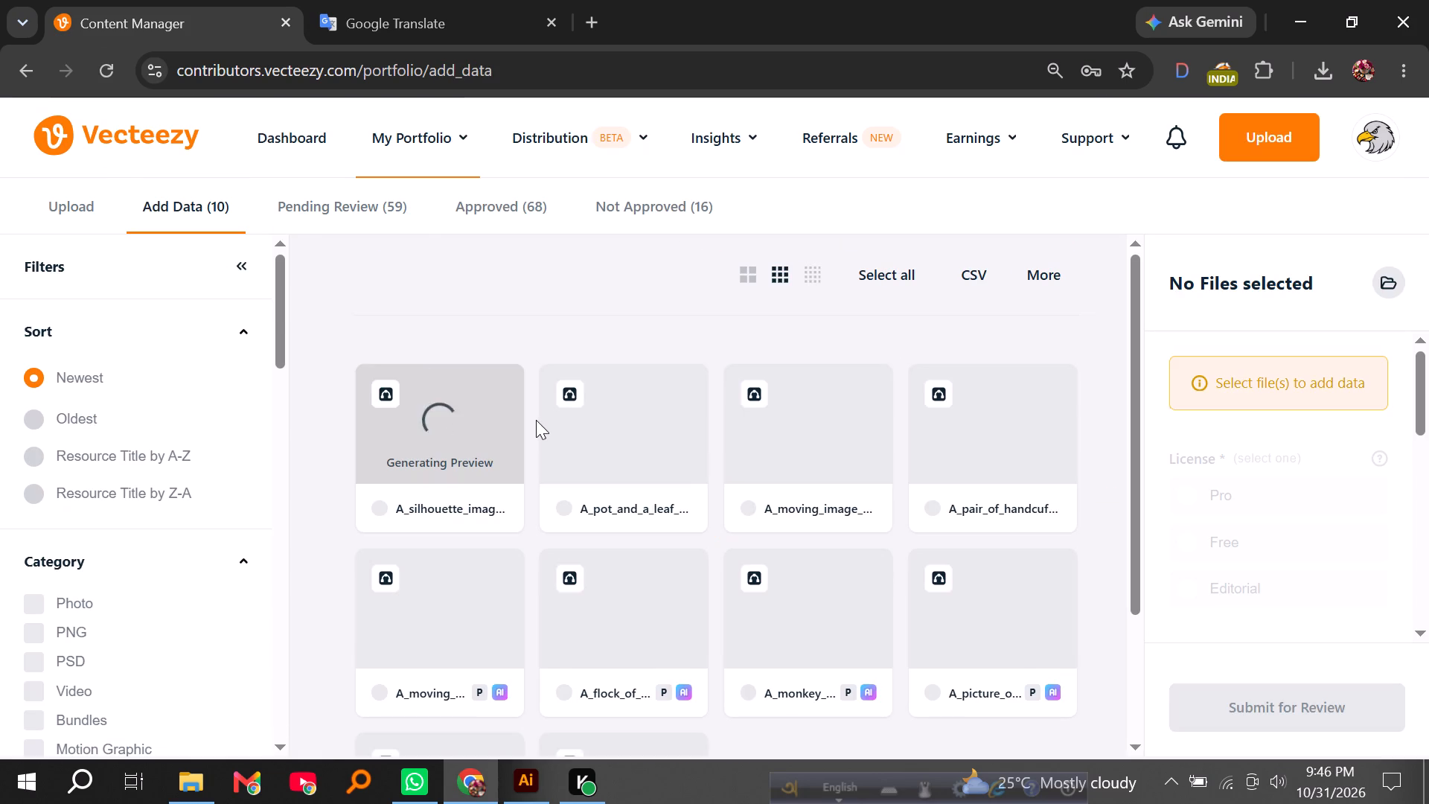
Check the license and AI-generation data of the pot, running dog, handcuffs, monkey and lion vectors in the Add Data list.
{"action": "scroll", "coordinate": [530, 453], "scroll_direction": "down", "scroll_amount": 1}
{"action": "scroll", "coordinate": [532, 450], "scroll_direction": "up", "scroll_amount": 2}
{"action": "left_click", "coordinate": [610, 456]}
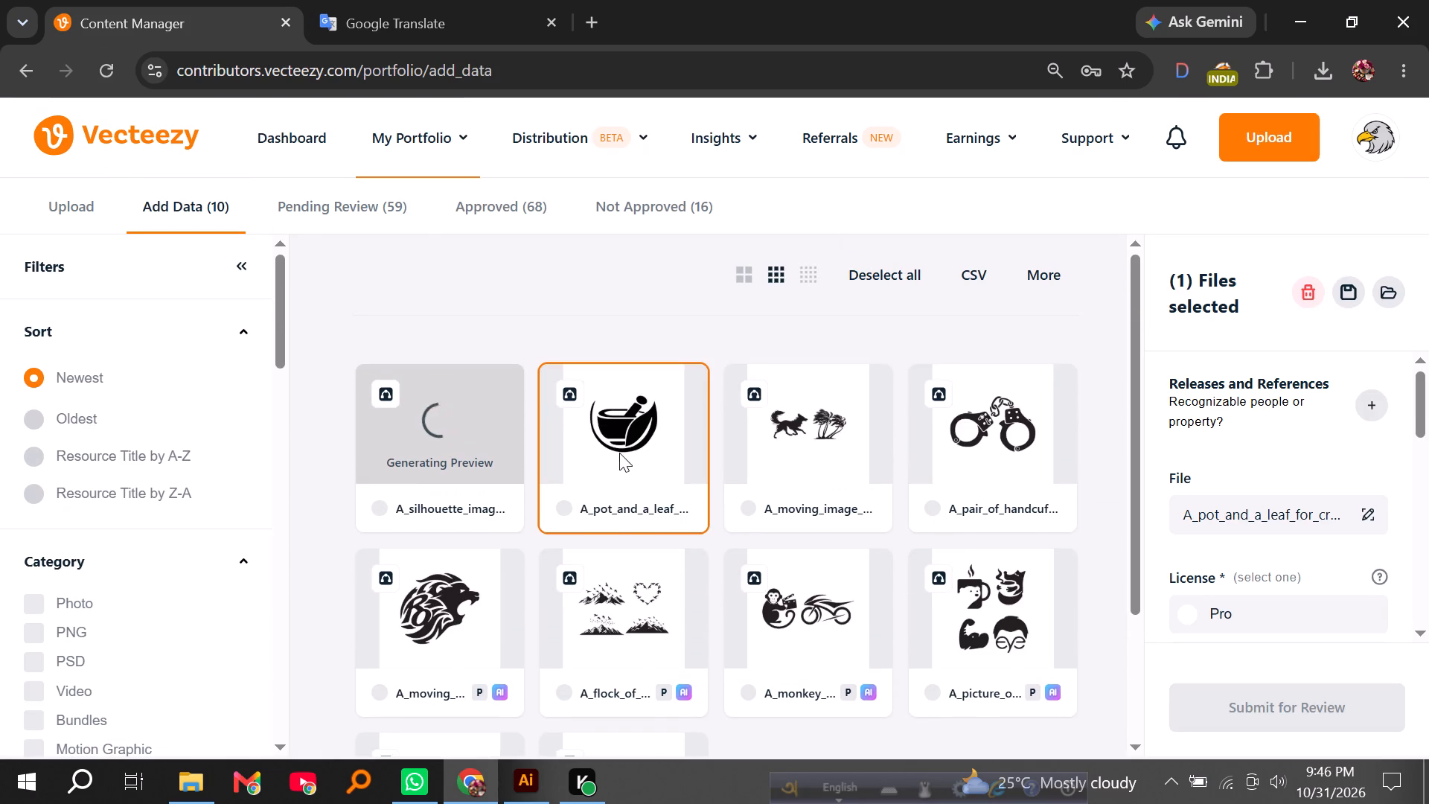
{"action": "scroll", "coordinate": [628, 468], "scroll_direction": "down", "scroll_amount": 2}
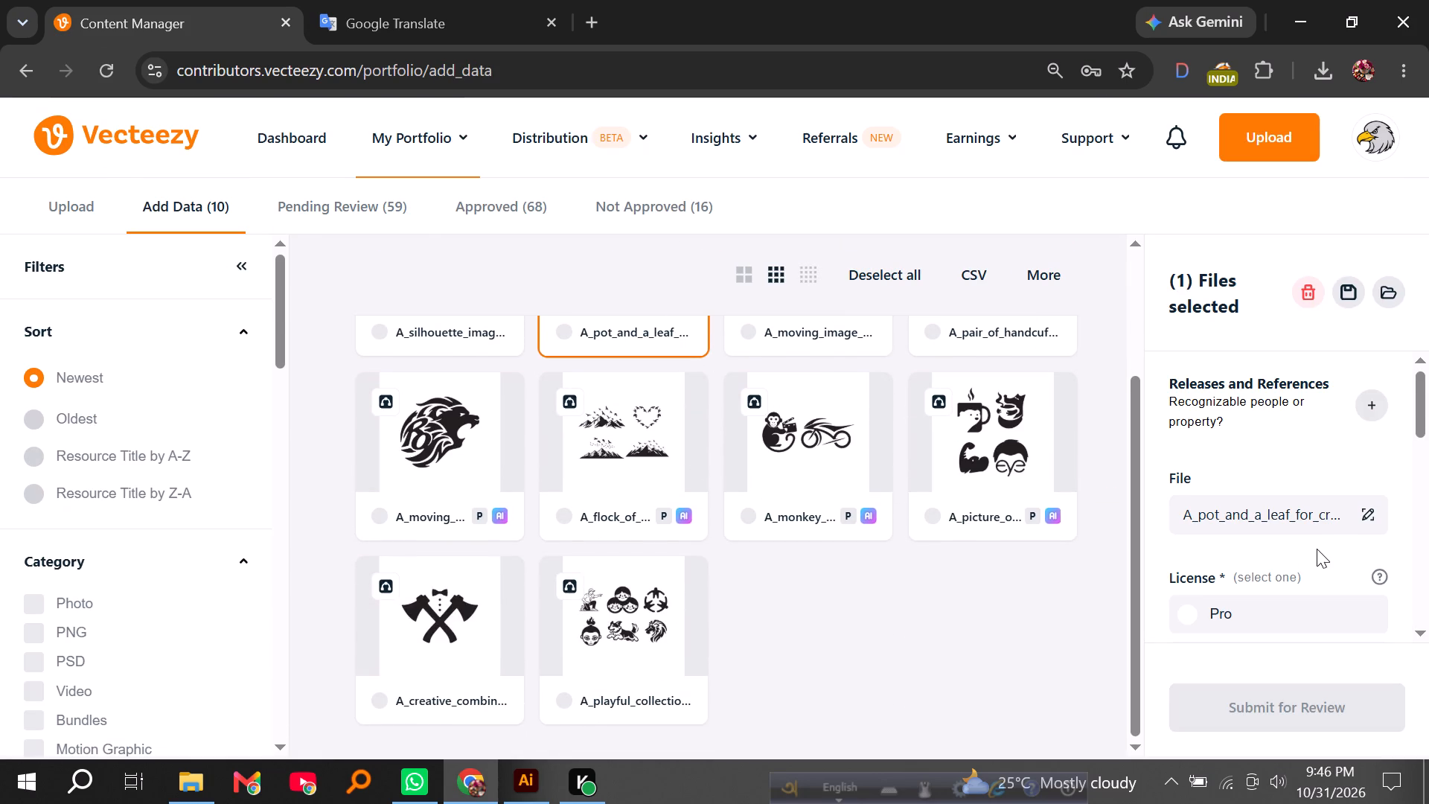
{"action": "scroll", "coordinate": [1317, 549], "scroll_direction": "down", "scroll_amount": 1}
{"action": "scroll", "coordinate": [804, 512], "scroll_direction": "up", "scroll_amount": 1}
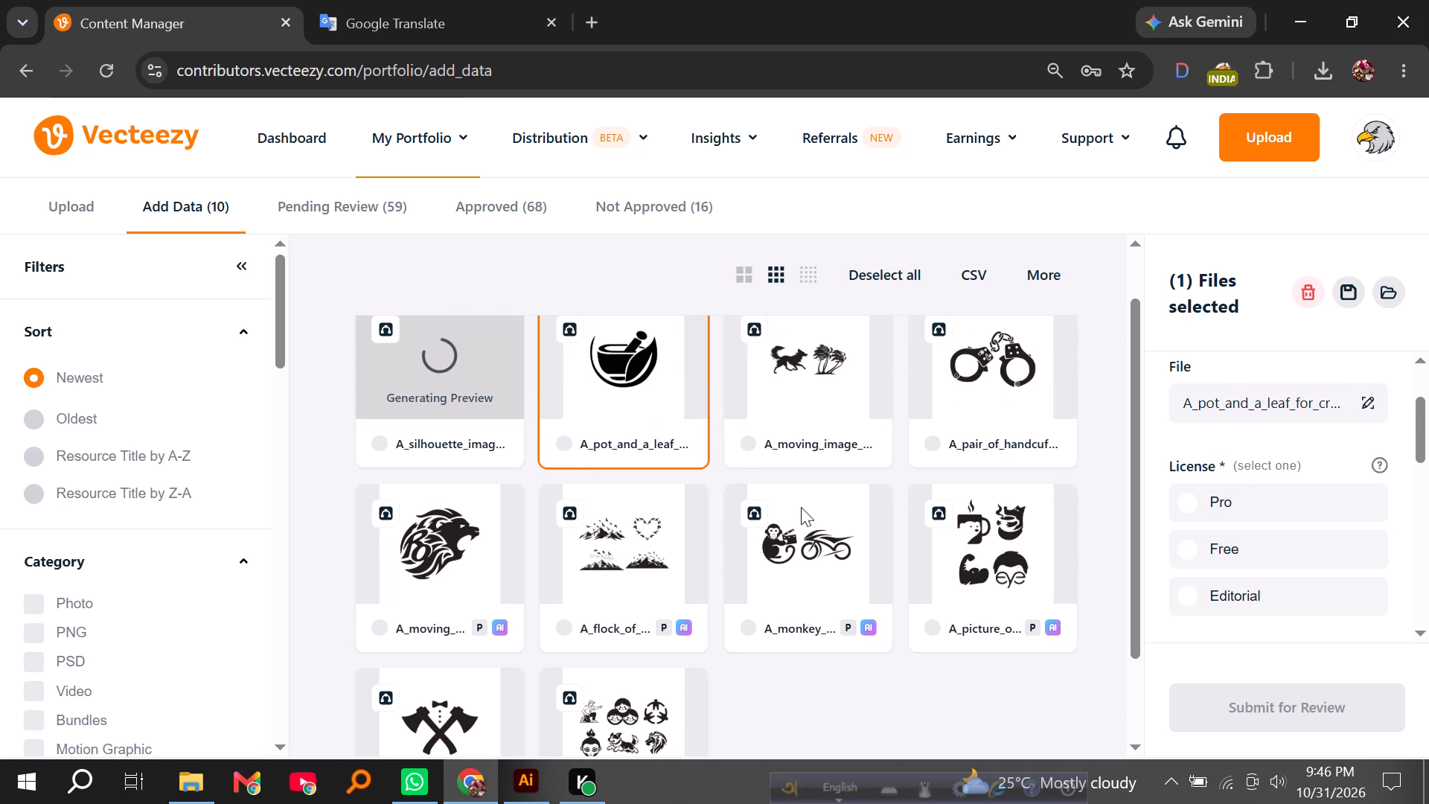
{"action": "left_click", "coordinate": [797, 394]}
{"action": "scroll", "coordinate": [1275, 464], "scroll_direction": "down", "scroll_amount": 2}
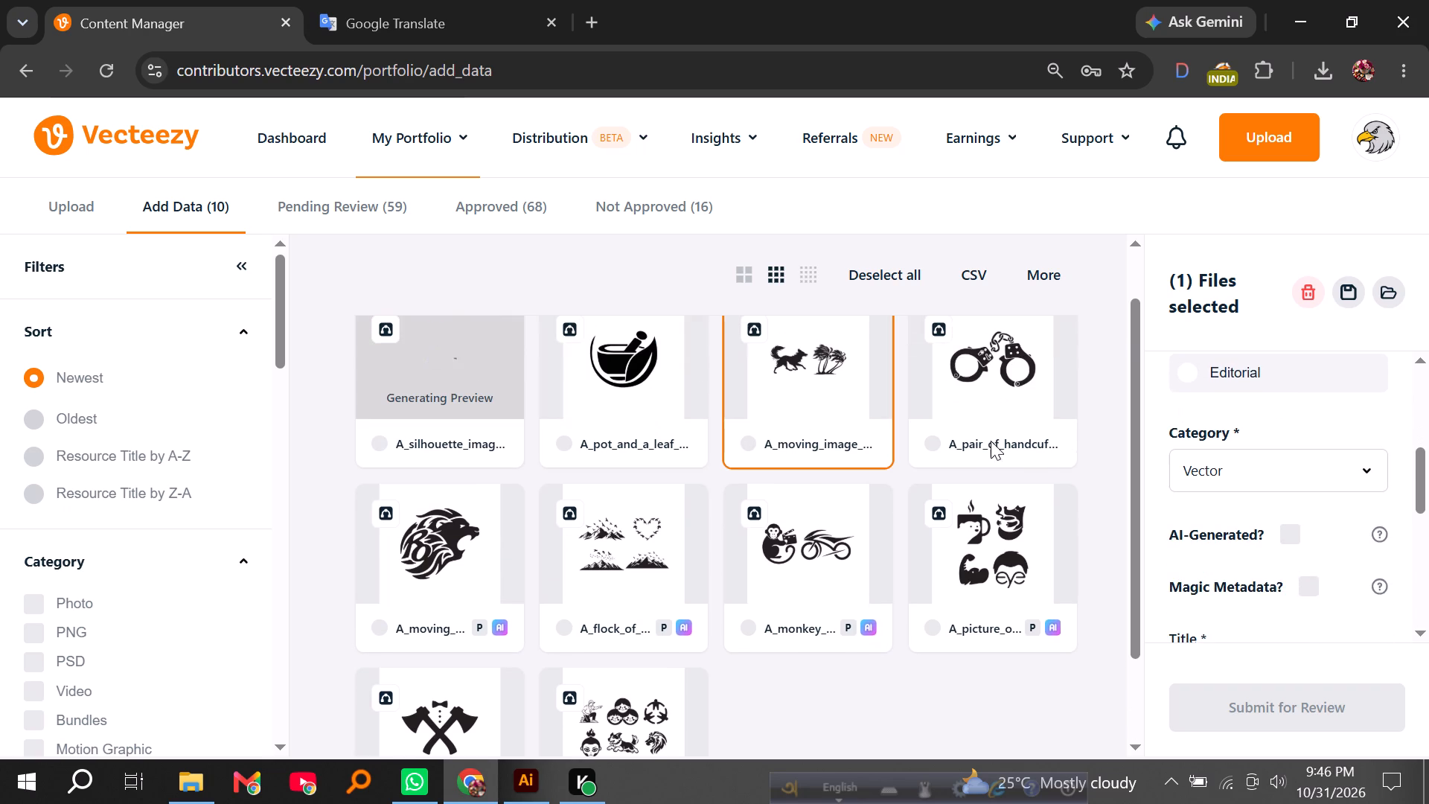
{"action": "left_click", "coordinate": [985, 425]}
{"action": "left_click", "coordinate": [789, 545]}
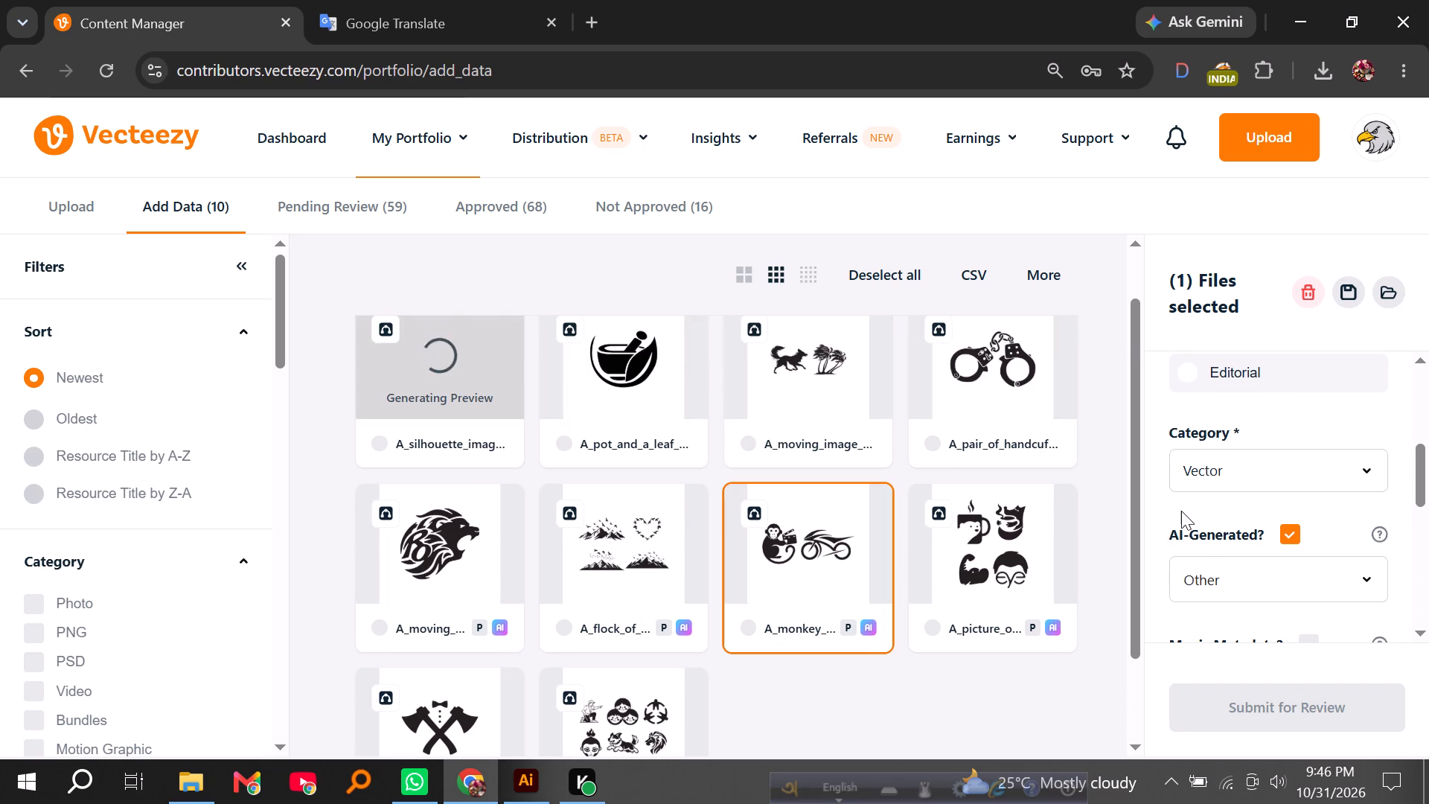
{"action": "scroll", "coordinate": [1181, 511], "scroll_direction": "up", "scroll_amount": 1}
{"action": "scroll", "coordinate": [702, 541], "scroll_direction": "up", "scroll_amount": 1}
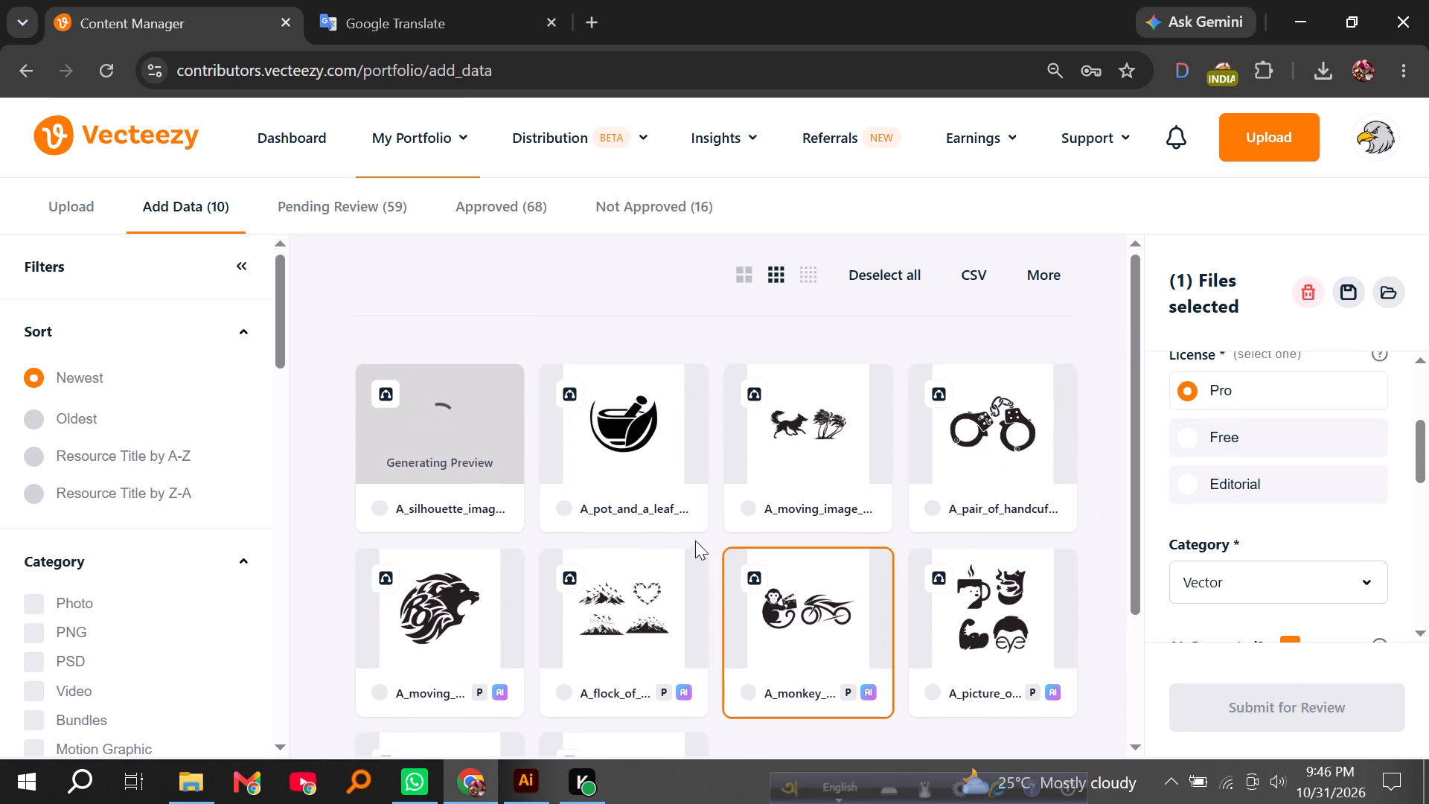
{"action": "left_click", "coordinate": [495, 593]}
{"action": "scroll", "coordinate": [633, 552], "scroll_direction": "down", "scroll_amount": 1}
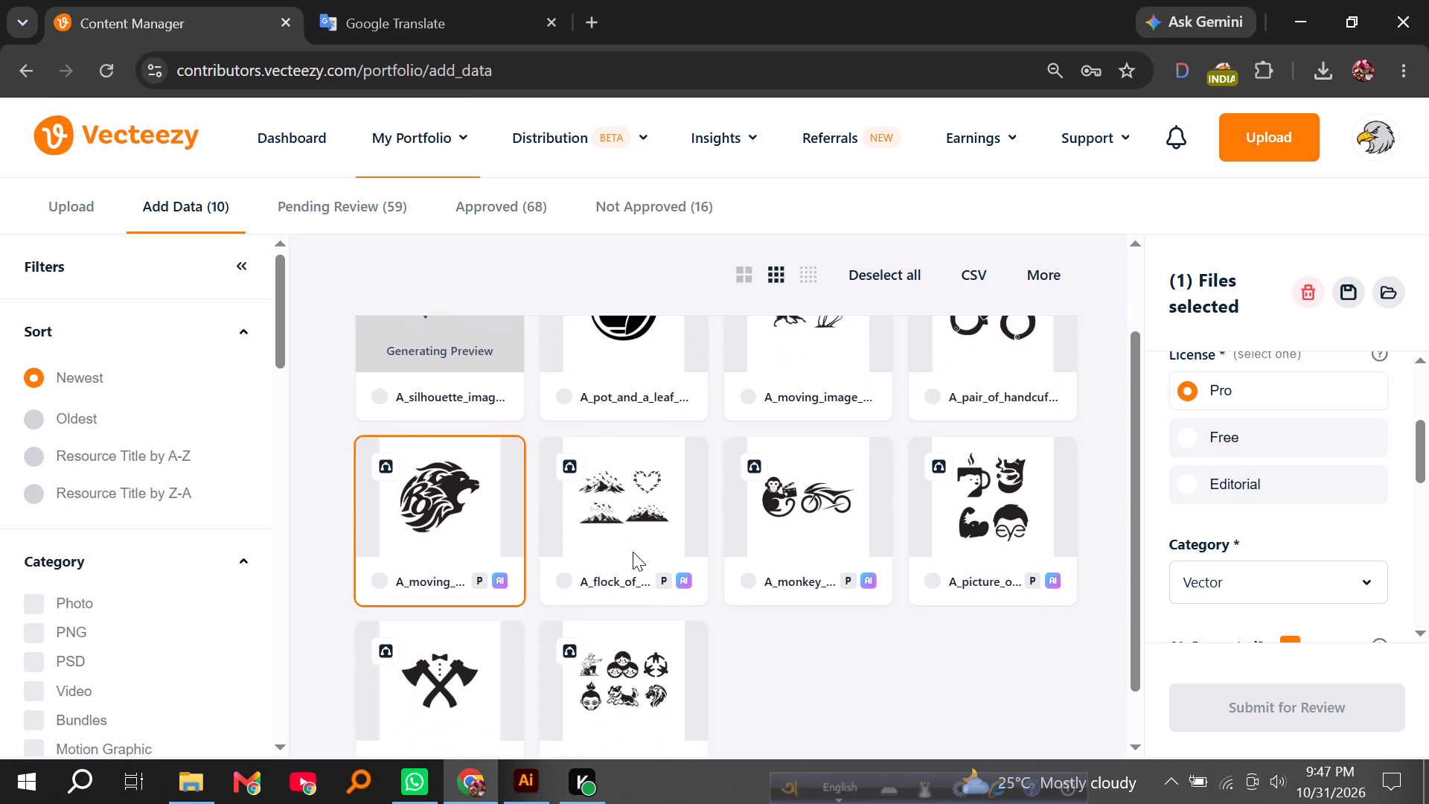
{"action": "scroll", "coordinate": [633, 552], "scroll_direction": "up", "scroll_amount": 2}
Select the cow, camel and goat silhouette whose preview is still generating and set its license to Pro.
{"action": "left_click", "coordinate": [482, 464]}
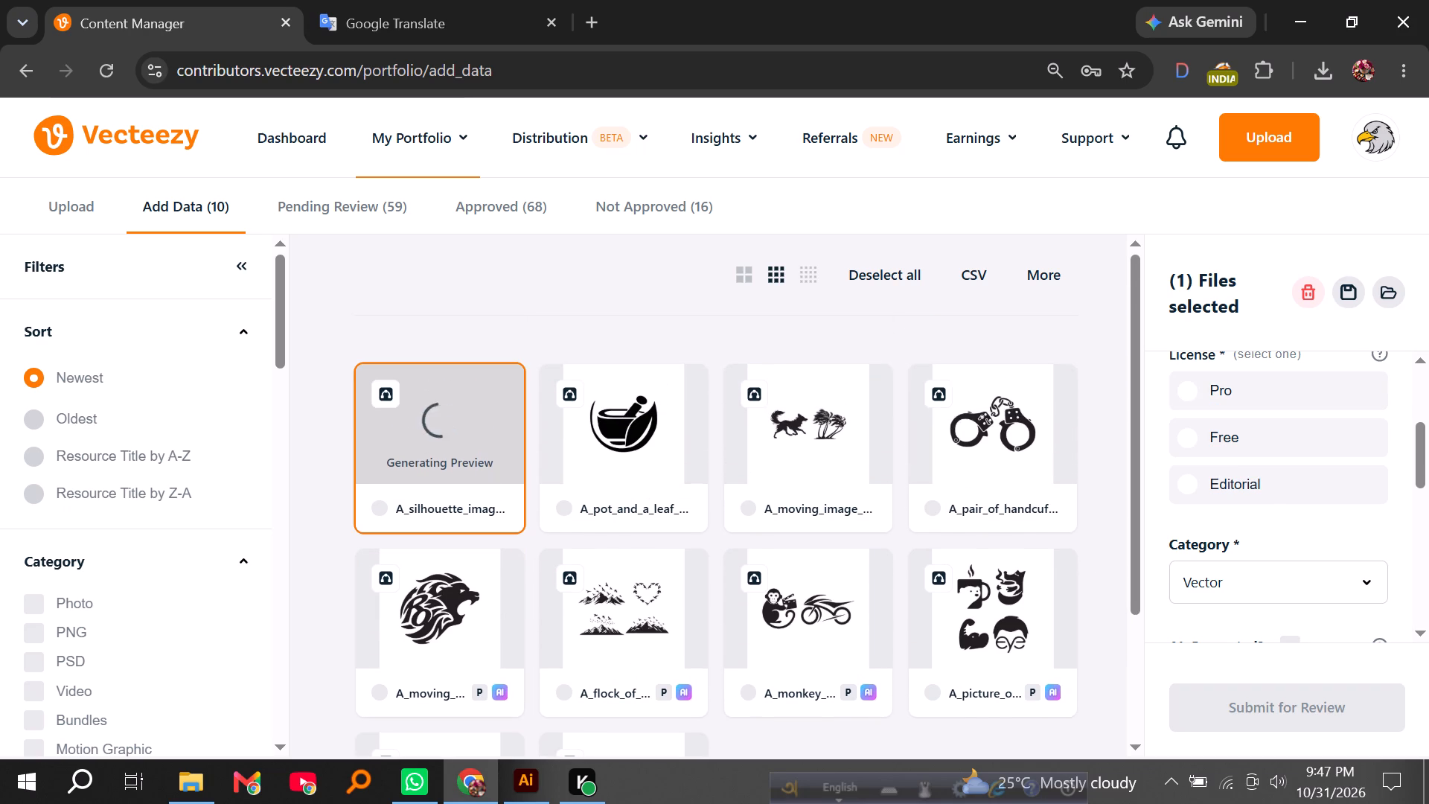
{"action": "scroll", "coordinate": [1288, 499], "scroll_direction": "up", "scroll_amount": 1}
{"action": "left_click", "coordinate": [1281, 497]}
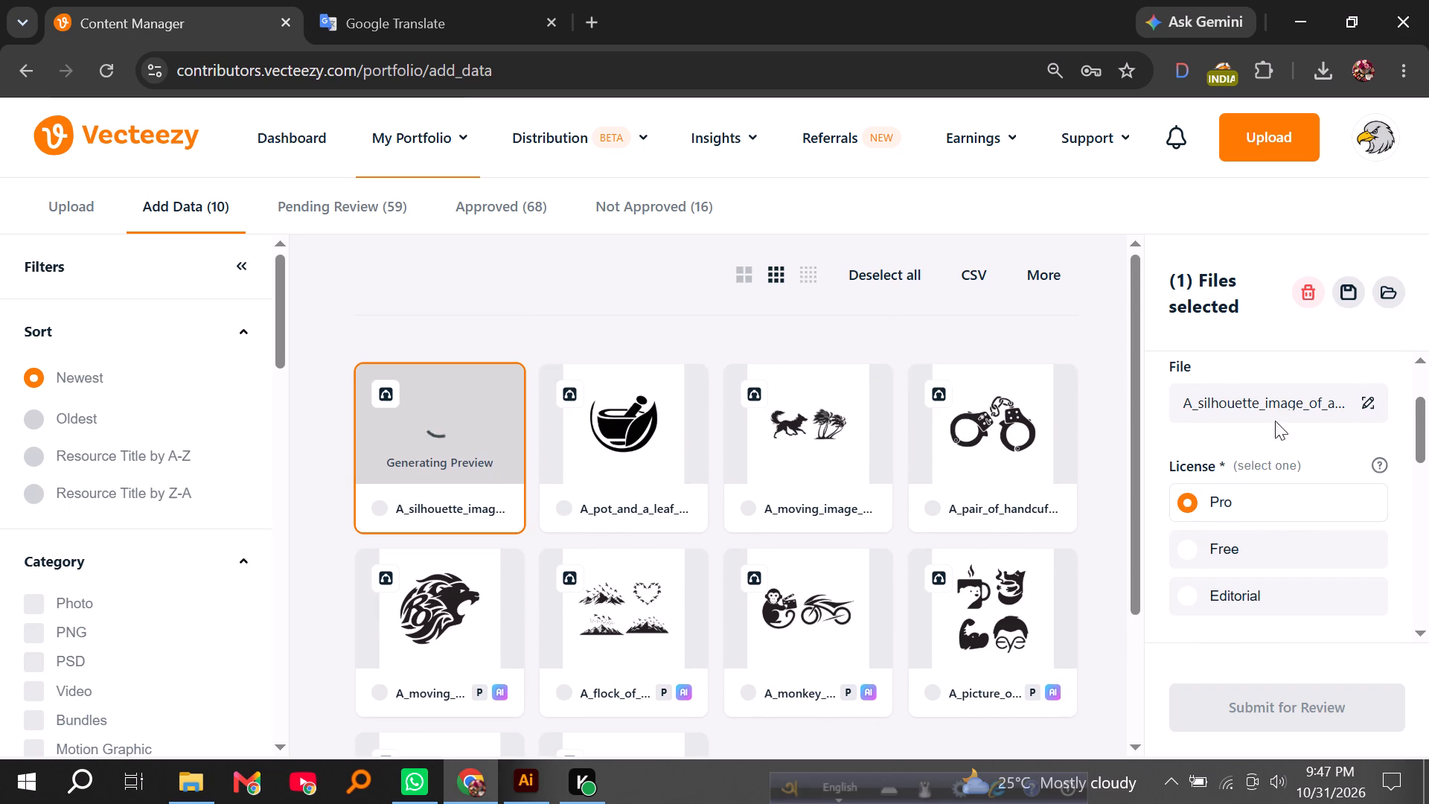
Mark the cow, camel and goat silhouette as AI-generated and choose Other as its software.
{"action": "scroll", "coordinate": [1275, 421], "scroll_direction": "up", "scroll_amount": 3}
{"action": "scroll", "coordinate": [1285, 451], "scroll_direction": "down", "scroll_amount": 3}
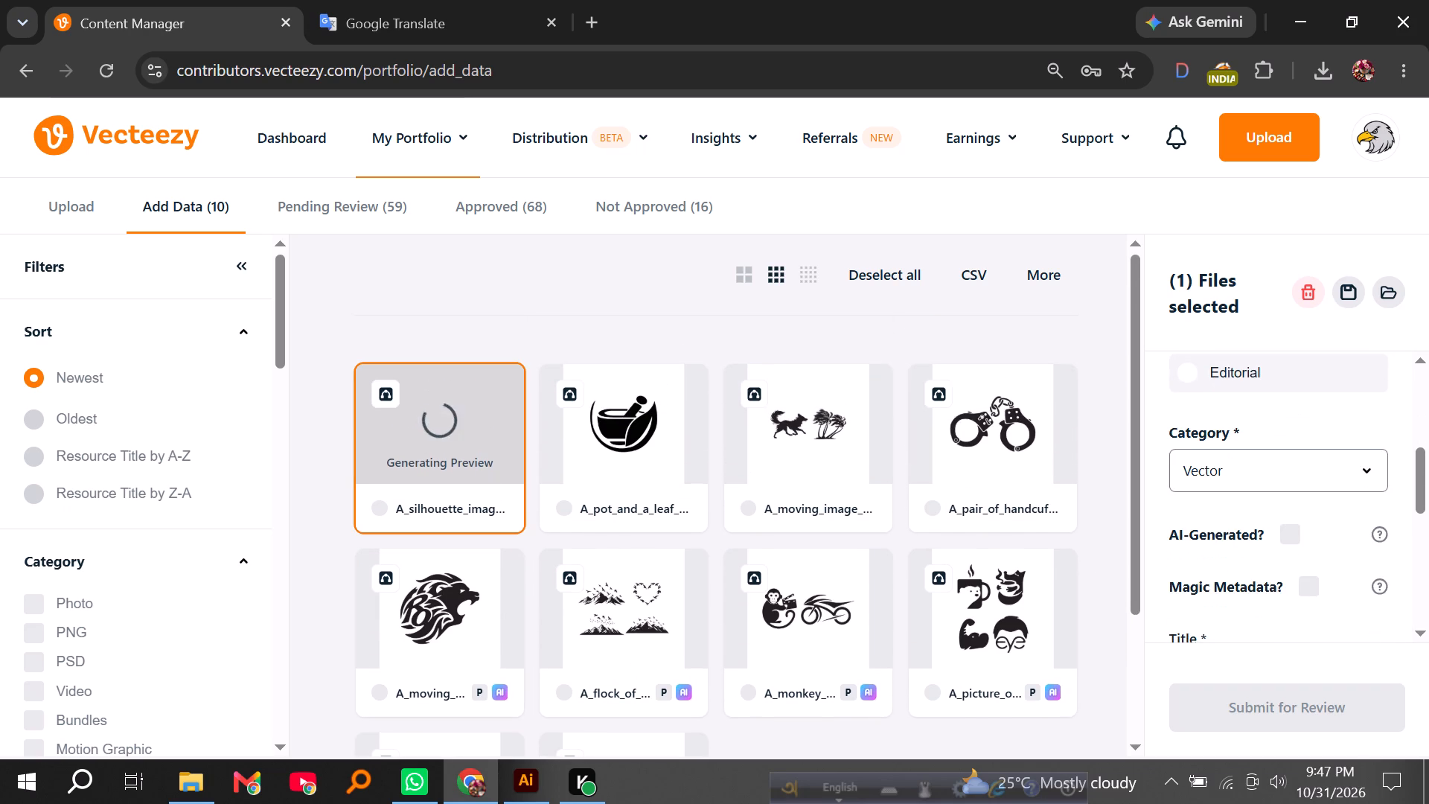
{"action": "scroll", "coordinate": [1286, 460], "scroll_direction": "down", "scroll_amount": 2}
{"action": "scroll", "coordinate": [1290, 429], "scroll_direction": "up", "scroll_amount": 1}
{"action": "left_click", "coordinate": [1291, 415]}
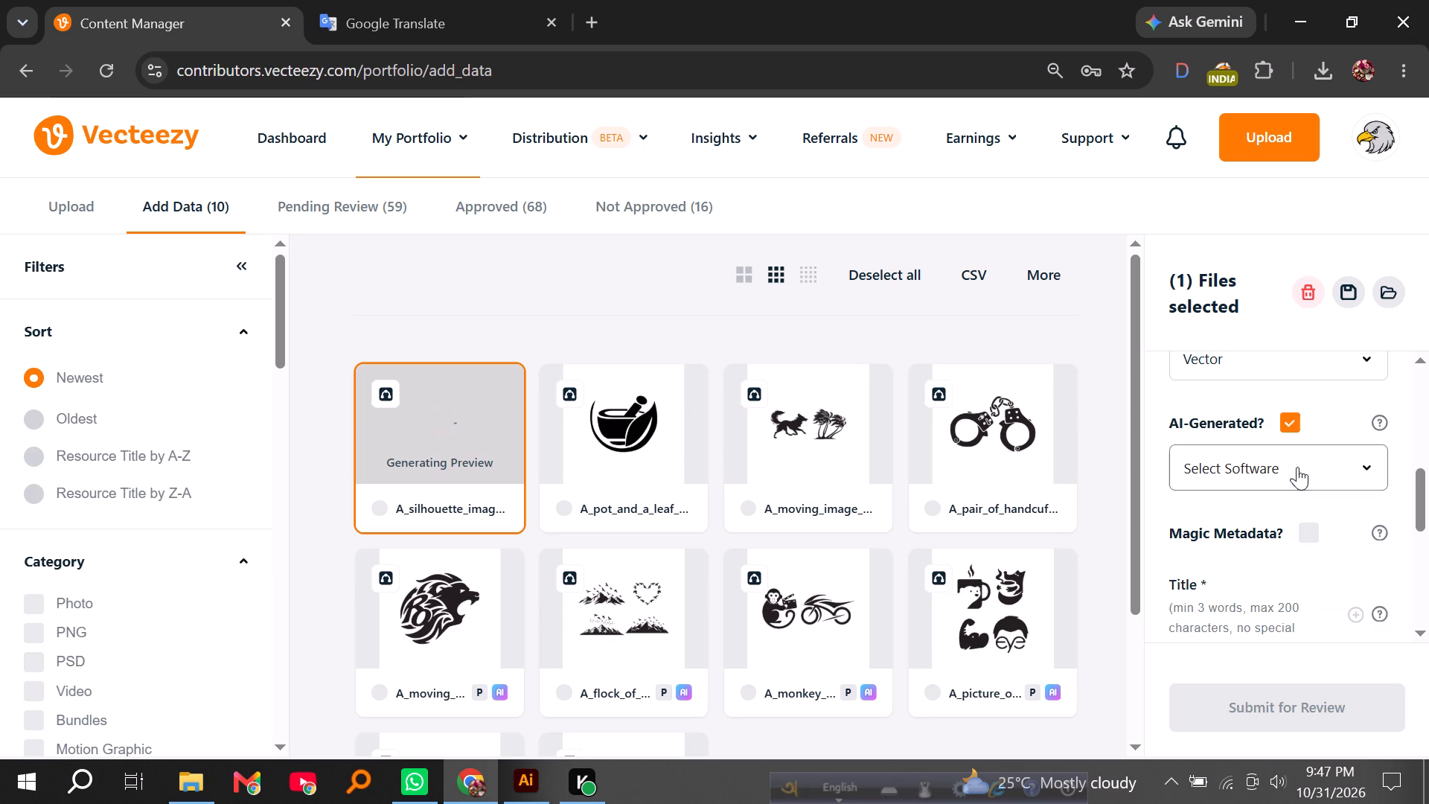
{"action": "left_click", "coordinate": [1297, 473]}
{"action": "left_click", "coordinate": [1241, 645]}
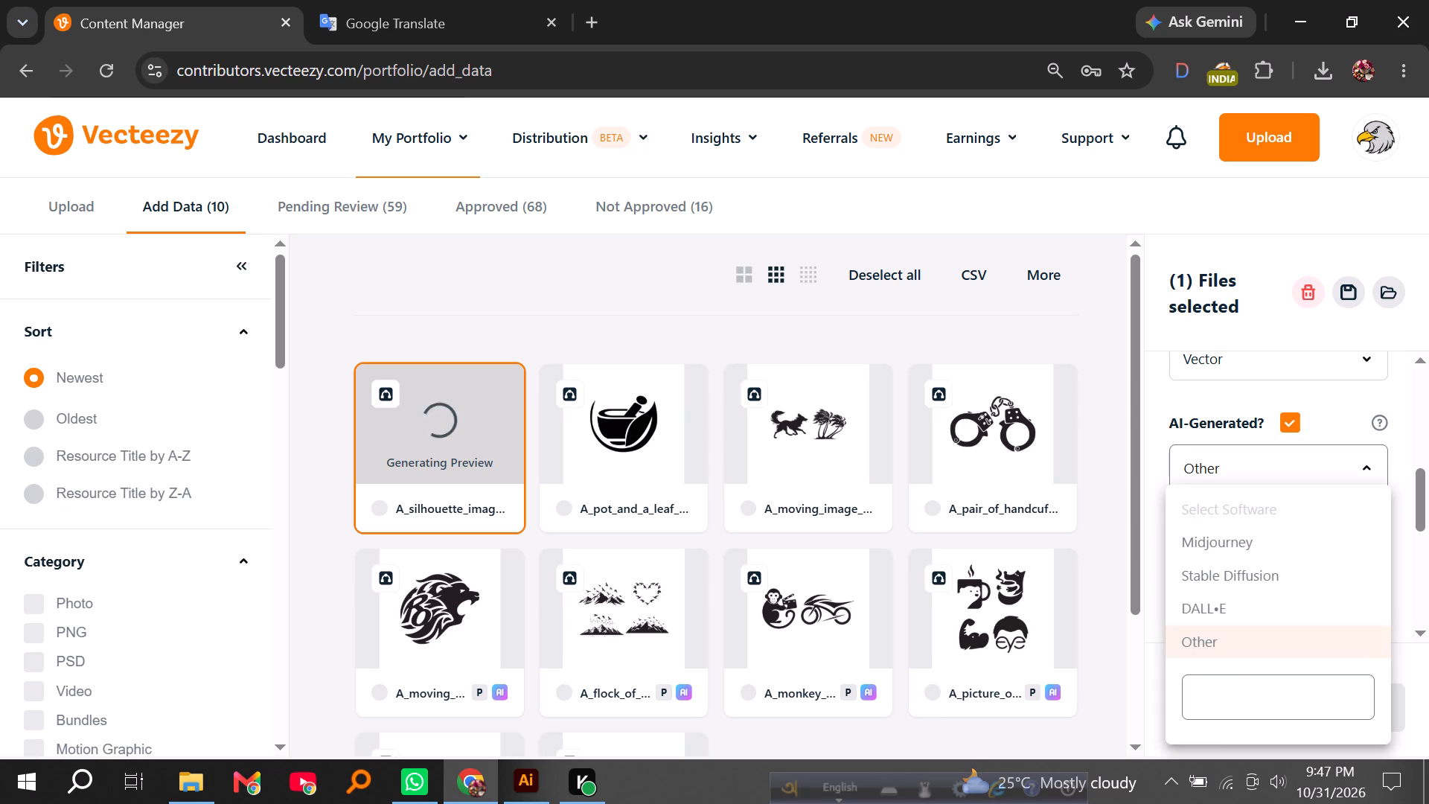
{"action": "left_click", "coordinate": [1238, 708]}
{"action": "left_click", "coordinate": [1292, 648]}
{"action": "key", "text": "Return"}
Replace the title with "A silhouette image of a cow, a camel, and a goat standing together in a simple black and white style".
{"action": "scroll", "coordinate": [1299, 526], "scroll_direction": "down", "scroll_amount": 1}
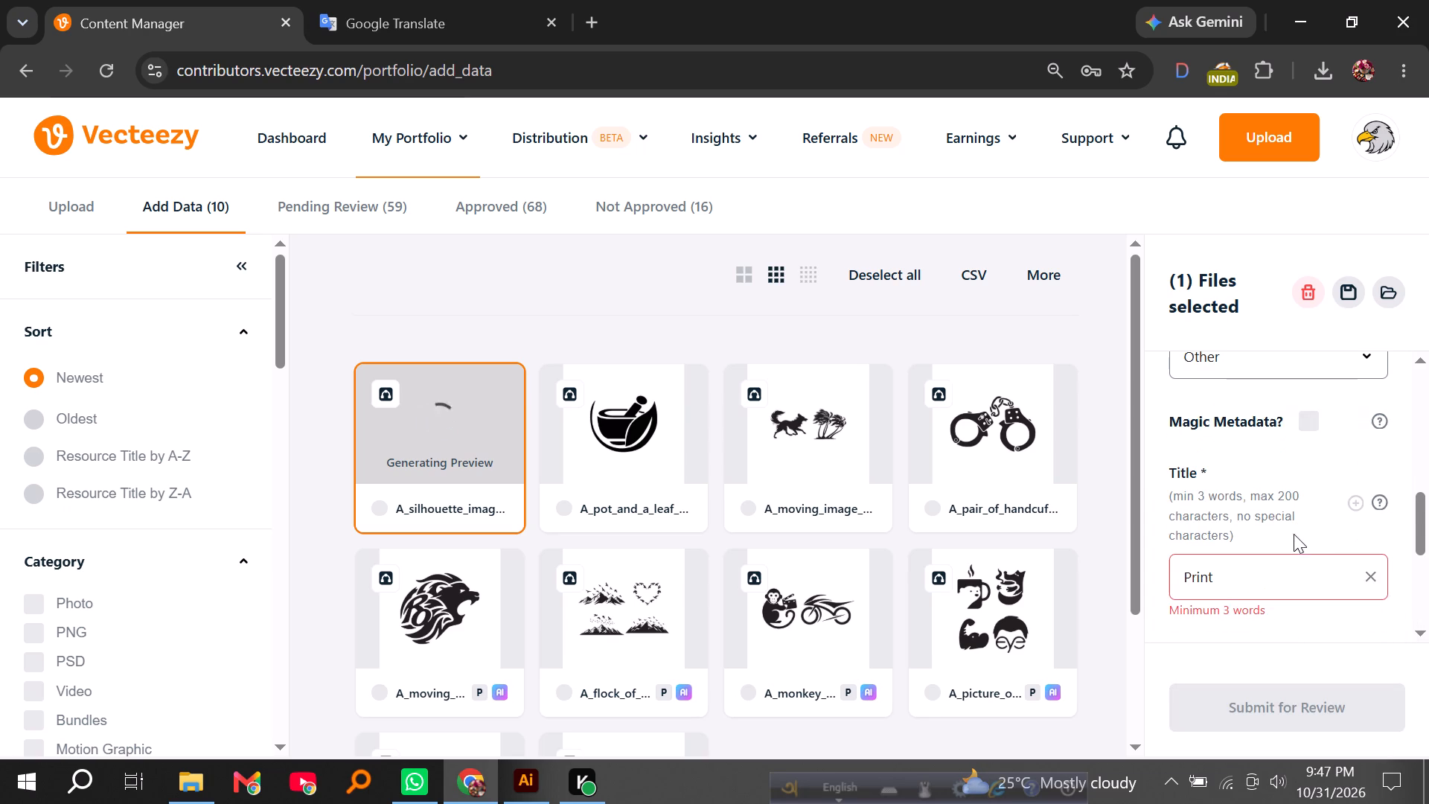
{"action": "left_click", "coordinate": [1369, 575]}
{"action": "left_click", "coordinate": [1271, 583]}
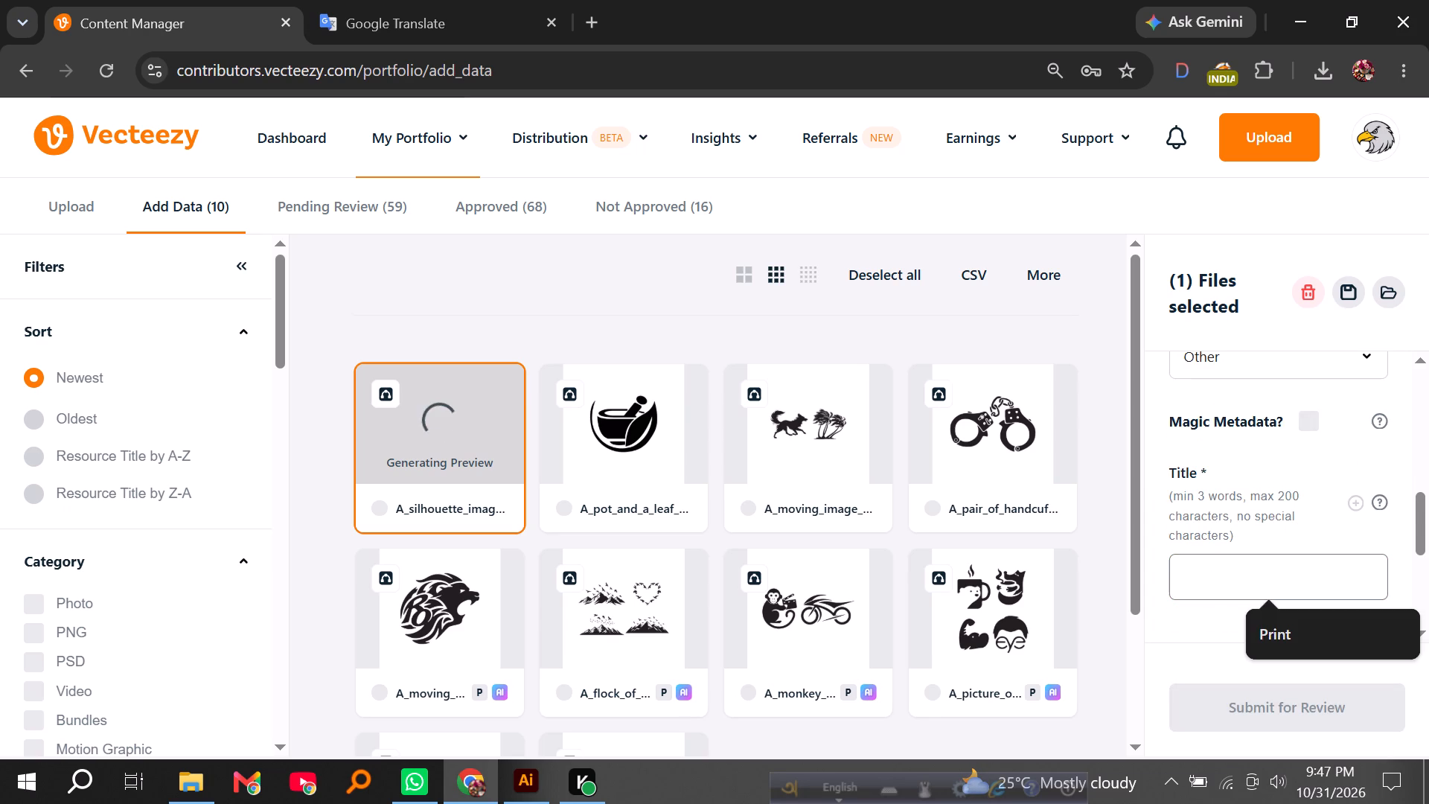
{"action": "left_click", "coordinate": [1398, 631]}
{"action": "left_click", "coordinate": [1250, 578]}
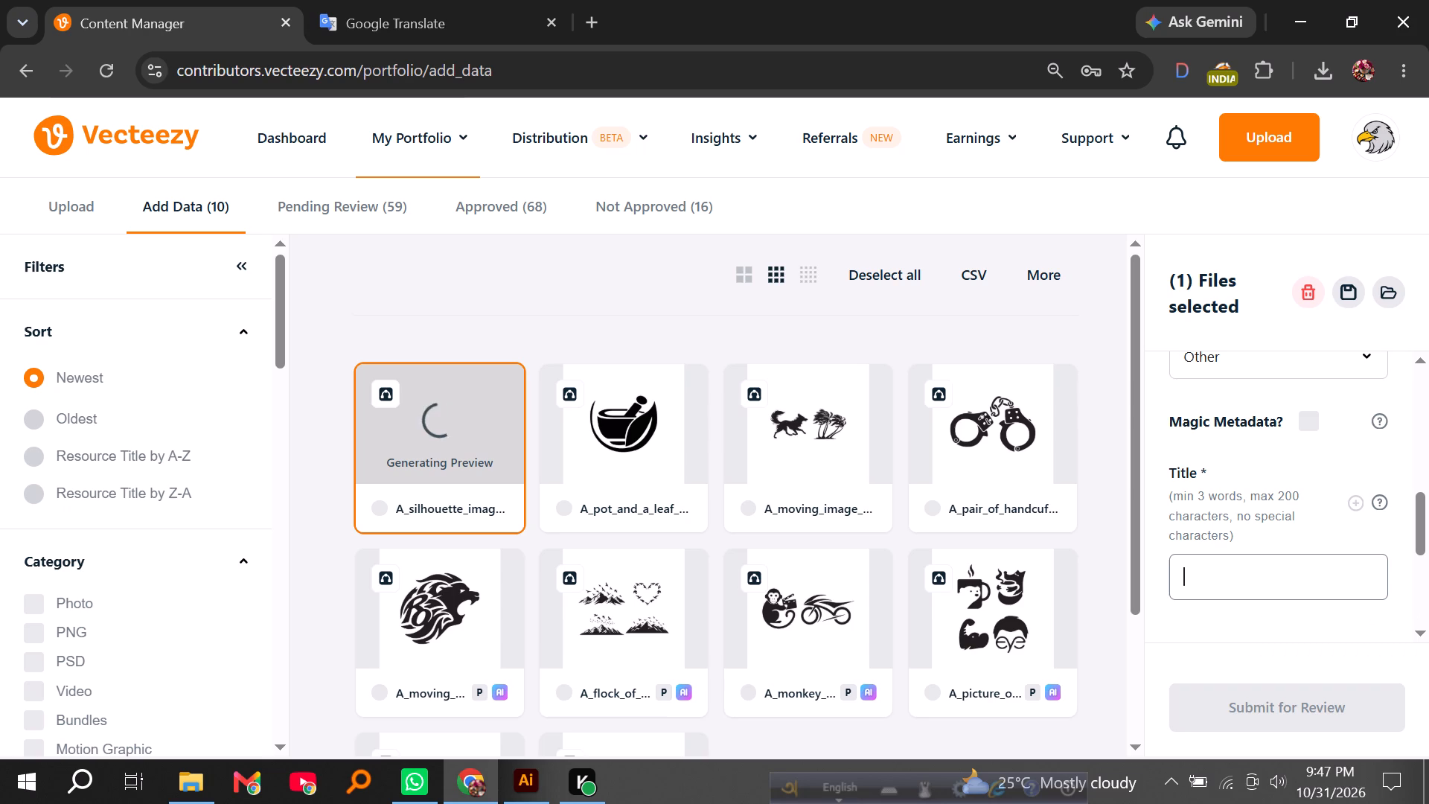
{"action": "key", "text": "ctrl+v"}
Open the silhouette's Keywords field, and examine the details of its EPS file in the File Explorer properties.
{"action": "scroll", "coordinate": [1256, 590], "scroll_direction": "down", "scroll_amount": 2}
{"action": "left_click", "coordinate": [1261, 554]}
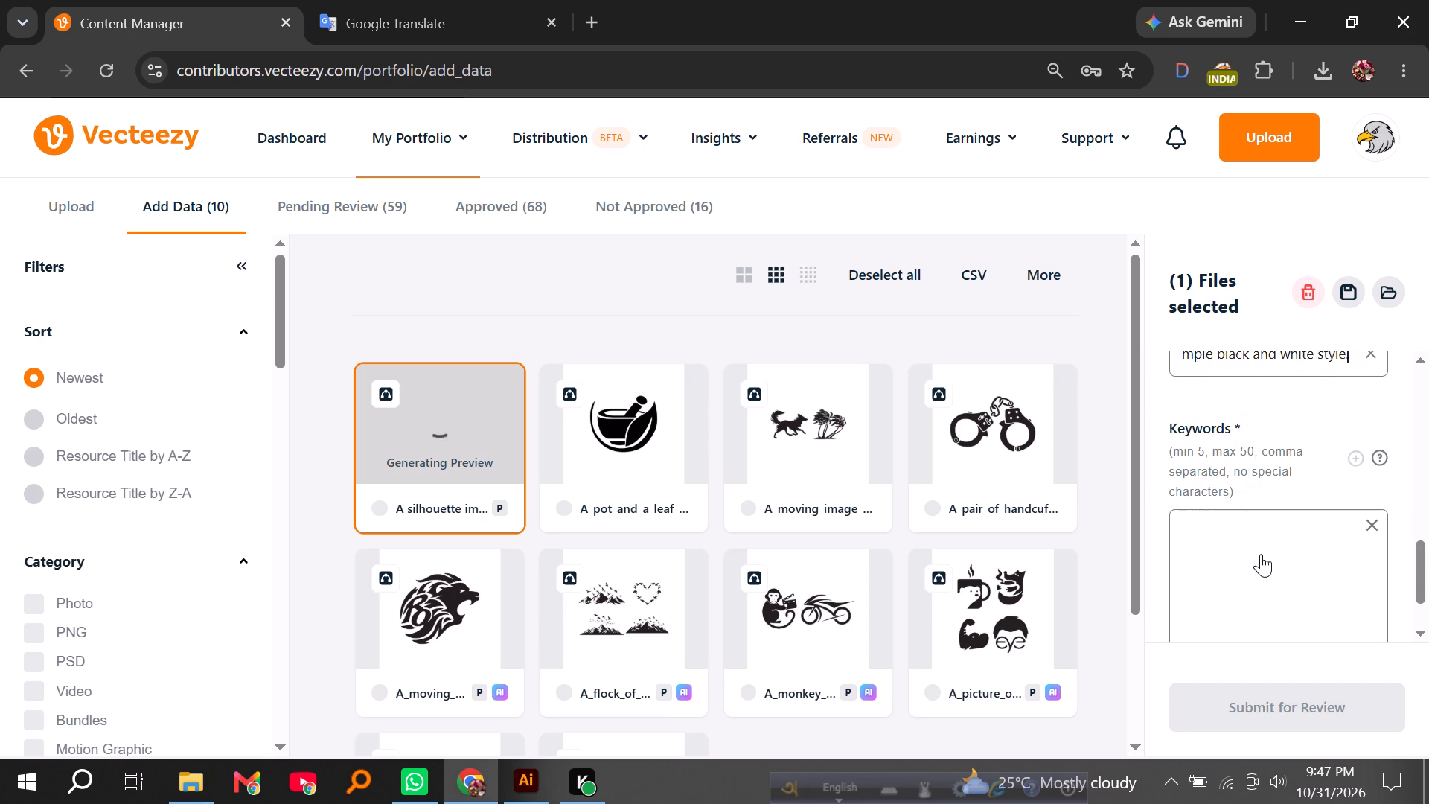
{"action": "left_click", "coordinate": [188, 787]}
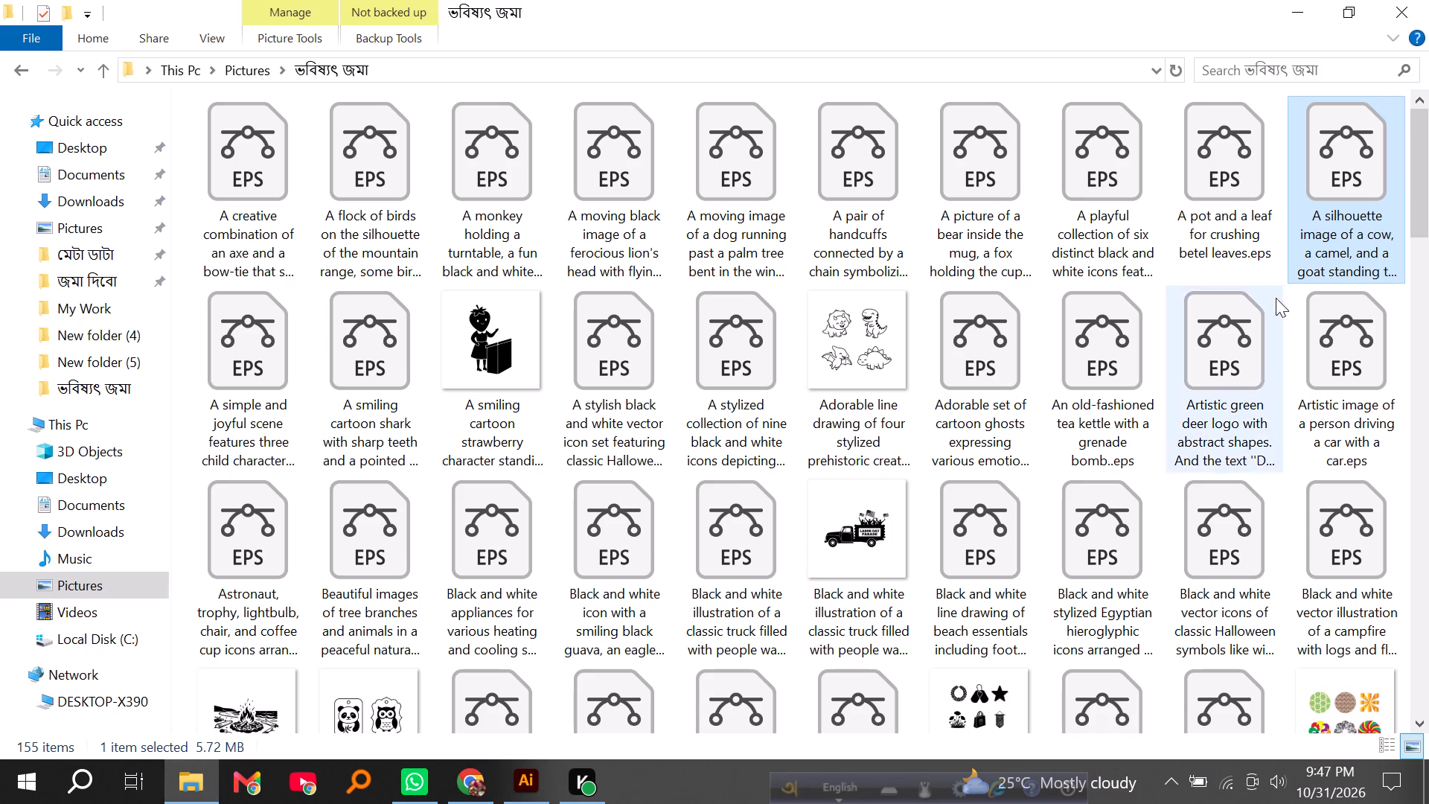
{"action": "right_click", "coordinate": [1318, 235]}
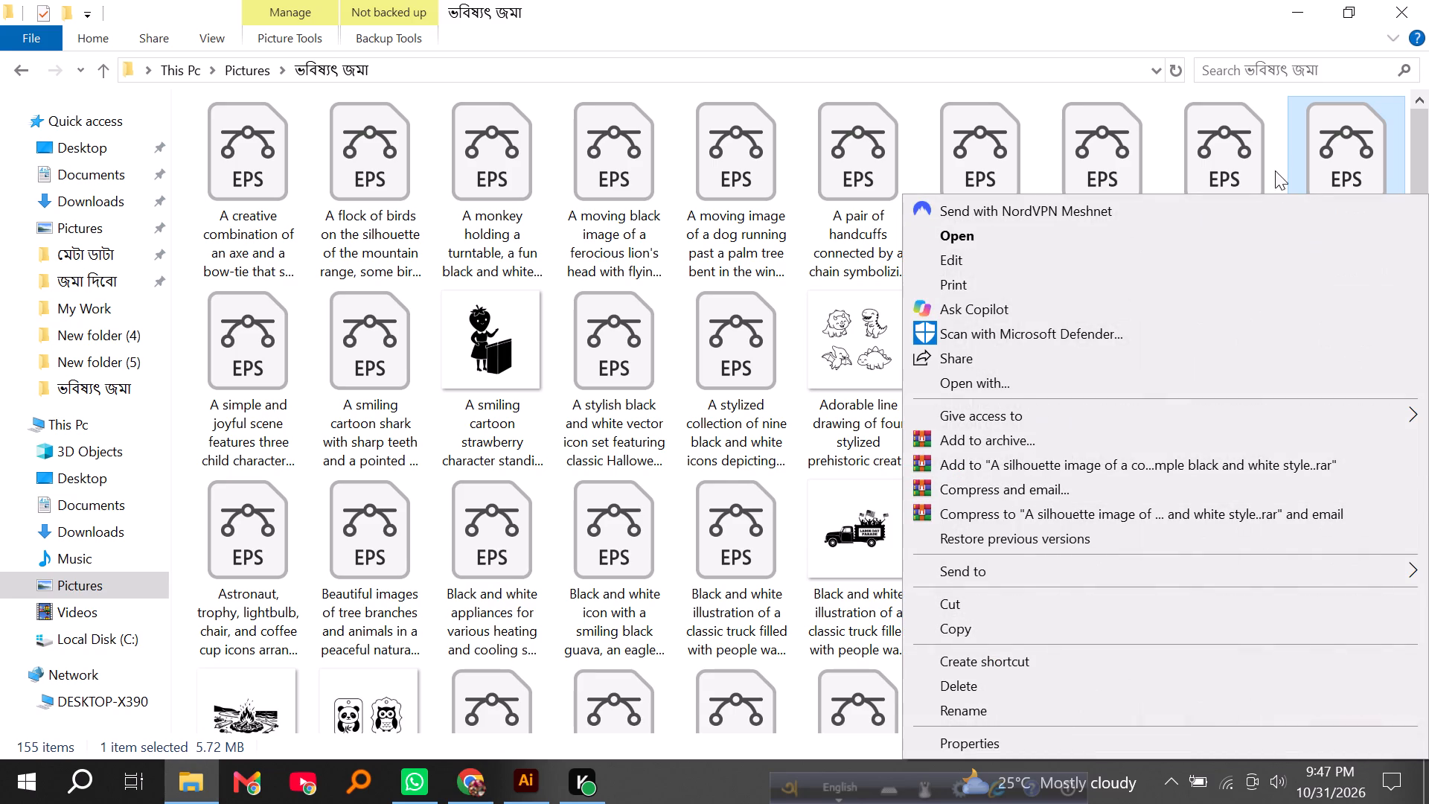
{"action": "left_click", "coordinate": [1422, 126]}
{"action": "right_click", "coordinate": [1323, 141]}
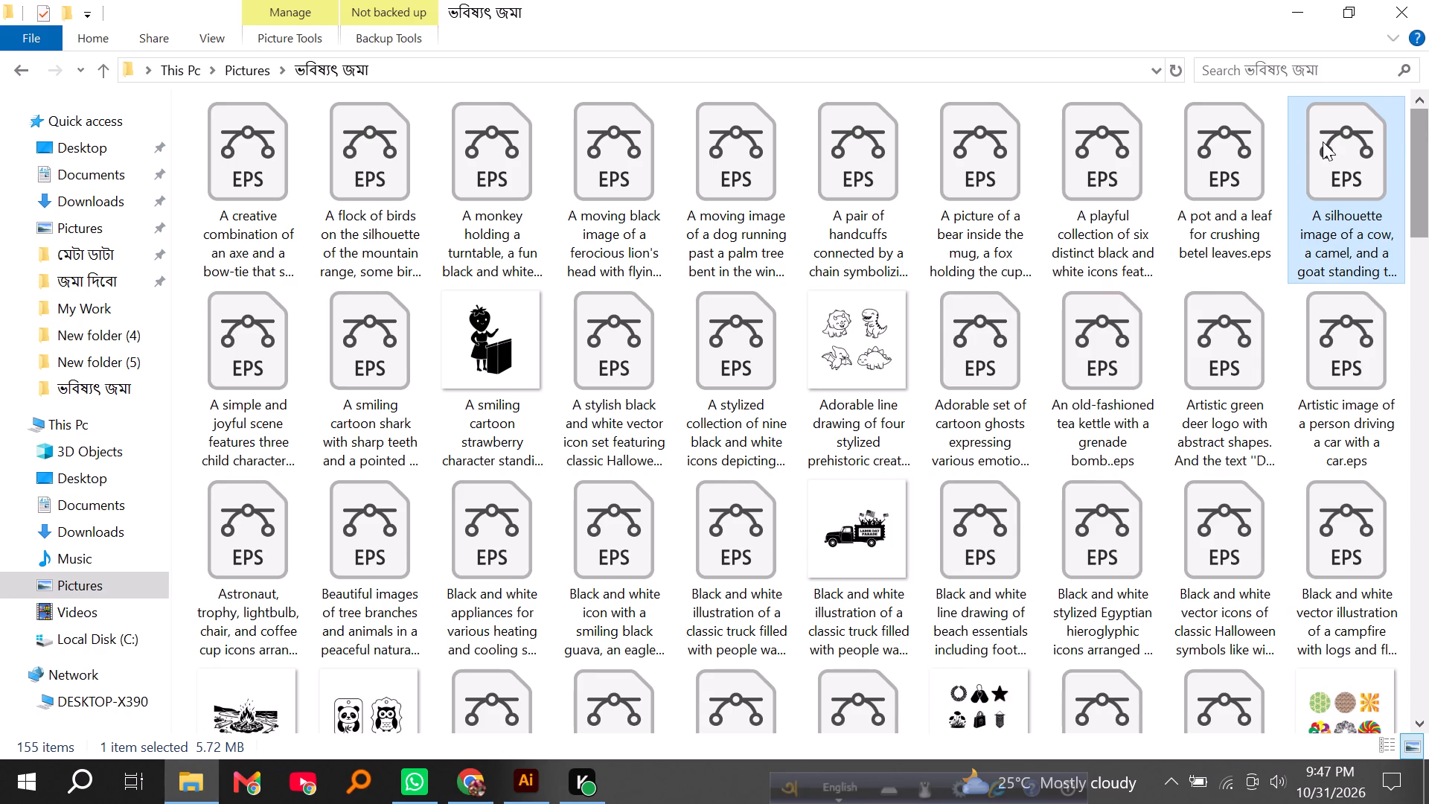
{"action": "left_click", "coordinate": [1017, 692]}
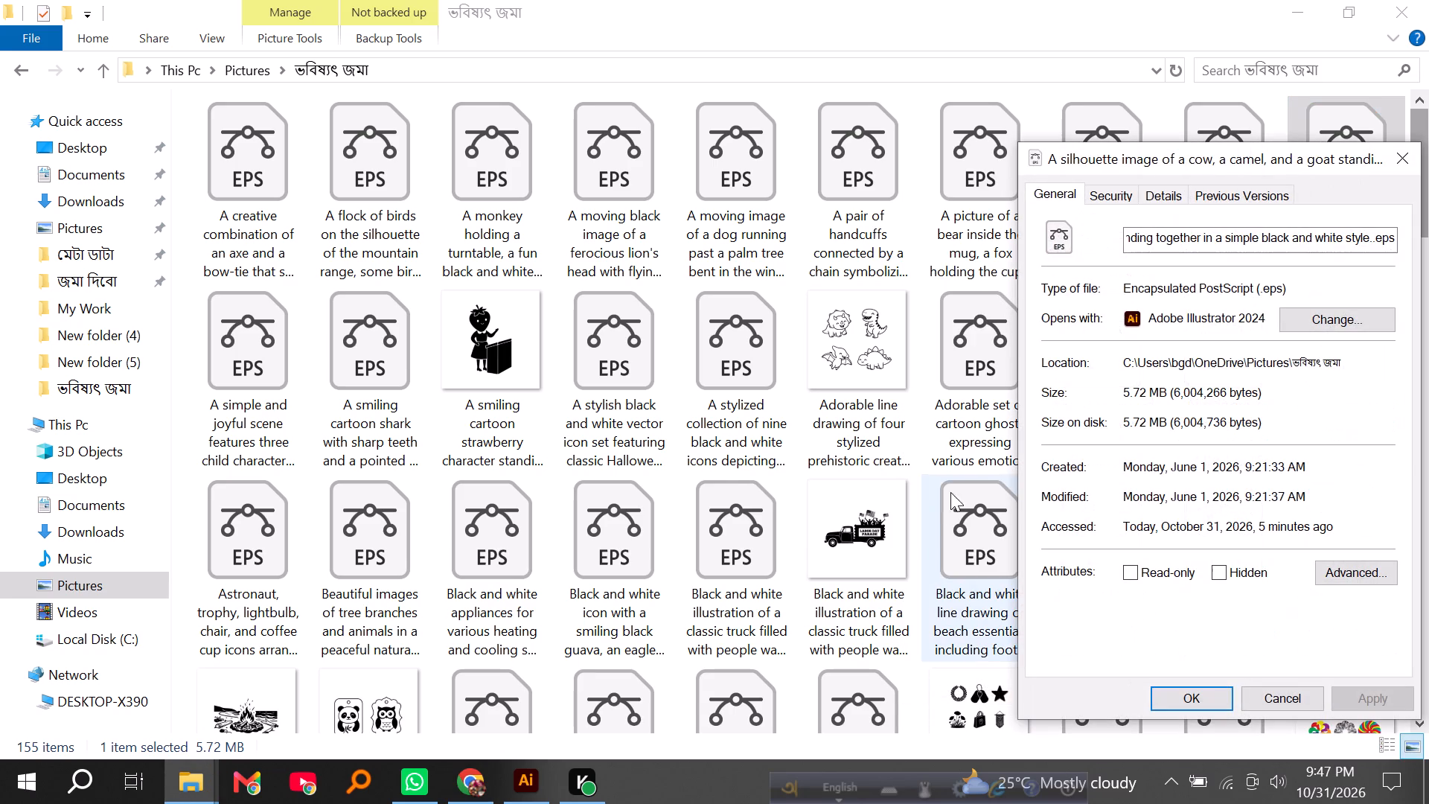
{"action": "left_click", "coordinate": [1159, 193]}
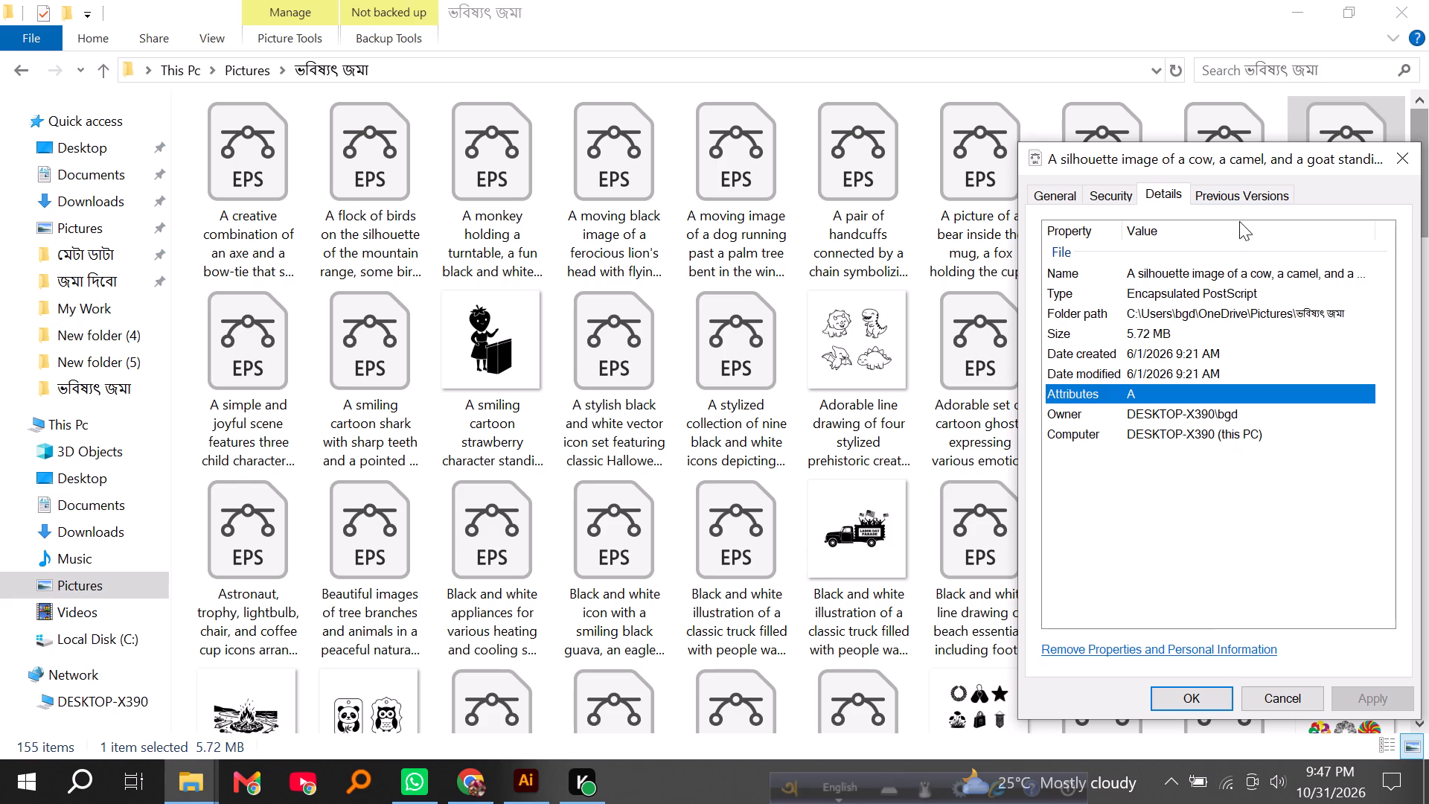
{"action": "left_click", "coordinate": [1401, 158]}
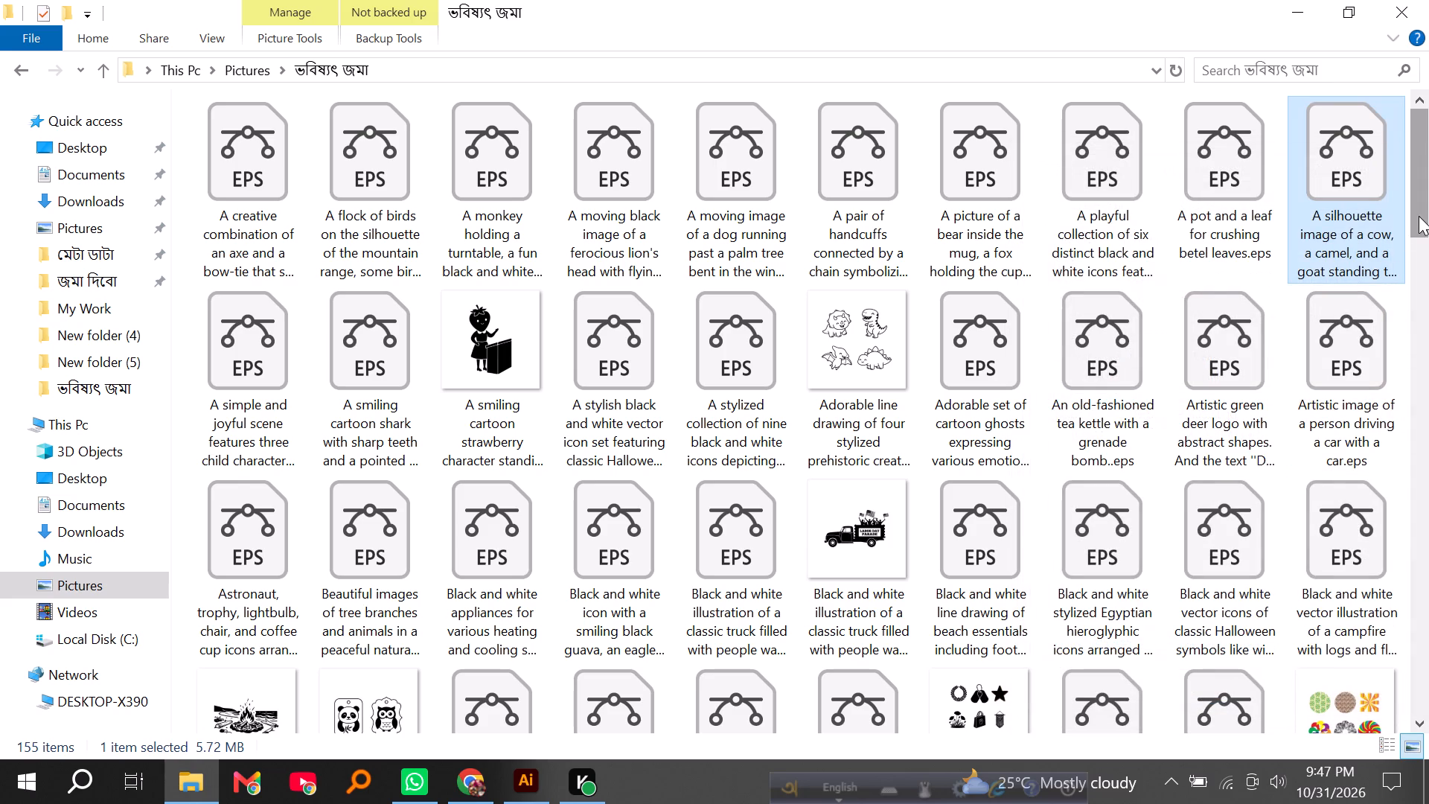
Look through the stored artwork files in the ভবিষ্যৎ জমা folder.
{"action": "left_click", "coordinate": [1419, 216]}
{"action": "left_click", "coordinate": [1413, 270]}
{"action": "left_click_drag", "start_coordinate": [1413, 253], "coordinate": [1419, 132]}
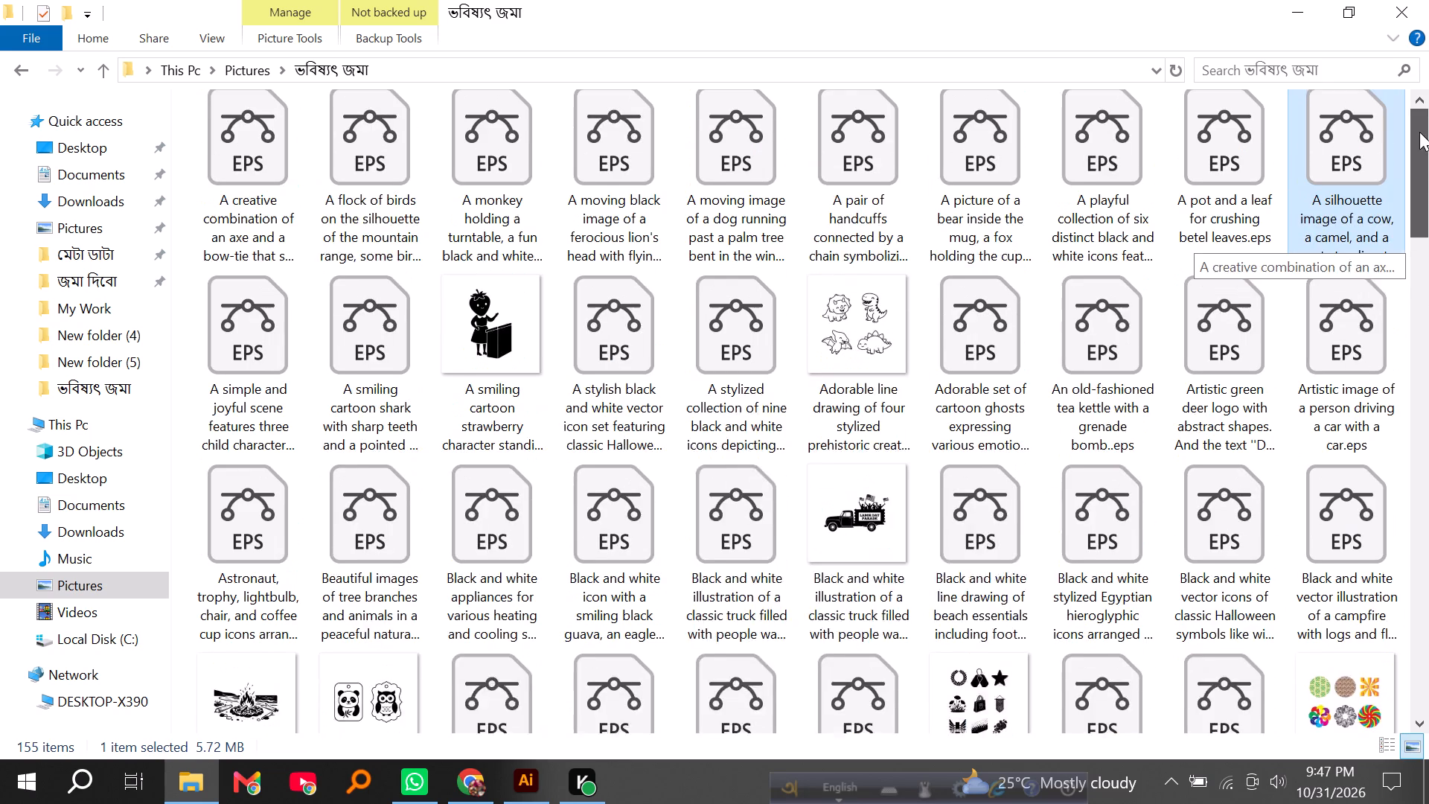
{"action": "left_click_drag", "start_coordinate": [1419, 132], "coordinate": [1418, 122]}
{"action": "left_click", "coordinate": [1368, 167]}
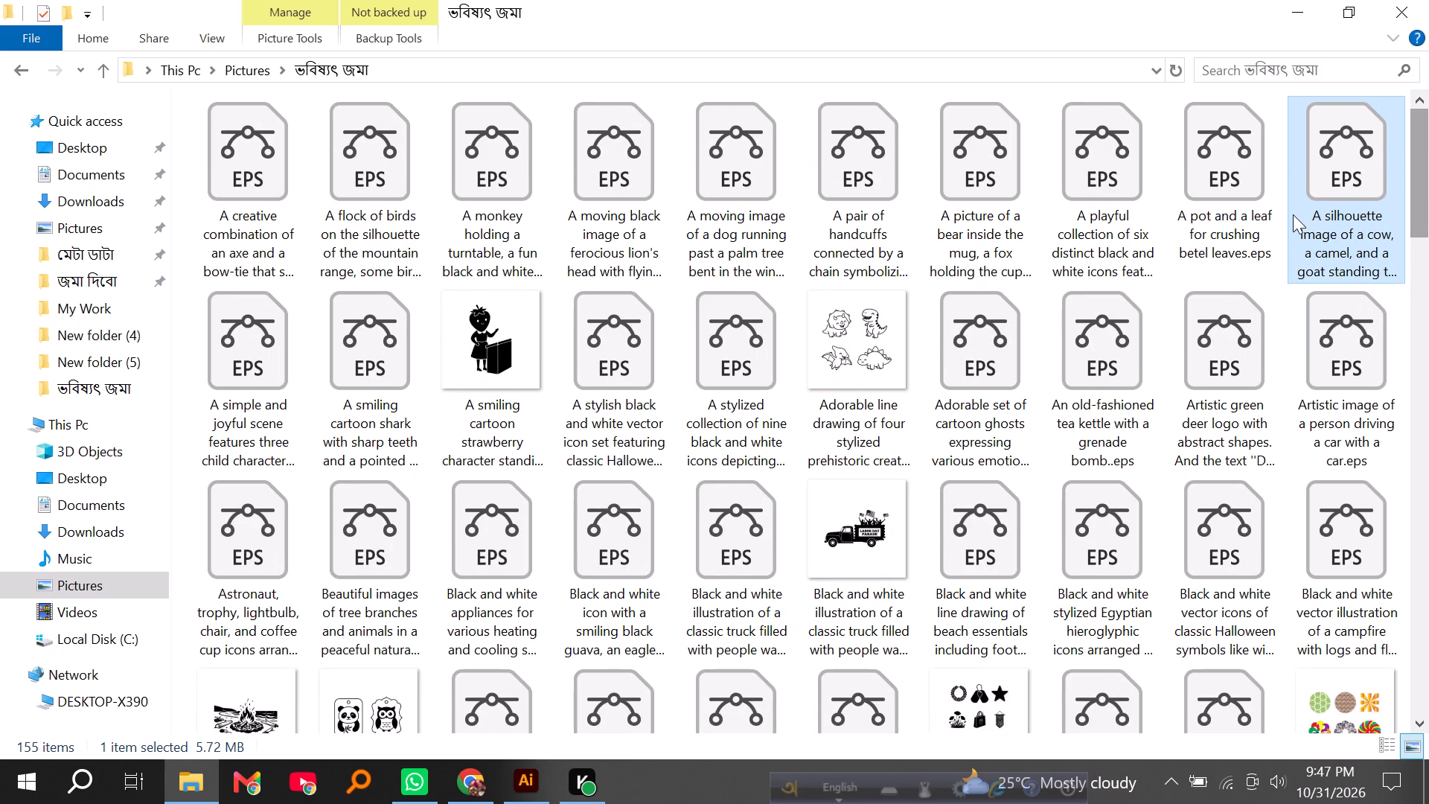
{"action": "scroll", "coordinate": [1293, 227], "scroll_direction": "down", "scroll_amount": 10}
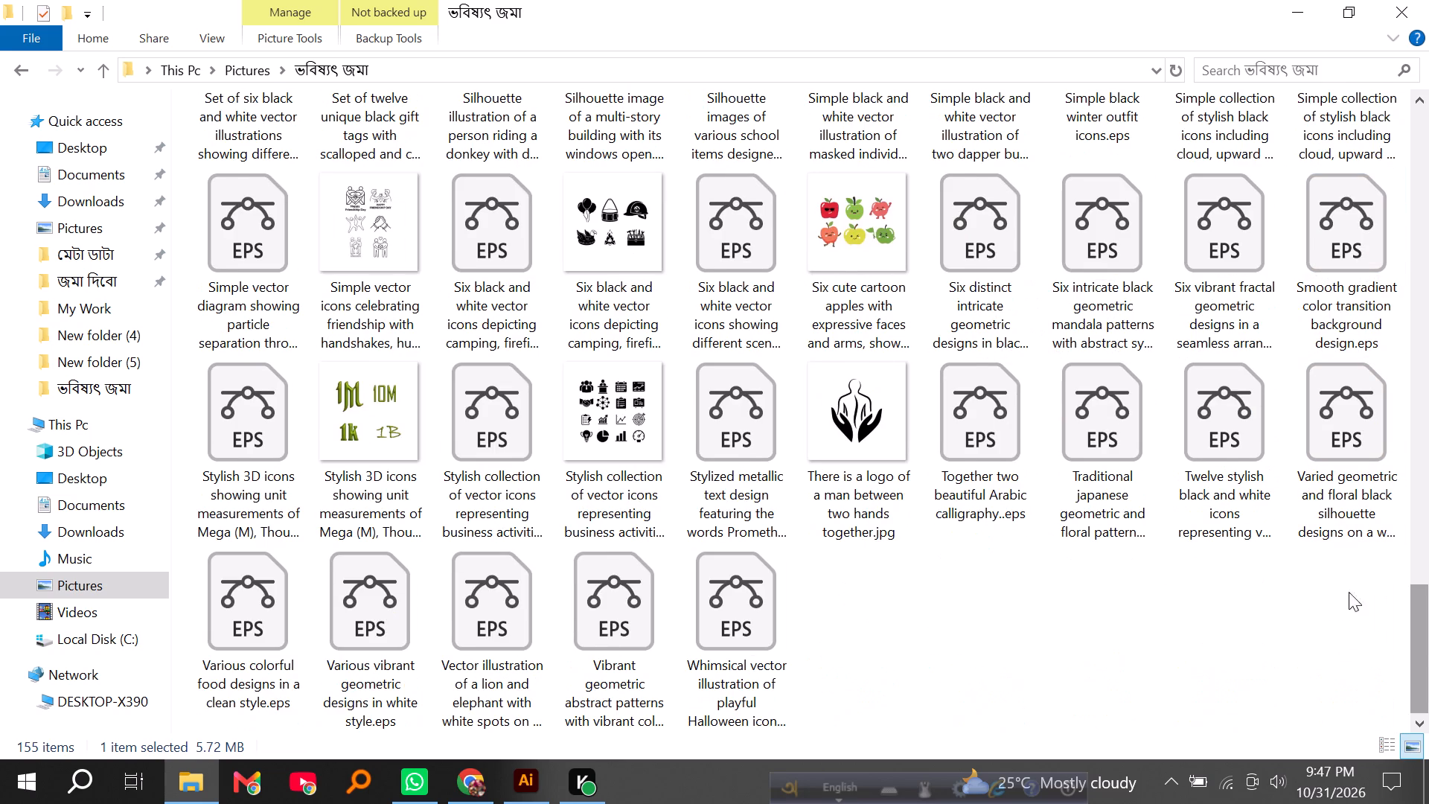
{"action": "left_click_drag", "start_coordinate": [1422, 648], "coordinate": [1428, 135]}
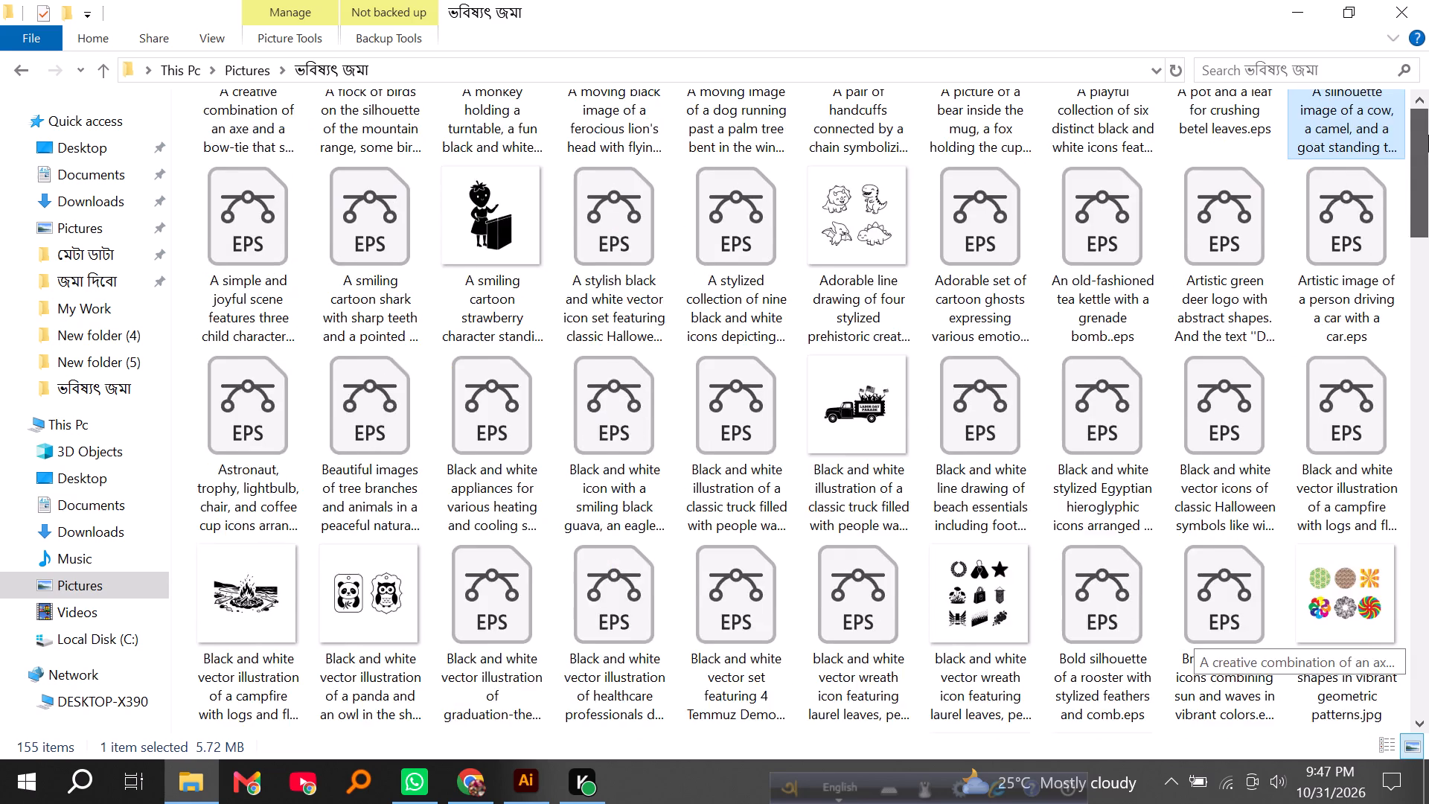
{"action": "left_click_drag", "start_coordinate": [1428, 135], "coordinate": [1428, 131]}
Return to the Vecteezy Add Data page in Chrome and look over the uploaded vectors awaiting data.
{"action": "left_click", "coordinate": [482, 783]}
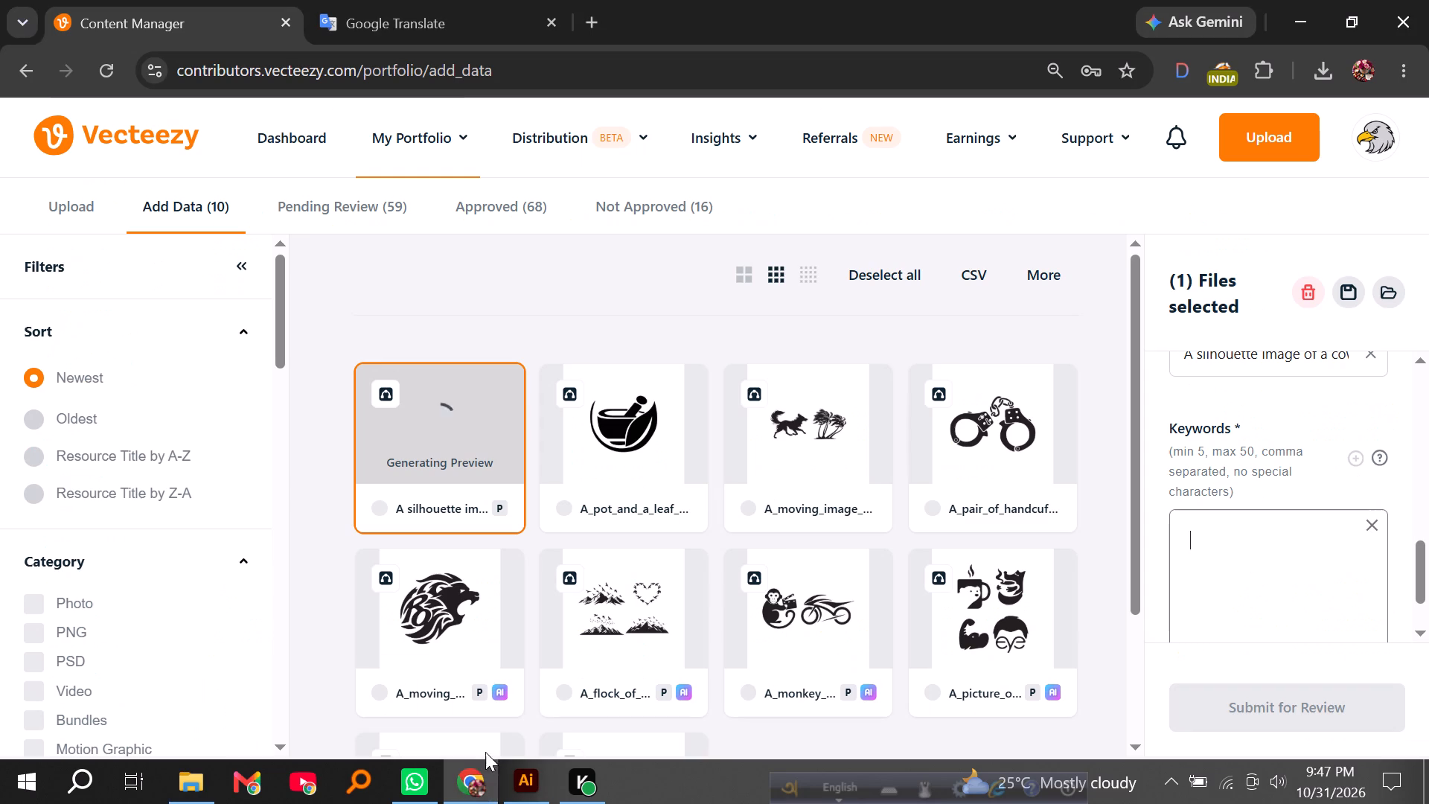
{"action": "left_click", "coordinate": [1193, 552]}
{"action": "scroll", "coordinate": [952, 491], "scroll_direction": "down", "scroll_amount": 2}
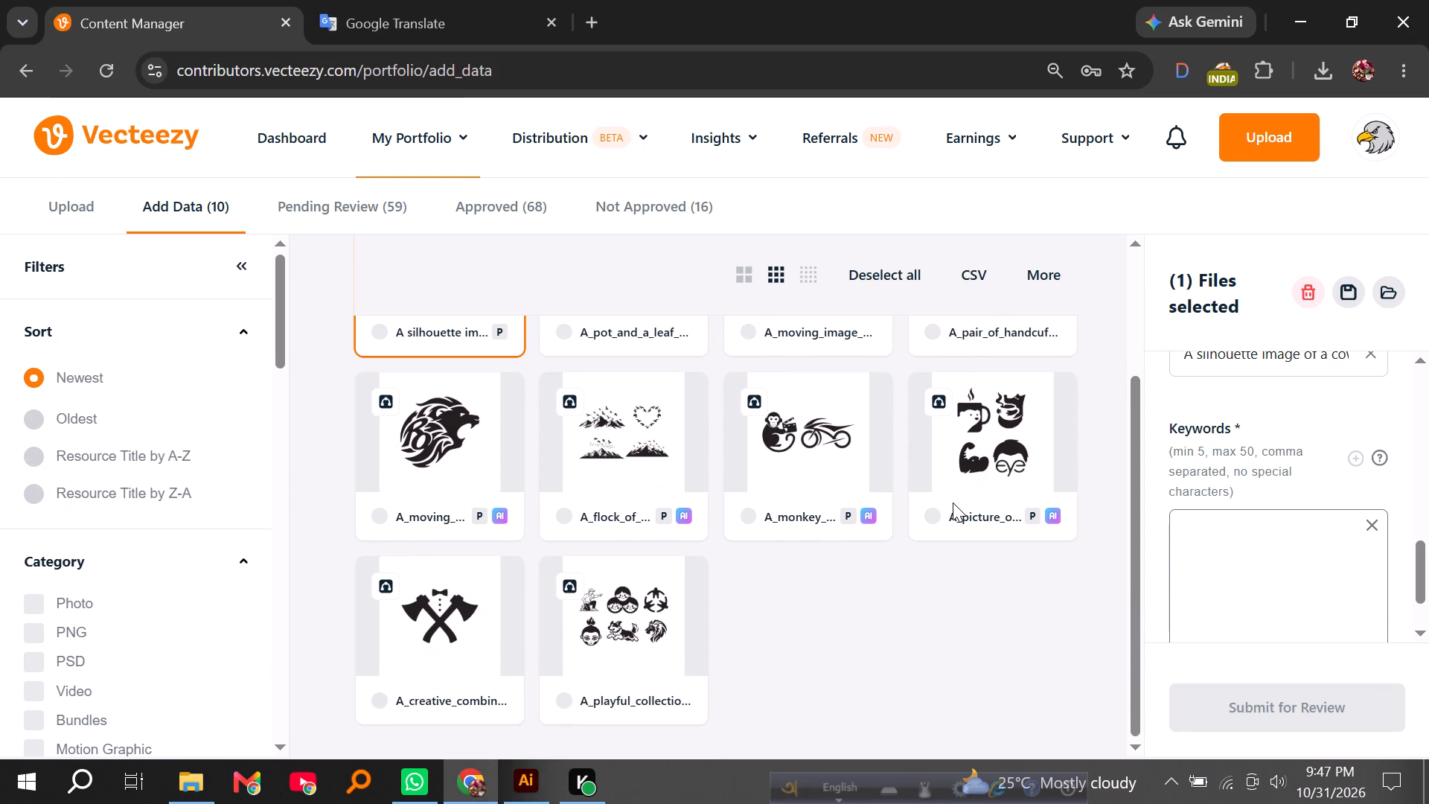
{"action": "scroll", "coordinate": [953, 502], "scroll_direction": "down", "scroll_amount": 4}
{"action": "scroll", "coordinate": [953, 505], "scroll_direction": "up", "scroll_amount": 3}
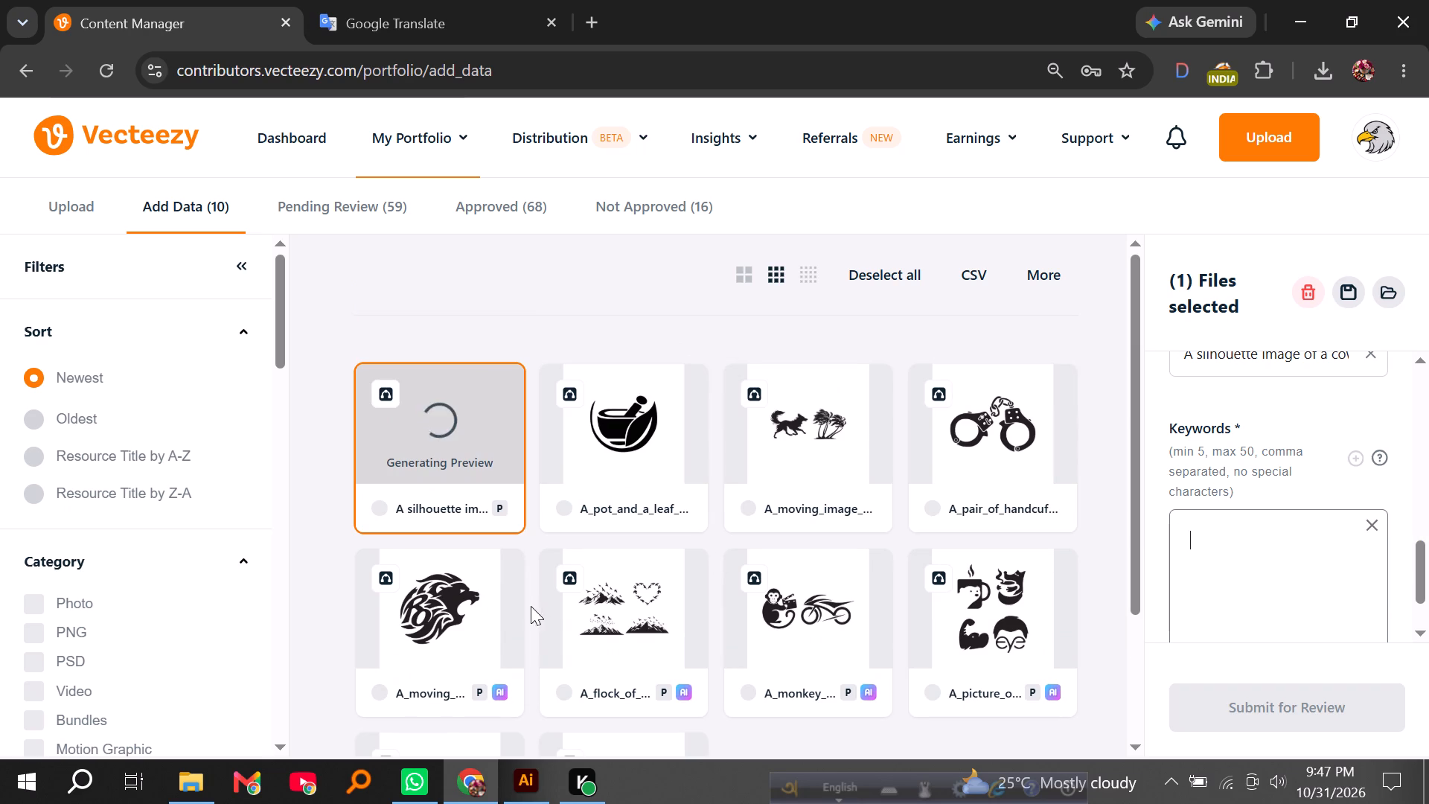
Open the Shutterstock contributor site in a new tab and go to the portfolio's Not submitted images.
{"action": "left_click", "coordinate": [589, 20]}
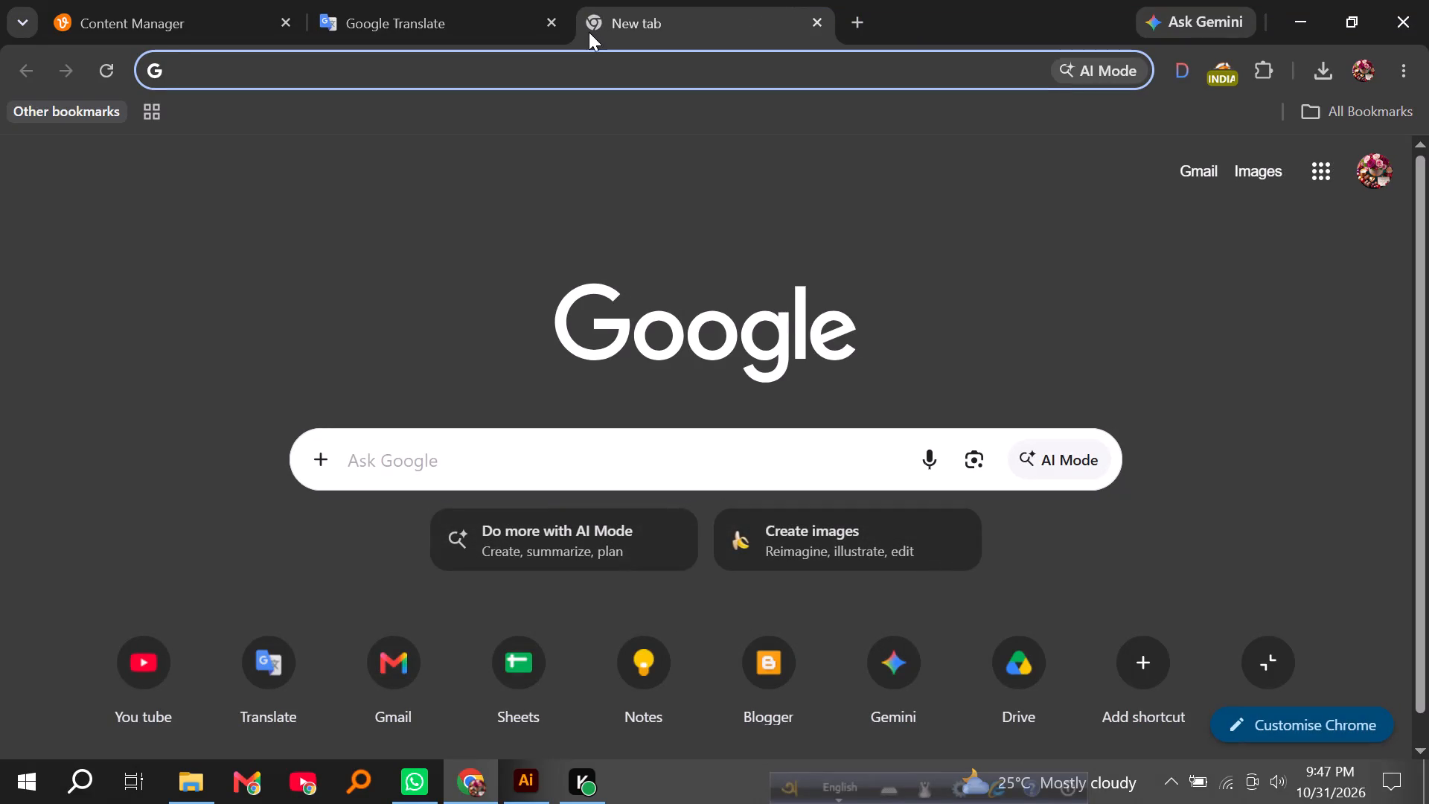
{"action": "key", "text": "s"}
{"action": "key", "text": "Return"}
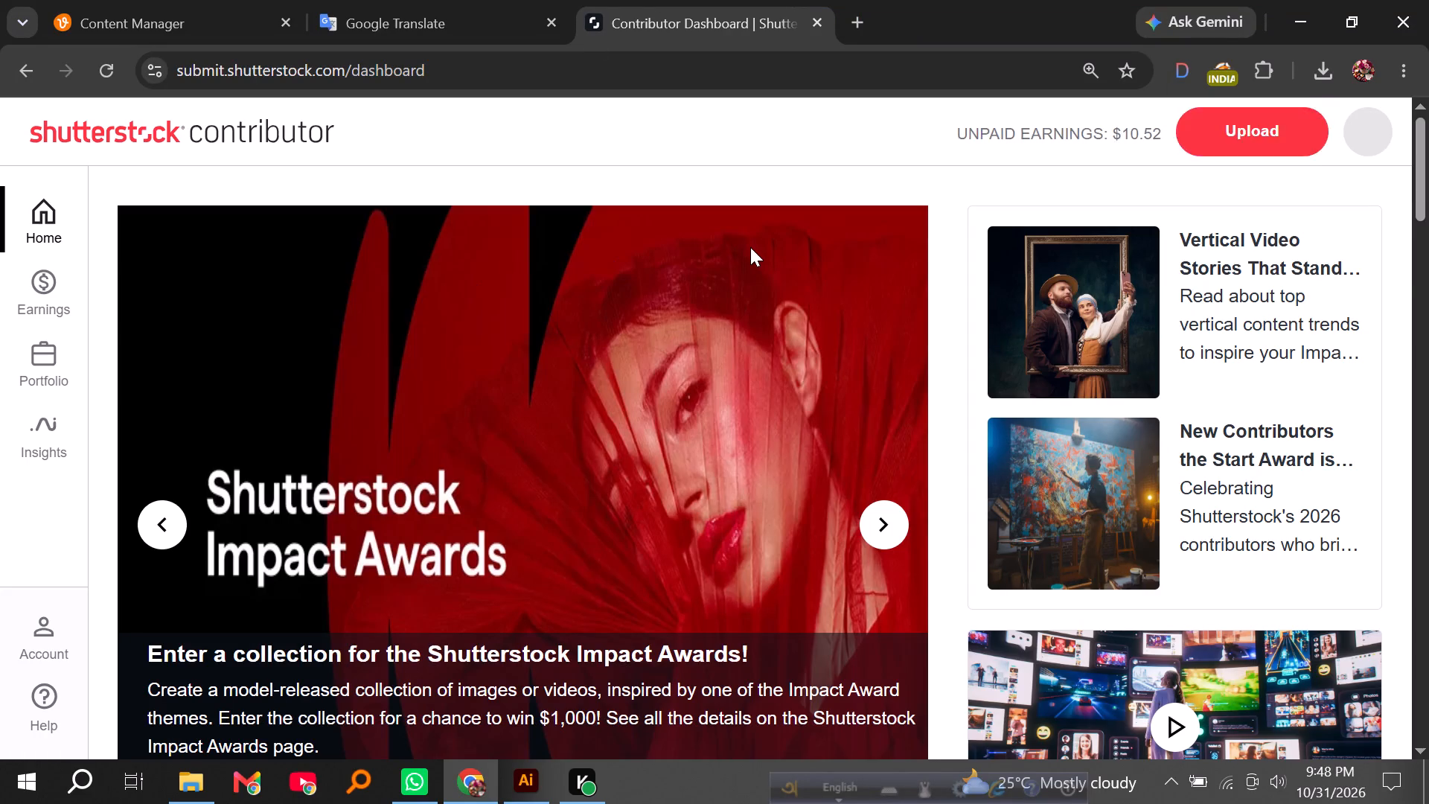
{"action": "scroll", "coordinate": [750, 247], "scroll_direction": "down", "scroll_amount": 4}
{"action": "left_click", "coordinate": [45, 278]}
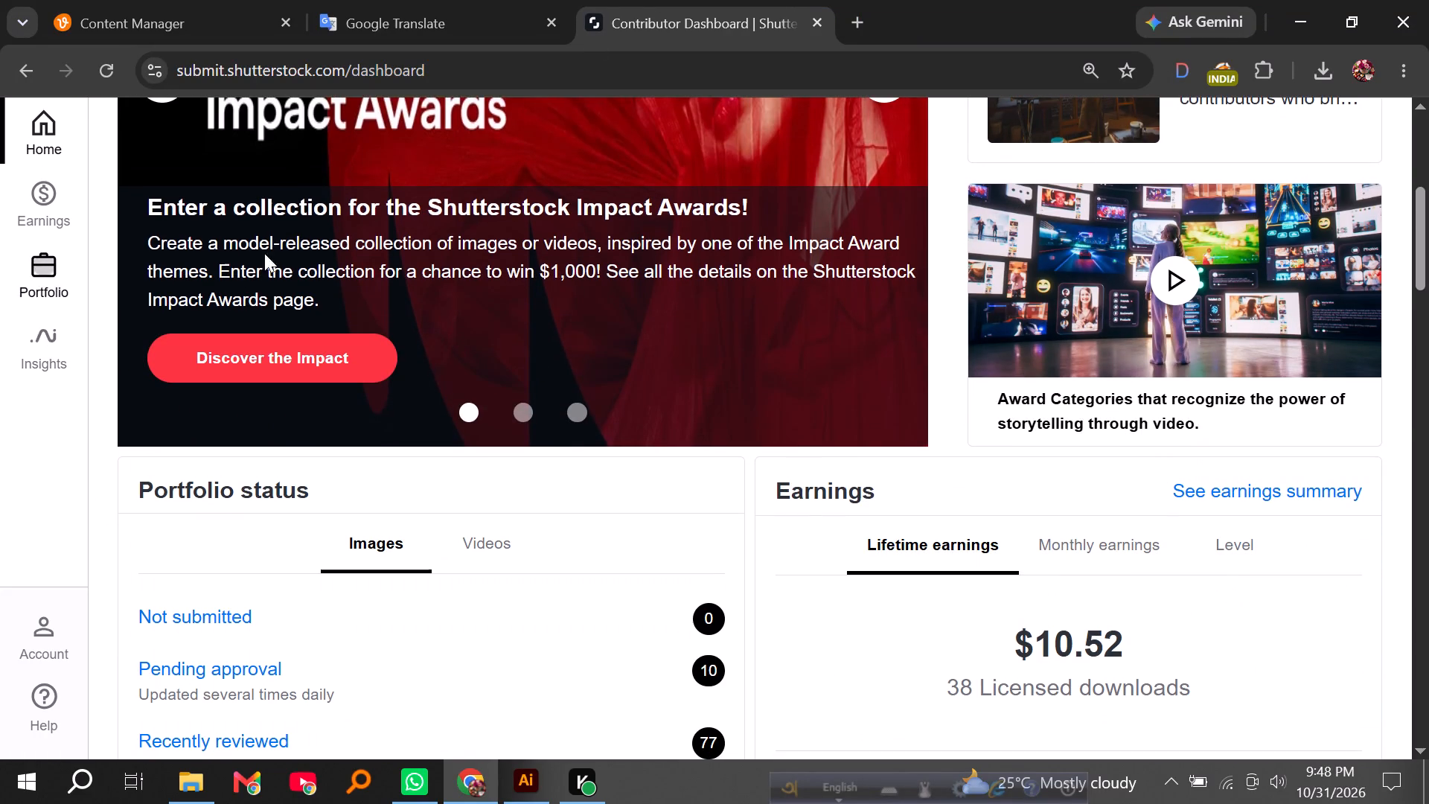
{"action": "left_click", "coordinate": [277, 211]}
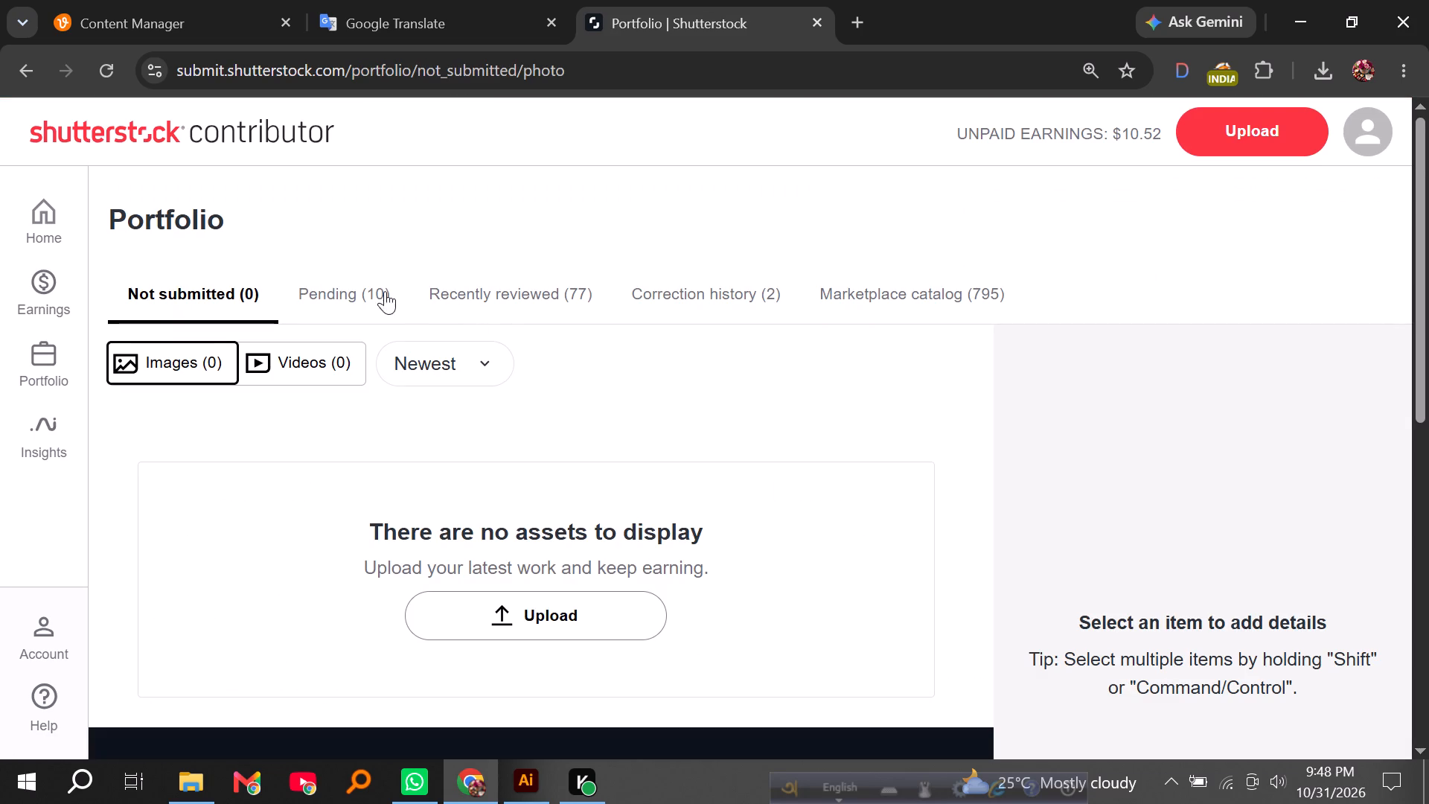
Look through the Recently reviewed, Marketplace catalog and Correction history sections of the Shutterstock portfolio.
{"action": "left_click", "coordinate": [517, 292]}
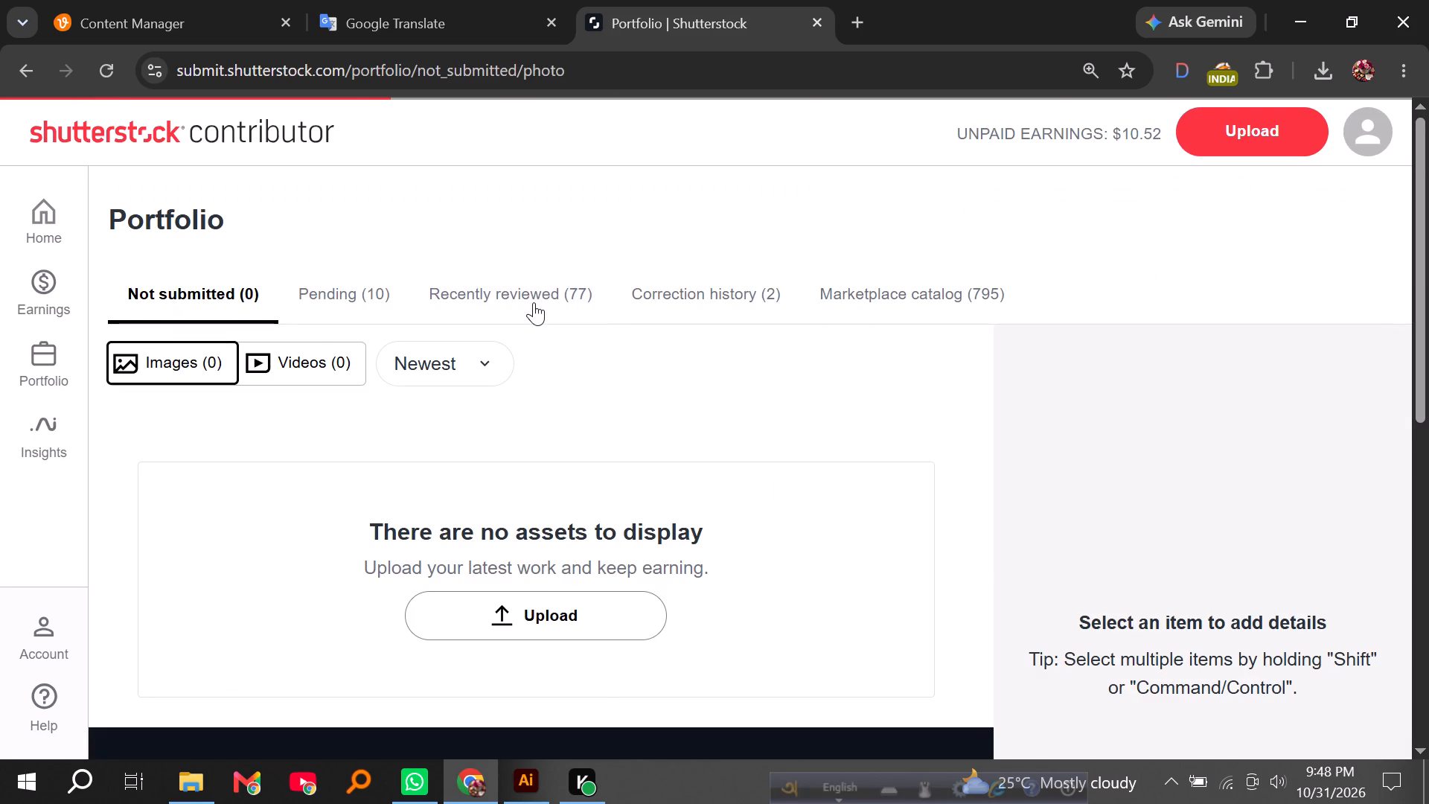
{"action": "left_click", "coordinate": [944, 294]}
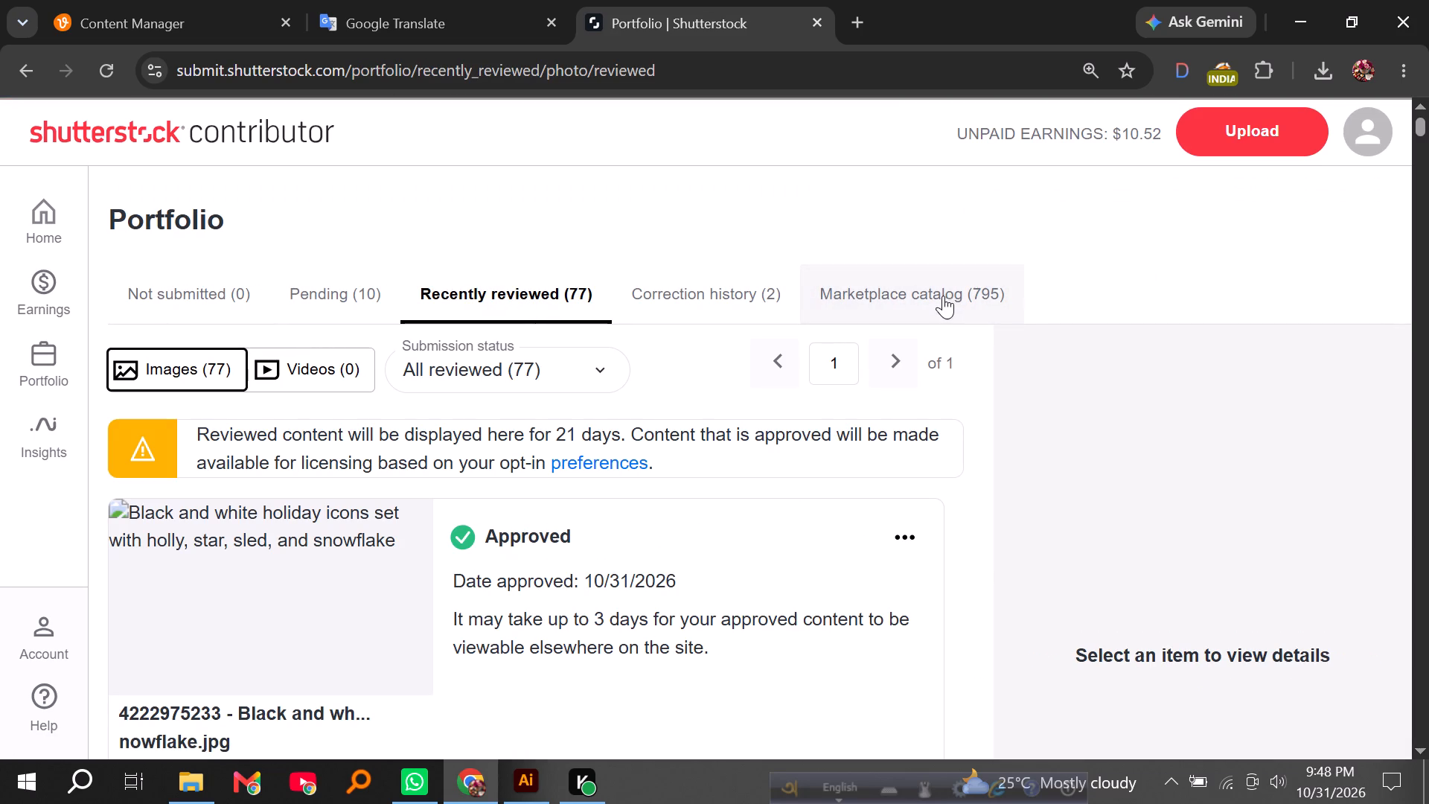
{"action": "scroll", "coordinate": [886, 464], "scroll_direction": "down", "scroll_amount": 3}
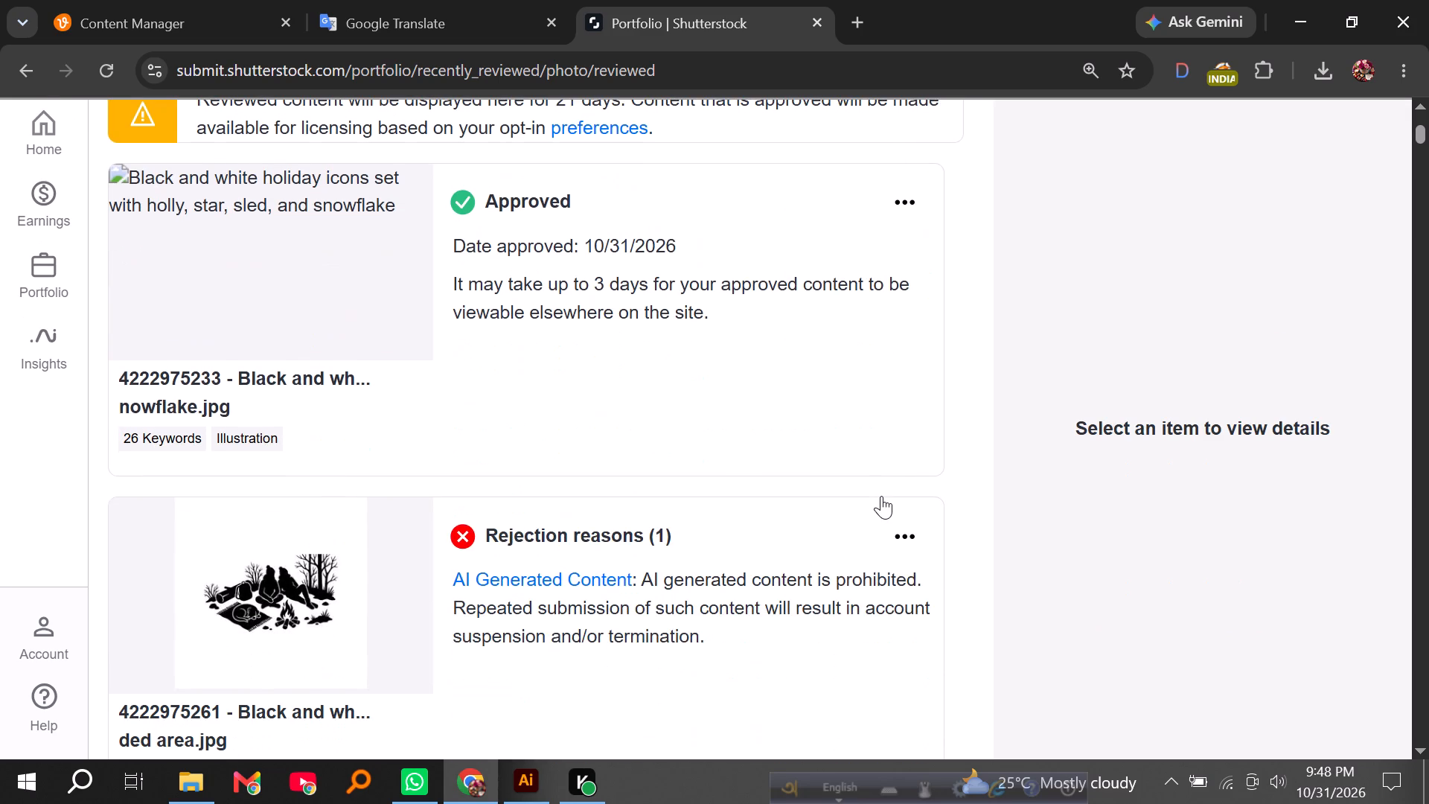
{"action": "scroll", "coordinate": [881, 496], "scroll_direction": "up", "scroll_amount": 2}
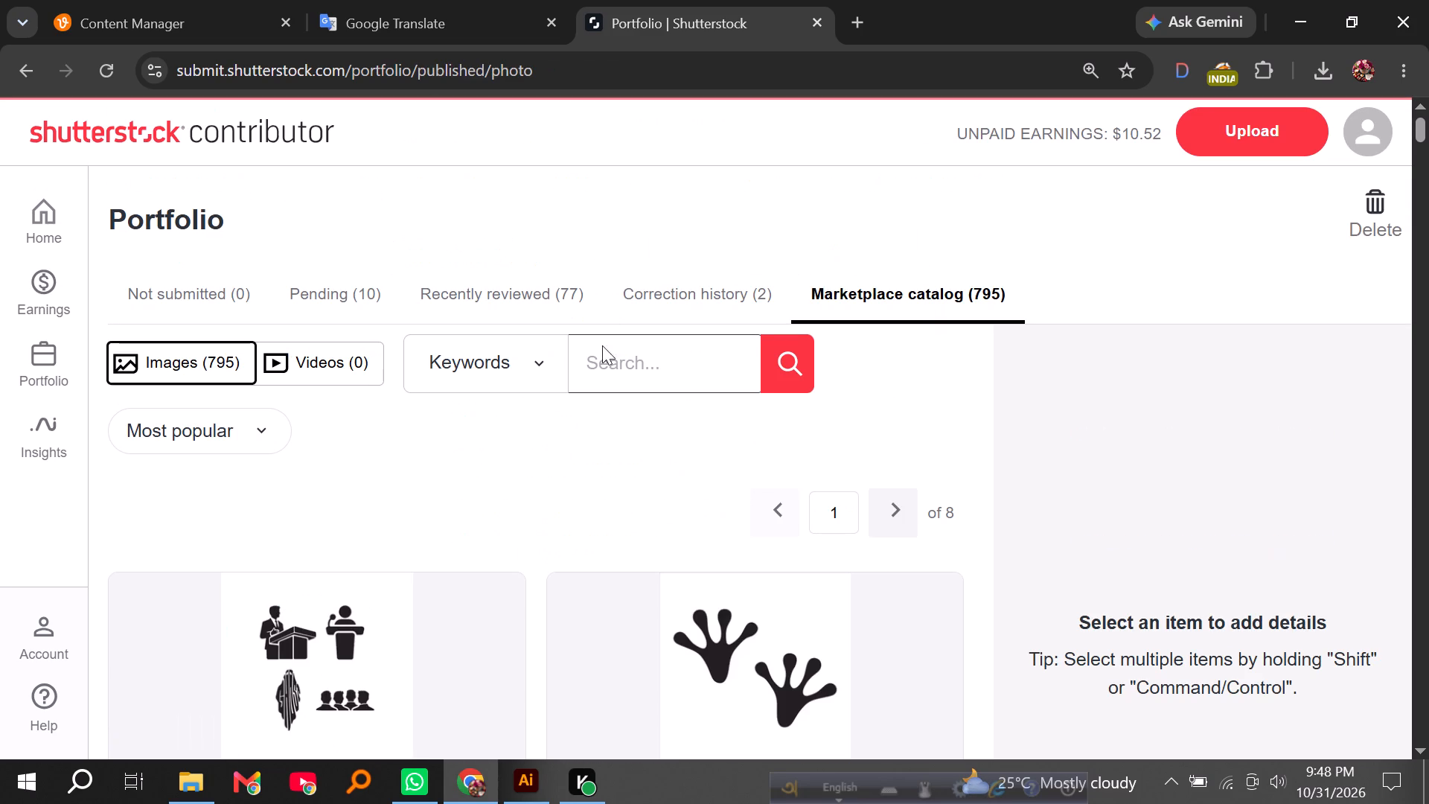
{"action": "left_click", "coordinate": [662, 285]}
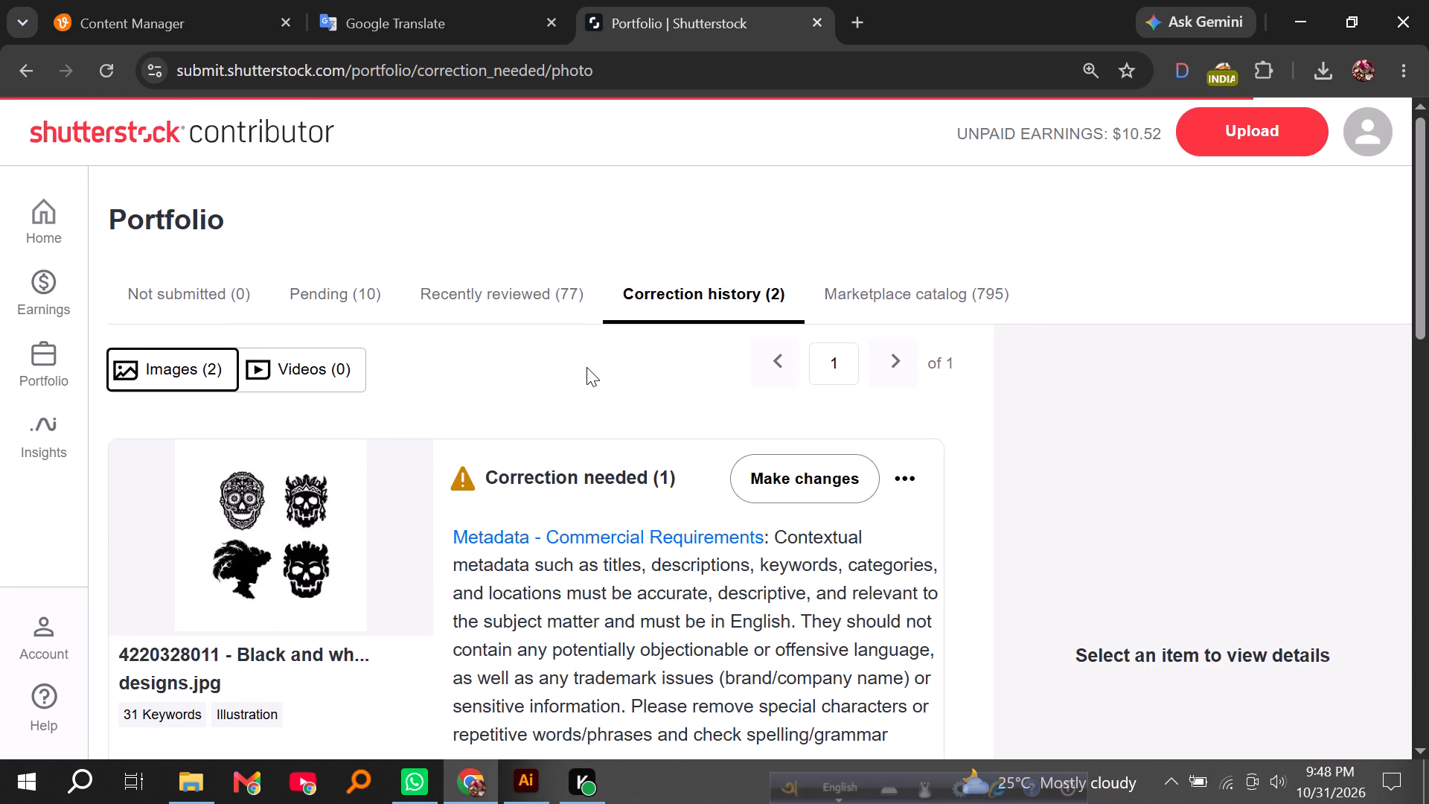
{"action": "scroll", "coordinate": [586, 367], "scroll_direction": "down", "scroll_amount": 4}
{"action": "scroll", "coordinate": [586, 368], "scroll_direction": "up", "scroll_amount": 4}
Examine the review outcomes of the recently reviewed Shutterstock images, including the details of the black and white holiday icons set.
{"action": "left_click", "coordinate": [528, 290]}
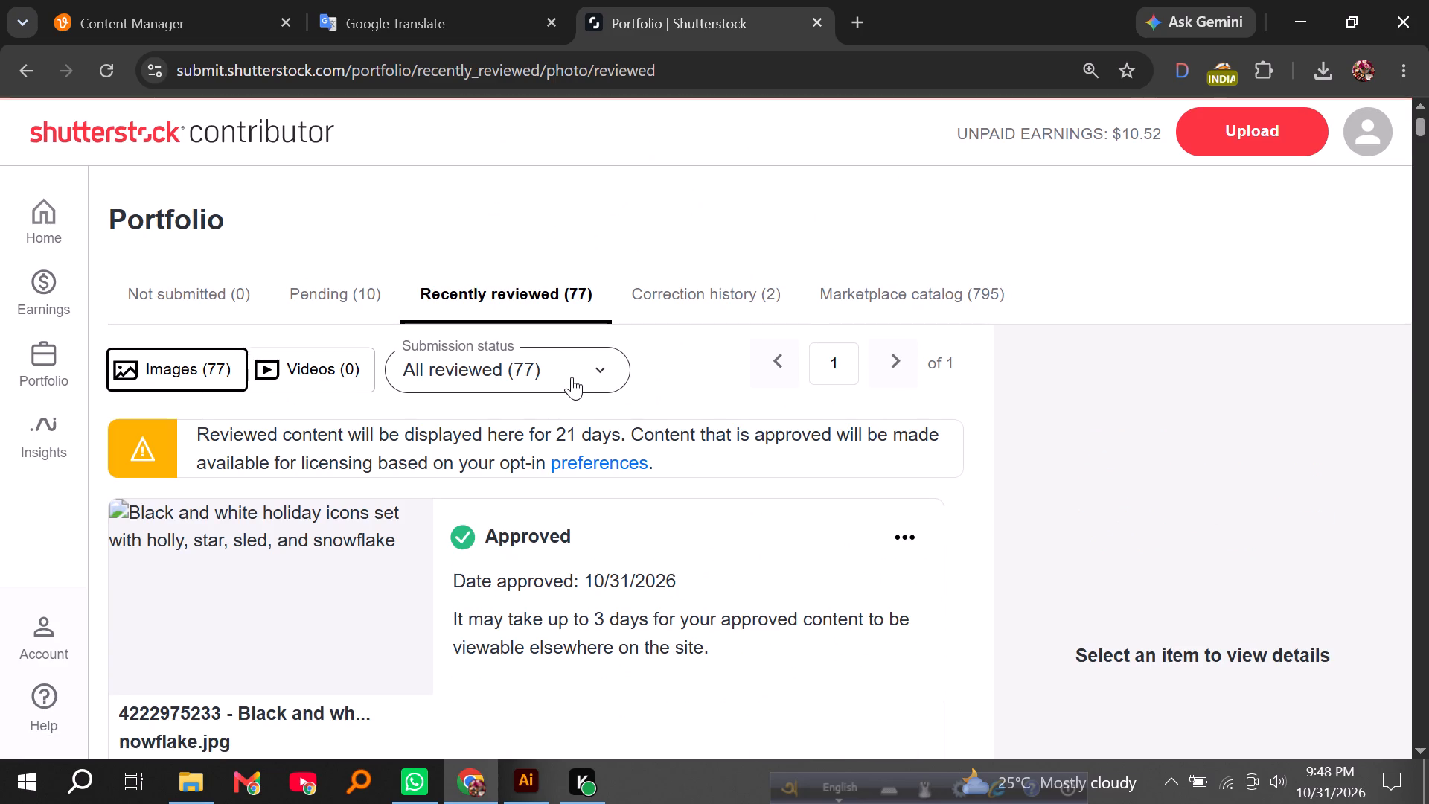
{"action": "scroll", "coordinate": [573, 377], "scroll_direction": "down", "scroll_amount": 1}
{"action": "left_click", "coordinate": [349, 425]}
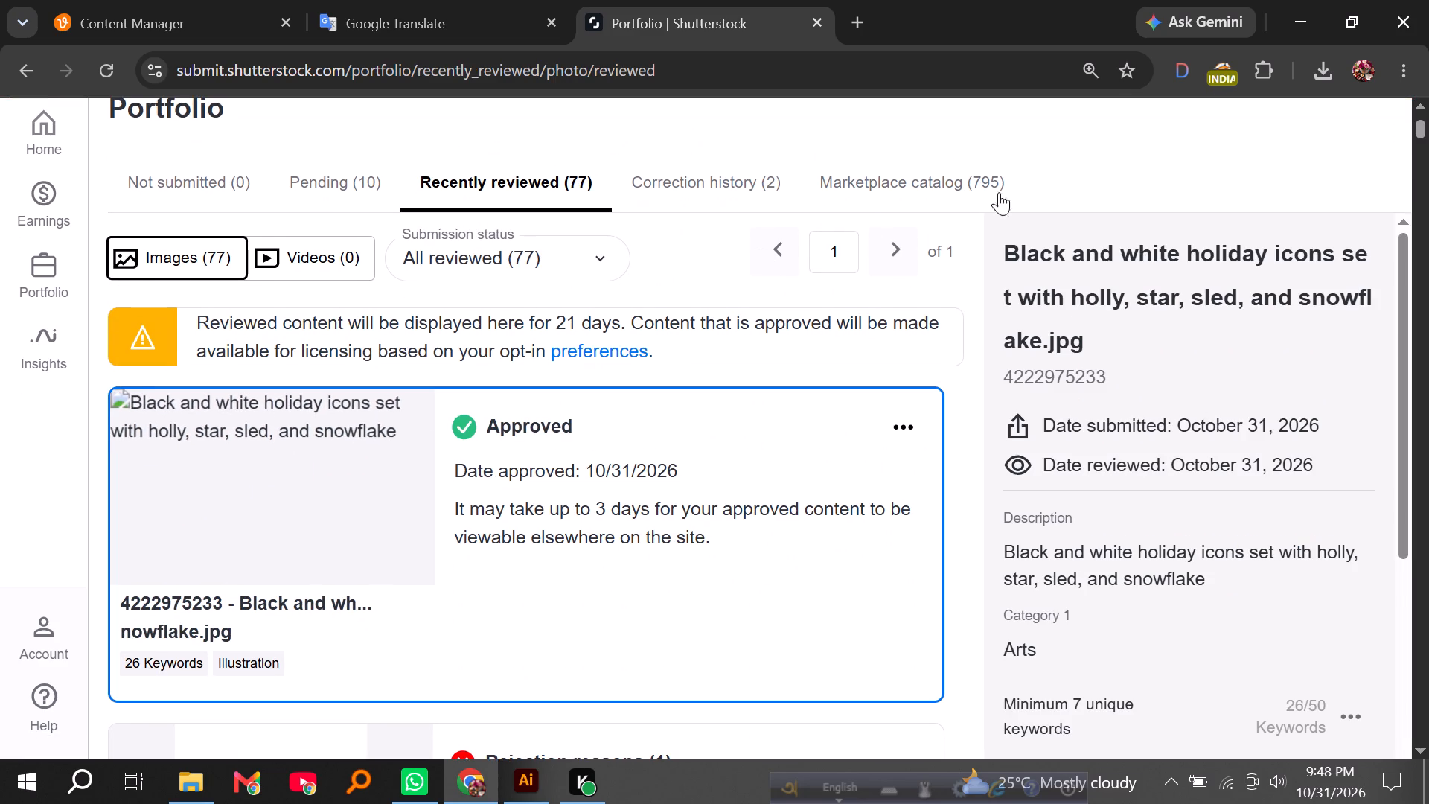
{"action": "scroll", "coordinate": [806, 368], "scroll_direction": "down", "scroll_amount": 8}
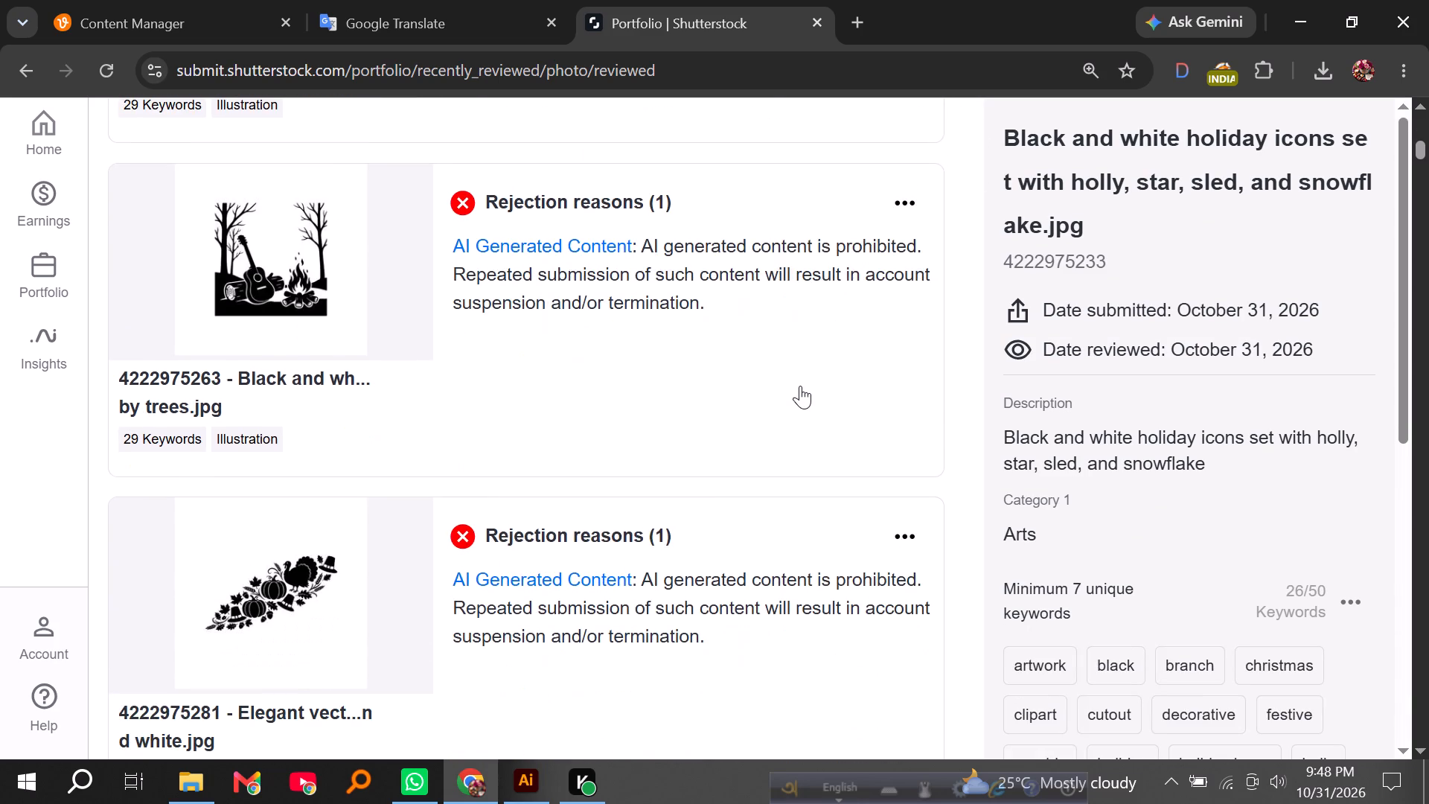
{"action": "scroll", "coordinate": [800, 386], "scroll_direction": "down", "scroll_amount": 9}
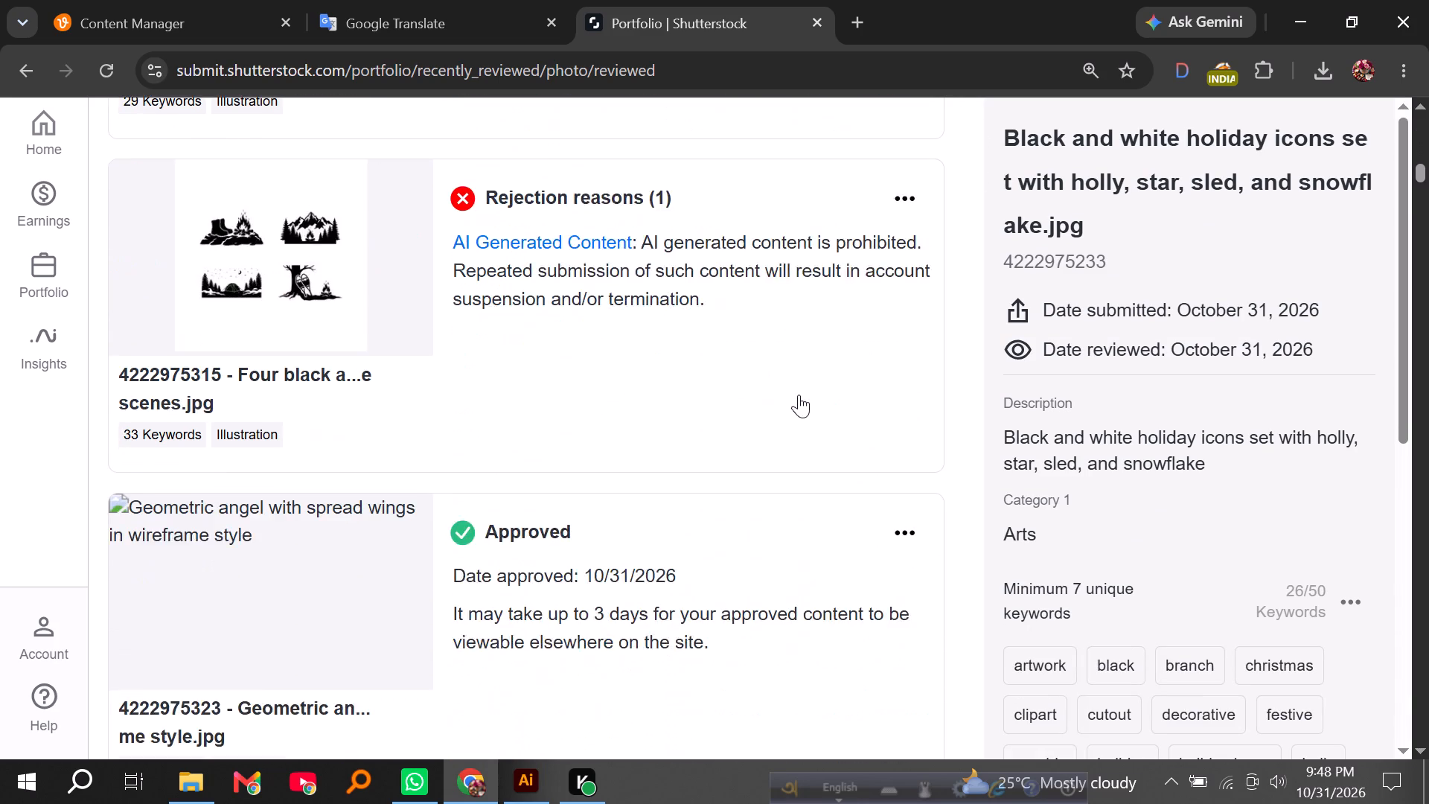
{"action": "scroll", "coordinate": [799, 395], "scroll_direction": "down", "scroll_amount": 3}
{"action": "scroll", "coordinate": [797, 397], "scroll_direction": "up", "scroll_amount": 16}
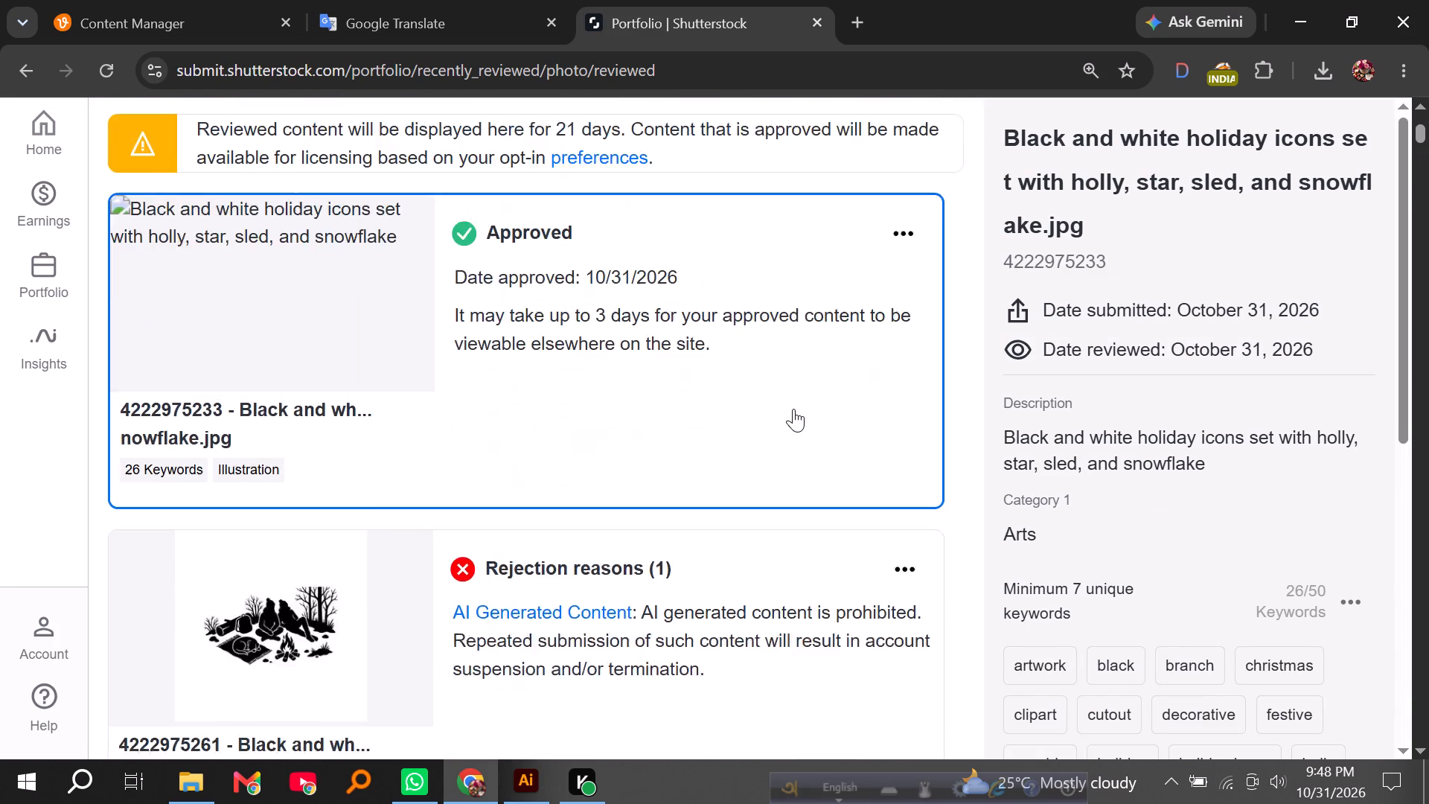
{"action": "scroll", "coordinate": [793, 409], "scroll_direction": "up", "scroll_amount": 8}
Disable the INDIA proxy in the FoxyProxy extension.
{"action": "left_click", "coordinate": [1215, 68]}
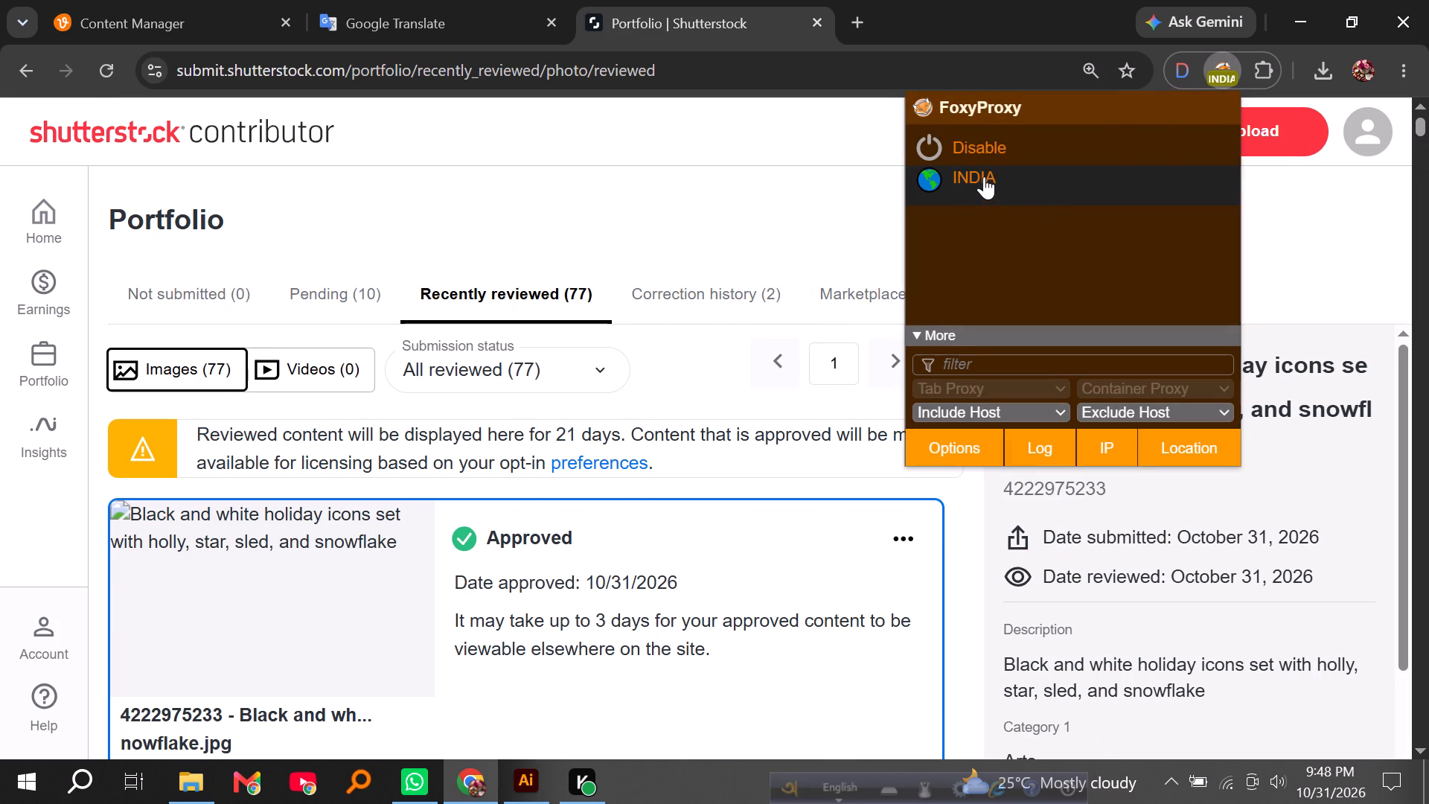
{"action": "left_click", "coordinate": [996, 146]}
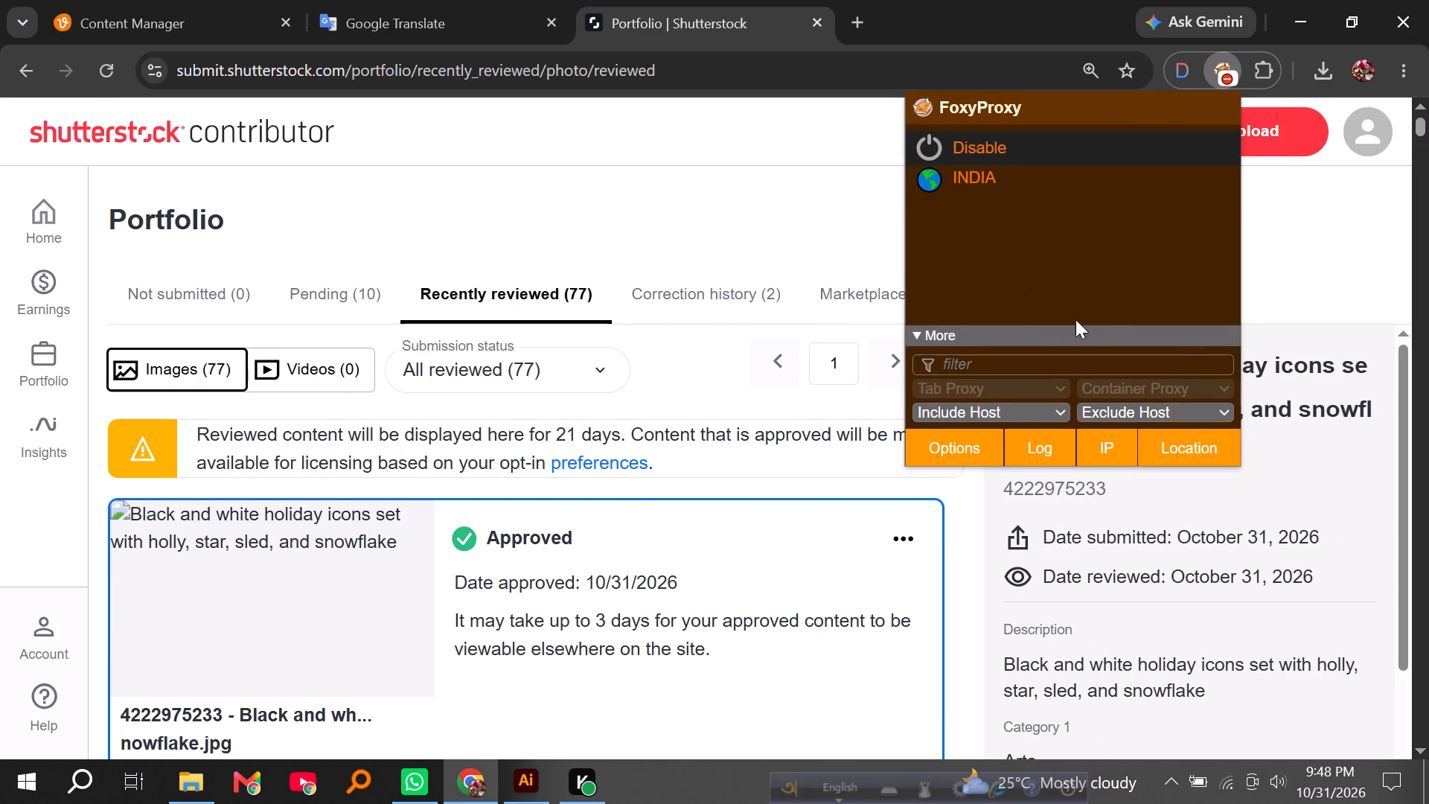
{"action": "left_click", "coordinate": [965, 149]}
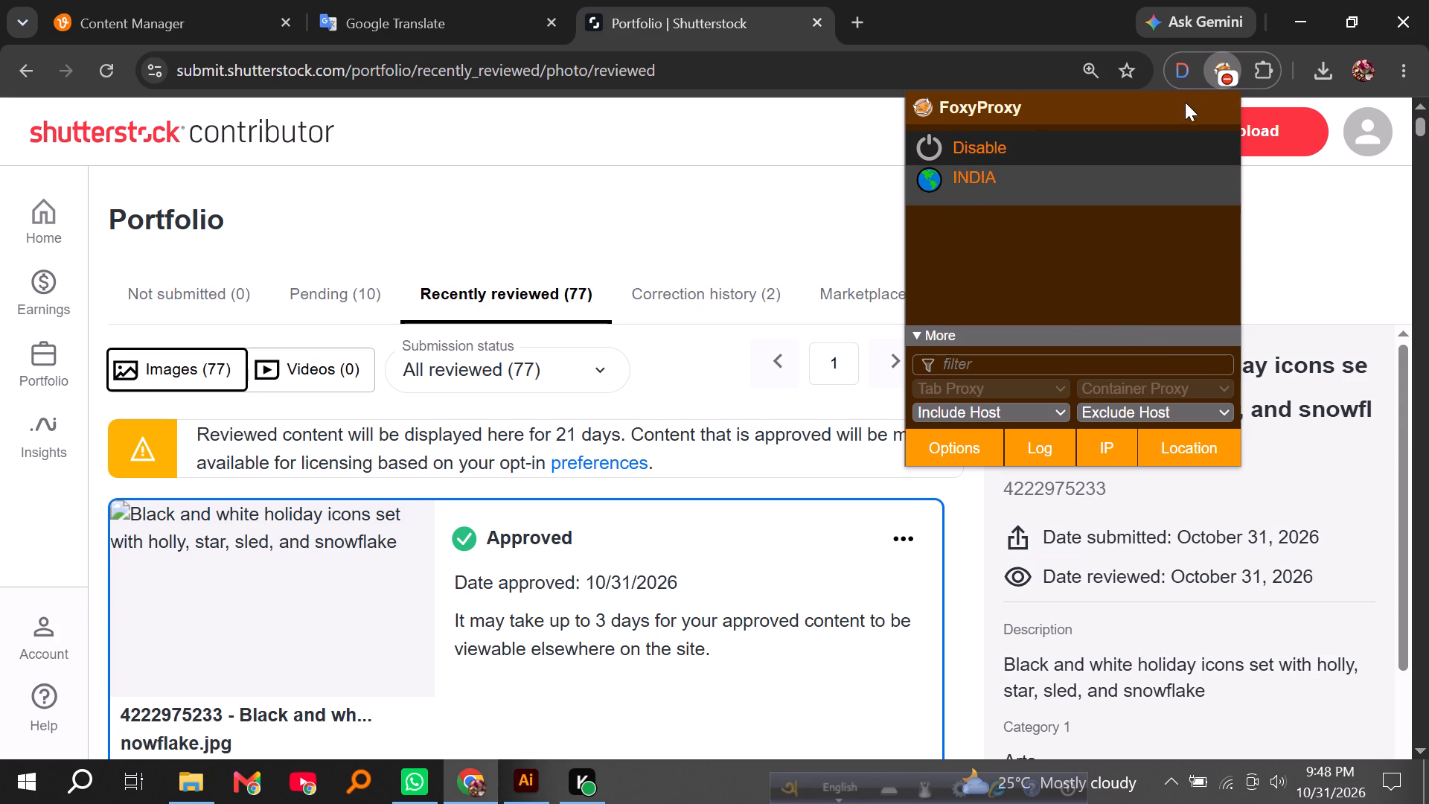
{"action": "left_click", "coordinate": [1225, 71]}
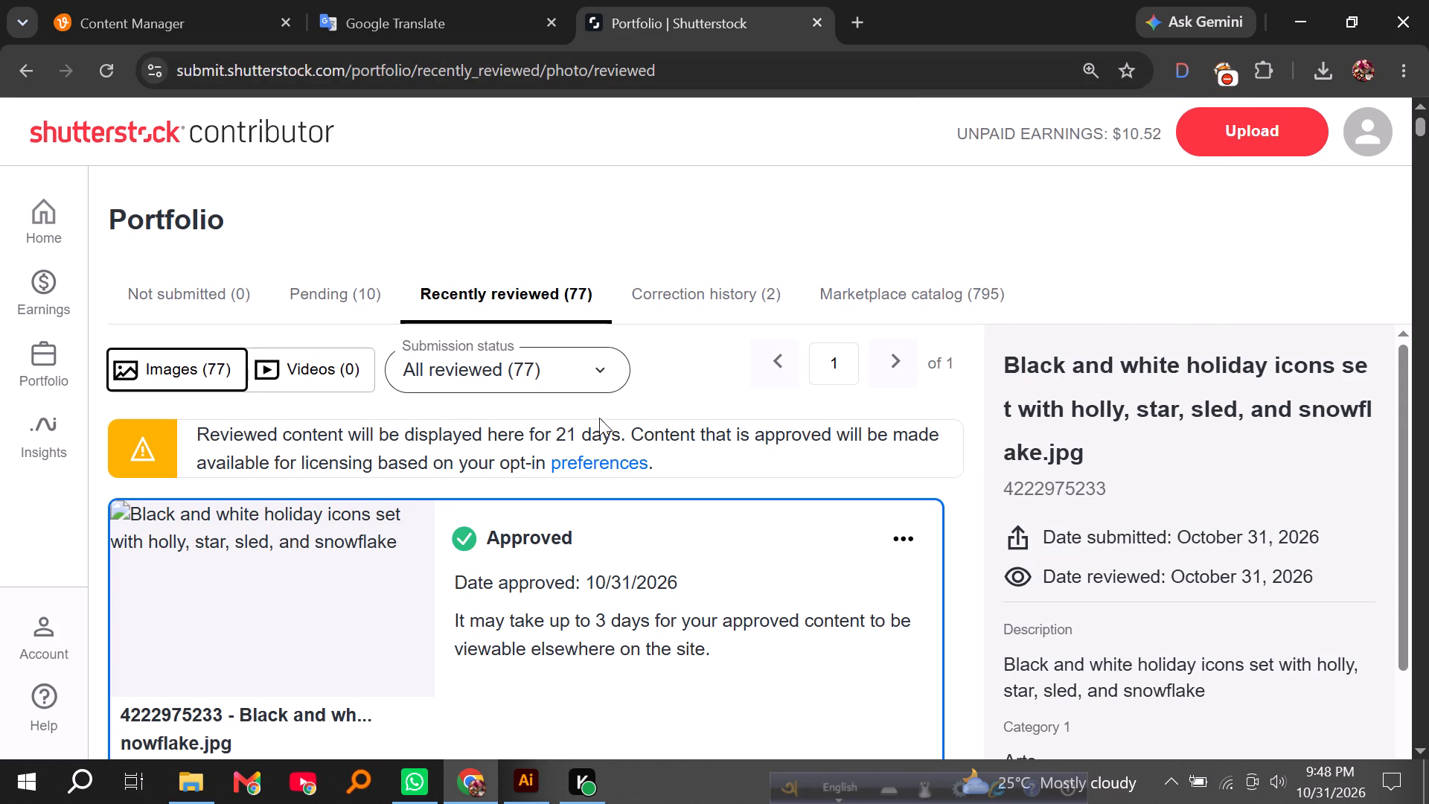
Reload the Recently reviewed page and check its image previews and review outcomes again.
{"action": "left_click", "coordinate": [109, 74]}
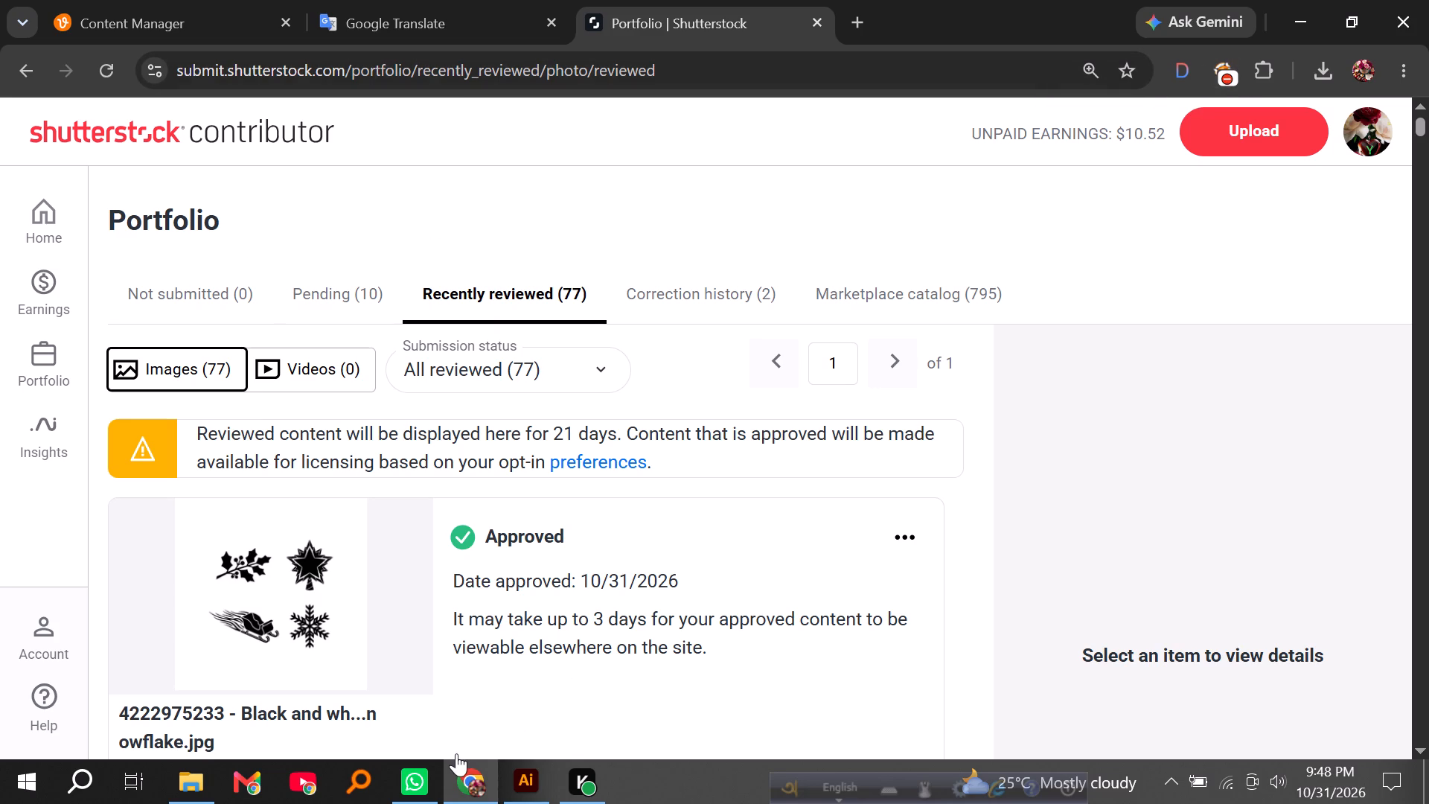
{"action": "scroll", "coordinate": [574, 383], "scroll_direction": "down", "scroll_amount": 4}
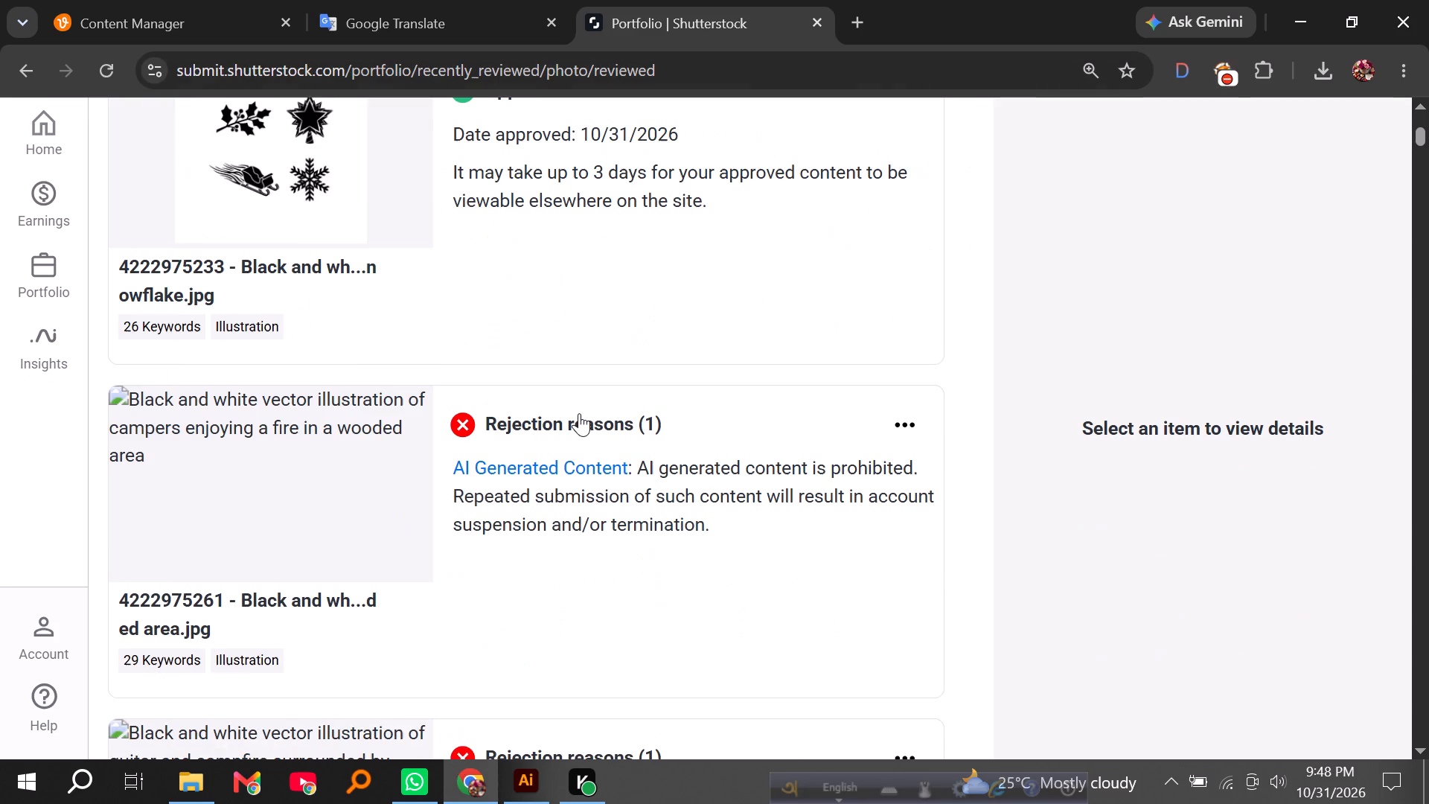
{"action": "left_click", "coordinate": [106, 69]}
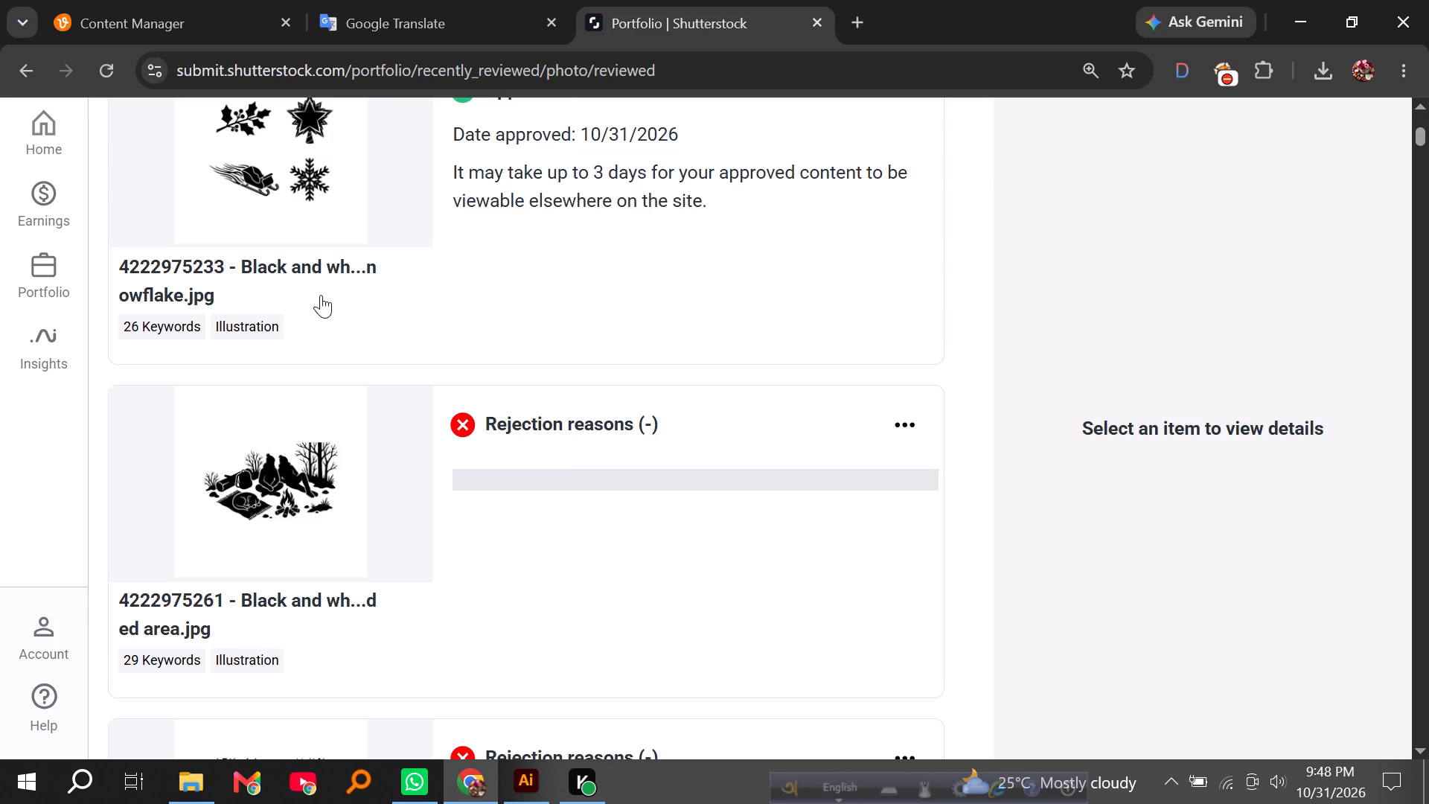
{"action": "scroll", "coordinate": [334, 322], "scroll_direction": "down", "scroll_amount": 5}
{"action": "scroll", "coordinate": [383, 391], "scroll_direction": "up", "scroll_amount": 12}
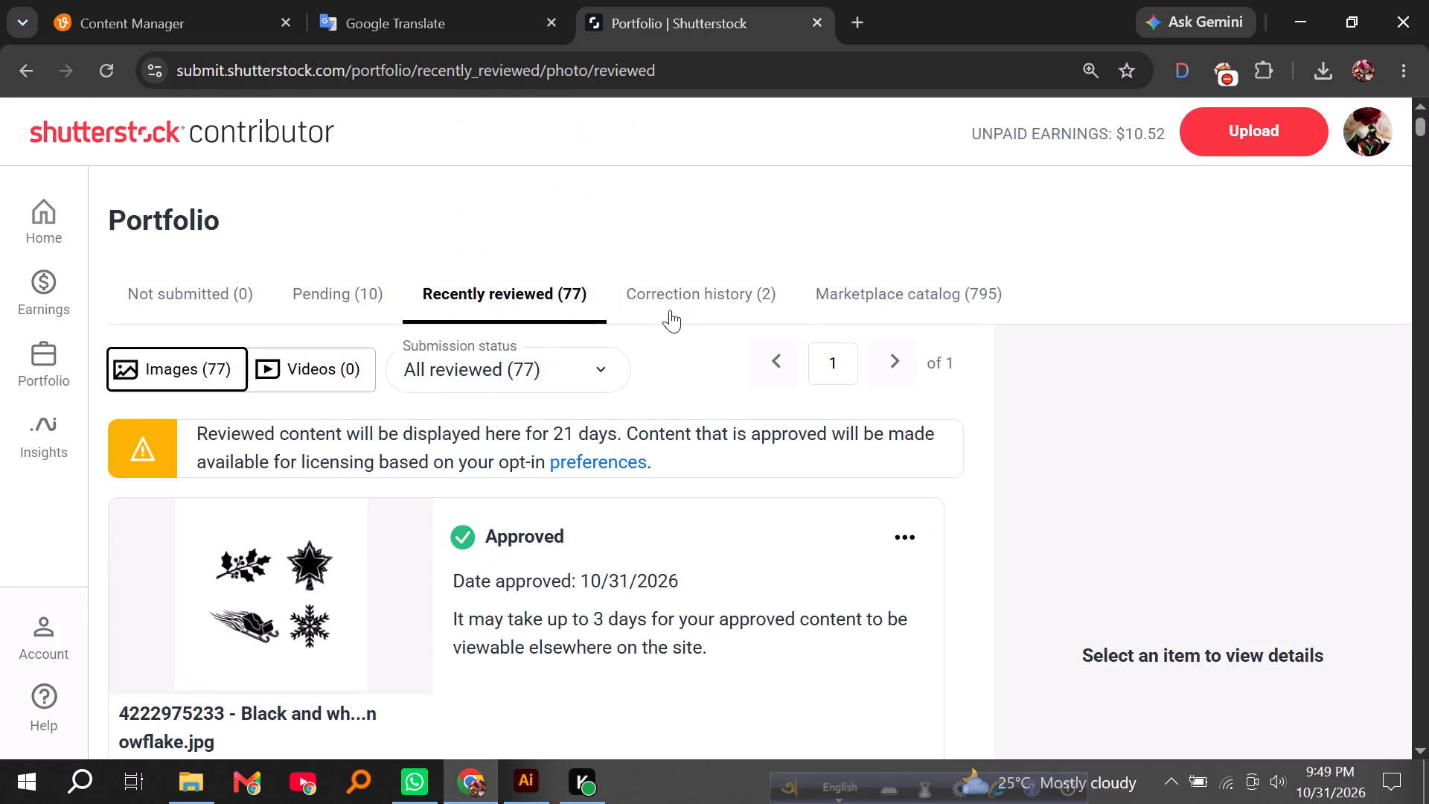
Open the Marketplace catalog of the Shutterstock portfolio.
{"action": "left_click", "coordinate": [859, 286]}
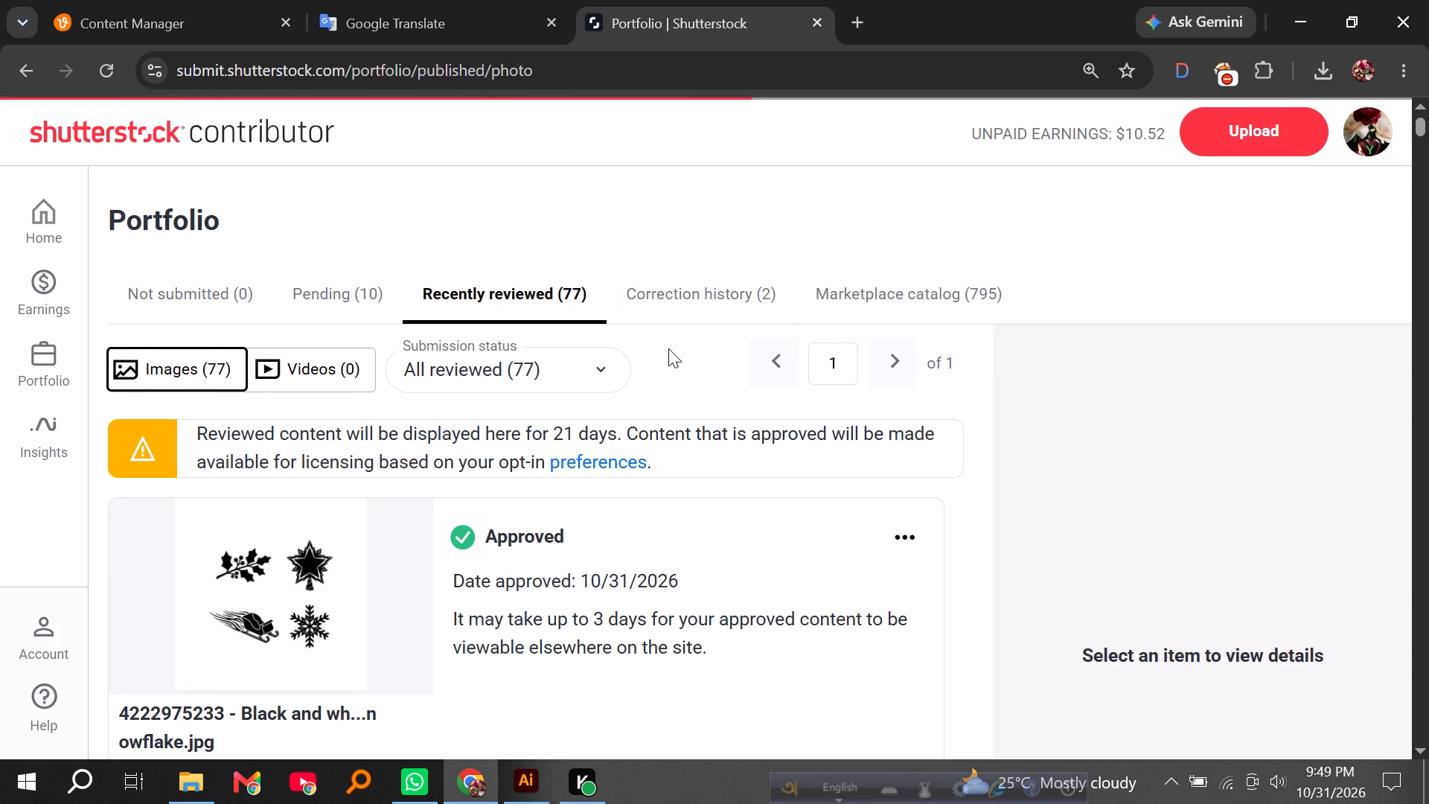
Switch to the Vecteezy Content Manager and reload its Add Data page.
{"action": "left_click", "coordinate": [207, 0]}
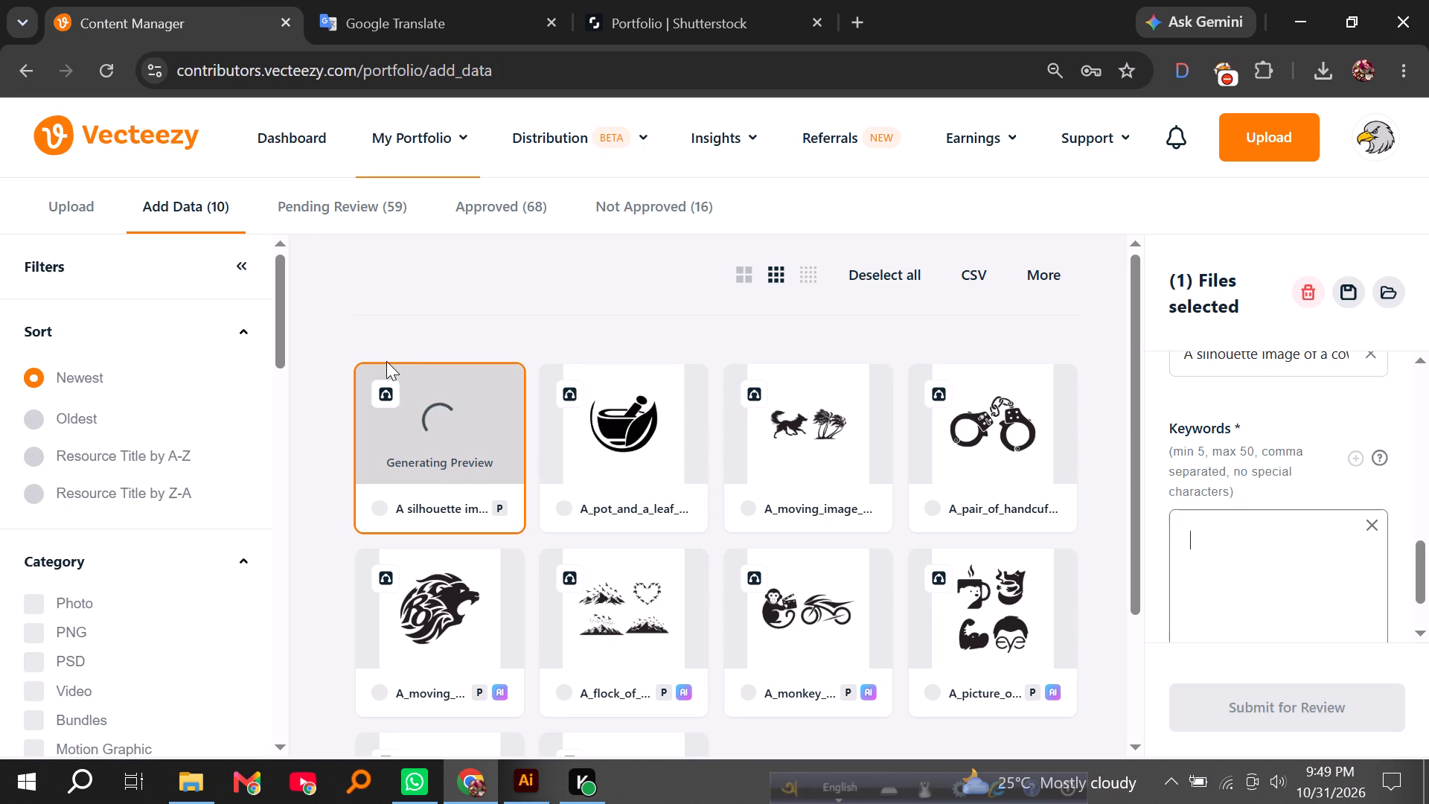
{"action": "left_click", "coordinate": [113, 74]}
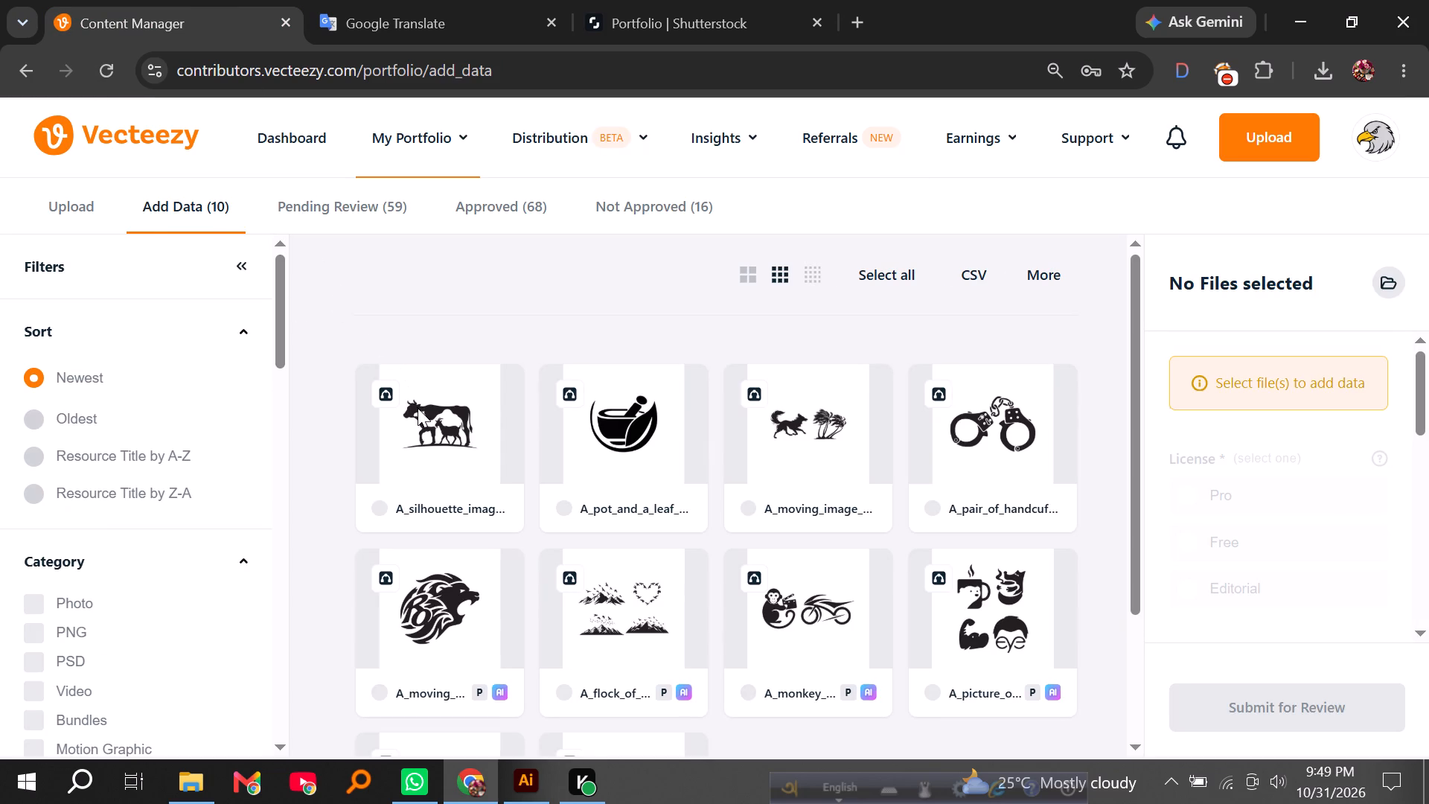
Look through the published Shutterstock illustrations for artwork matching the vectors waiting on Vecteezy's Add Data page.
{"action": "left_click", "coordinate": [636, 0]}
{"action": "scroll", "coordinate": [654, 395], "scroll_direction": "down", "scroll_amount": 3}
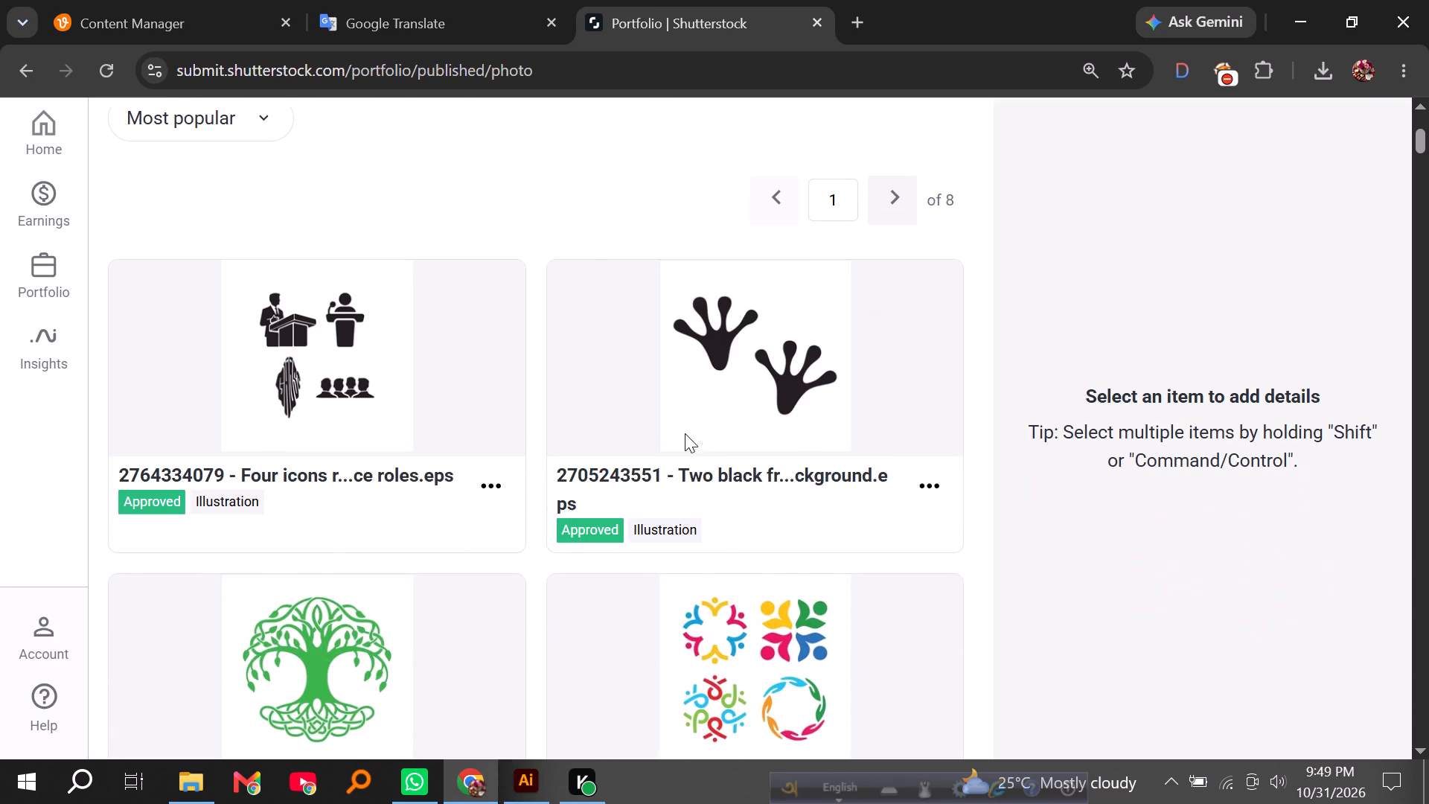
{"action": "scroll", "coordinate": [734, 406], "scroll_direction": "down", "scroll_amount": 2}
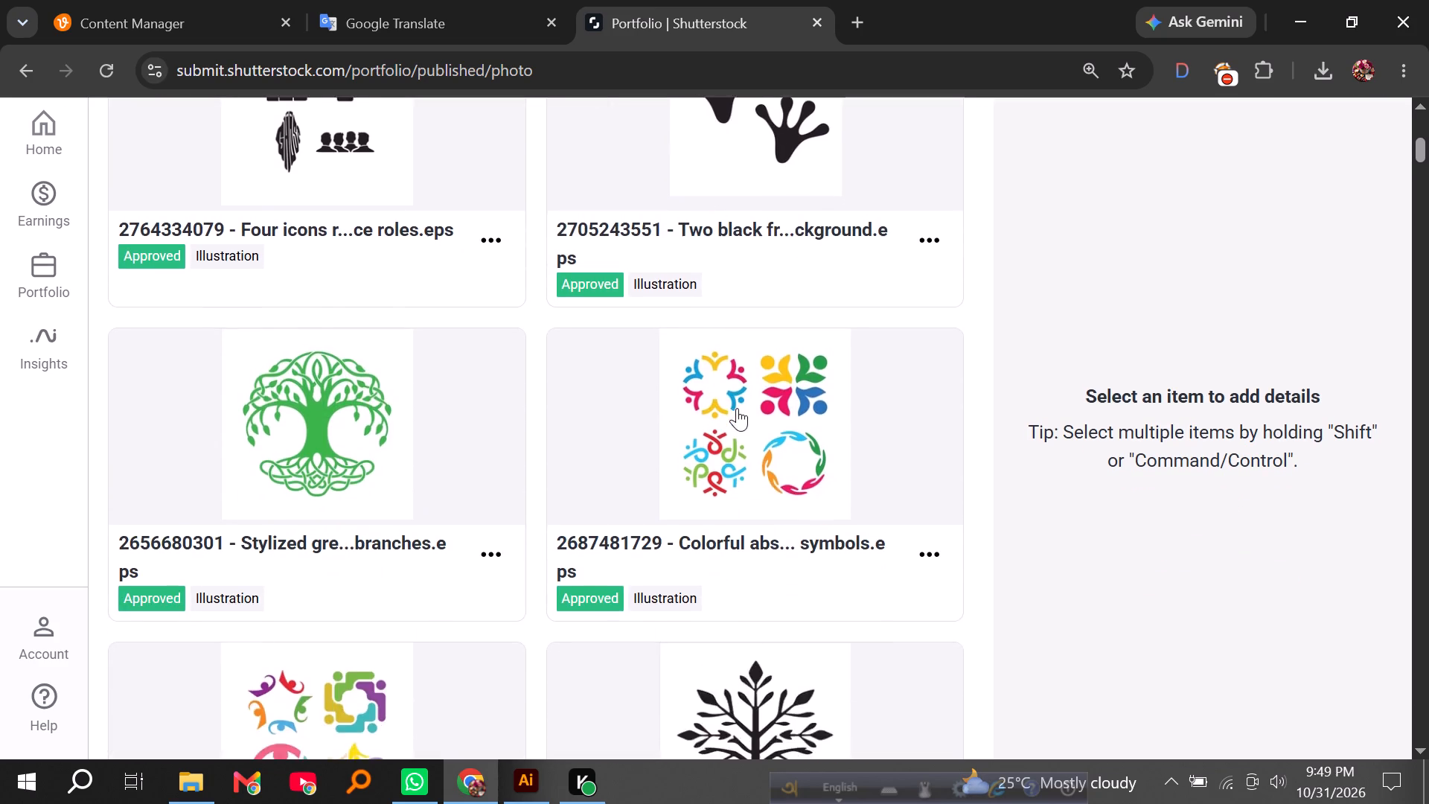
{"action": "scroll", "coordinate": [737, 408], "scroll_direction": "down", "scroll_amount": 7}
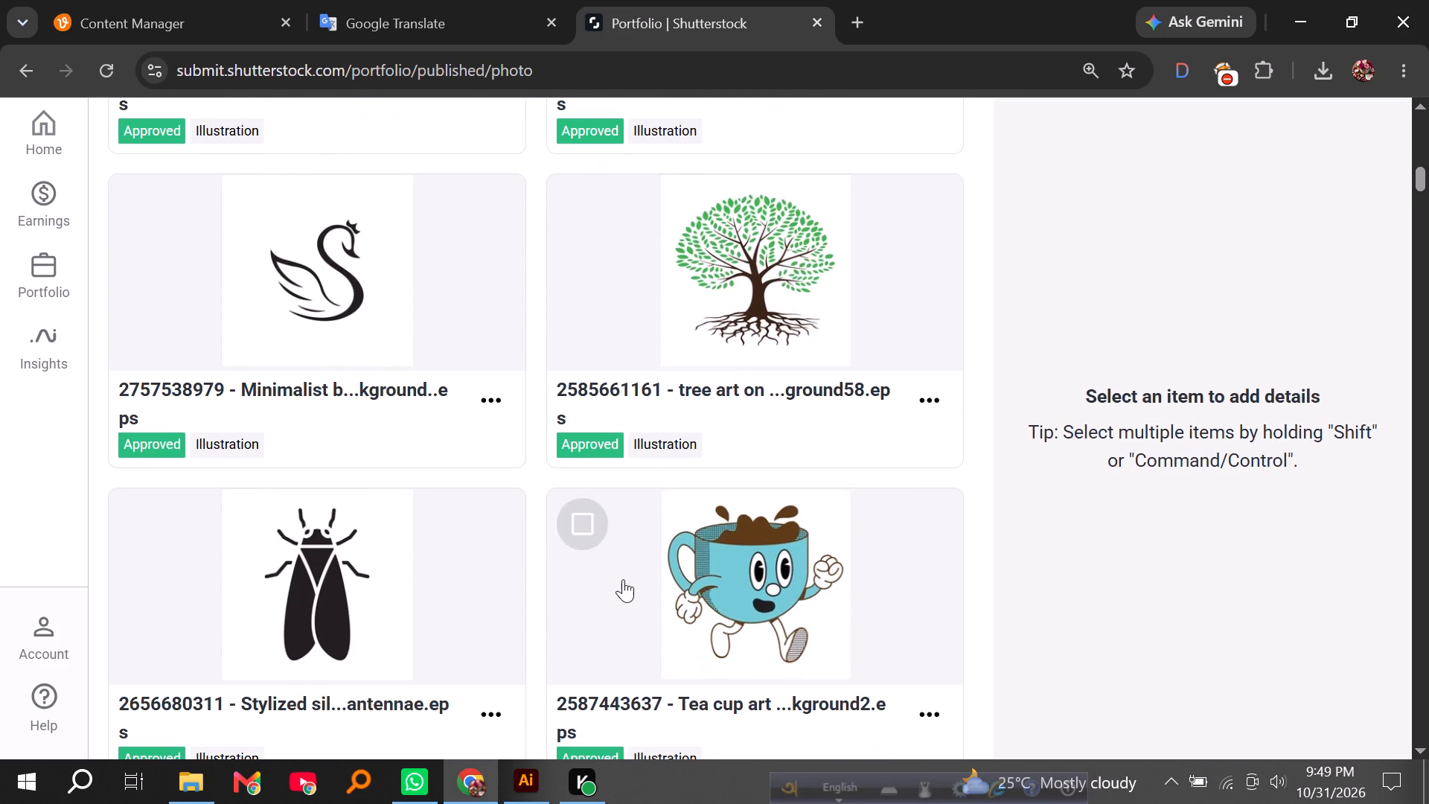
{"action": "left_click", "coordinate": [237, 0]}
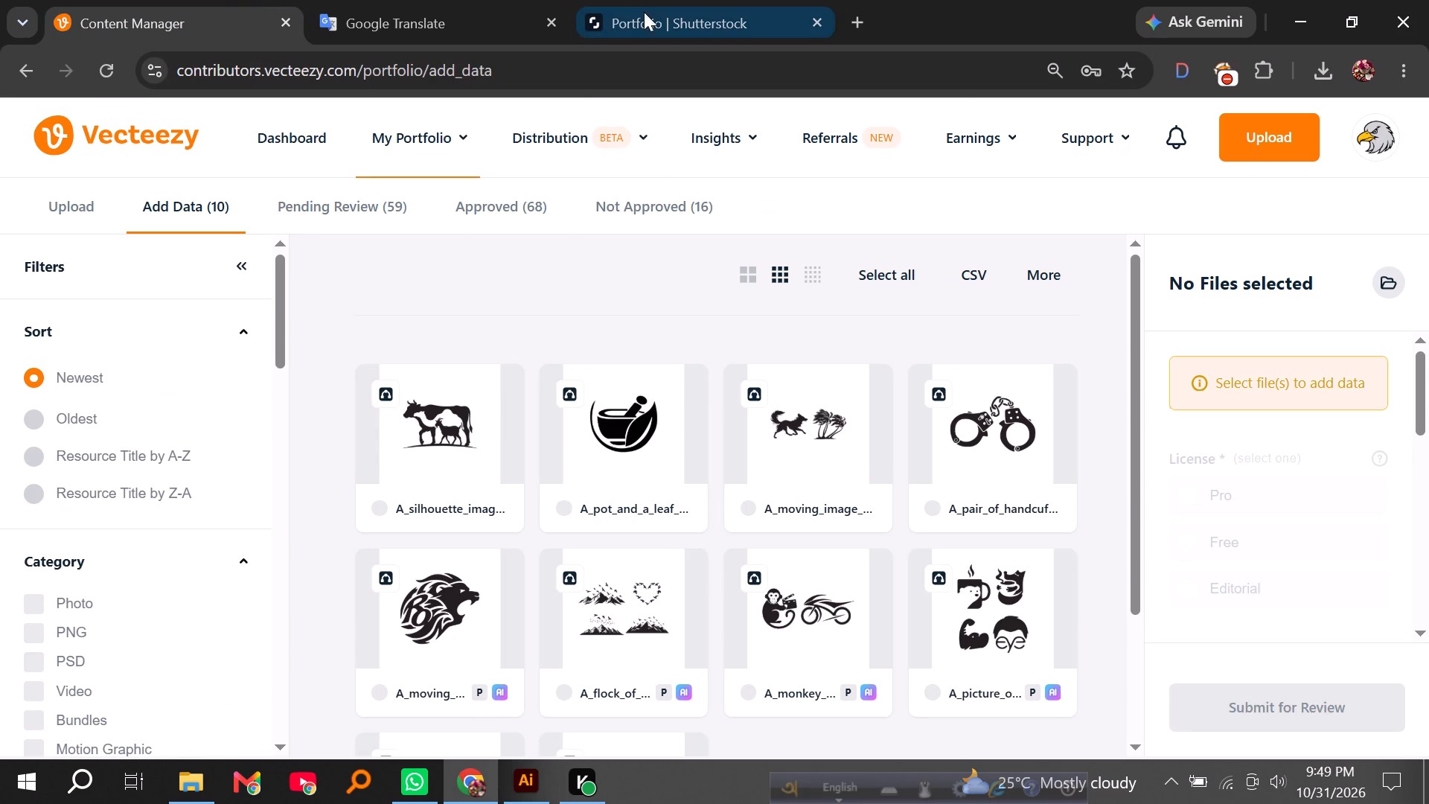
{"action": "left_click", "coordinate": [652, 0]}
{"action": "scroll", "coordinate": [752, 468], "scroll_direction": "down", "scroll_amount": 14}
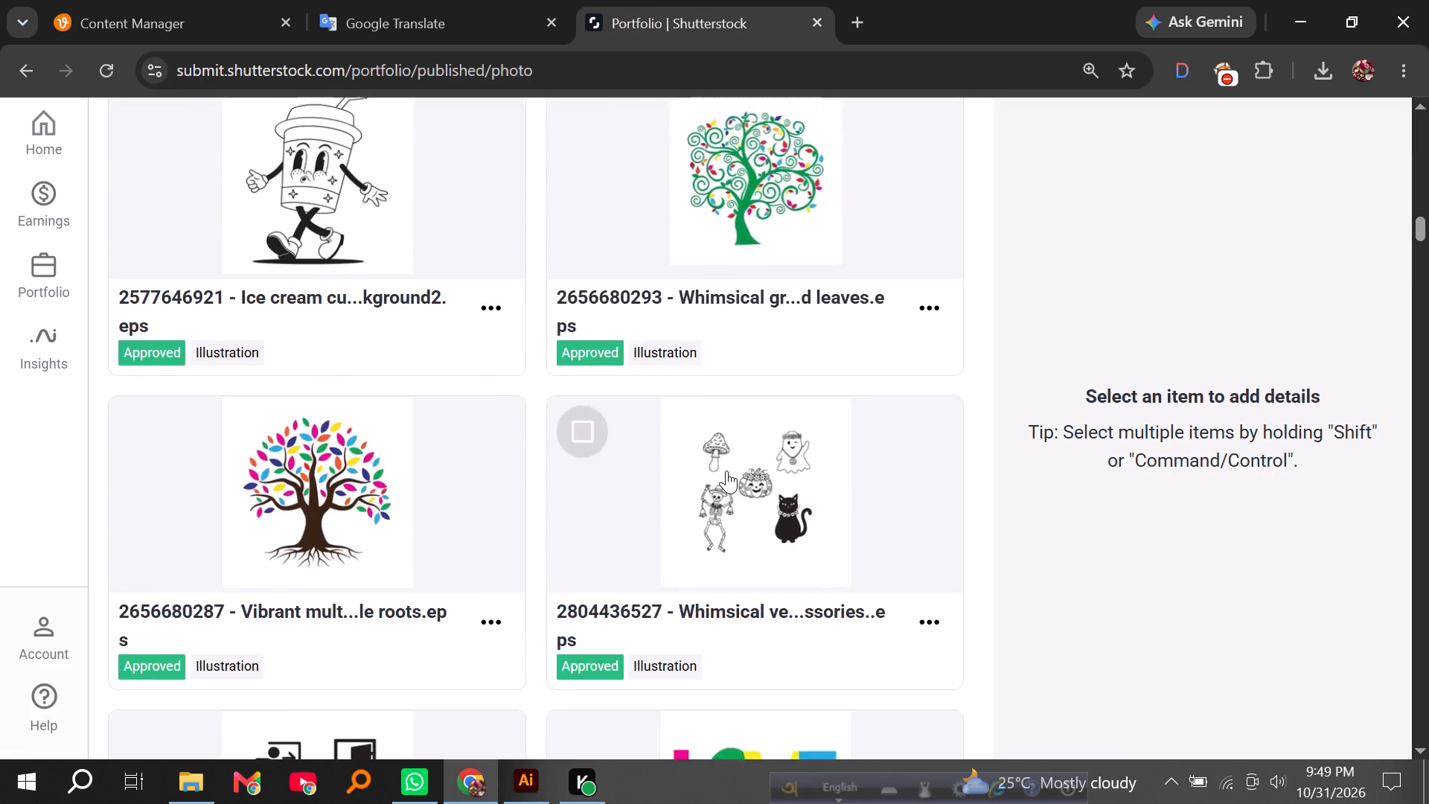
{"action": "scroll", "coordinate": [726, 470], "scroll_direction": "down", "scroll_amount": 16}
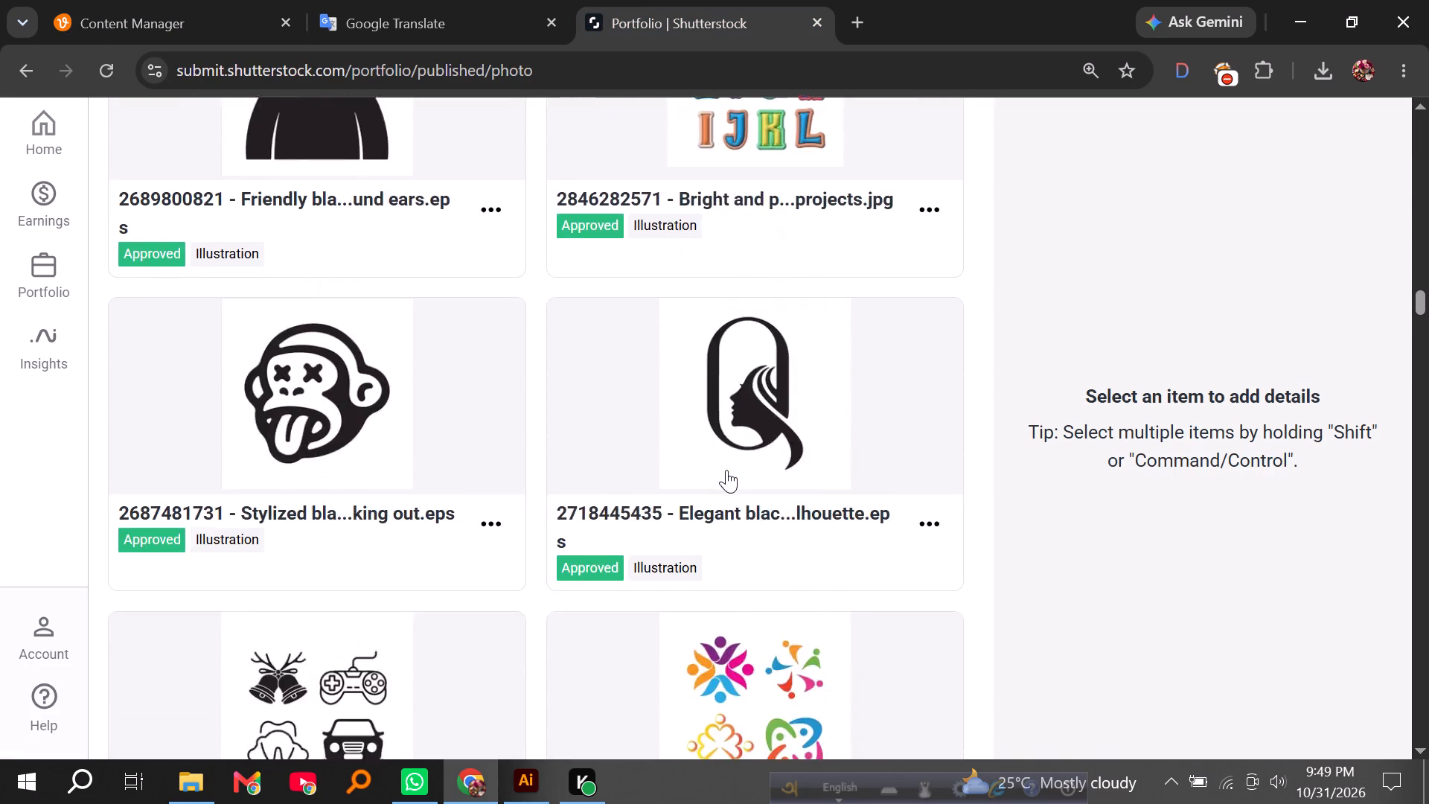
{"action": "scroll", "coordinate": [726, 470], "scroll_direction": "down", "scroll_amount": 13}
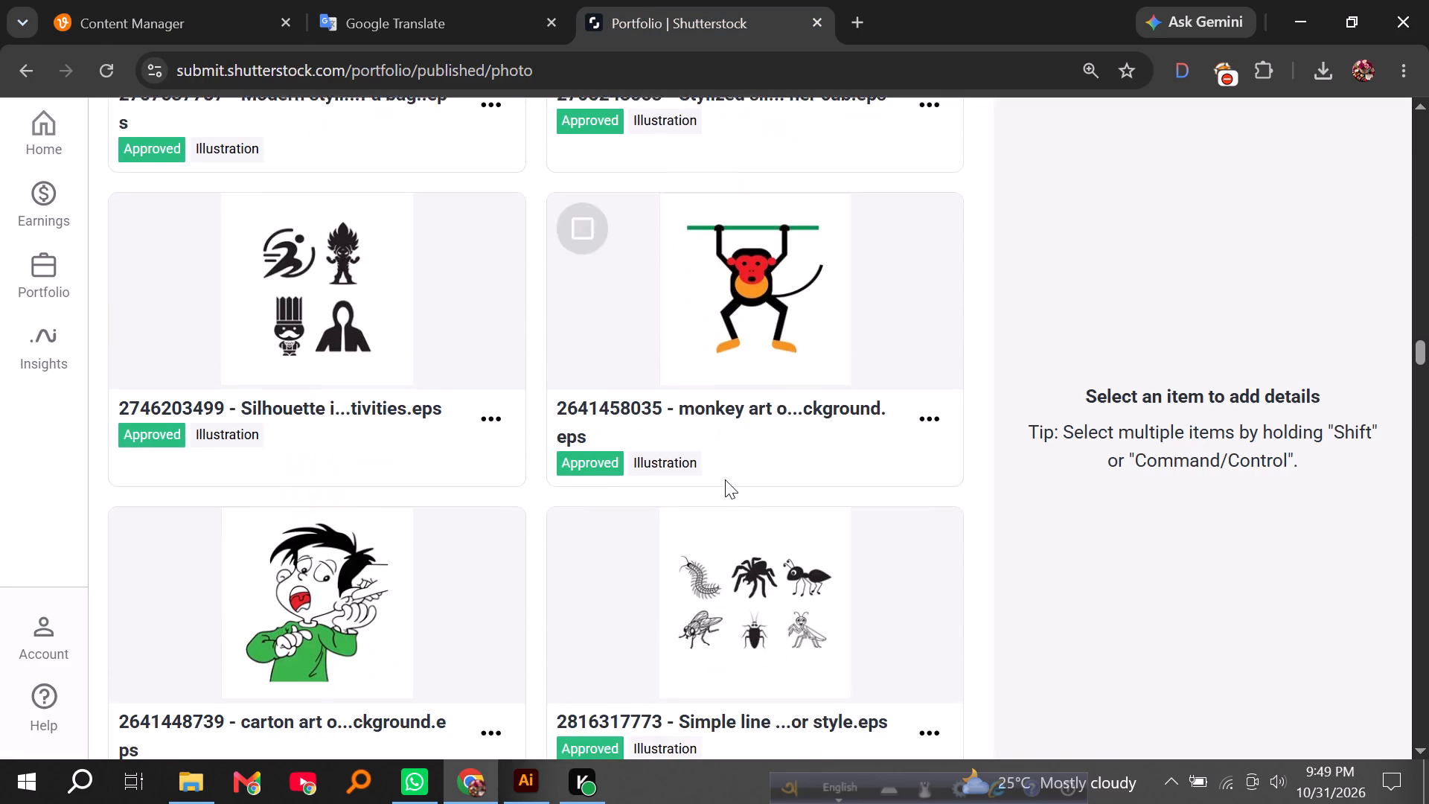
{"action": "scroll", "coordinate": [725, 479], "scroll_direction": "down", "scroll_amount": 10}
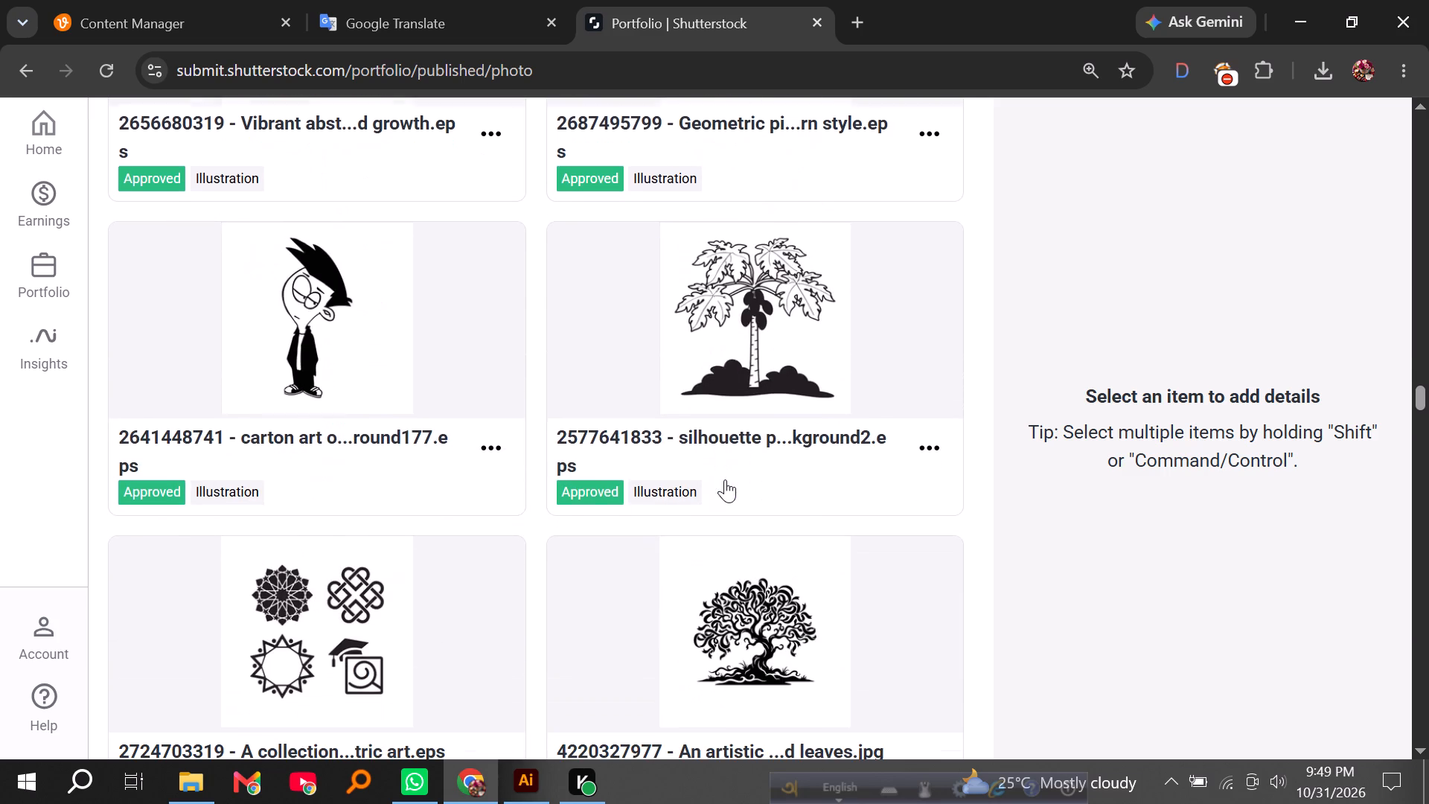
{"action": "scroll", "coordinate": [725, 479], "scroll_direction": "down", "scroll_amount": 6}
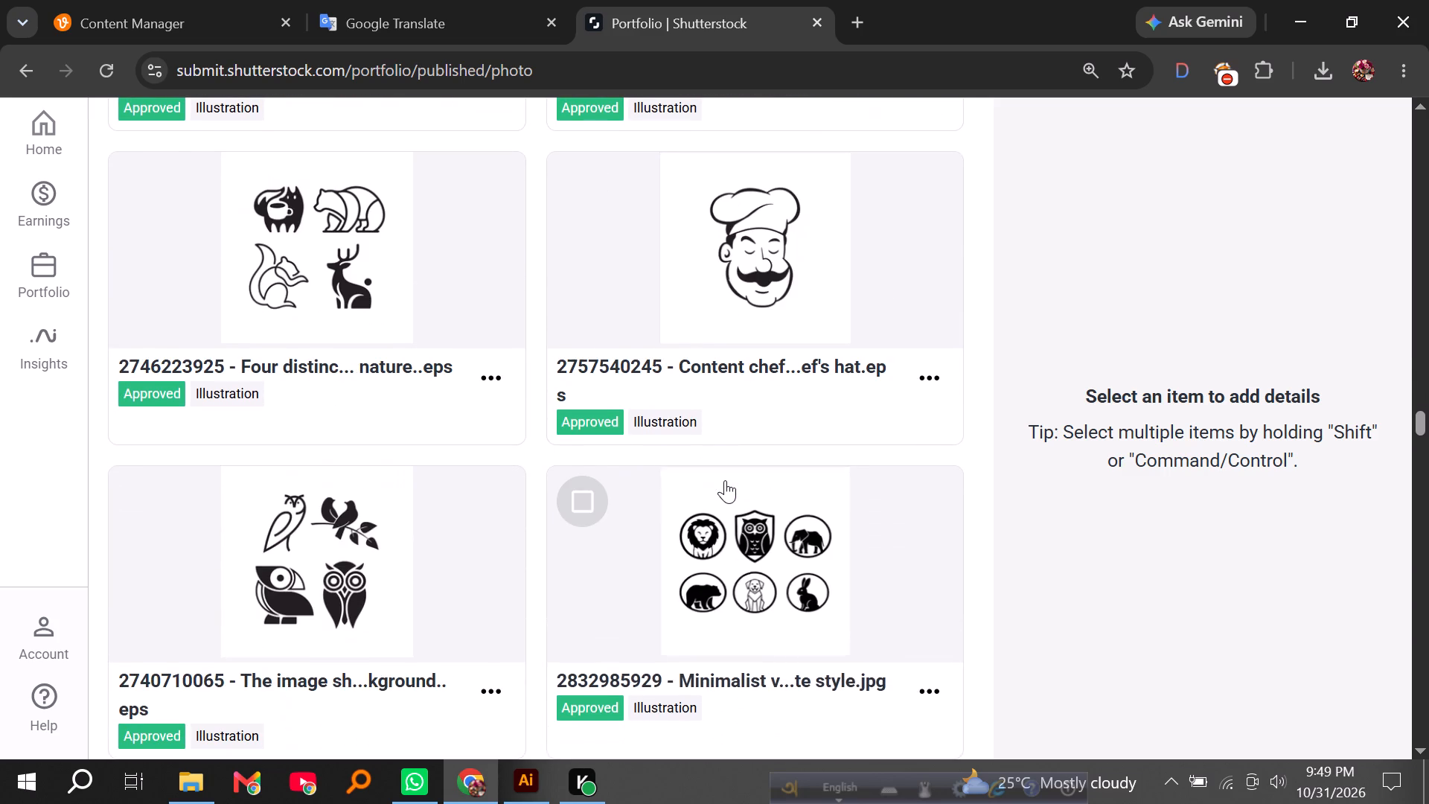
{"action": "scroll", "coordinate": [725, 482], "scroll_direction": "down", "scroll_amount": 6}
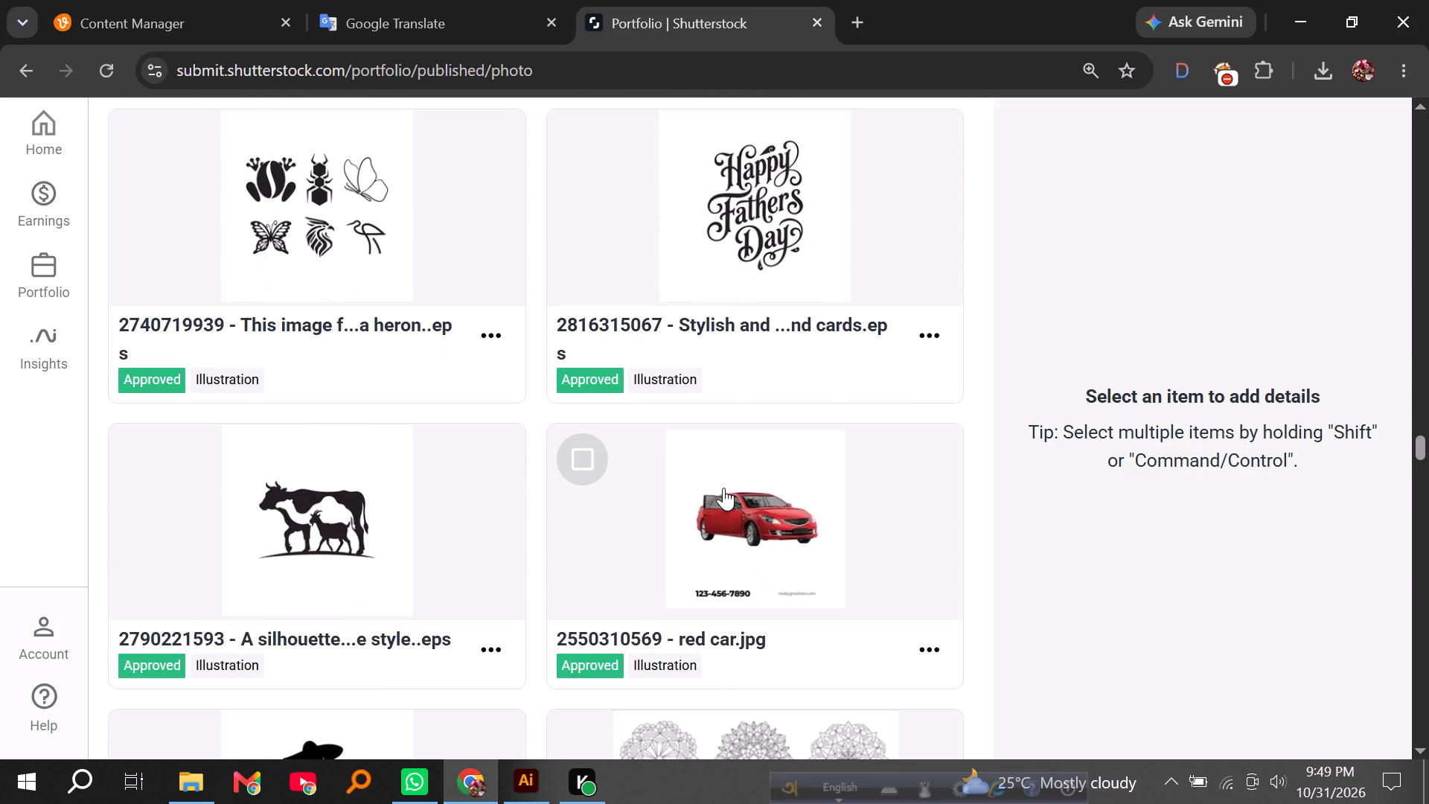
{"action": "scroll", "coordinate": [723, 491], "scroll_direction": "down", "scroll_amount": 2}
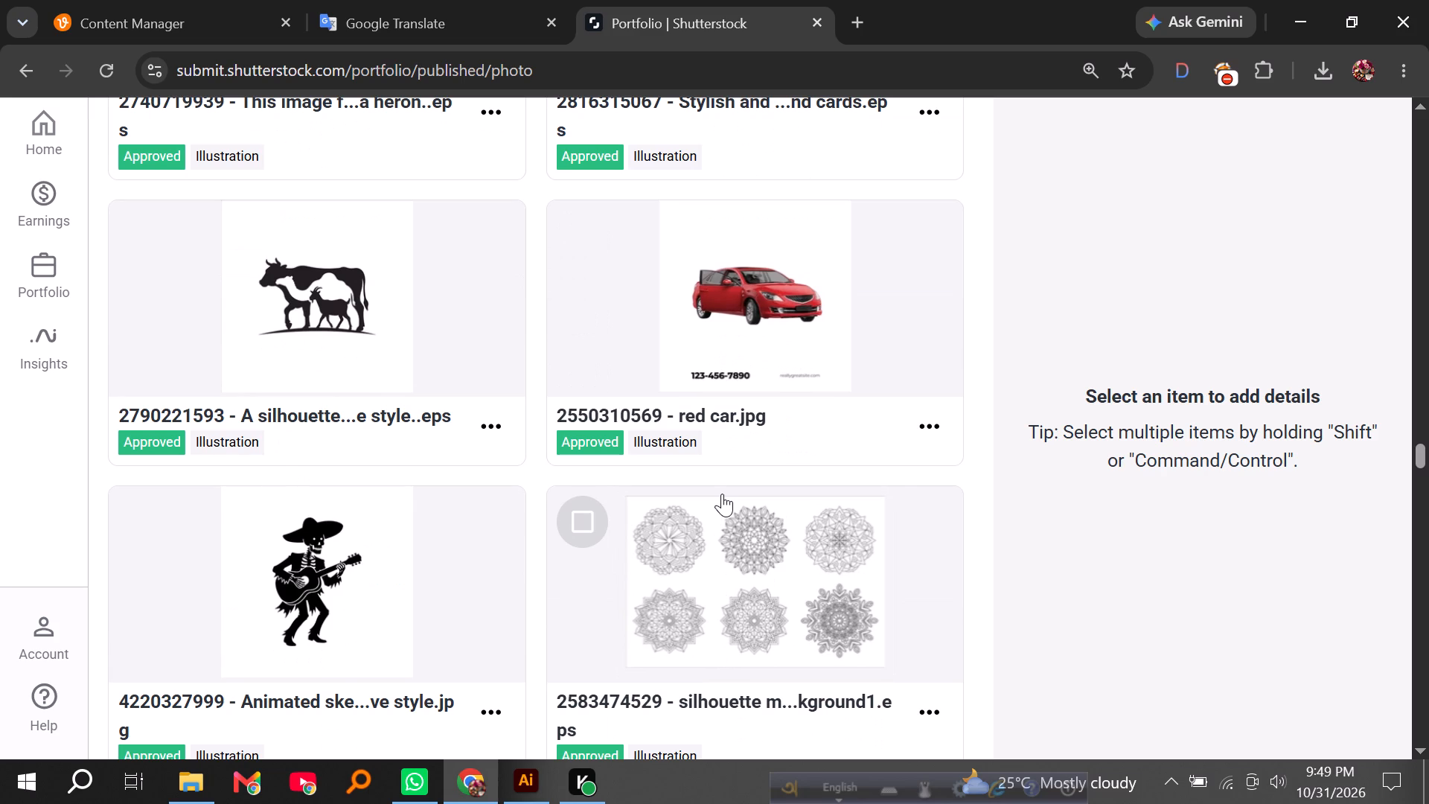
Copy all keywords of the cow and goat silhouette illustration in the Shutterstock catalog.
{"action": "left_click", "coordinate": [420, 345]}
{"action": "scroll", "coordinate": [1299, 465], "scroll_direction": "down", "scroll_amount": 2}
{"action": "left_click", "coordinate": [1353, 469]}
{"action": "left_click", "coordinate": [1291, 532]}
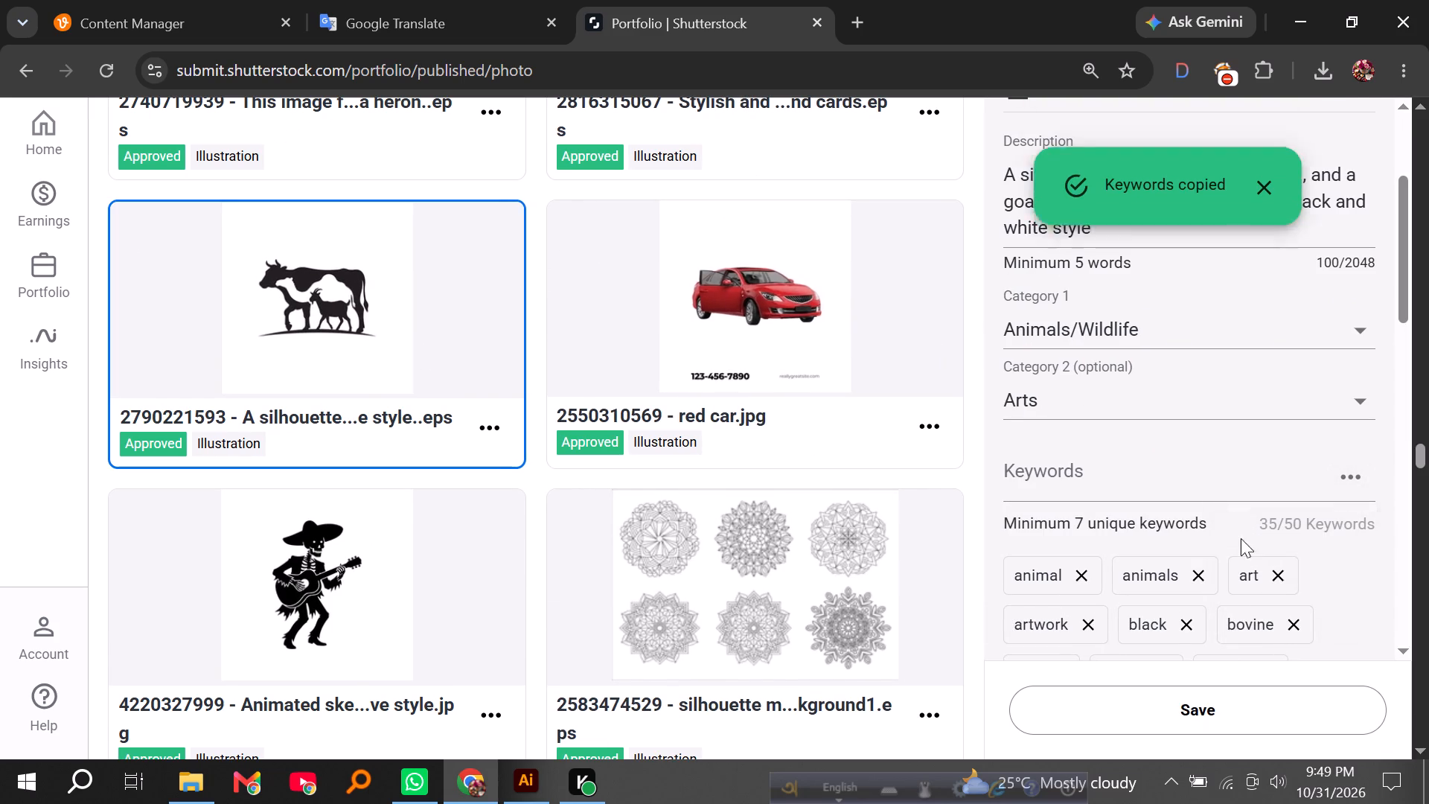
Select the cow silhouette vector on Vecteezy's Add Data page and set its license to Pro.
{"action": "left_click", "coordinate": [208, 0]}
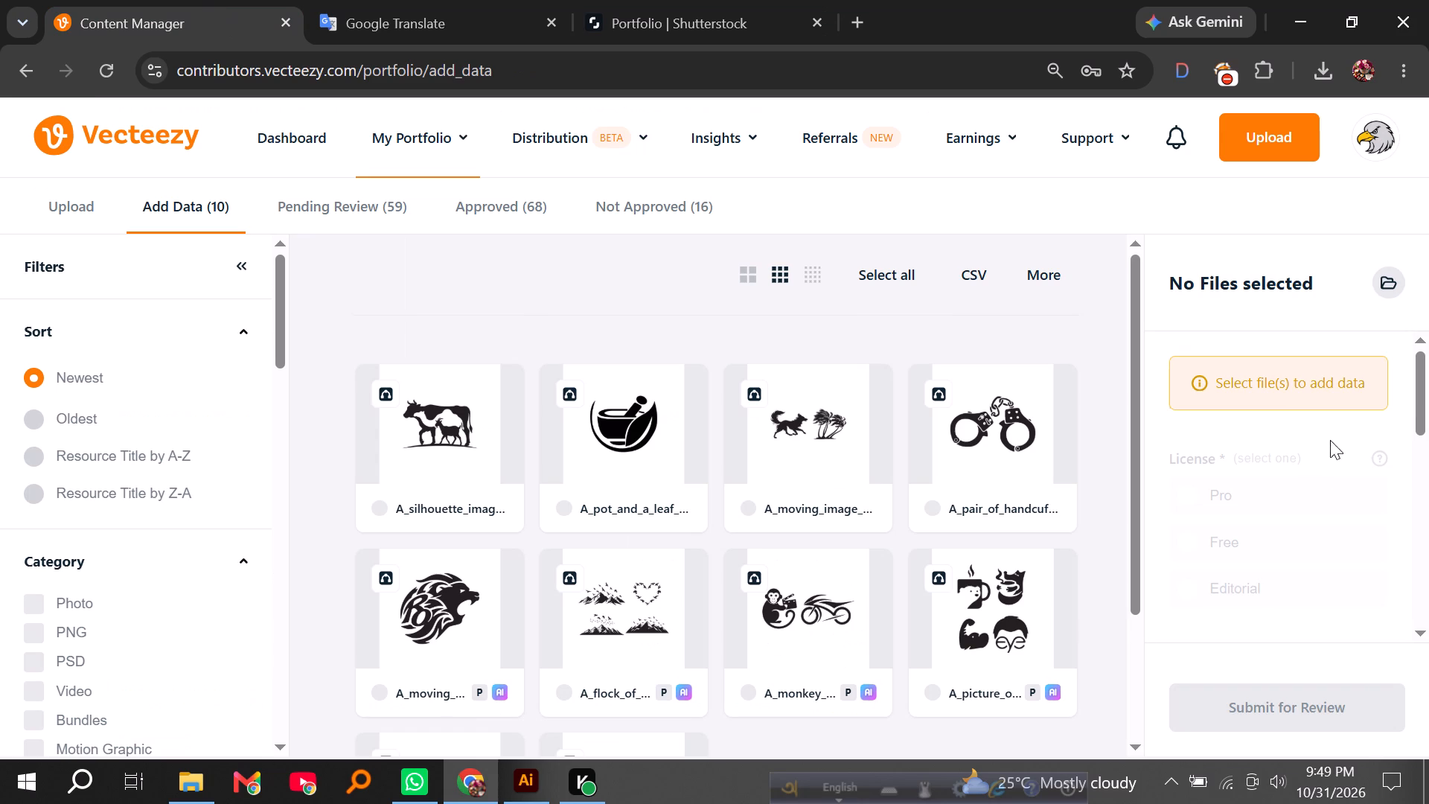
{"action": "scroll", "coordinate": [1288, 548], "scroll_direction": "down", "scroll_amount": 2}
{"action": "scroll", "coordinate": [1289, 549], "scroll_direction": "up", "scroll_amount": 3}
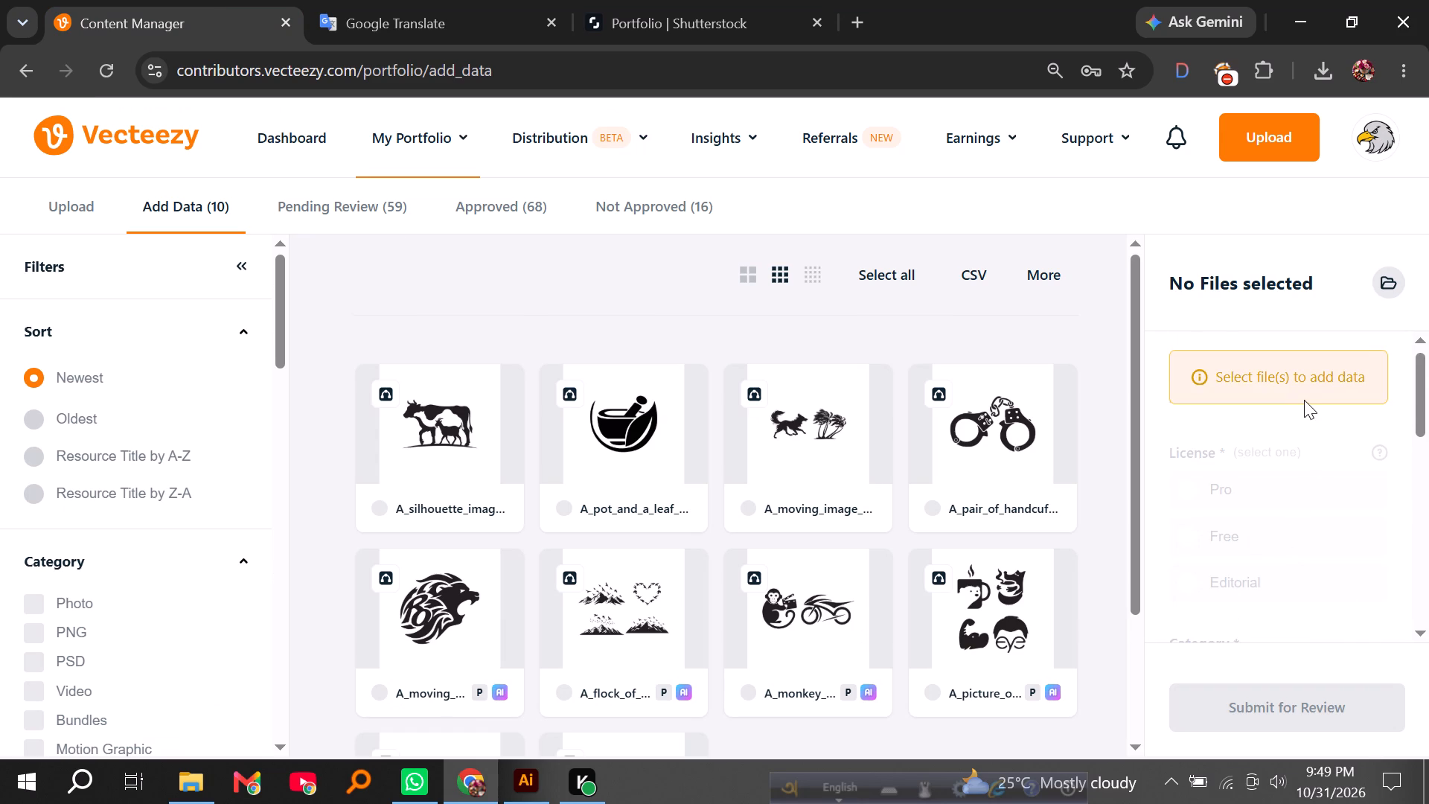
{"action": "left_click", "coordinate": [1311, 388]}
{"action": "scroll", "coordinate": [1270, 454], "scroll_direction": "up", "scroll_amount": 2}
{"action": "left_click", "coordinate": [434, 445]}
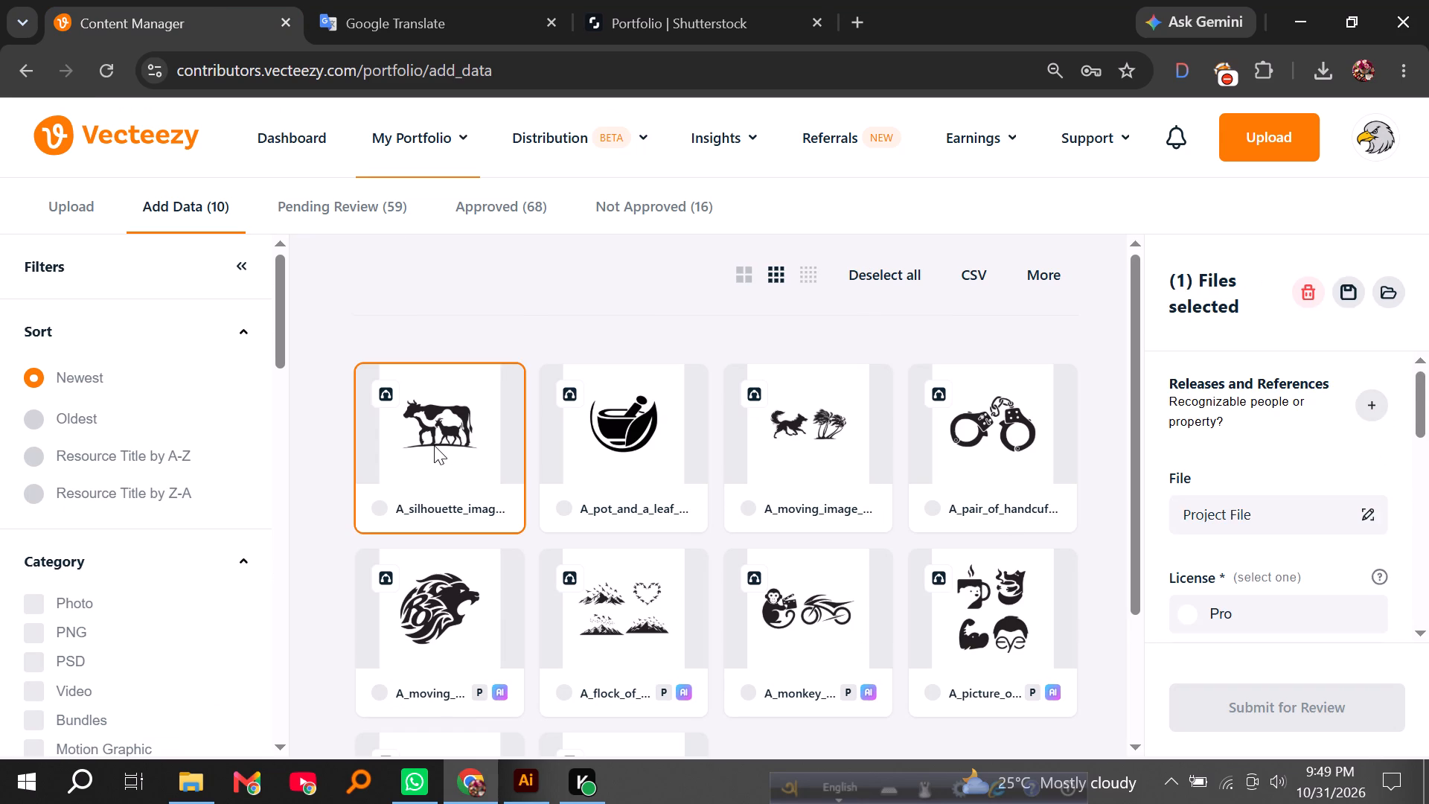
{"action": "scroll", "coordinate": [1303, 483], "scroll_direction": "down", "scroll_amount": 2}
{"action": "left_click", "coordinate": [1267, 397]}
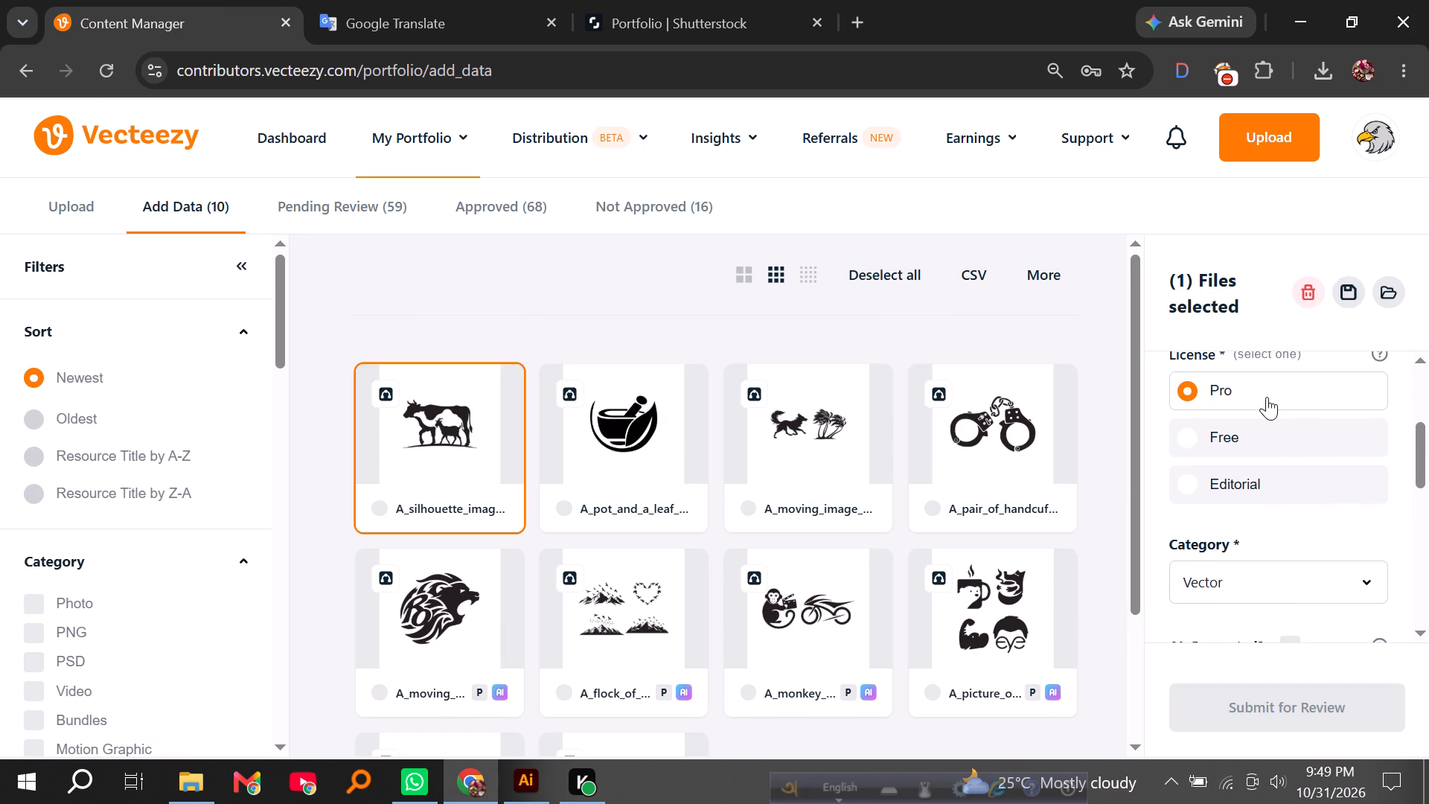
Mark the cow silhouette vector as AI-generated, with Other as the software.
{"action": "scroll", "coordinate": [1272, 411], "scroll_direction": "down", "scroll_amount": 1}
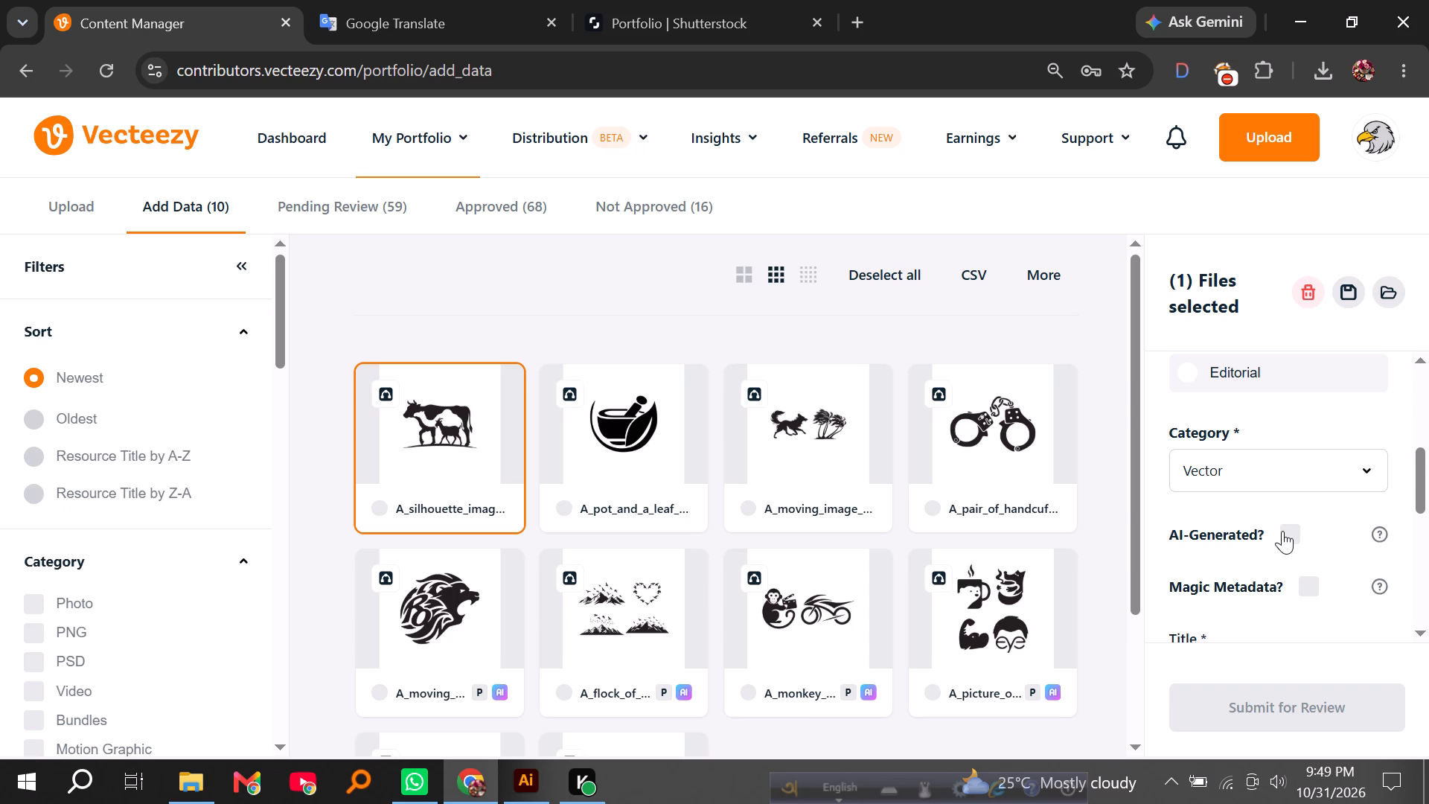
{"action": "left_click", "coordinate": [1282, 531]}
{"action": "left_click", "coordinate": [1245, 578]}
{"action": "left_click", "coordinate": [1228, 717]}
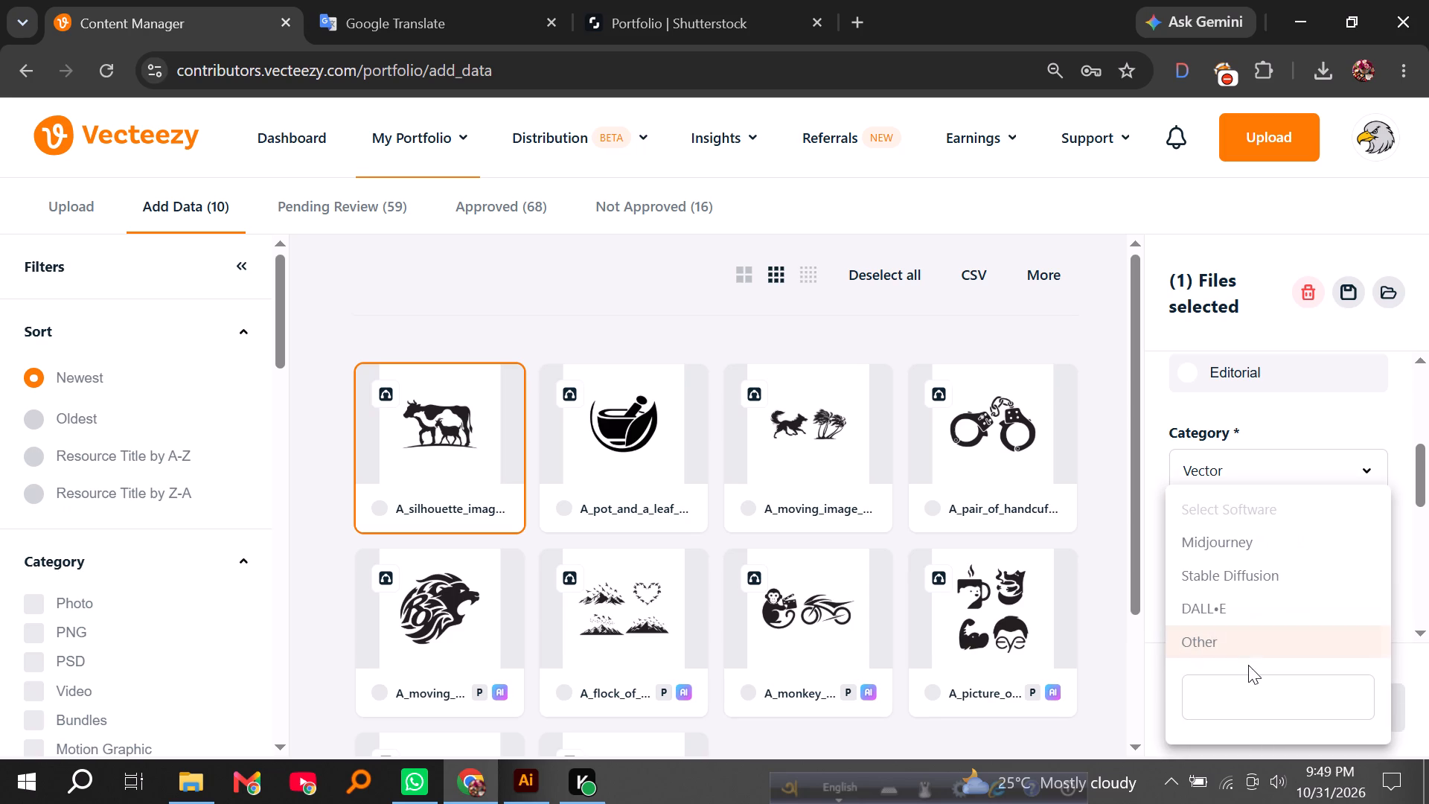
{"action": "left_click", "coordinate": [1224, 696]}
{"action": "left_click", "coordinate": [1276, 645]}
{"action": "key", "text": "Return"}
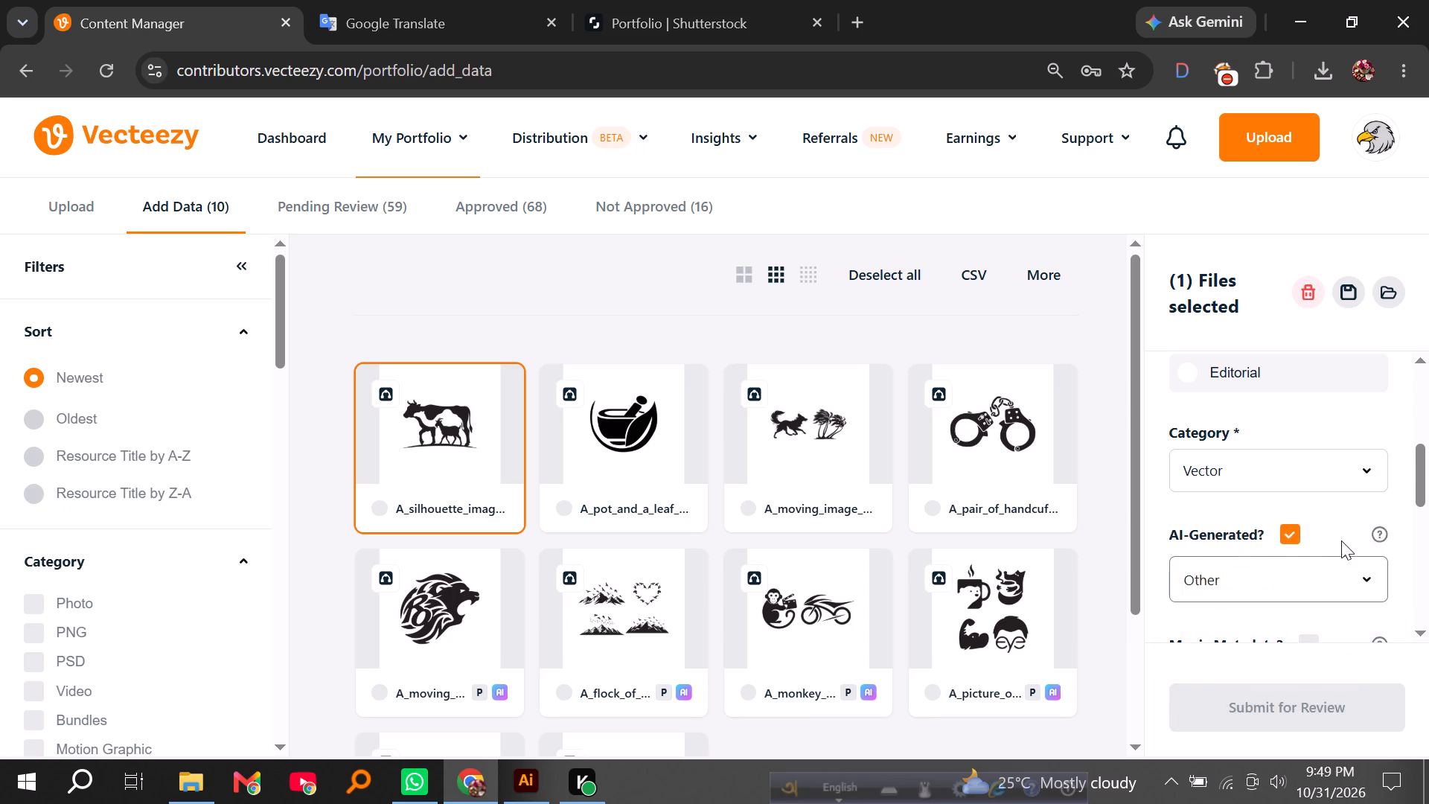
Clear the existing title of the cow silhouette vector.
{"action": "scroll", "coordinate": [1343, 536], "scroll_direction": "down", "scroll_amount": 2}
{"action": "scroll", "coordinate": [1322, 490], "scroll_direction": "up", "scroll_amount": 4}
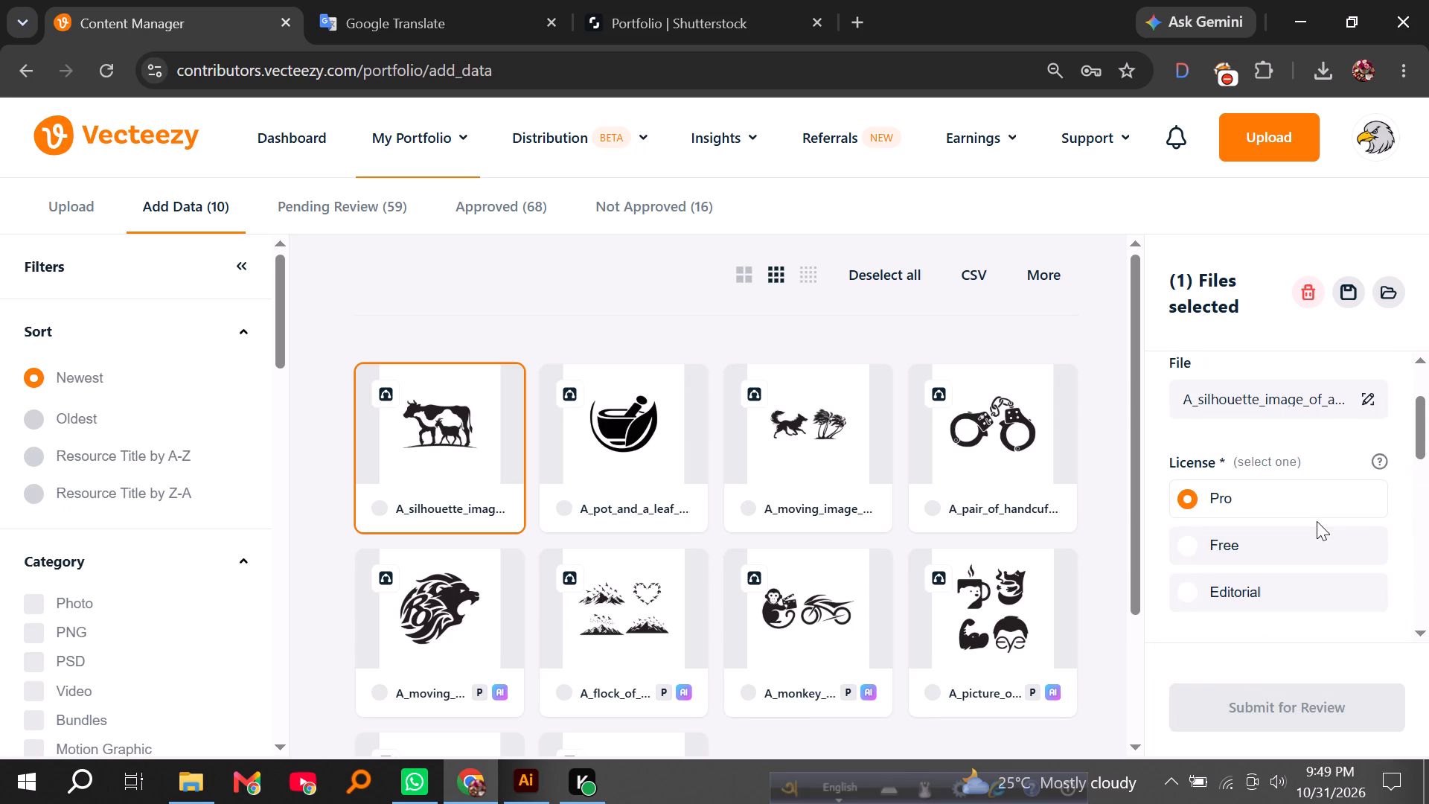
{"action": "scroll", "coordinate": [1317, 521], "scroll_direction": "up", "scroll_amount": 2}
{"action": "scroll", "coordinate": [1317, 521], "scroll_direction": "down", "scroll_amount": 5}
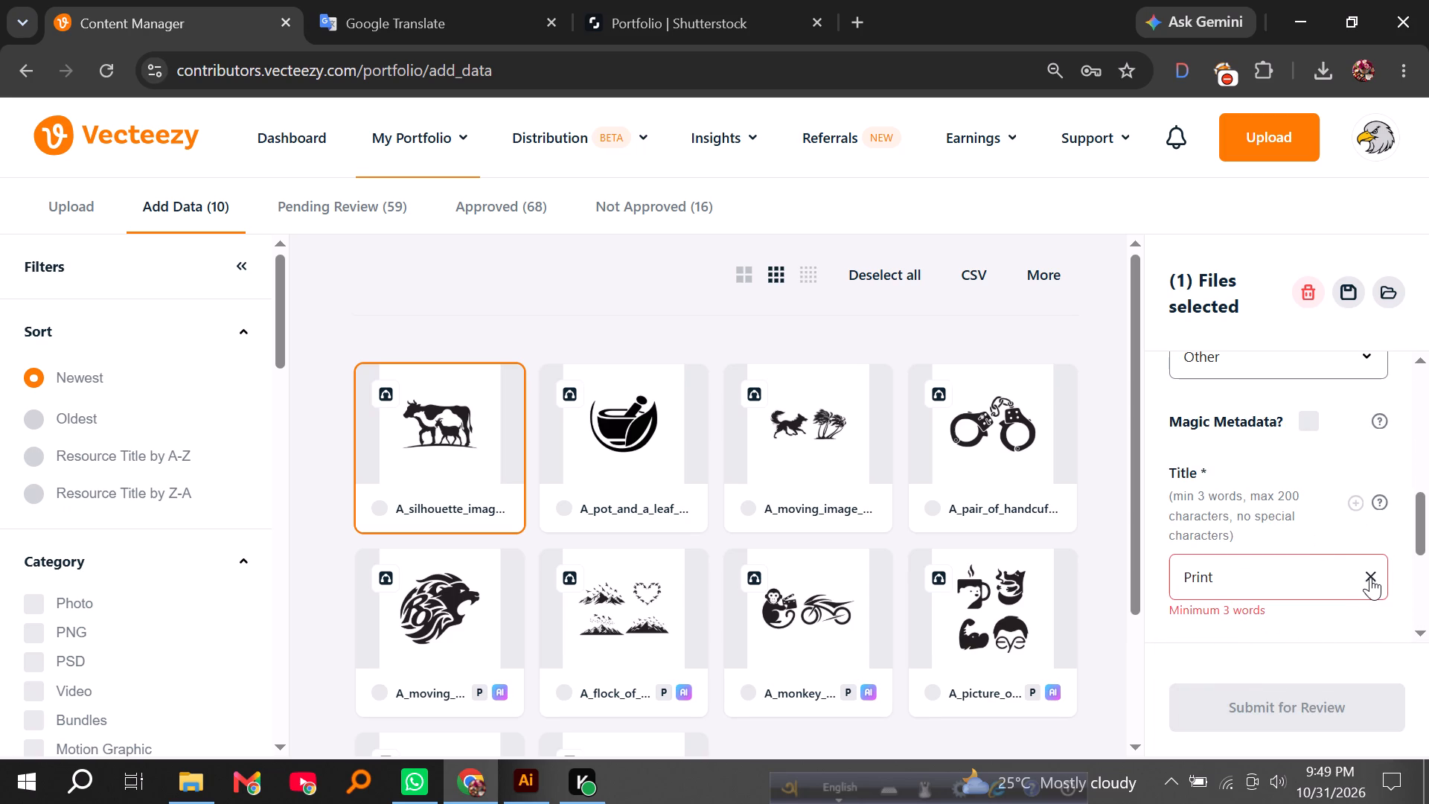
{"action": "left_click", "coordinate": [1371, 575]}
Paste the copied Shutterstock keywords for the cow silhouette vector and remove the prohibited keyword "vector".
{"action": "scroll", "coordinate": [1296, 560], "scroll_direction": "down", "scroll_amount": 3}
{"action": "left_click", "coordinate": [1242, 505]}
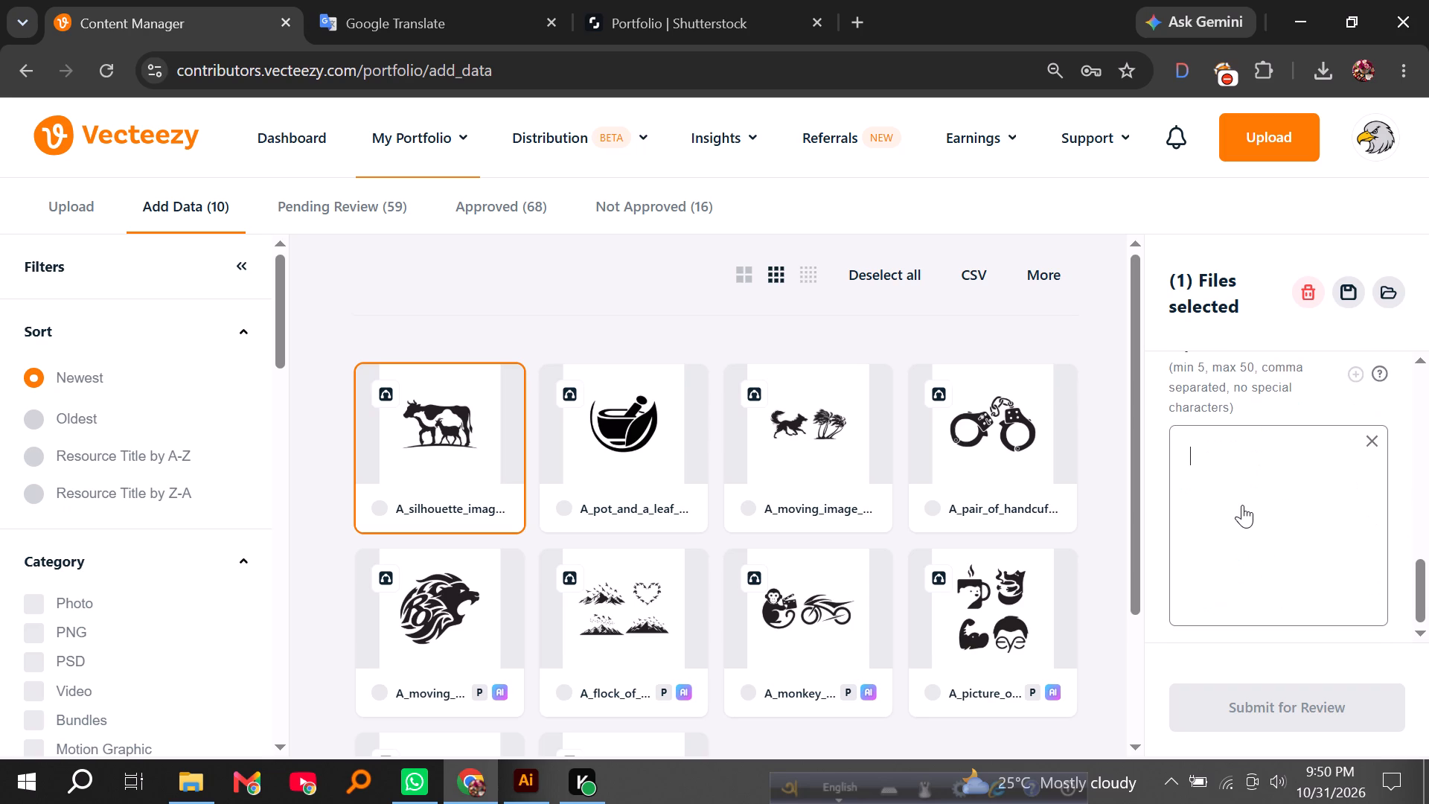
{"action": "key", "text": "ctrl+v"}
{"action": "scroll", "coordinate": [1276, 468], "scroll_direction": "down", "scroll_amount": 5}
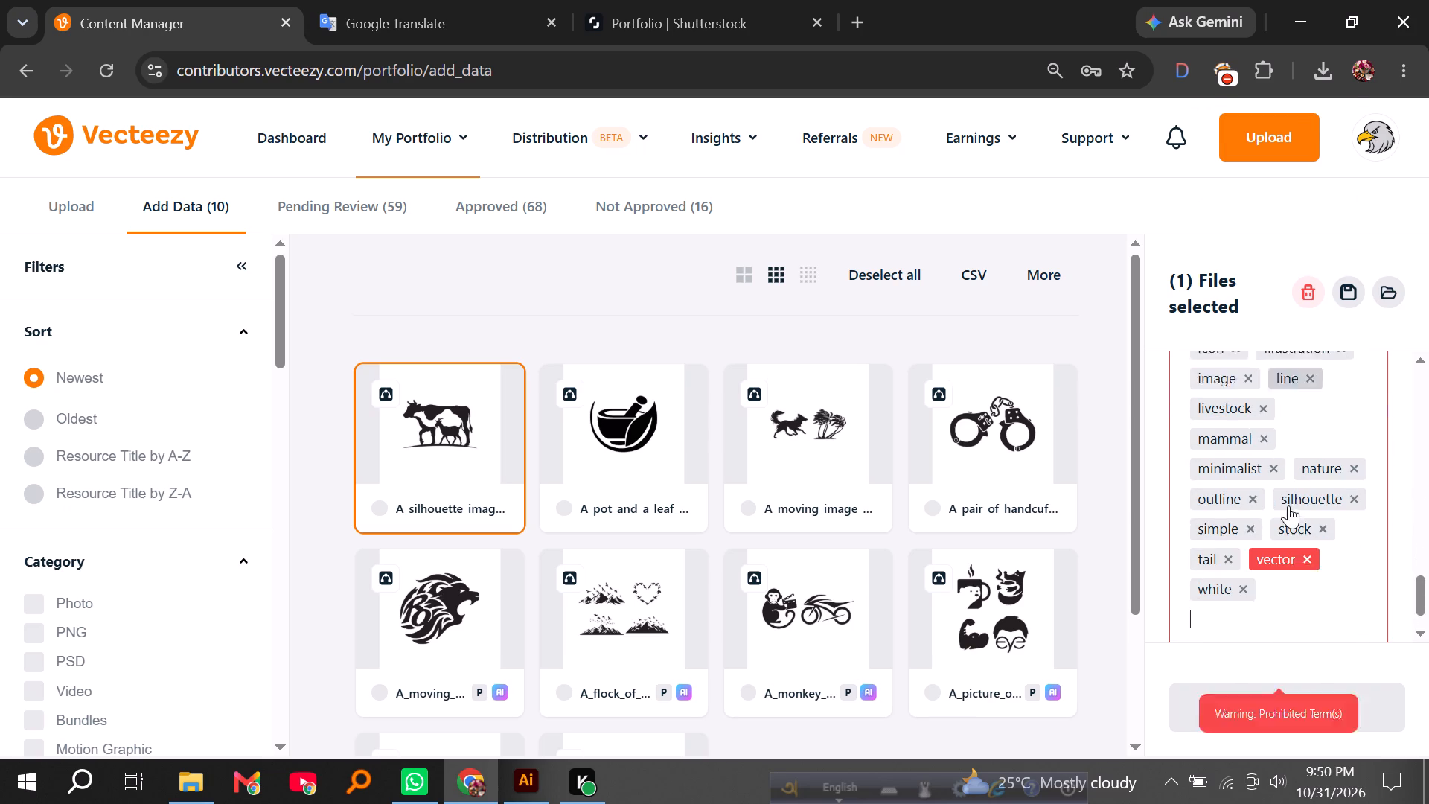
{"action": "left_click", "coordinate": [1309, 523]}
Copy the cow silhouette's Shutterstock description into the vector's Vecteezy title and save its data.
{"action": "scroll", "coordinate": [1309, 524], "scroll_direction": "up", "scroll_amount": 6}
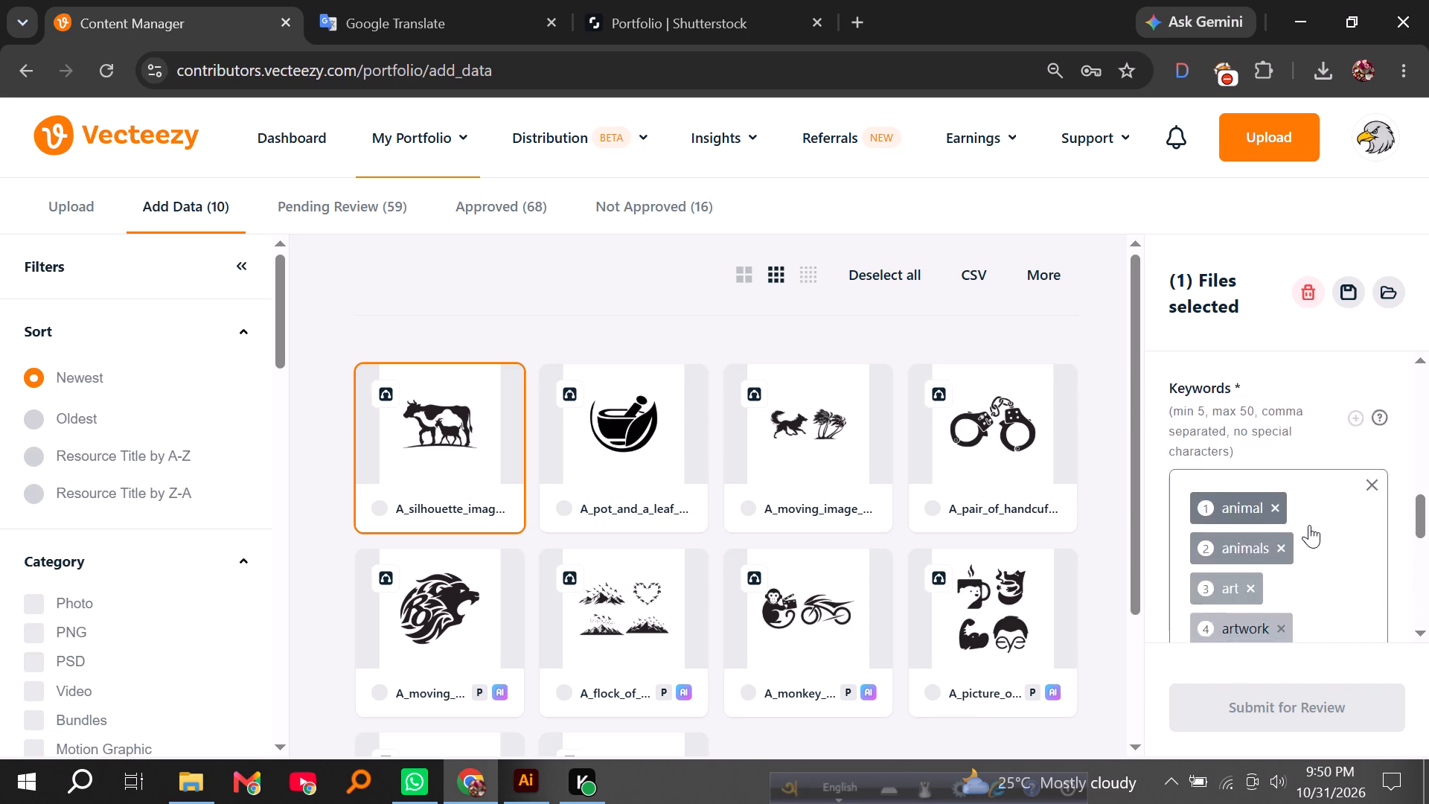
{"action": "scroll", "coordinate": [1305, 525], "scroll_direction": "up", "scroll_amount": 1}
{"action": "left_click", "coordinate": [1207, 527]}
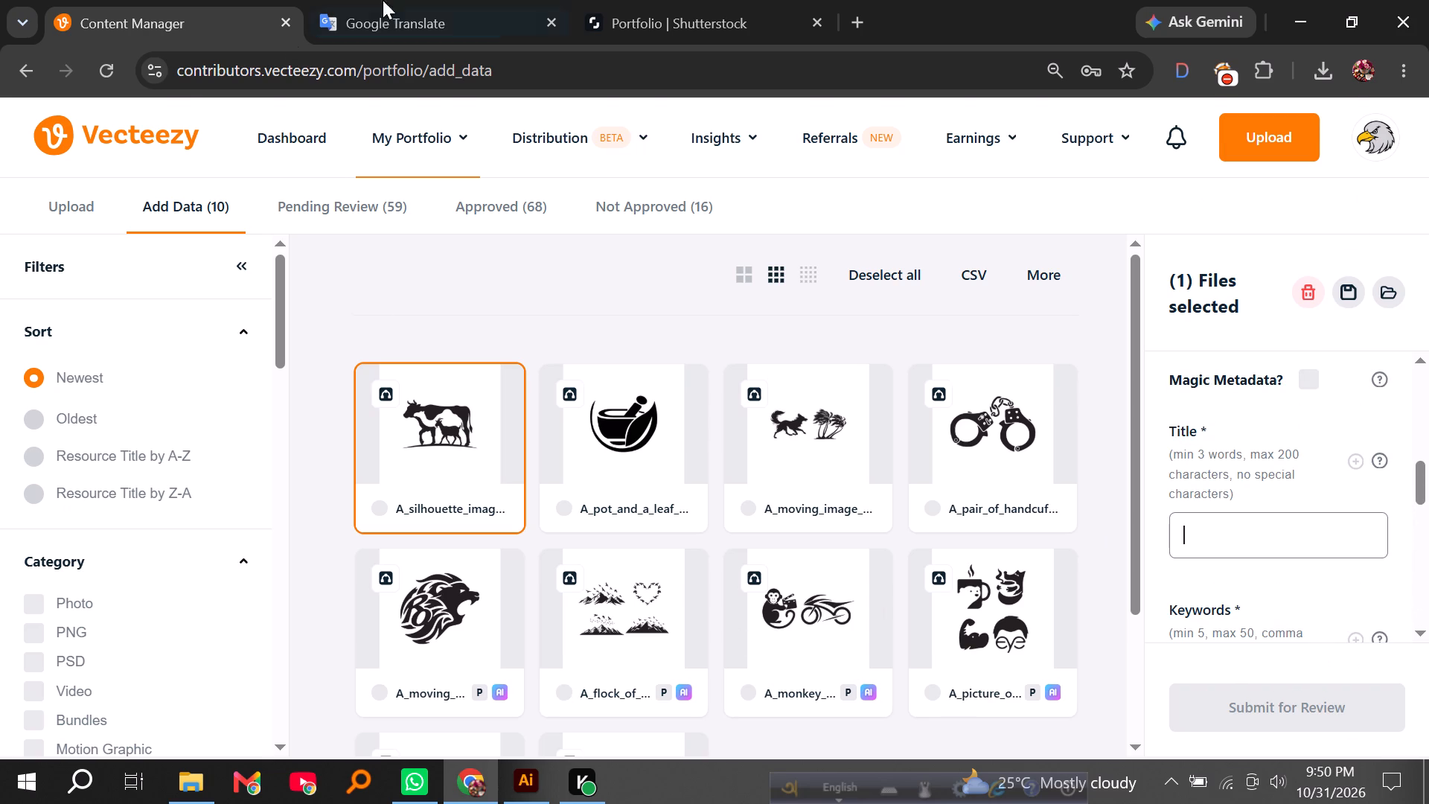
{"action": "left_click", "coordinate": [694, 3]}
{"action": "scroll", "coordinate": [1239, 396], "scroll_direction": "up", "scroll_amount": 1}
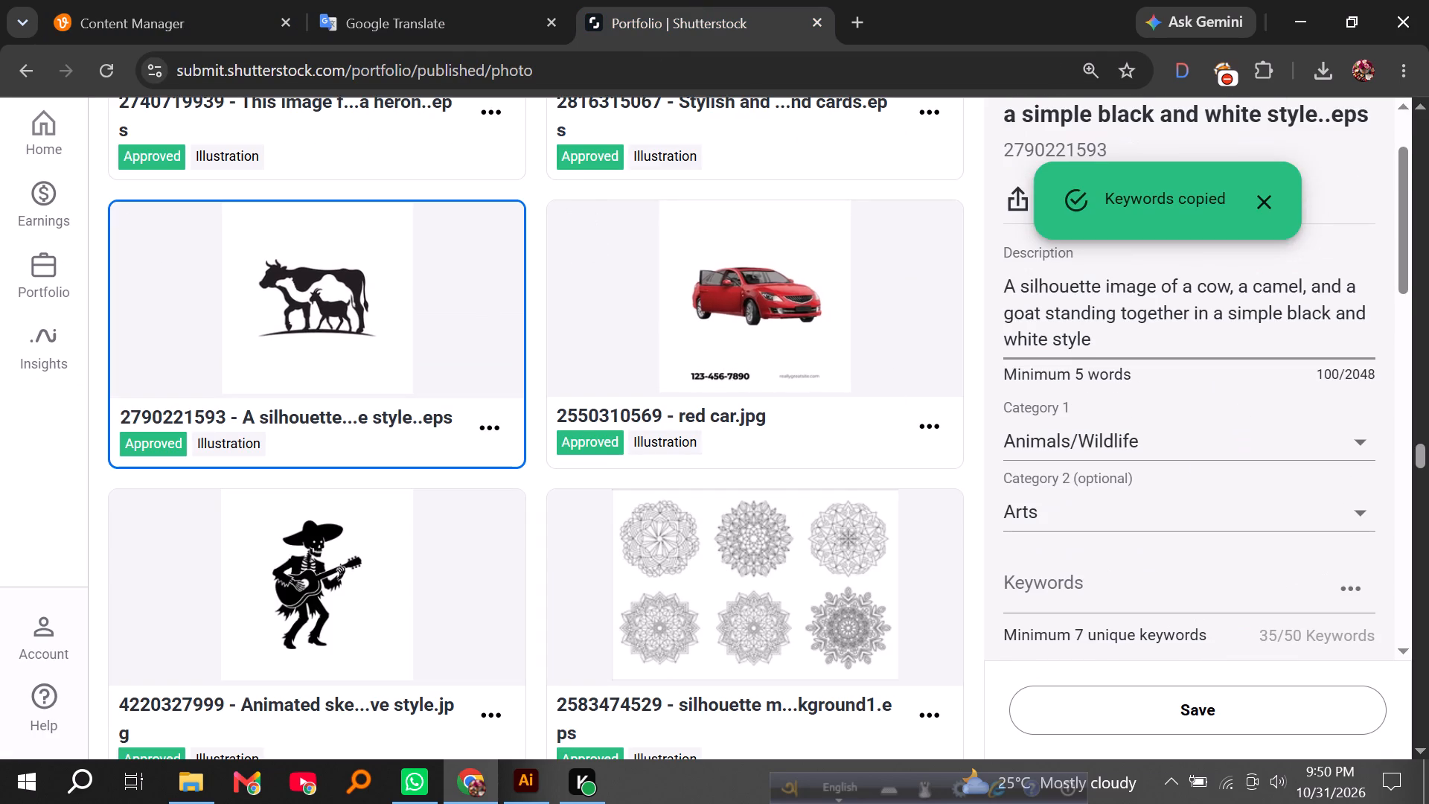
{"action": "left_click", "coordinate": [1136, 282]}
{"action": "triple_click", "coordinate": [1135, 291]}
{"action": "left_click", "coordinate": [1135, 290]}
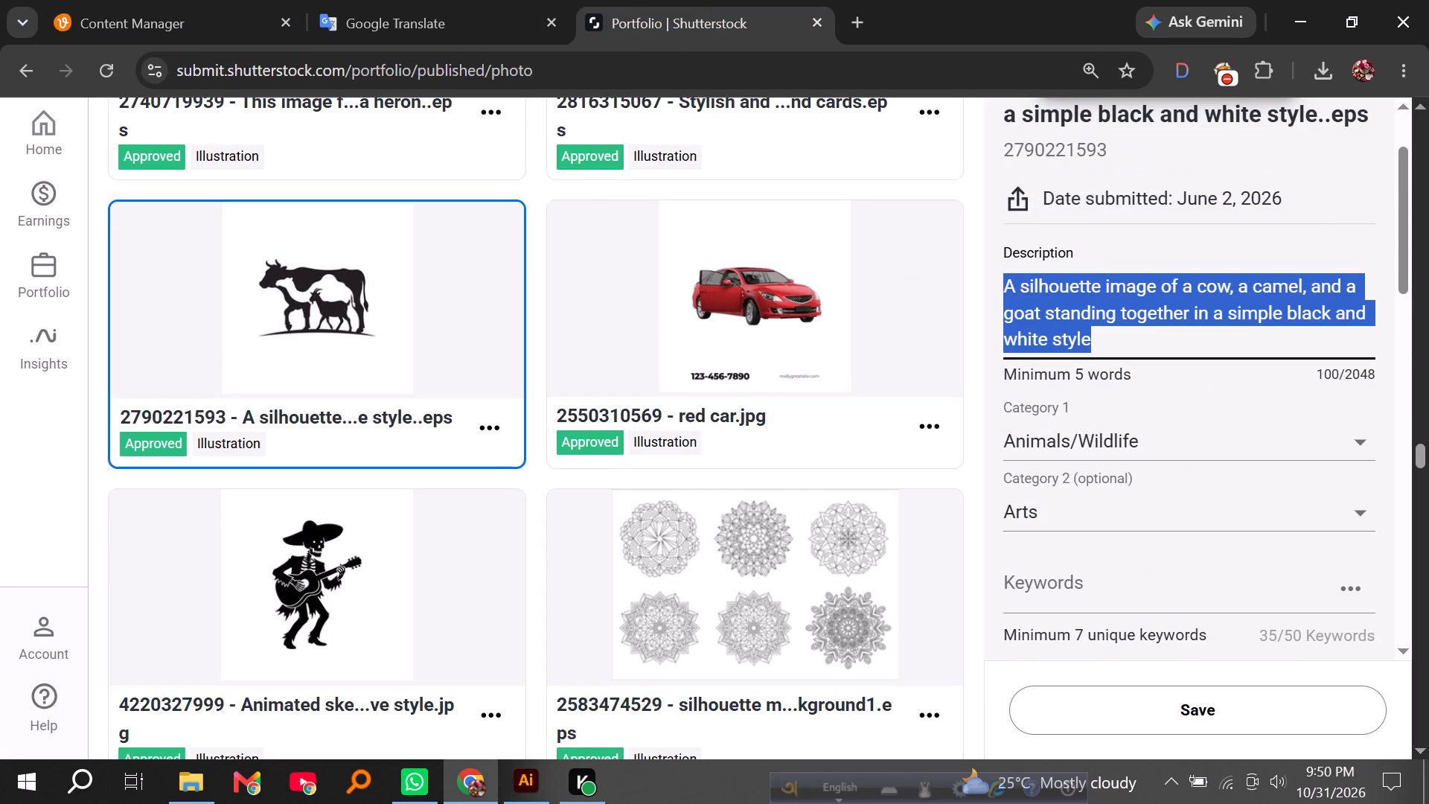
{"action": "key", "text": "ctrl+c"}
{"action": "left_click", "coordinate": [157, 0]}
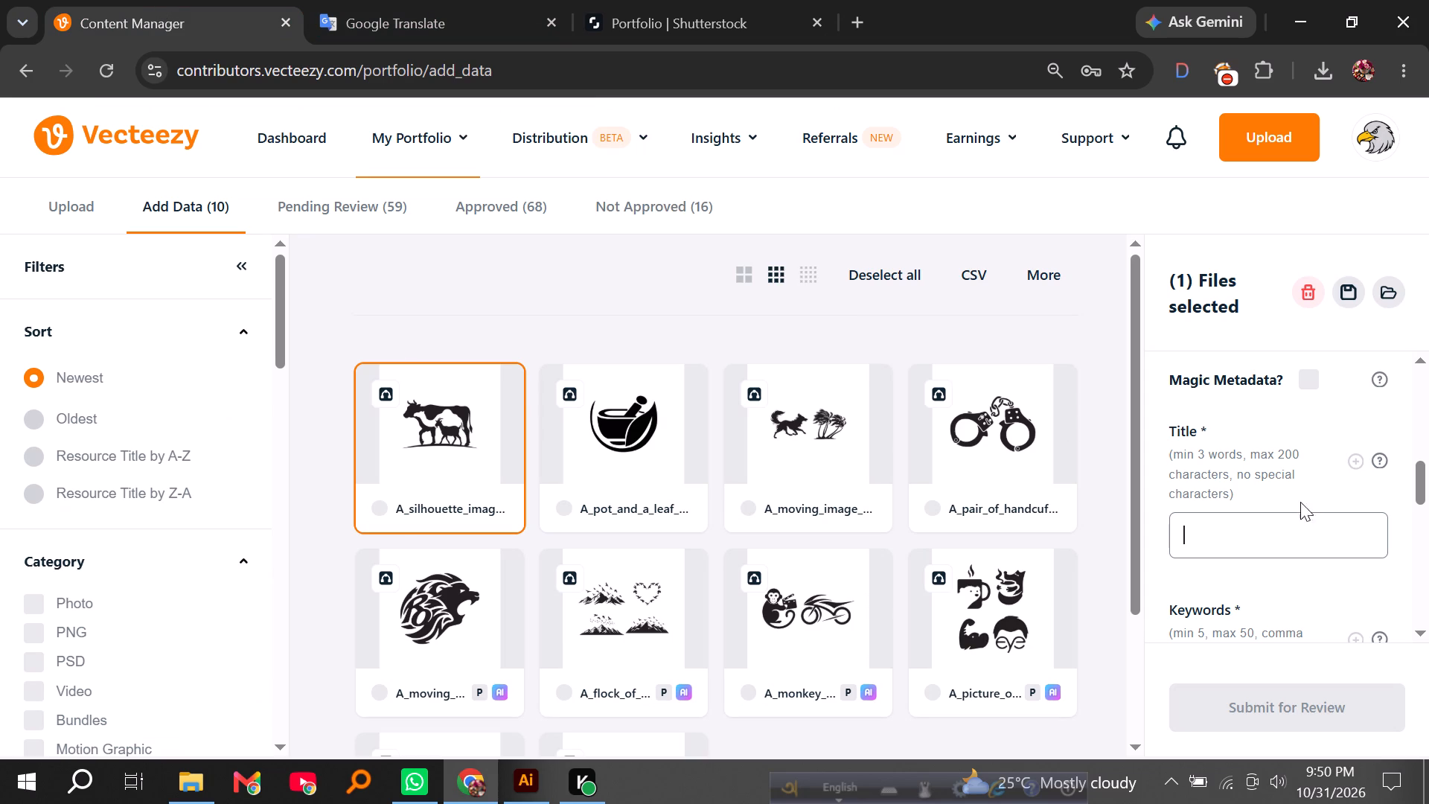
{"action": "key", "text": "ctrl+v"}
{"action": "left_click", "coordinate": [1349, 287]}
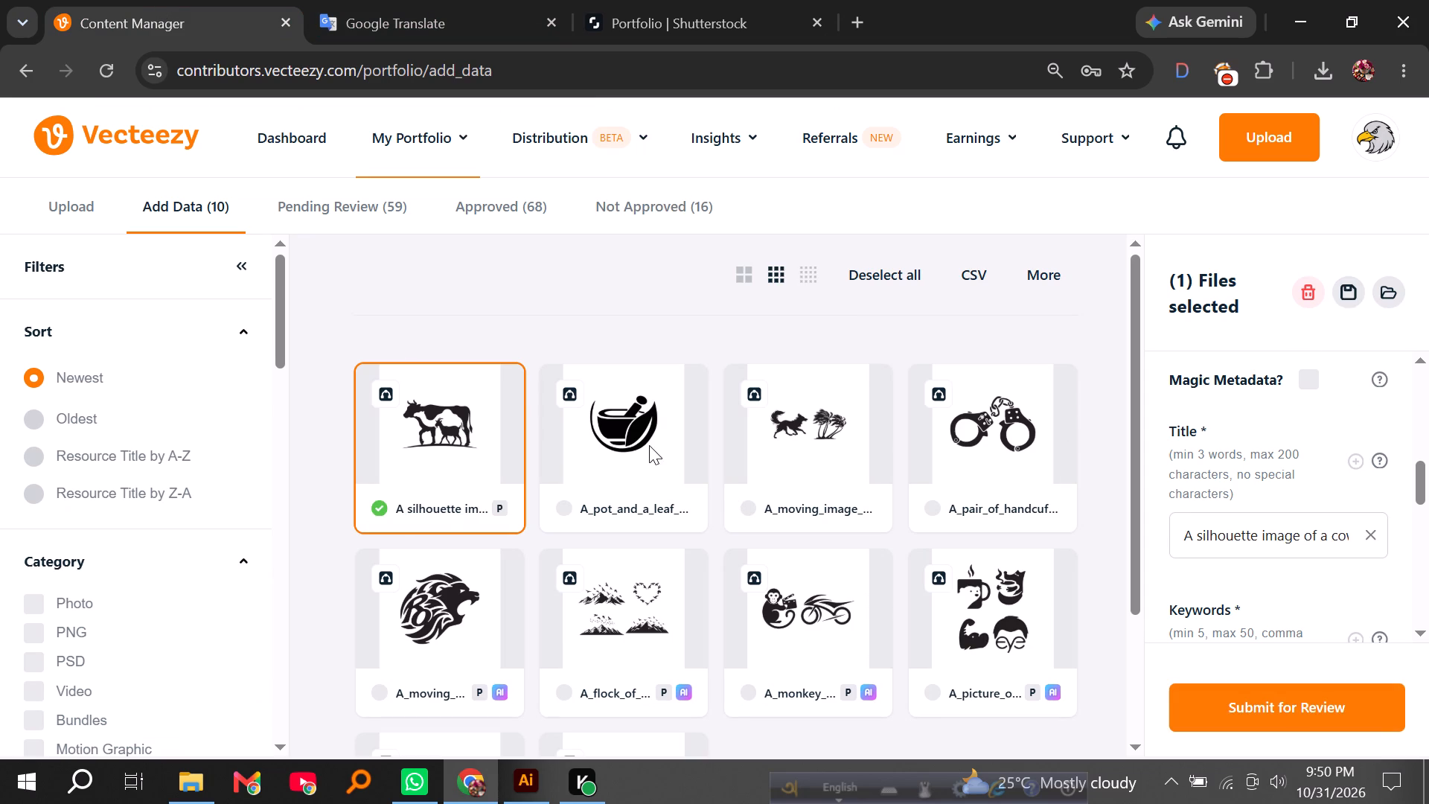
Look through the rest of the Shutterstock portfolio's first page for illustrations matching the Vecteezy vectors that still need data.
{"action": "left_click", "coordinate": [650, 0]}
{"action": "scroll", "coordinate": [554, 417], "scroll_direction": "down", "scroll_amount": 3}
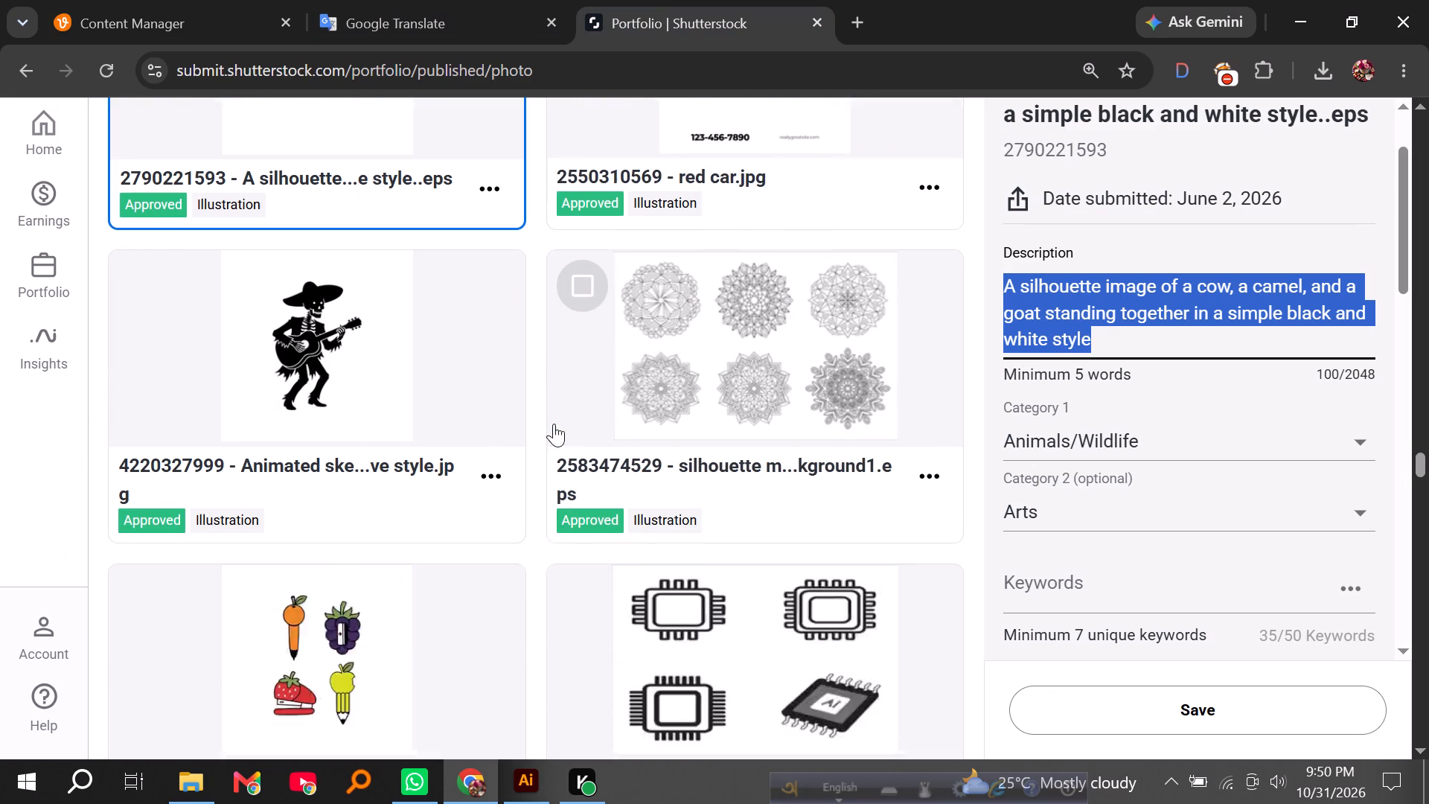
{"action": "scroll", "coordinate": [549, 427], "scroll_direction": "down", "scroll_amount": 4}
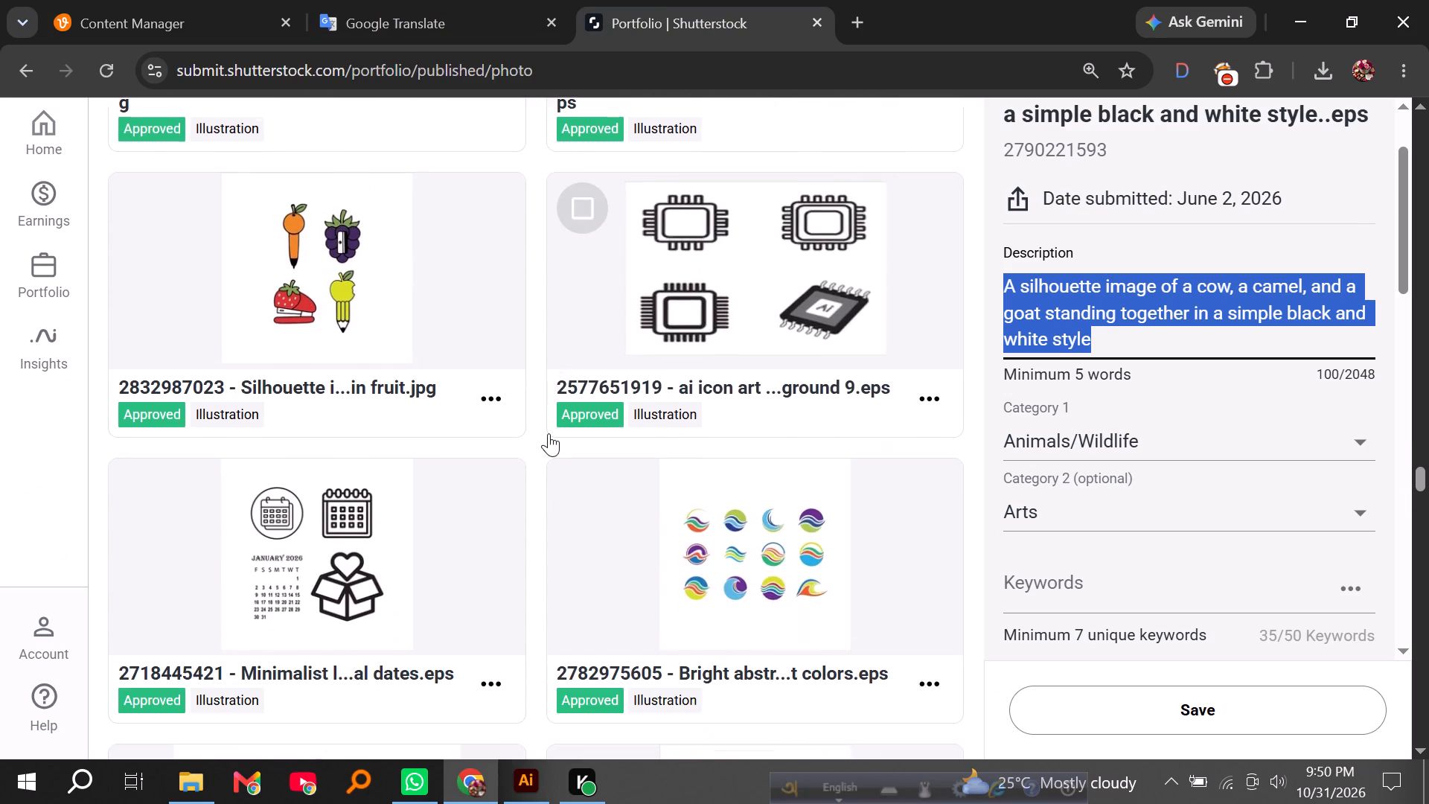
{"action": "scroll", "coordinate": [549, 434], "scroll_direction": "down", "scroll_amount": 4}
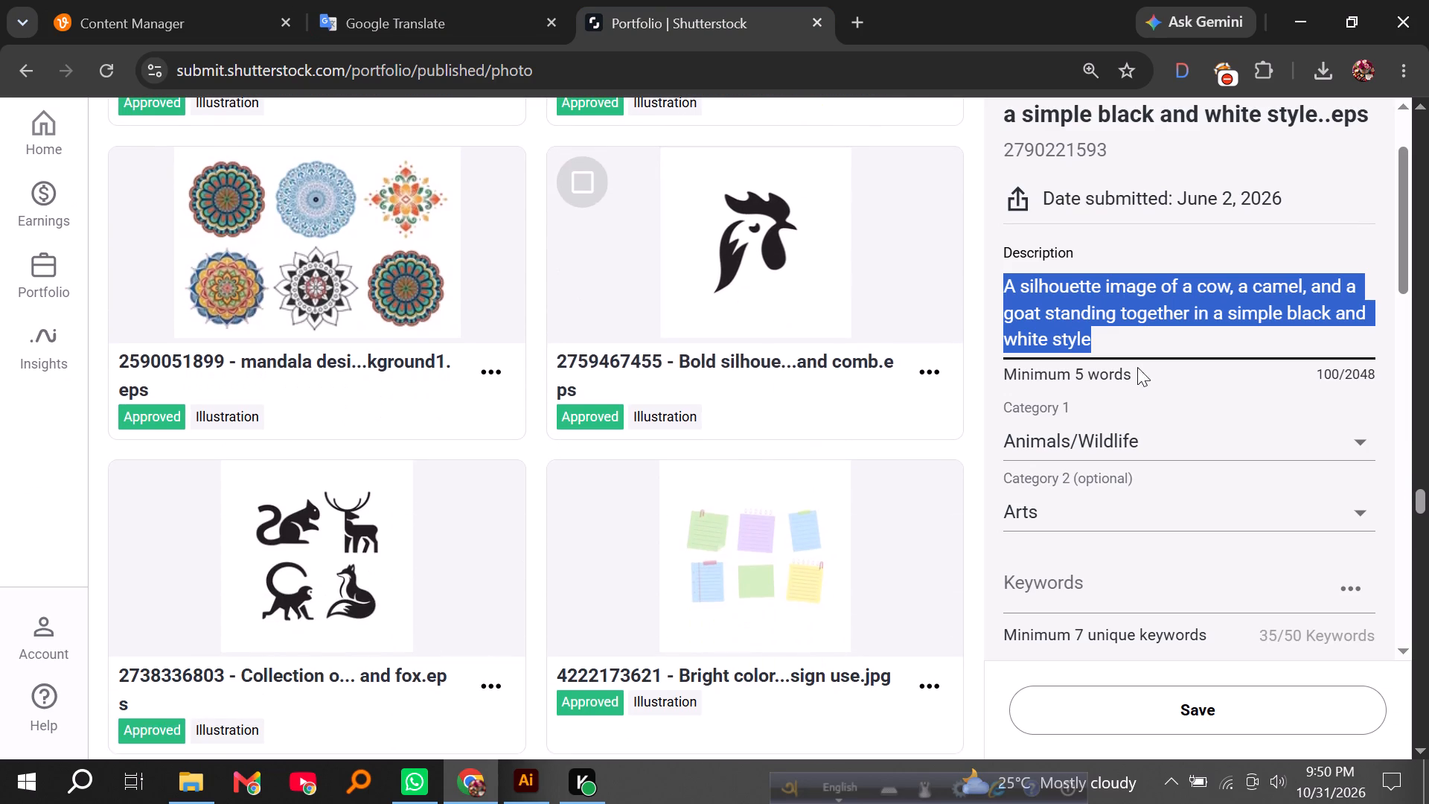
{"action": "left_click", "coordinate": [1153, 360]}
{"action": "left_click", "coordinate": [1159, 331]}
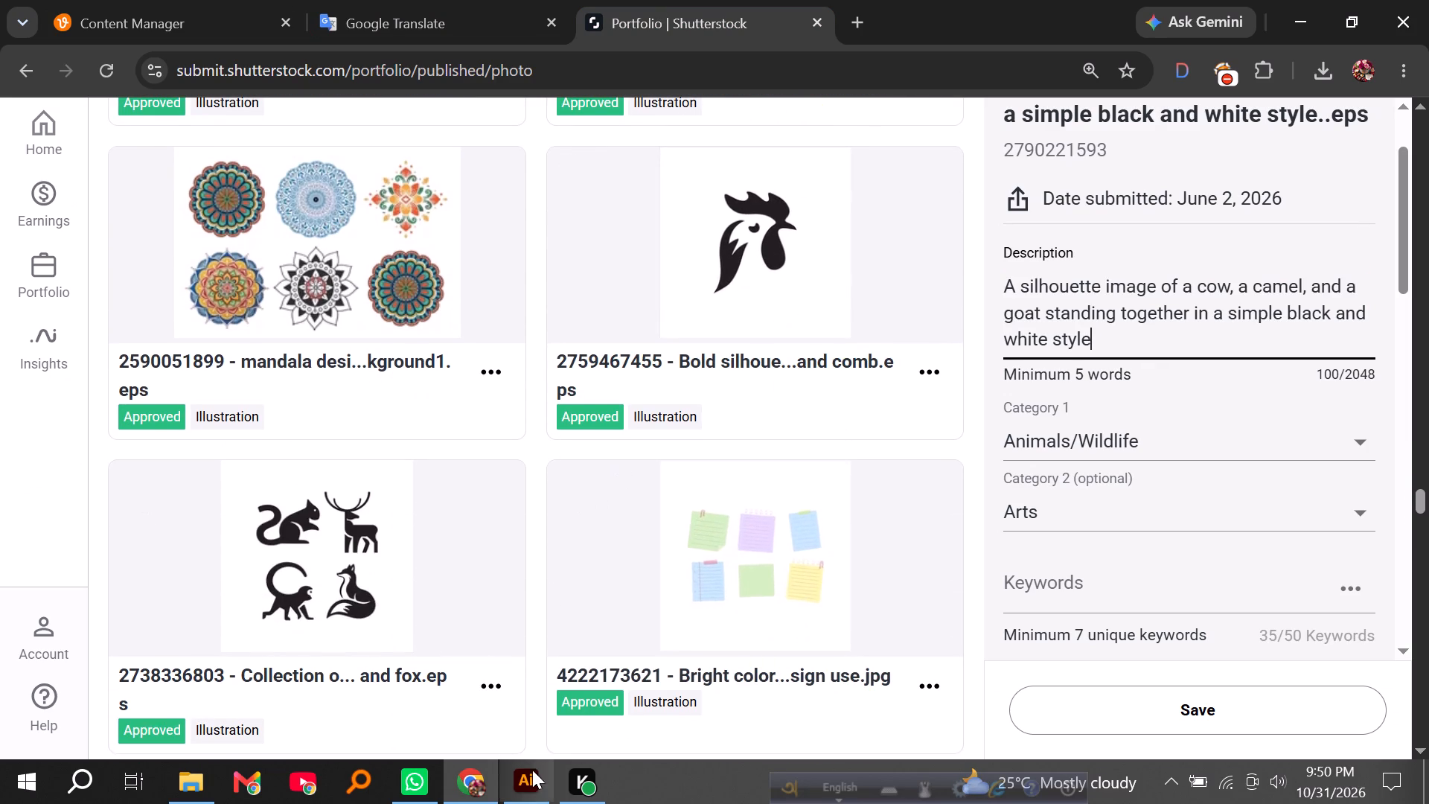
{"action": "left_click", "coordinate": [214, 0]}
{"action": "scroll", "coordinate": [612, 437], "scroll_direction": "down", "scroll_amount": 2}
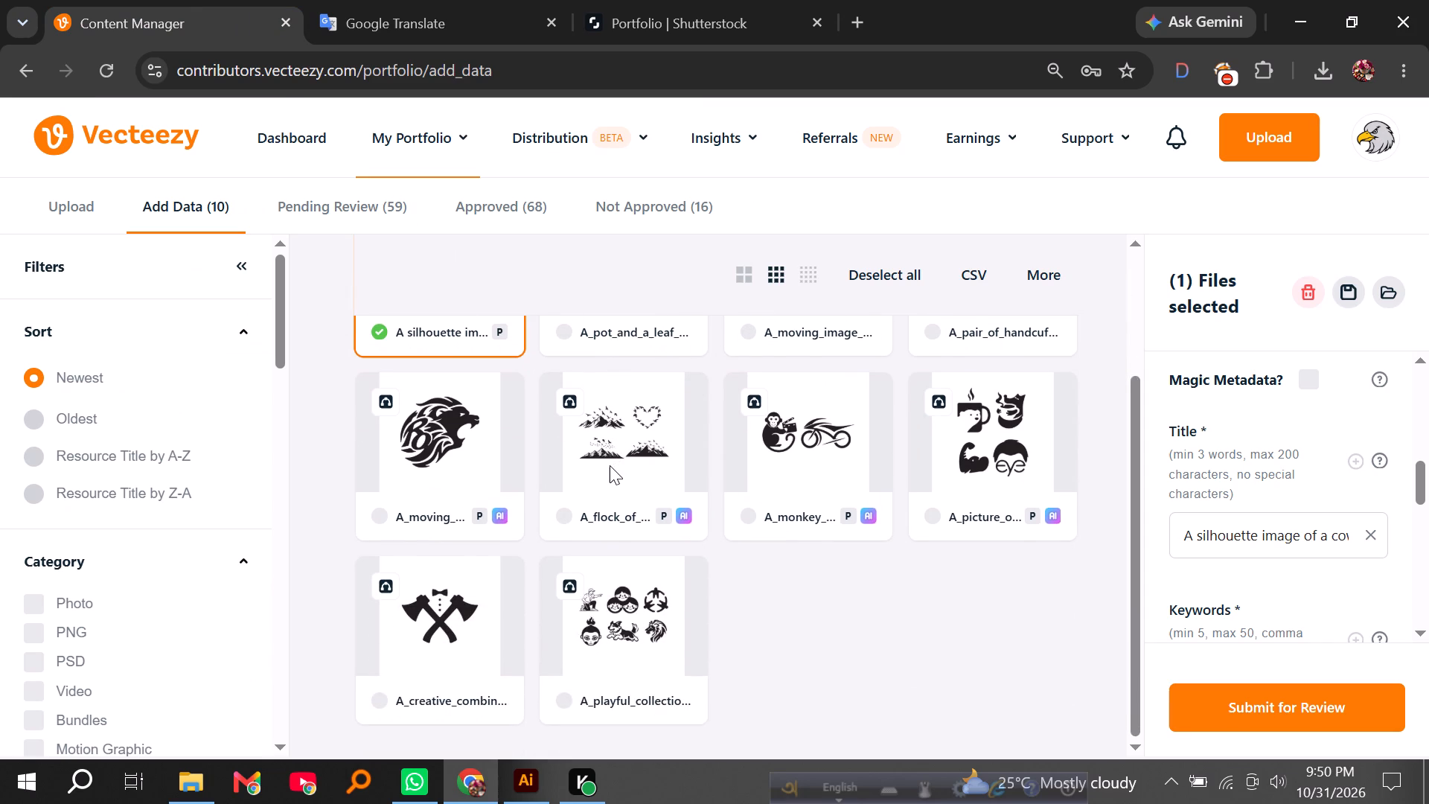
{"action": "scroll", "coordinate": [610, 466], "scroll_direction": "up", "scroll_amount": 1}
{"action": "left_click", "coordinate": [654, 0]}
{"action": "scroll", "coordinate": [679, 488], "scroll_direction": "down", "scroll_amount": 2}
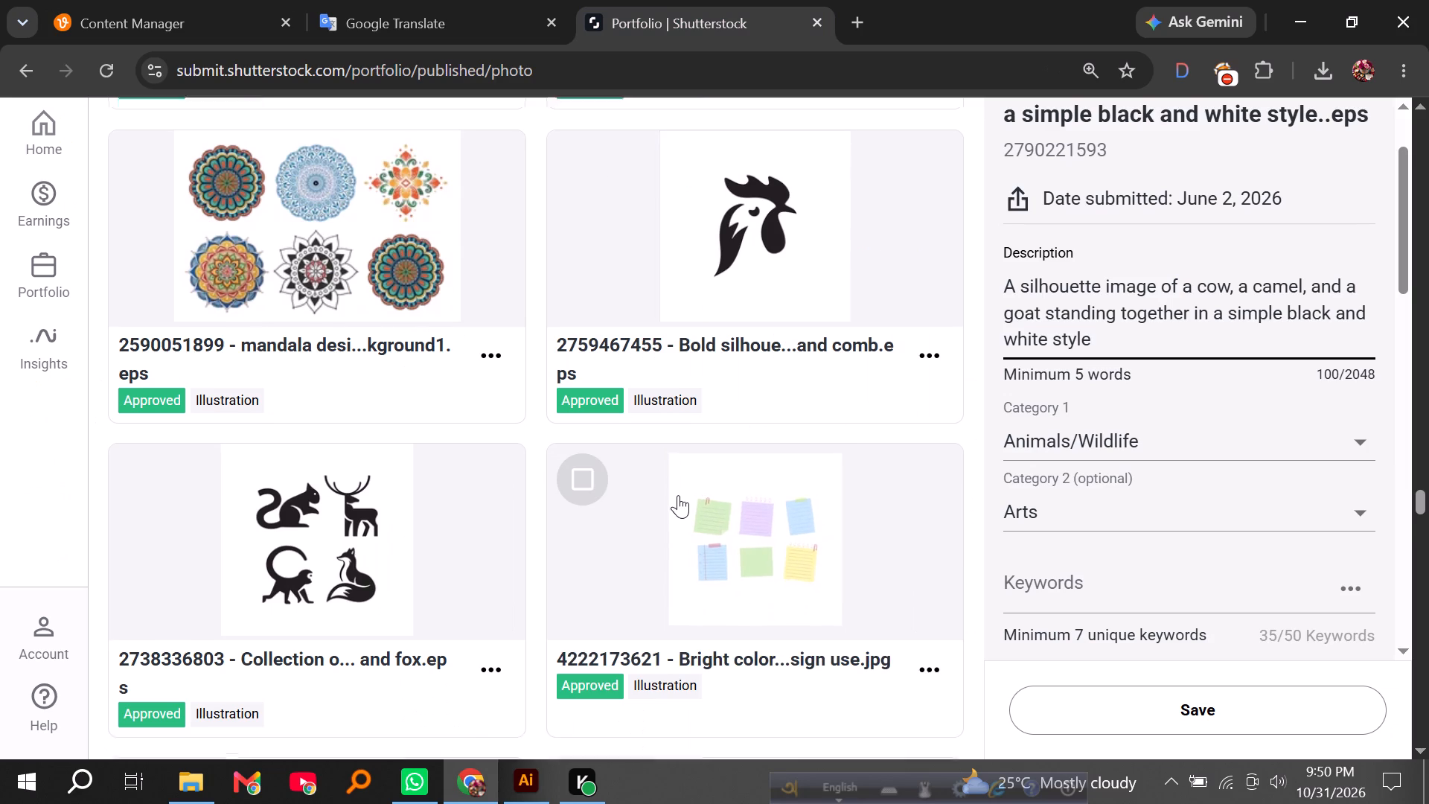
{"action": "scroll", "coordinate": [678, 495], "scroll_direction": "down", "scroll_amount": 8}
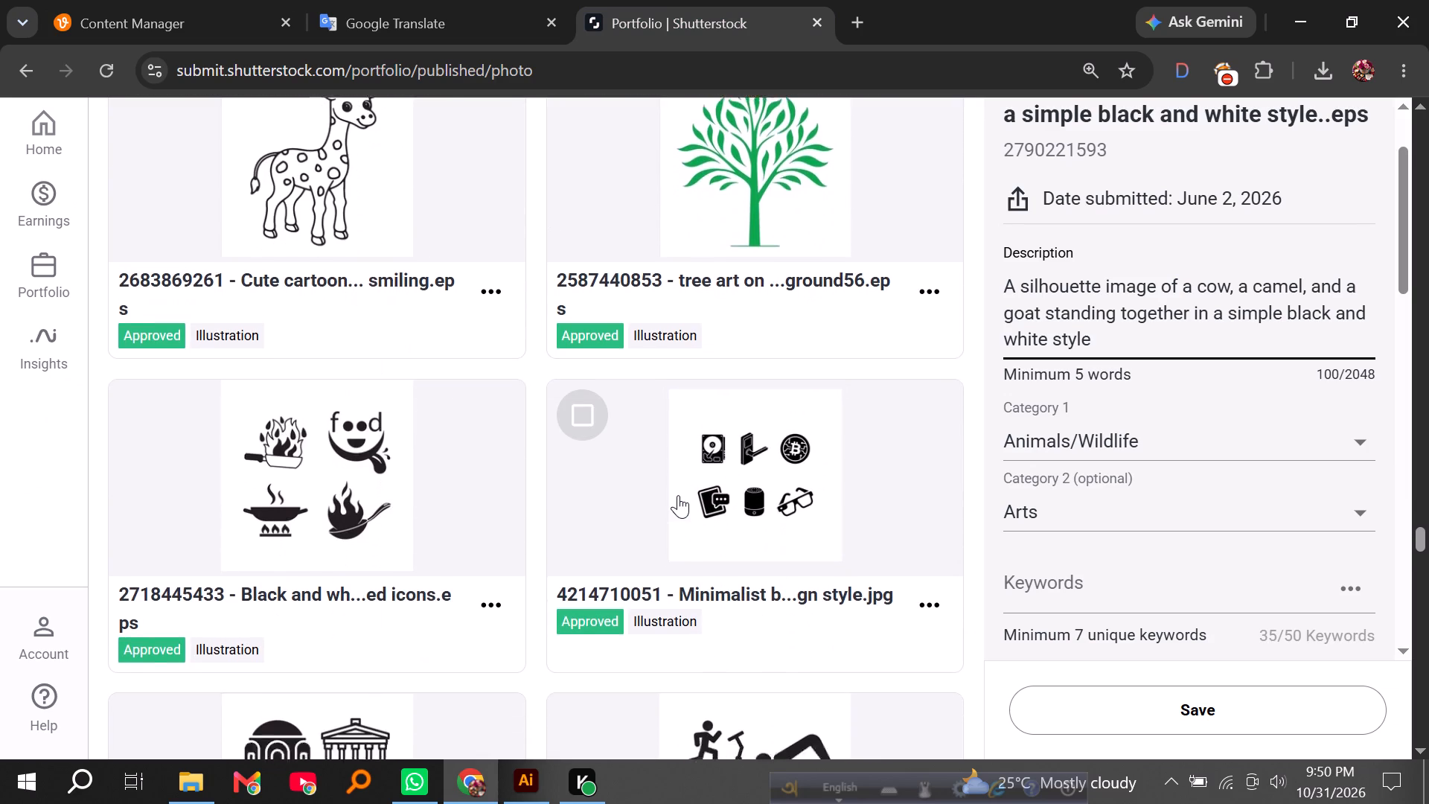
{"action": "scroll", "coordinate": [678, 495], "scroll_direction": "down", "scroll_amount": 10}
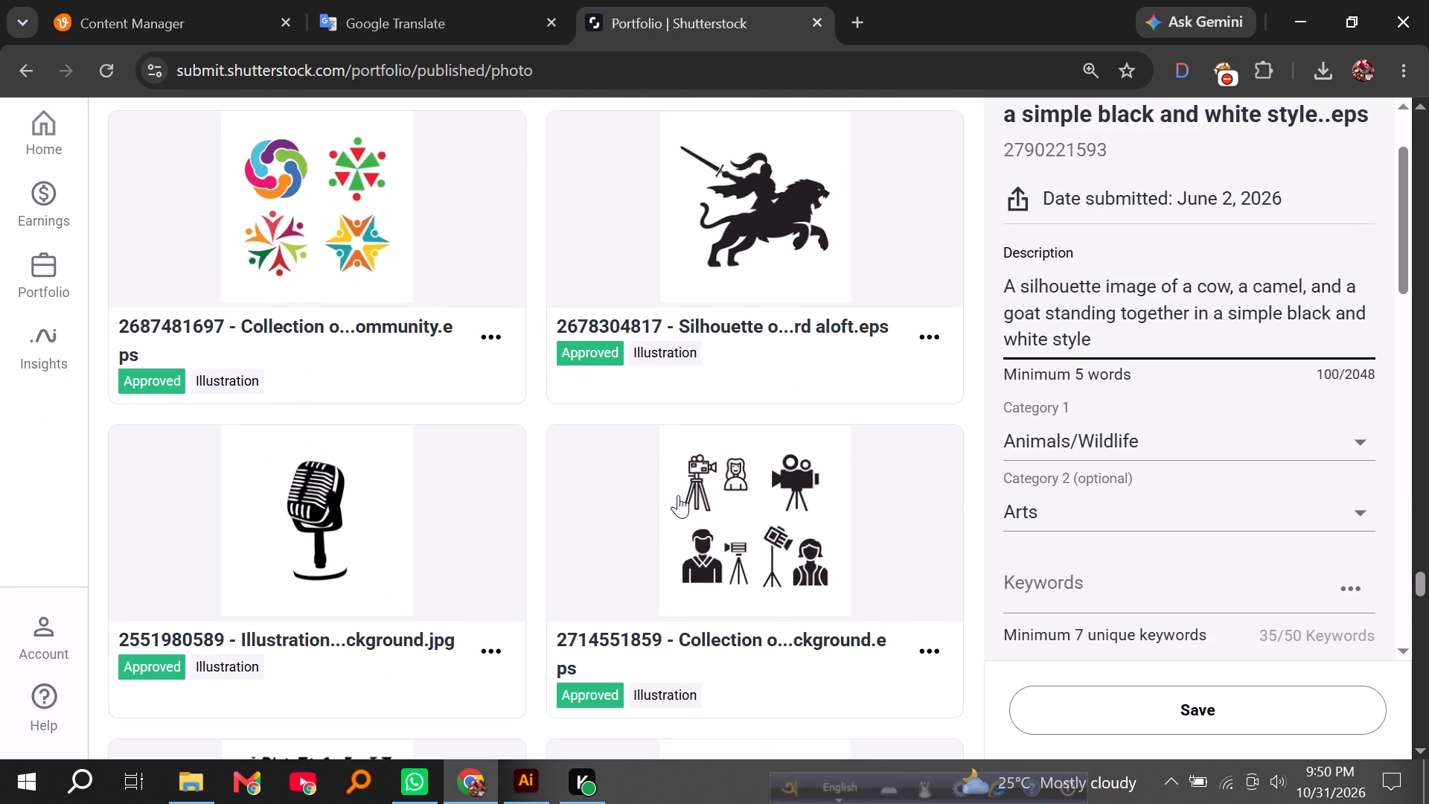
{"action": "scroll", "coordinate": [678, 495], "scroll_direction": "down", "scroll_amount": 9}
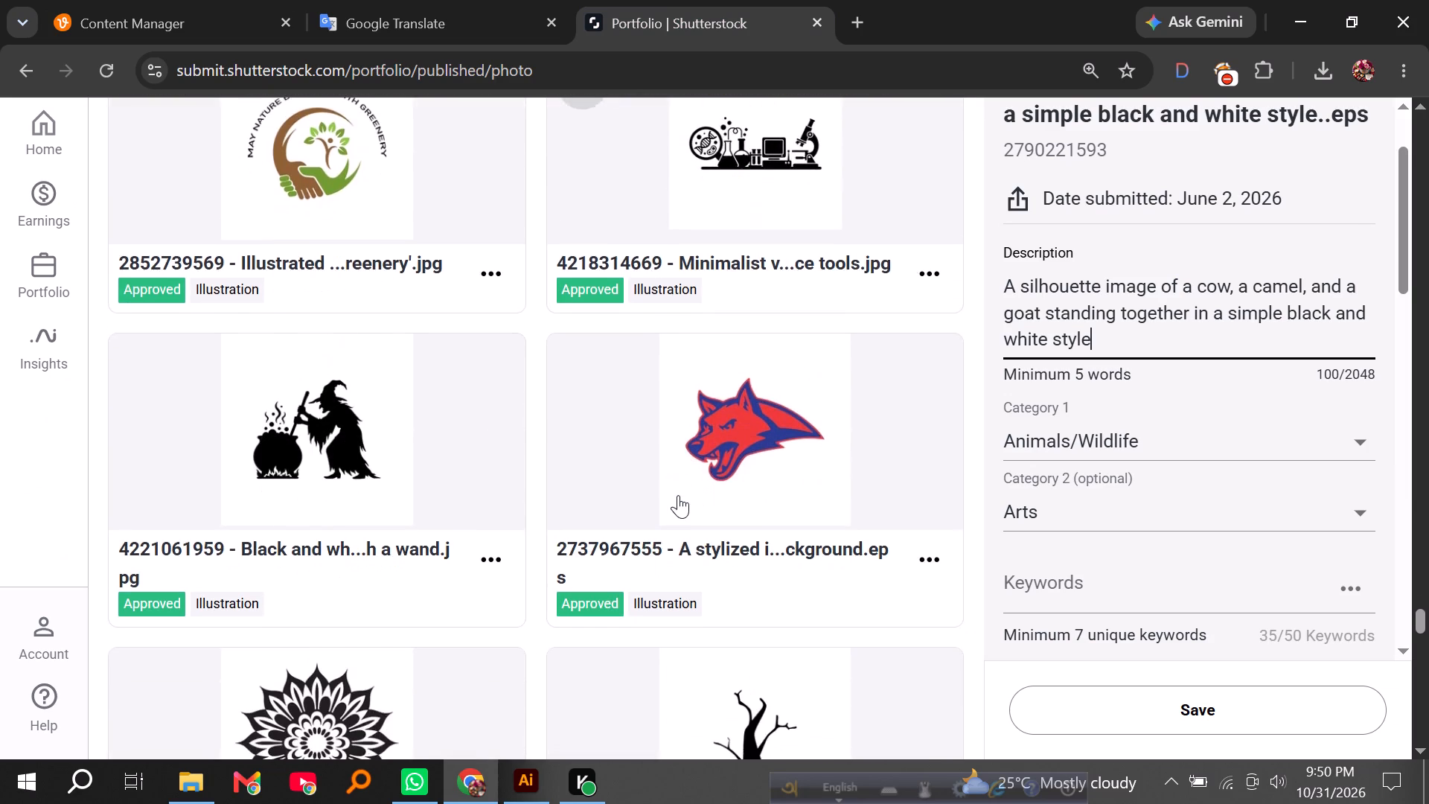
{"action": "scroll", "coordinate": [678, 495], "scroll_direction": "down", "scroll_amount": 5}
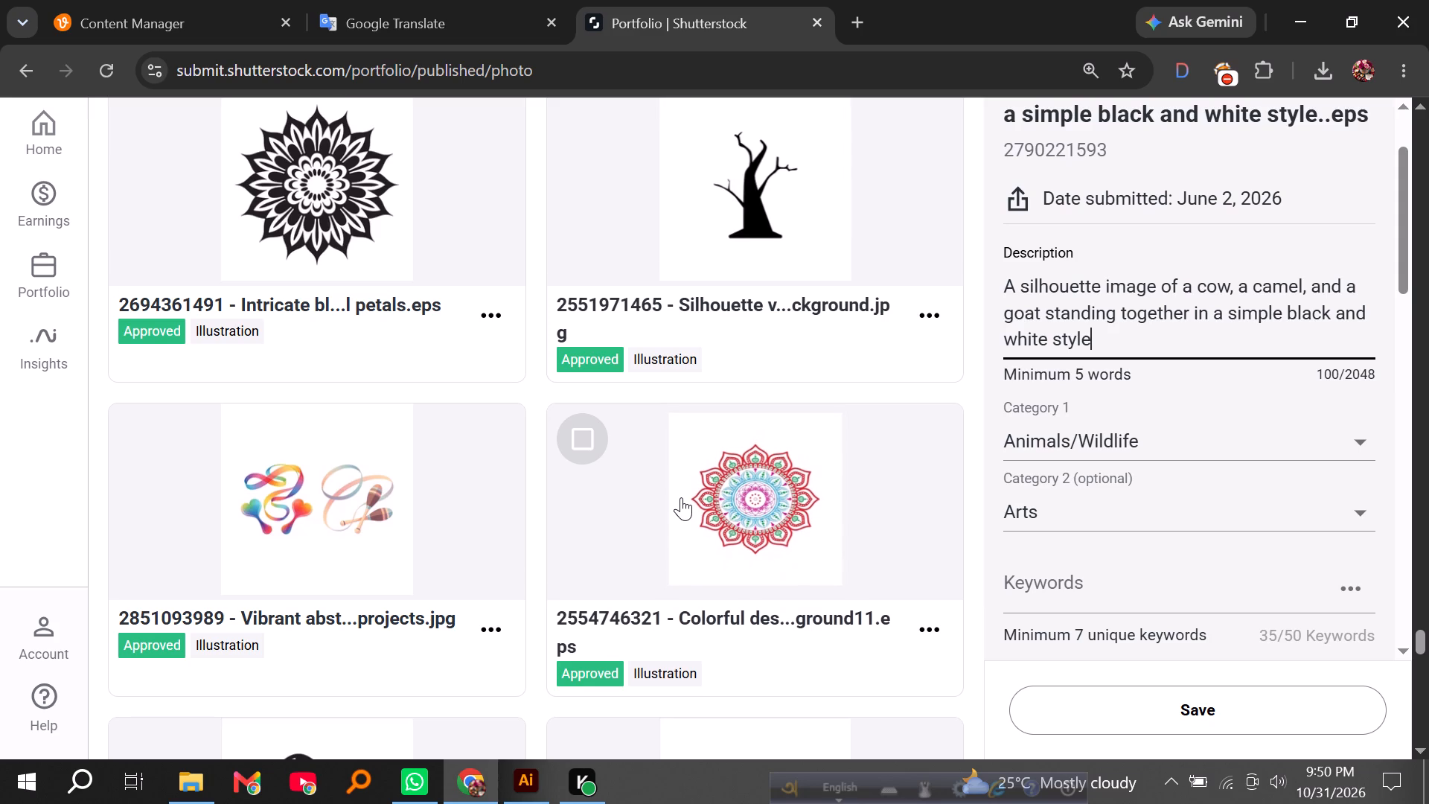
{"action": "scroll", "coordinate": [681, 497], "scroll_direction": "down", "scroll_amount": 9}
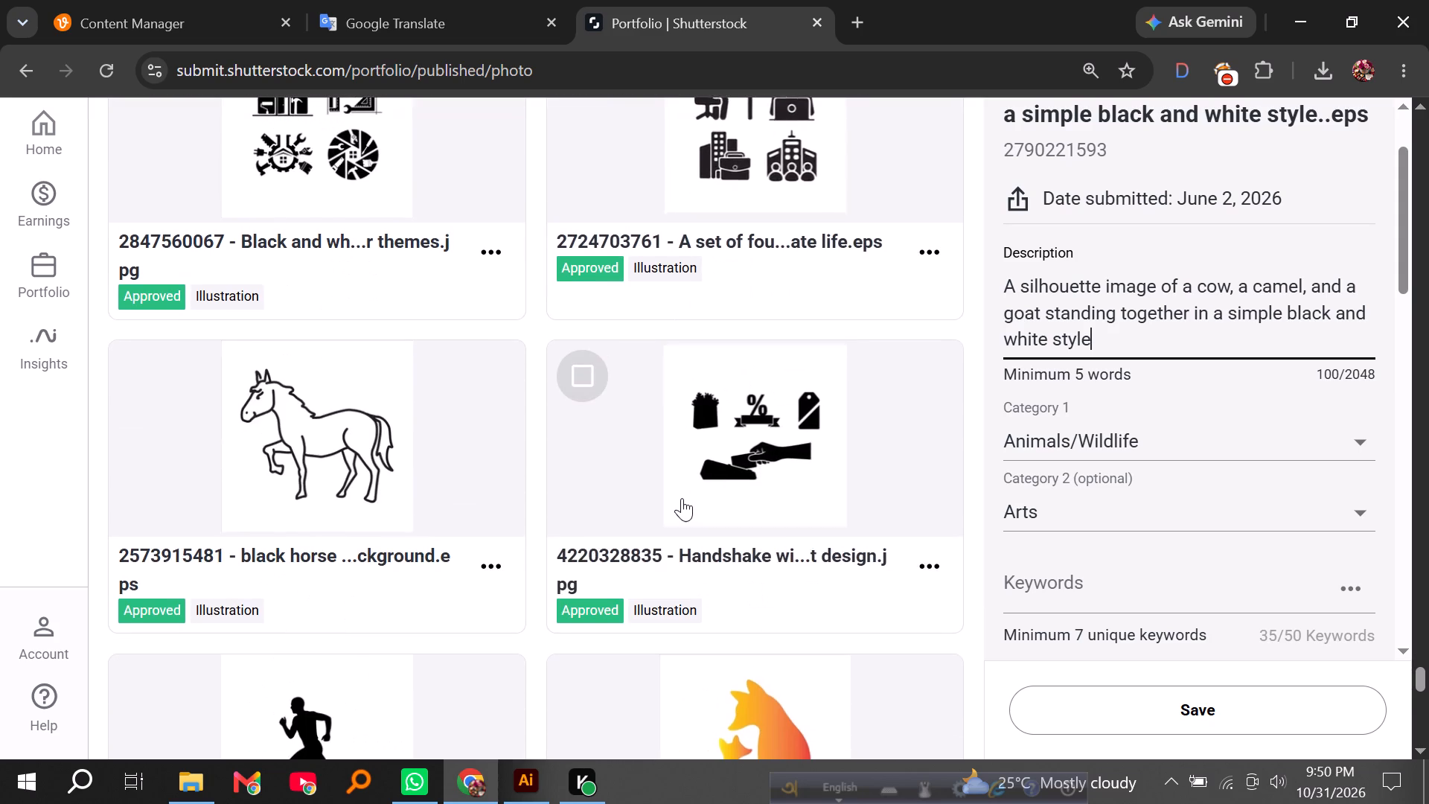
{"action": "scroll", "coordinate": [682, 499], "scroll_direction": "down", "scroll_amount": 6}
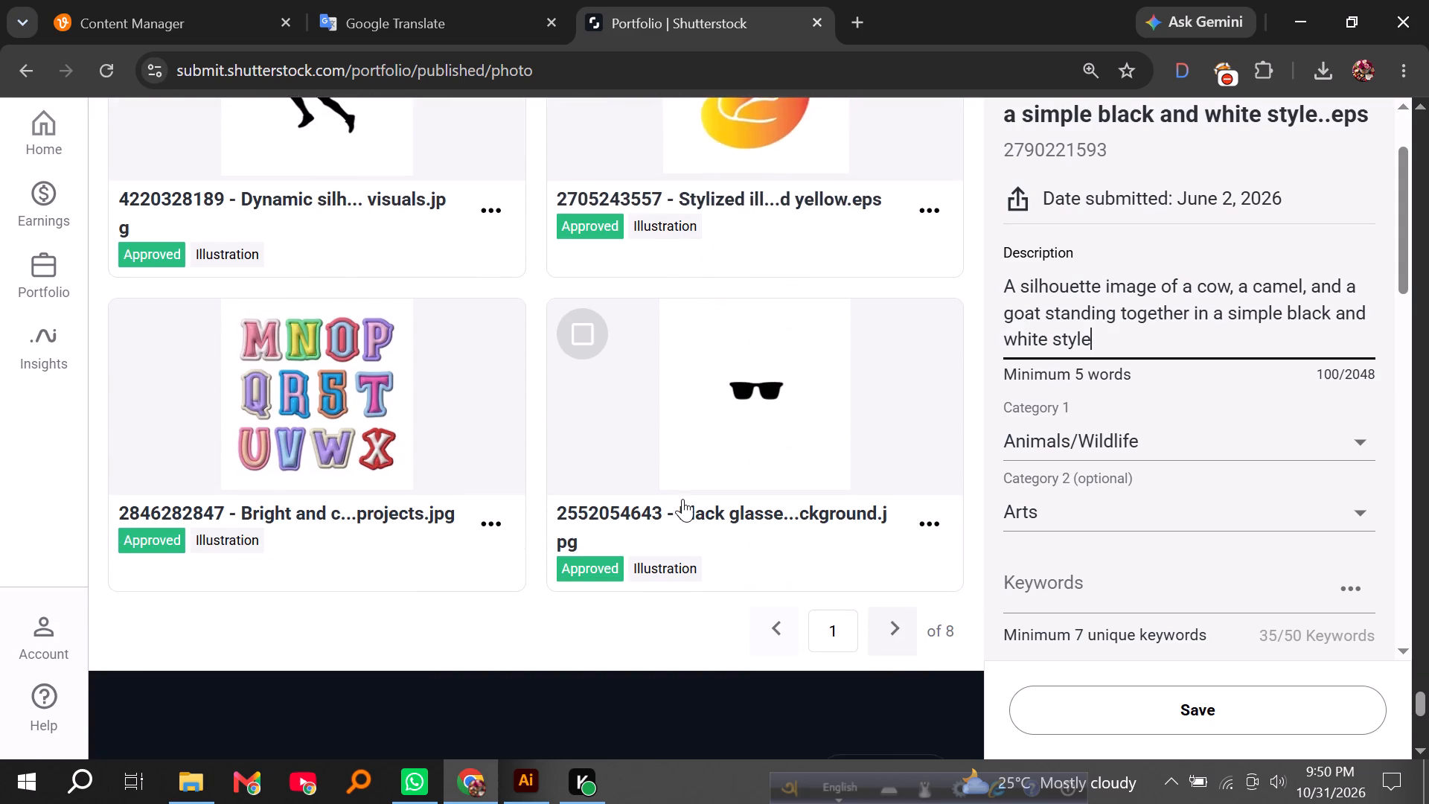
{"action": "scroll", "coordinate": [682, 499], "scroll_direction": "down", "scroll_amount": 1}
Look through page 2 of the Shutterstock portfolio for the pot and leaf illustration.
{"action": "left_click", "coordinate": [894, 517]}
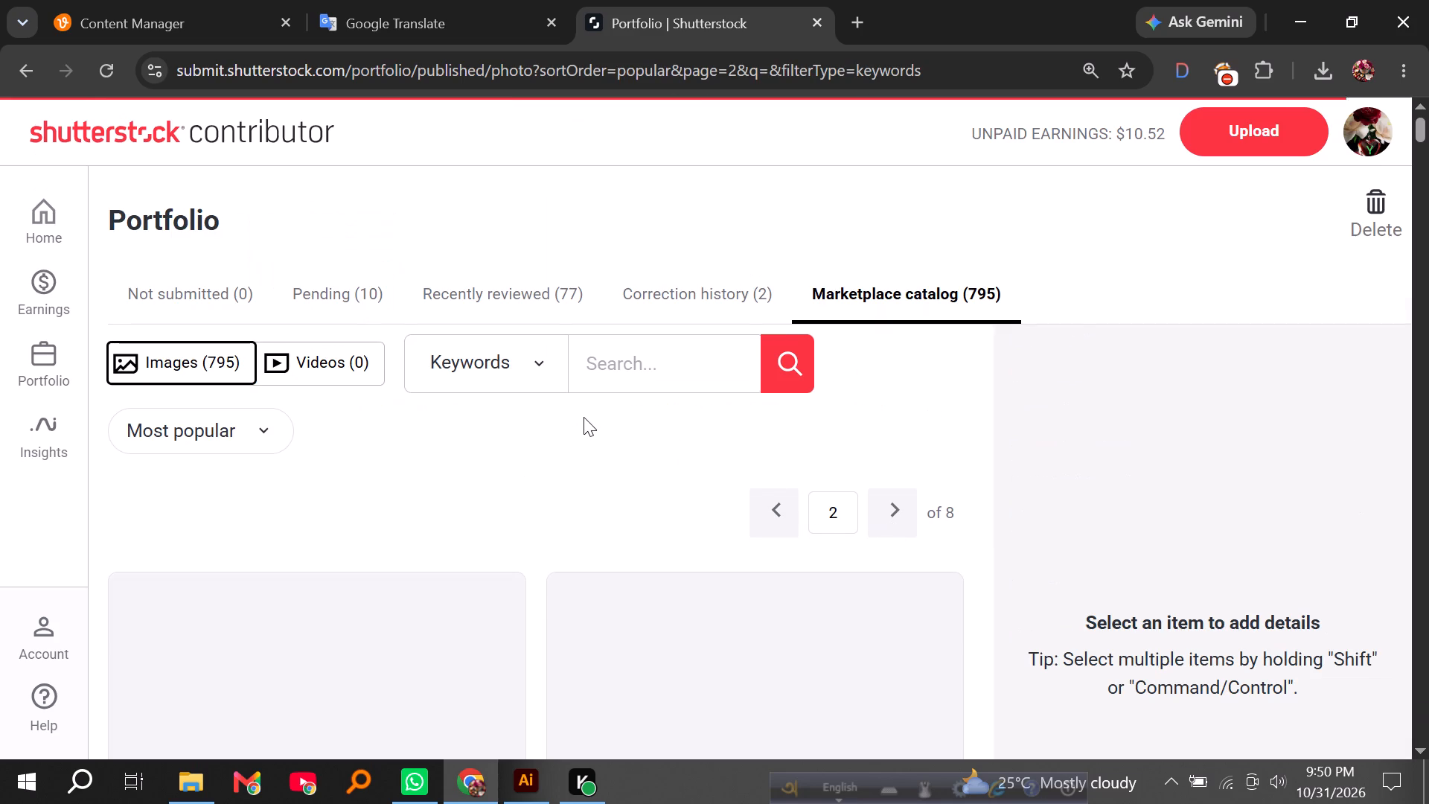
{"action": "scroll", "coordinate": [581, 420], "scroll_direction": "down", "scroll_amount": 4}
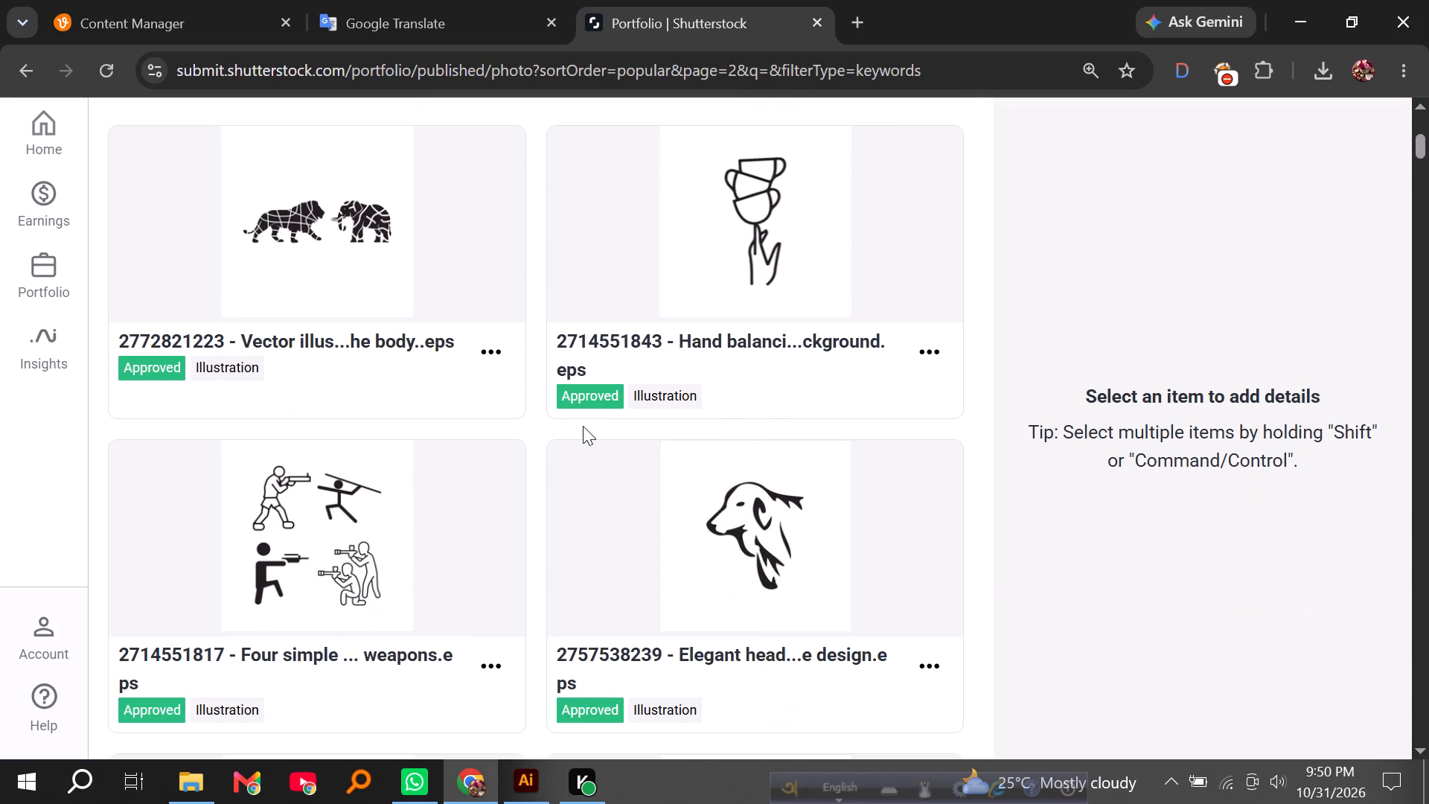
{"action": "scroll", "coordinate": [583, 426], "scroll_direction": "down", "scroll_amount": 8}
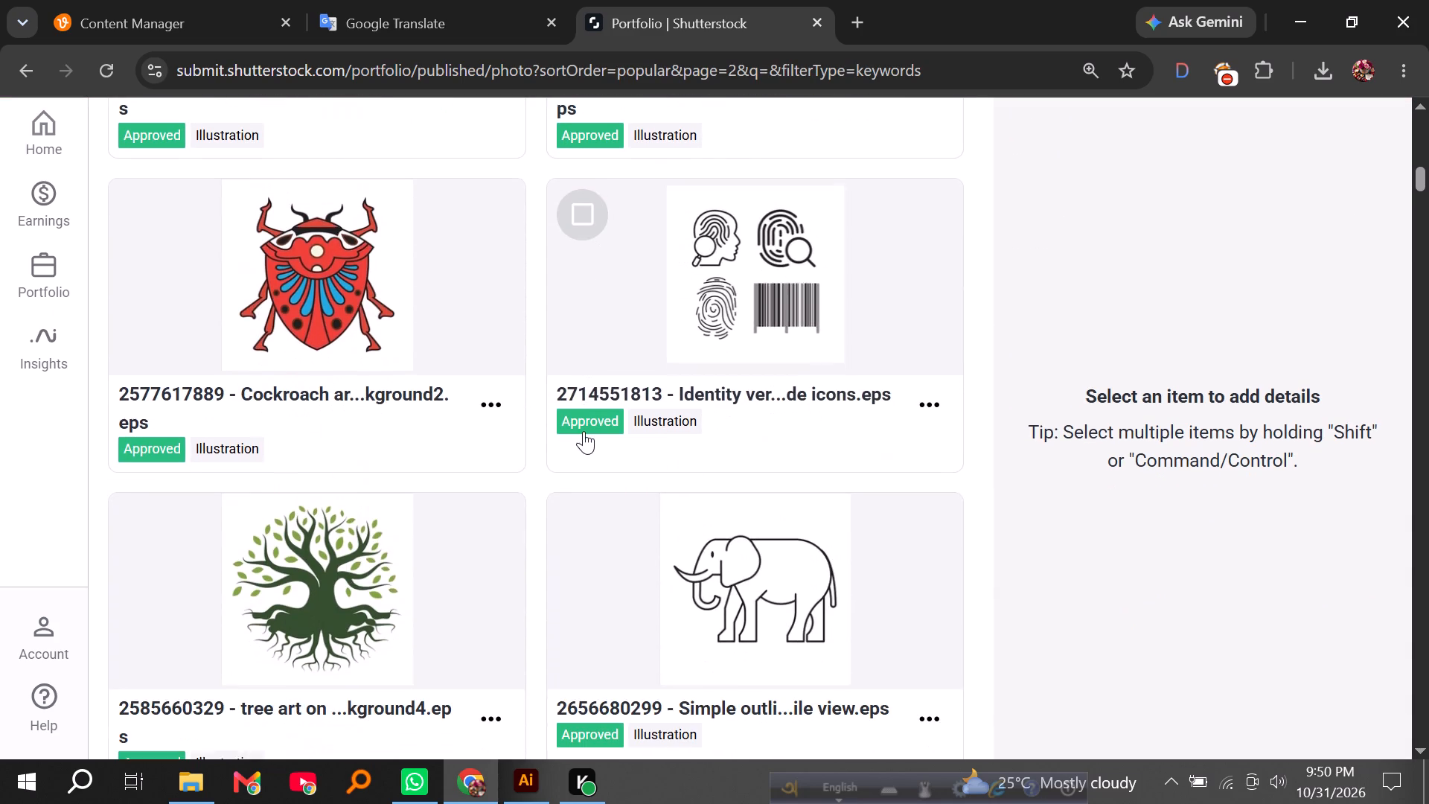
{"action": "scroll", "coordinate": [584, 431], "scroll_direction": "down", "scroll_amount": 8}
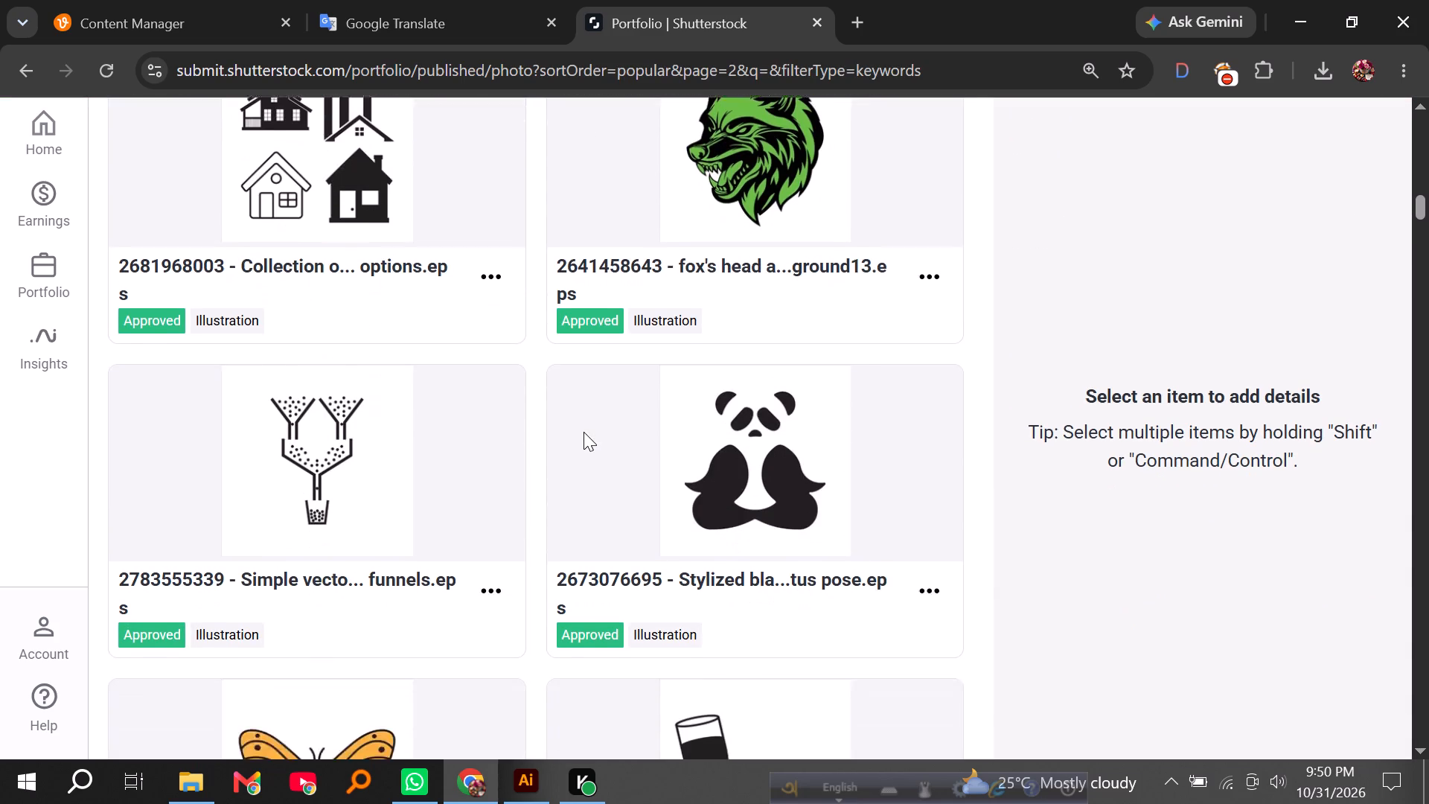
{"action": "scroll", "coordinate": [584, 432], "scroll_direction": "down", "scroll_amount": 6}
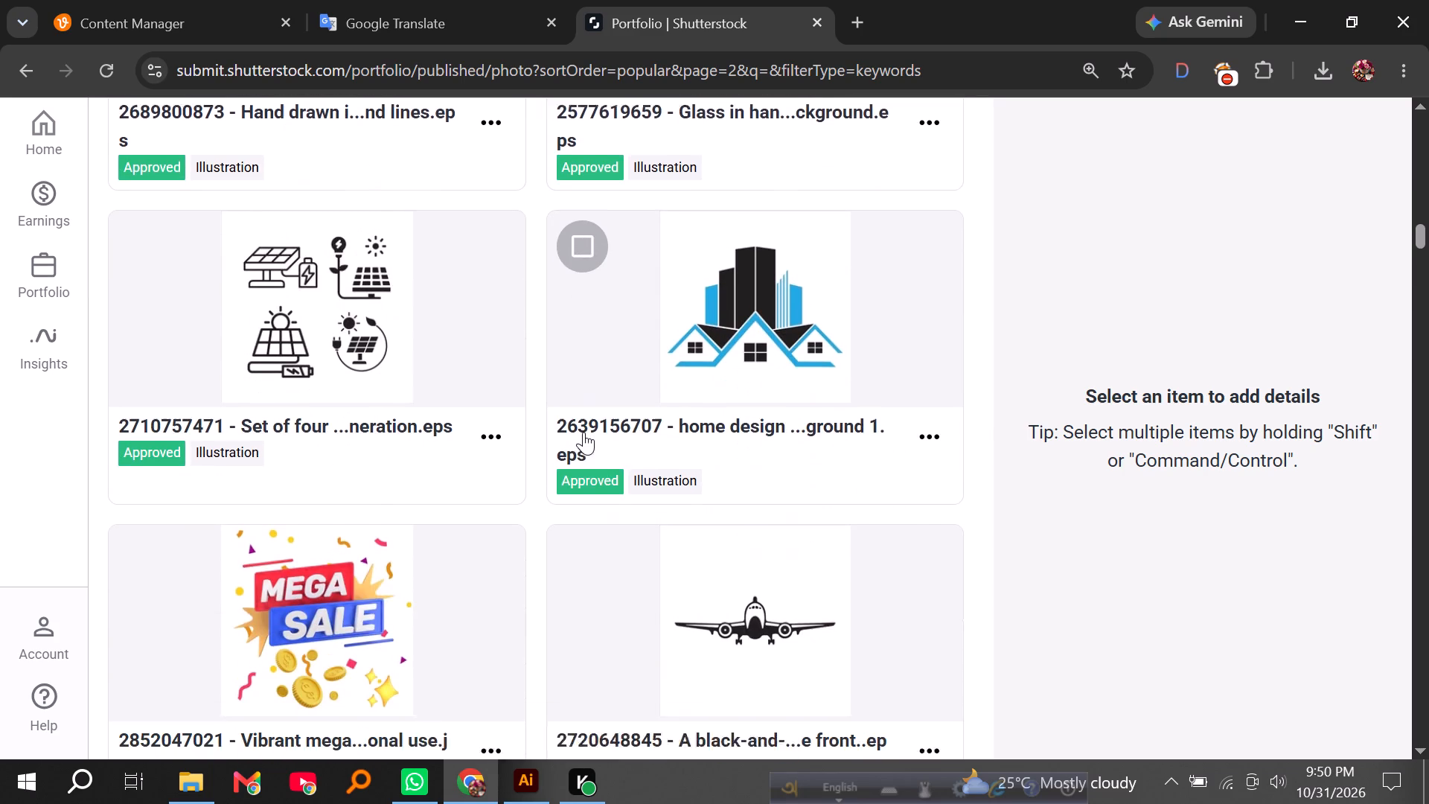
{"action": "scroll", "coordinate": [584, 432], "scroll_direction": "down", "scroll_amount": 4}
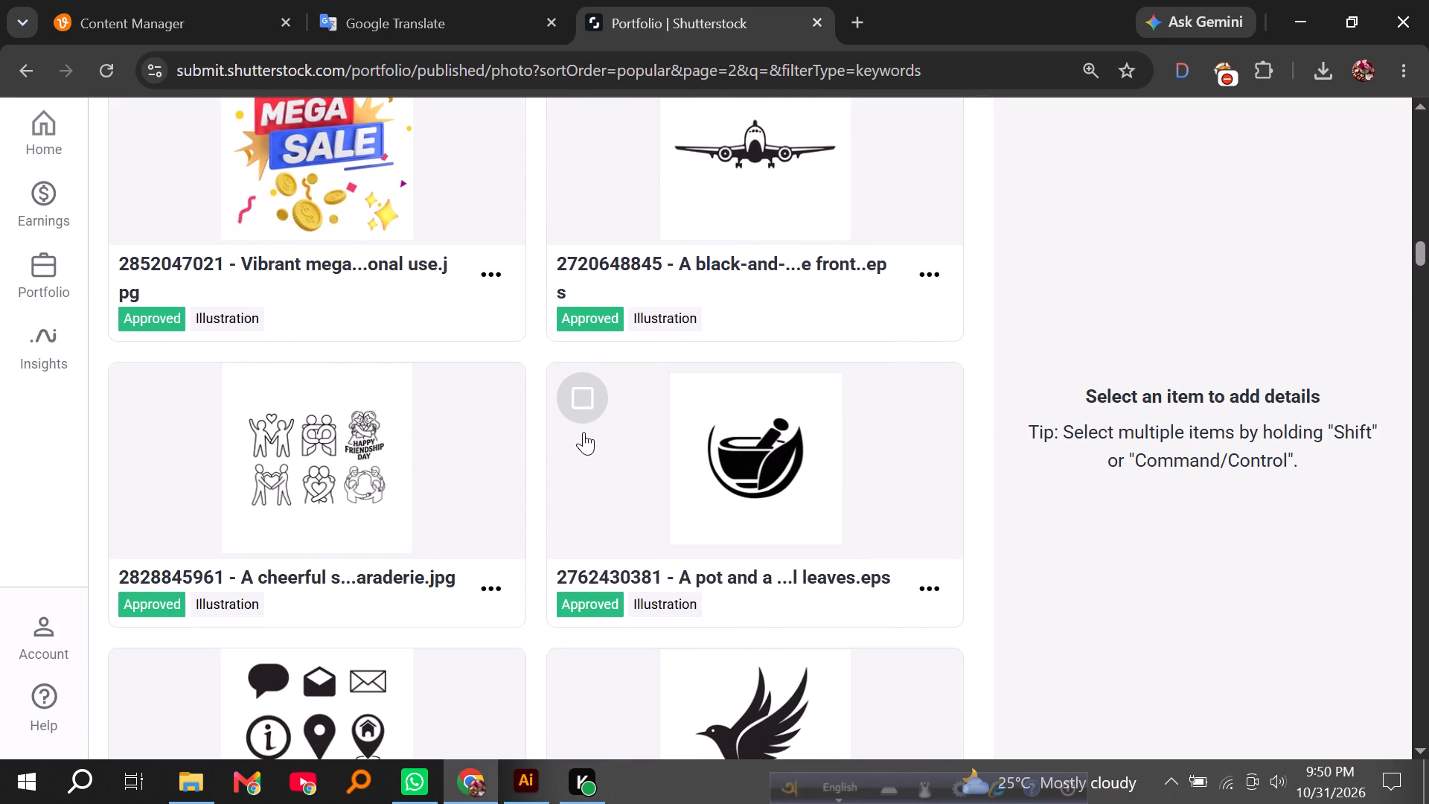
{"action": "scroll", "coordinate": [584, 432], "scroll_direction": "down", "scroll_amount": 1}
Replace the pot and leaf vector's Vecteezy title with its Shutterstock description, "A pot and a leaf for crushing betel leaves".
{"action": "left_click", "coordinate": [718, 375]}
{"action": "triple_click", "coordinate": [1118, 358]}
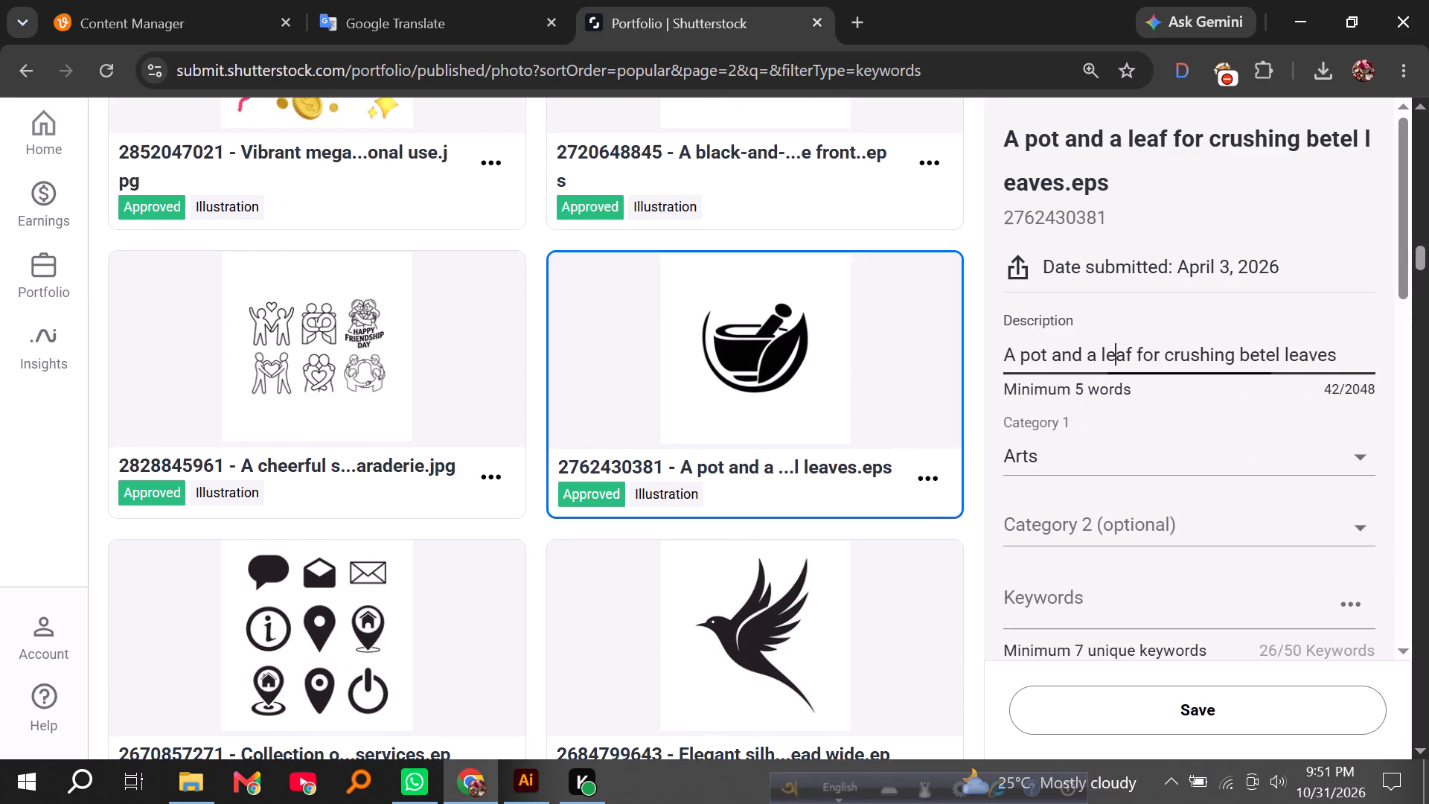
{"action": "key", "text": "ctrl+c"}
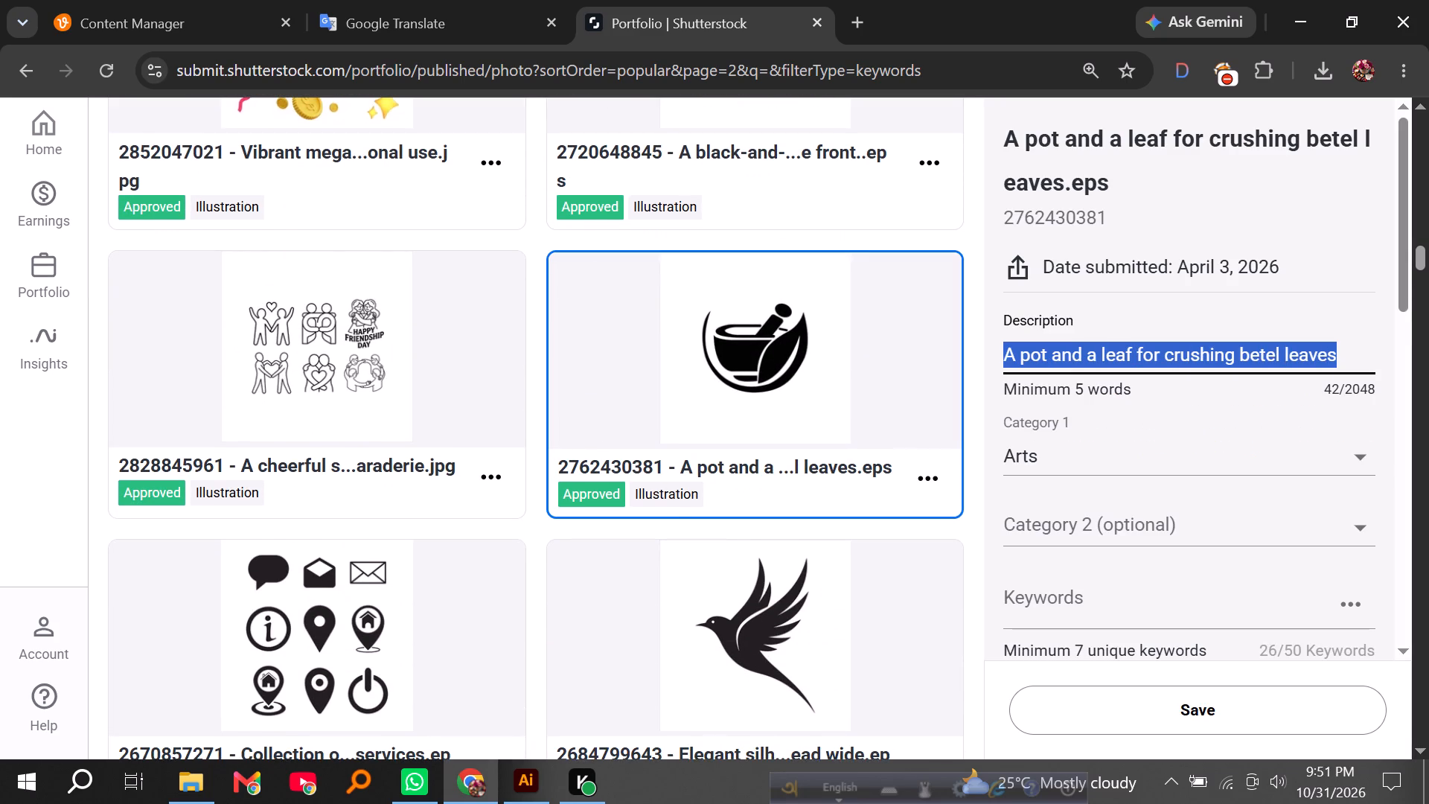
{"action": "left_click", "coordinate": [202, 0]}
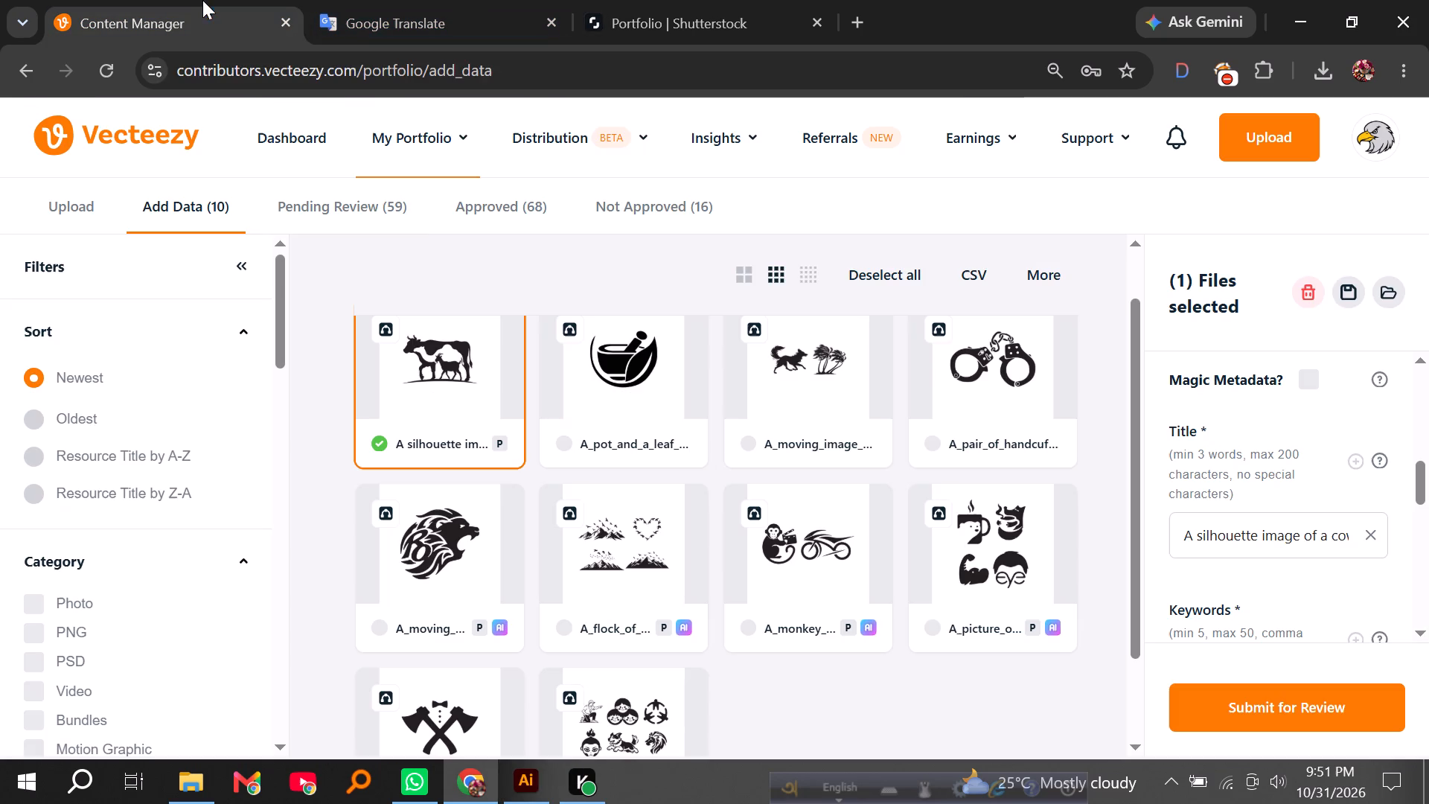
{"action": "left_click", "coordinate": [624, 353]}
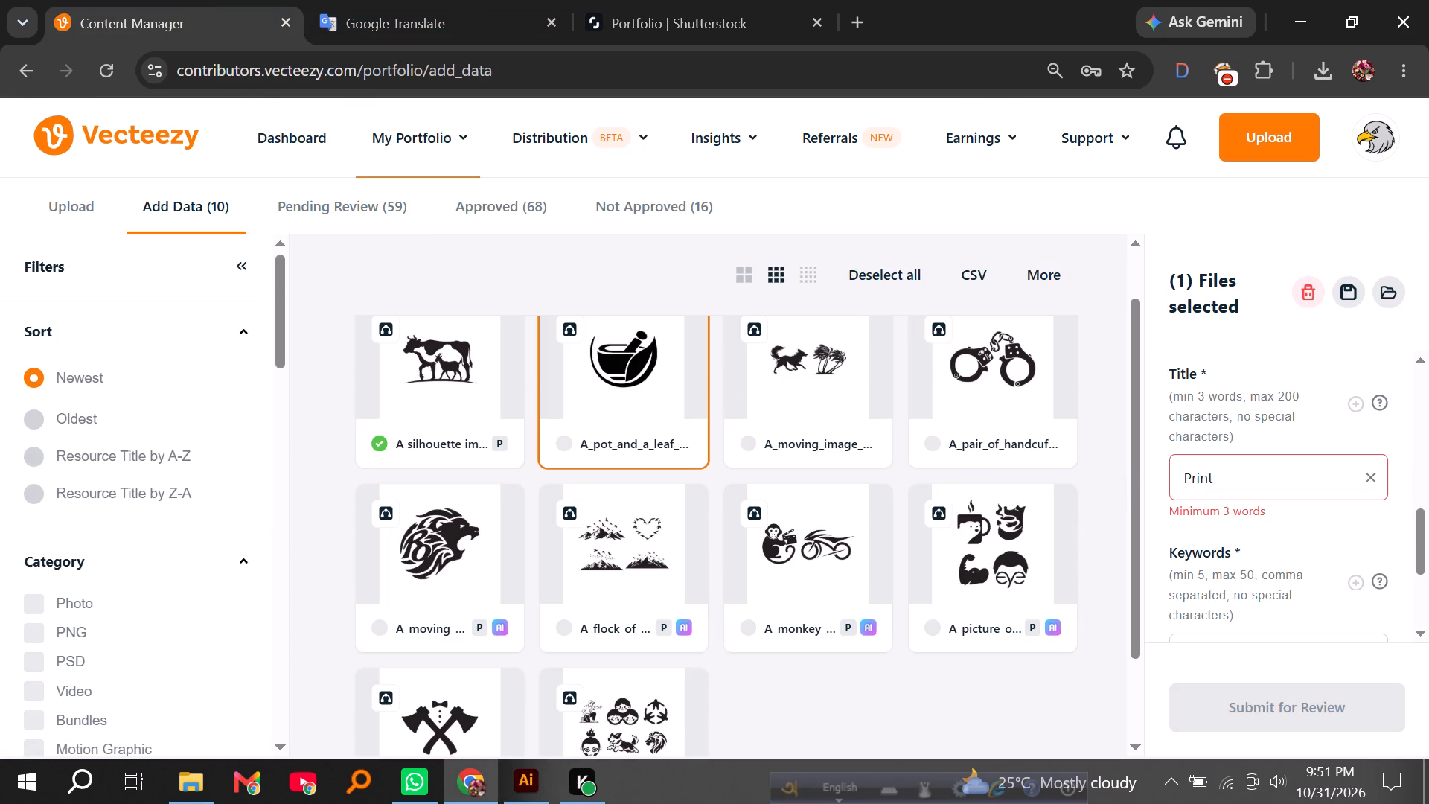
{"action": "left_click_drag", "start_coordinate": [1236, 478], "coordinate": [1135, 473]}
{"action": "key", "text": "ctrl+v"}
Set the license of the pot and leaf vector to Free.
{"action": "scroll", "coordinate": [1255, 510], "scroll_direction": "up", "scroll_amount": 3}
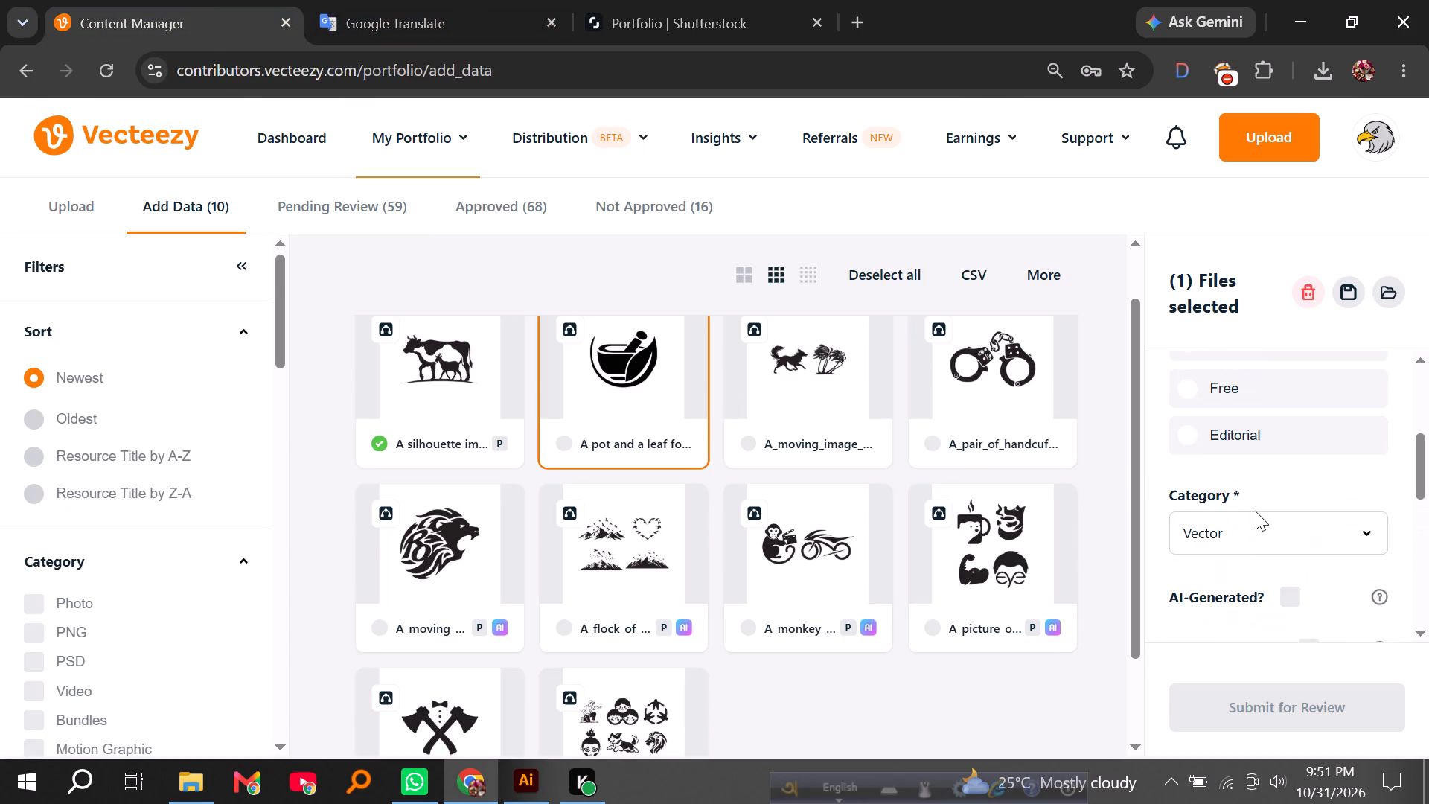
{"action": "scroll", "coordinate": [1256, 497], "scroll_direction": "up", "scroll_amount": 1}
{"action": "left_click", "coordinate": [1248, 503]}
{"action": "scroll", "coordinate": [1264, 465], "scroll_direction": "up", "scroll_amount": 2}
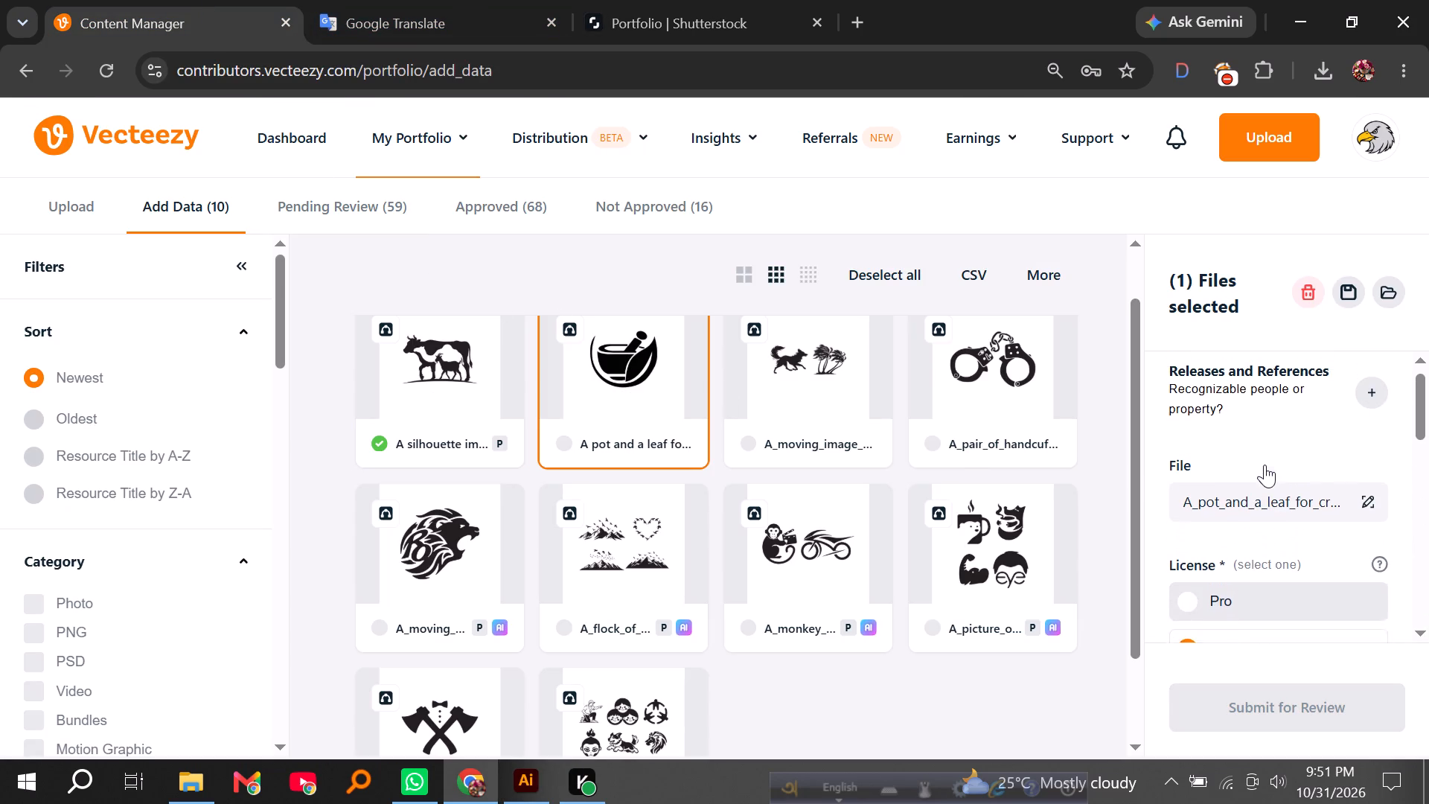
{"action": "scroll", "coordinate": [1265, 465], "scroll_direction": "up", "scroll_amount": 1}
Mark the pot and leaf vector as AI-generated, with Other as the software.
{"action": "scroll", "coordinate": [1265, 468], "scroll_direction": "down", "scroll_amount": 4}
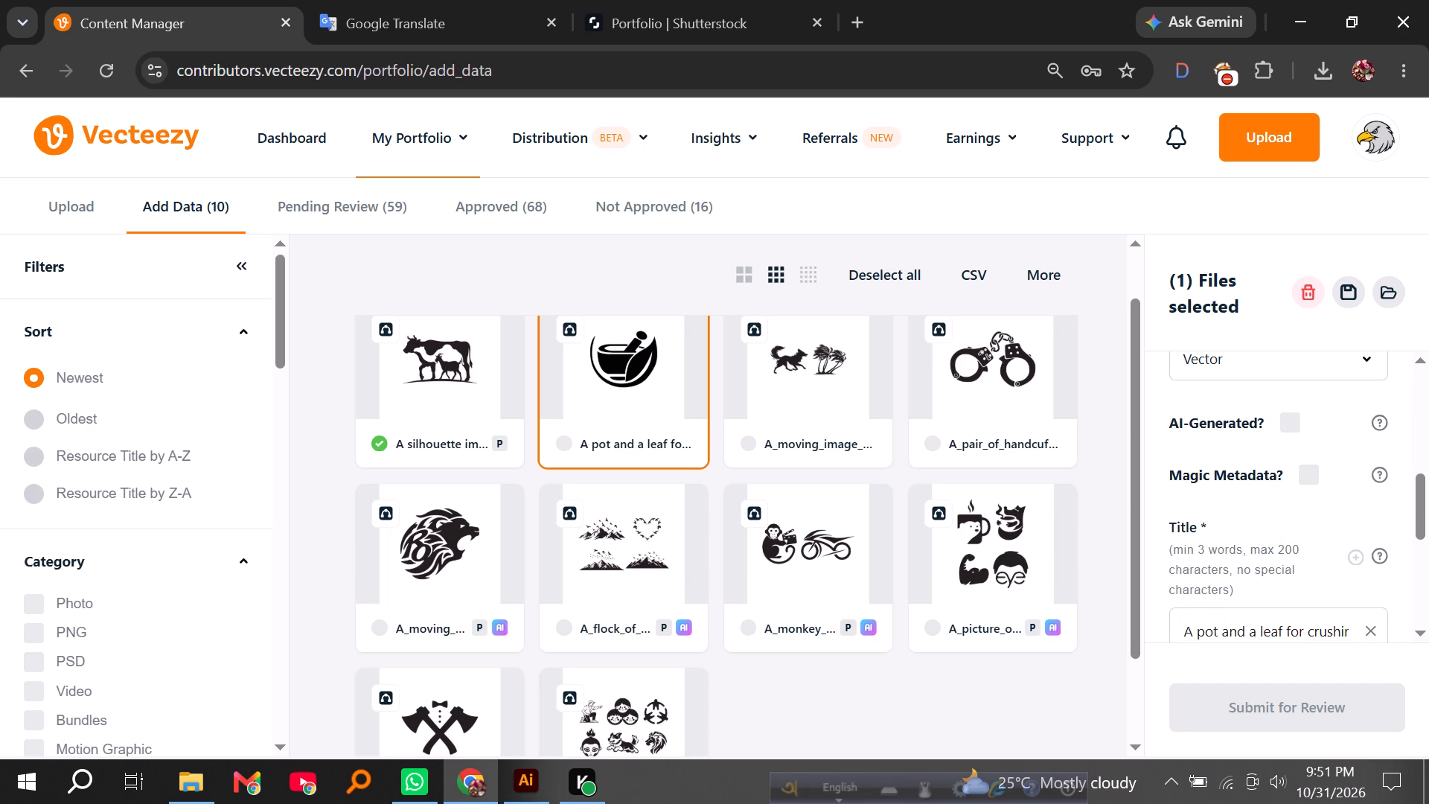
{"action": "left_click", "coordinate": [1295, 418]}
{"action": "left_click", "coordinate": [1262, 468]}
{"action": "left_click", "coordinate": [1257, 638]}
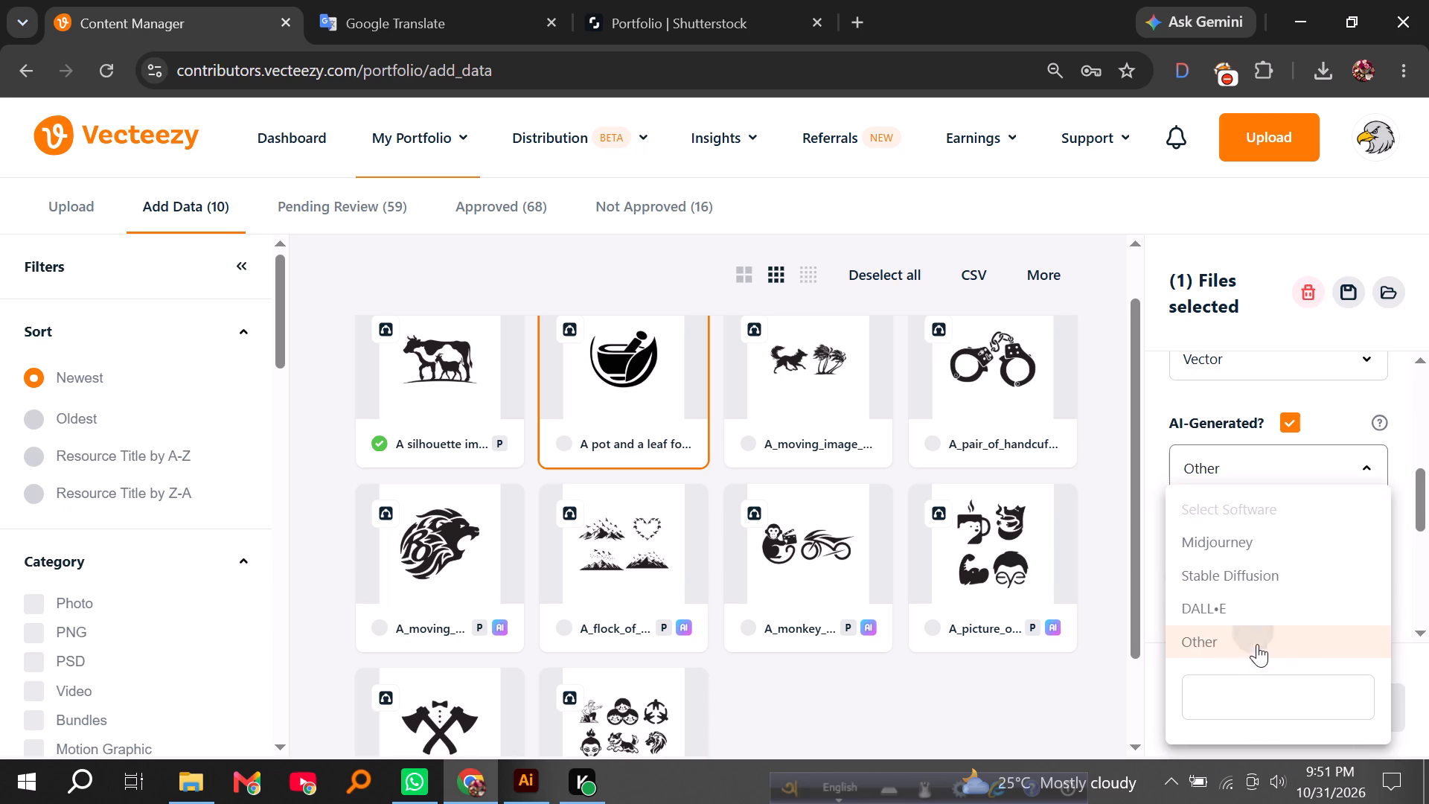
{"action": "left_click", "coordinate": [1251, 701]}
{"action": "left_click", "coordinate": [1282, 641]}
{"action": "key", "text": "Return"}
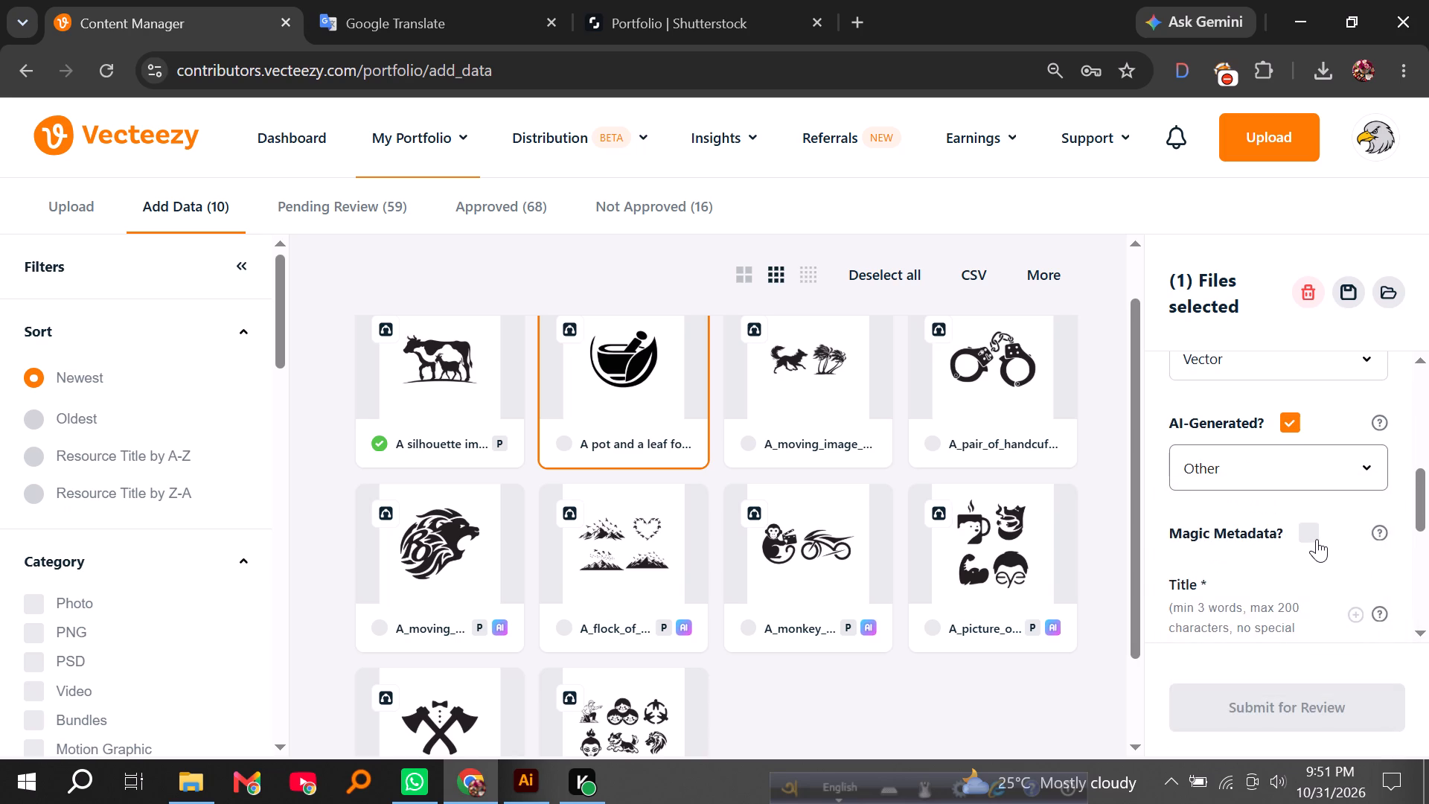
Copy the pot and leaf illustration's keywords from Shutterstock into the vector's Vecteezy keywords.
{"action": "scroll", "coordinate": [1319, 538], "scroll_direction": "down", "scroll_amount": 5}
{"action": "left_click", "coordinate": [1289, 500]}
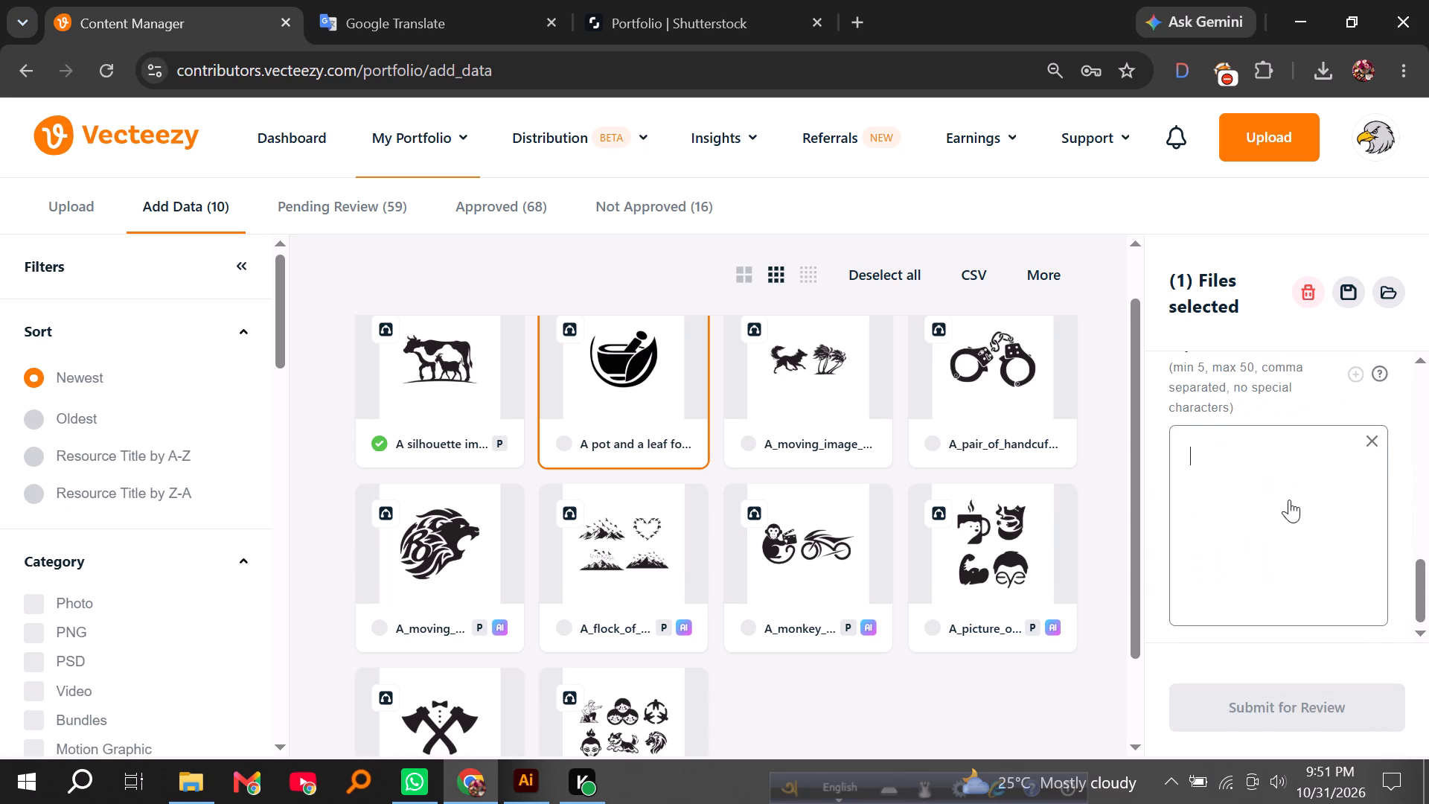
{"action": "left_click", "coordinate": [643, 0]}
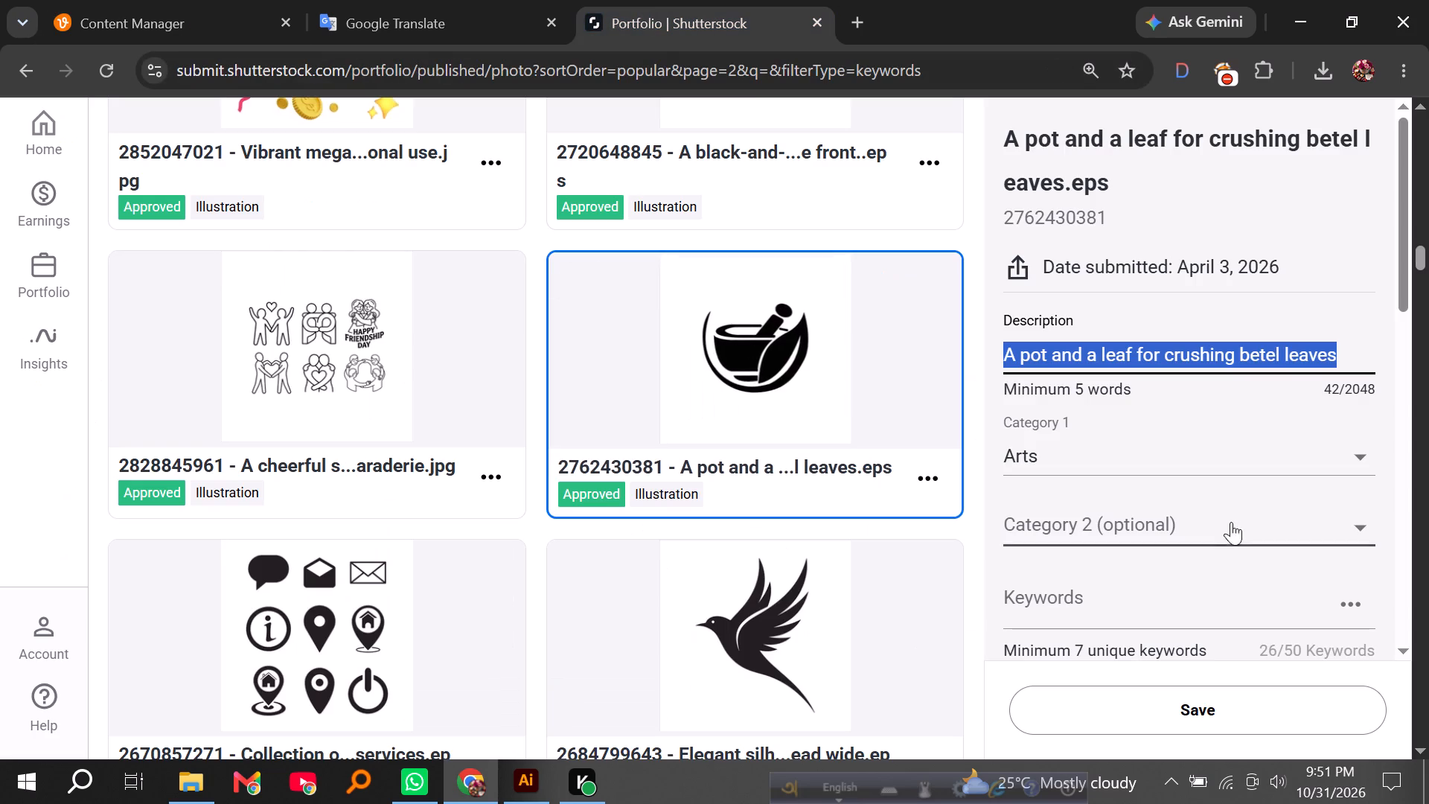
{"action": "left_click", "coordinate": [1247, 320]}
{"action": "scroll", "coordinate": [1276, 498], "scroll_direction": "down", "scroll_amount": 1}
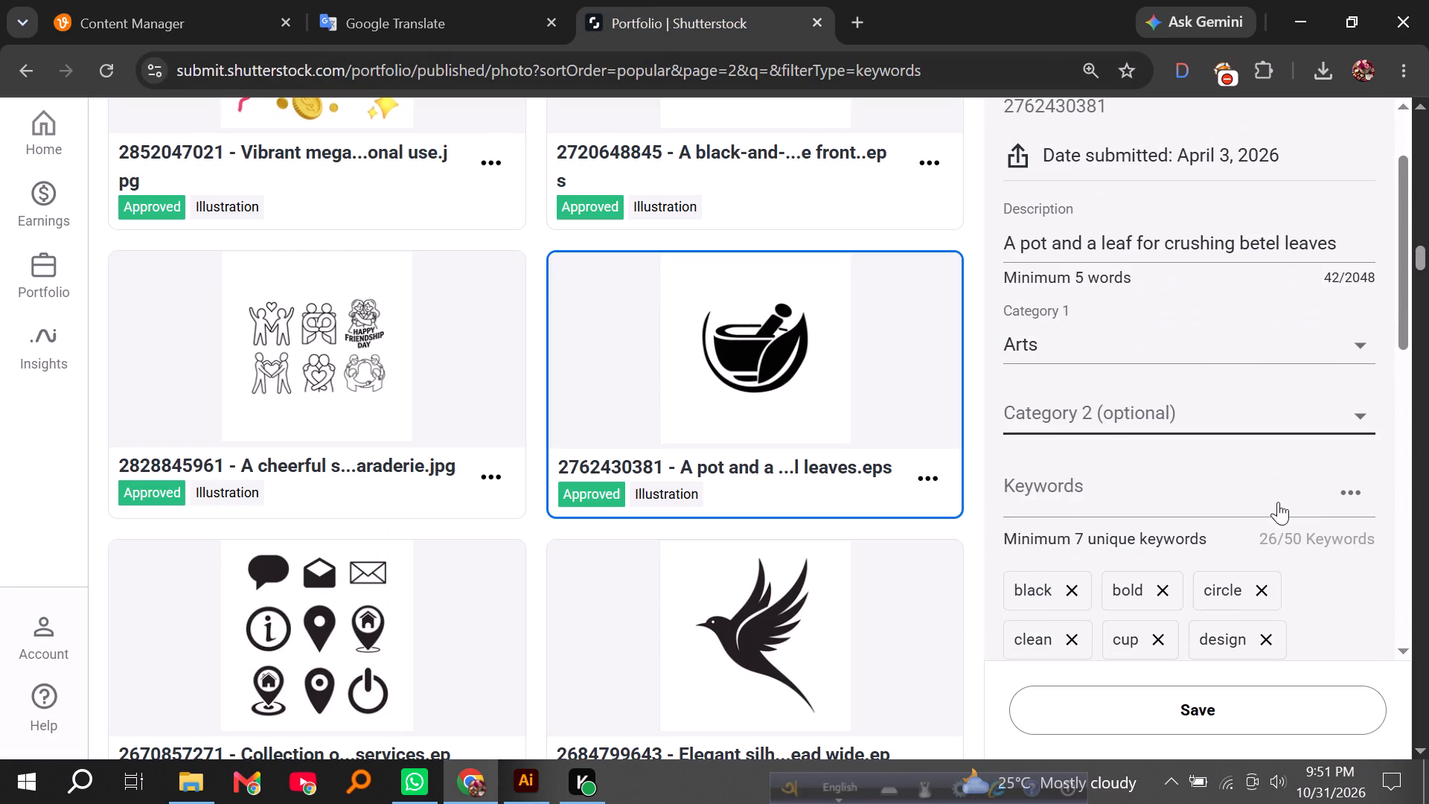
{"action": "left_click", "coordinate": [1342, 493]}
{"action": "left_click", "coordinate": [1290, 542]}
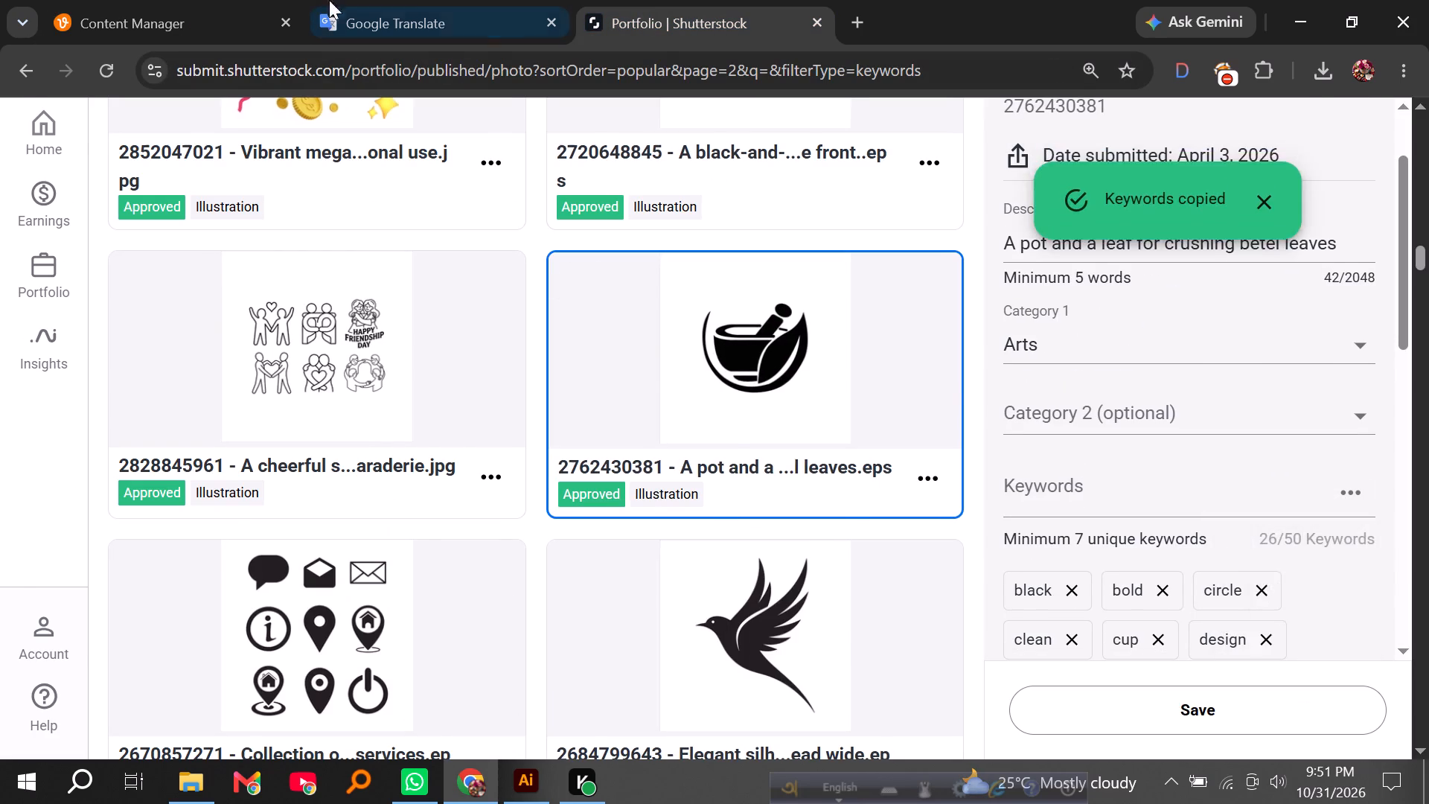
{"action": "left_click", "coordinate": [231, 0]}
{"action": "left_click", "coordinate": [1195, 508]}
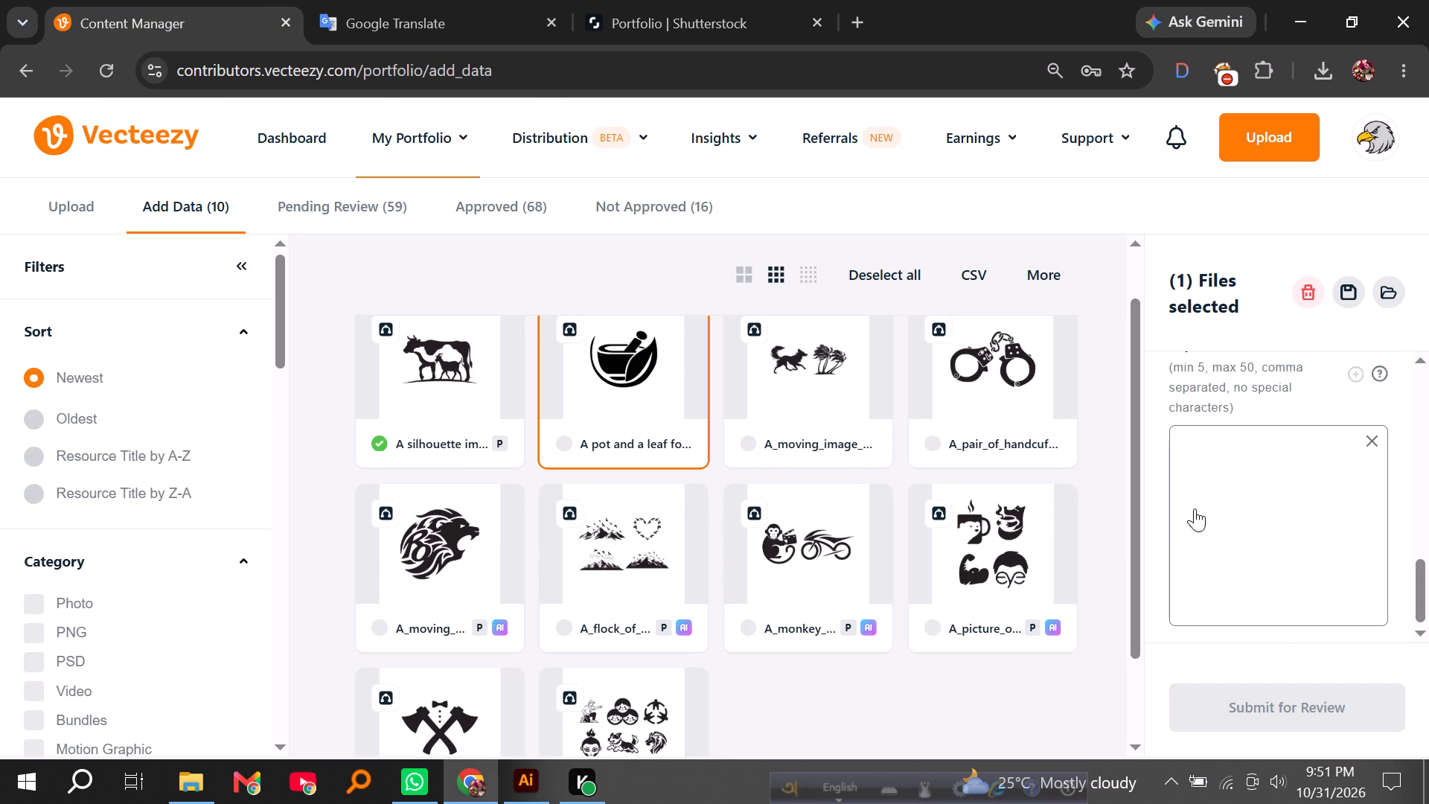
{"action": "key", "text": "ctrl+v"}
Remove the prohibited keyword "vector" from the pot and leaf vector and save its data.
{"action": "scroll", "coordinate": [1288, 512], "scroll_direction": "down", "scroll_amount": 4}
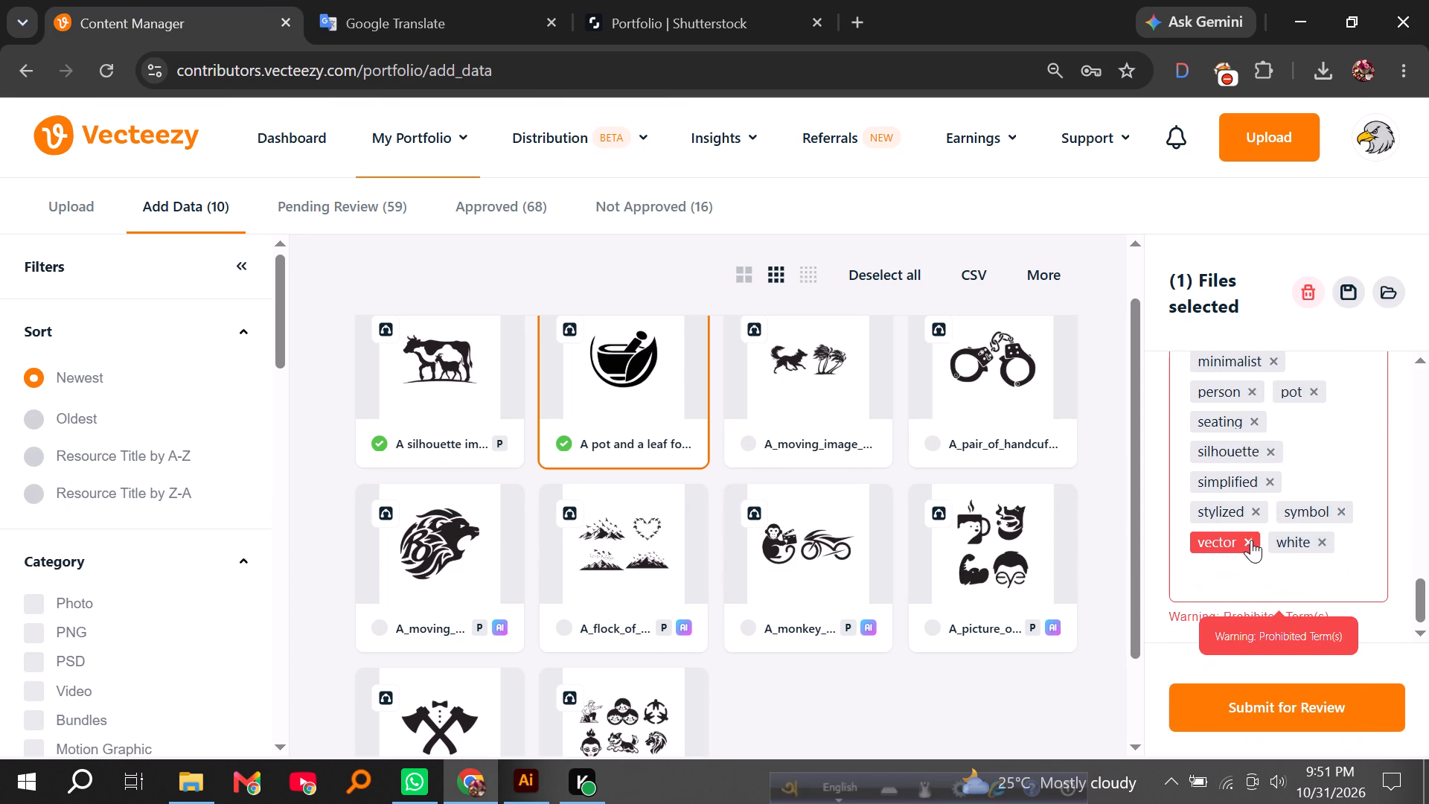
{"action": "left_click", "coordinate": [1249, 538]}
{"action": "left_click", "coordinate": [1343, 294]}
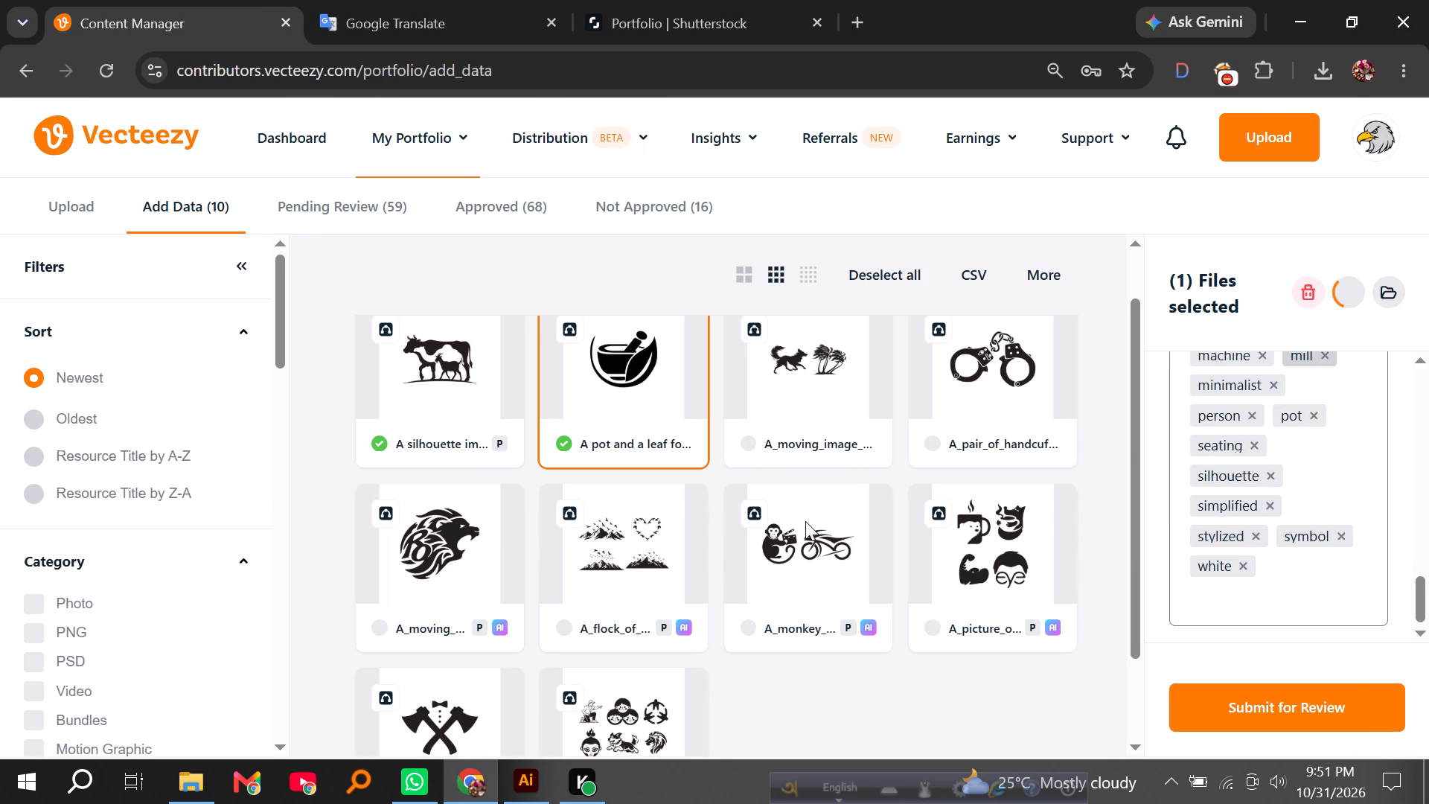
Look through page 2 of the Shutterstock portfolio for illustrations matching the vectors still awaiting data on Vecteezy.
{"action": "left_click", "coordinate": [655, 0]}
{"action": "scroll", "coordinate": [581, 424], "scroll_direction": "down", "scroll_amount": 4}
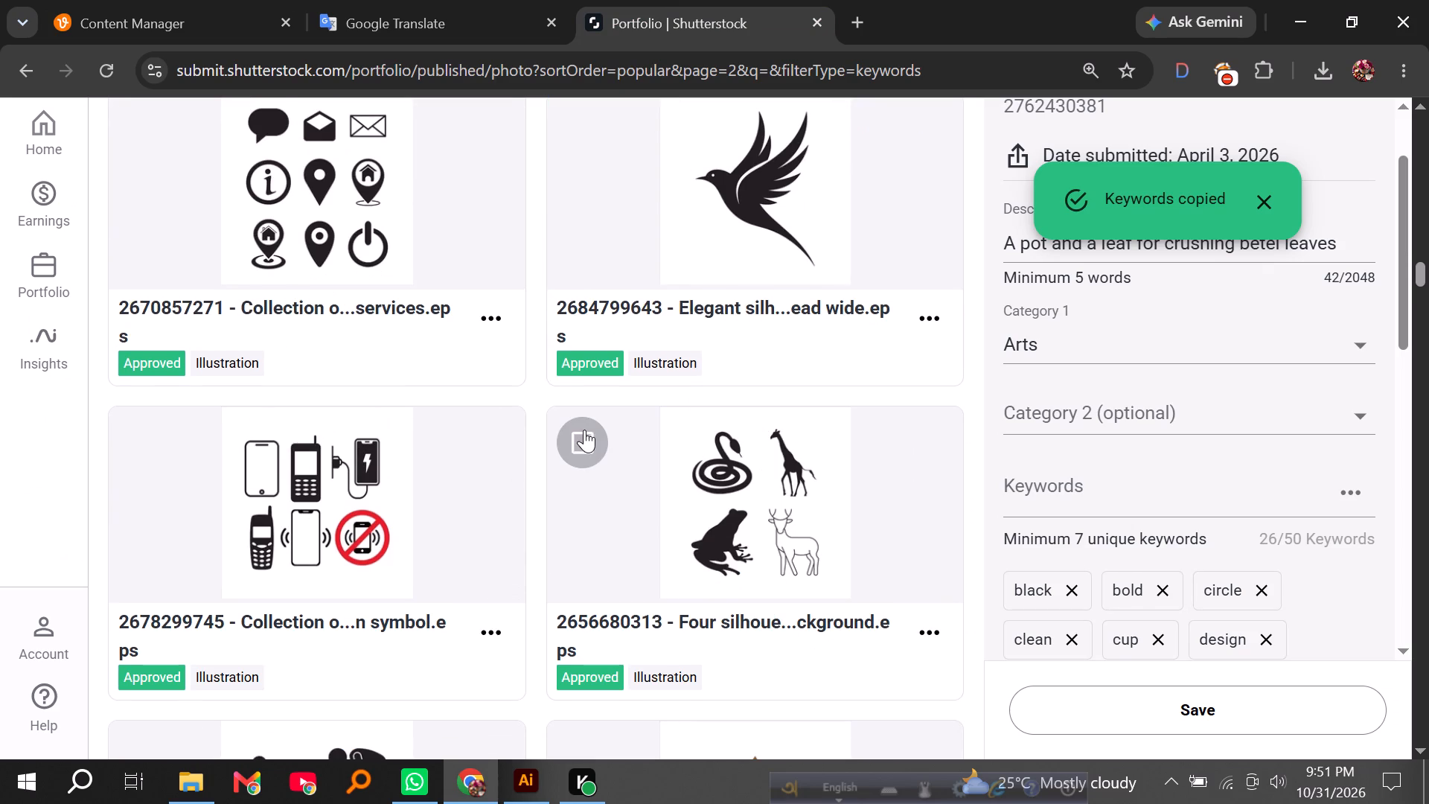
{"action": "scroll", "coordinate": [584, 435], "scroll_direction": "down", "scroll_amount": 8}
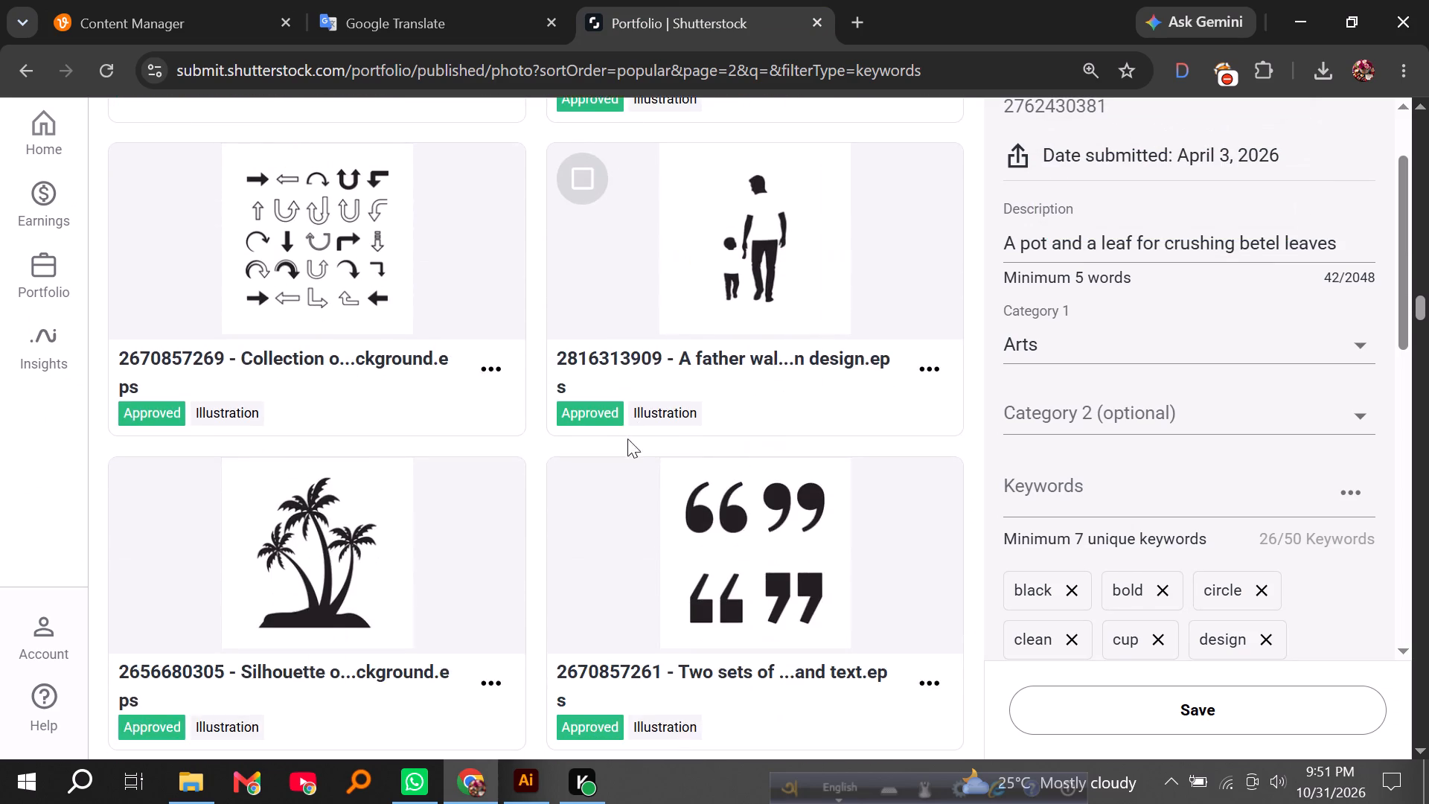
{"action": "scroll", "coordinate": [671, 444], "scroll_direction": "down", "scroll_amount": 6}
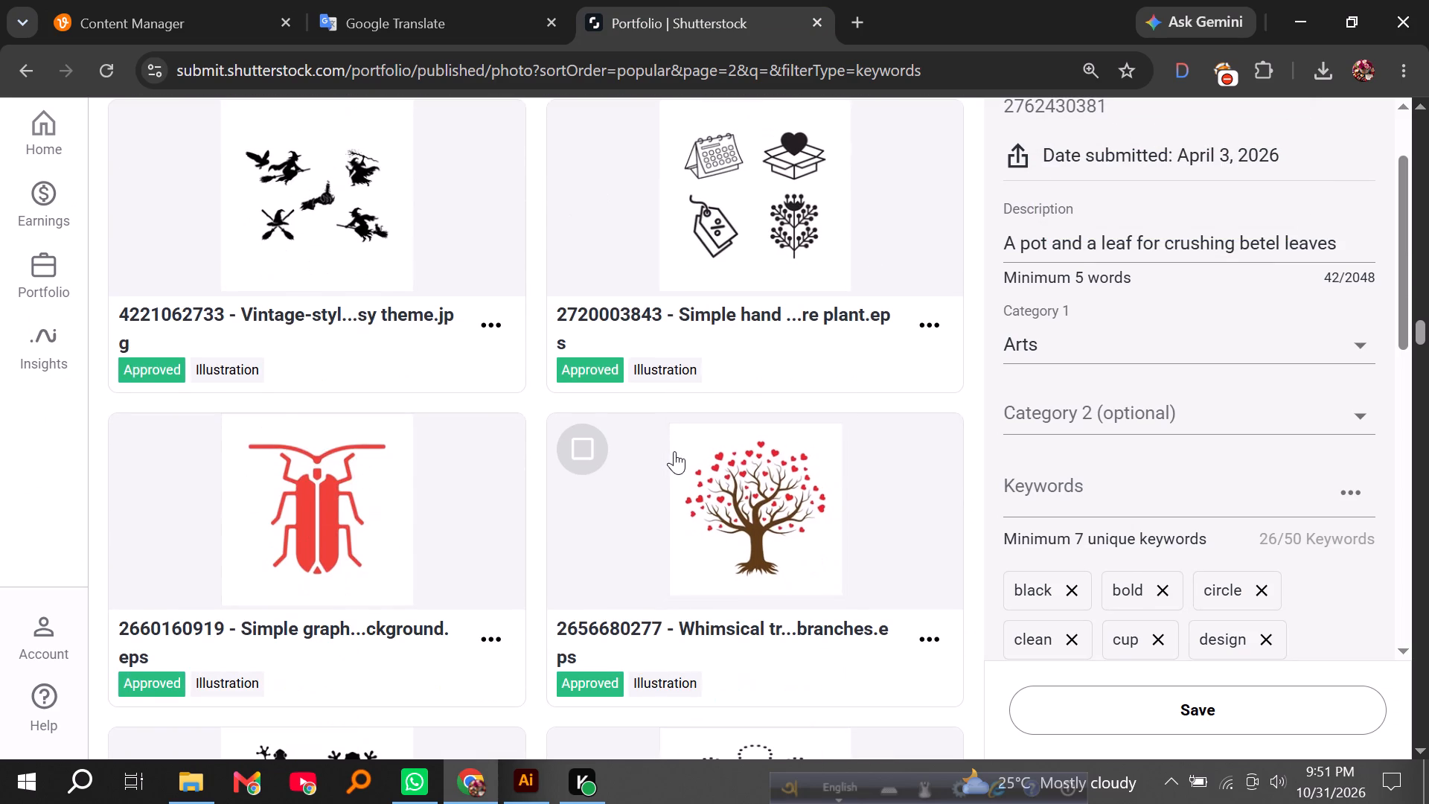
{"action": "scroll", "coordinate": [676, 450], "scroll_direction": "down", "scroll_amount": 4}
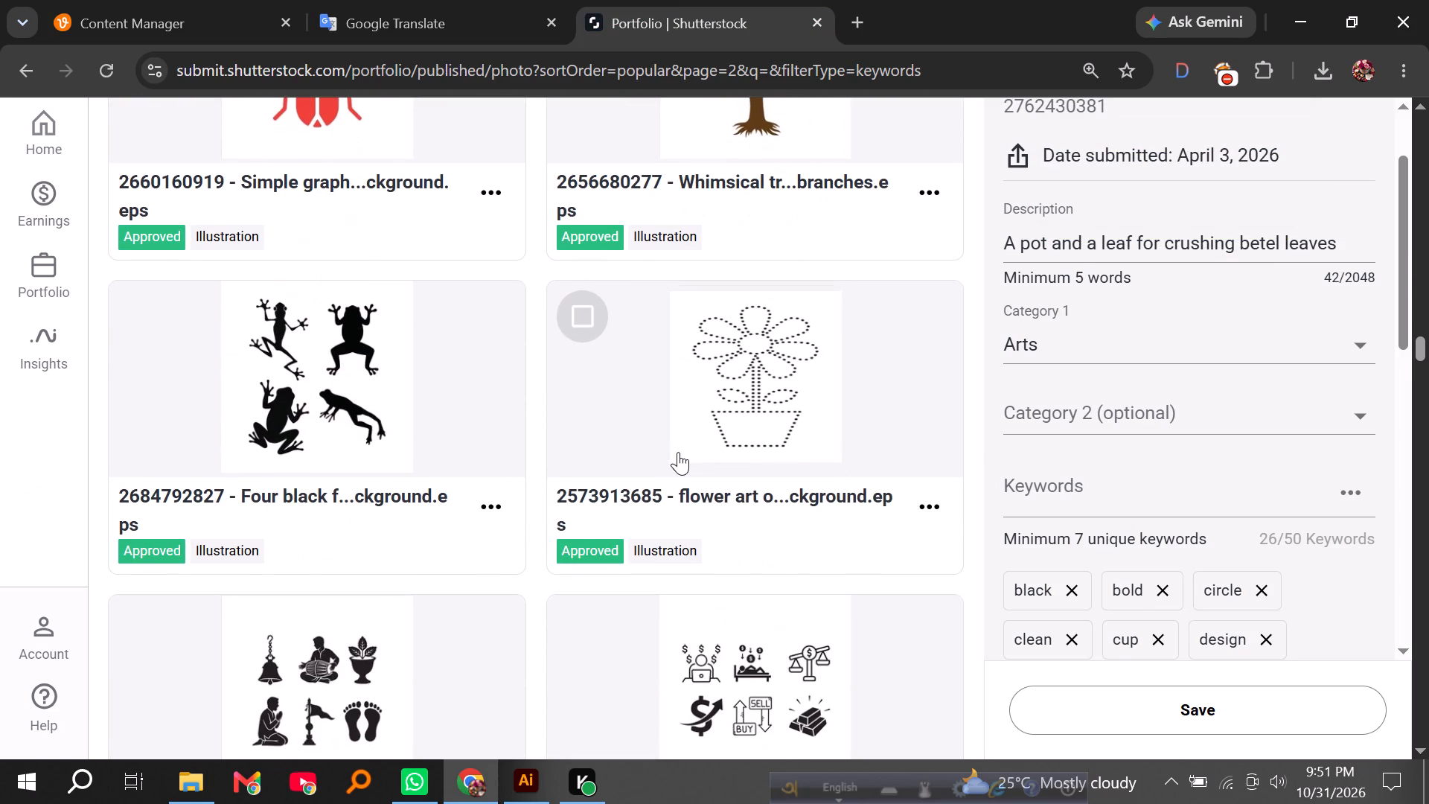
{"action": "scroll", "coordinate": [678, 452], "scroll_direction": "up", "scroll_amount": 4}
{"action": "scroll", "coordinate": [678, 452], "scroll_direction": "down", "scroll_amount": 5}
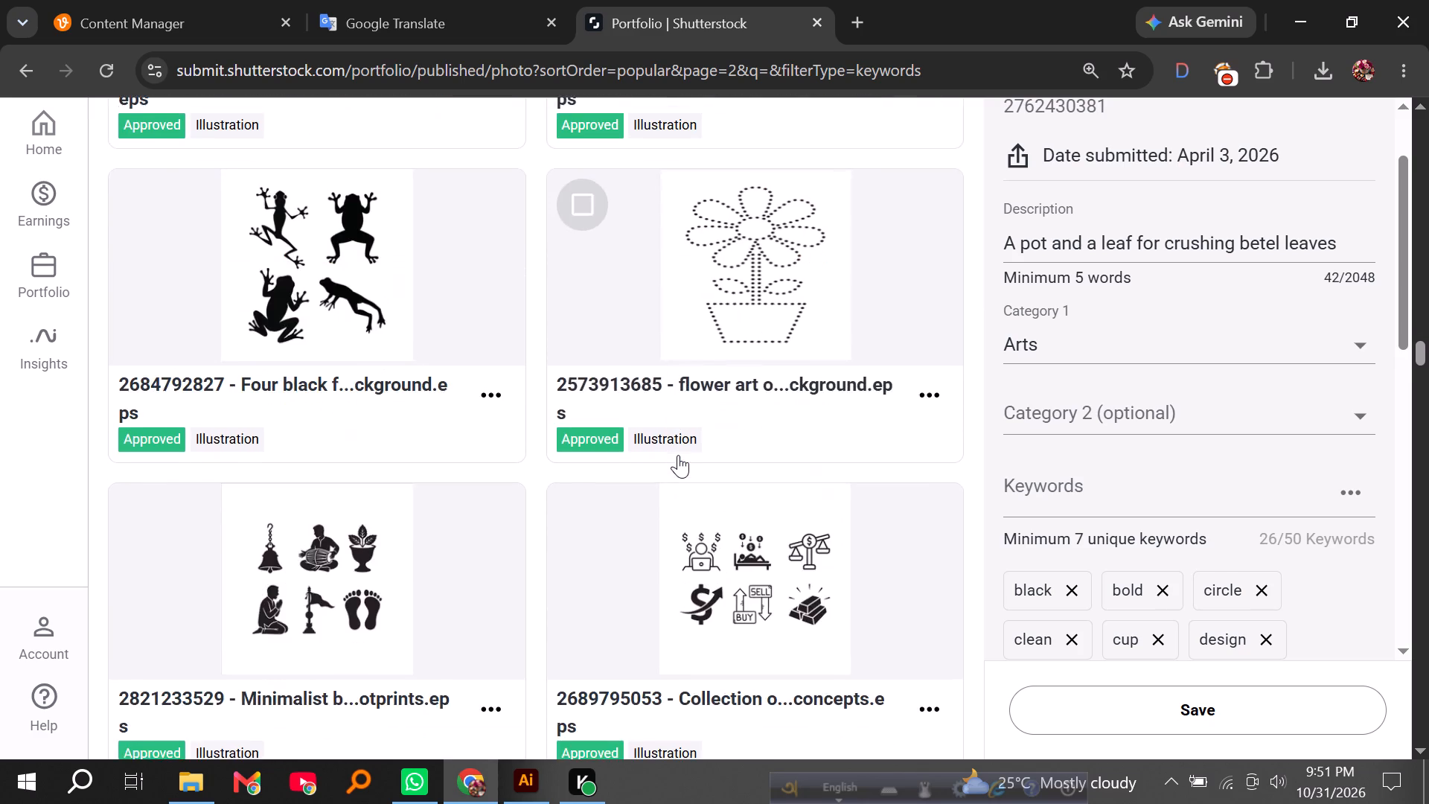
{"action": "scroll", "coordinate": [678, 455], "scroll_direction": "down", "scroll_amount": 8}
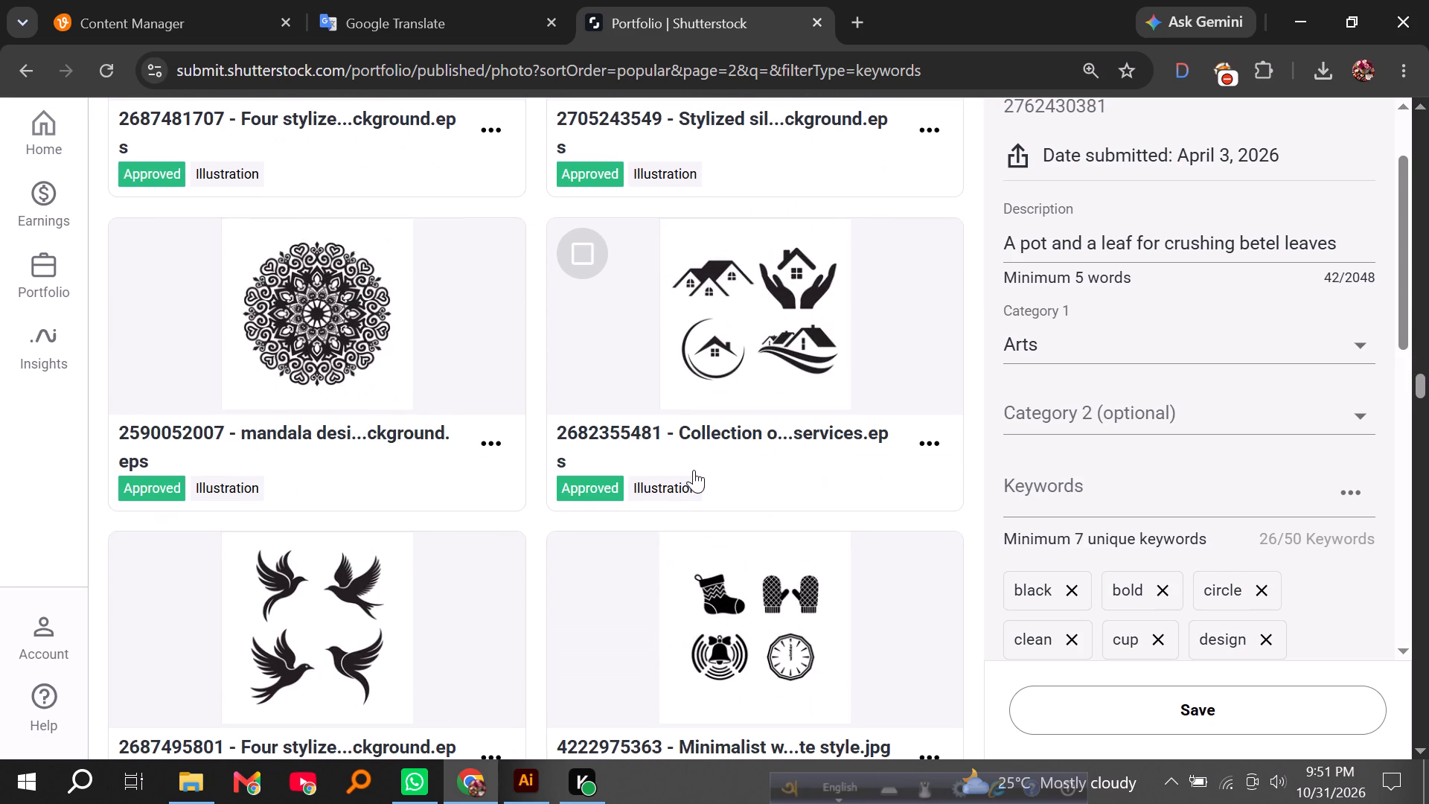
{"action": "scroll", "coordinate": [700, 470], "scroll_direction": "down", "scroll_amount": 5}
{"action": "scroll", "coordinate": [703, 473], "scroll_direction": "up", "scroll_amount": 1}
{"action": "scroll", "coordinate": [703, 473], "scroll_direction": "down", "scroll_amount": 3}
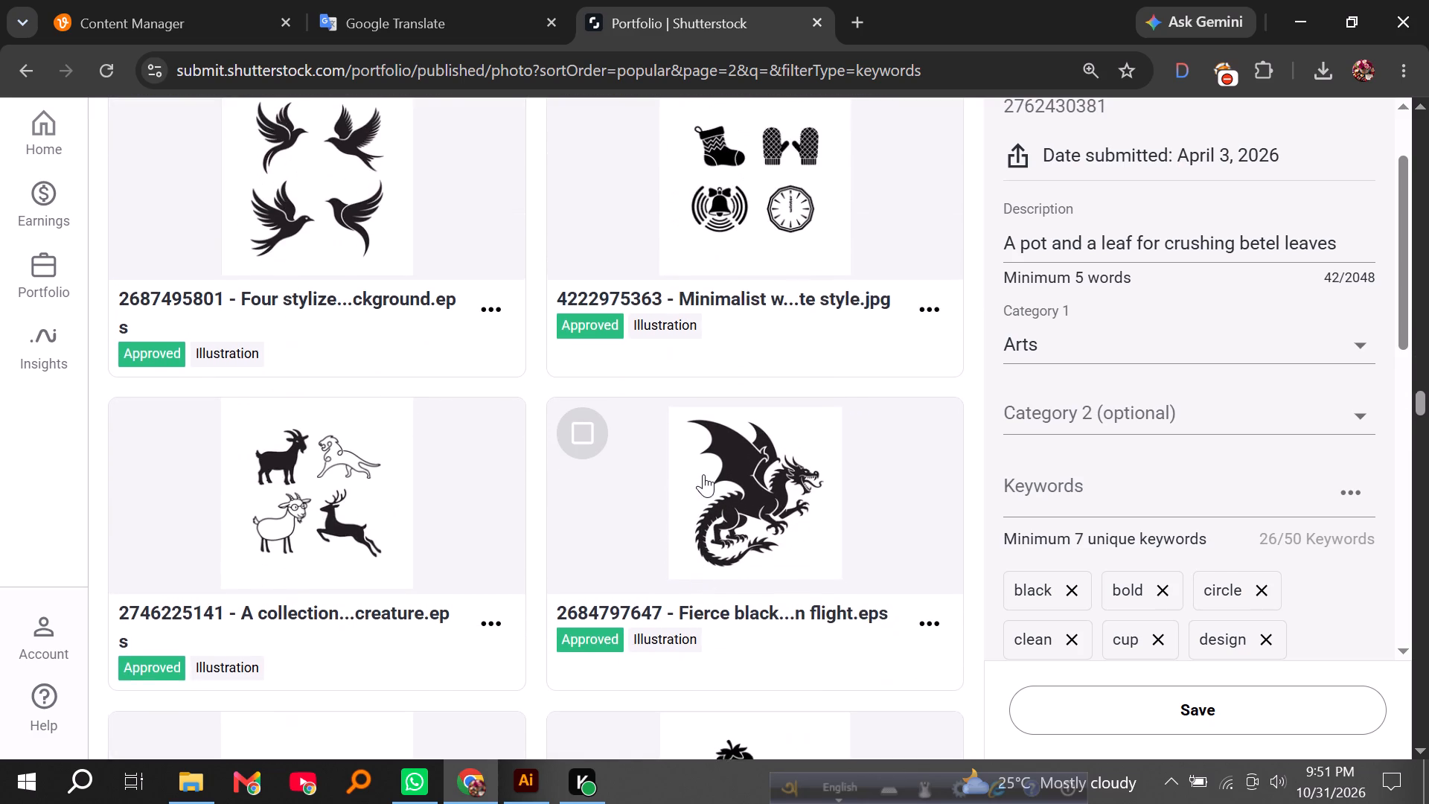
{"action": "scroll", "coordinate": [705, 479], "scroll_direction": "down", "scroll_amount": 6}
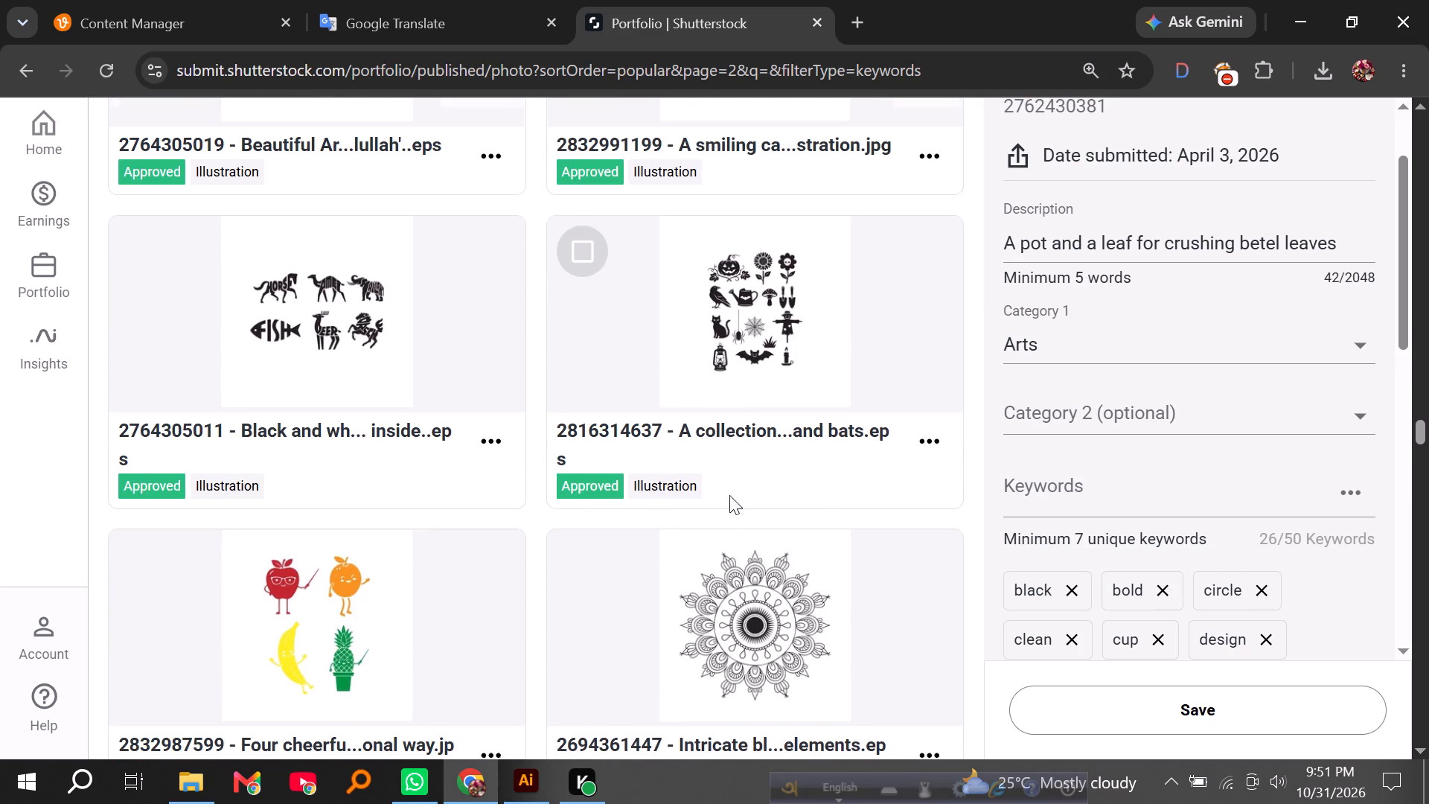
{"action": "scroll", "coordinate": [729, 495], "scroll_direction": "down", "scroll_amount": 6}
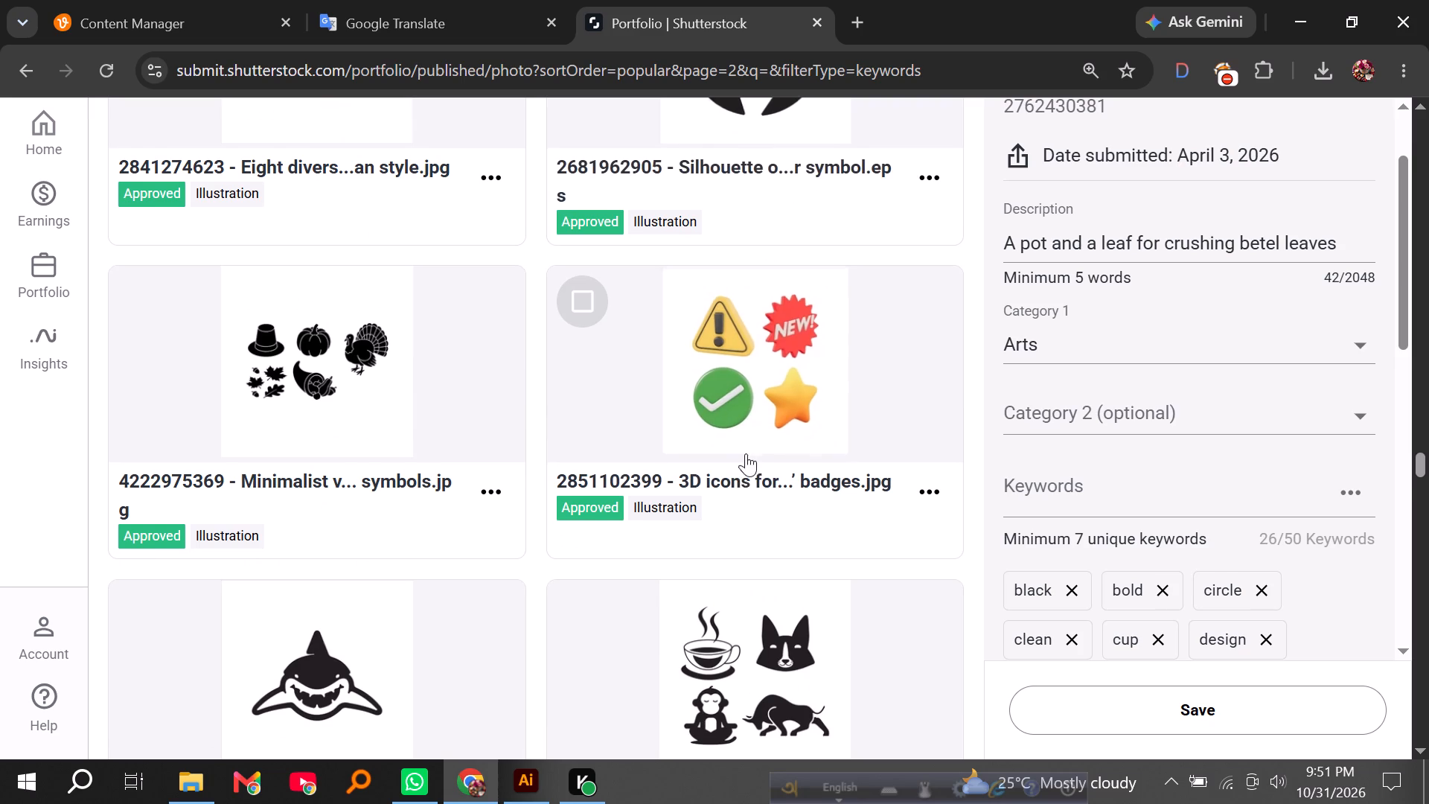
{"action": "scroll", "coordinate": [746, 453], "scroll_direction": "down", "scroll_amount": 12}
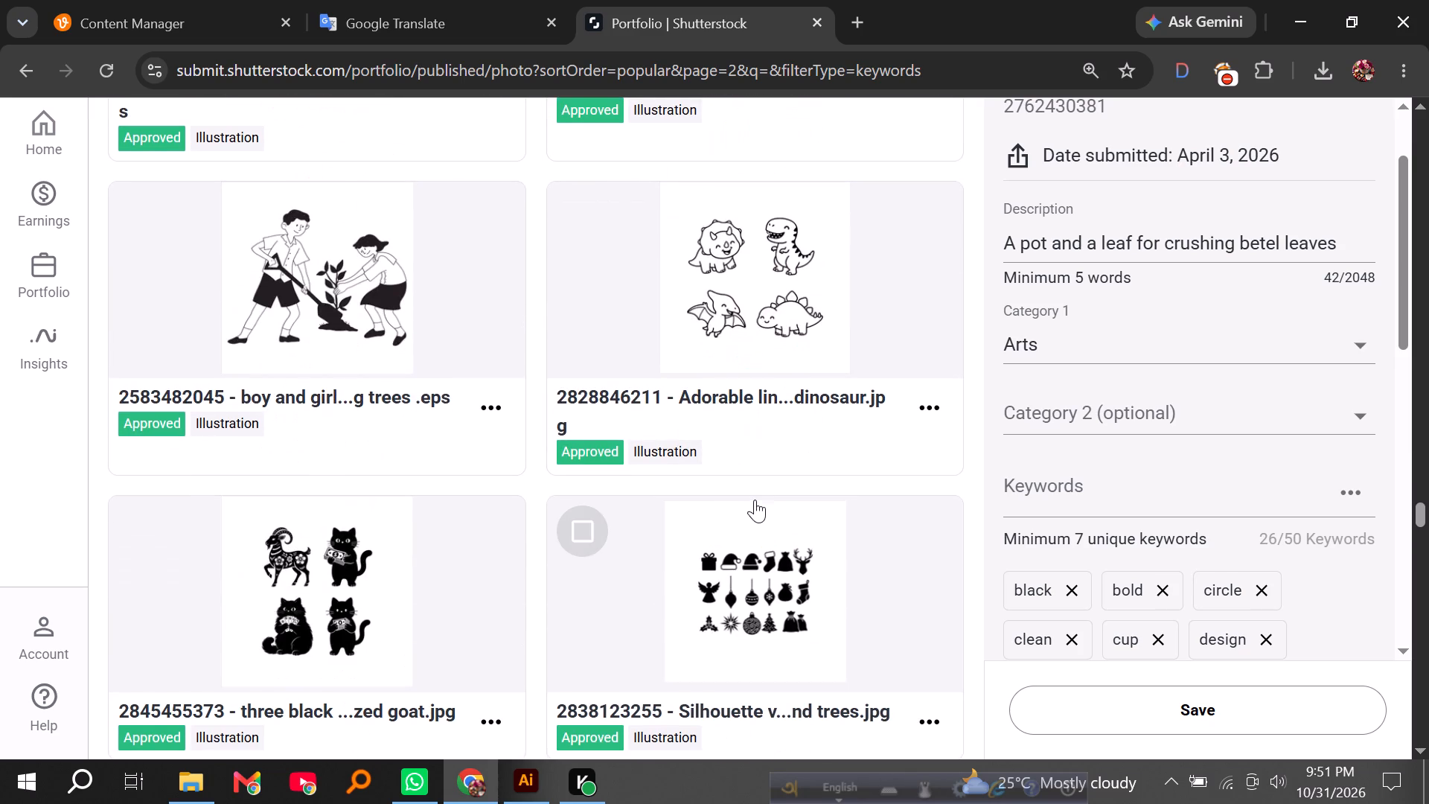
{"action": "scroll", "coordinate": [772, 502], "scroll_direction": "down", "scroll_amount": 8}
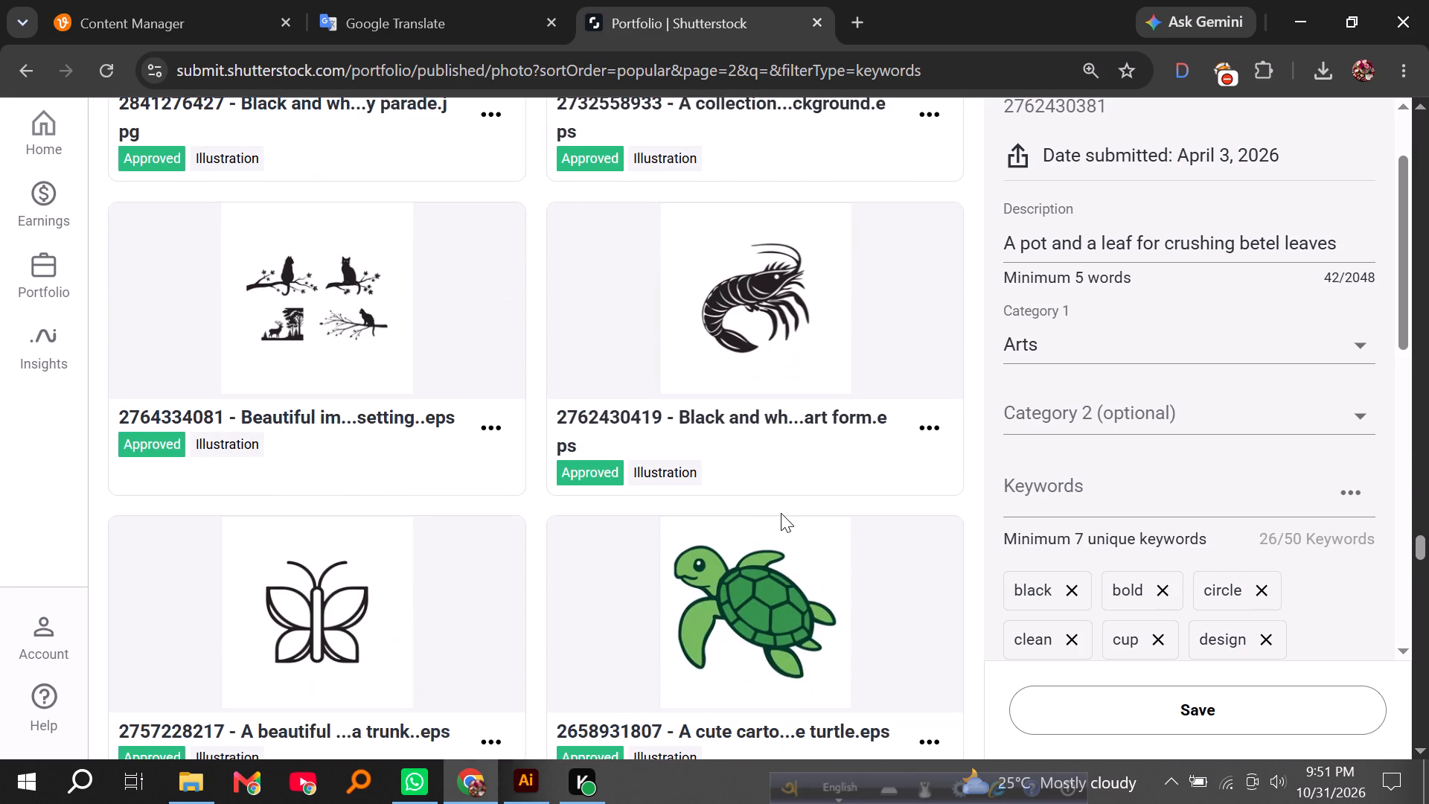
{"action": "scroll", "coordinate": [781, 513], "scroll_direction": "down", "scroll_amount": 5}
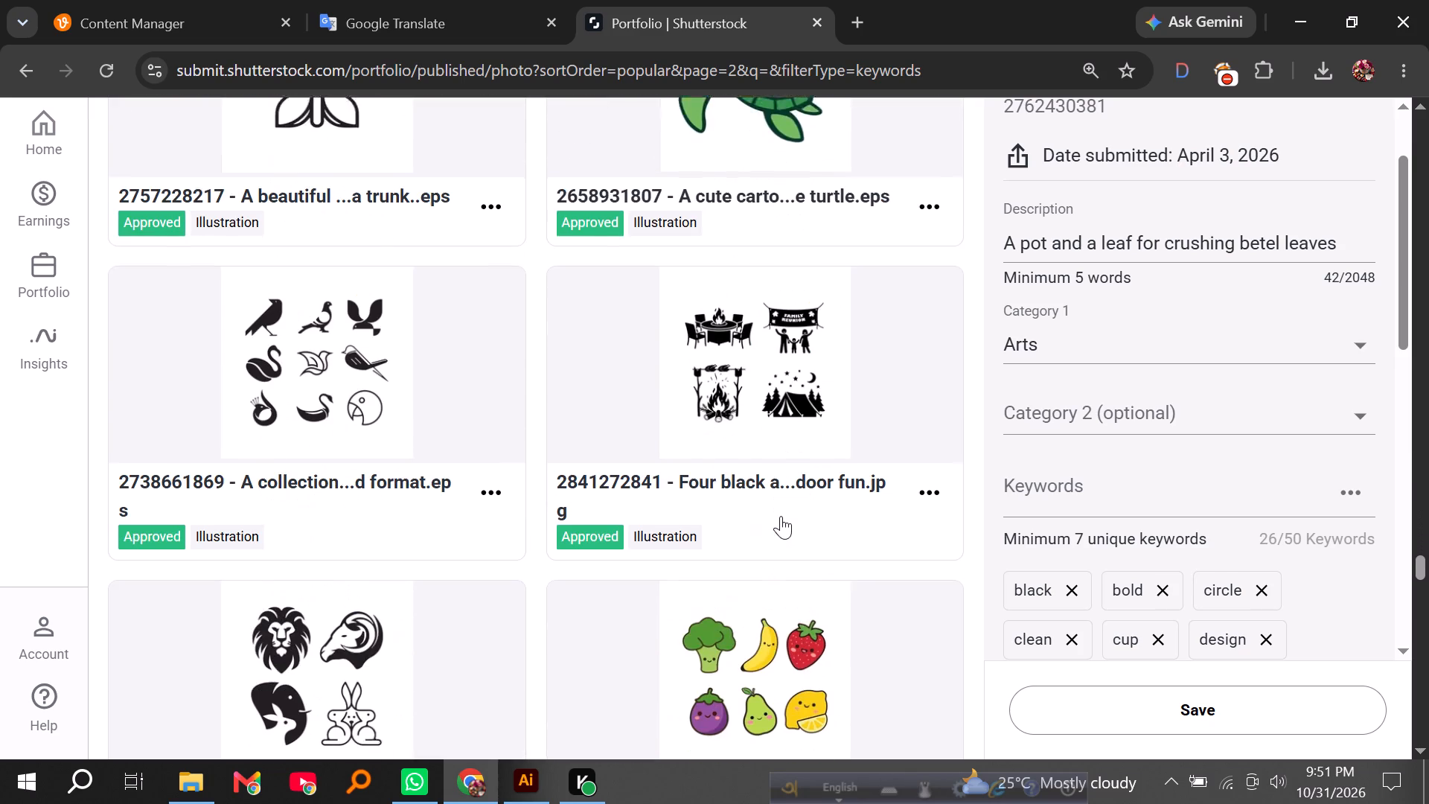
{"action": "scroll", "coordinate": [781, 516], "scroll_direction": "down", "scroll_amount": 8}
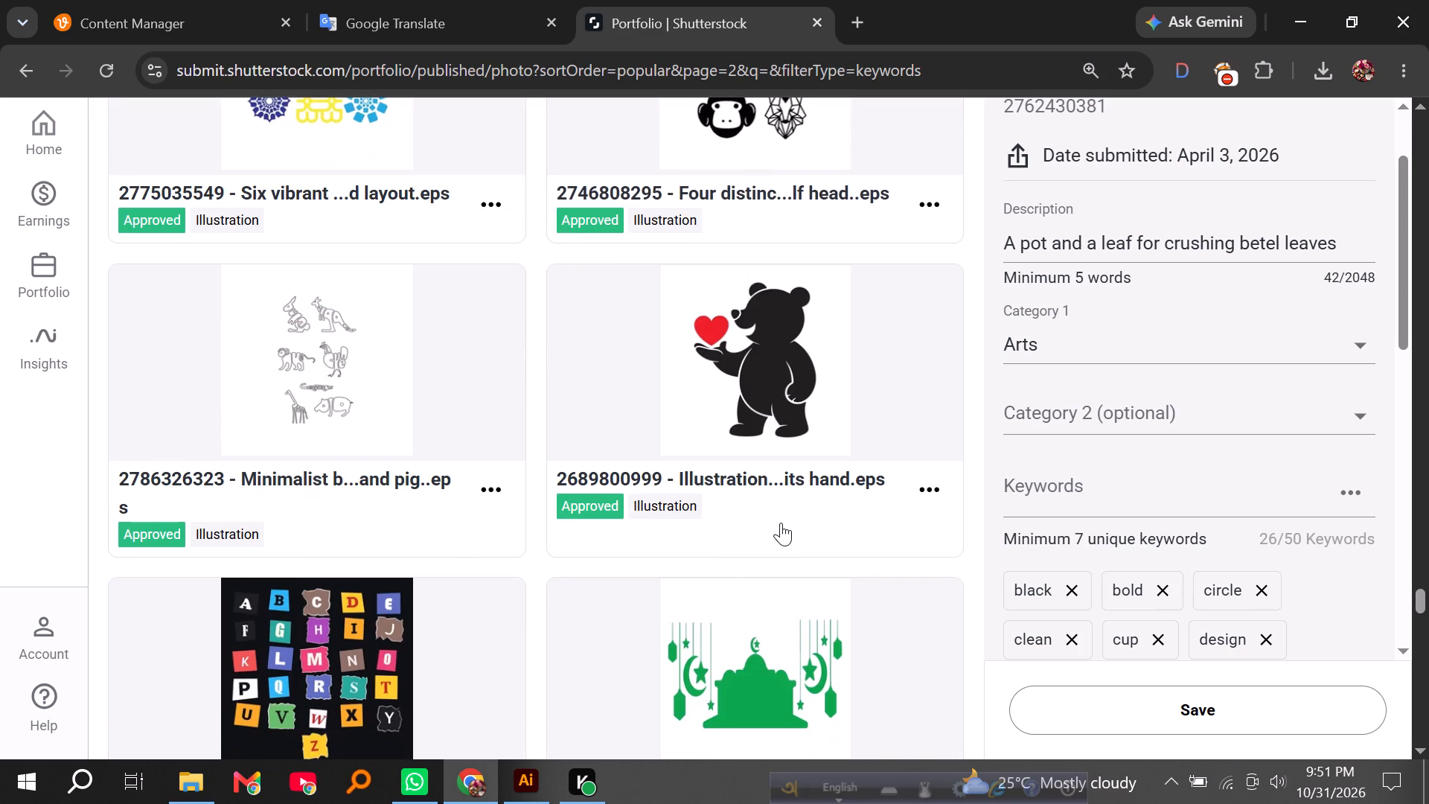
{"action": "scroll", "coordinate": [781, 523], "scroll_direction": "down", "scroll_amount": 4}
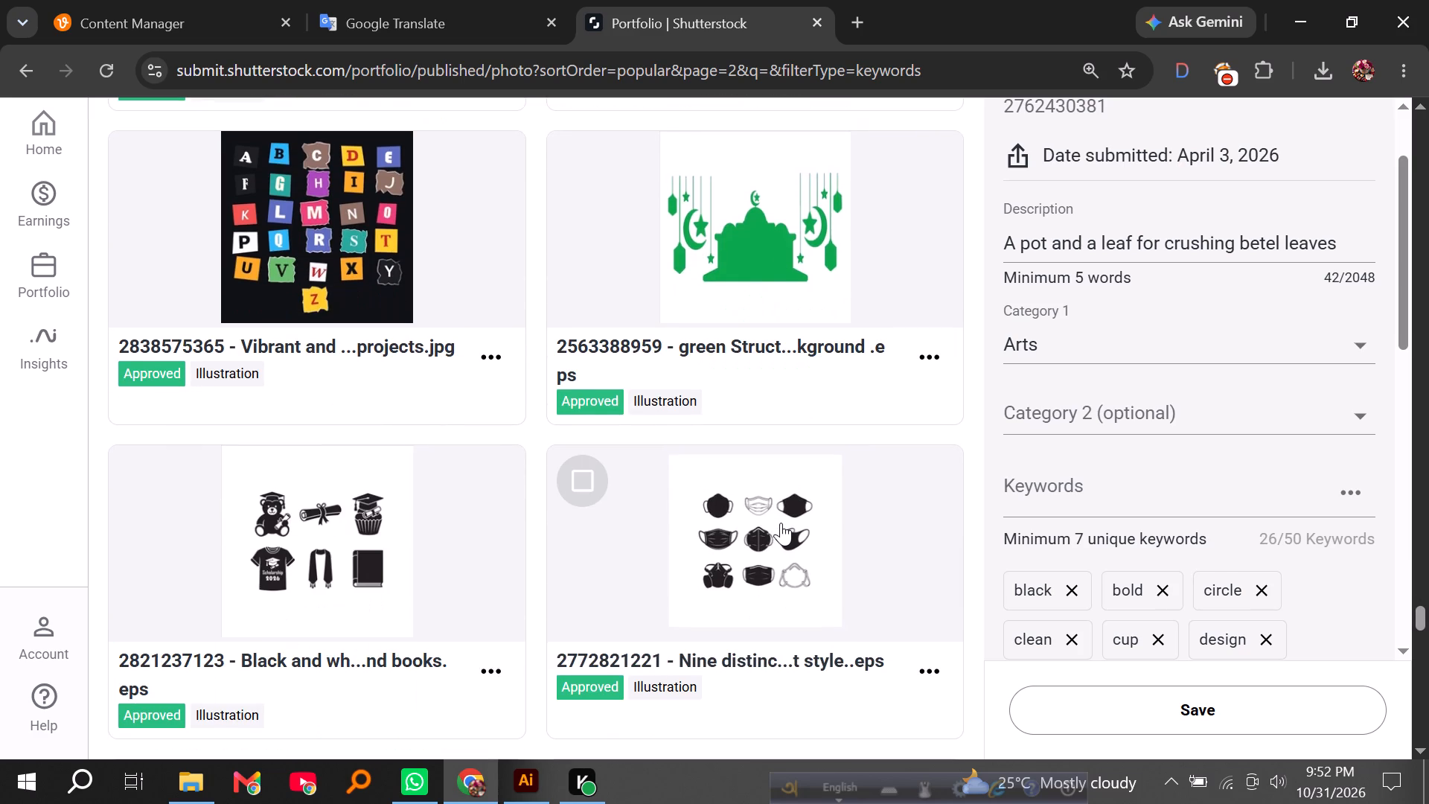
{"action": "scroll", "coordinate": [781, 523], "scroll_direction": "up", "scroll_amount": 2}
{"action": "scroll", "coordinate": [781, 523], "scroll_direction": "down", "scroll_amount": 1}
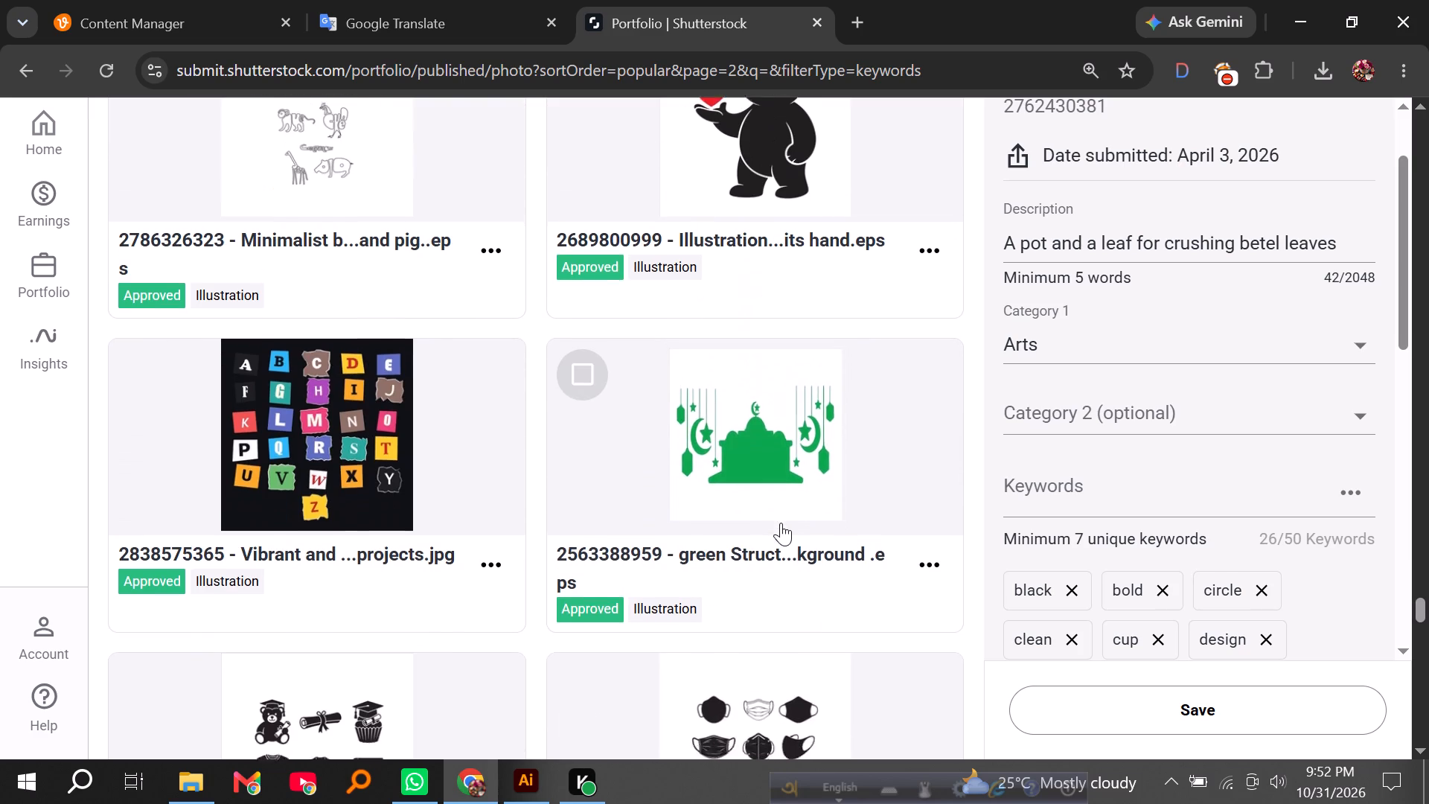
{"action": "scroll", "coordinate": [781, 523], "scroll_direction": "down", "scroll_amount": 6}
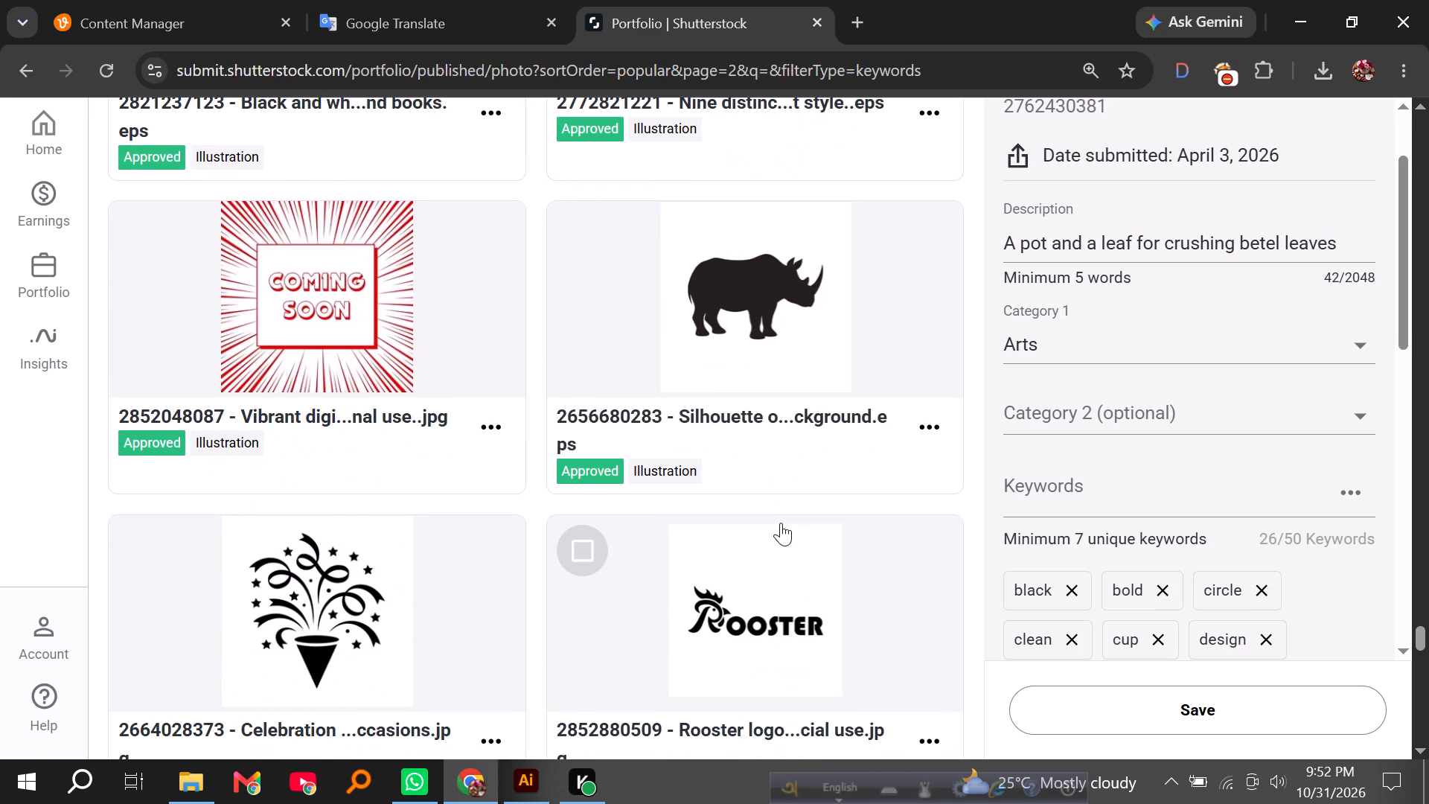
{"action": "left_click", "coordinate": [189, 0]}
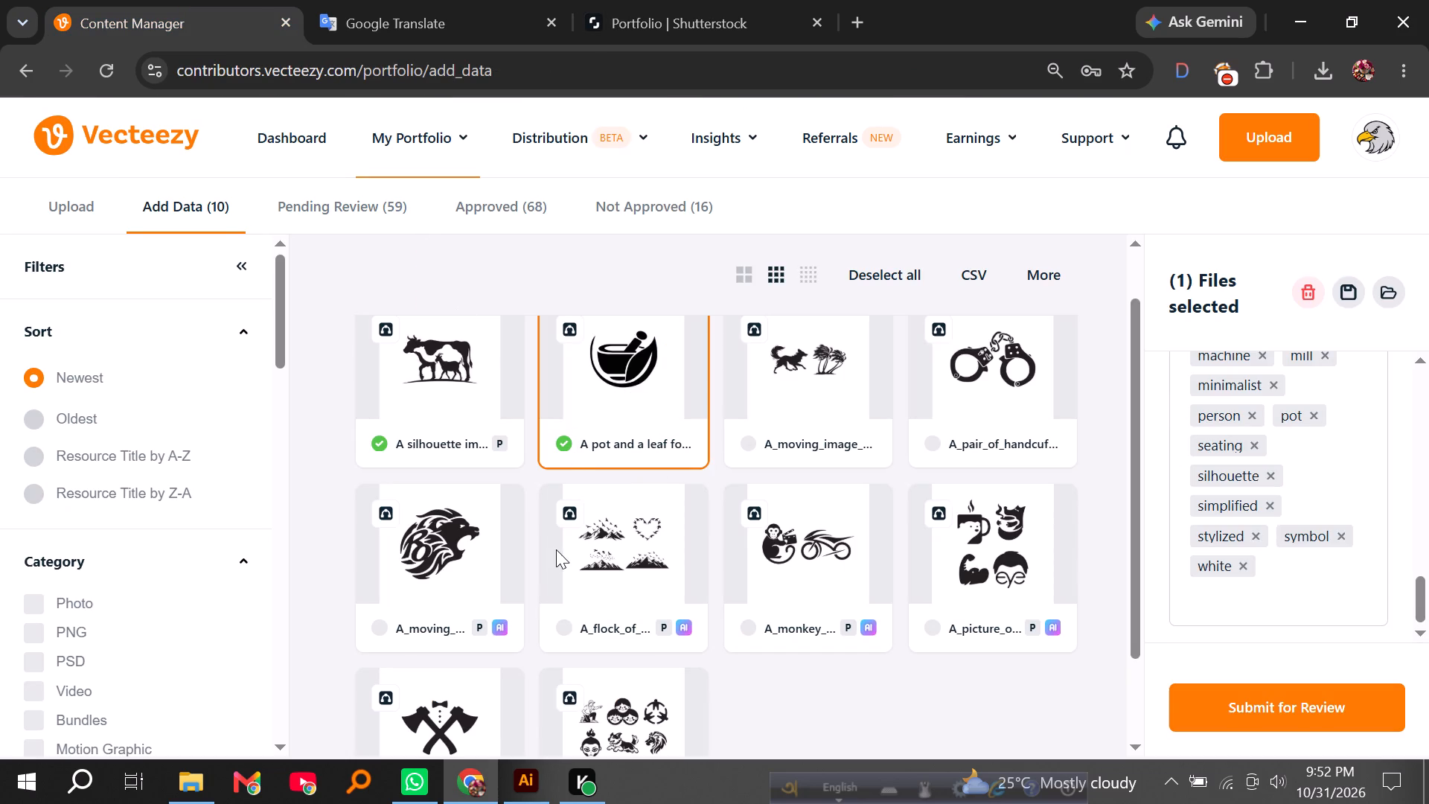
{"action": "left_click", "coordinate": [671, 4]}
{"action": "scroll", "coordinate": [845, 490], "scroll_direction": "down", "scroll_amount": 3}
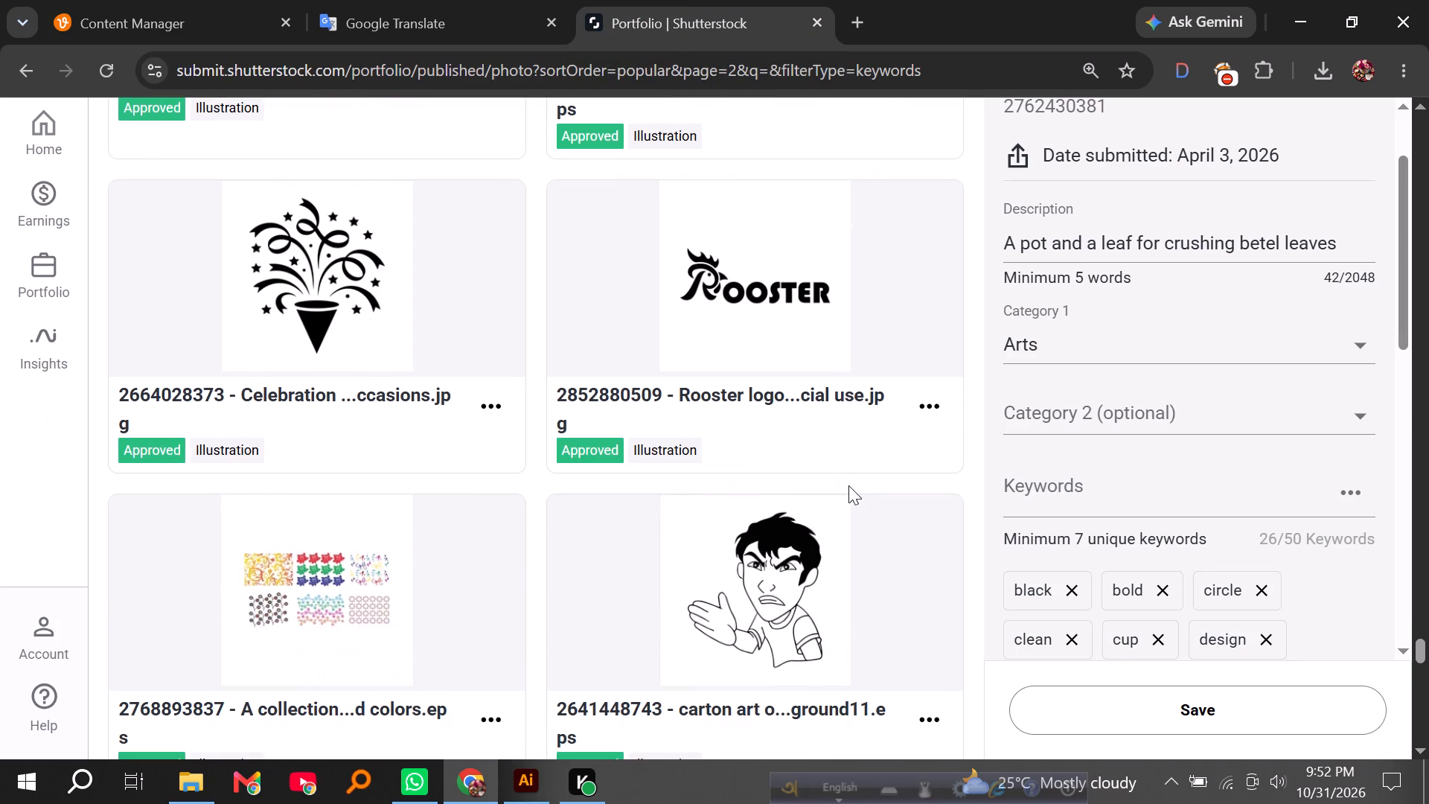
{"action": "scroll", "coordinate": [848, 485], "scroll_direction": "down", "scroll_amount": 9}
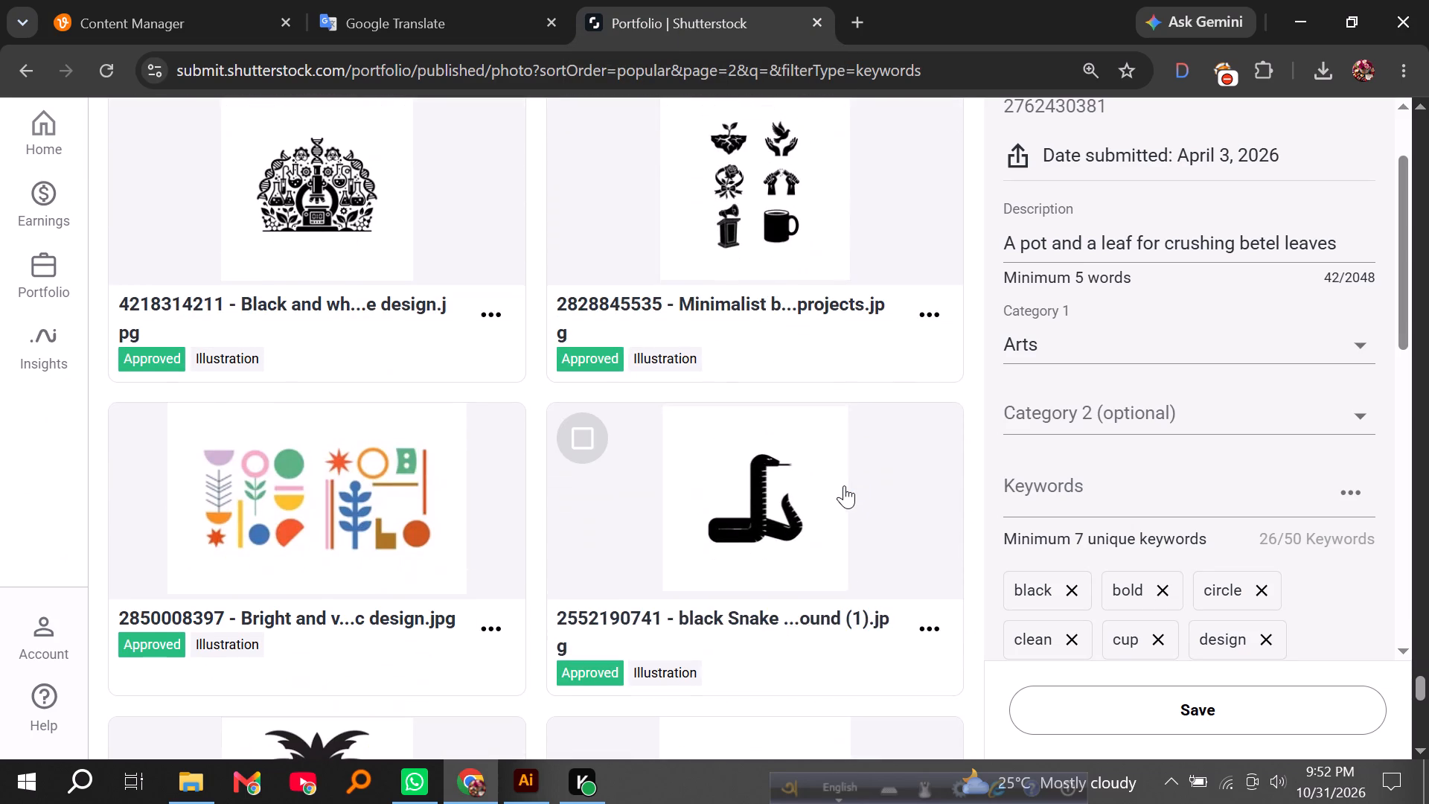
{"action": "scroll", "coordinate": [742, 427], "scroll_direction": "down", "scroll_amount": 4}
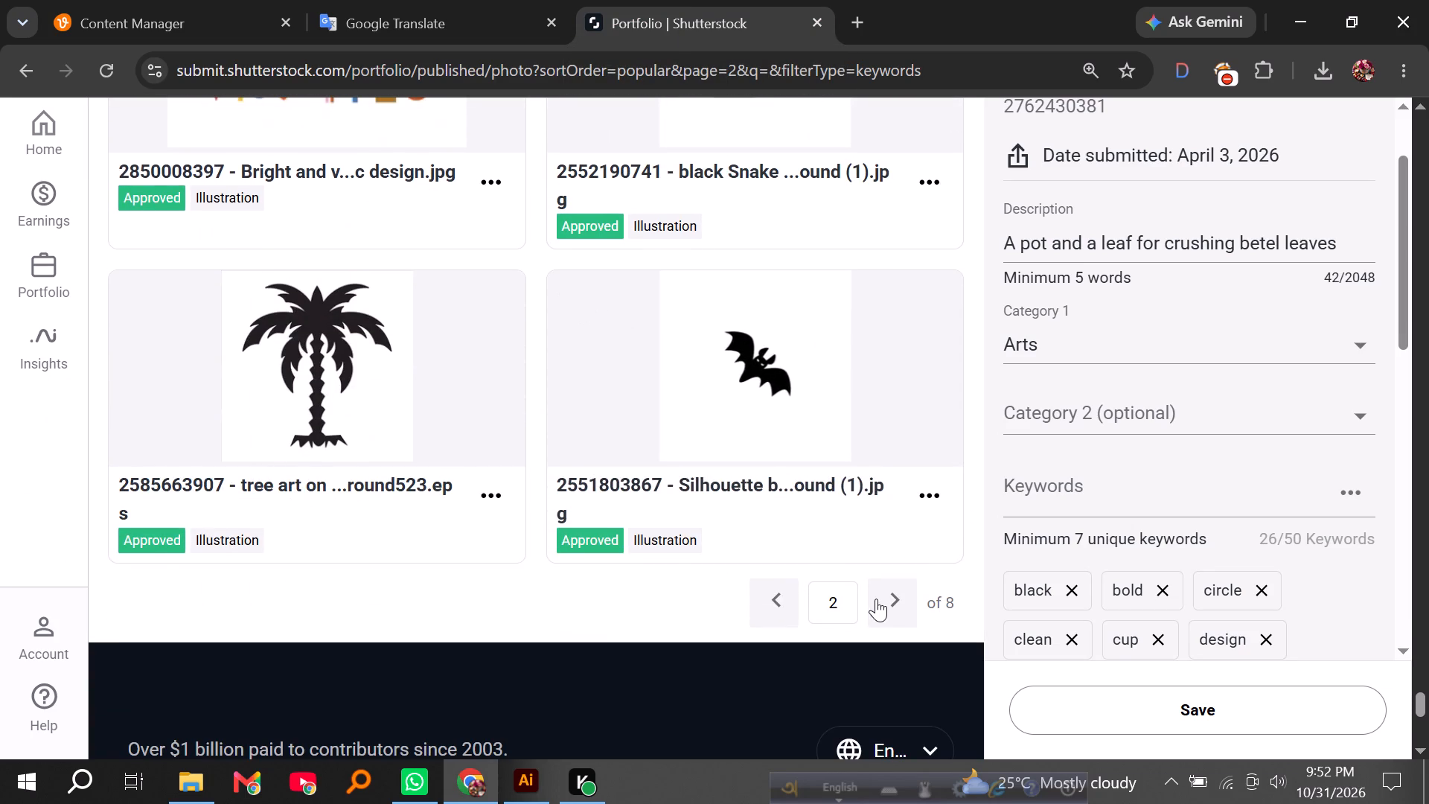
Look through page 3 of the Shutterstock portfolio for illustrations matching the remaining Vecteezy vectors.
{"action": "left_click", "coordinate": [886, 599]}
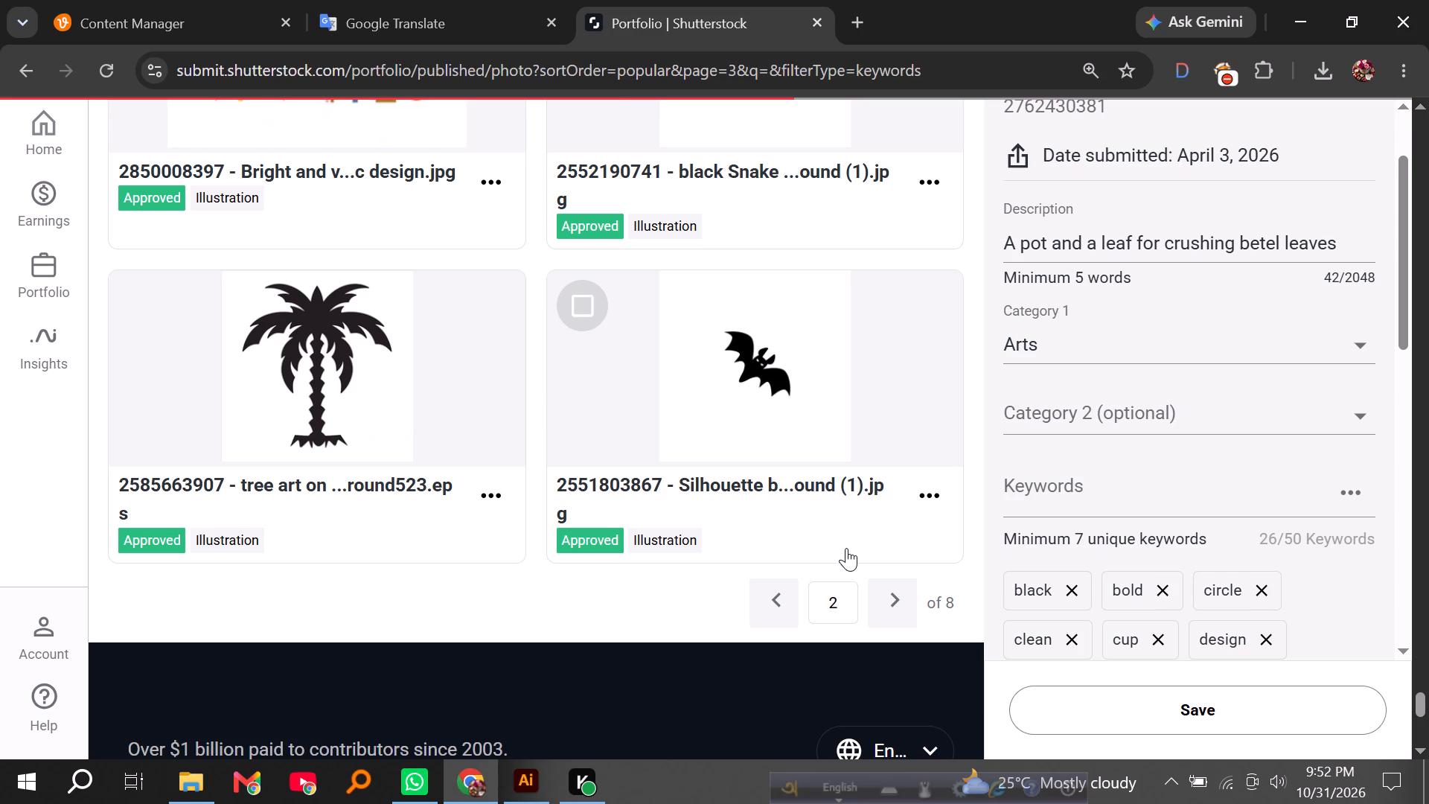
{"action": "scroll", "coordinate": [828, 488], "scroll_direction": "down", "scroll_amount": 3}
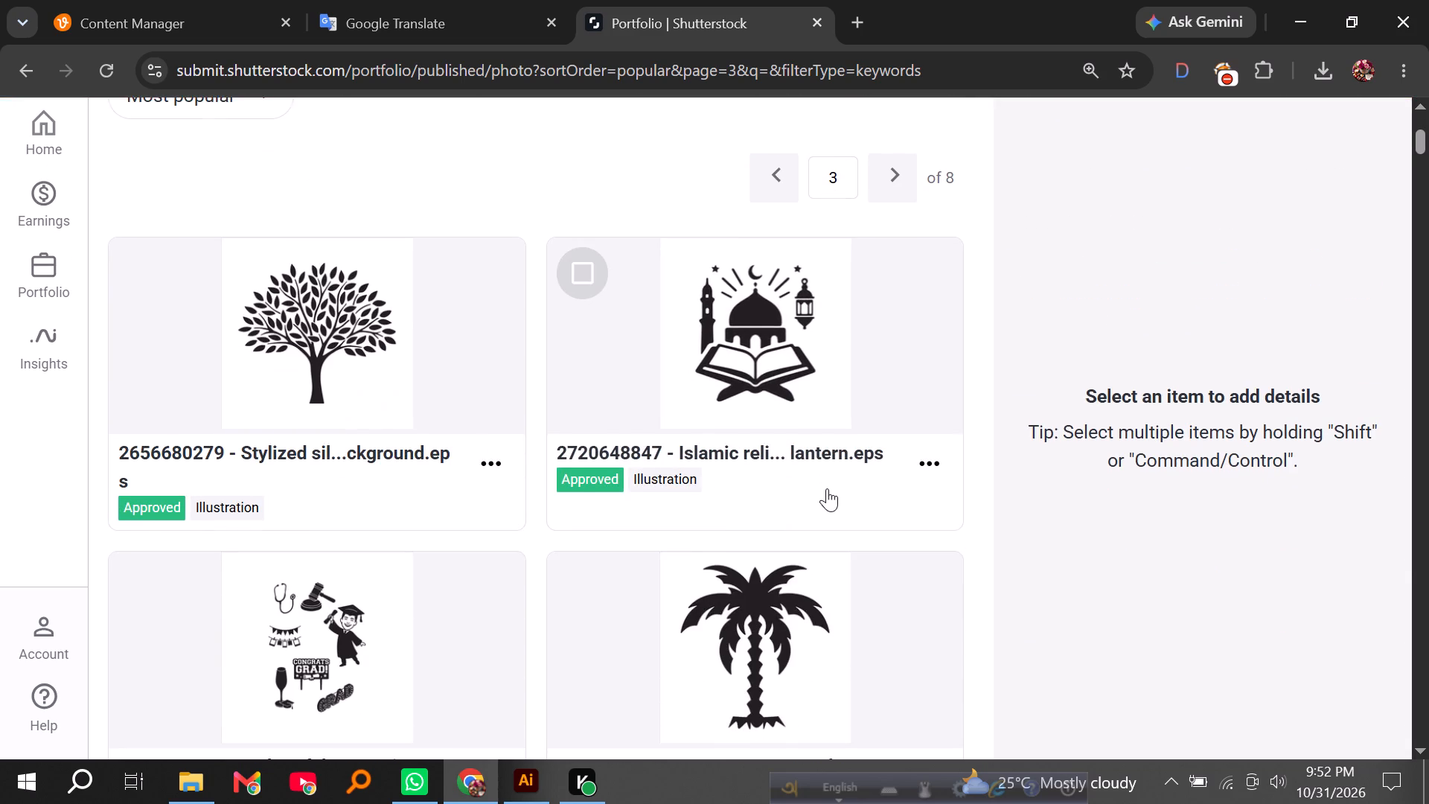
{"action": "scroll", "coordinate": [826, 491], "scroll_direction": "down", "scroll_amount": 5}
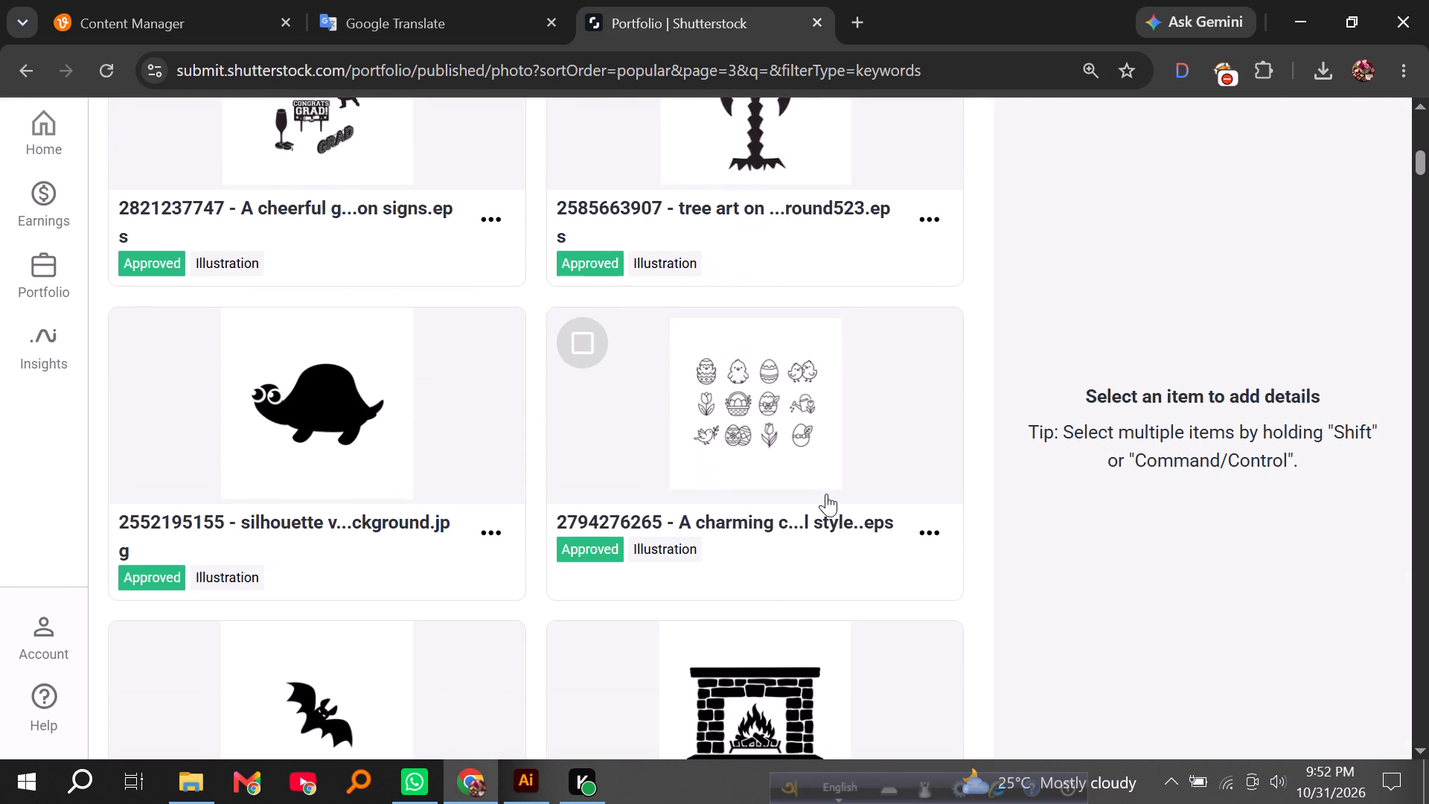
{"action": "scroll", "coordinate": [826, 494], "scroll_direction": "down", "scroll_amount": 9}
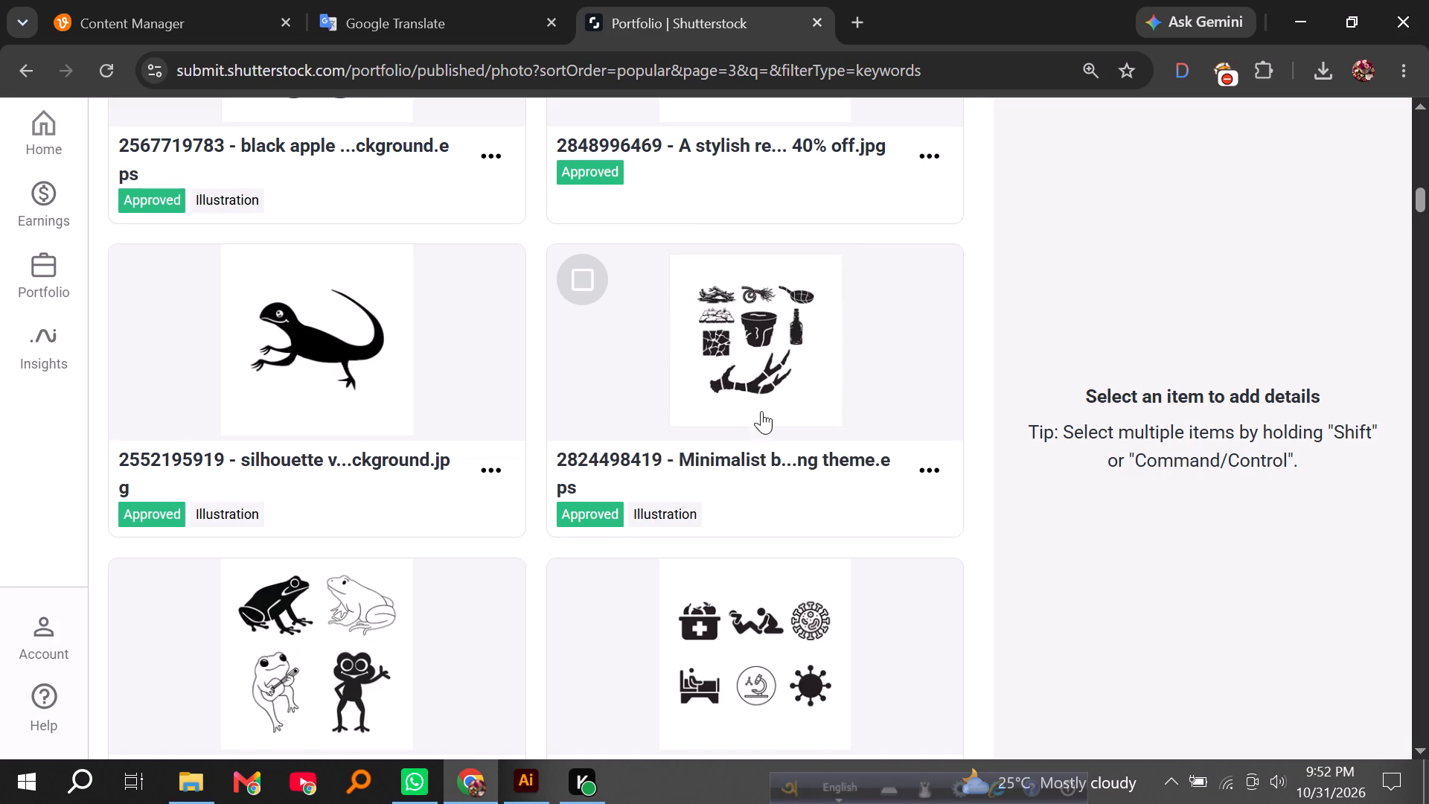
{"action": "scroll", "coordinate": [762, 415], "scroll_direction": "down", "scroll_amount": 7}
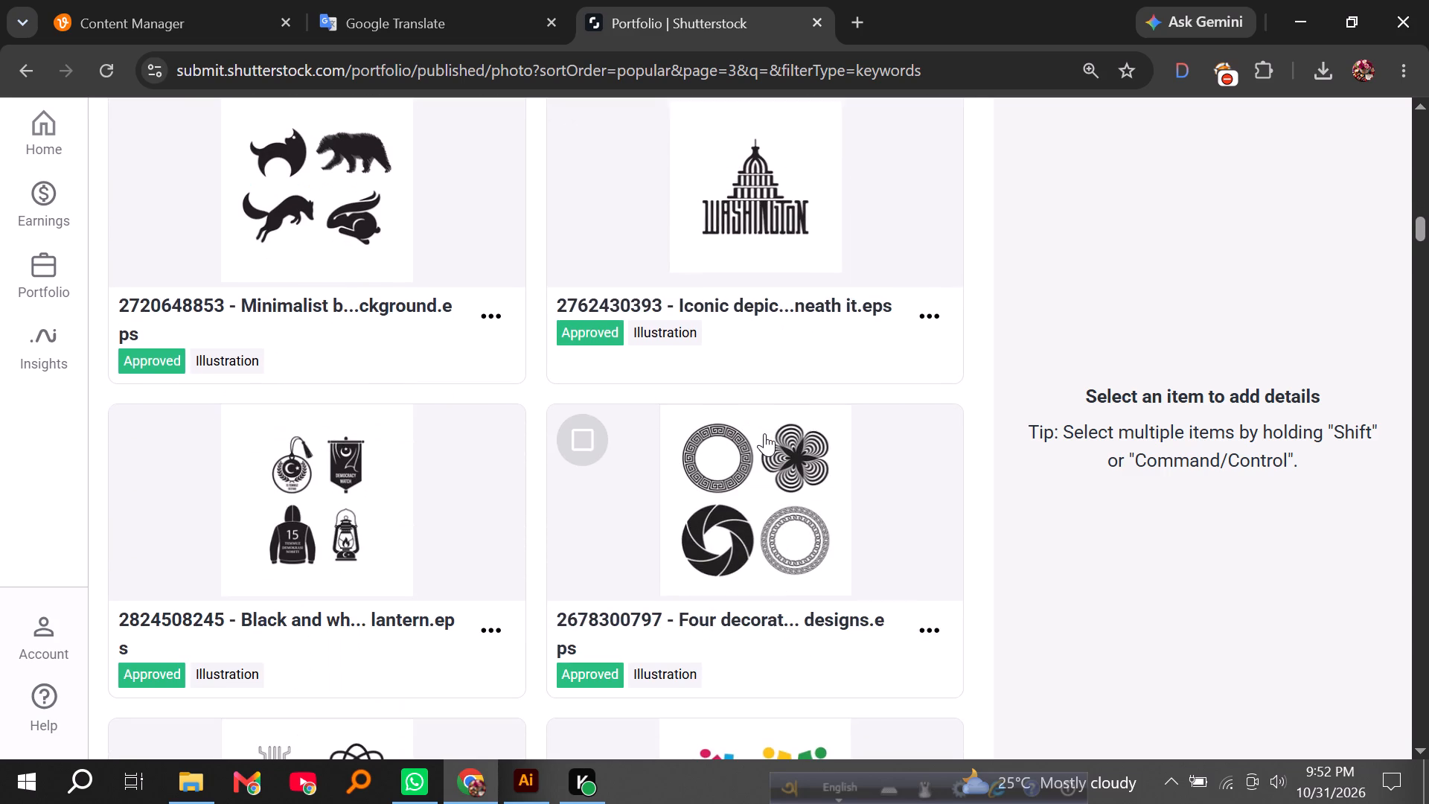
{"action": "scroll", "coordinate": [767, 432], "scroll_direction": "down", "scroll_amount": 5}
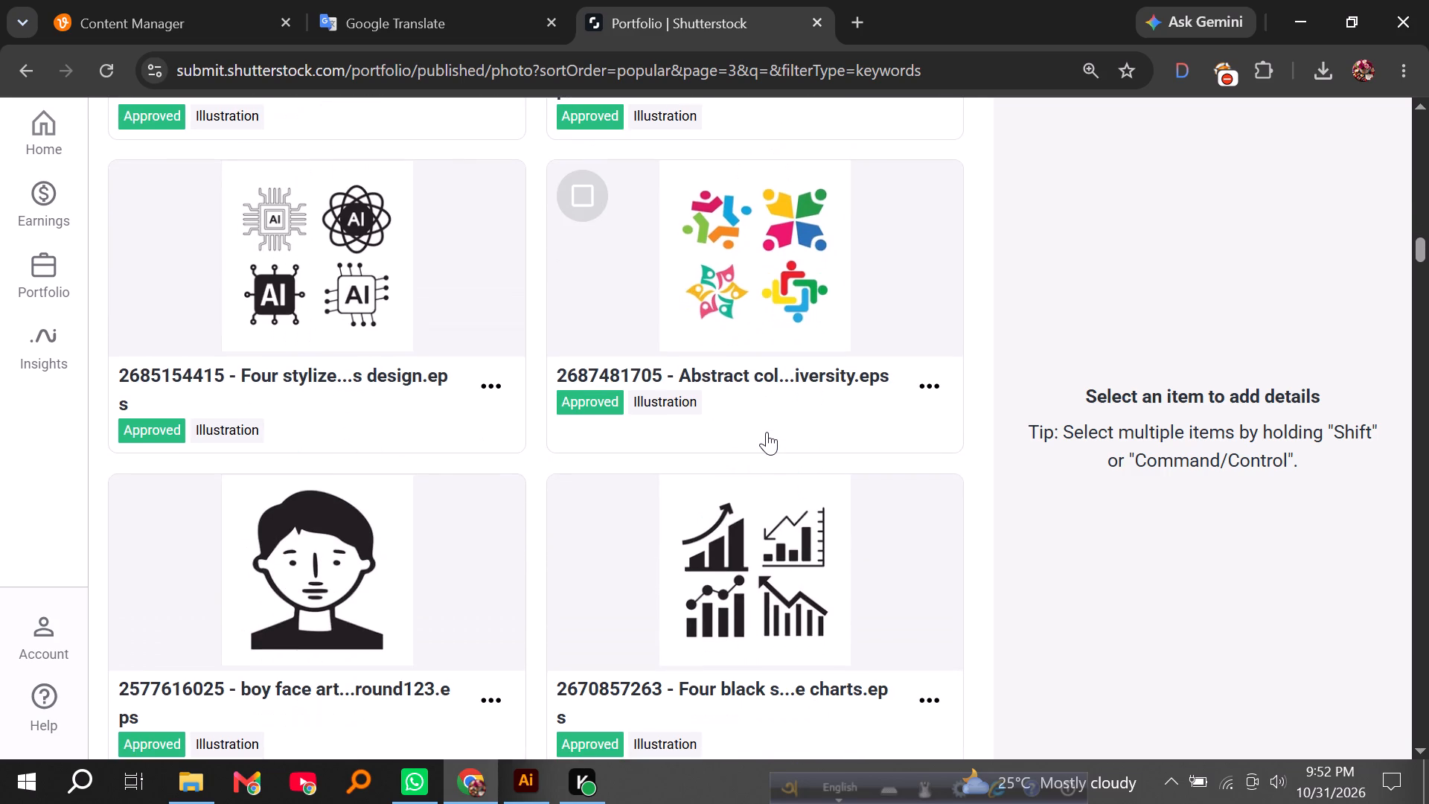
{"action": "scroll", "coordinate": [767, 432], "scroll_direction": "down", "scroll_amount": 5}
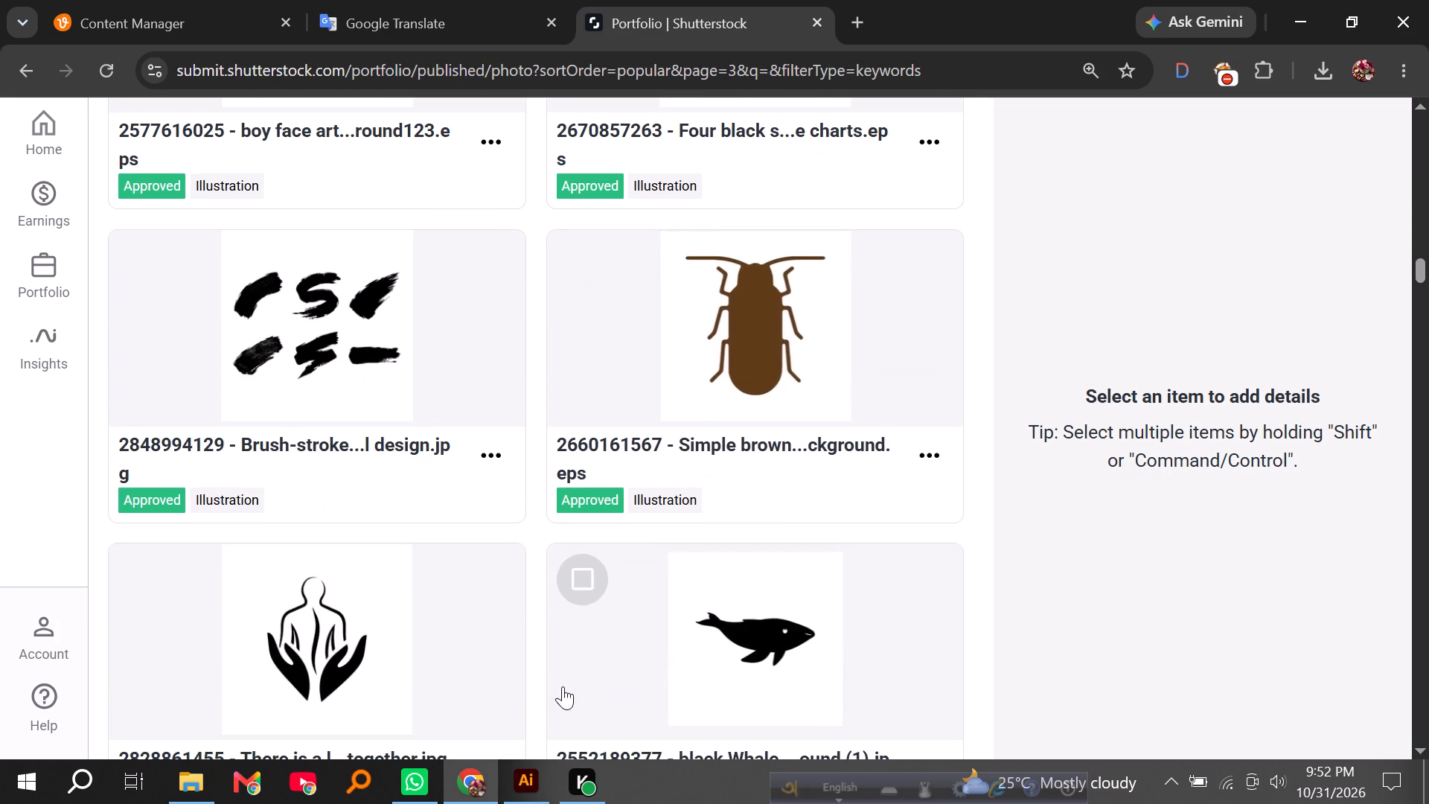
On Vecteezy, submit the cow silhouette and the pot and leaf vectors together for review, accepting the guidelines statement.
{"action": "left_click", "coordinate": [162, 0]}
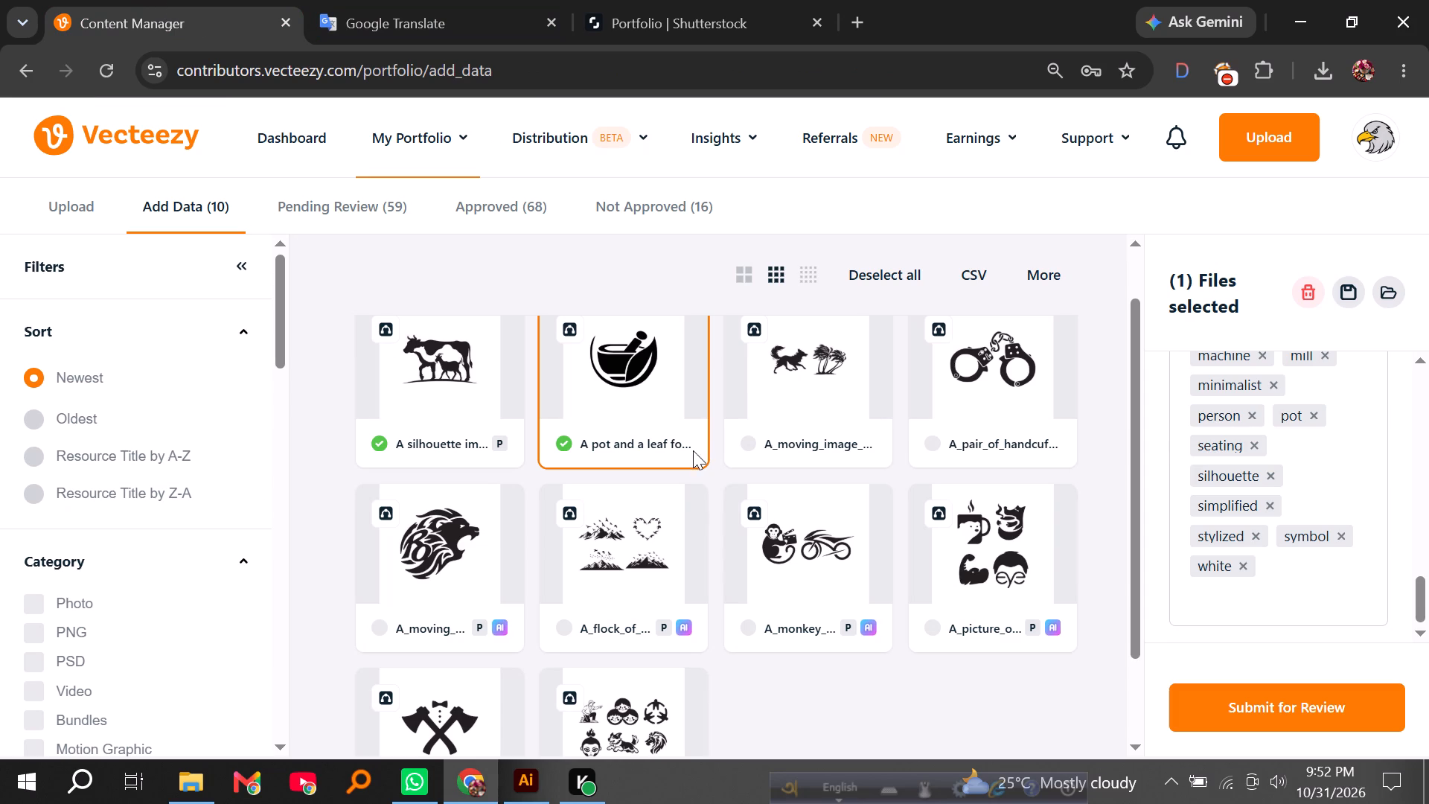
{"action": "scroll", "coordinate": [550, 604], "scroll_direction": "up", "scroll_amount": 1}
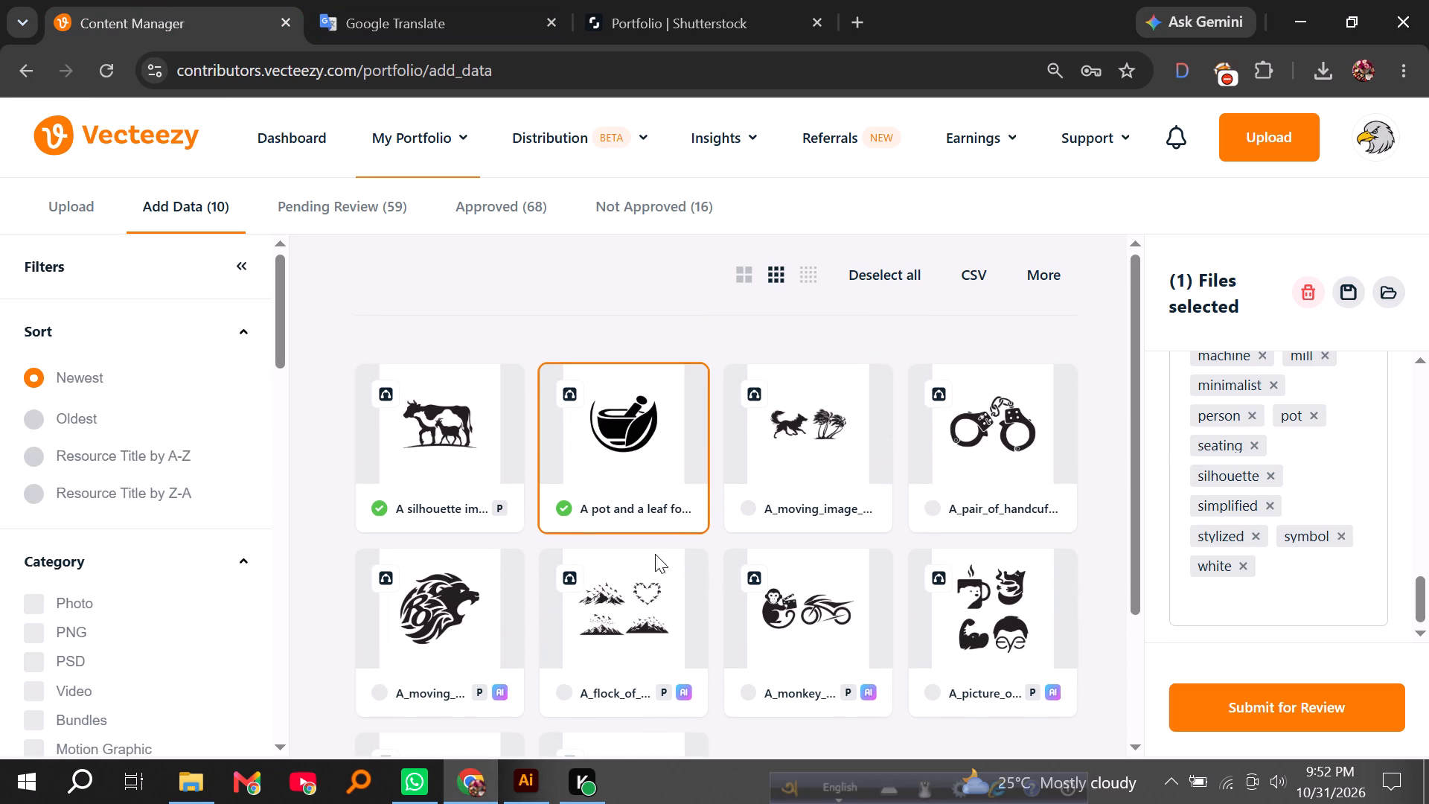
{"action": "left_click", "coordinate": [478, 473], "text": "ctrl"}
{"action": "left_click", "coordinate": [1283, 708]}
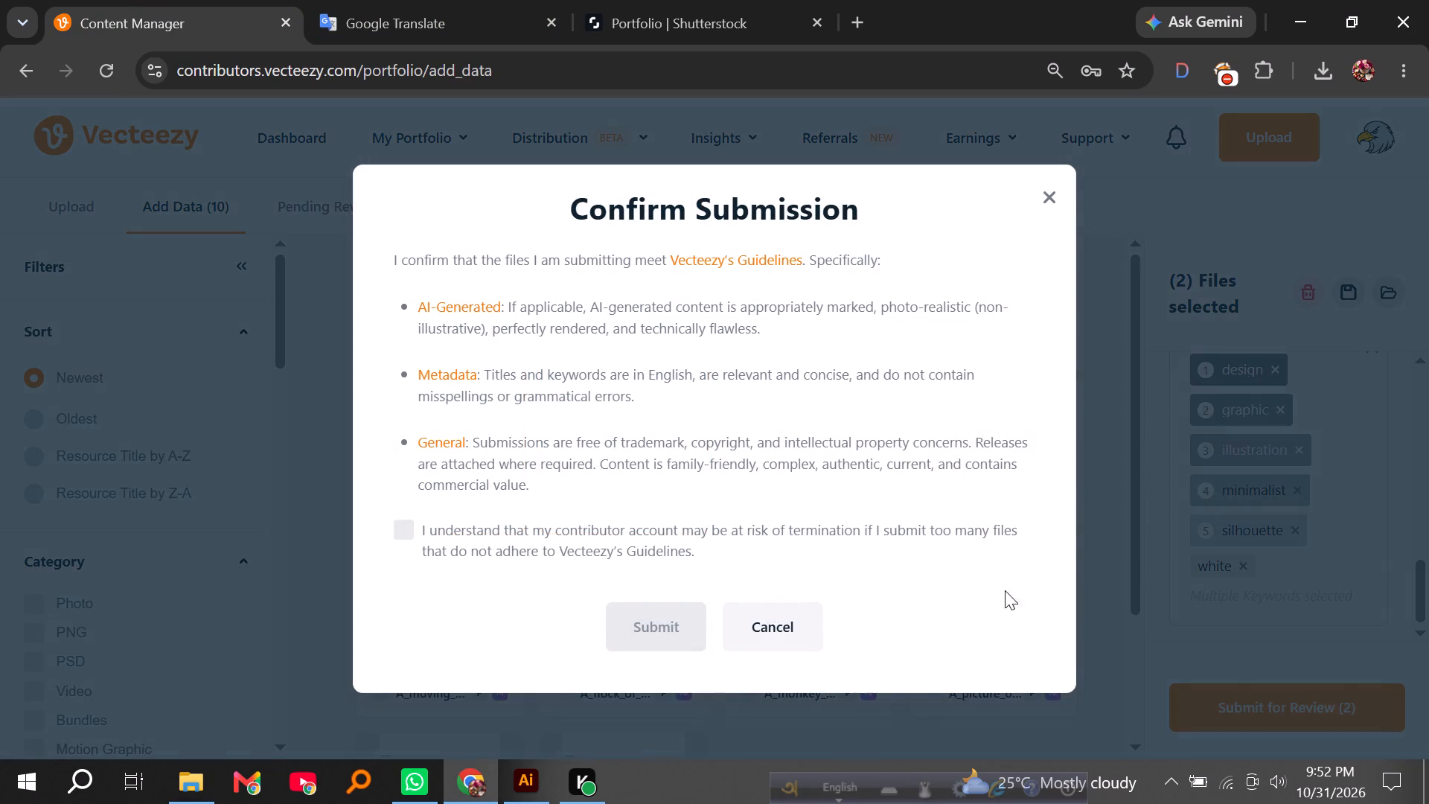
{"action": "left_click", "coordinate": [401, 522]}
{"action": "left_click", "coordinate": [645, 615]}
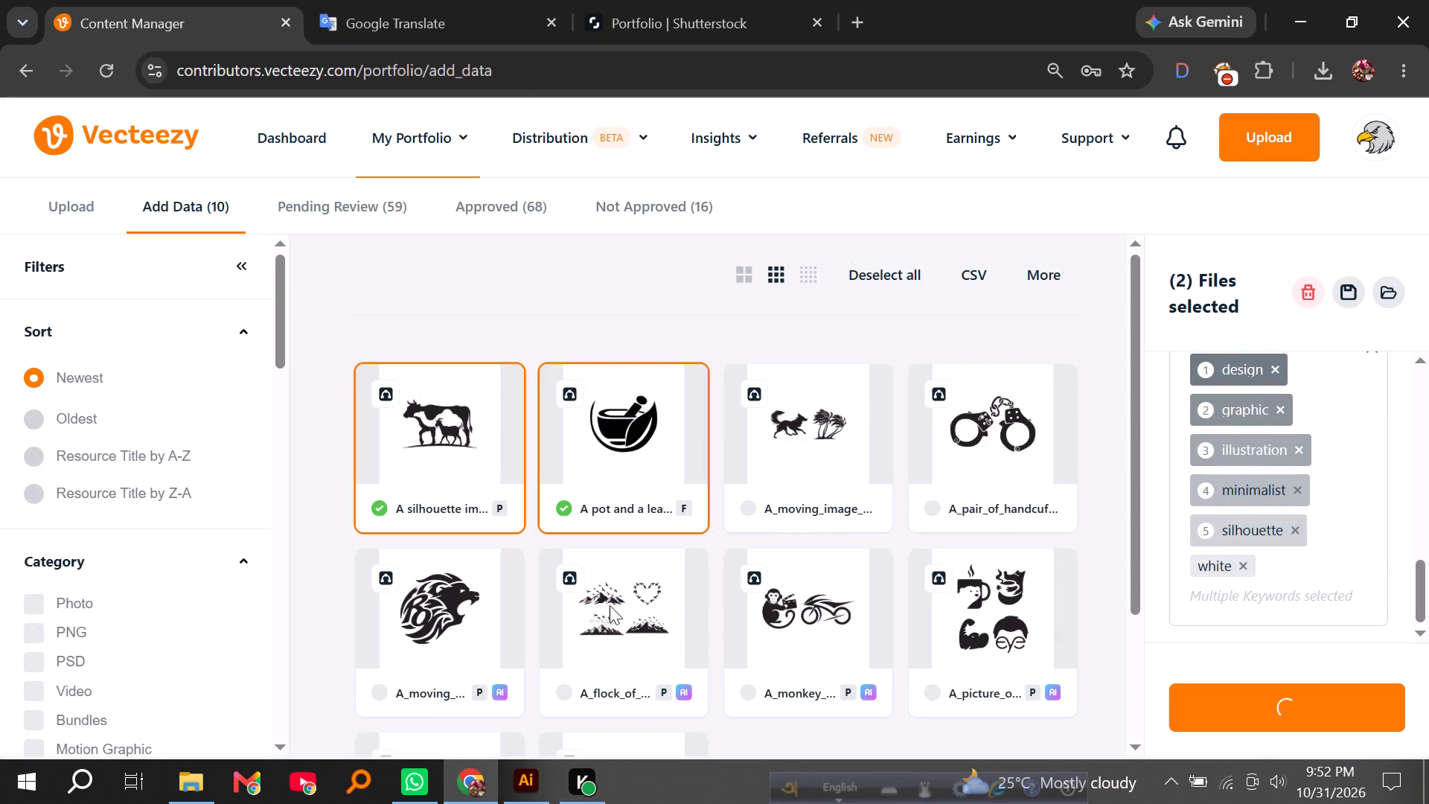
{"action": "left_click", "coordinate": [711, 532]}
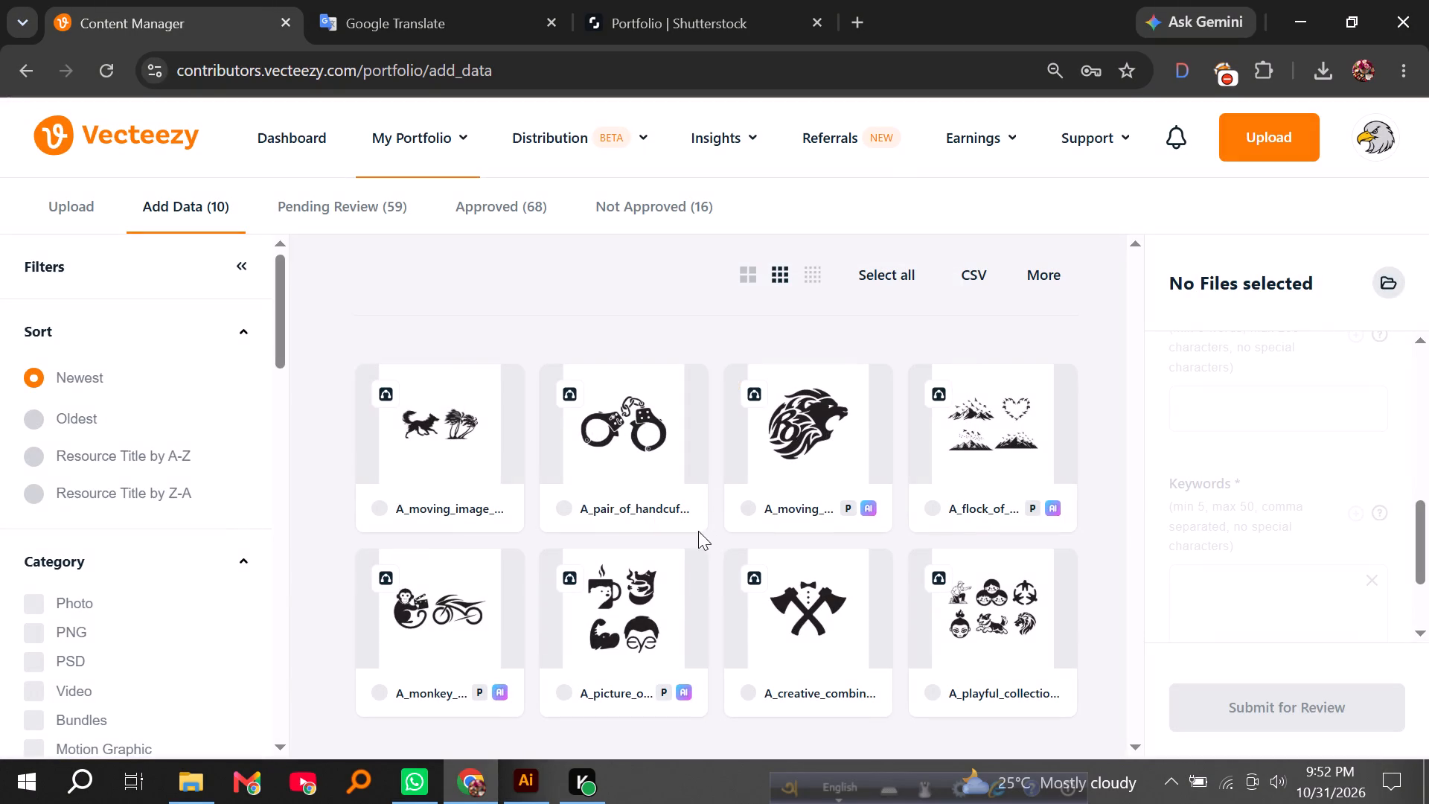
Reload the Vecteezy list of files awaiting data and select the running dog and palm trees vector.
{"action": "left_click", "coordinate": [107, 68]}
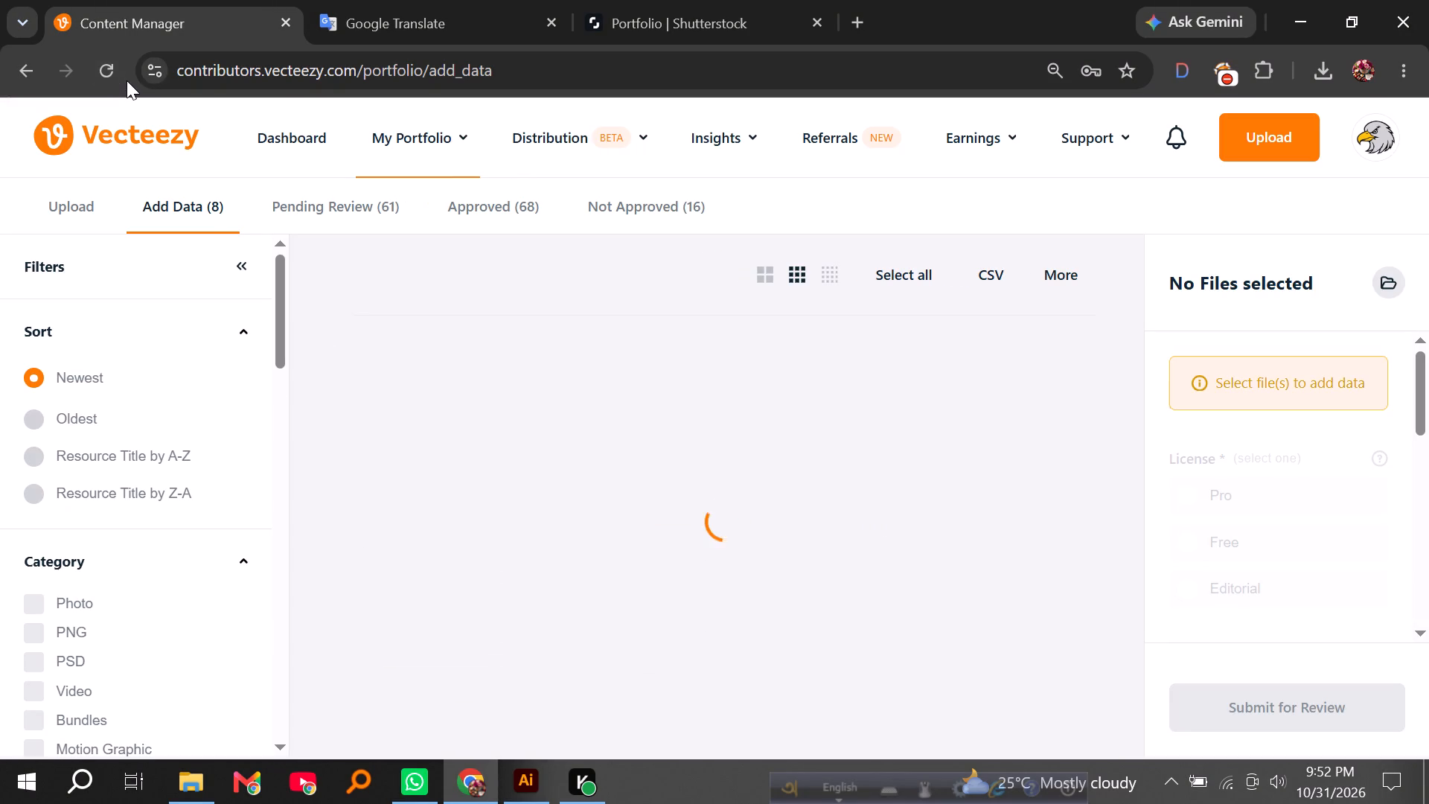
{"action": "left_click", "coordinate": [419, 462]}
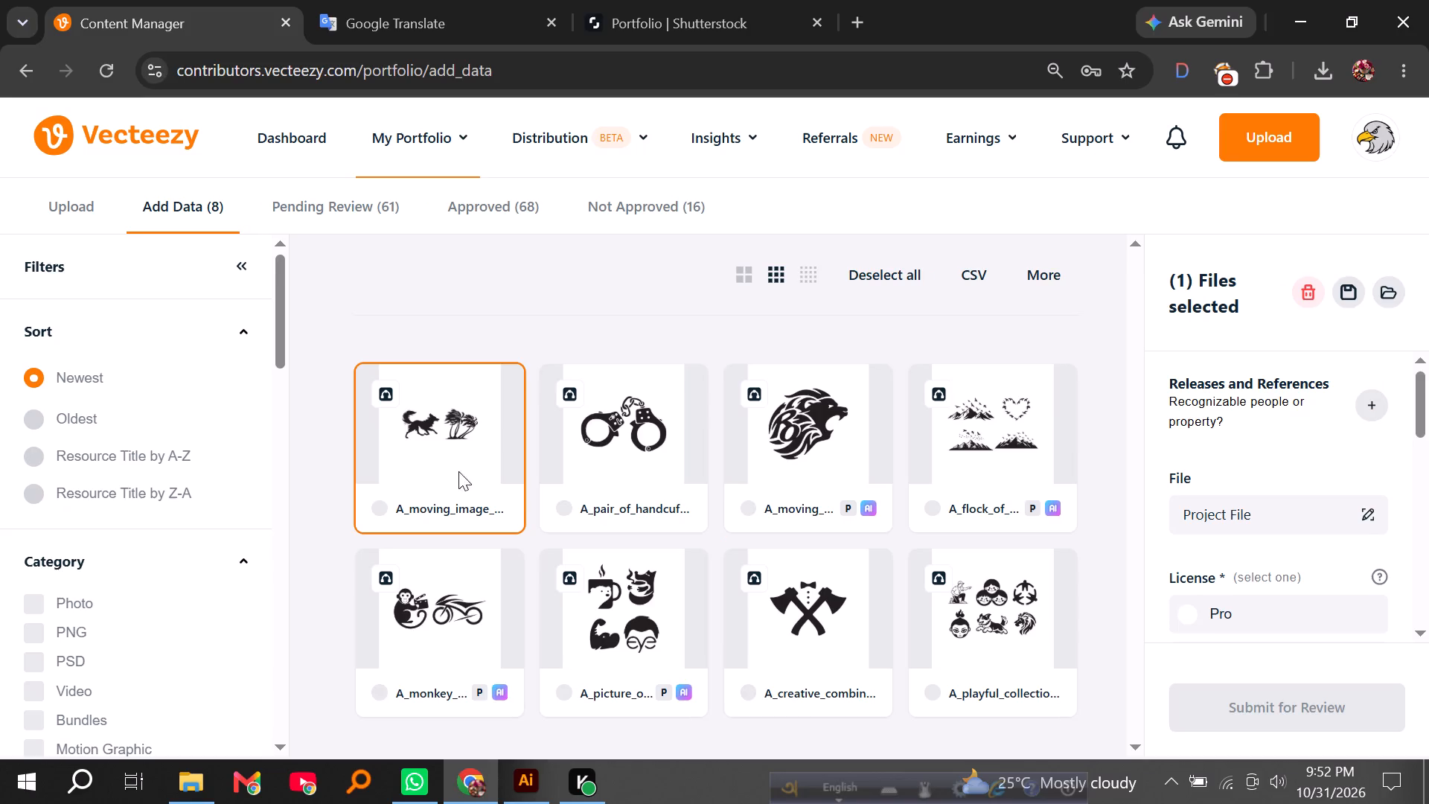
{"action": "scroll", "coordinate": [623, 490], "scroll_direction": "down", "scroll_amount": 2}
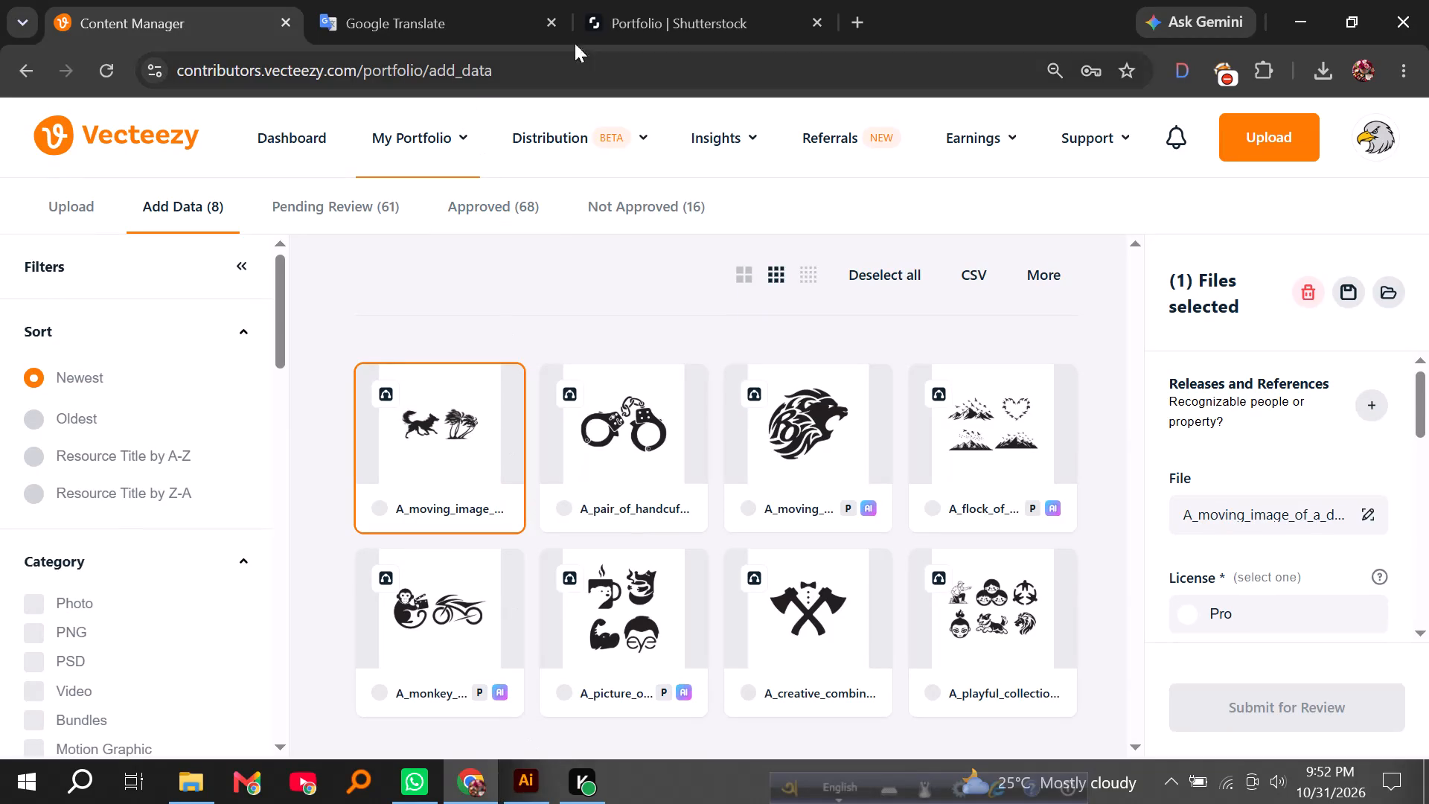
Look through the rest of page 3 of the Shutterstock portfolio for the illustration matching the dog and palm trees vector.
{"action": "left_click", "coordinate": [640, 5]}
{"action": "scroll", "coordinate": [663, 409], "scroll_direction": "down", "scroll_amount": 3}
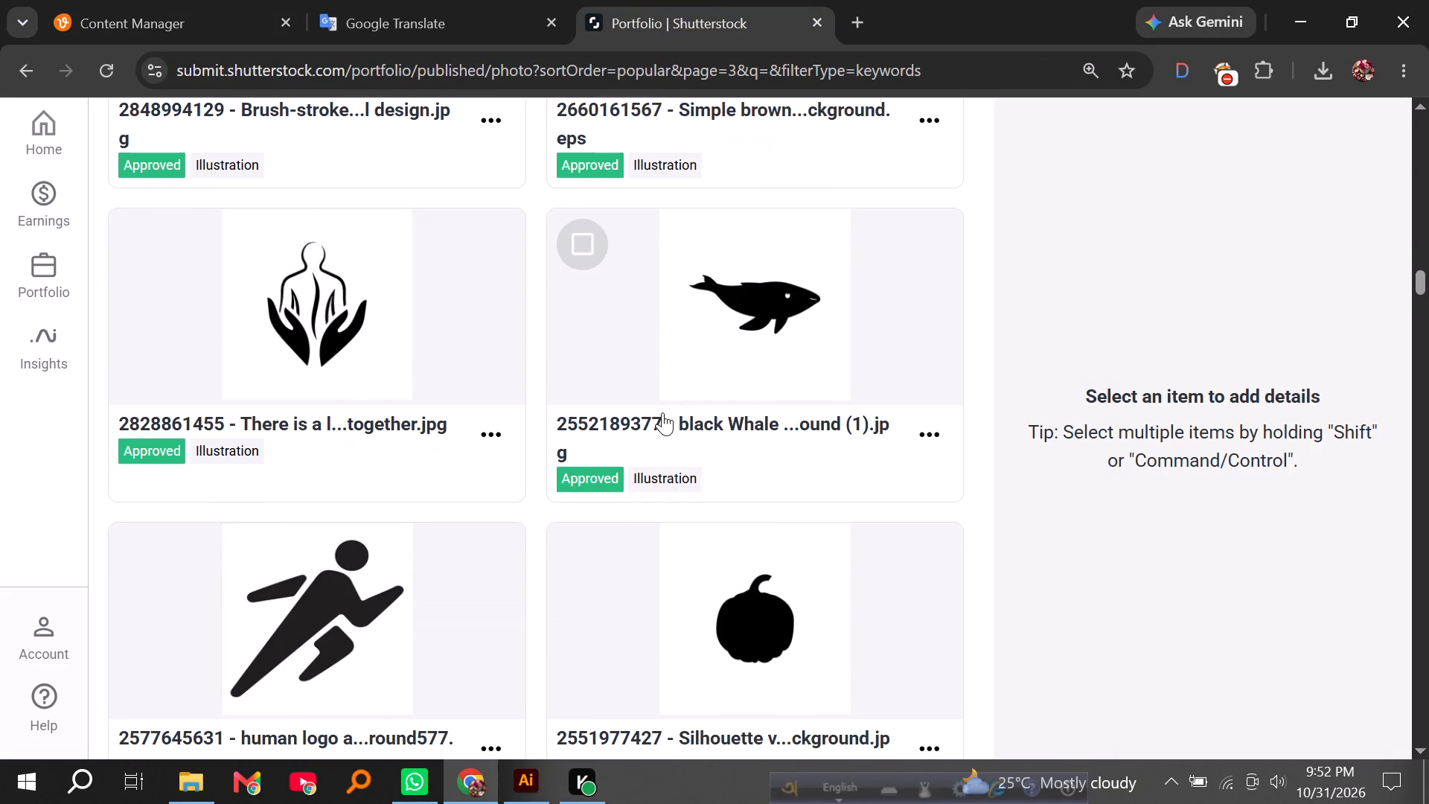
{"action": "left_click", "coordinate": [213, 0]}
{"action": "scroll", "coordinate": [752, 544], "scroll_direction": "down", "scroll_amount": 2}
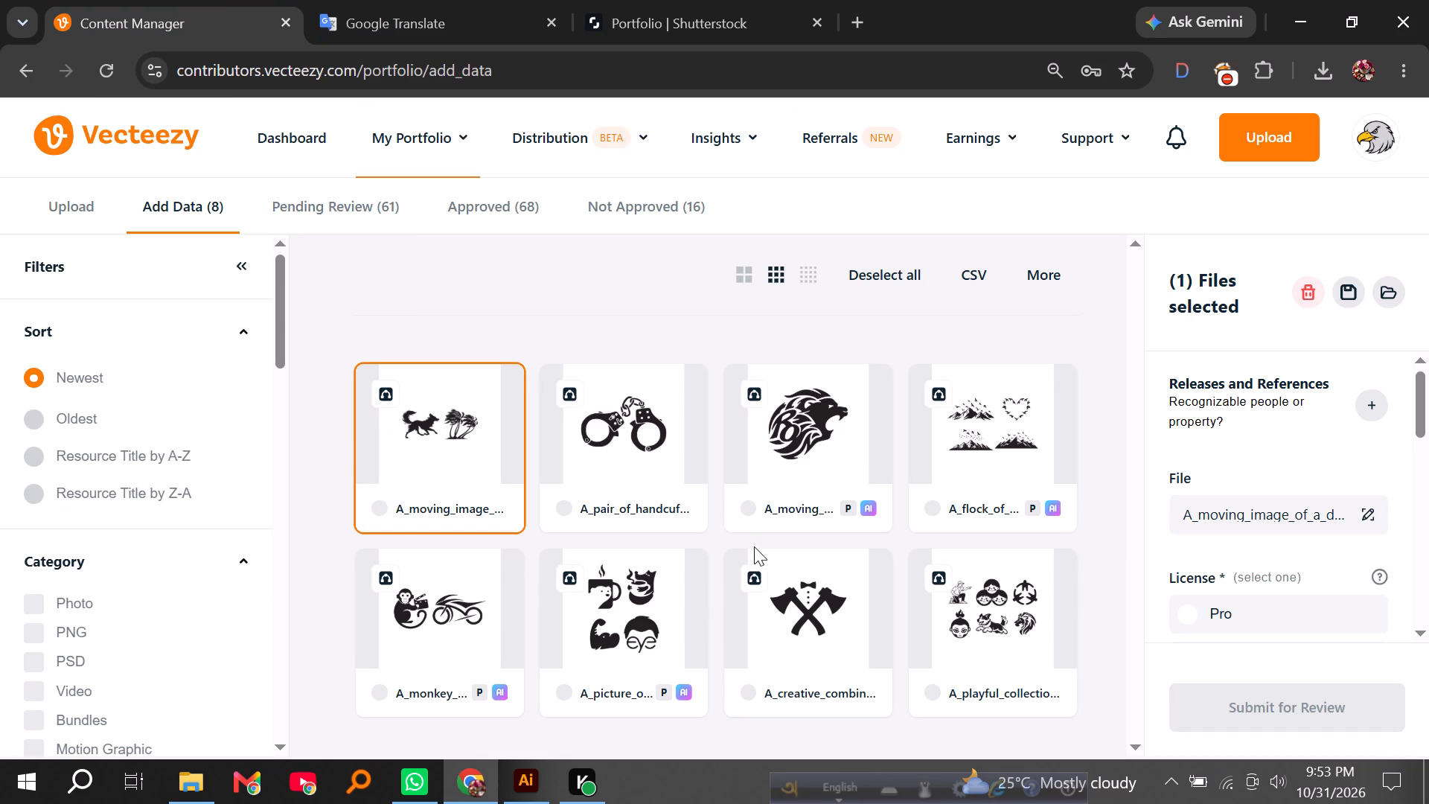
{"action": "scroll", "coordinate": [754, 547], "scroll_direction": "down", "scroll_amount": 2}
{"action": "left_click", "coordinate": [683, 0]}
{"action": "scroll", "coordinate": [669, 563], "scroll_direction": "down", "scroll_amount": 5}
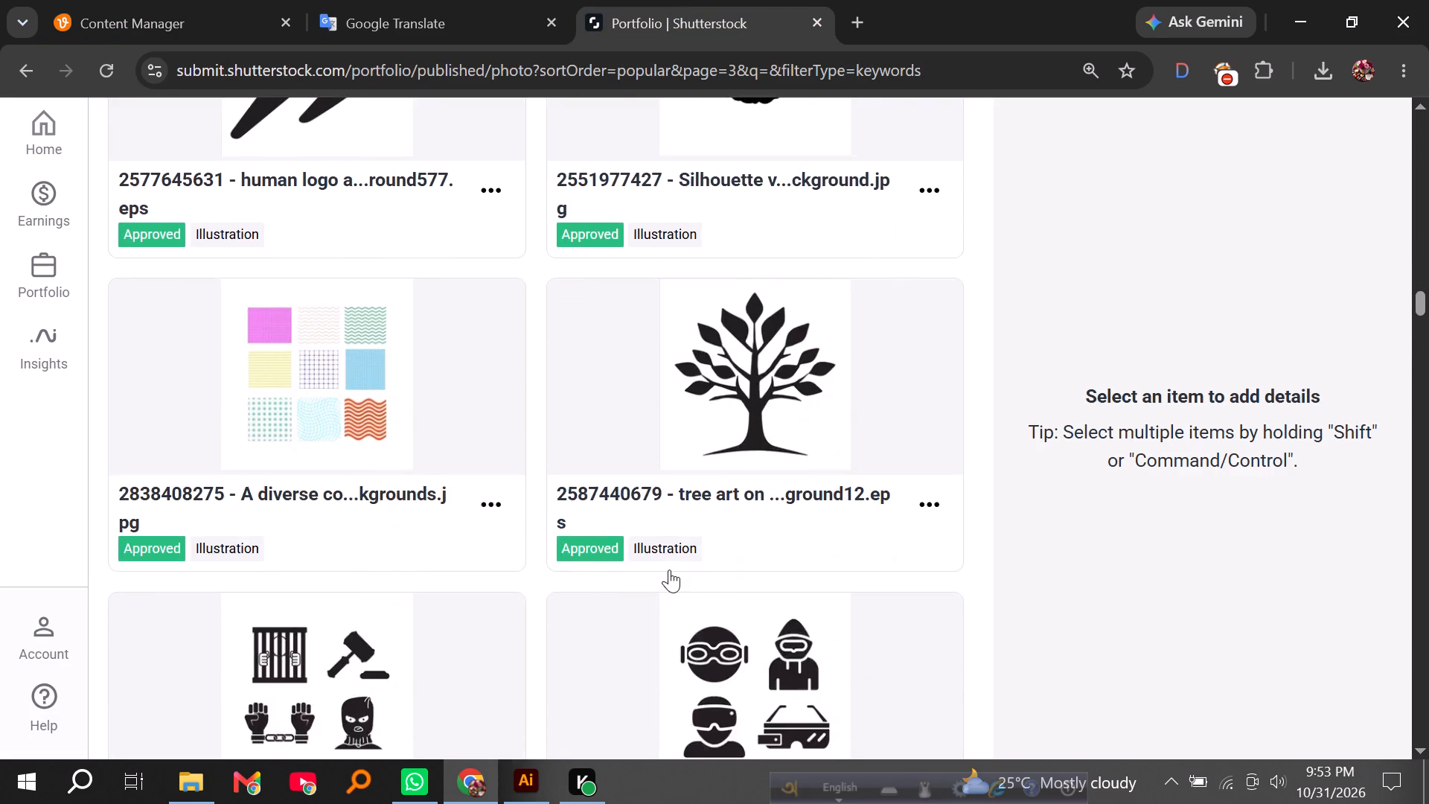
{"action": "scroll", "coordinate": [669, 570], "scroll_direction": "down", "scroll_amount": 8}
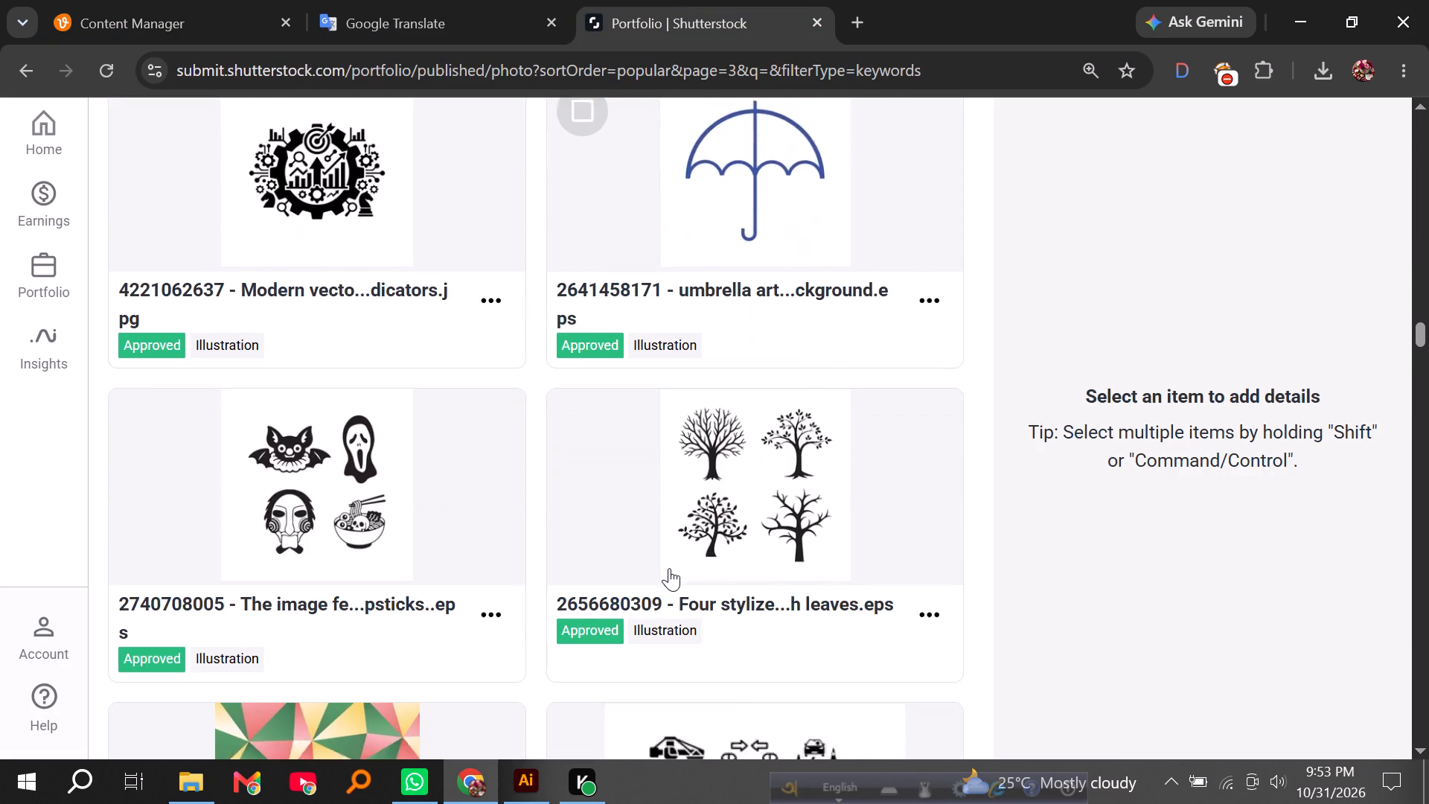
{"action": "scroll", "coordinate": [669, 568], "scroll_direction": "down", "scroll_amount": 3}
{"action": "scroll", "coordinate": [669, 568], "scroll_direction": "up", "scroll_amount": 1}
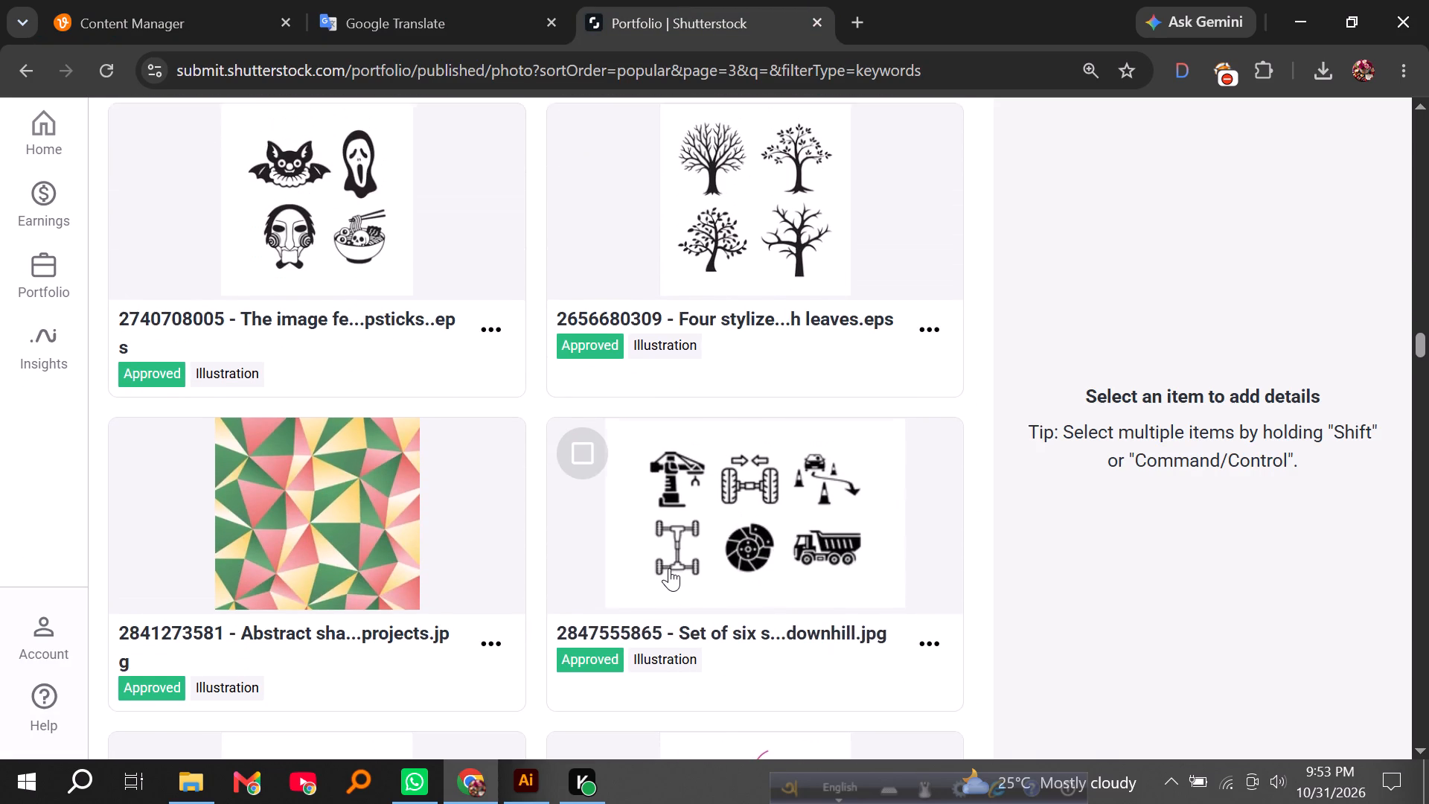
{"action": "scroll", "coordinate": [669, 568], "scroll_direction": "down", "scroll_amount": 7}
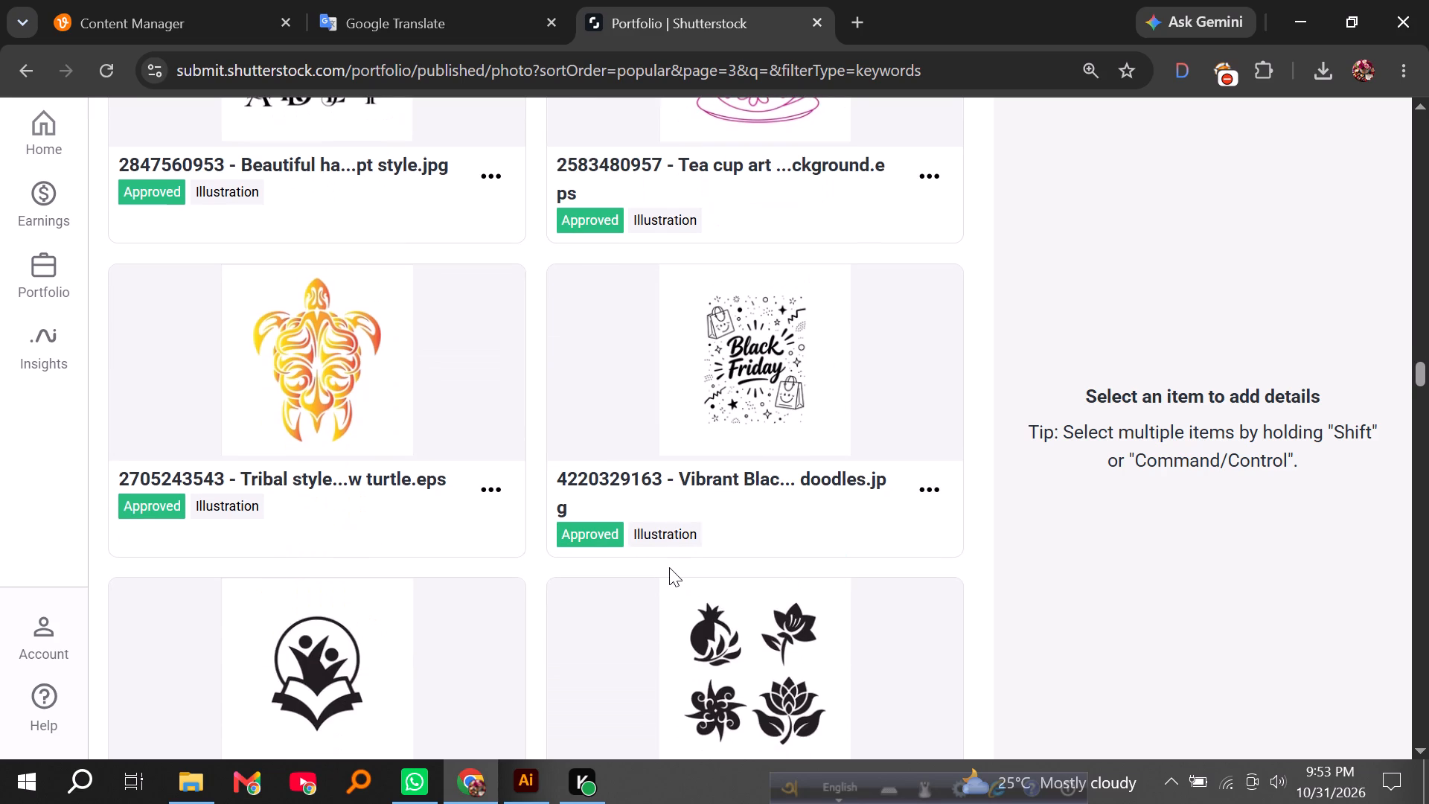
{"action": "scroll", "coordinate": [669, 567], "scroll_direction": "down", "scroll_amount": 5}
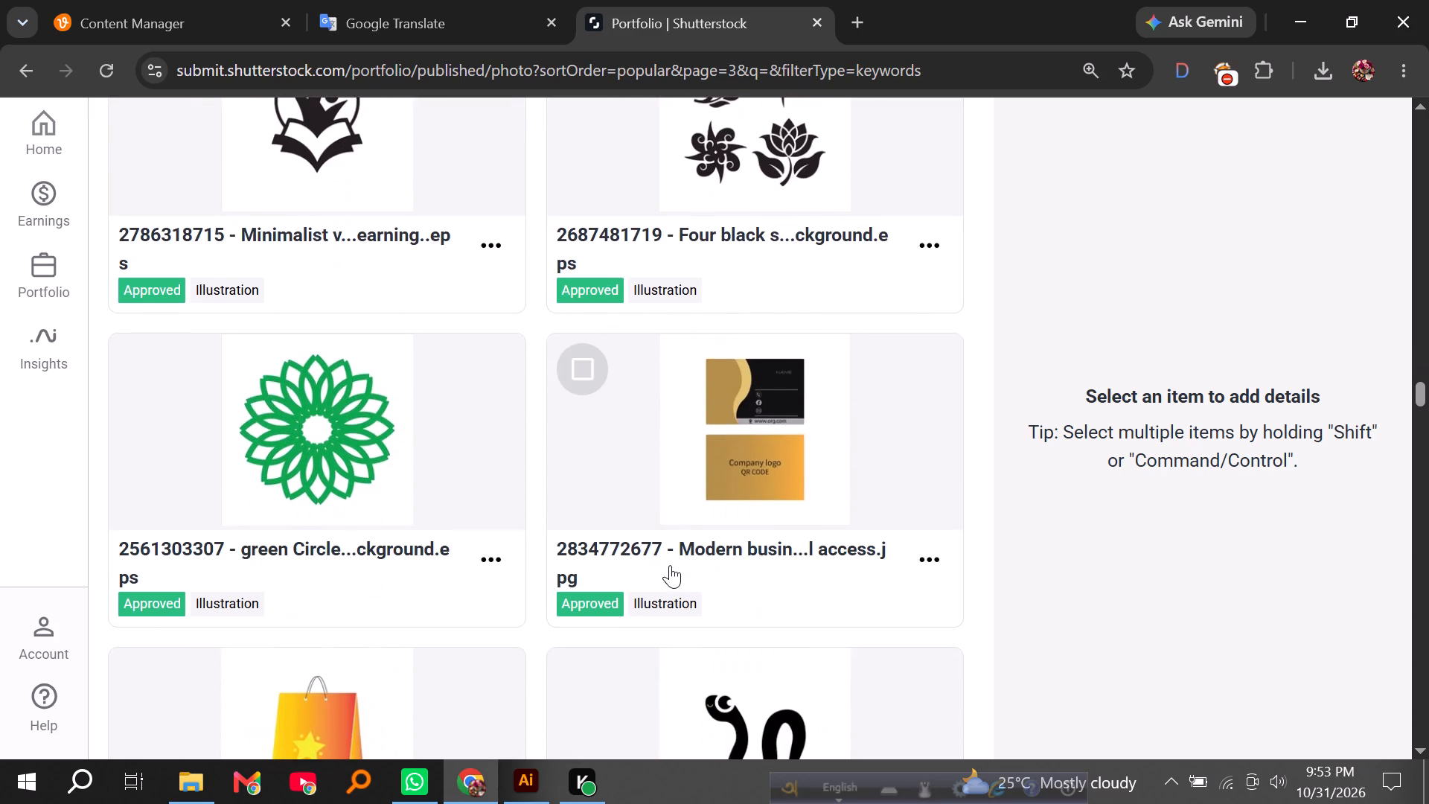
{"action": "scroll", "coordinate": [670, 565], "scroll_direction": "down", "scroll_amount": 11}
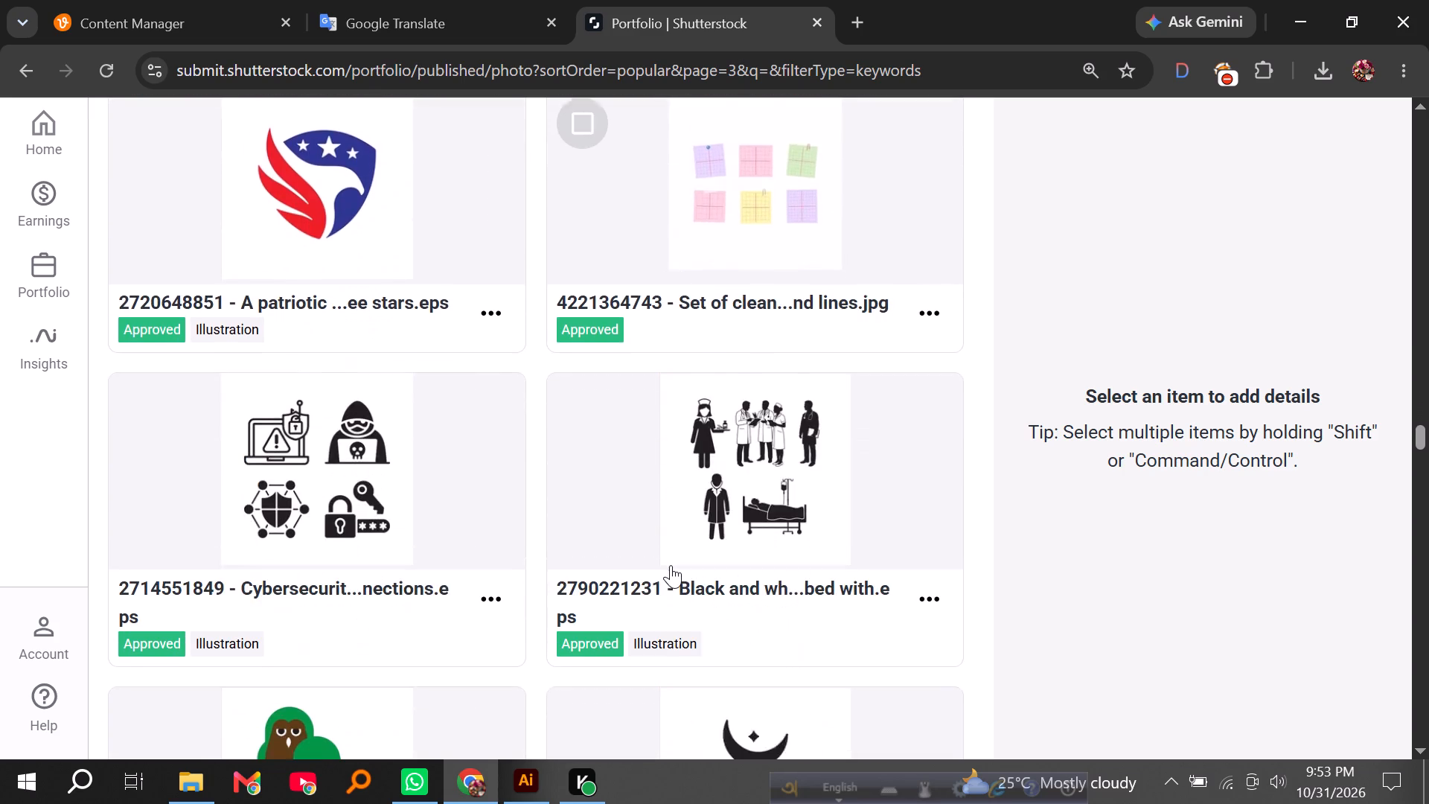
{"action": "scroll", "coordinate": [671, 565], "scroll_direction": "down", "scroll_amount": 3}
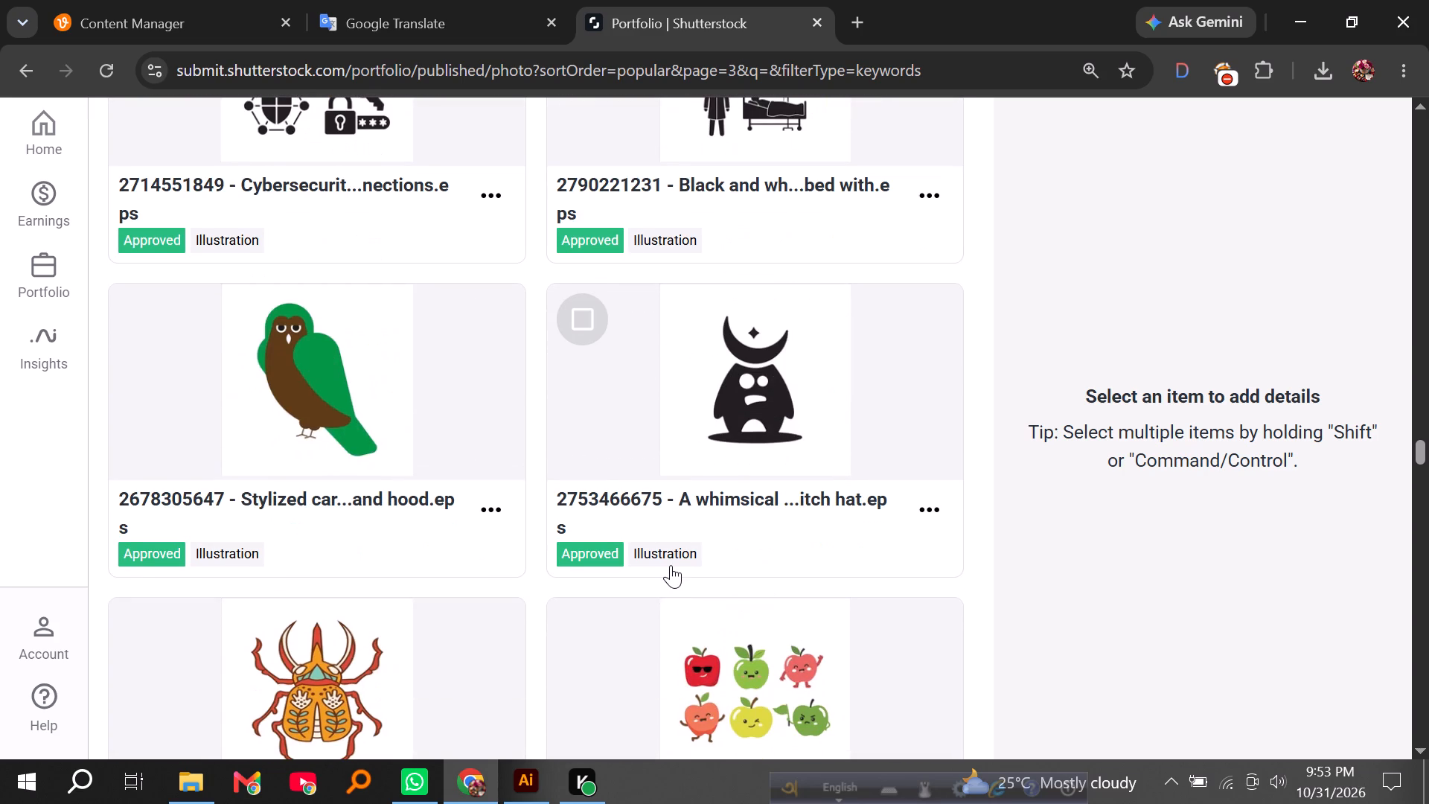
{"action": "scroll", "coordinate": [671, 565], "scroll_direction": "down", "scroll_amount": 4}
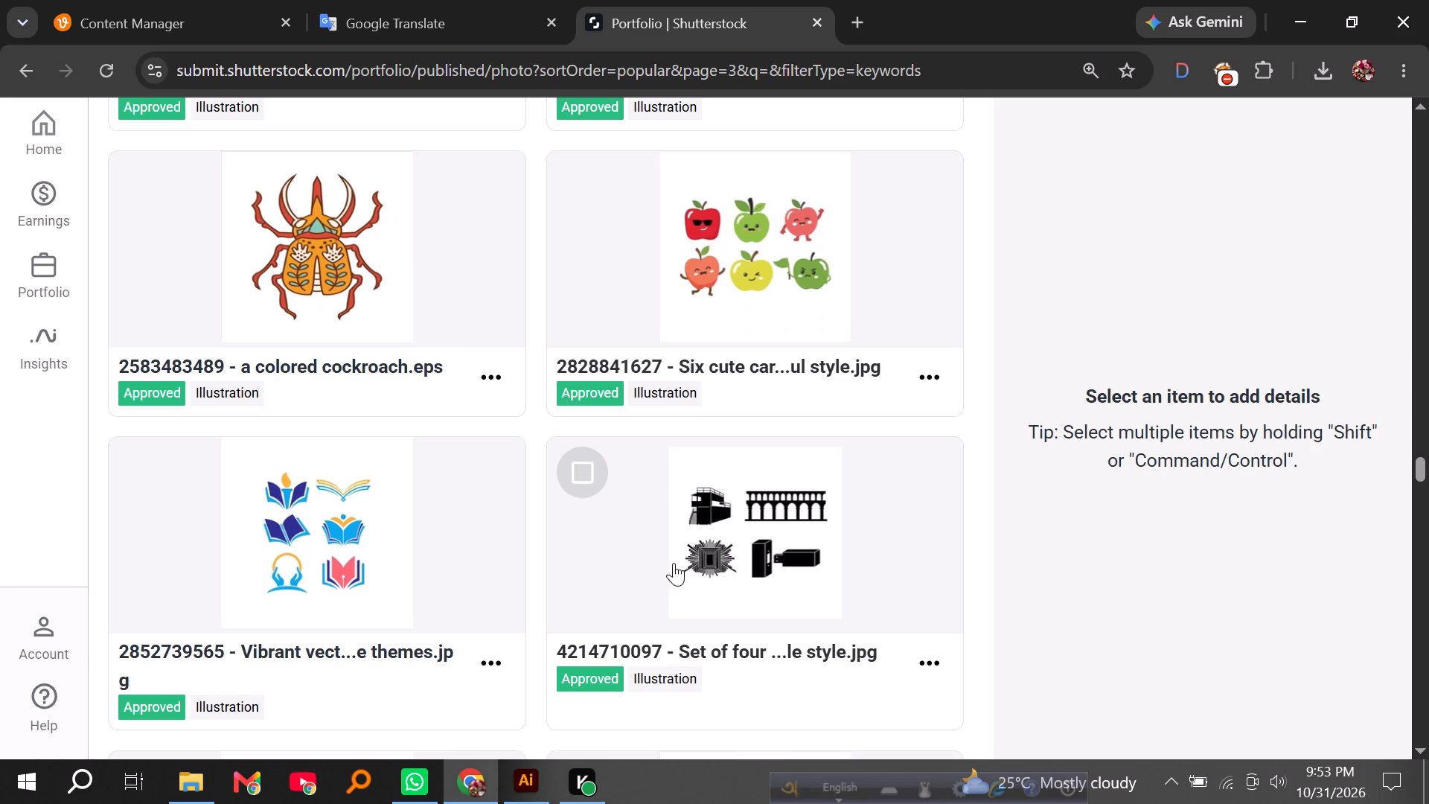
{"action": "scroll", "coordinate": [673, 573], "scroll_direction": "down", "scroll_amount": 3}
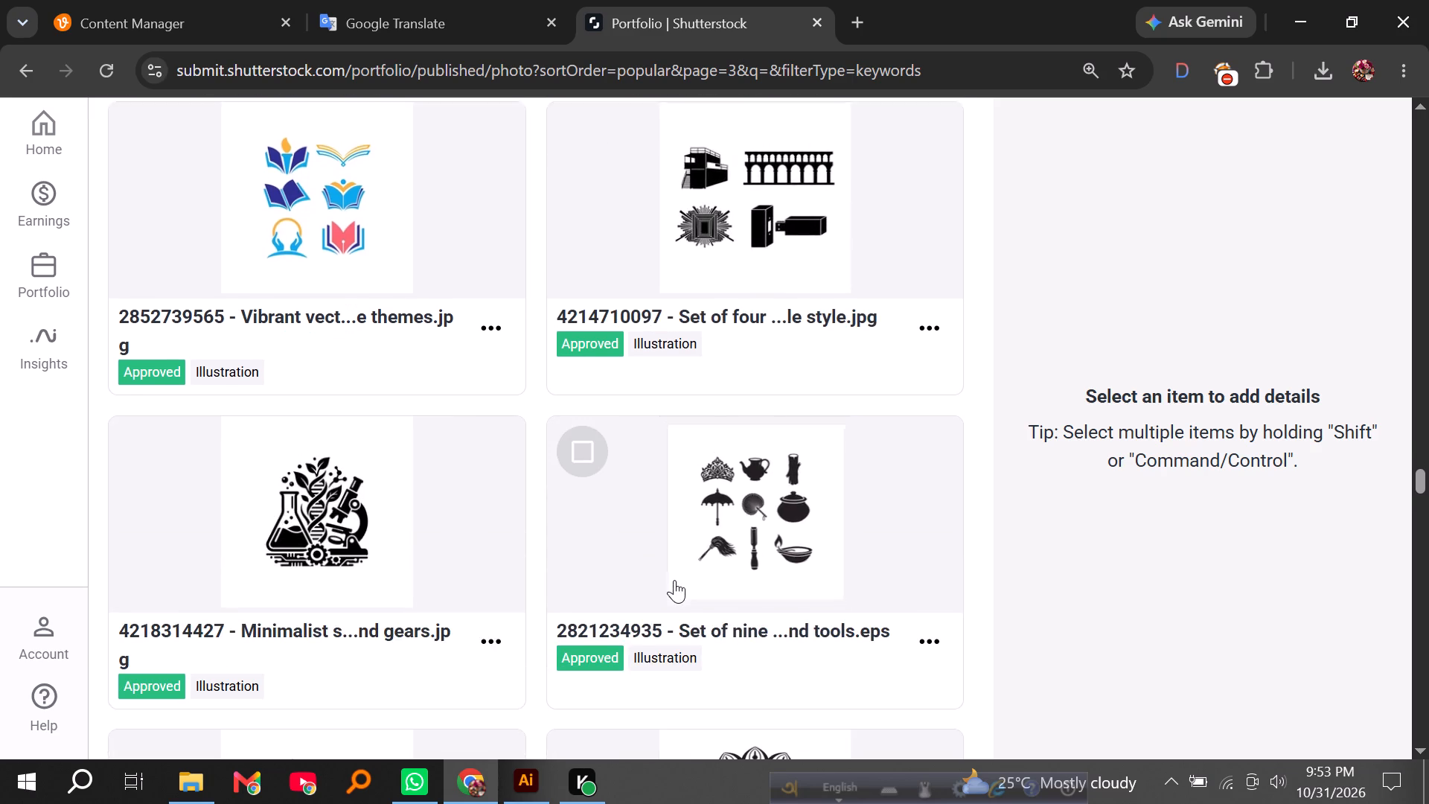
{"action": "scroll", "coordinate": [675, 581], "scroll_direction": "down", "scroll_amount": 8}
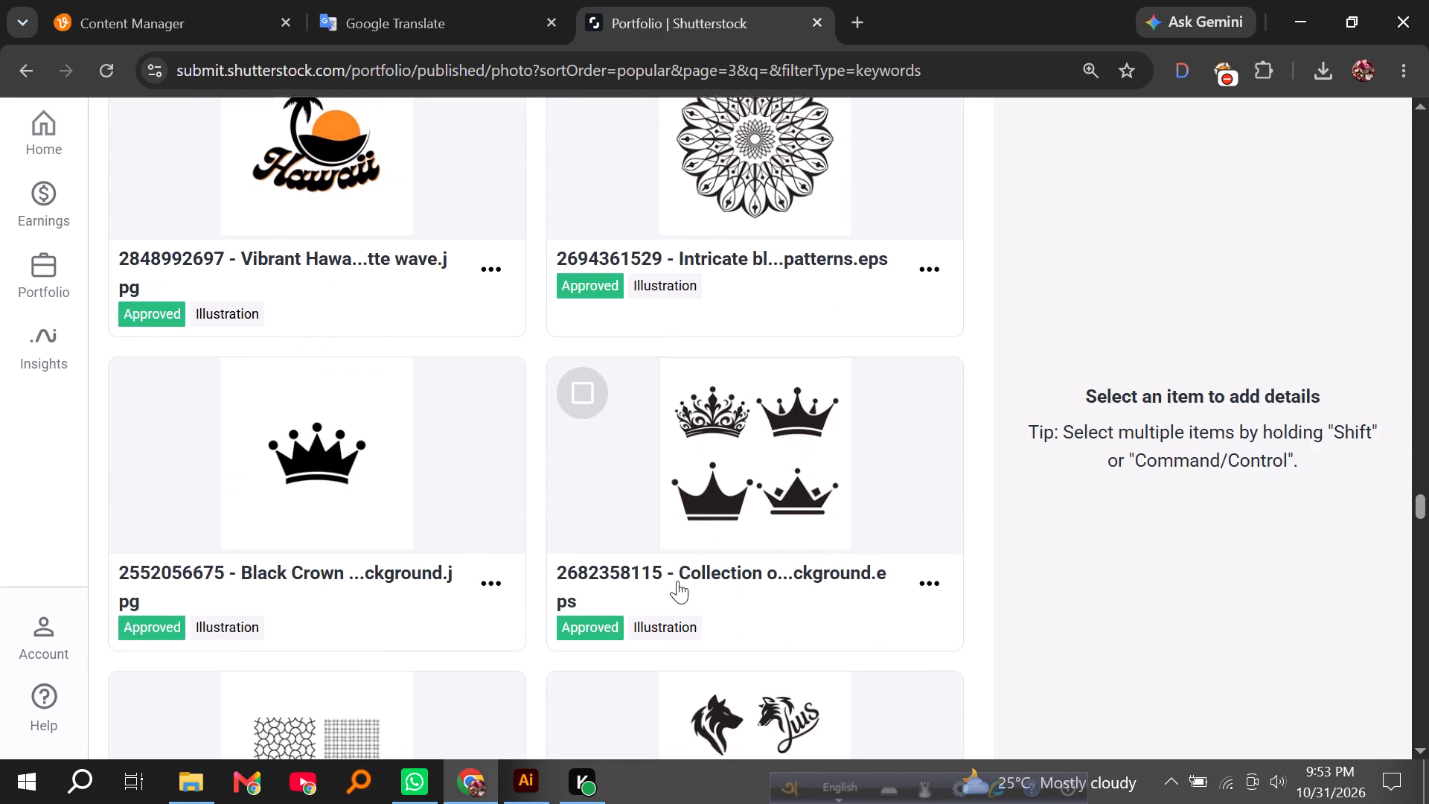
{"action": "scroll", "coordinate": [677, 581], "scroll_direction": "down", "scroll_amount": 6}
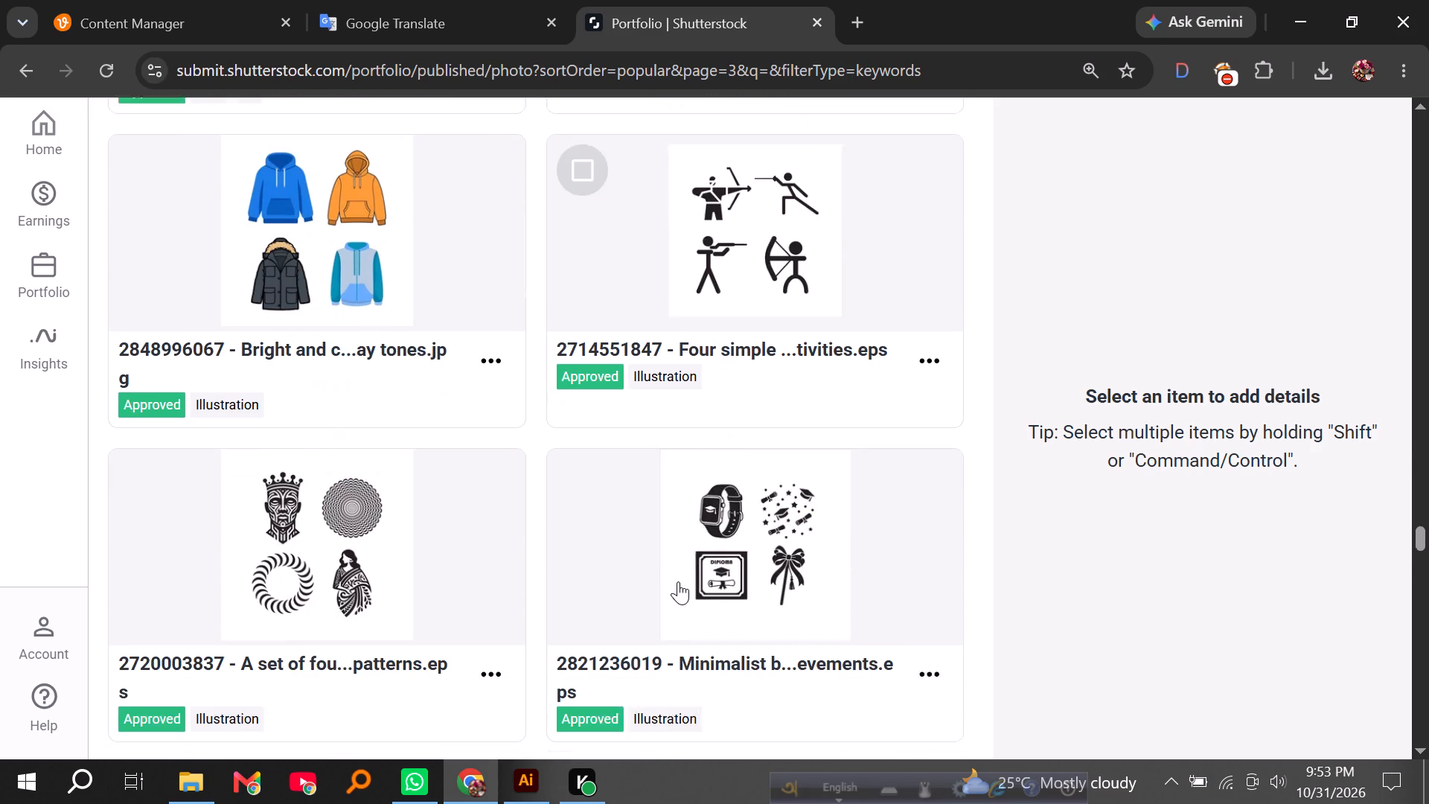
{"action": "scroll", "coordinate": [680, 580], "scroll_direction": "down", "scroll_amount": 7}
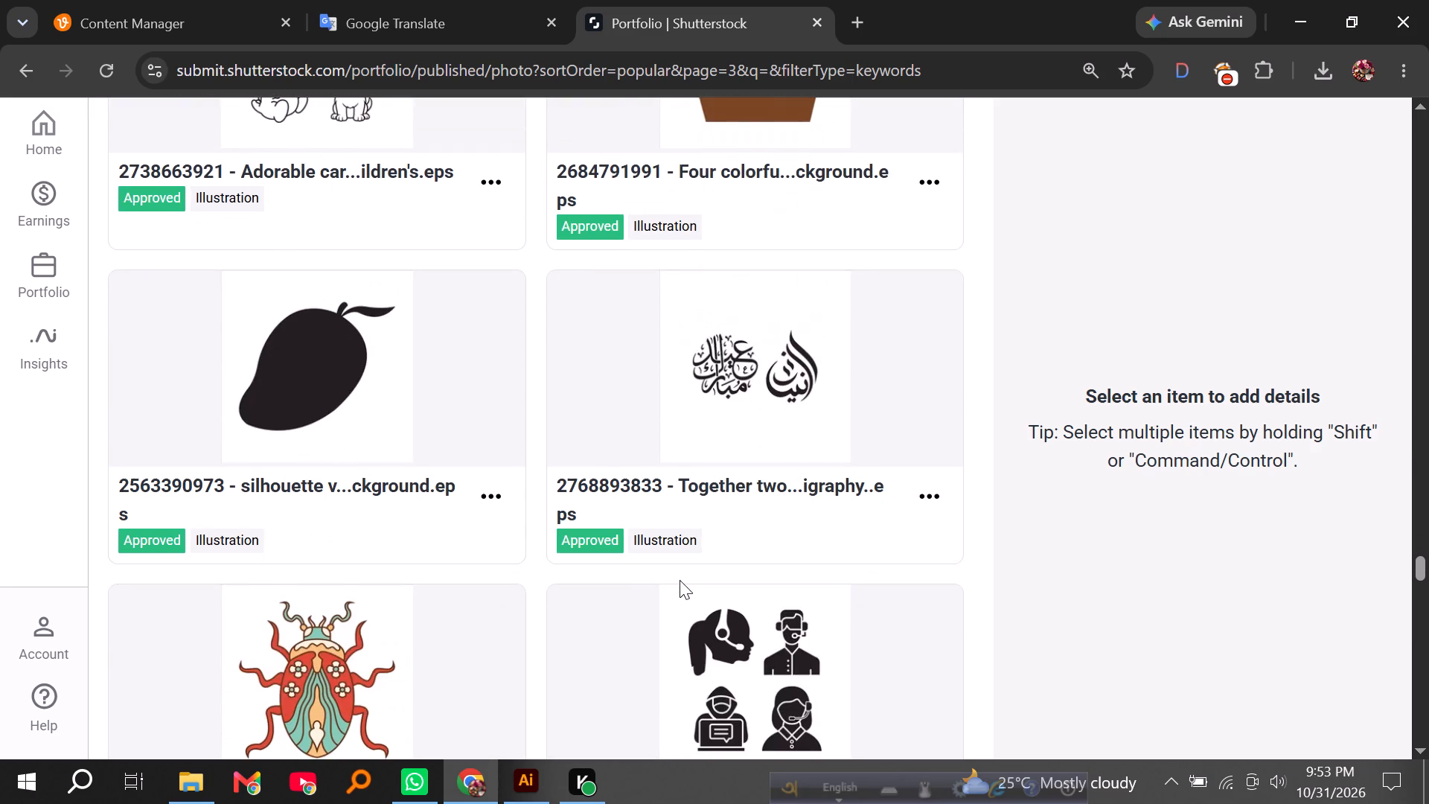
{"action": "scroll", "coordinate": [680, 580], "scroll_direction": "down", "scroll_amount": 7}
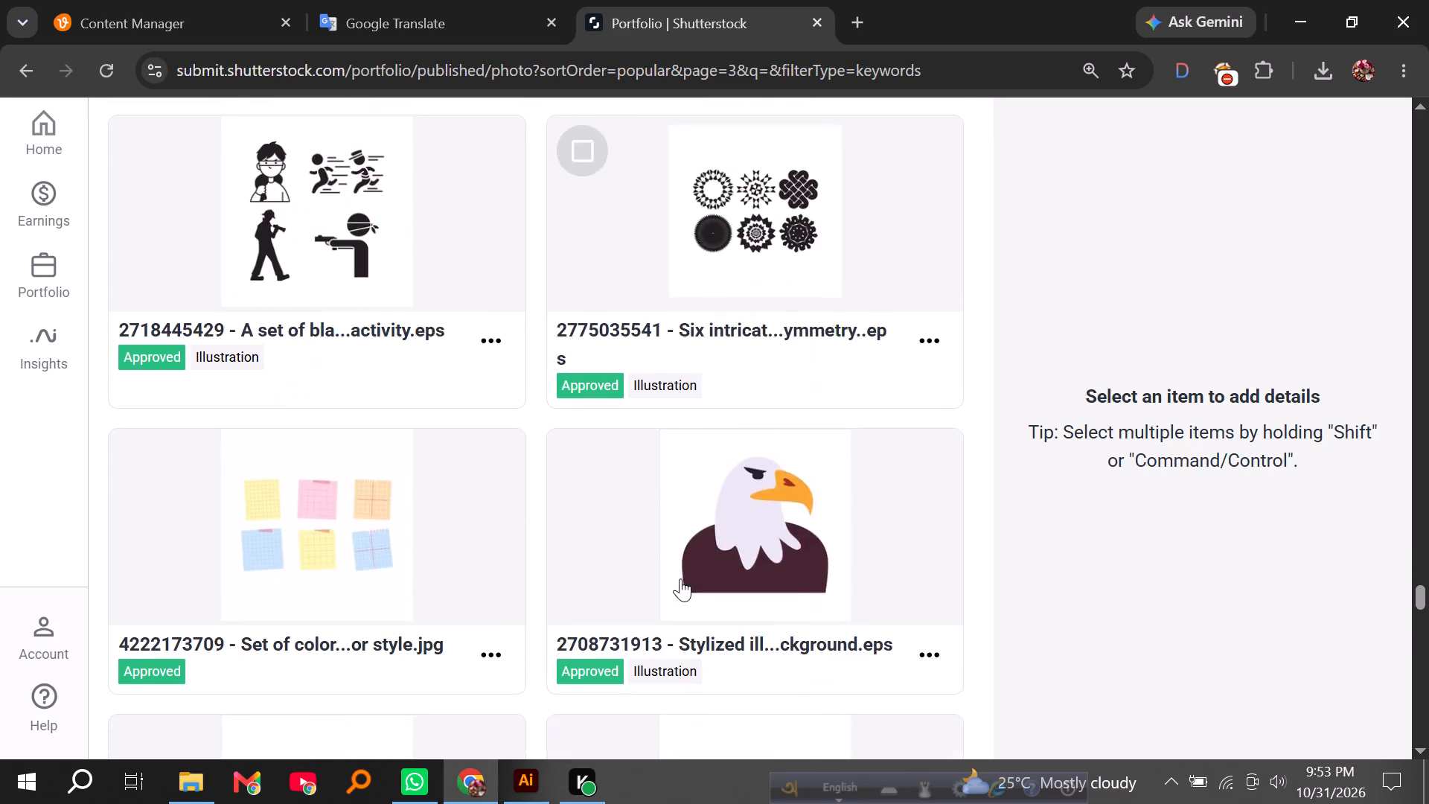
{"action": "scroll", "coordinate": [681, 578], "scroll_direction": "down", "scroll_amount": 8}
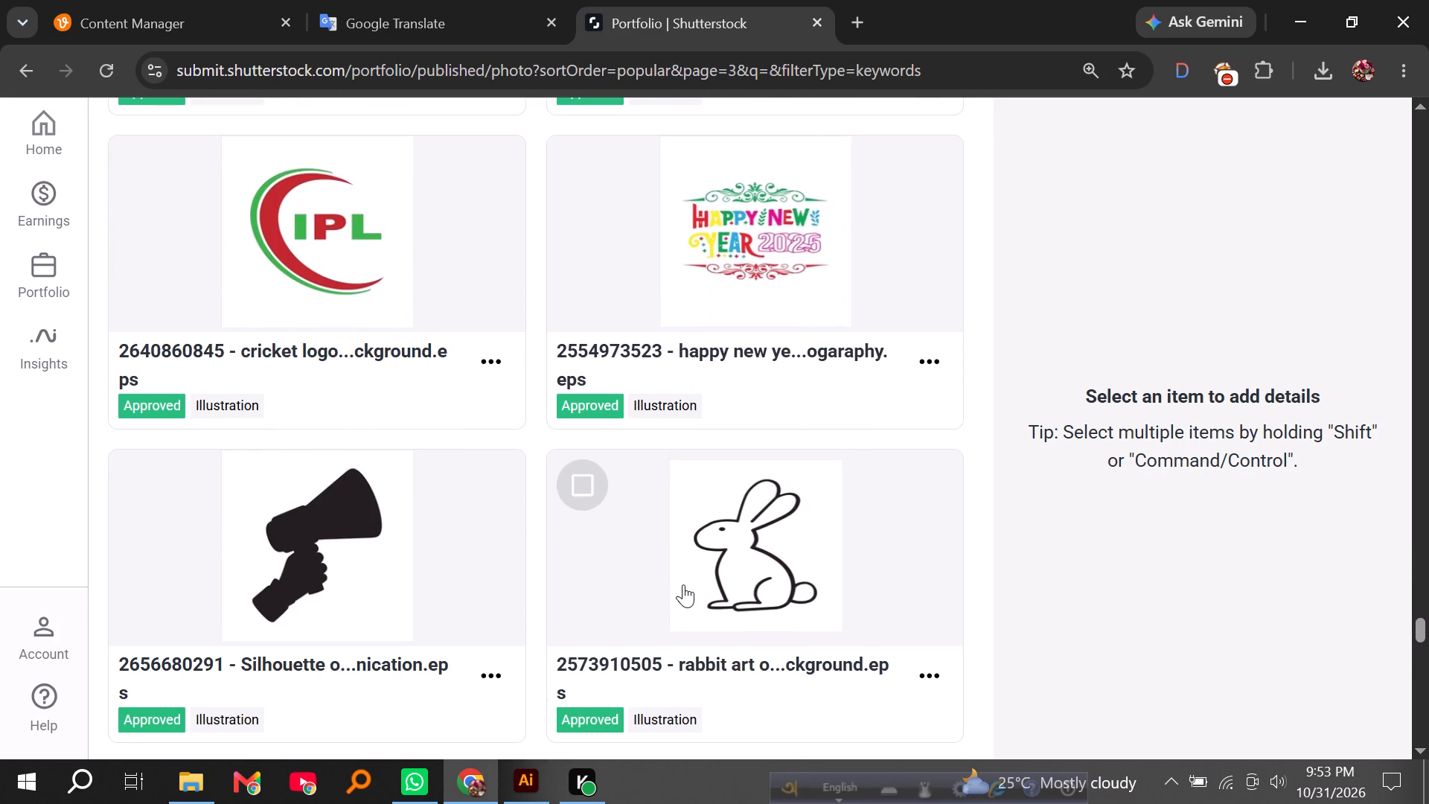
{"action": "scroll", "coordinate": [683, 584], "scroll_direction": "down", "scroll_amount": 5}
{"action": "scroll", "coordinate": [683, 586], "scroll_direction": "up", "scroll_amount": 2}
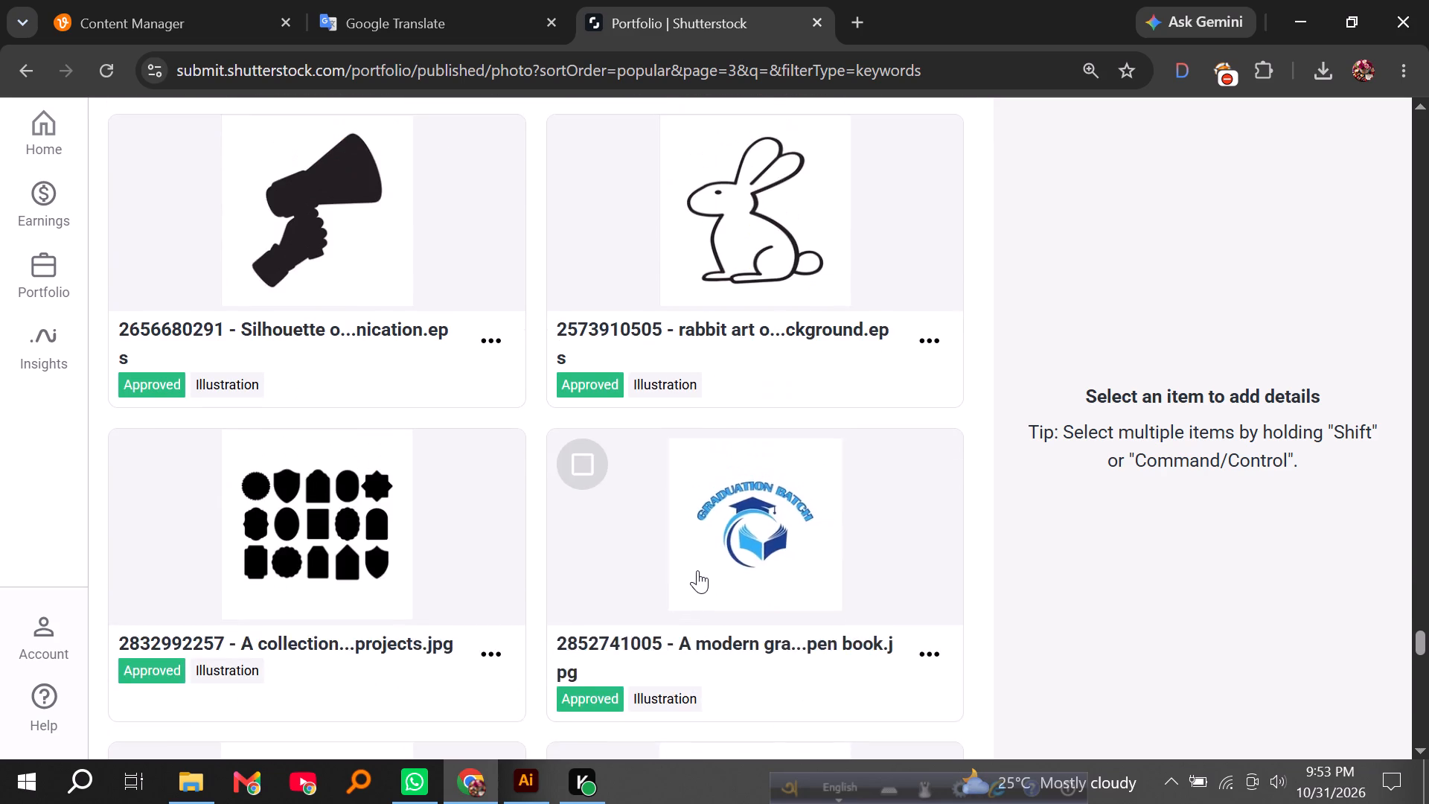
{"action": "scroll", "coordinate": [697, 570], "scroll_direction": "down", "scroll_amount": 8}
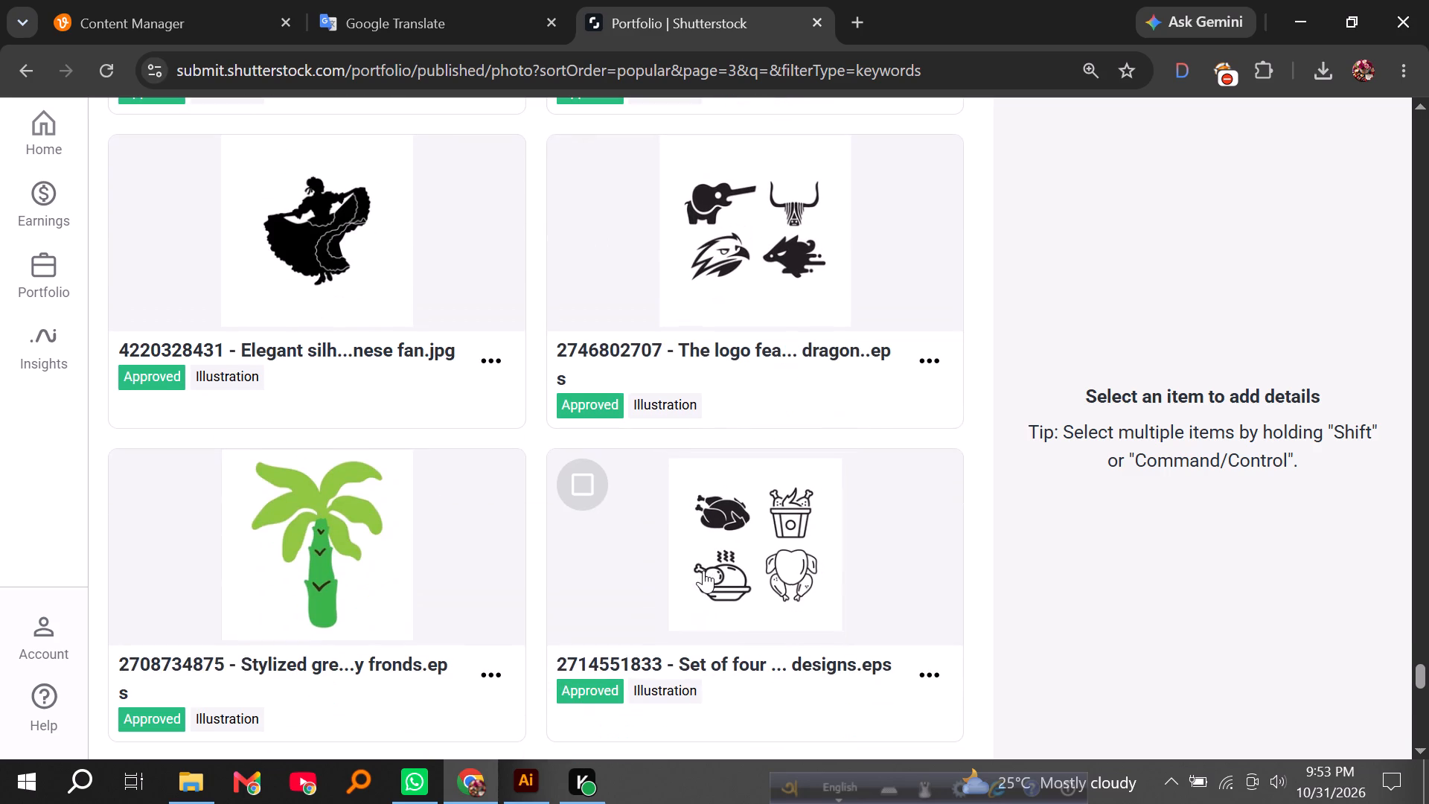
{"action": "scroll", "coordinate": [670, 534], "scroll_direction": "down", "scroll_amount": 5}
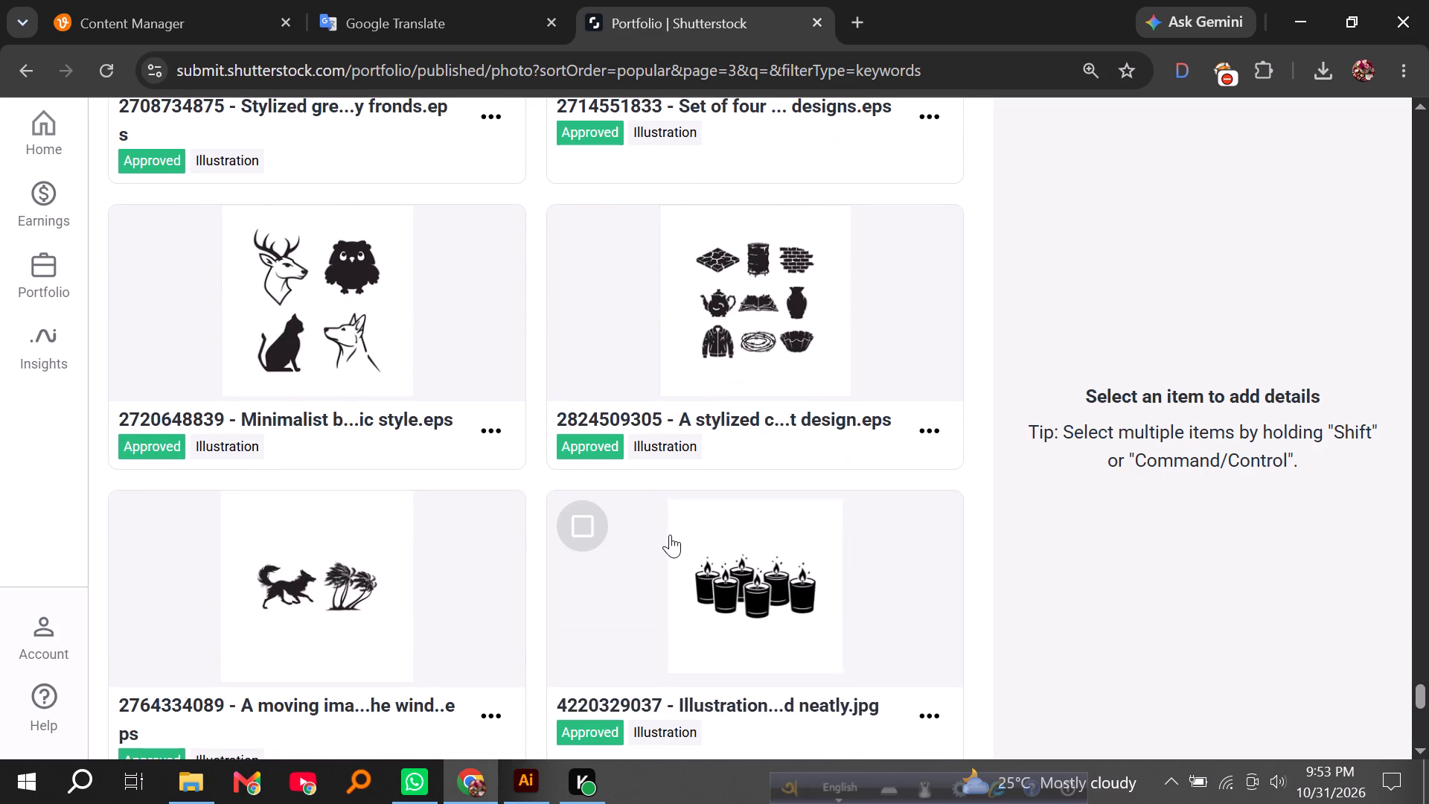
{"action": "scroll", "coordinate": [670, 535], "scroll_direction": "down", "scroll_amount": 2}
Select the dog and palm trees illustration on Shutterstock and copy its description.
{"action": "left_click", "coordinate": [353, 378]}
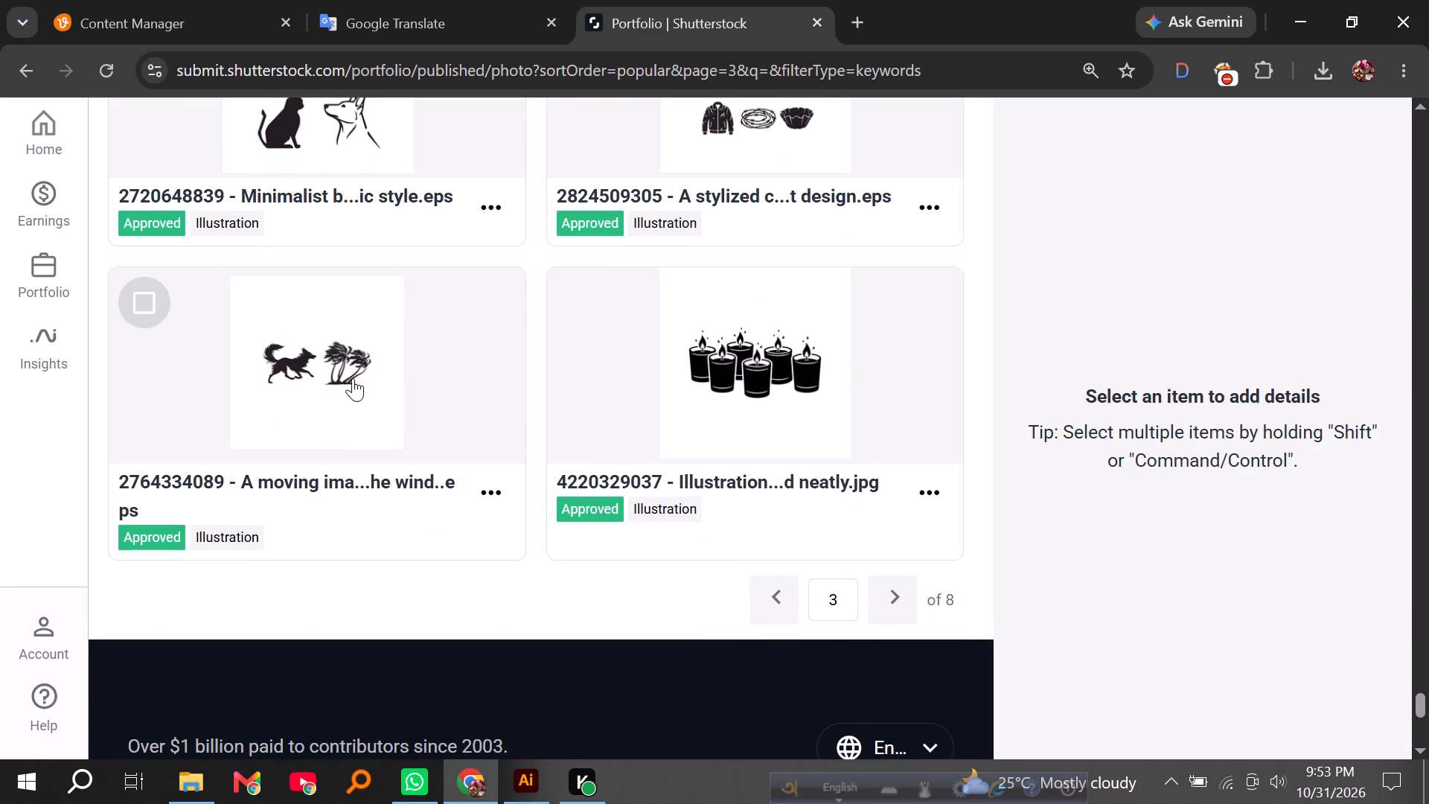
{"action": "triple_click", "coordinate": [1075, 403]}
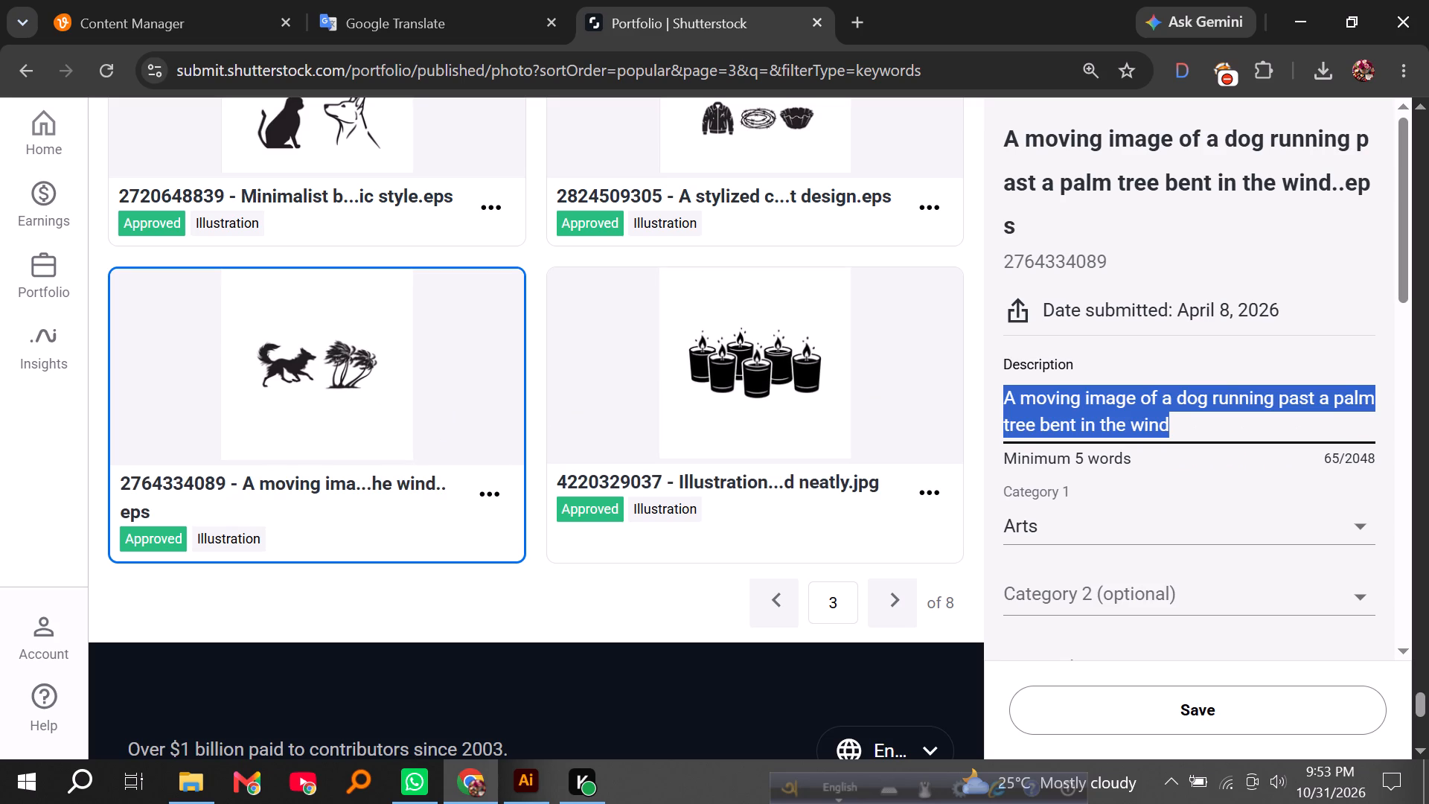
{"action": "key", "text": "ctrl+c"}
On Vecteezy, give the dog and palm trees vector the Free license and mark it AI-generated with Other software "flow".
{"action": "left_click", "coordinate": [181, 0]}
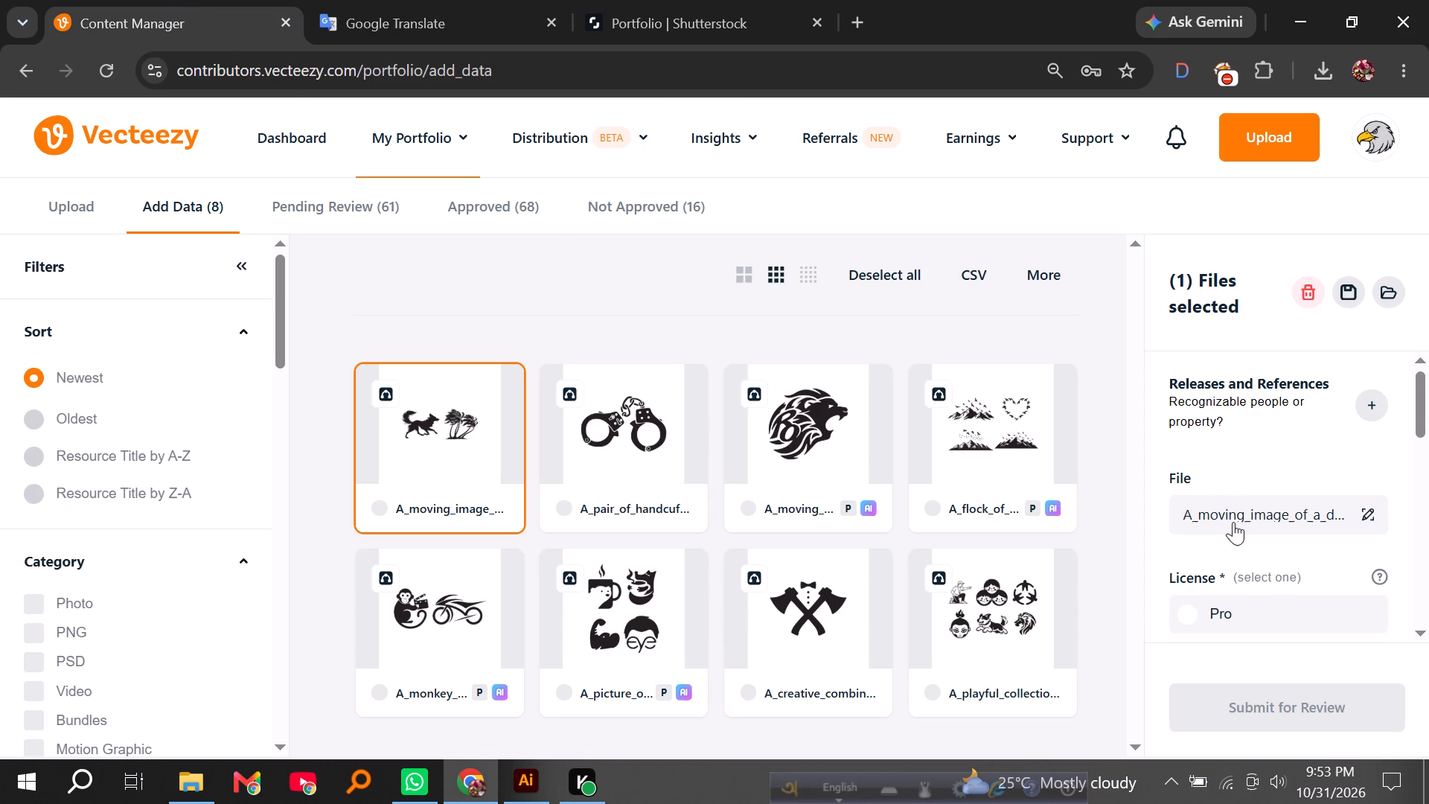
{"action": "scroll", "coordinate": [1235, 524], "scroll_direction": "down", "scroll_amount": 1}
{"action": "left_click", "coordinate": [1233, 542]}
{"action": "scroll", "coordinate": [1242, 507], "scroll_direction": "down", "scroll_amount": 2}
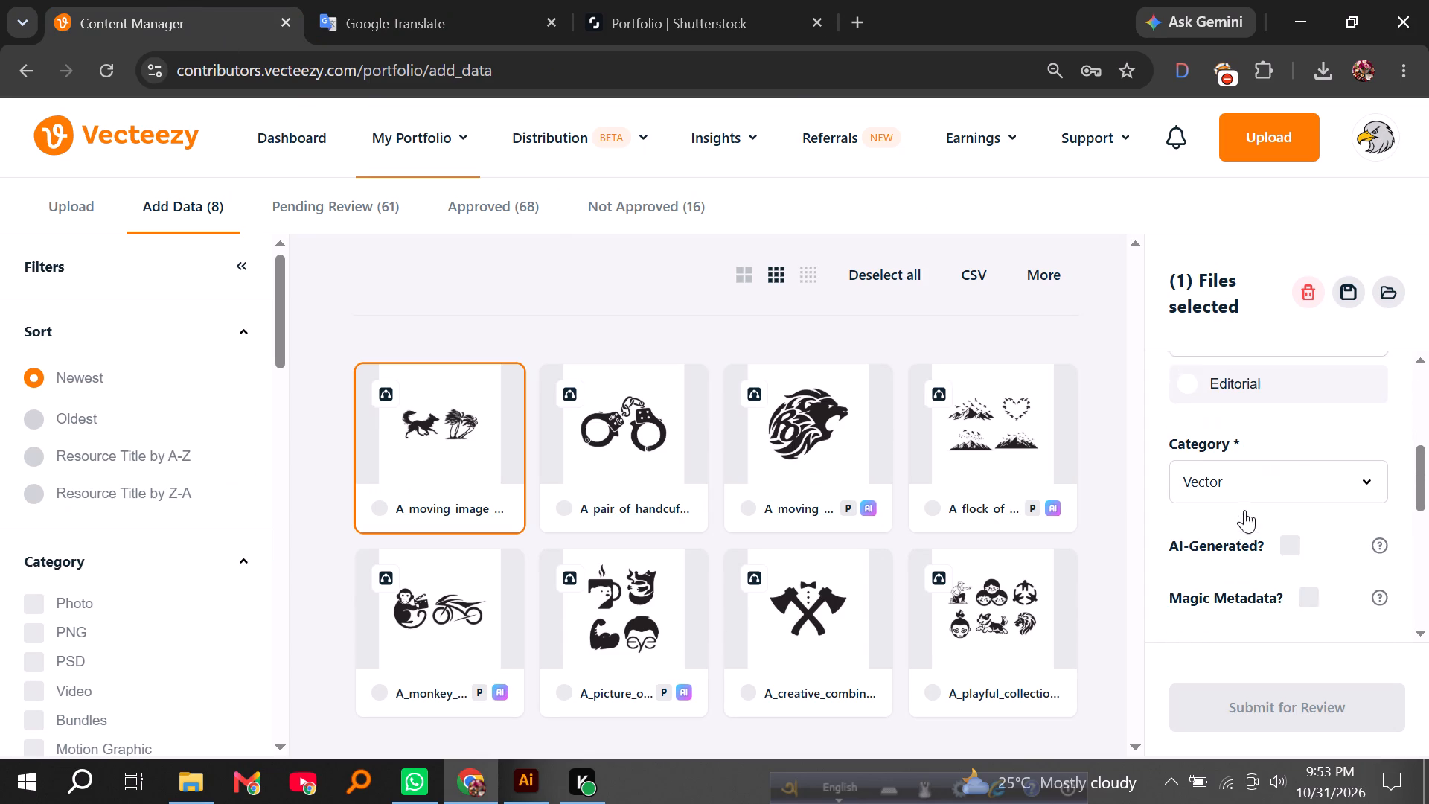
{"action": "left_click", "coordinate": [1291, 523]}
{"action": "scroll", "coordinate": [1266, 599], "scroll_direction": "down", "scroll_amount": 1}
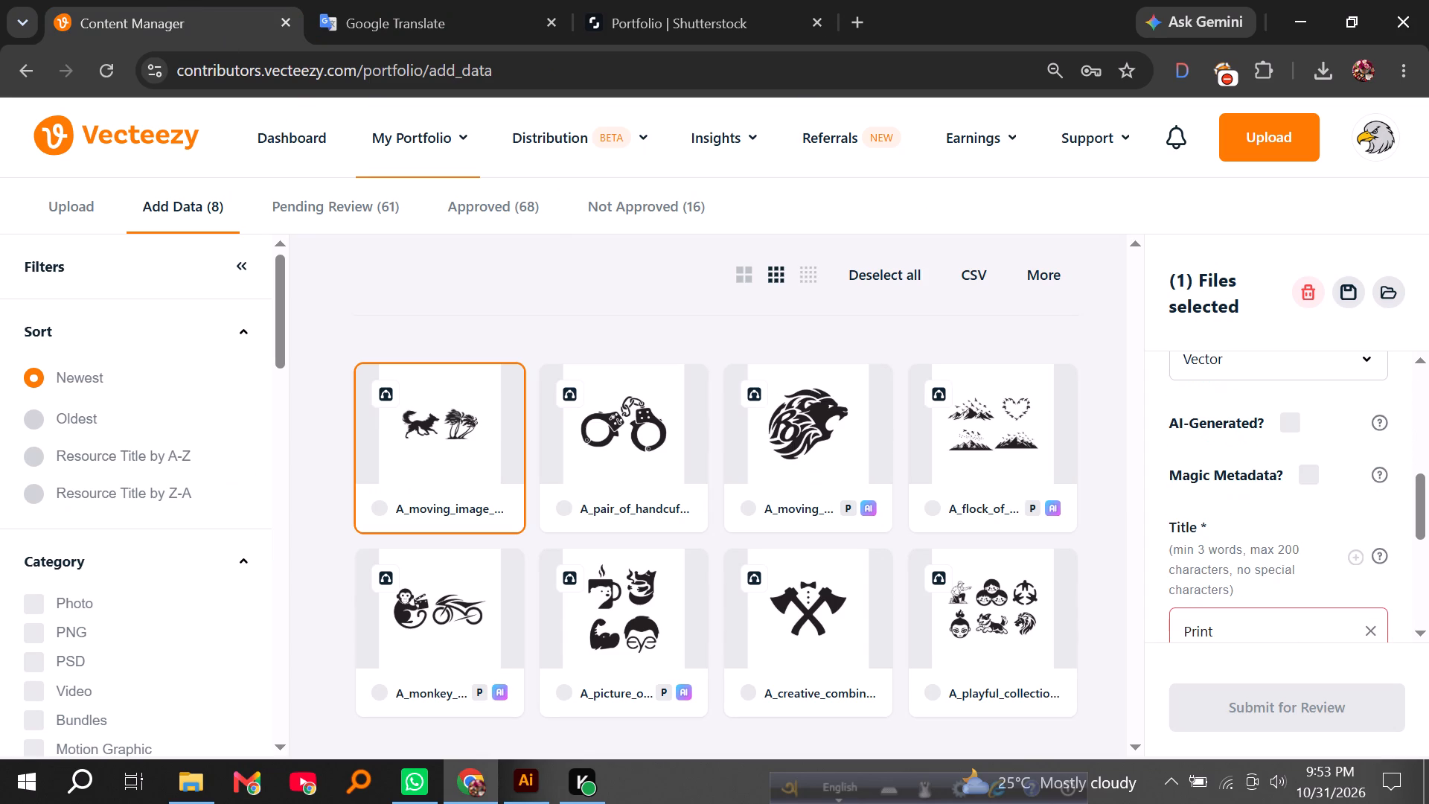
{"action": "left_click", "coordinate": [1289, 424]}
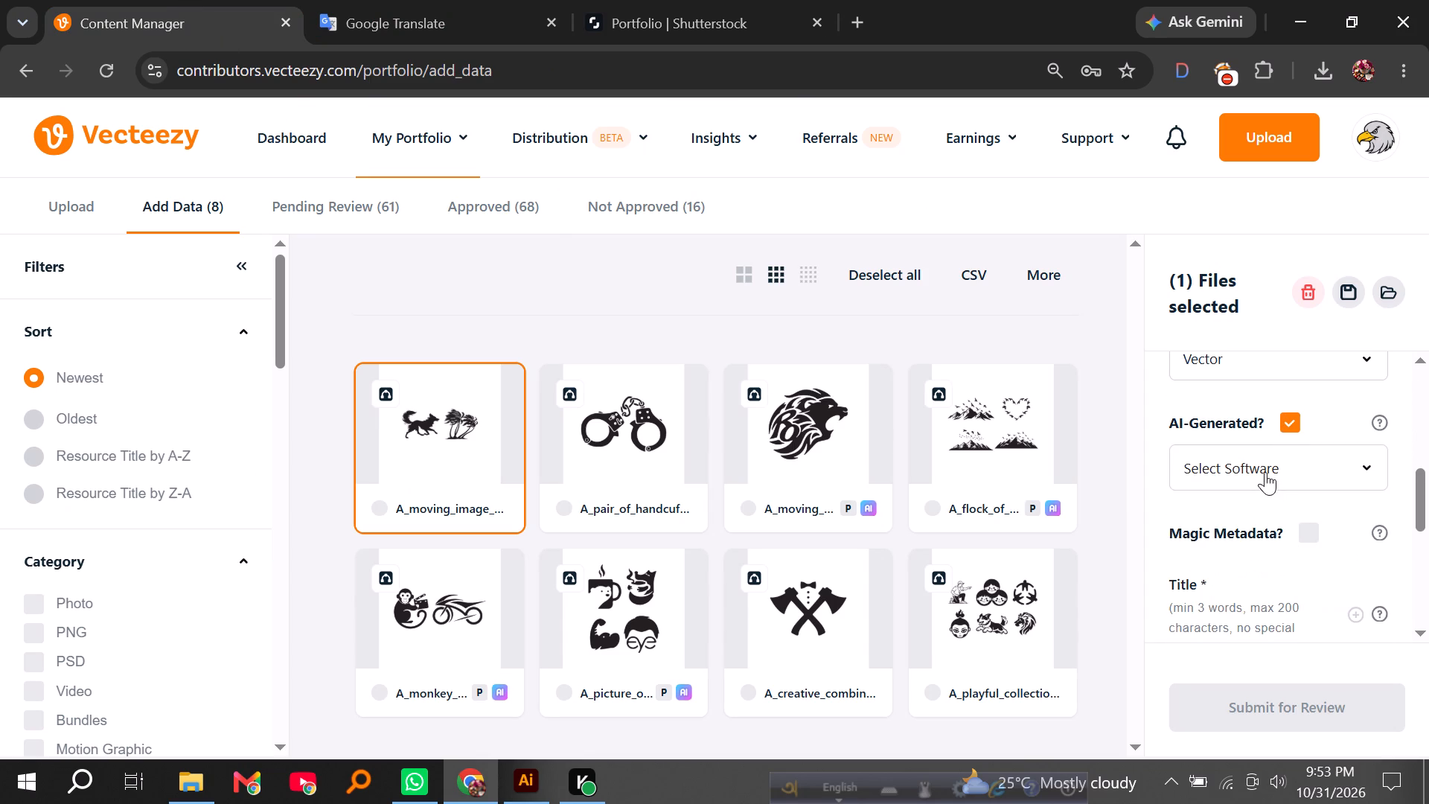
{"action": "left_click", "coordinate": [1265, 472]}
{"action": "left_click", "coordinate": [1270, 647]}
{"action": "left_click", "coordinate": [1259, 709]}
{"action": "left_click", "coordinate": [1279, 642]}
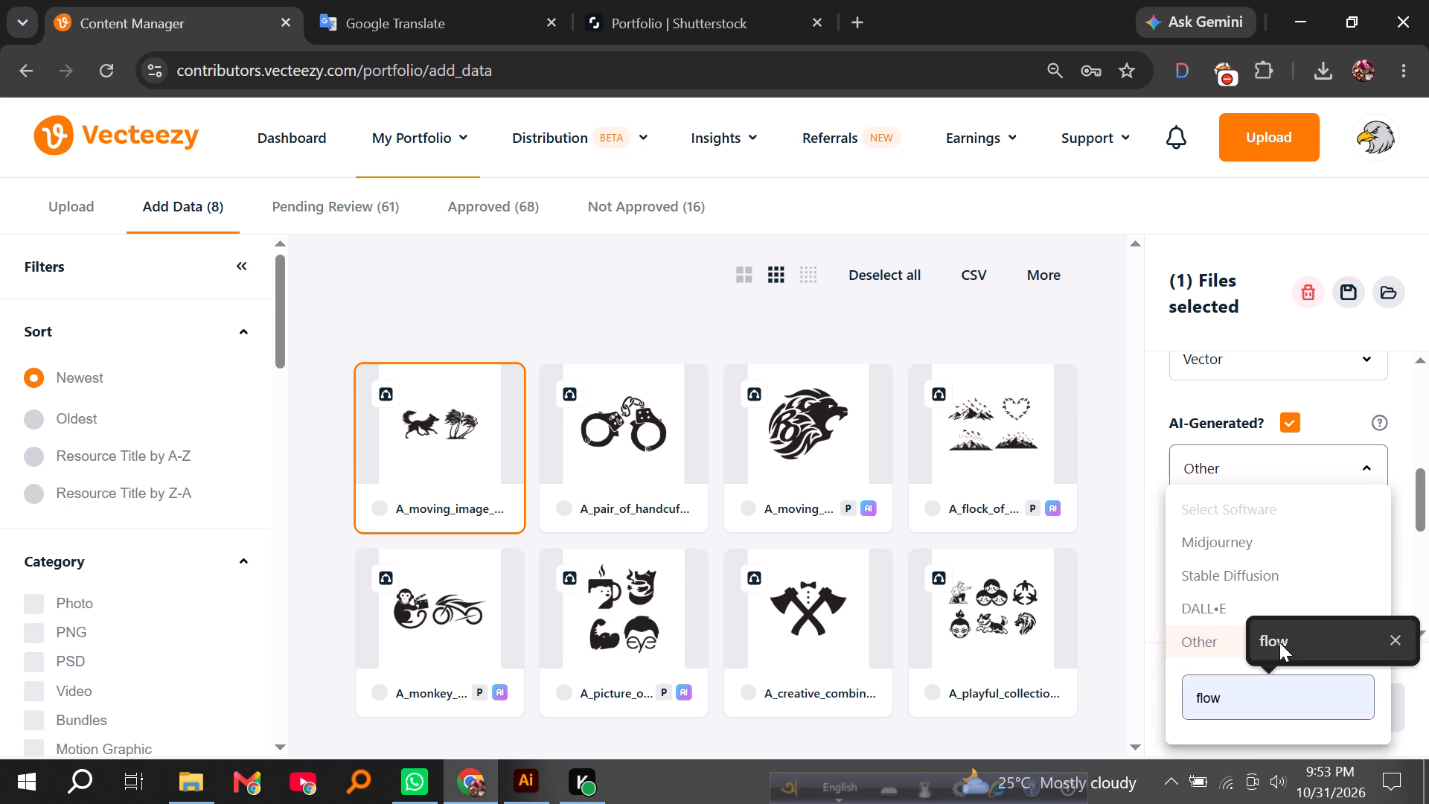
{"action": "key", "text": "Return"}
Replace the title "Print" with the copied "A moving image of a dog running past a palm tree bent in the wind".
{"action": "scroll", "coordinate": [1297, 571], "scroll_direction": "down", "scroll_amount": 2}
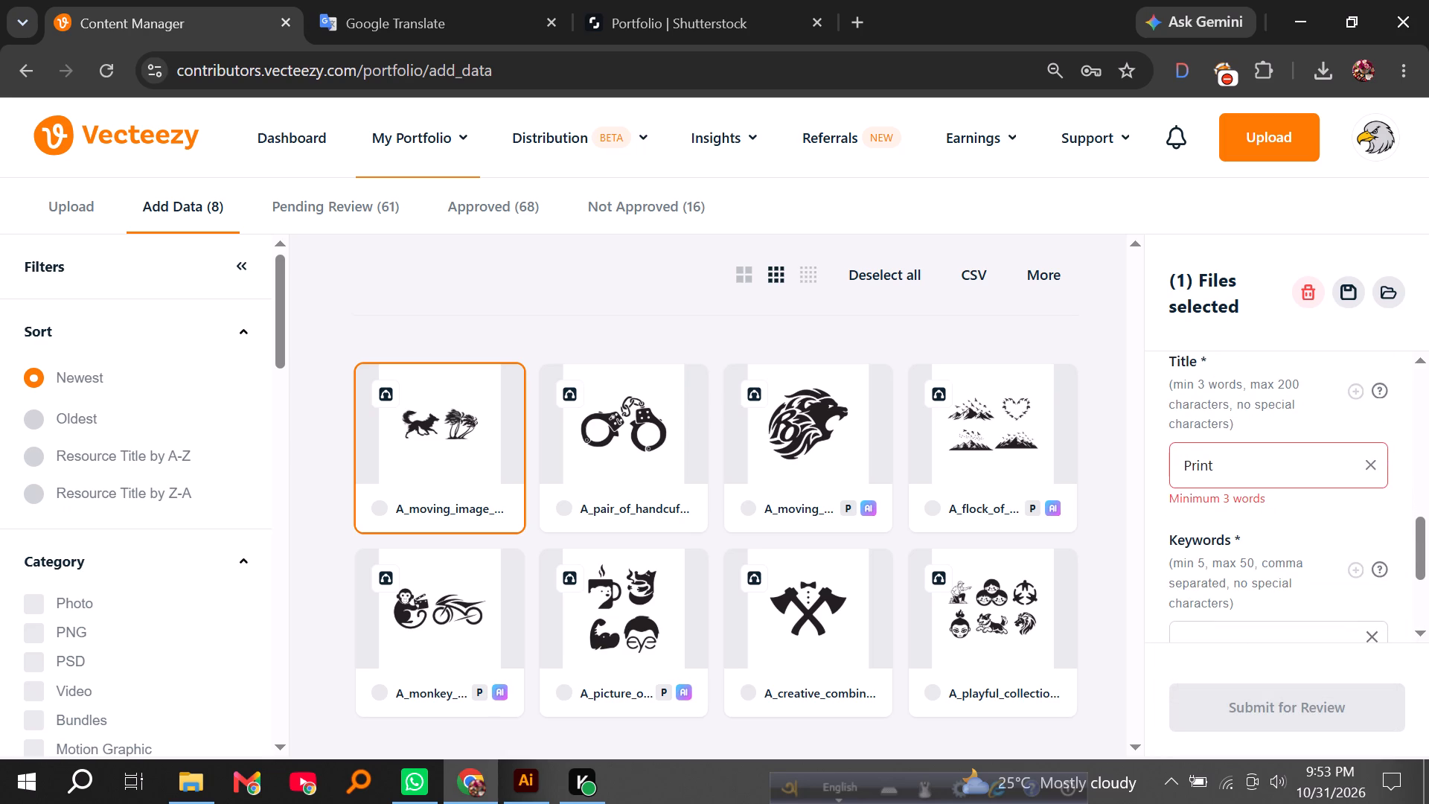
{"action": "left_click_drag", "start_coordinate": [1250, 450], "coordinate": [1137, 465]}
{"action": "key", "text": "ctrl+v"}
Copy all keywords from the matching Shutterstock illustration into the keywords of the dog and palm trees vector on Vecteezy.
{"action": "scroll", "coordinate": [1327, 538], "scroll_direction": "down", "scroll_amount": 1}
{"action": "left_click", "coordinate": [1295, 537]}
{"action": "left_click", "coordinate": [637, 0]}
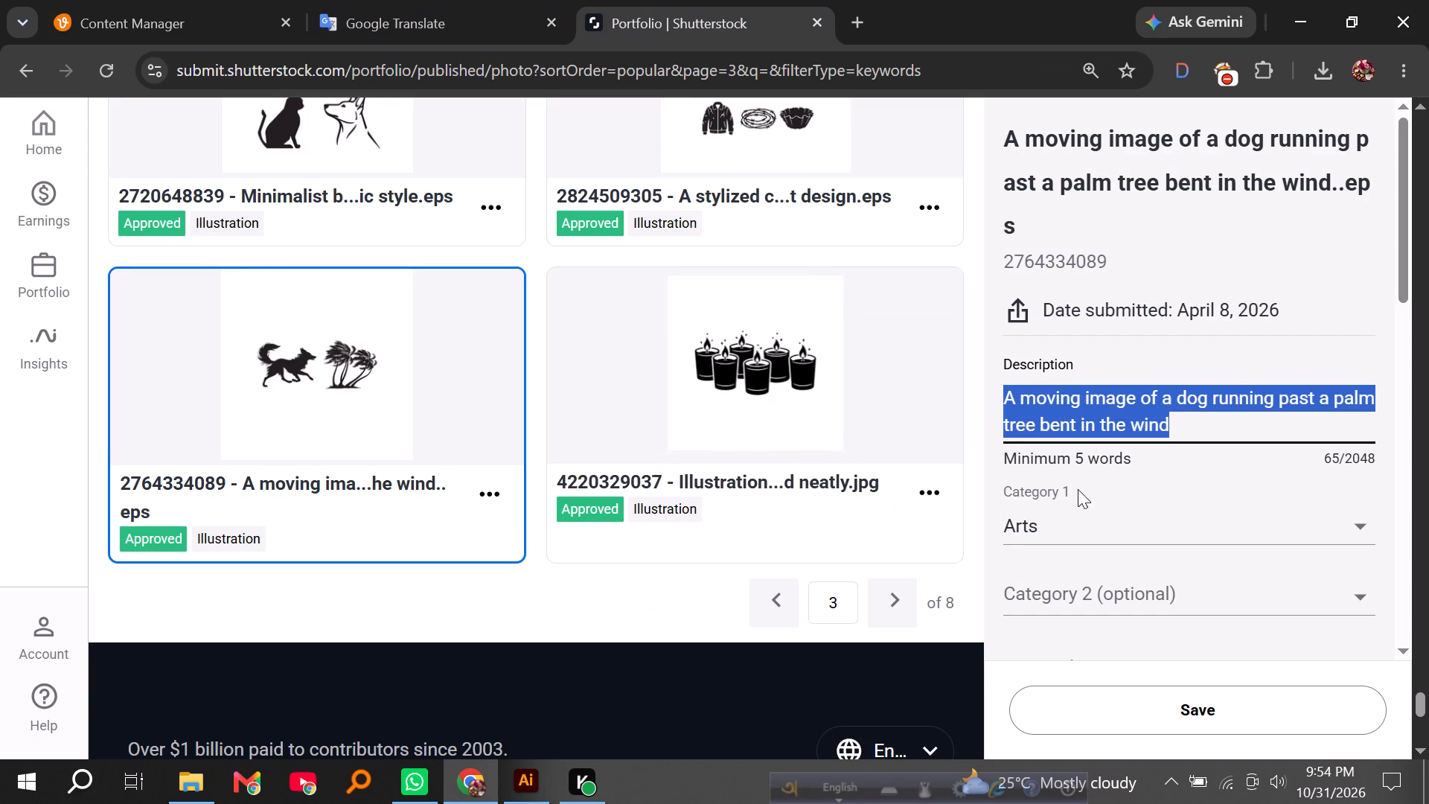
{"action": "scroll", "coordinate": [1089, 494], "scroll_direction": "down", "scroll_amount": 2}
{"action": "left_click", "coordinate": [1349, 447]}
{"action": "left_click", "coordinate": [1265, 494]}
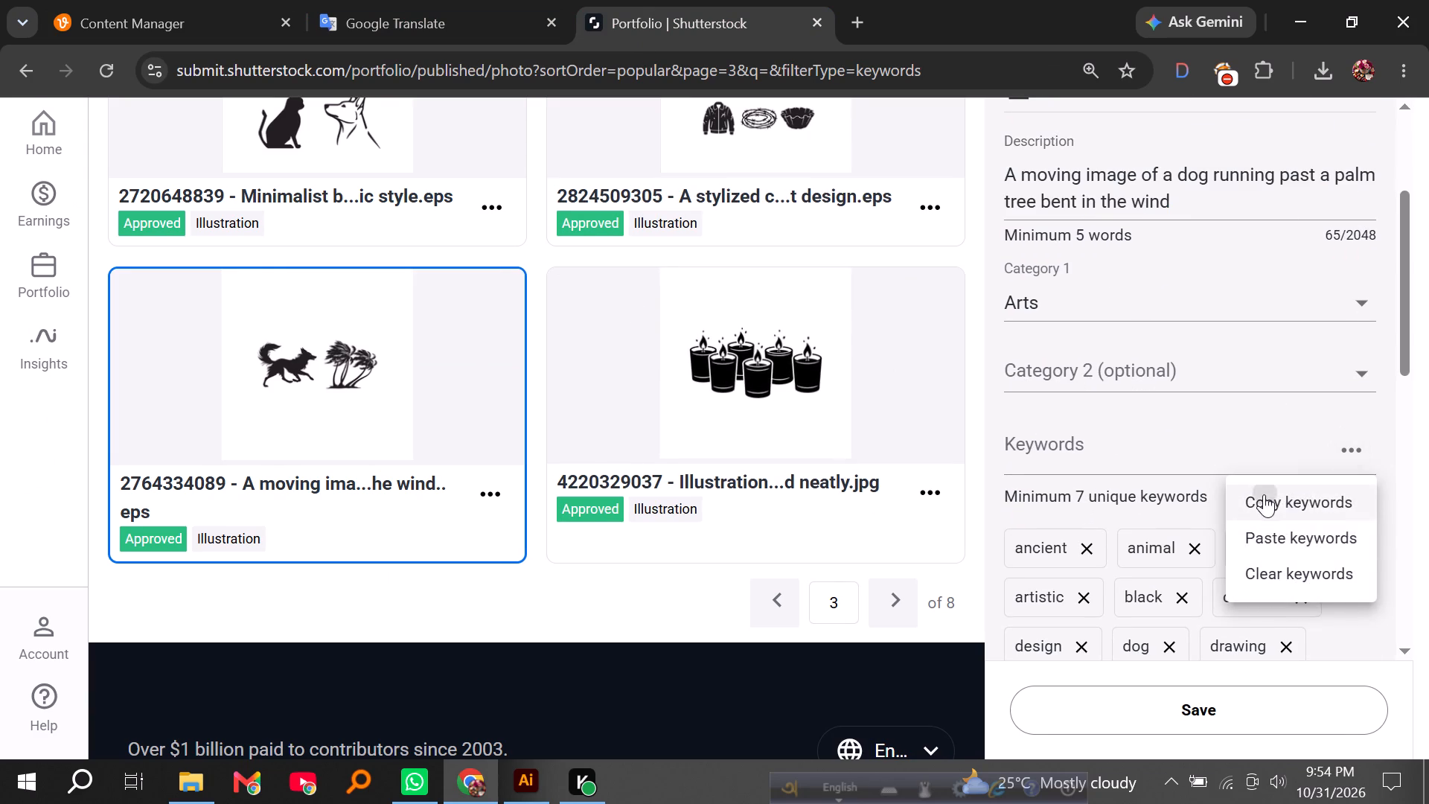
{"action": "left_click", "coordinate": [187, 0]}
{"action": "key", "text": "ctrl+v"}
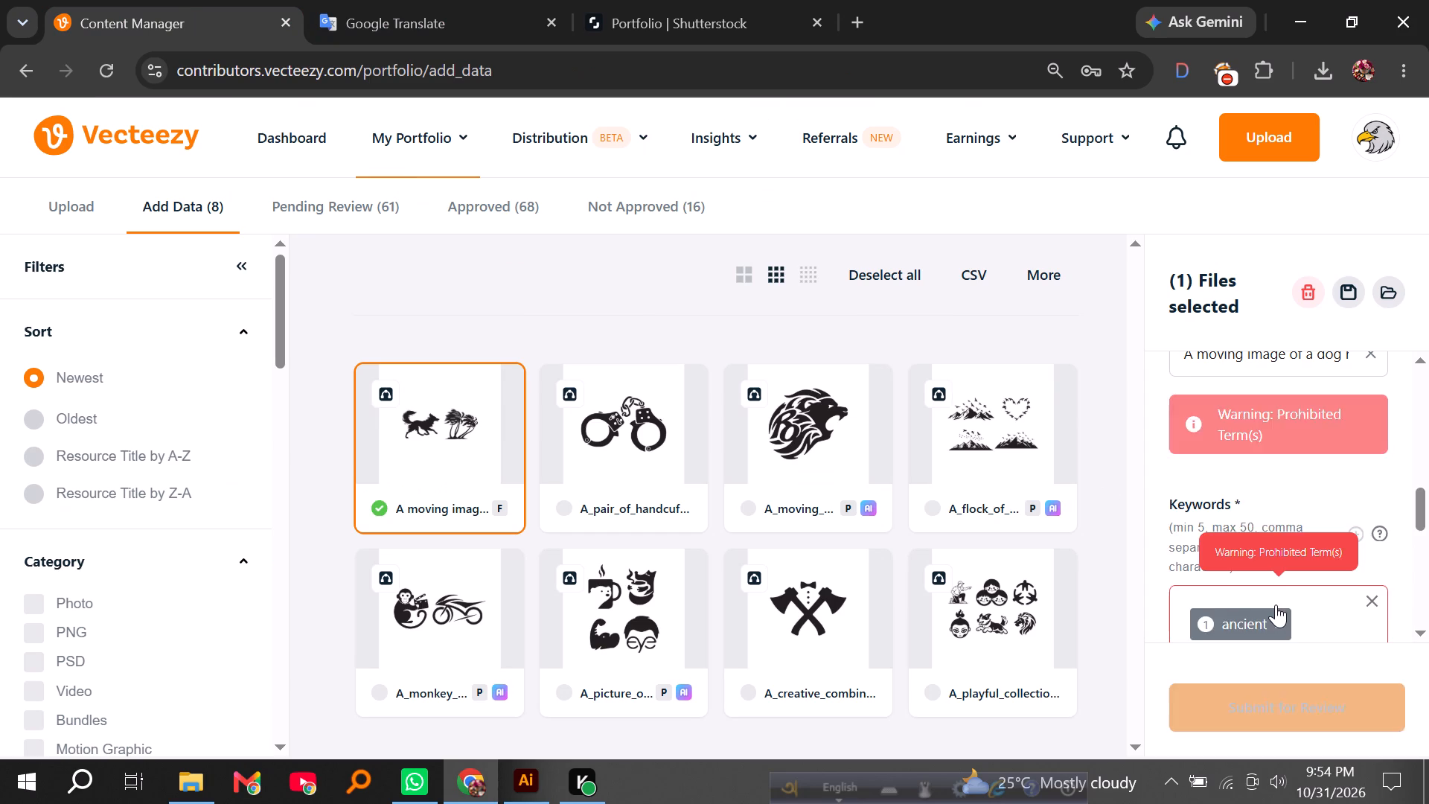
Remove the prohibited keyword "vector" from the dog and palm trees vector.
{"action": "scroll", "coordinate": [1301, 601], "scroll_direction": "down", "scroll_amount": 5}
{"action": "left_click", "coordinate": [1250, 561]}
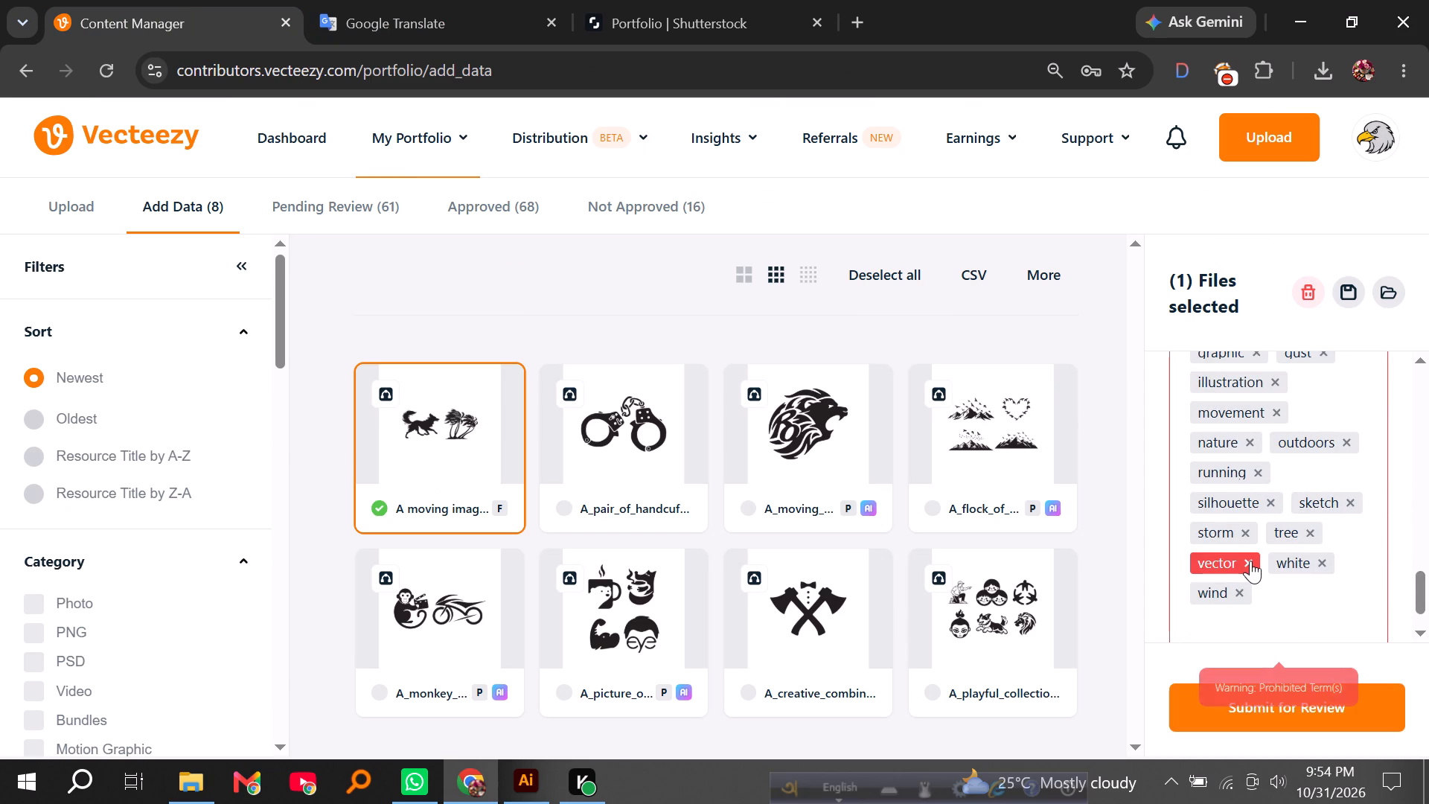
Save the entered data of the dog and palm trees vector on Vecteezy.
{"action": "left_click", "coordinate": [1356, 292]}
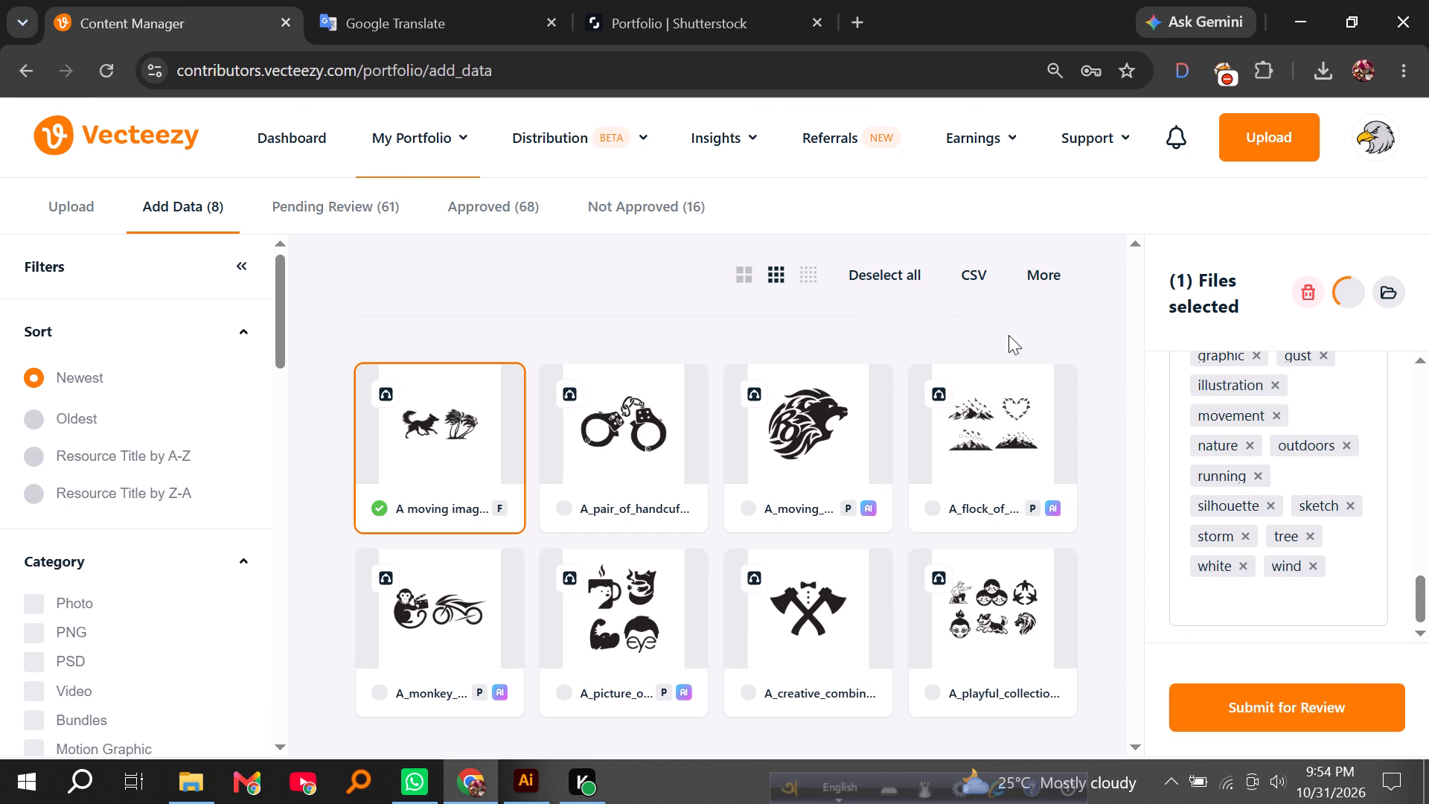
{"action": "left_click", "coordinate": [1340, 295]}
{"action": "left_click", "coordinate": [1351, 293]}
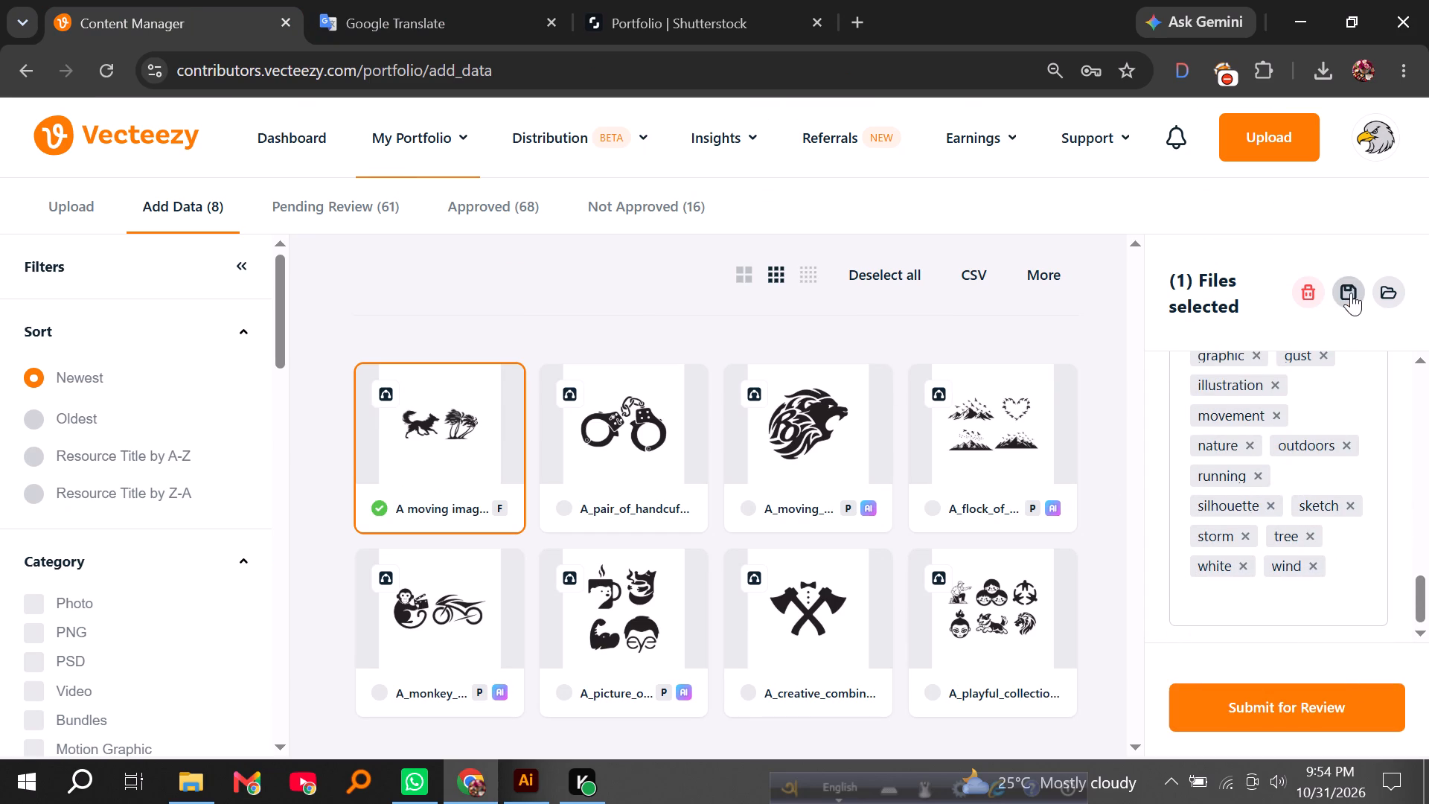
Find the crossed axes and bow-tie illustration on page 4 of the Shutterstock portfolio and copy its description.
{"action": "left_click", "coordinate": [625, 450]}
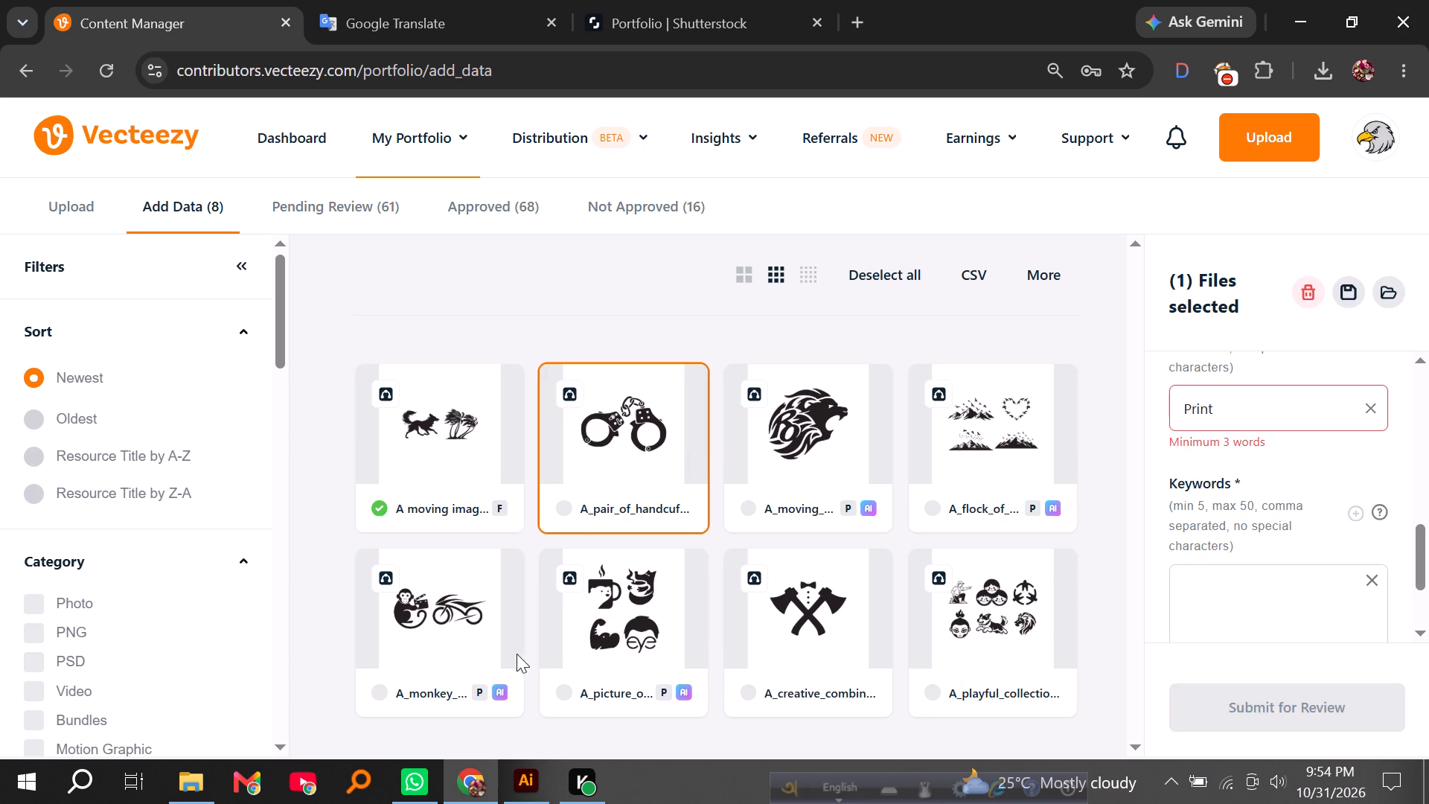
{"action": "left_click", "coordinate": [655, 0]}
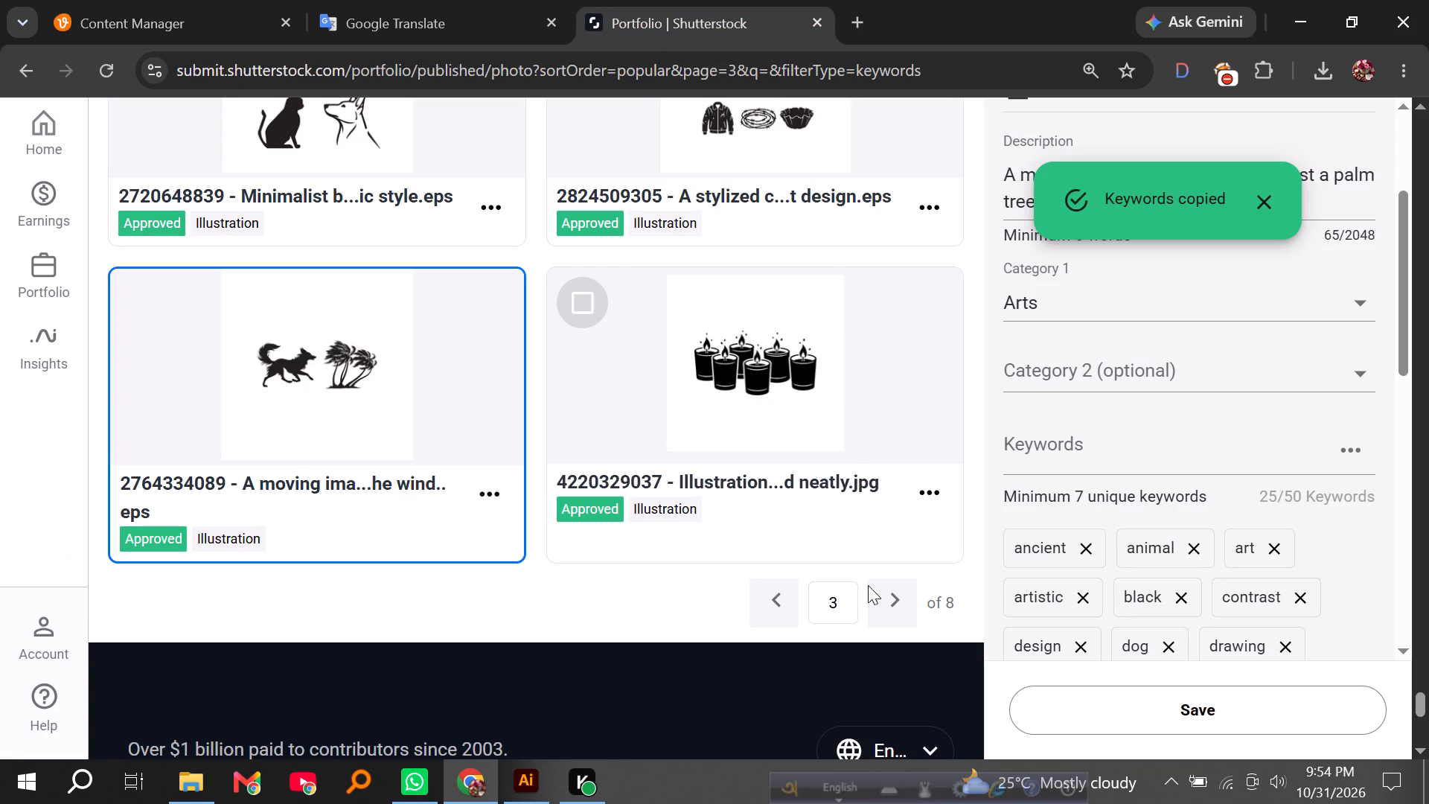
{"action": "left_click", "coordinate": [892, 599]}
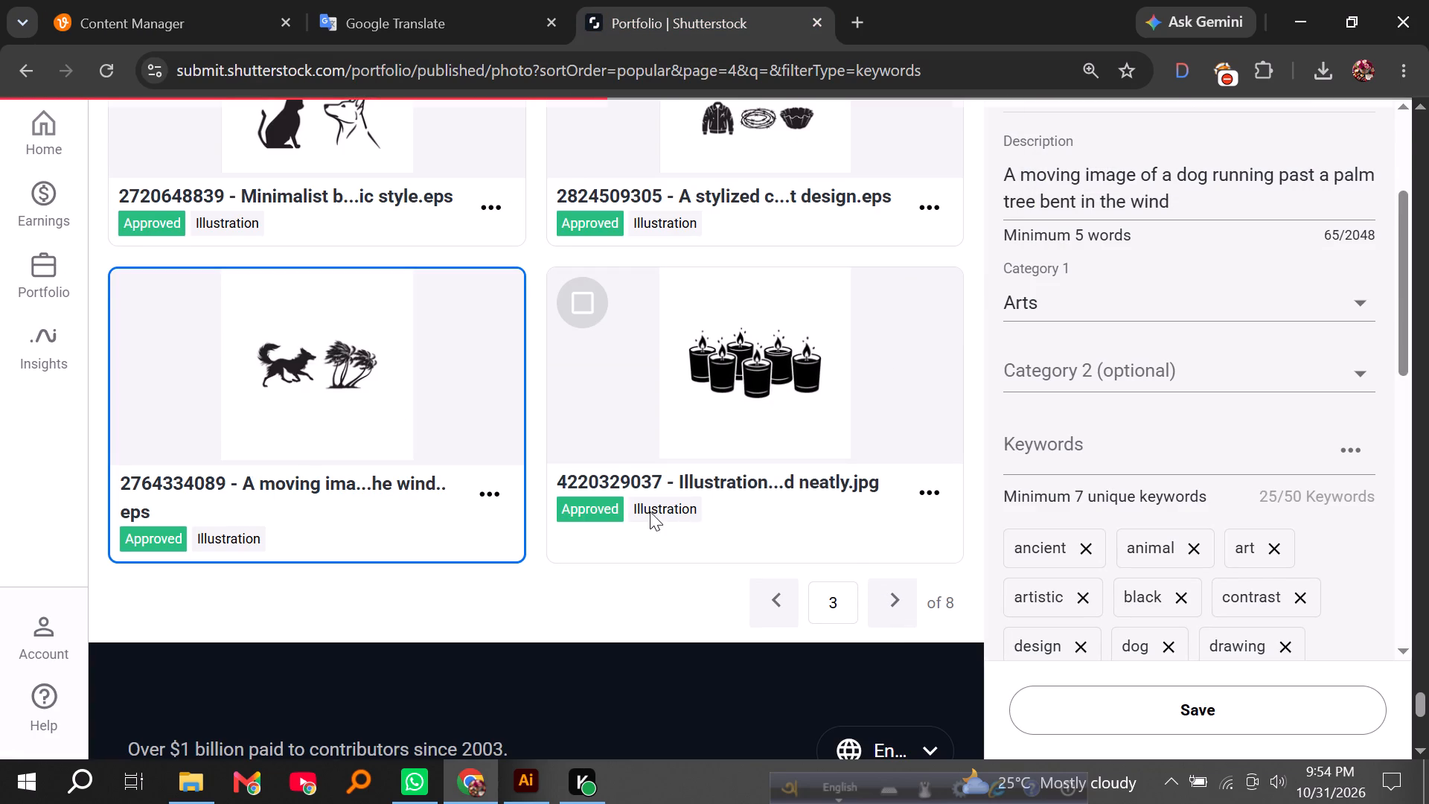
{"action": "scroll", "coordinate": [697, 438], "scroll_direction": "down", "scroll_amount": 6}
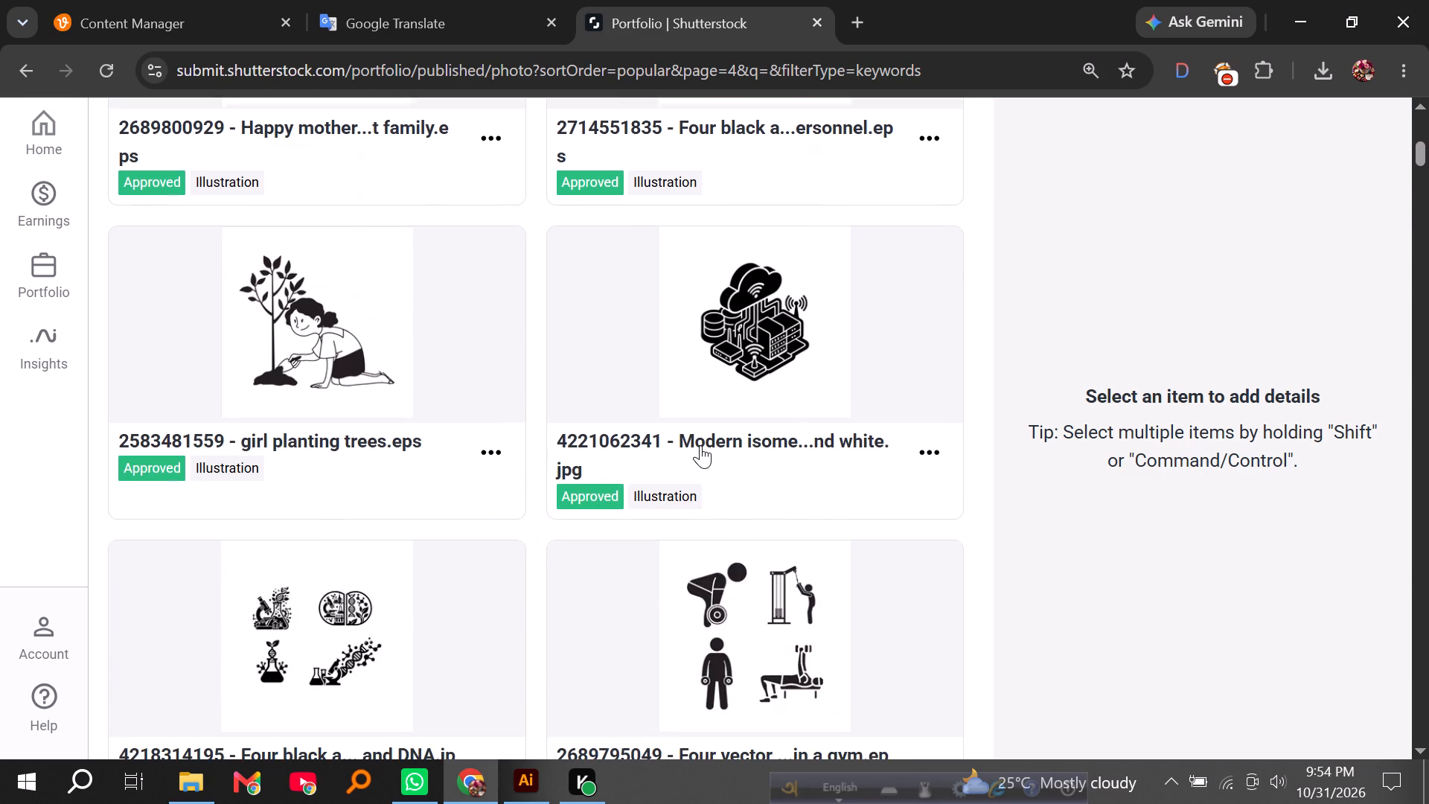
{"action": "scroll", "coordinate": [702, 447], "scroll_direction": "down", "scroll_amount": 2}
{"action": "scroll", "coordinate": [703, 449], "scroll_direction": "up", "scroll_amount": 1}
{"action": "scroll", "coordinate": [703, 451], "scroll_direction": "down", "scroll_amount": 3}
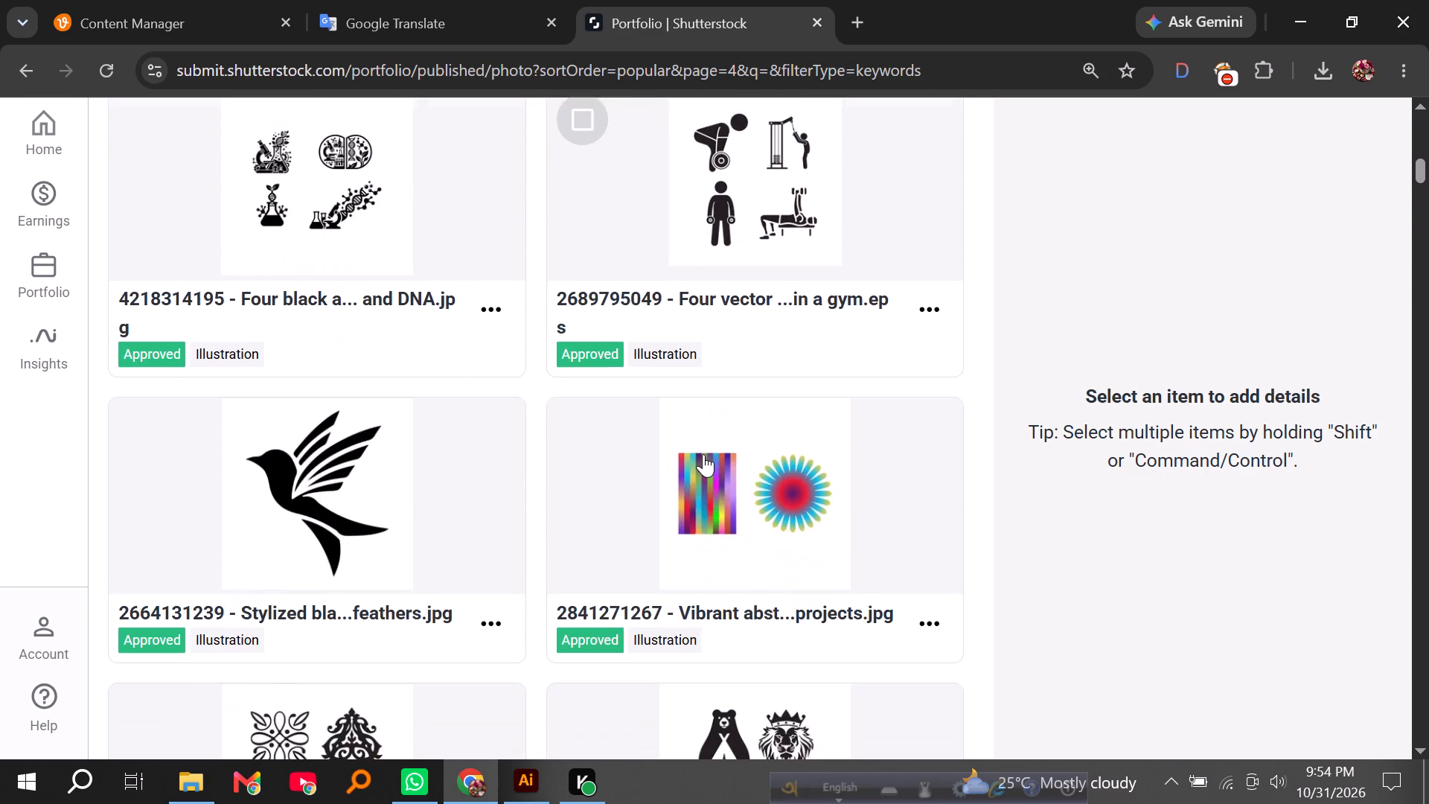
{"action": "scroll", "coordinate": [703, 454], "scroll_direction": "down", "scroll_amount": 4}
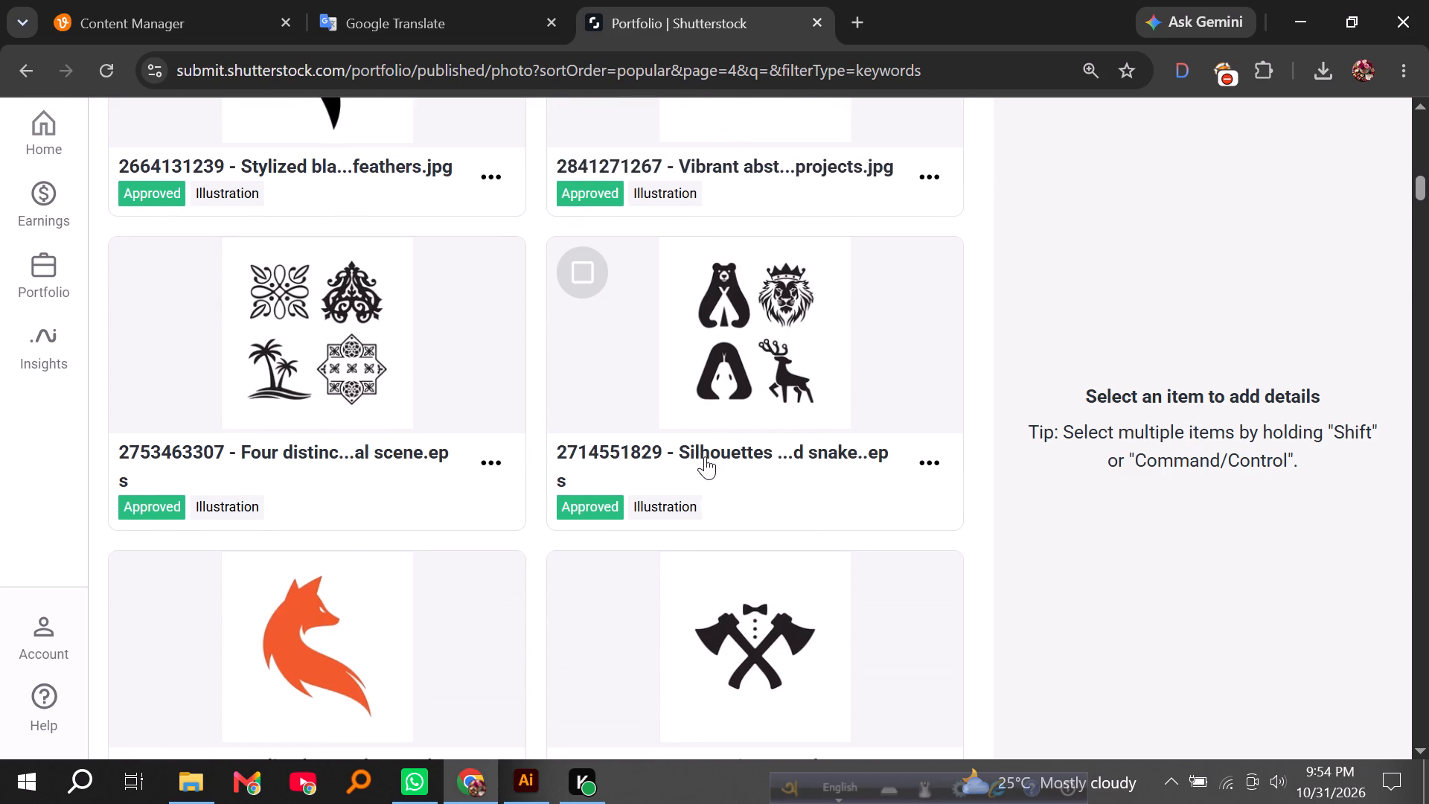
{"action": "scroll", "coordinate": [706, 458], "scroll_direction": "down", "scroll_amount": 2}
{"action": "left_click", "coordinate": [738, 443]}
{"action": "triple_click", "coordinate": [1086, 421]}
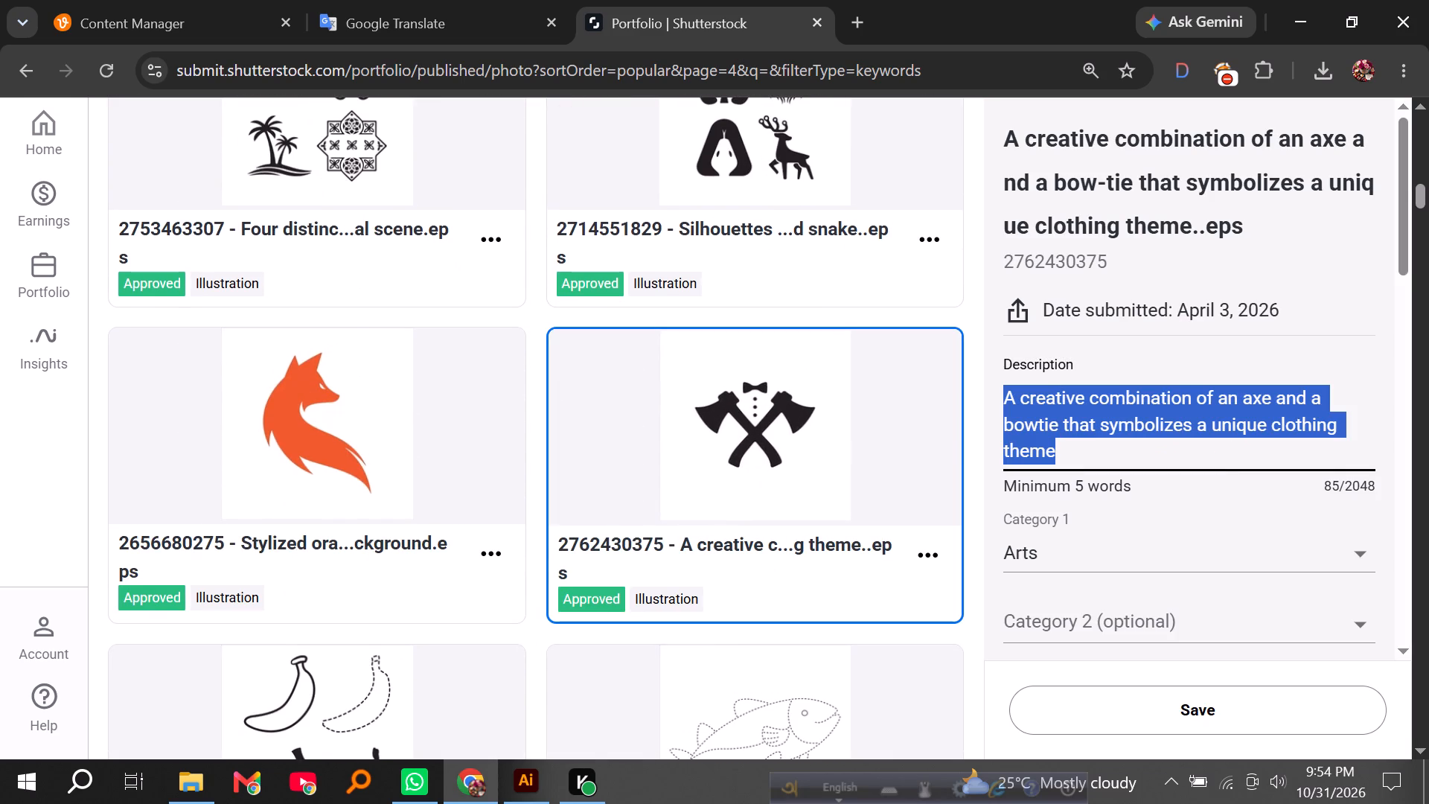
{"action": "key", "text": "ctrl+c"}
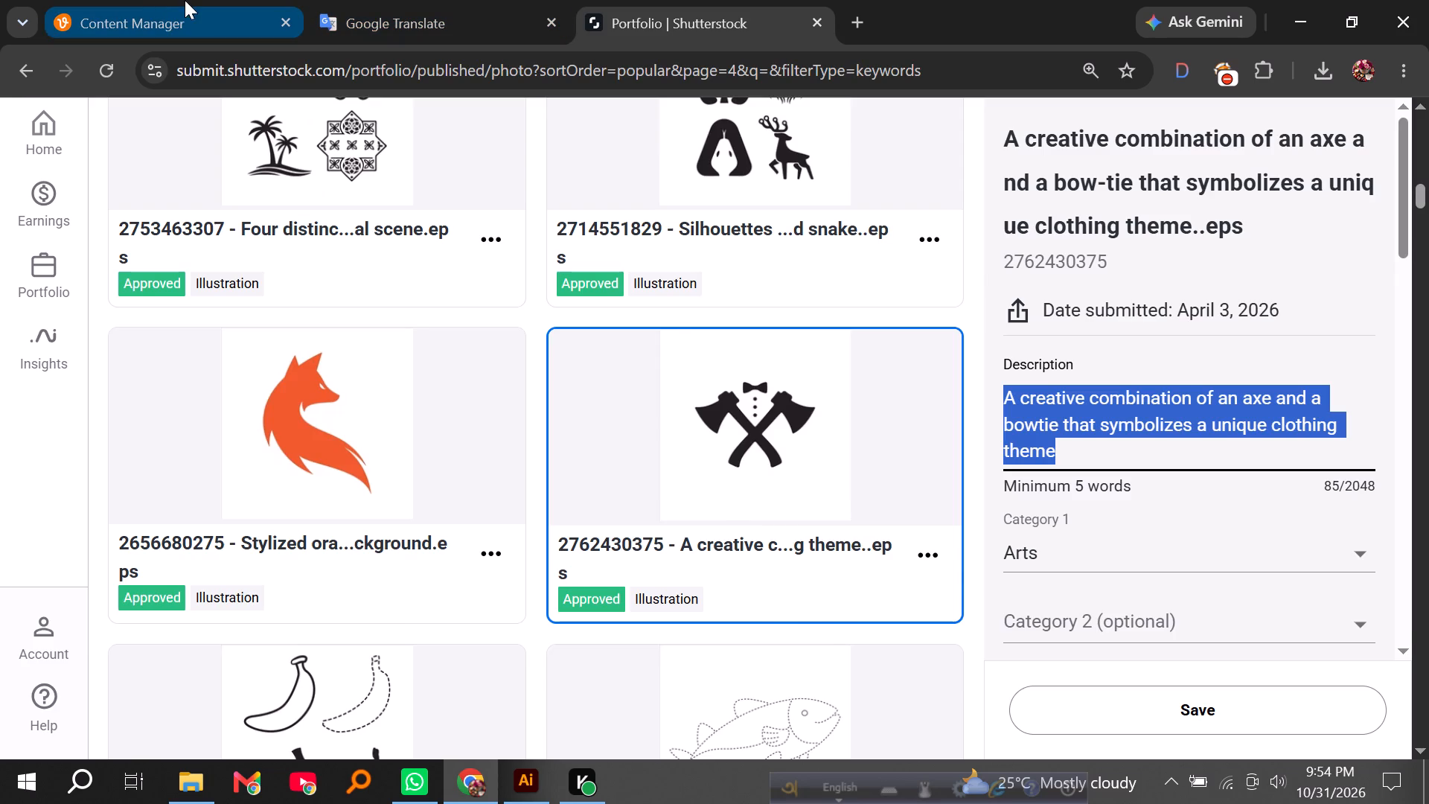
On Vecteezy, replace the axes vector's title "Print" with the copied "A creative combination of an axe and a bowtie that symbolizes a unique clothing theme".
{"action": "left_click", "coordinate": [185, 0]}
{"action": "scroll", "coordinate": [760, 607], "scroll_direction": "down", "scroll_amount": 1}
{"action": "left_click", "coordinate": [801, 590]}
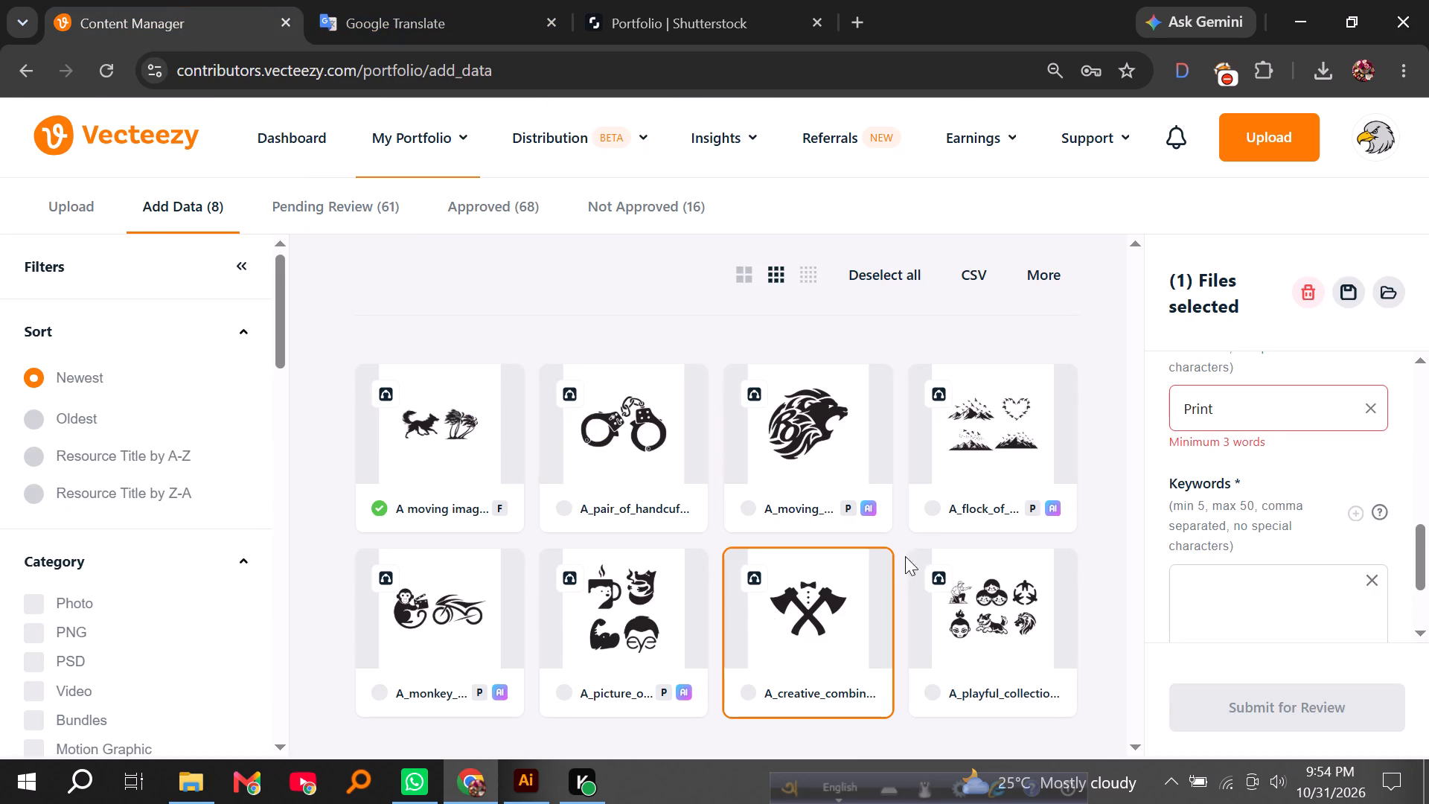
{"action": "left_click_drag", "start_coordinate": [1287, 412], "coordinate": [1166, 403]}
{"action": "key", "text": "ctrl+v"}
Give the axes and bow-tie vector the Free license and mark it AI-generated with Other as the software.
{"action": "scroll", "coordinate": [1280, 439], "scroll_direction": "up", "scroll_amount": 2}
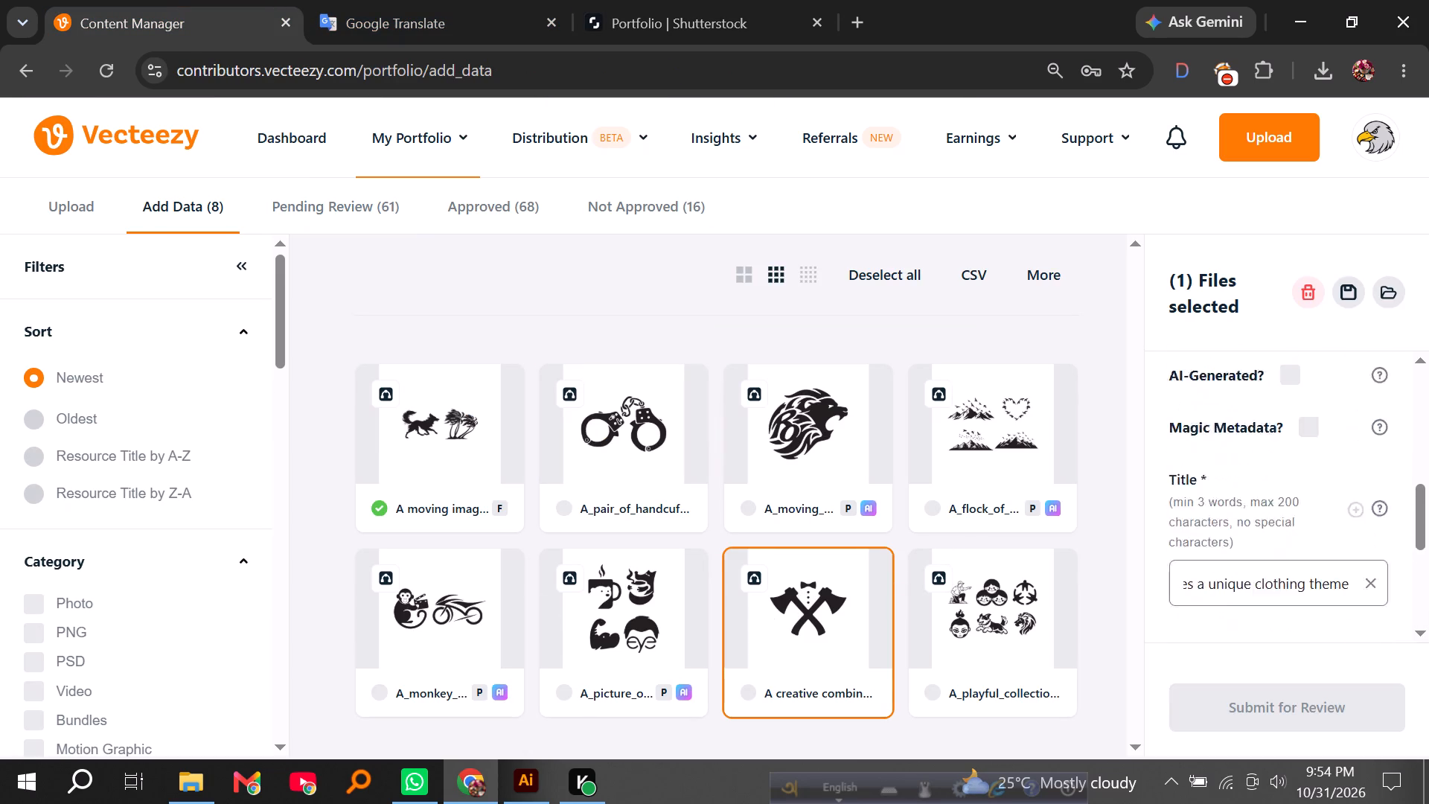
{"action": "scroll", "coordinate": [1281, 455], "scroll_direction": "up", "scroll_amount": 2}
{"action": "left_click", "coordinate": [1202, 438]}
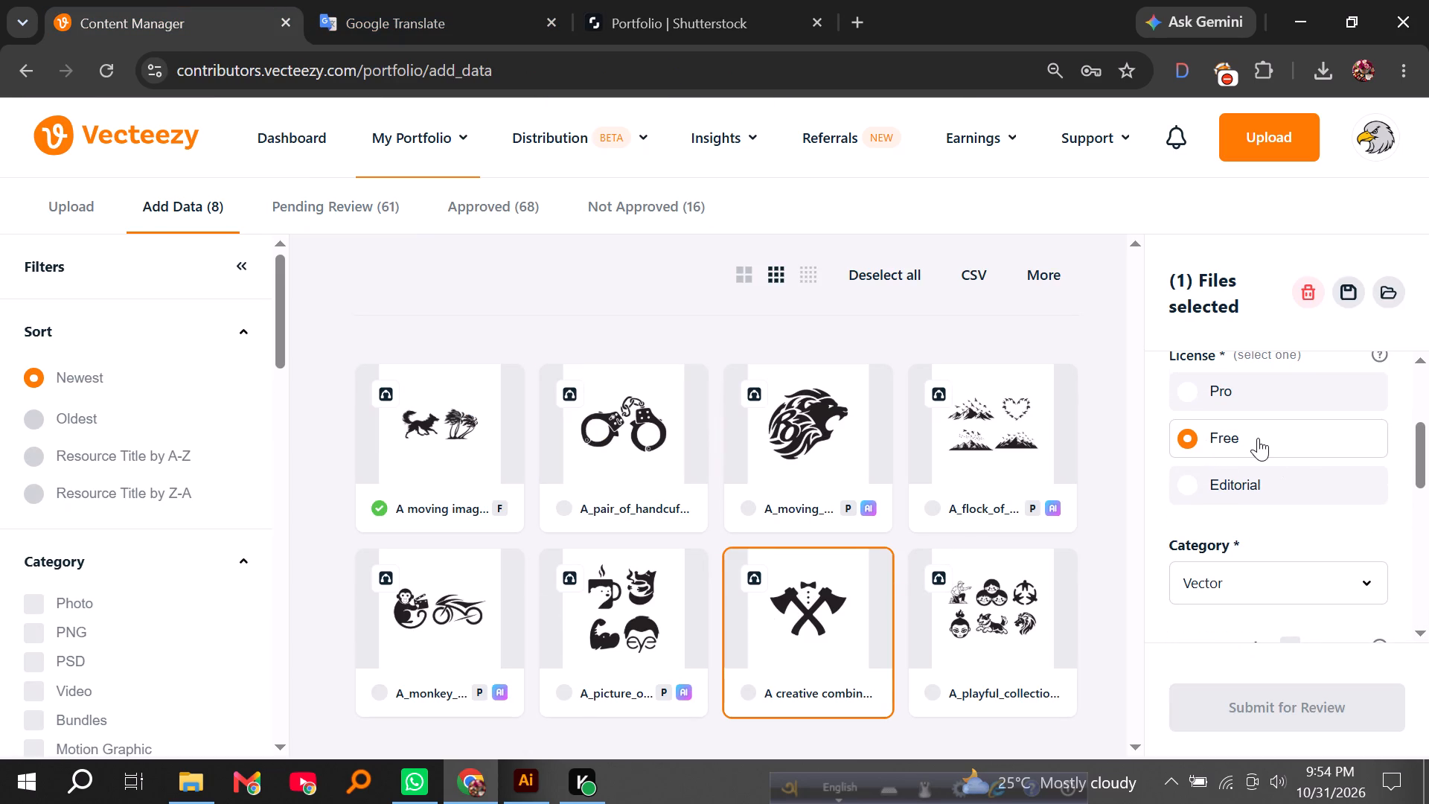
{"action": "scroll", "coordinate": [1259, 432], "scroll_direction": "down", "scroll_amount": 2}
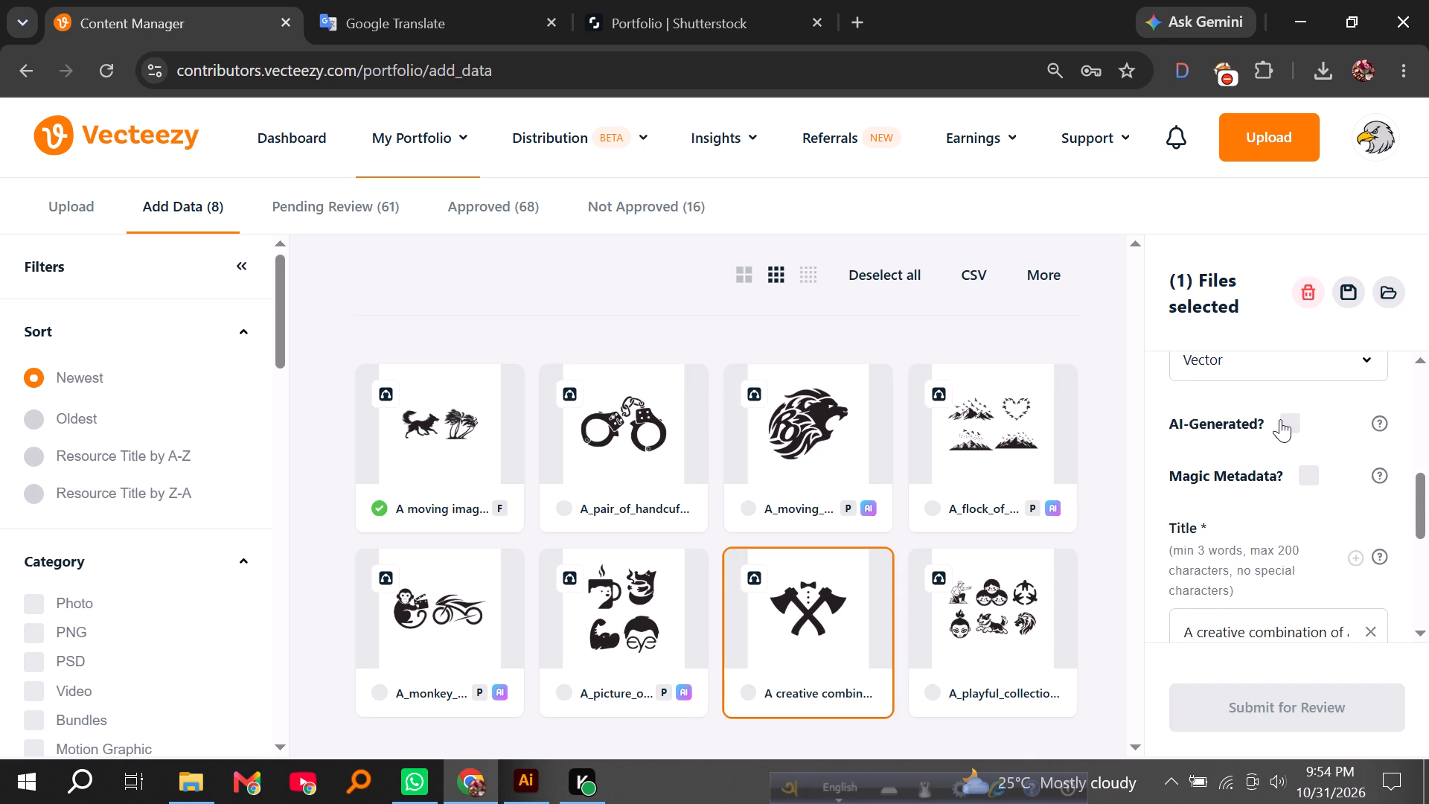
{"action": "left_click", "coordinate": [1281, 419]}
{"action": "left_click", "coordinate": [1279, 457]}
{"action": "left_click", "coordinate": [1239, 643]}
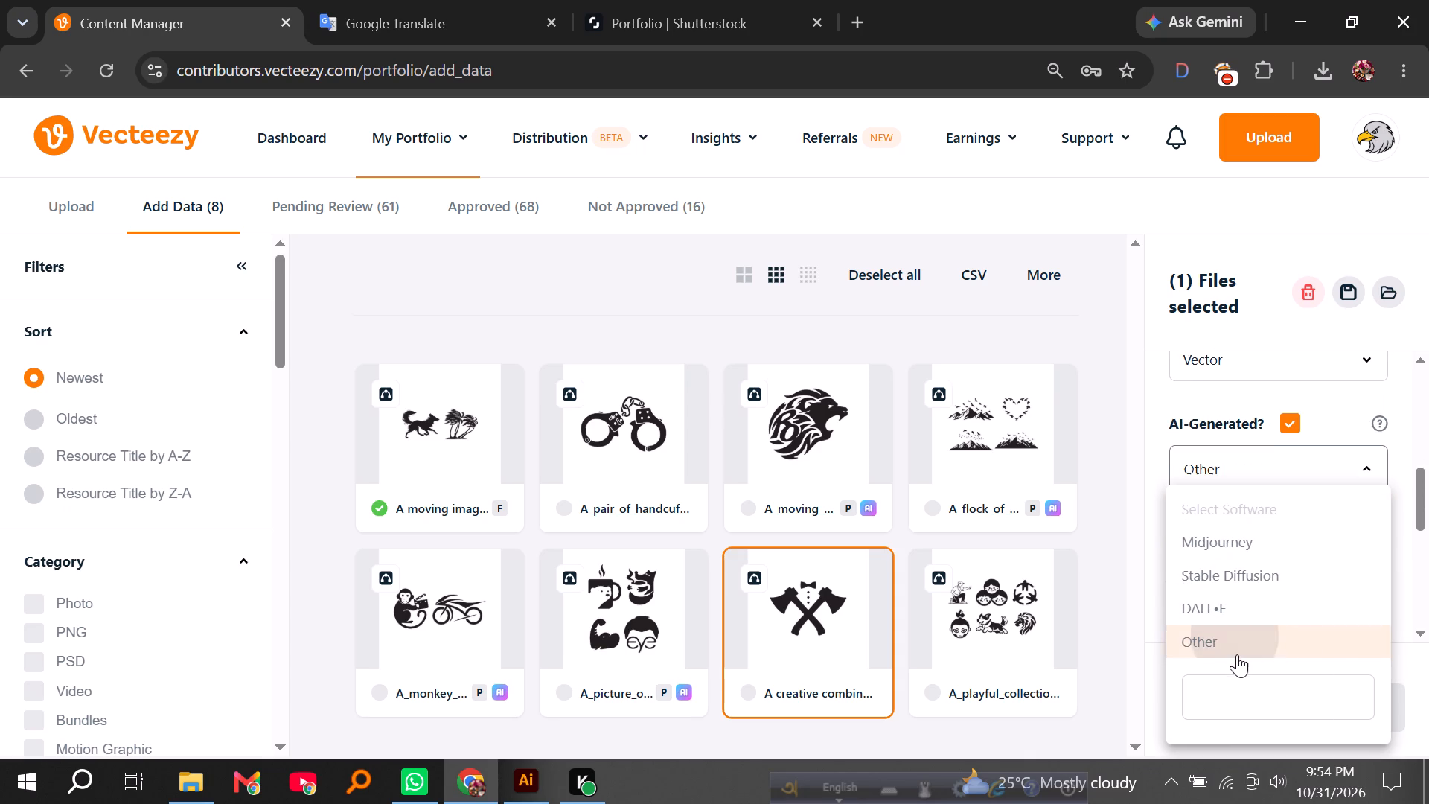
{"action": "left_click", "coordinate": [1241, 704]}
{"action": "left_click", "coordinate": [1273, 640]}
{"action": "key", "text": "Return"}
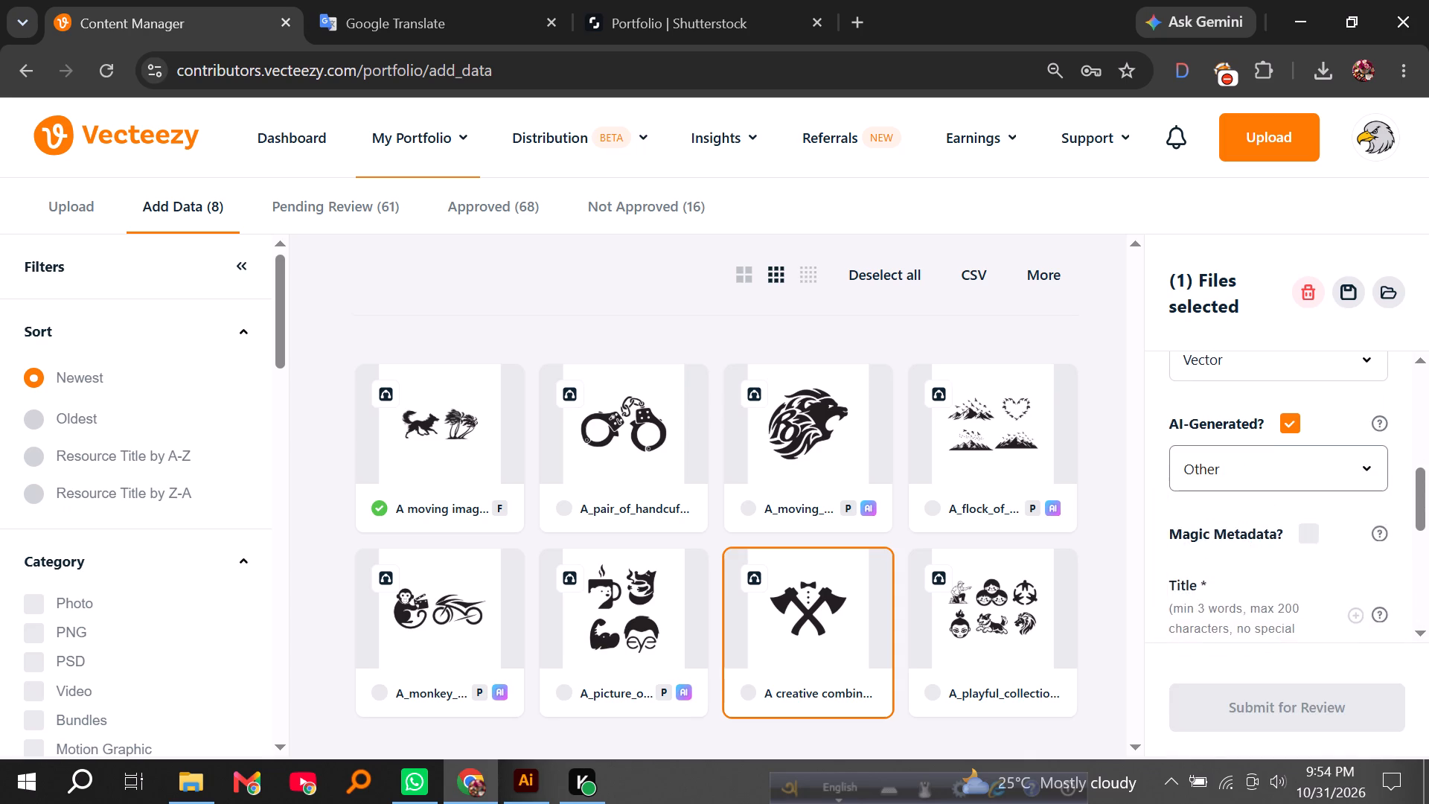
Copy all keywords from the matching Shutterstock illustration into the keywords of the axes and bow-tie vector on Vecteezy.
{"action": "scroll", "coordinate": [1301, 514], "scroll_direction": "down", "scroll_amount": 3}
{"action": "left_click", "coordinate": [1290, 535]}
{"action": "left_click", "coordinate": [744, 0]}
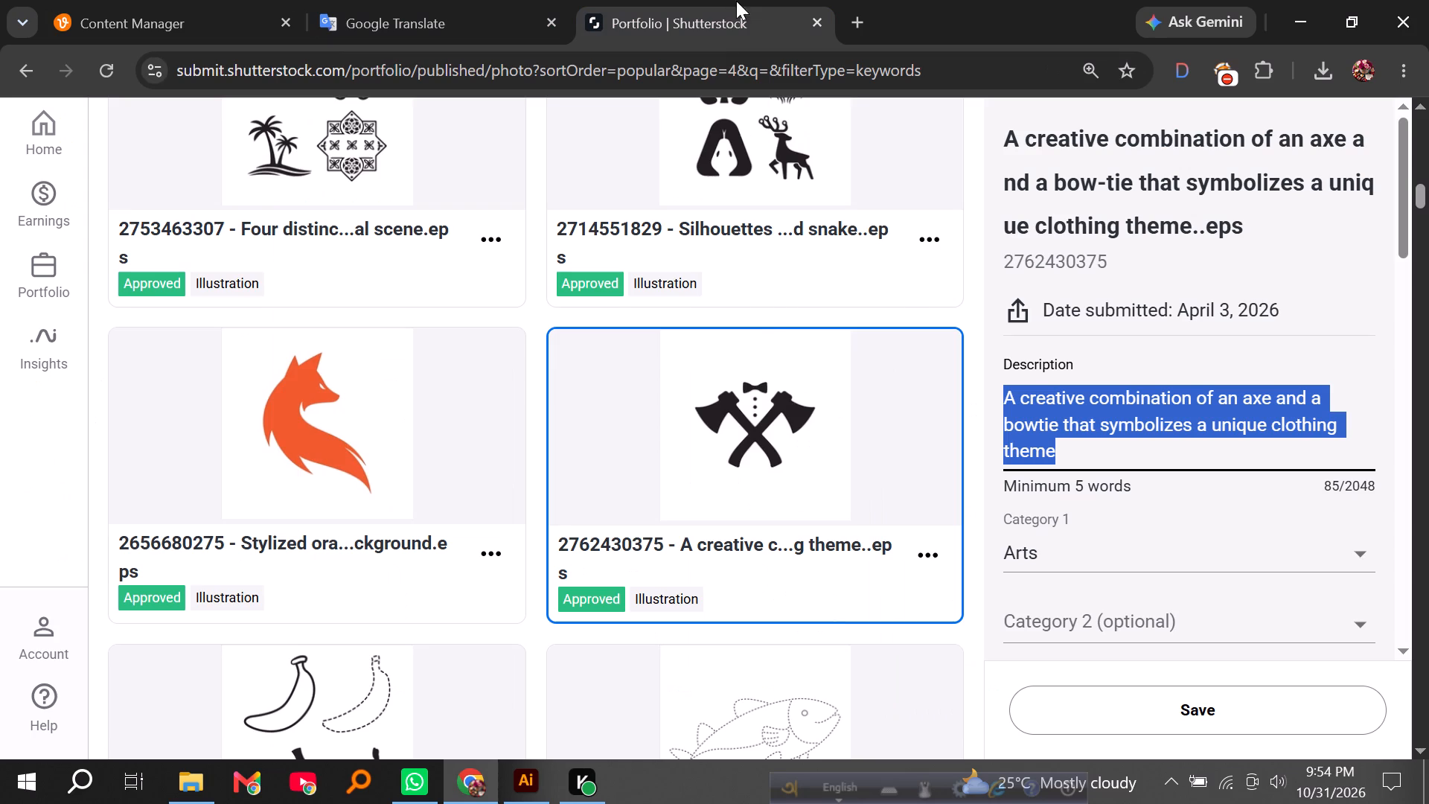
{"action": "scroll", "coordinate": [1279, 587], "scroll_direction": "down", "scroll_amount": 1}
{"action": "left_click", "coordinate": [1345, 592]}
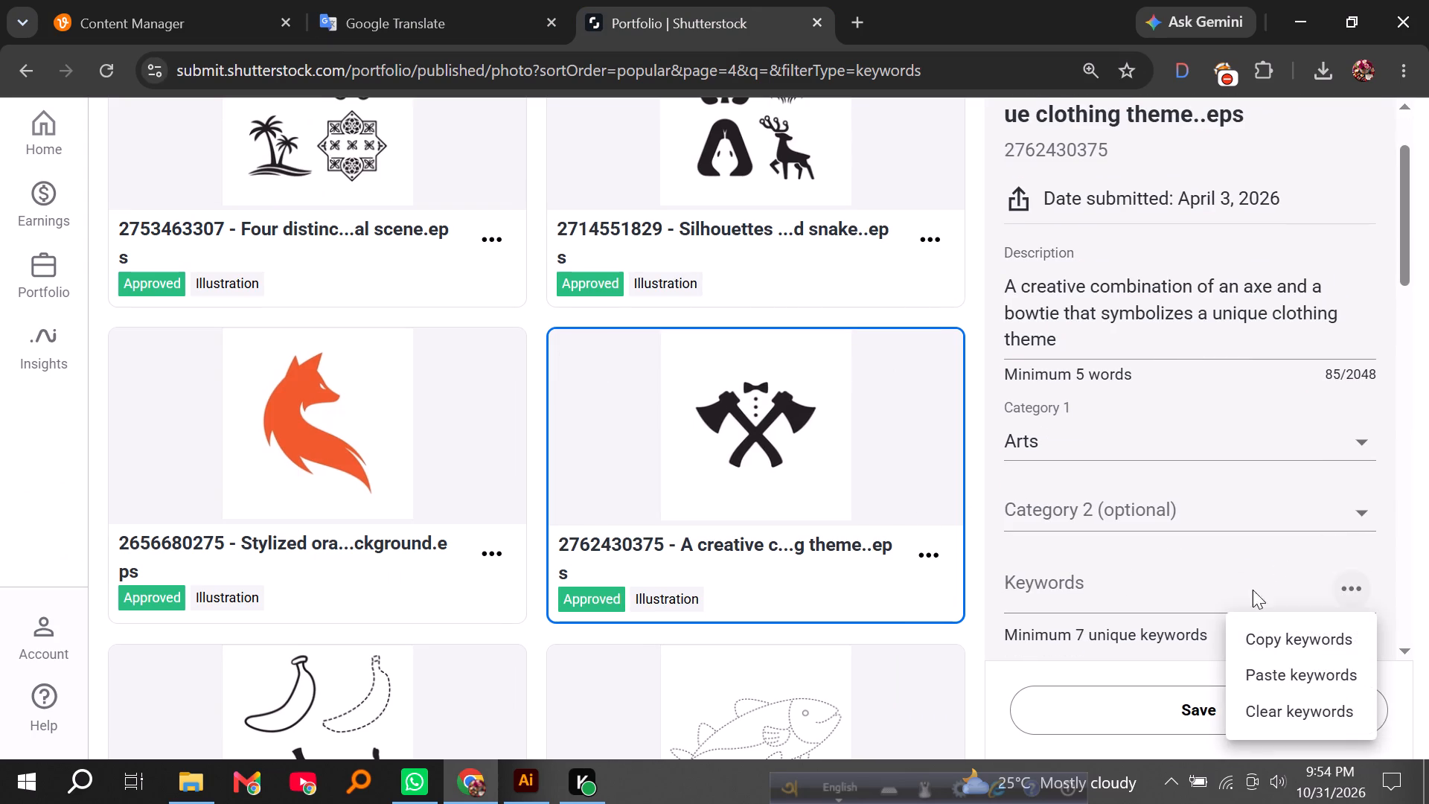
{"action": "left_click", "coordinate": [1258, 638]}
{"action": "left_click", "coordinate": [184, 0]}
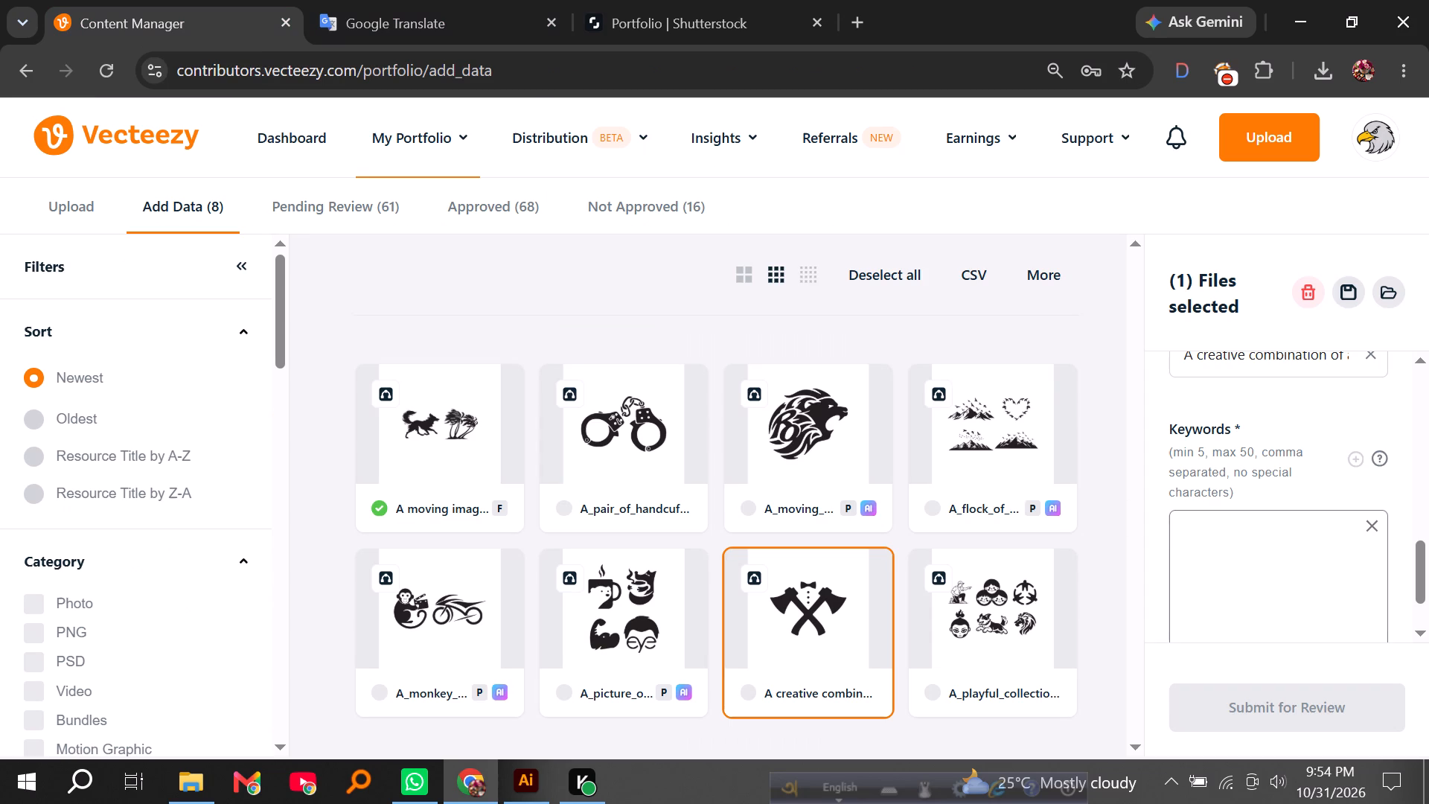
{"action": "key", "text": "ctrl+v"}
Remove the prohibited keyword "vector" from the axes and bow-tie vector and save its data.
{"action": "scroll", "coordinate": [1253, 567], "scroll_direction": "down", "scroll_amount": 5}
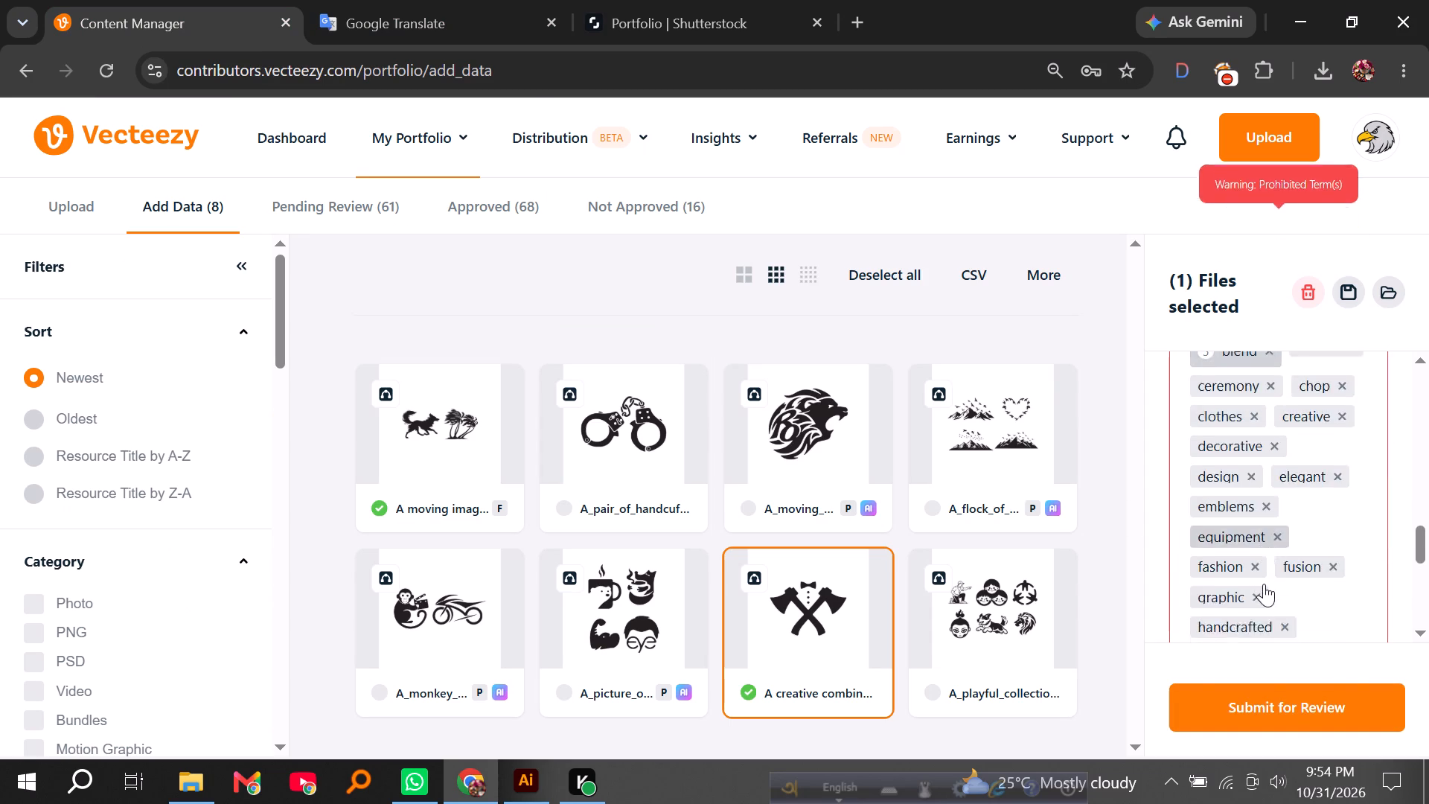
{"action": "scroll", "coordinate": [1267, 590], "scroll_direction": "down", "scroll_amount": 2}
{"action": "left_click", "coordinate": [1332, 540]}
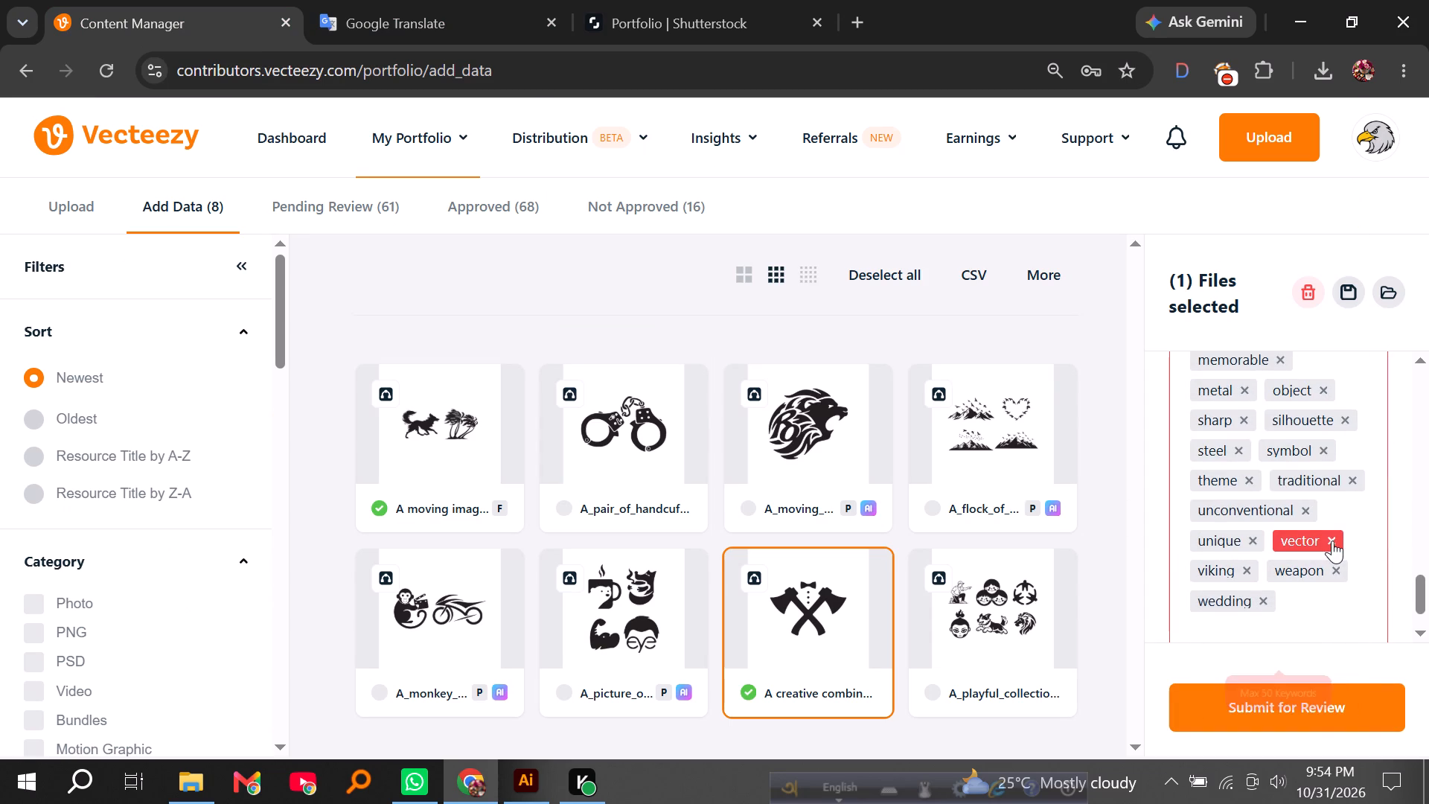
{"action": "left_click", "coordinate": [1345, 292]}
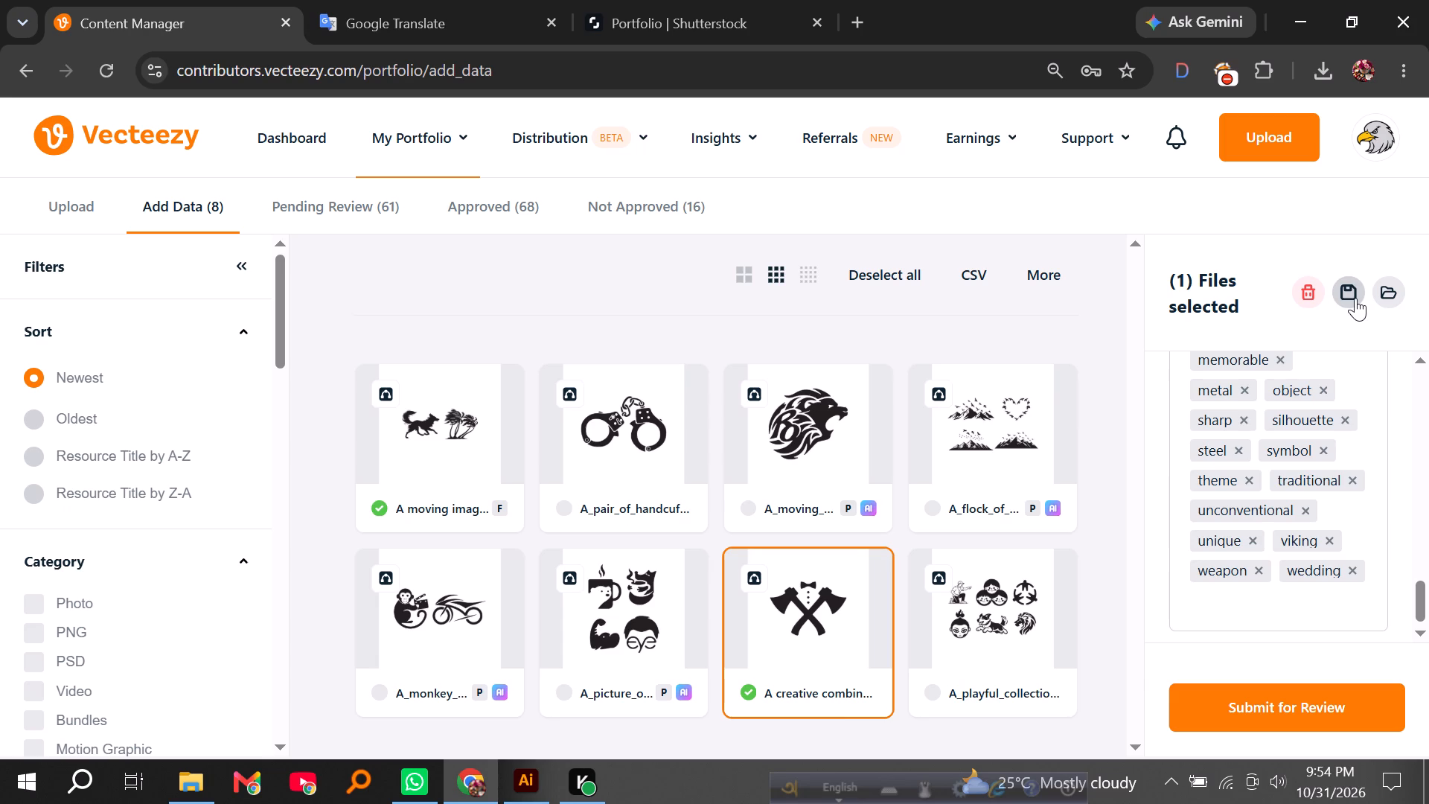
{"action": "left_click", "coordinate": [1347, 302]}
Submit the dog and palm trees vector together with the axes vector for review, accepting the guidelines statement, and reload the page.
{"action": "scroll", "coordinate": [898, 602], "scroll_direction": "down", "scroll_amount": 1}
{"action": "left_click", "coordinate": [479, 442], "text": "ctrl"}
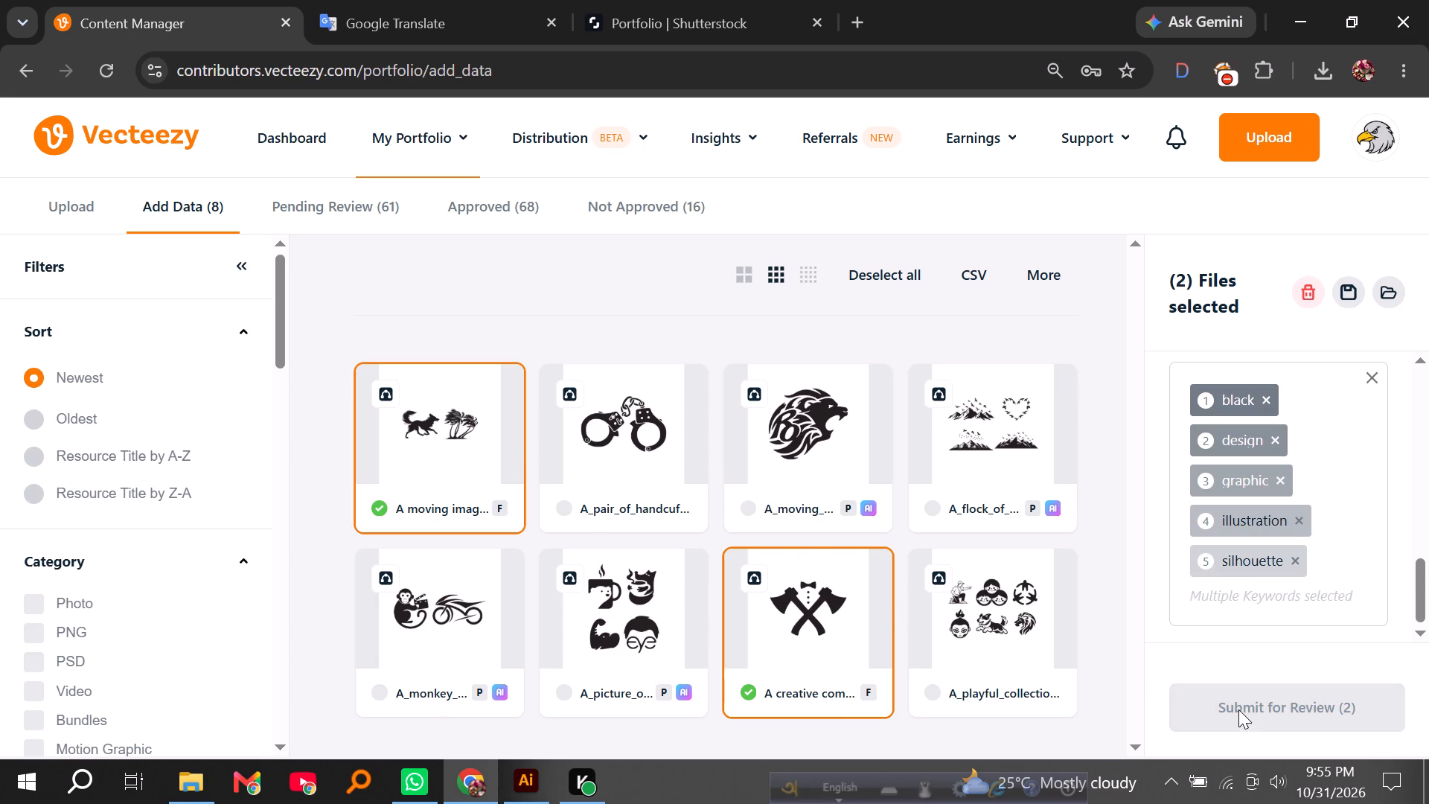
{"action": "left_click", "coordinate": [1242, 706]}
{"action": "left_click", "coordinate": [395, 528]}
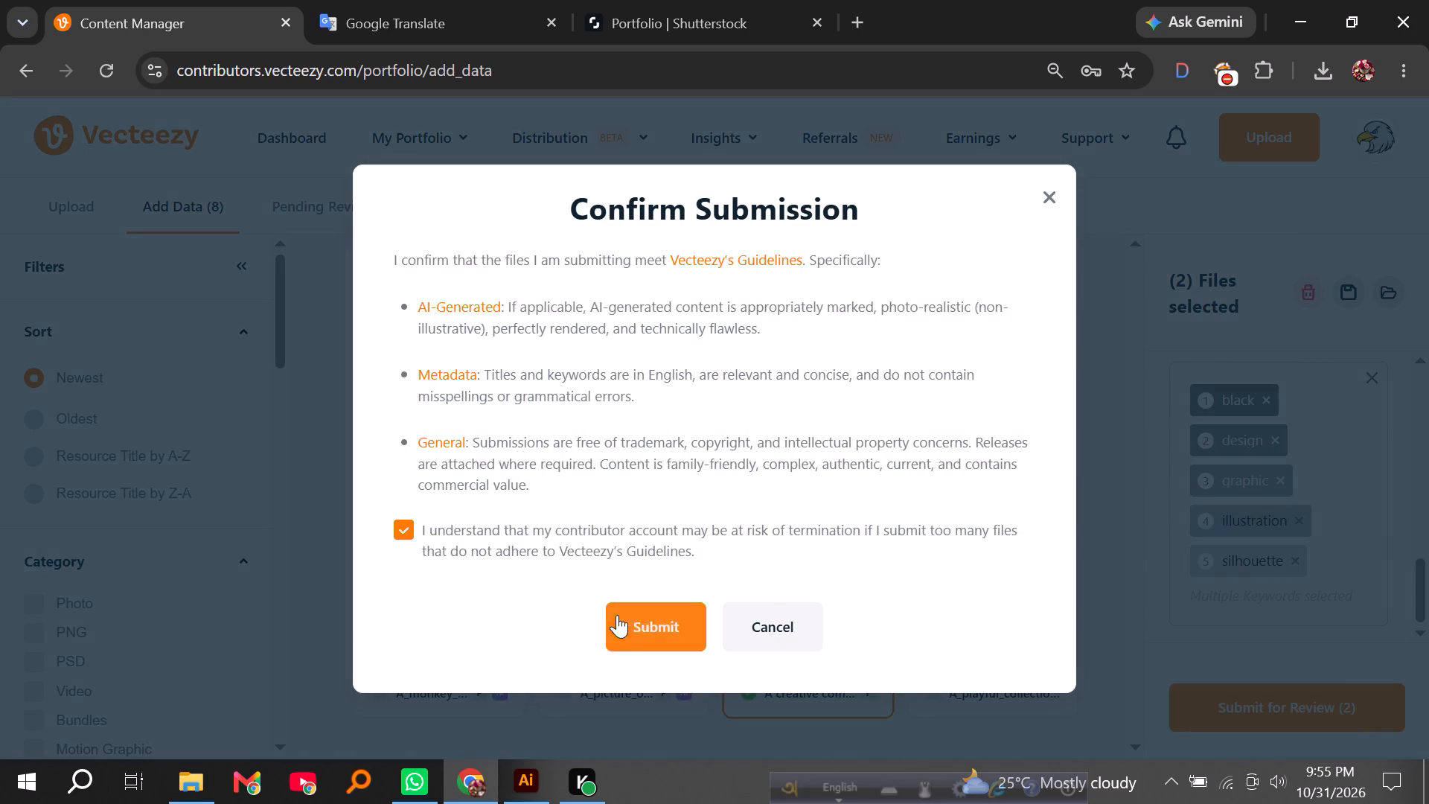
{"action": "left_click", "coordinate": [639, 626]}
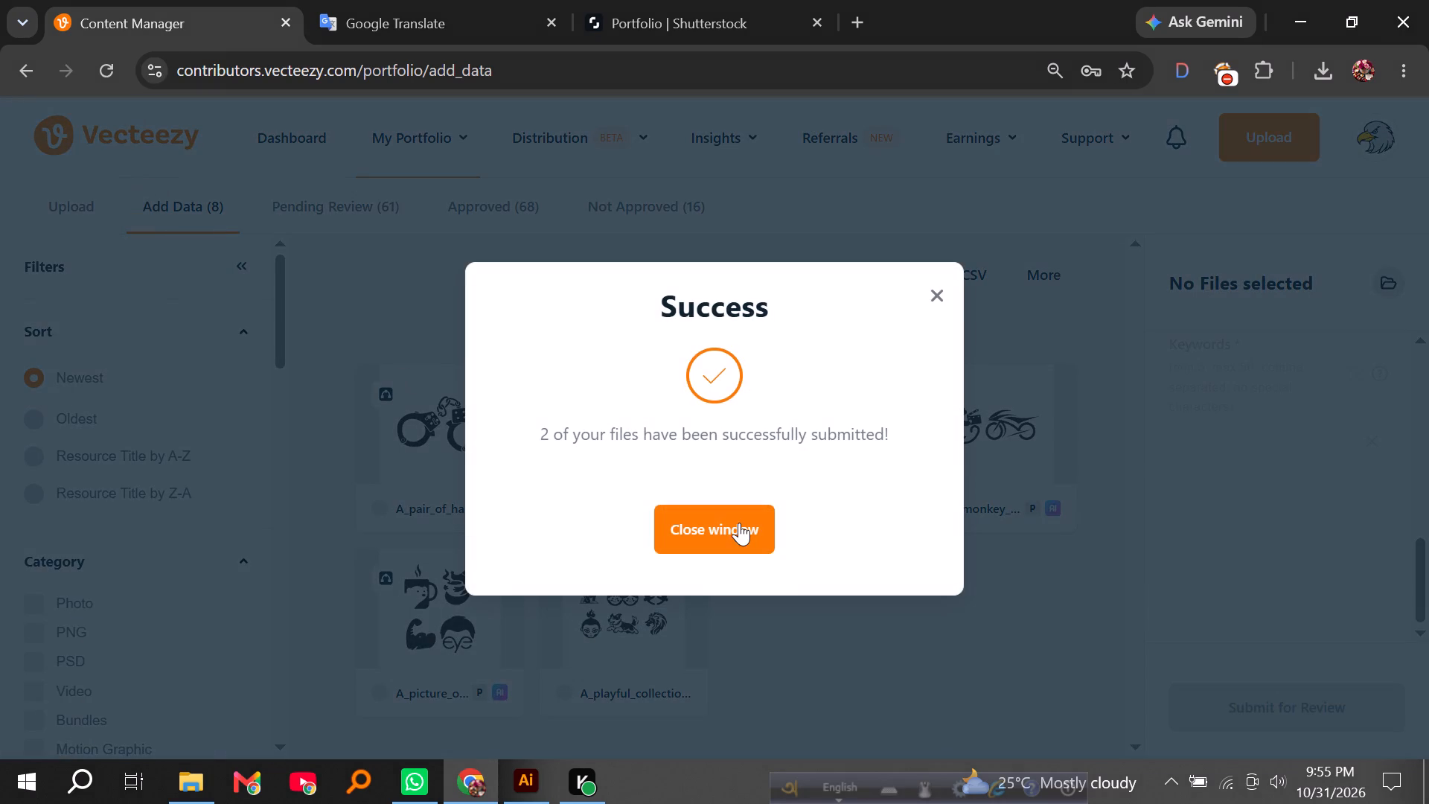
{"action": "left_click", "coordinate": [739, 523]}
{"action": "left_click", "coordinate": [110, 67]}
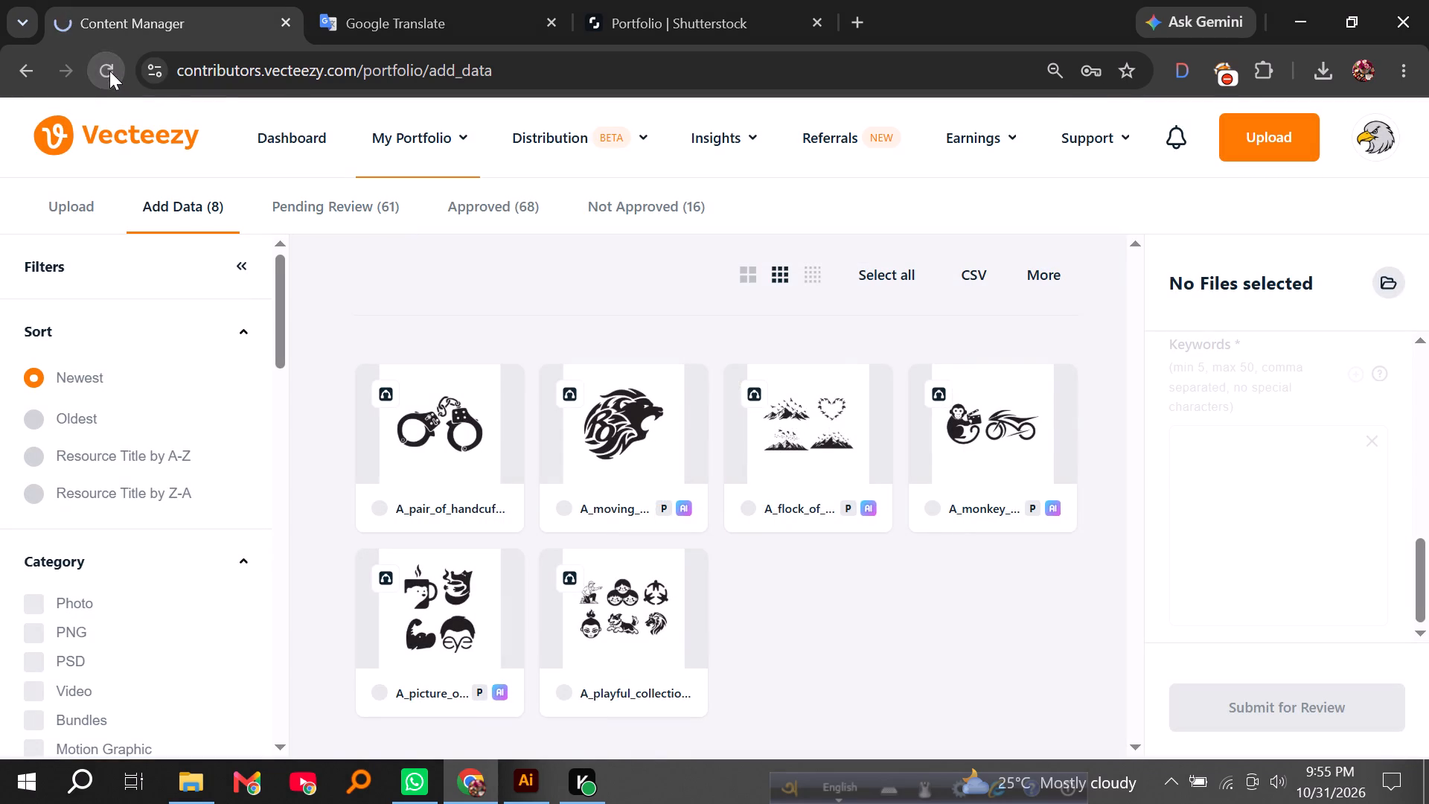
Find the monkey and motorcycle illustration in the Shutterstock portfolio, open its details, and select the matching vector on Vecteezy.
{"action": "left_click", "coordinate": [461, 423]}
{"action": "left_click", "coordinate": [648, 0]}
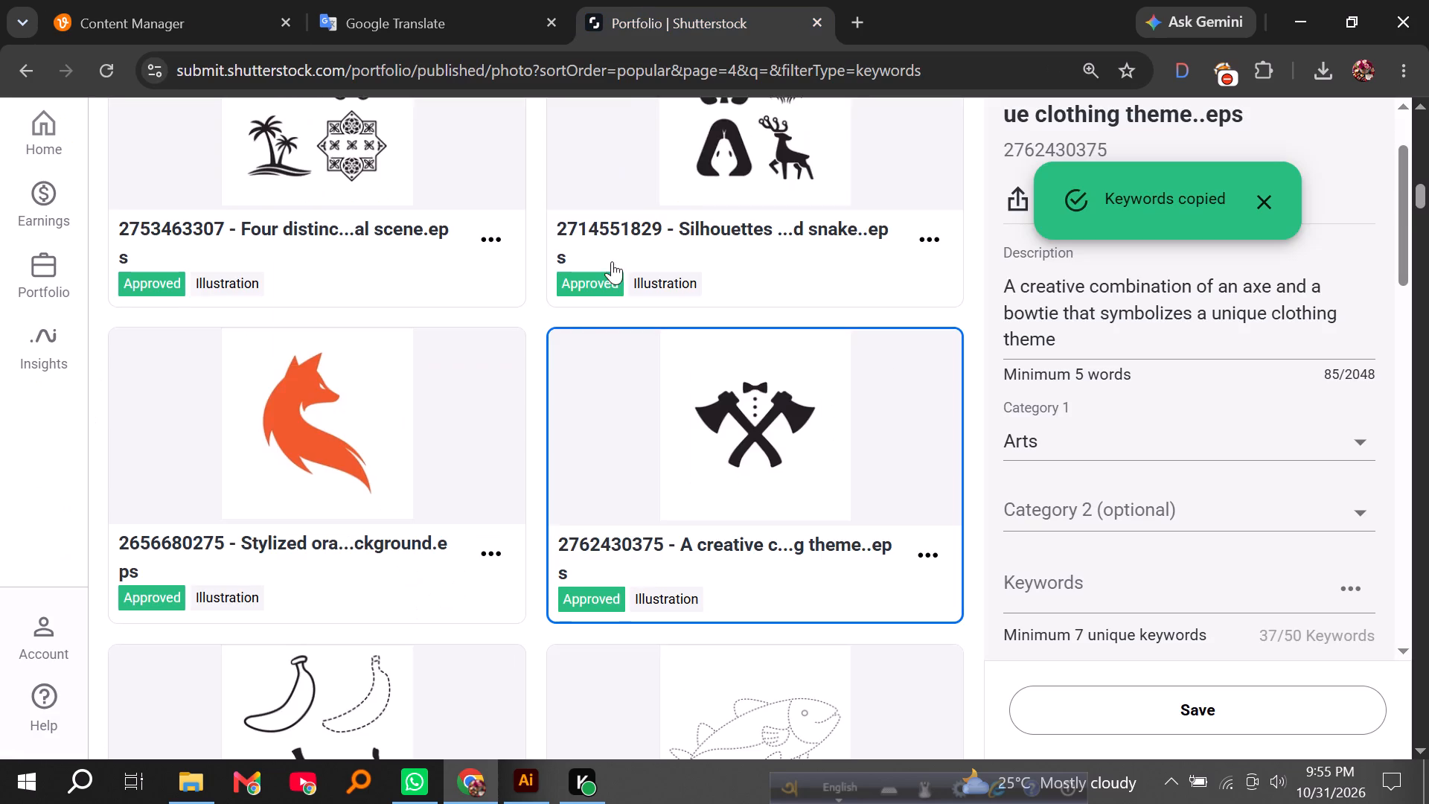
{"action": "scroll", "coordinate": [645, 447], "scroll_direction": "down", "scroll_amount": 10}
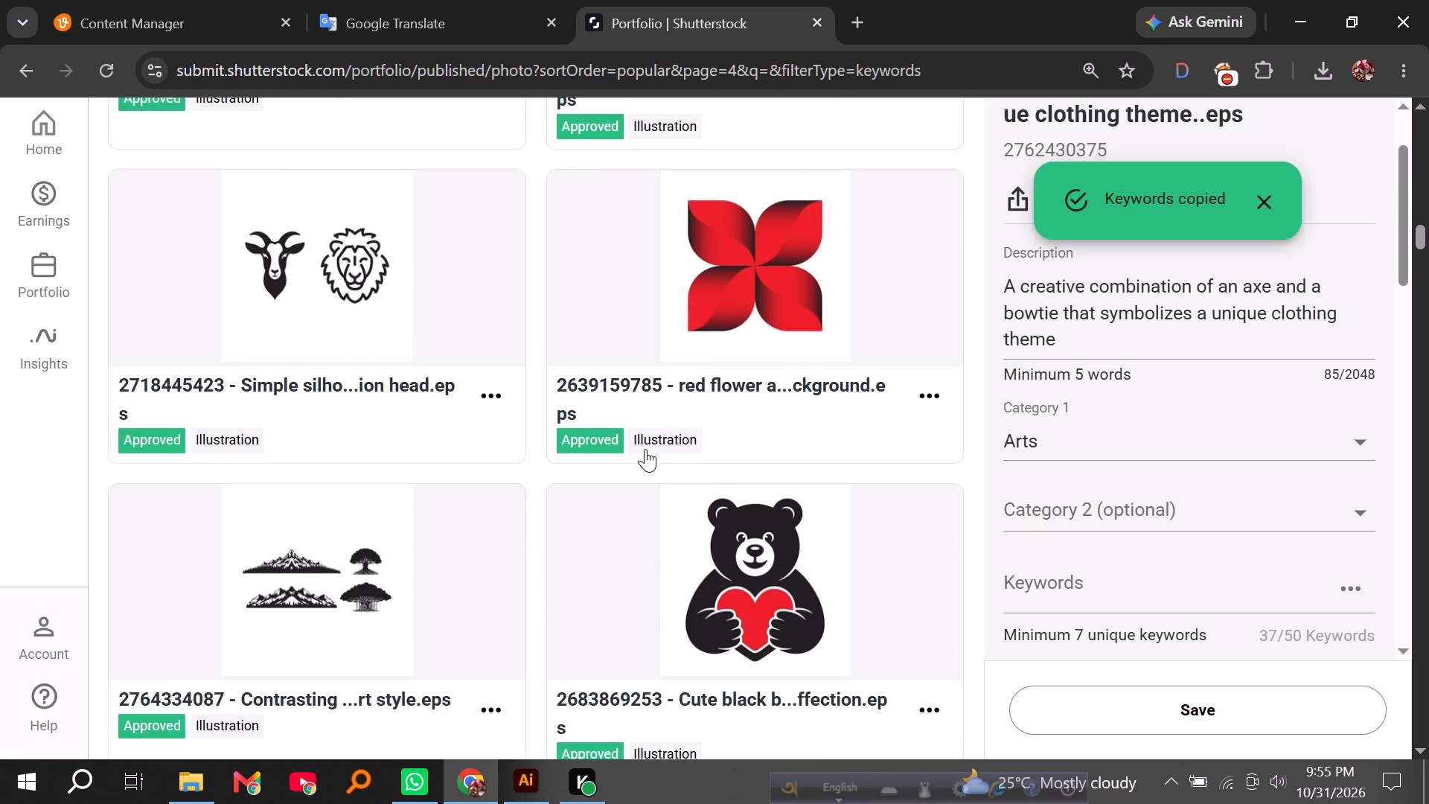
{"action": "scroll", "coordinate": [645, 449], "scroll_direction": "down", "scroll_amount": 8}
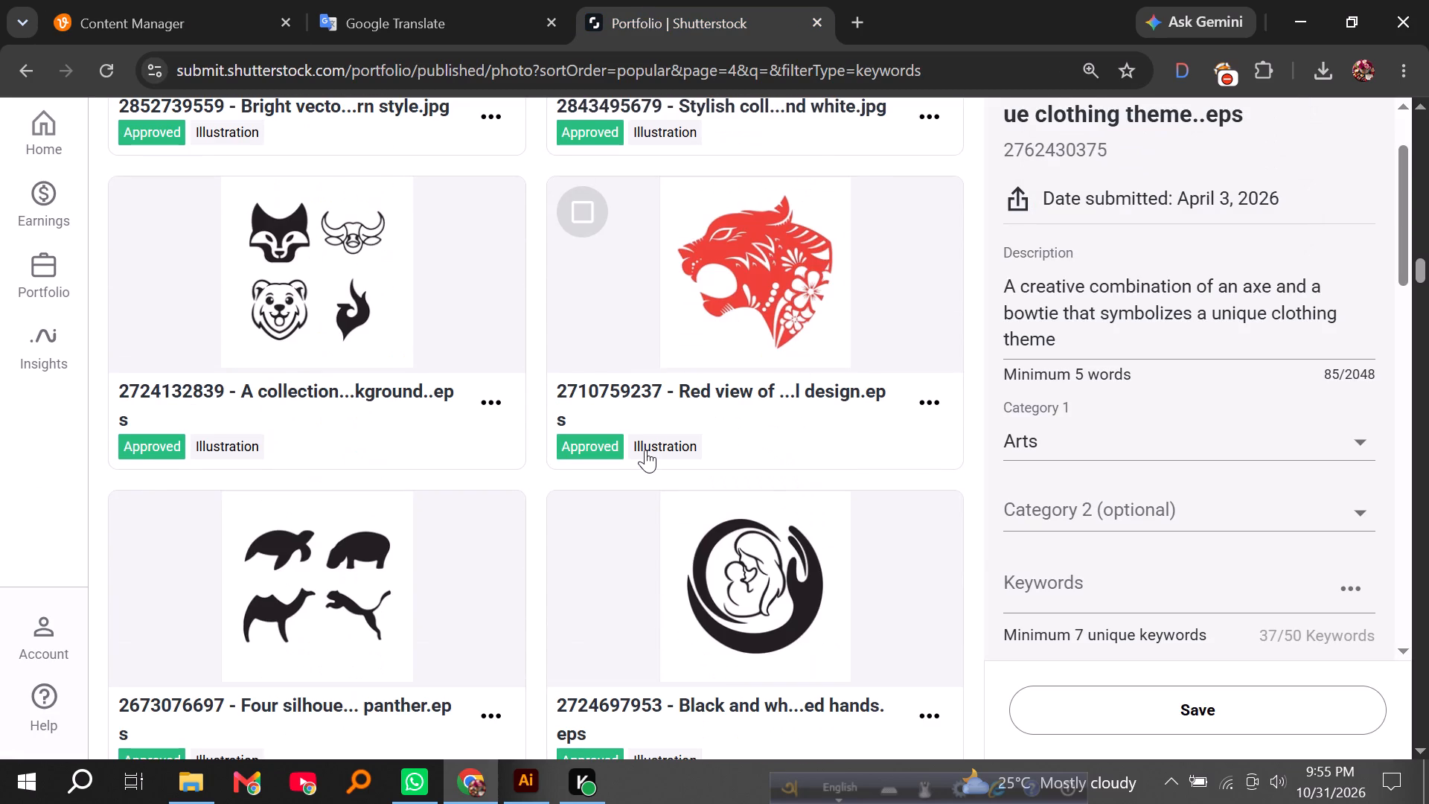
{"action": "scroll", "coordinate": [645, 450], "scroll_direction": "down", "scroll_amount": 7}
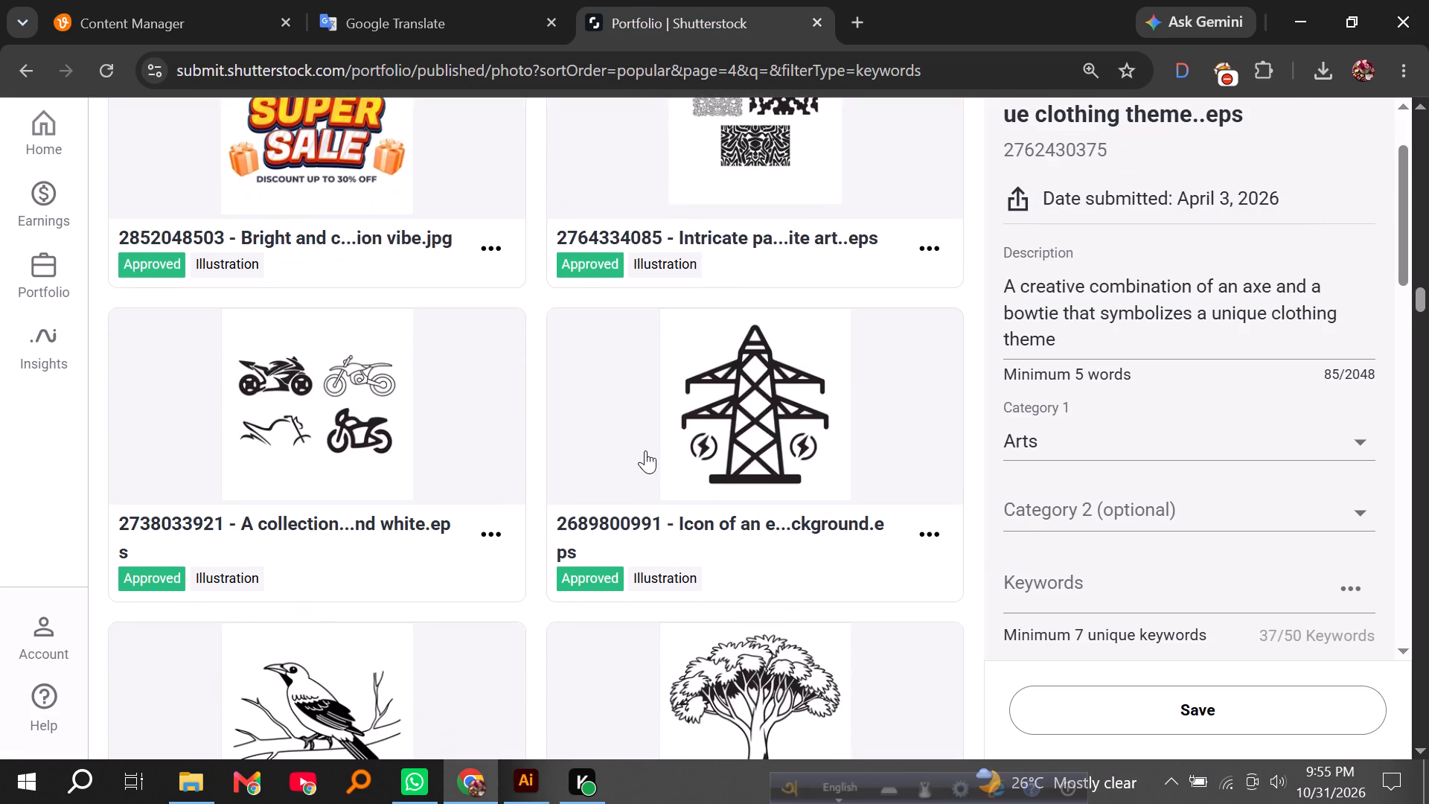
{"action": "scroll", "coordinate": [645, 450], "scroll_direction": "down", "scroll_amount": 11}
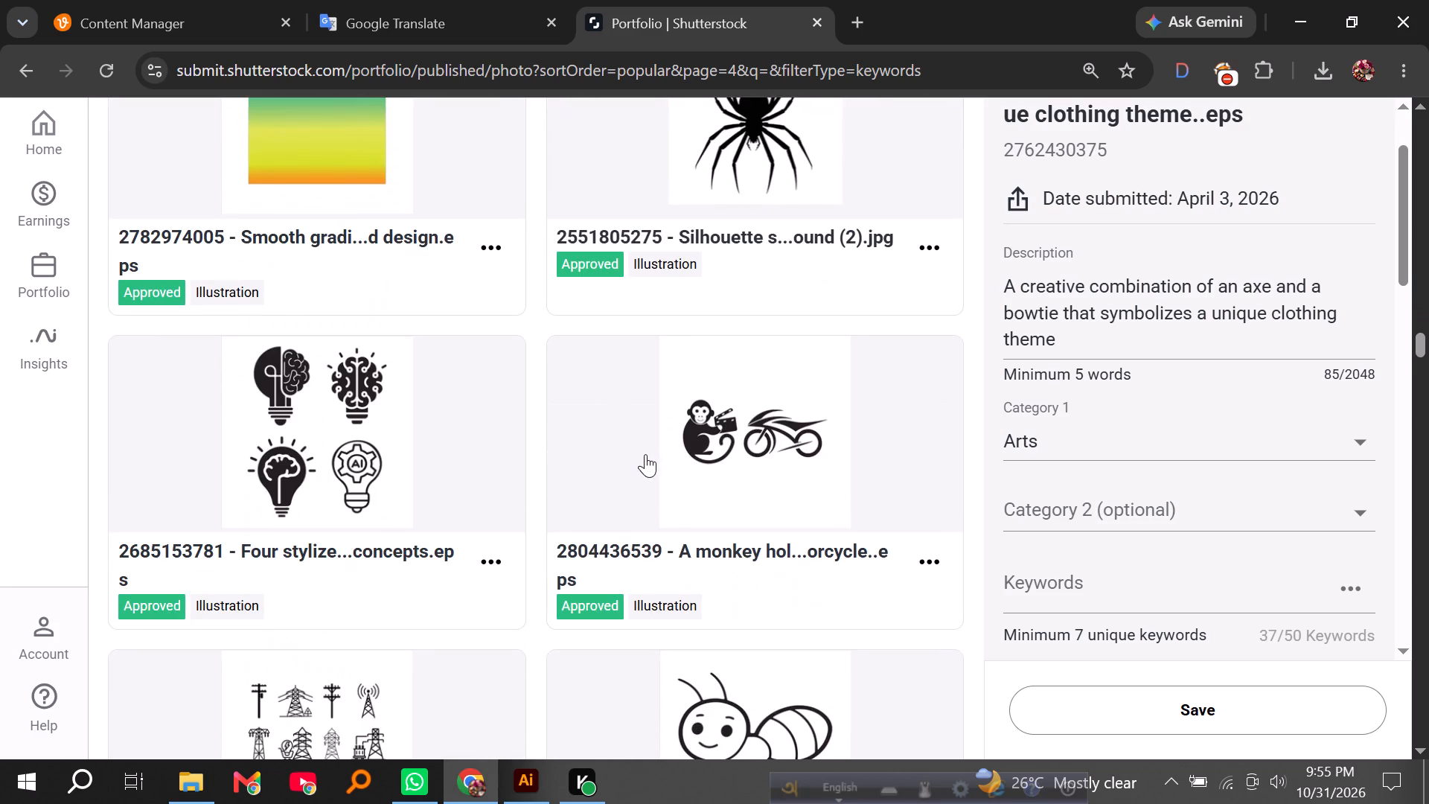
{"action": "scroll", "coordinate": [645, 460], "scroll_direction": "up", "scroll_amount": 1}
{"action": "scroll", "coordinate": [645, 465], "scroll_direction": "down", "scroll_amount": 4}
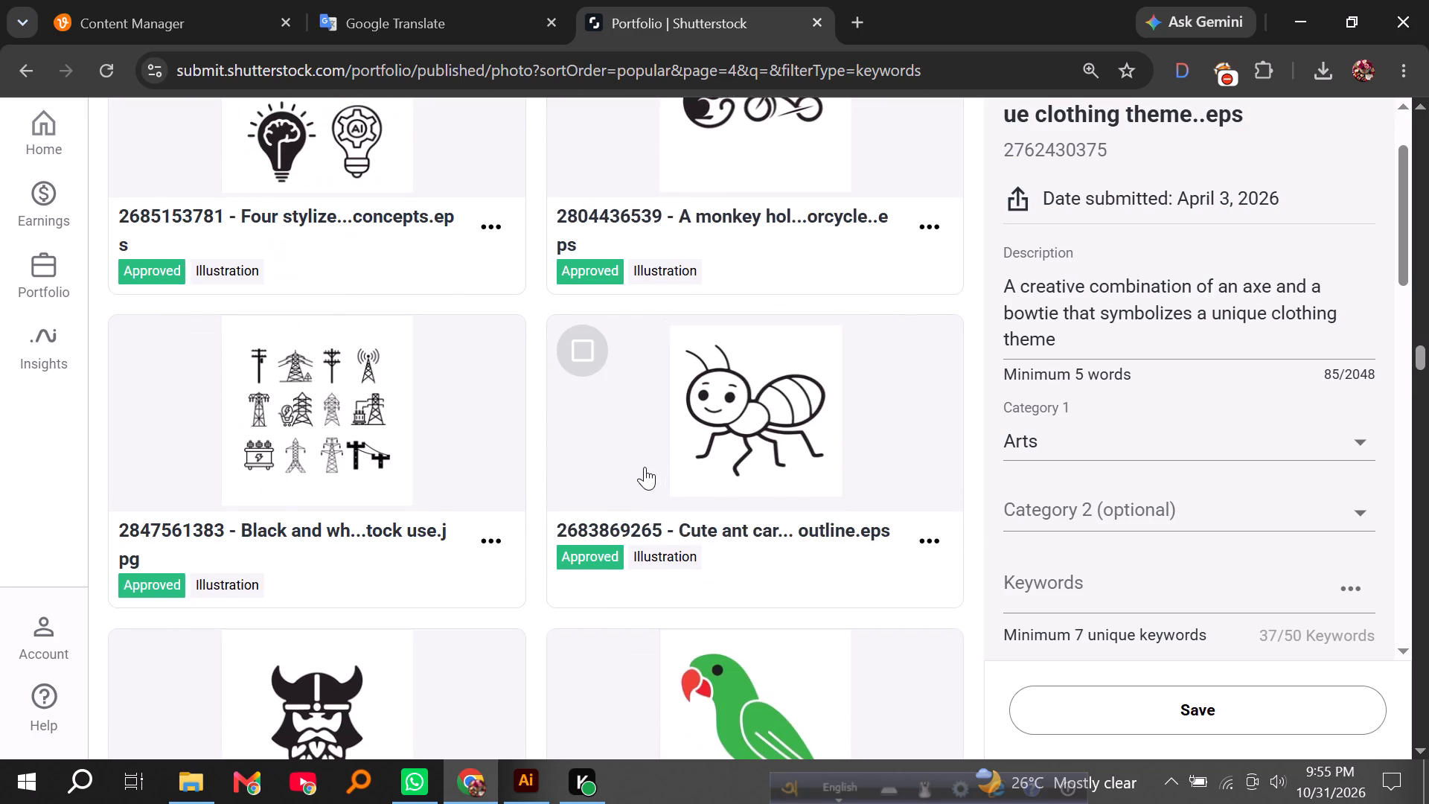
{"action": "scroll", "coordinate": [645, 467], "scroll_direction": "up", "scroll_amount": 1}
{"action": "left_click", "coordinate": [704, 245]}
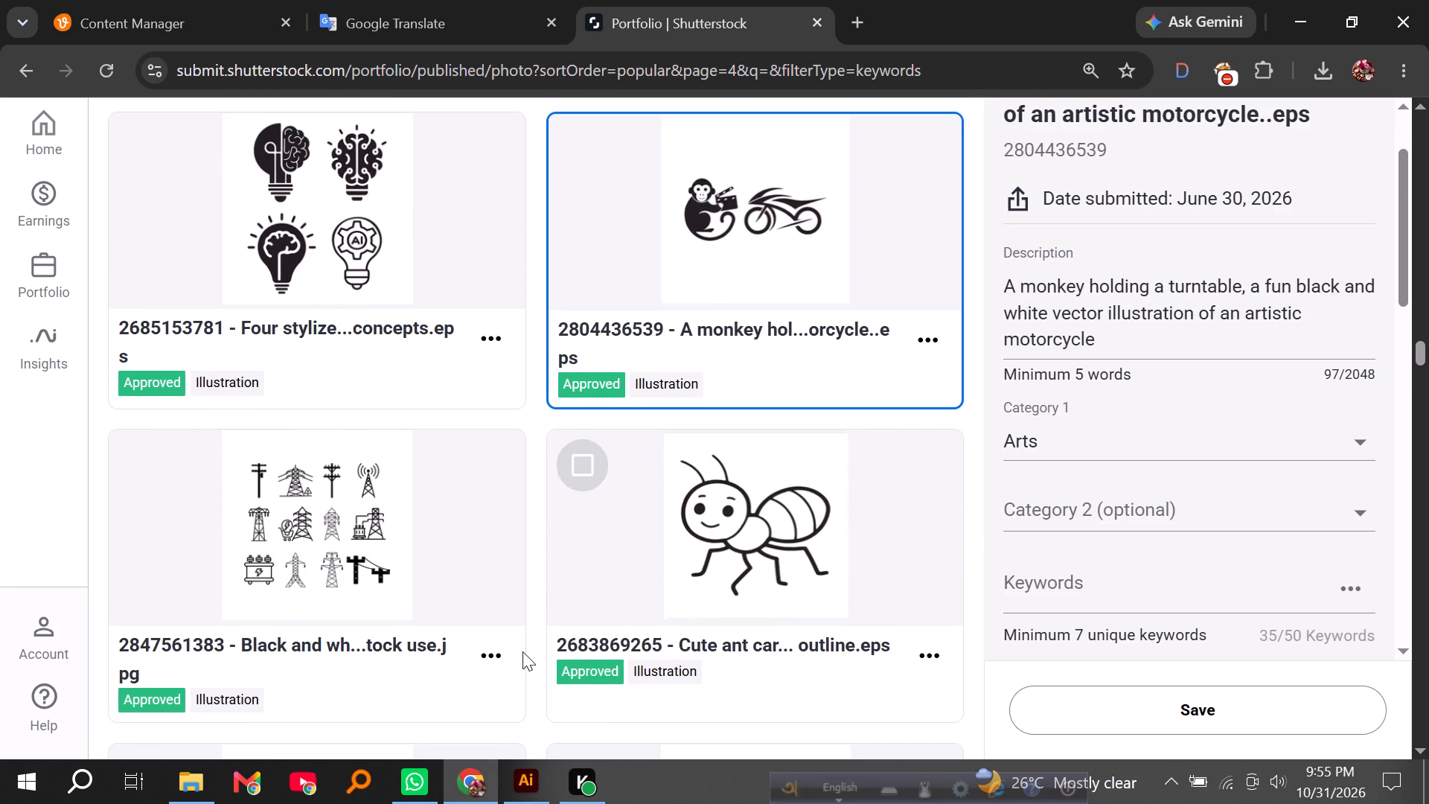
{"action": "left_click", "coordinate": [203, 0]}
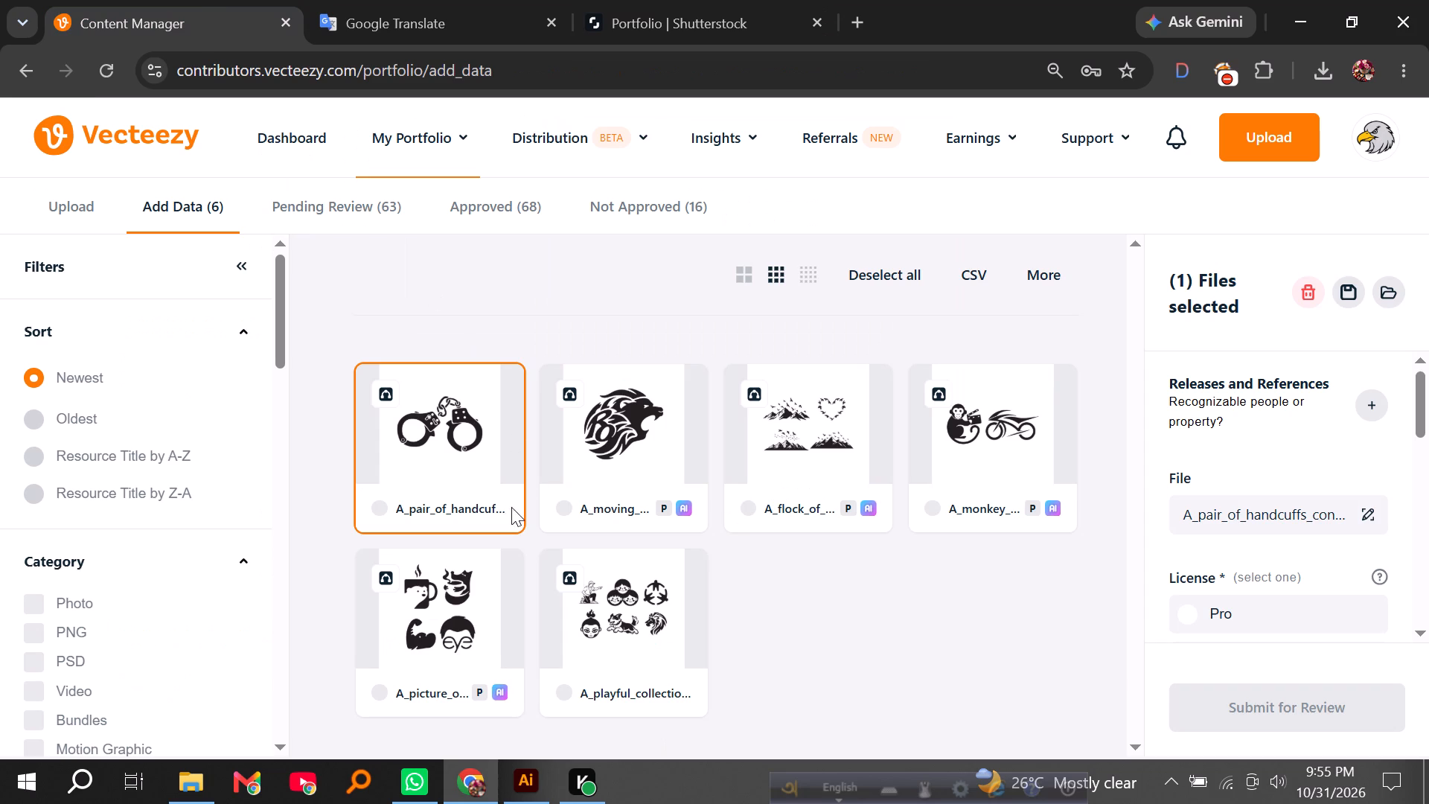
{"action": "left_click", "coordinate": [937, 445]}
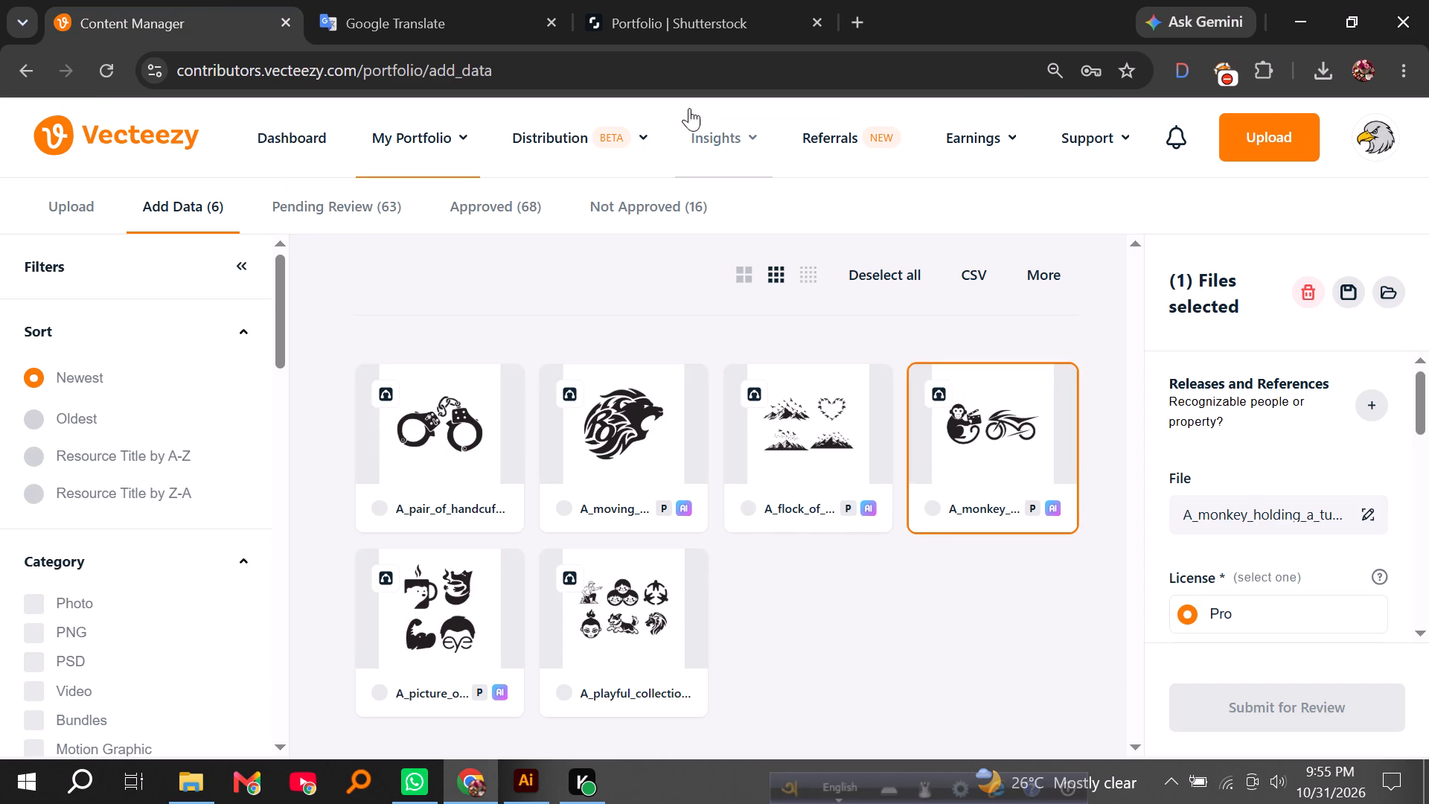
Replace the title of the monkey and motorcycle vector on Vecteezy with the full description of the matching Shutterstock illustration.
{"action": "left_click", "coordinate": [680, 0]}
{"action": "scroll", "coordinate": [1080, 506], "scroll_direction": "up", "scroll_amount": 1}
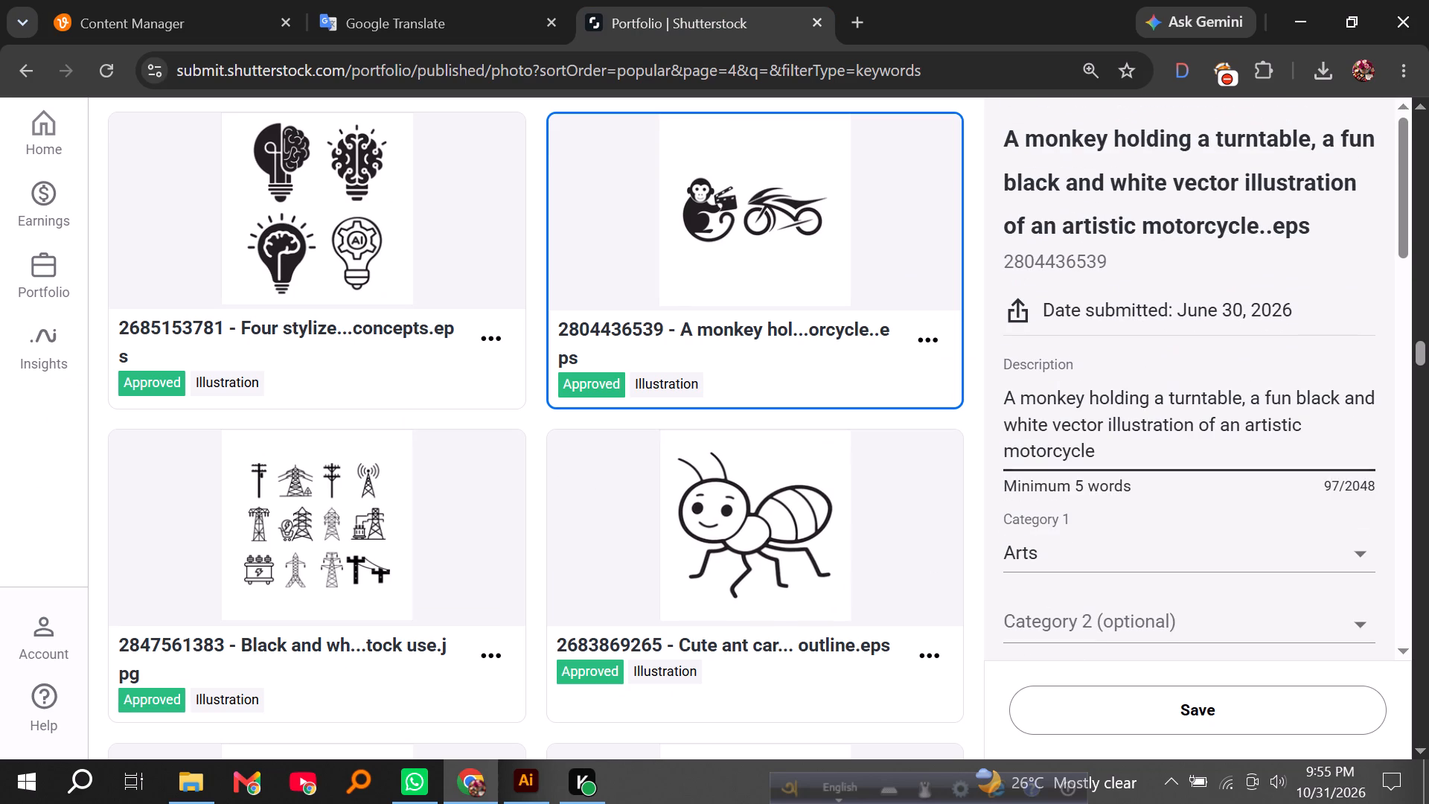
{"action": "triple_click", "coordinate": [1148, 400]}
{"action": "key", "text": "ctrl+c"}
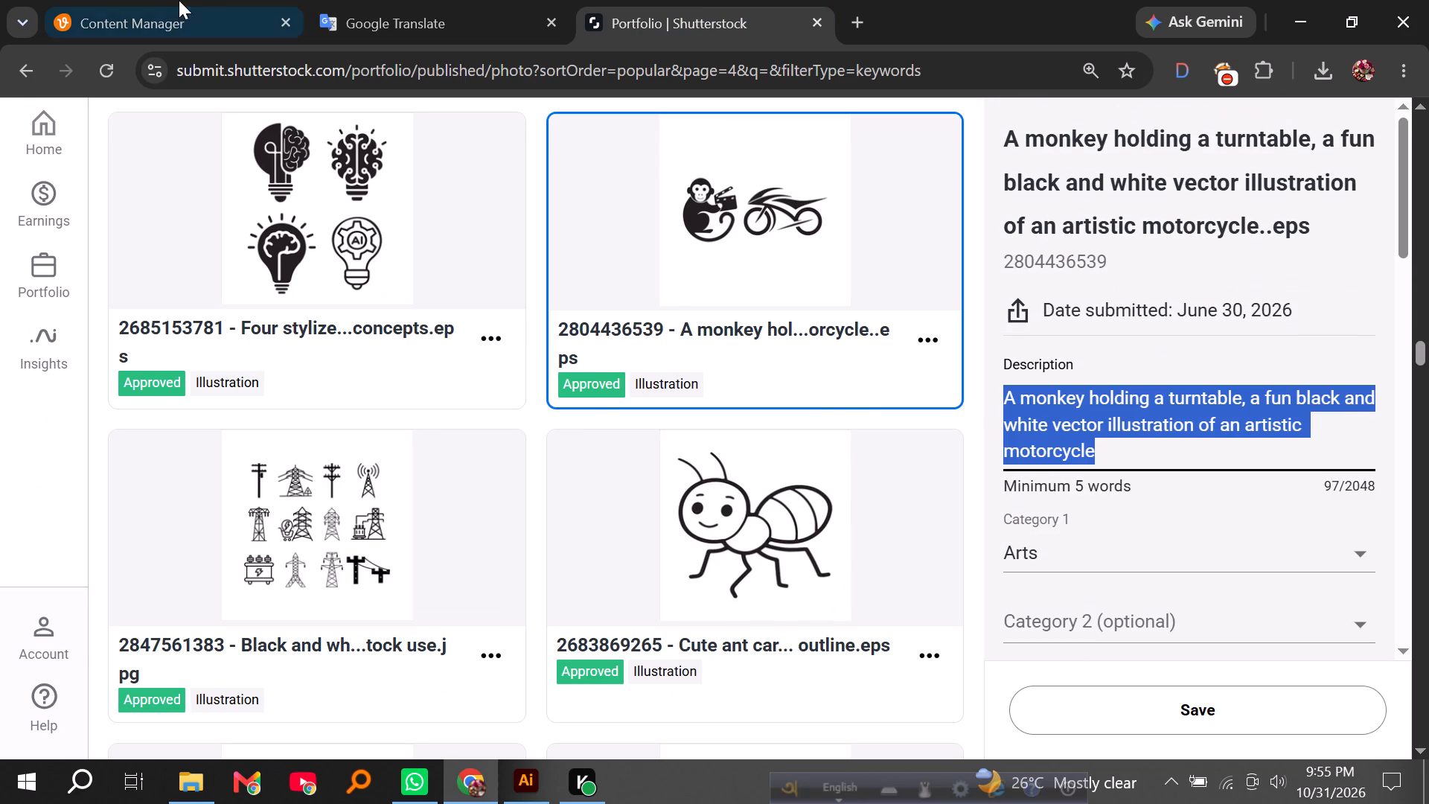
{"action": "left_click", "coordinate": [170, 0]}
{"action": "scroll", "coordinate": [1238, 540], "scroll_direction": "down", "scroll_amount": 4}
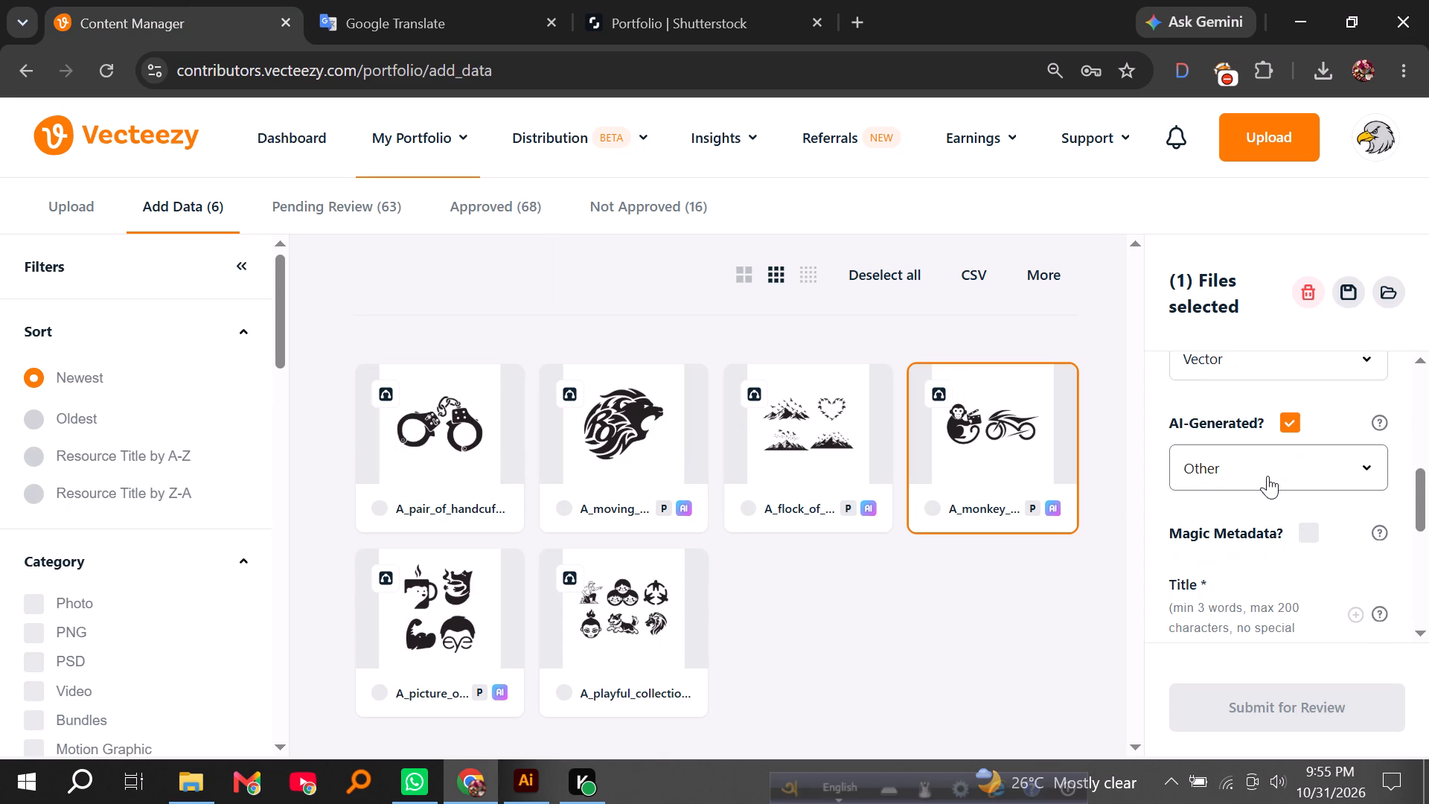
{"action": "scroll", "coordinate": [1273, 473], "scroll_direction": "down", "scroll_amount": 1}
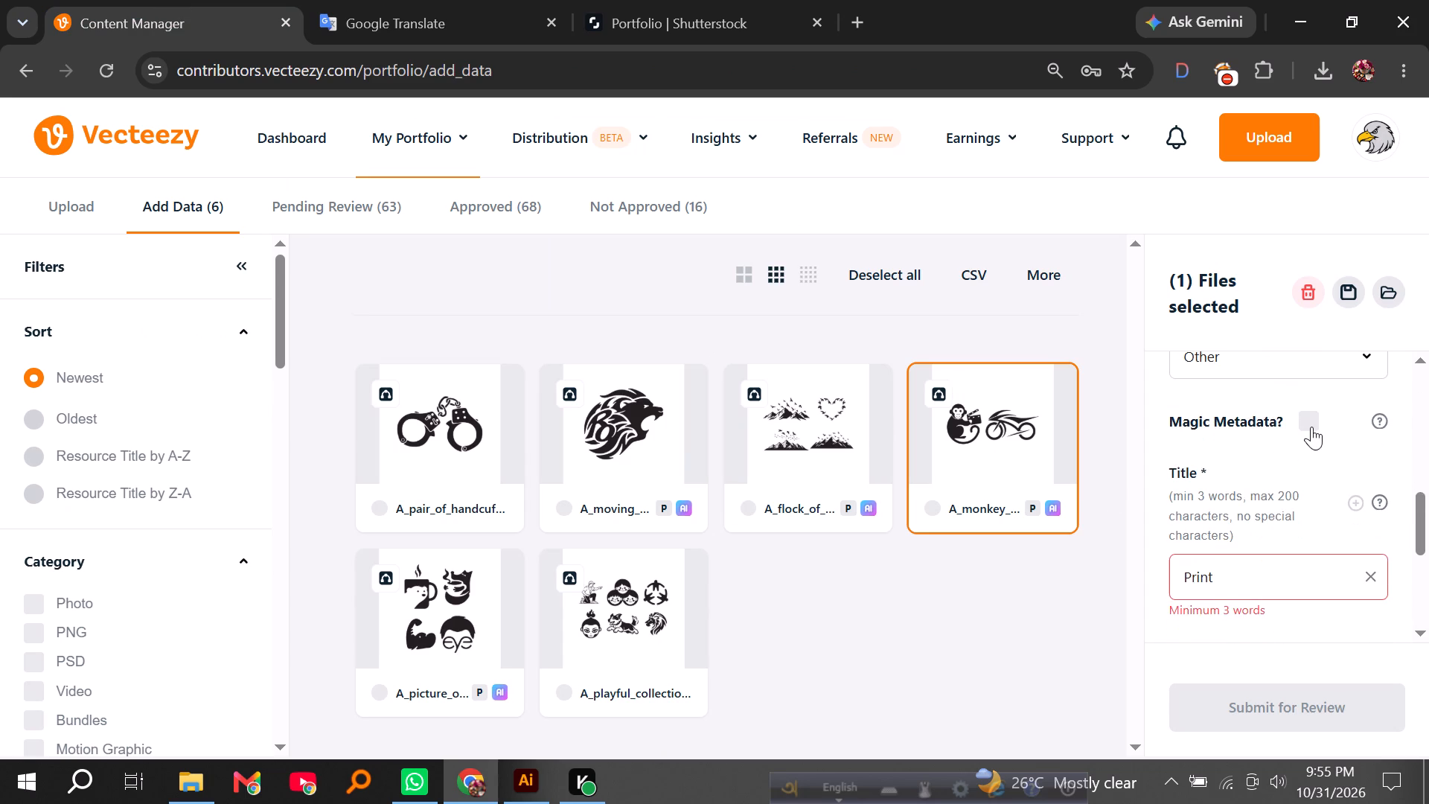
{"action": "left_click_drag", "start_coordinate": [1258, 581], "coordinate": [1108, 576]}
{"action": "key", "text": "ctrl+v"}
Remove the prohibited word "vector" from the title of the monkey and motorcycle vector.
{"action": "key", "text": "Up"}
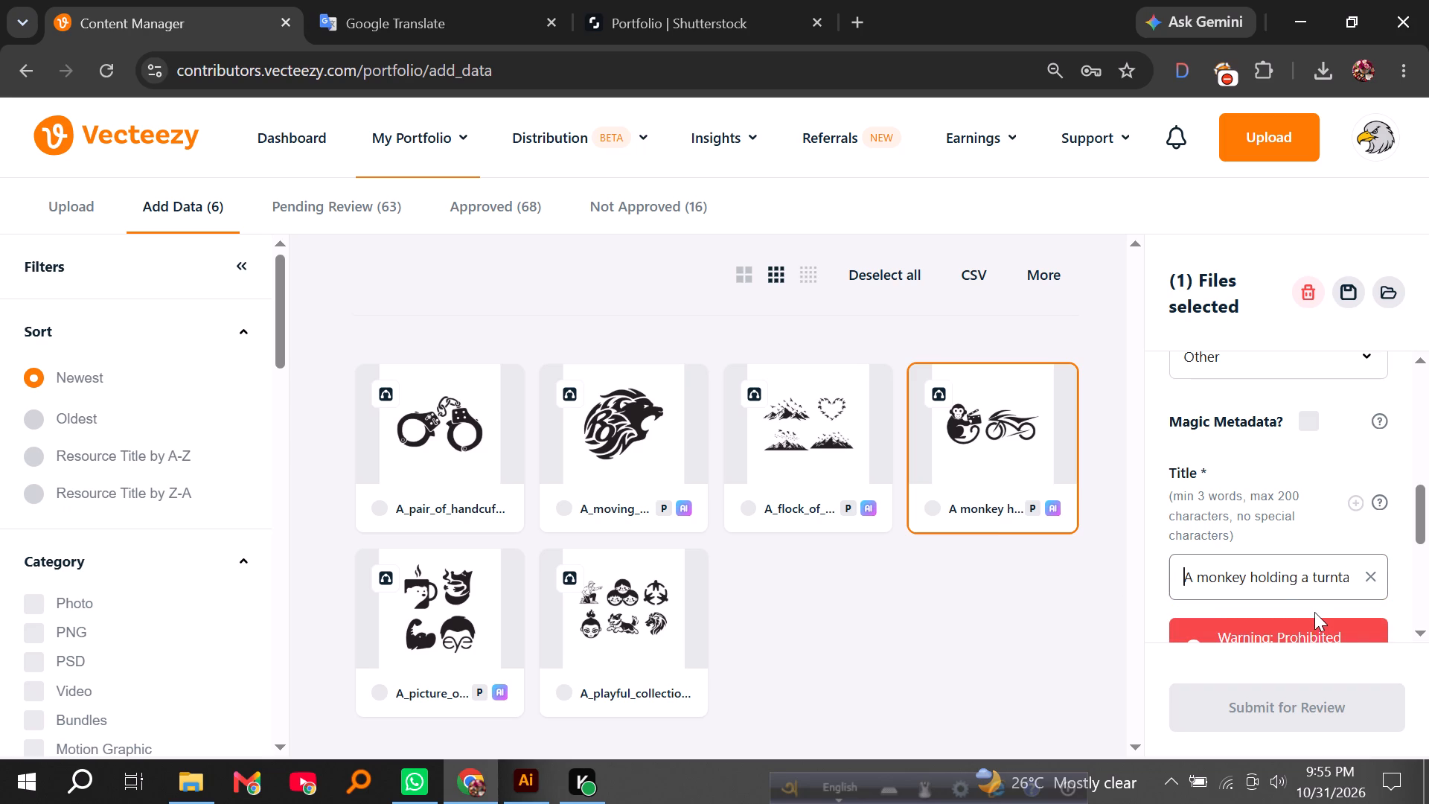
{"action": "key", "text": "Right"}
{"action": "key", "text": "Right"}
{"action": "key", "text": "Right"}
{"action": "key", "text": "Right"}
{"action": "key", "text": "Right"}
{"action": "key", "text": "Right"}
{"action": "key", "text": "Right"}
{"action": "key", "text": "Right"}
{"action": "key", "text": "Right"}
{"action": "key", "text": "Right"}
{"action": "key", "text": "Right"}
{"action": "key", "text": "Right"}
{"action": "key", "text": "Right"}
{"action": "key", "text": "Right"}
{"action": "key", "text": "Right"}
{"action": "key", "text": "Right"}
{"action": "key", "text": "Right"}
{"action": "key", "text": "Right"}
{"action": "key", "text": "Right"}
{"action": "key", "text": "Right"}
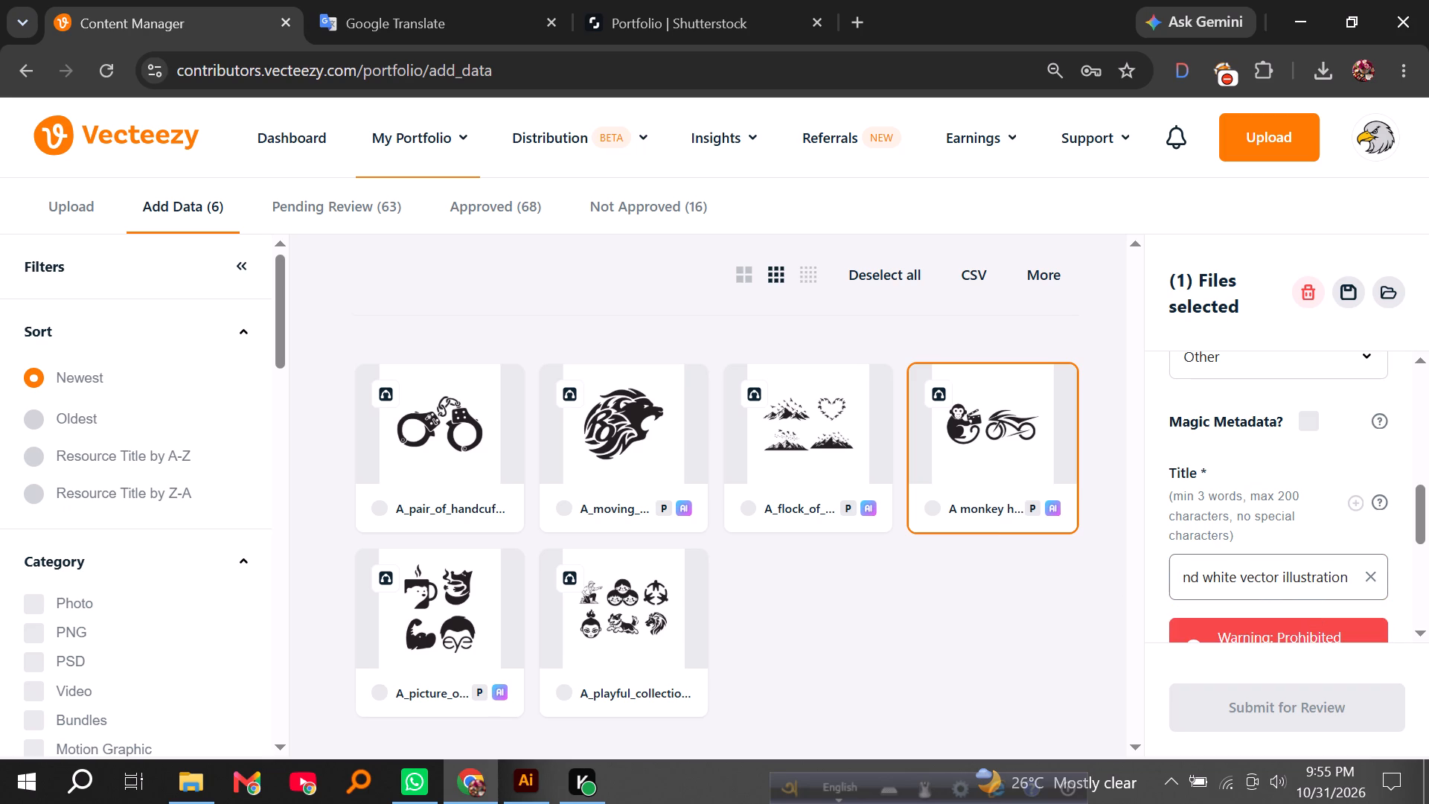
{"action": "left_click_drag", "start_coordinate": [1276, 575], "coordinate": [1240, 569]}
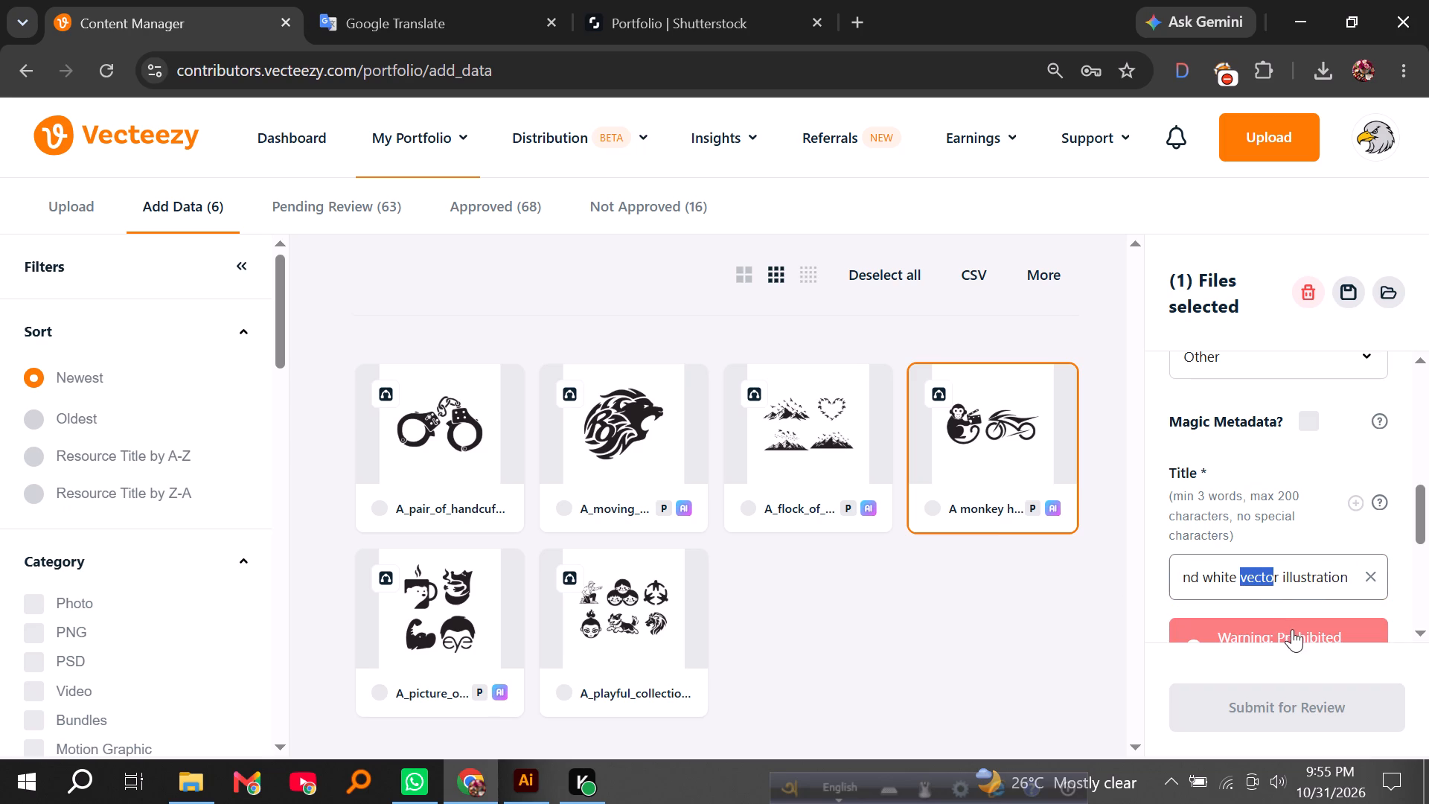
{"action": "key", "text": "BackSpace"}
{"action": "key", "text": "Right"}
{"action": "key", "text": "BackSpace"}
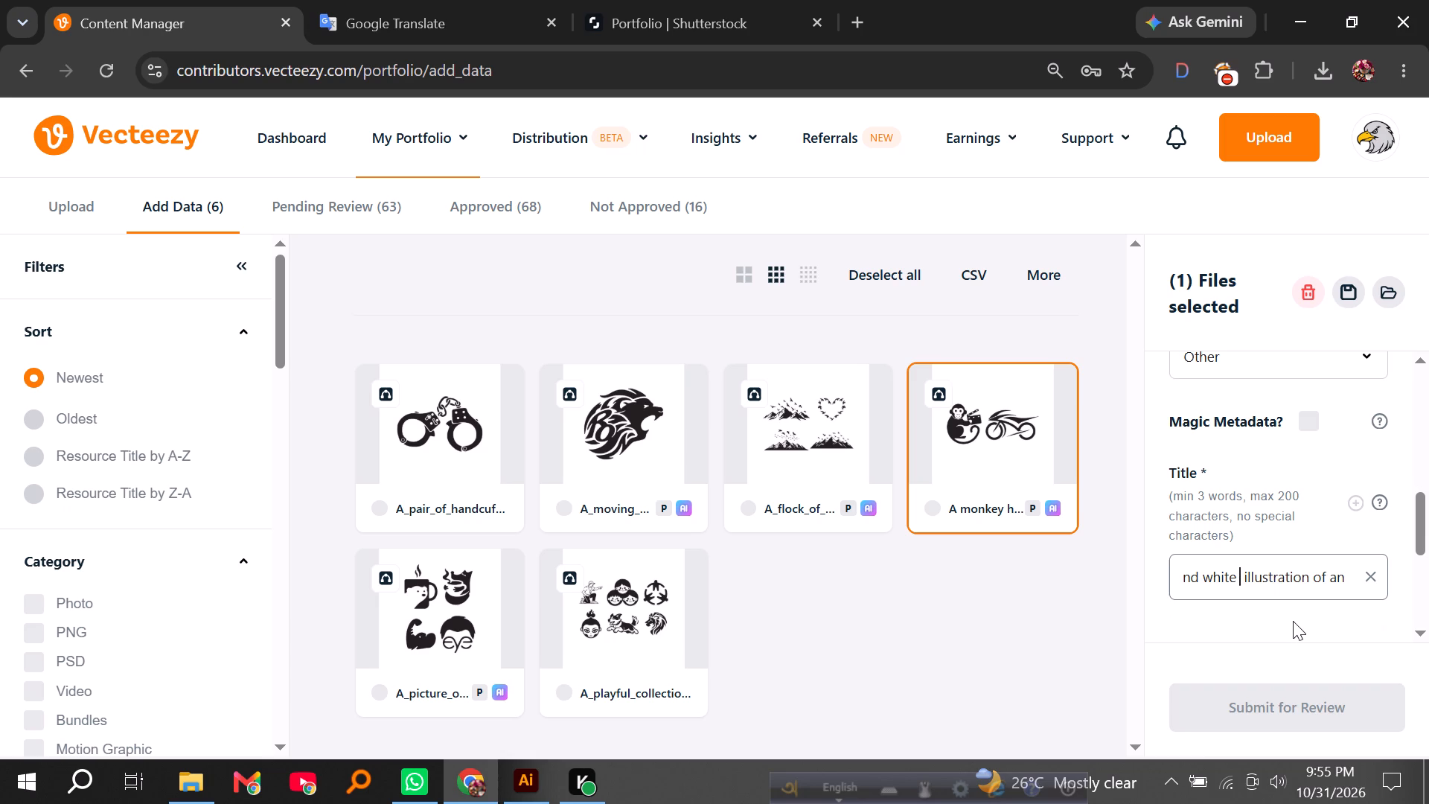
{"action": "key", "text": "BackSpace"}
Review the license, category and AI-generation software settings of the monkey and motorcycle vector.
{"action": "scroll", "coordinate": [1290, 590], "scroll_direction": "down", "scroll_amount": 2}
{"action": "left_click", "coordinate": [1250, 586]}
{"action": "scroll", "coordinate": [1250, 549], "scroll_direction": "up", "scroll_amount": 3}
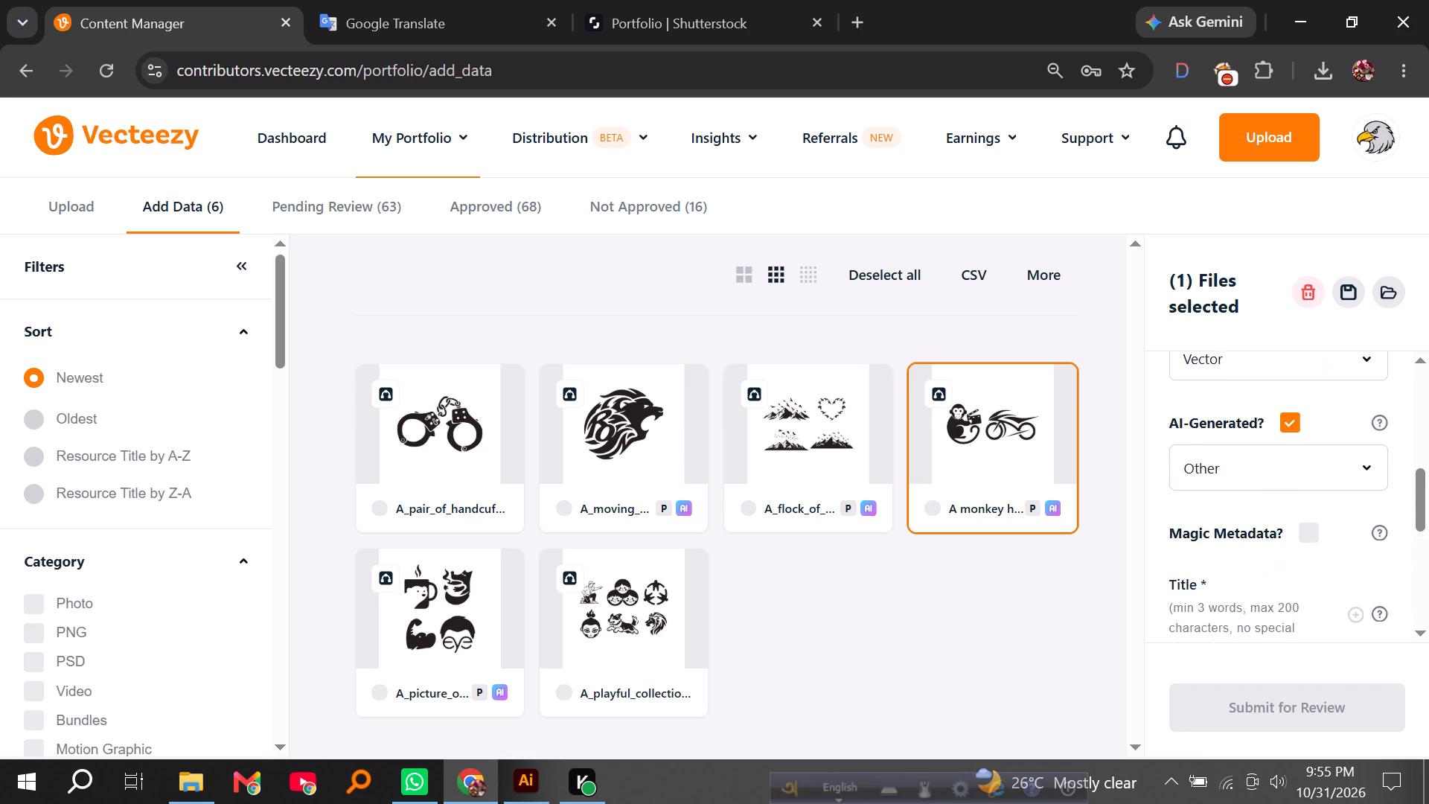
{"action": "scroll", "coordinate": [1250, 549], "scroll_direction": "up", "scroll_amount": 2}
{"action": "scroll", "coordinate": [1308, 556], "scroll_direction": "down", "scroll_amount": 1}
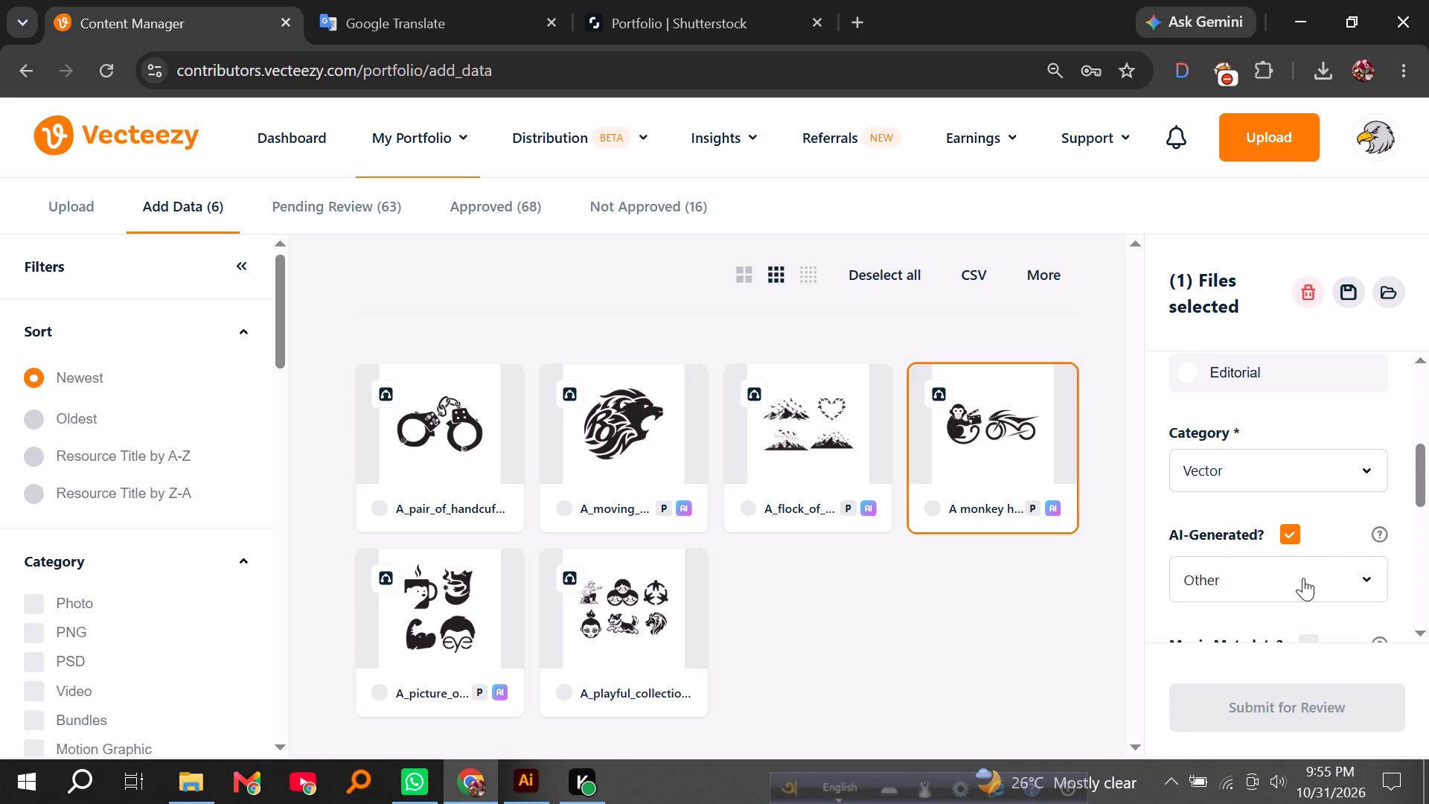
{"action": "left_click", "coordinate": [1305, 576]}
{"action": "scroll", "coordinate": [1304, 576], "scroll_direction": "down", "scroll_amount": 1}
{"action": "left_click", "coordinate": [1388, 422]}
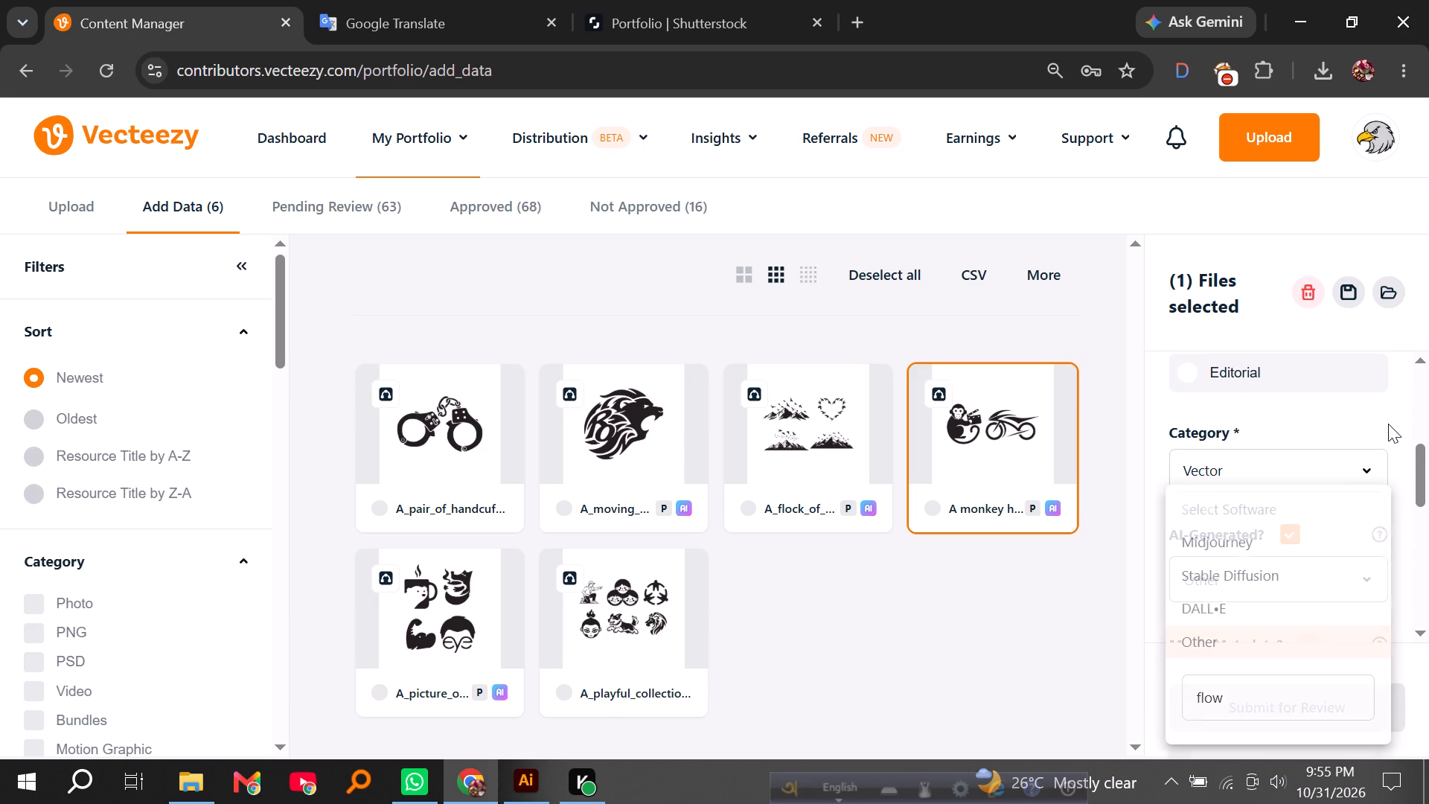
{"action": "scroll", "coordinate": [1308, 518], "scroll_direction": "up", "scroll_amount": 3}
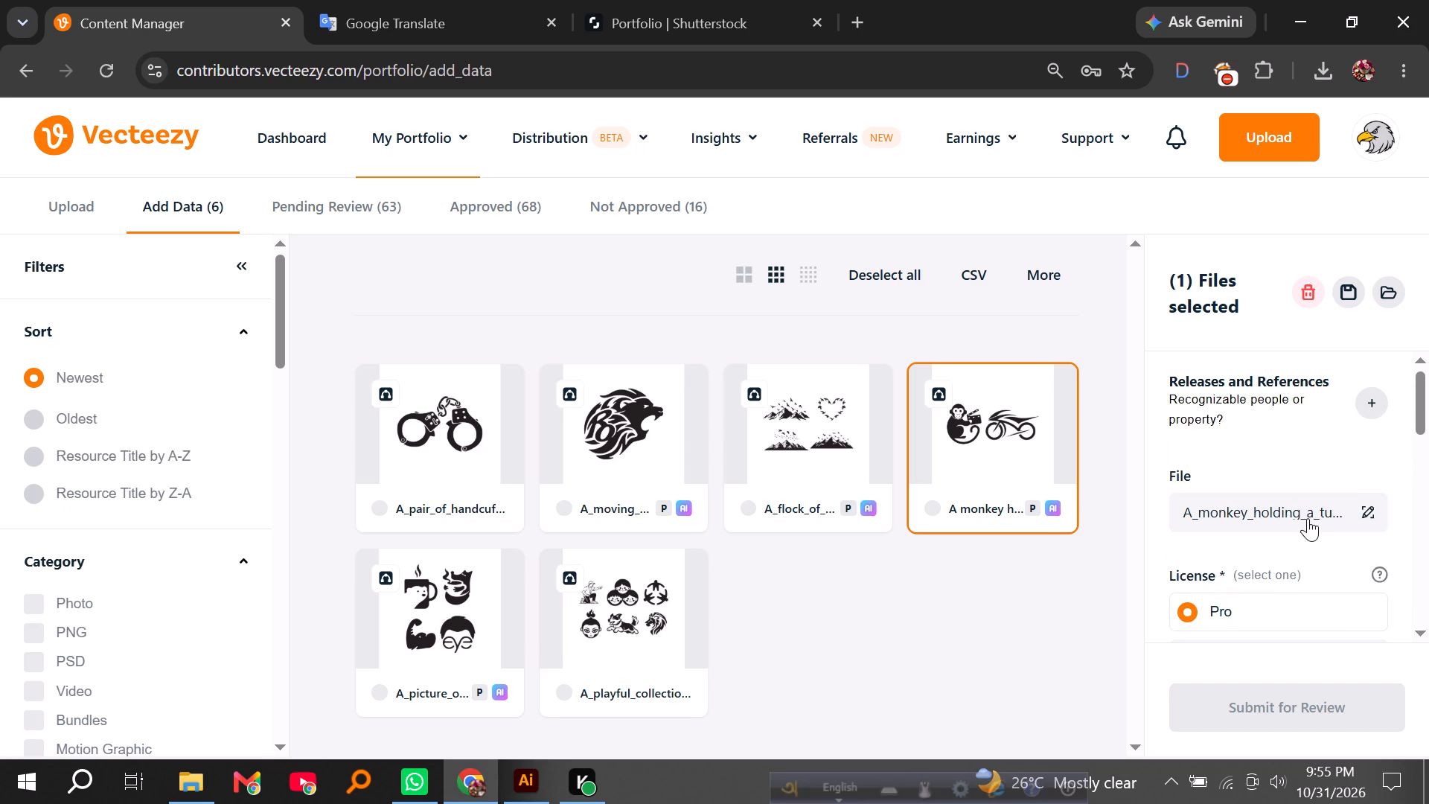
{"action": "scroll", "coordinate": [1308, 518], "scroll_direction": "down", "scroll_amount": 9}
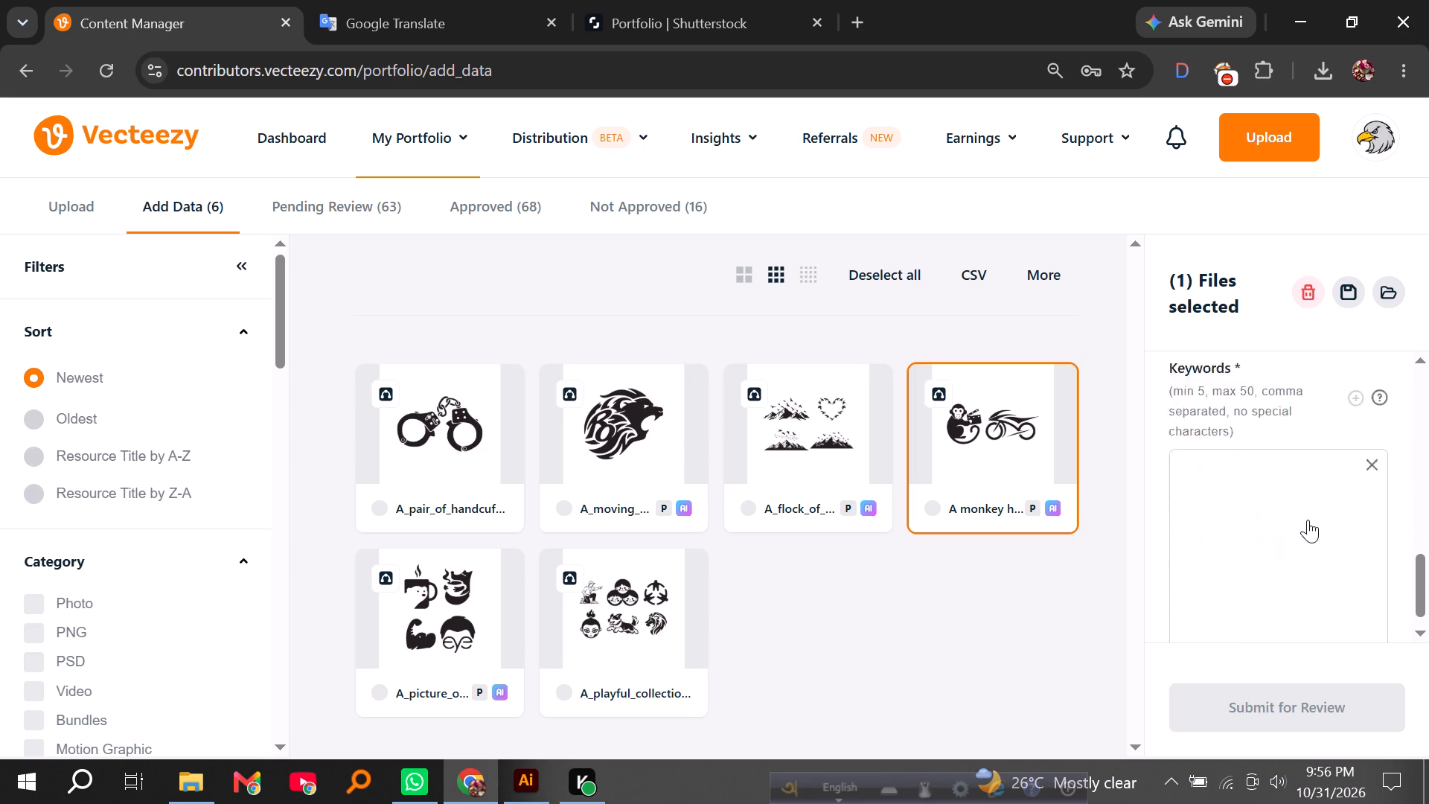
Copy all keywords from the matching Shutterstock illustration into the keywords of the monkey and motorcycle vector on Vecteezy.
{"action": "left_click", "coordinate": [1275, 497]}
{"action": "left_click", "coordinate": [649, 0]}
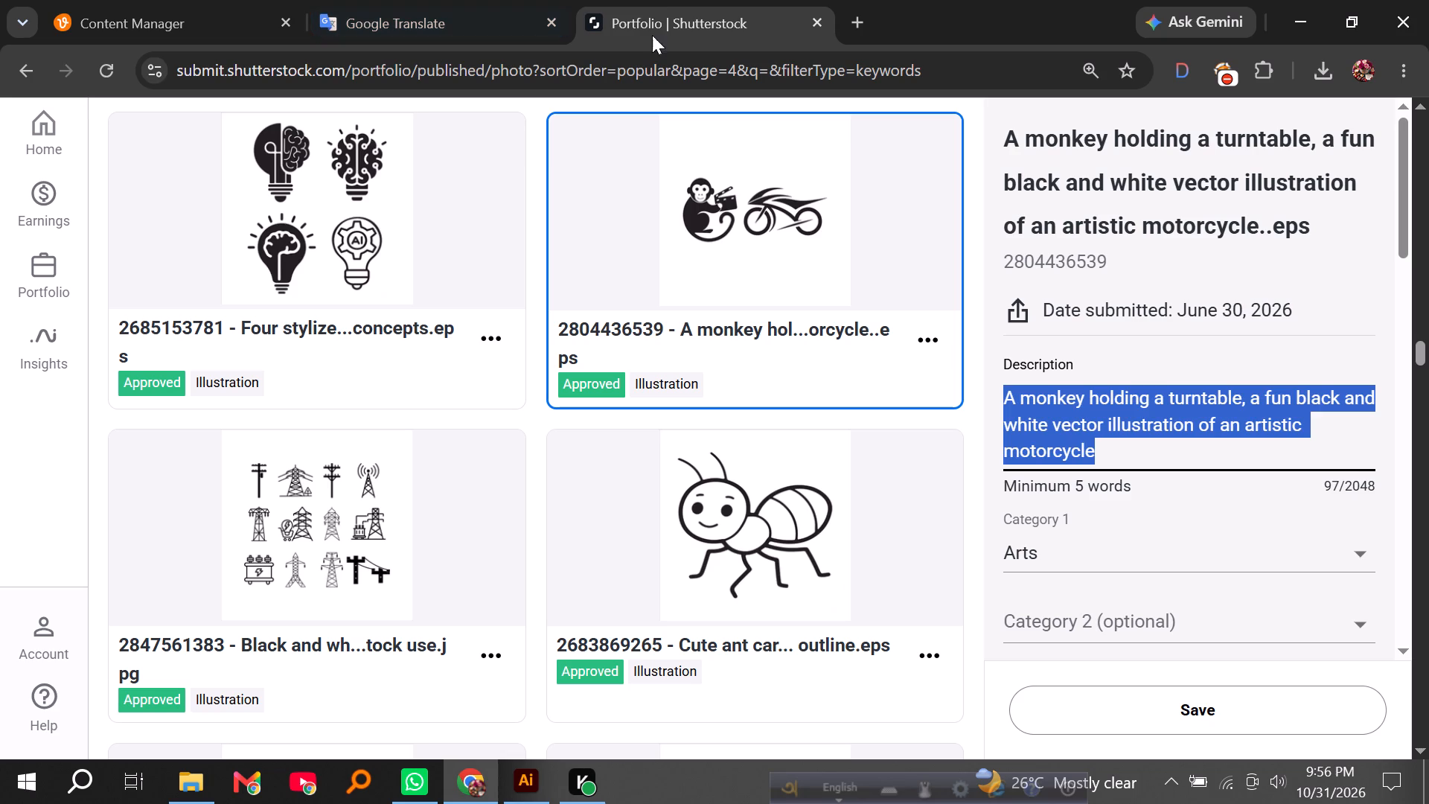
{"action": "left_click", "coordinate": [1213, 338]}
{"action": "scroll", "coordinate": [1254, 351], "scroll_direction": "down", "scroll_amount": 3}
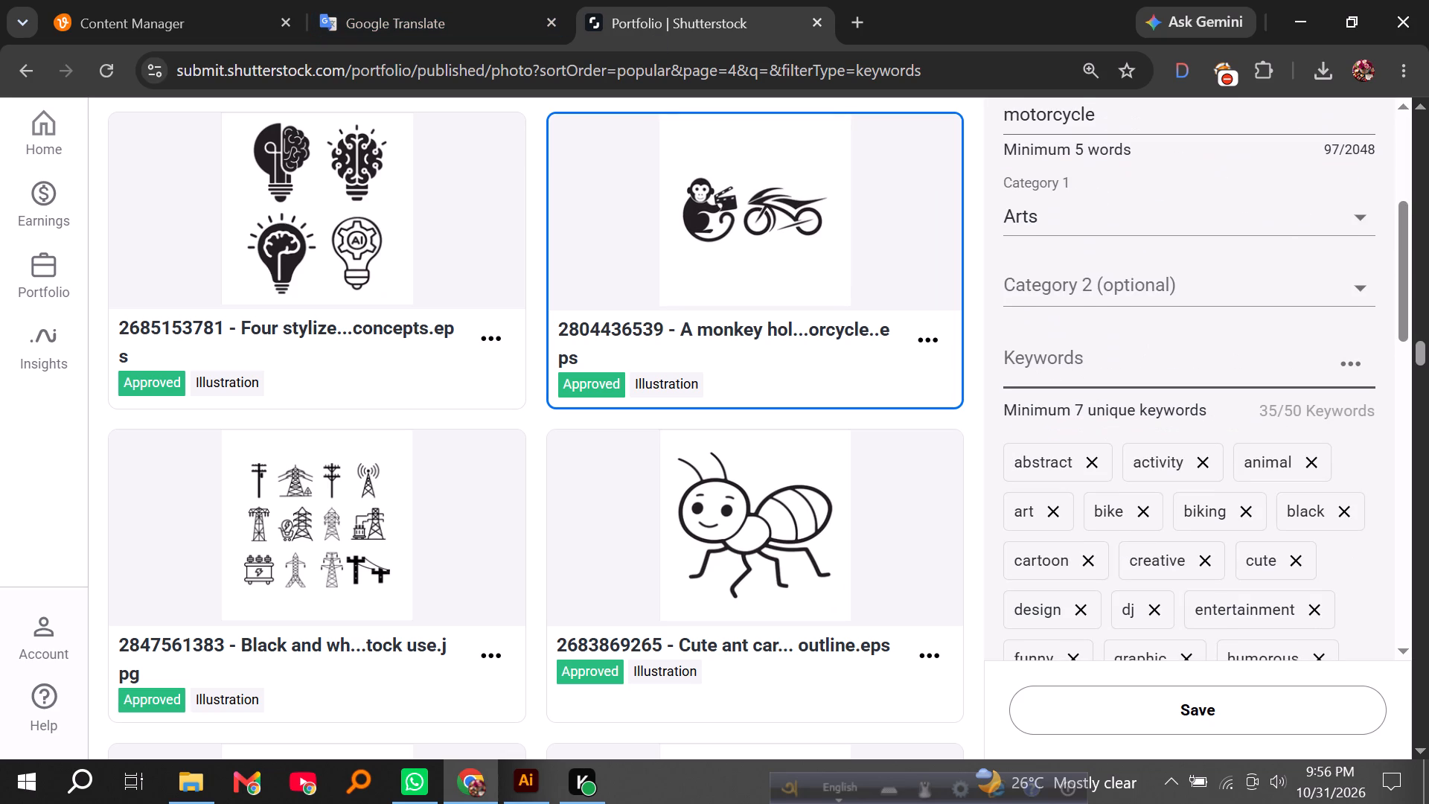
{"action": "left_click", "coordinate": [1342, 363]}
{"action": "left_click", "coordinate": [1268, 415]}
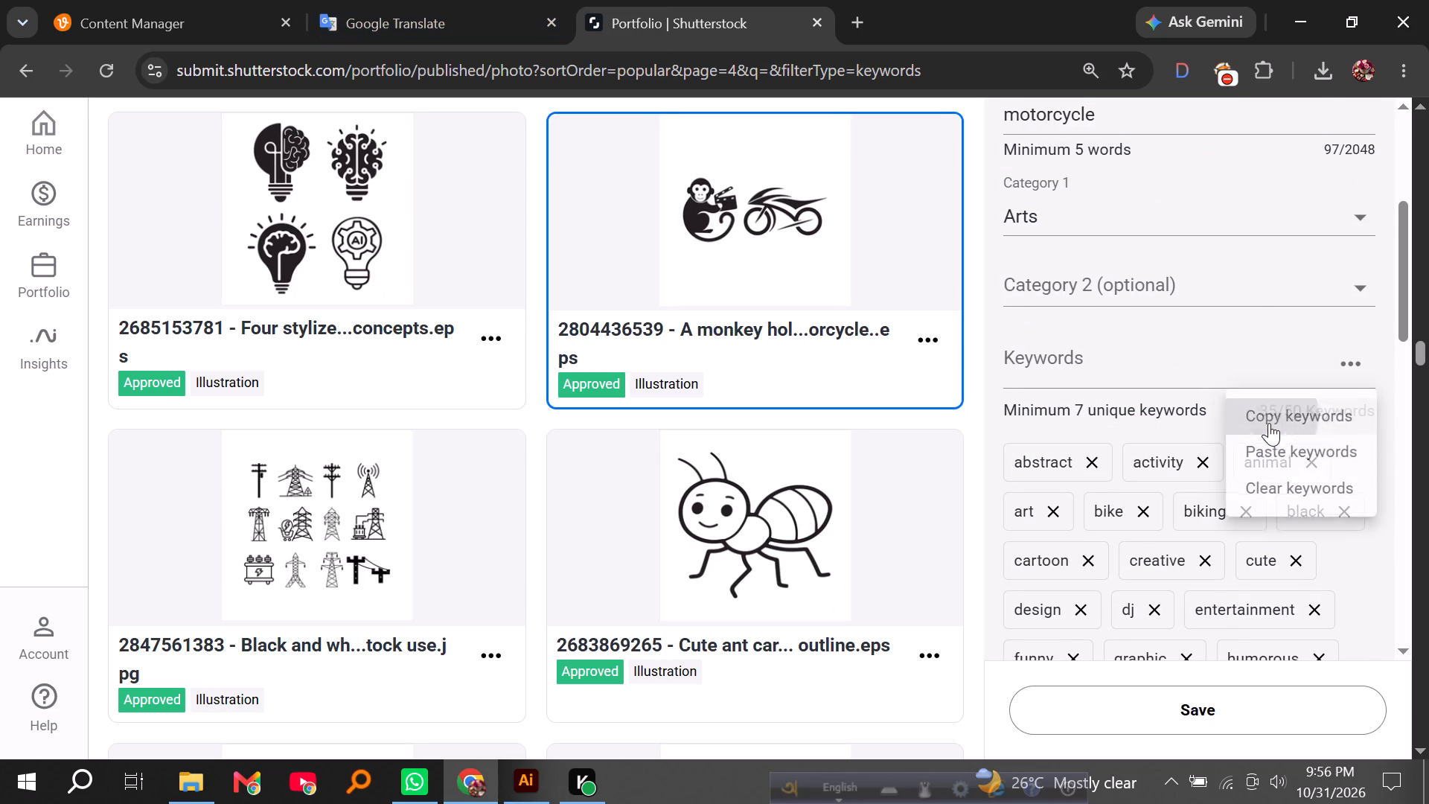
{"action": "left_click", "coordinate": [220, 0]}
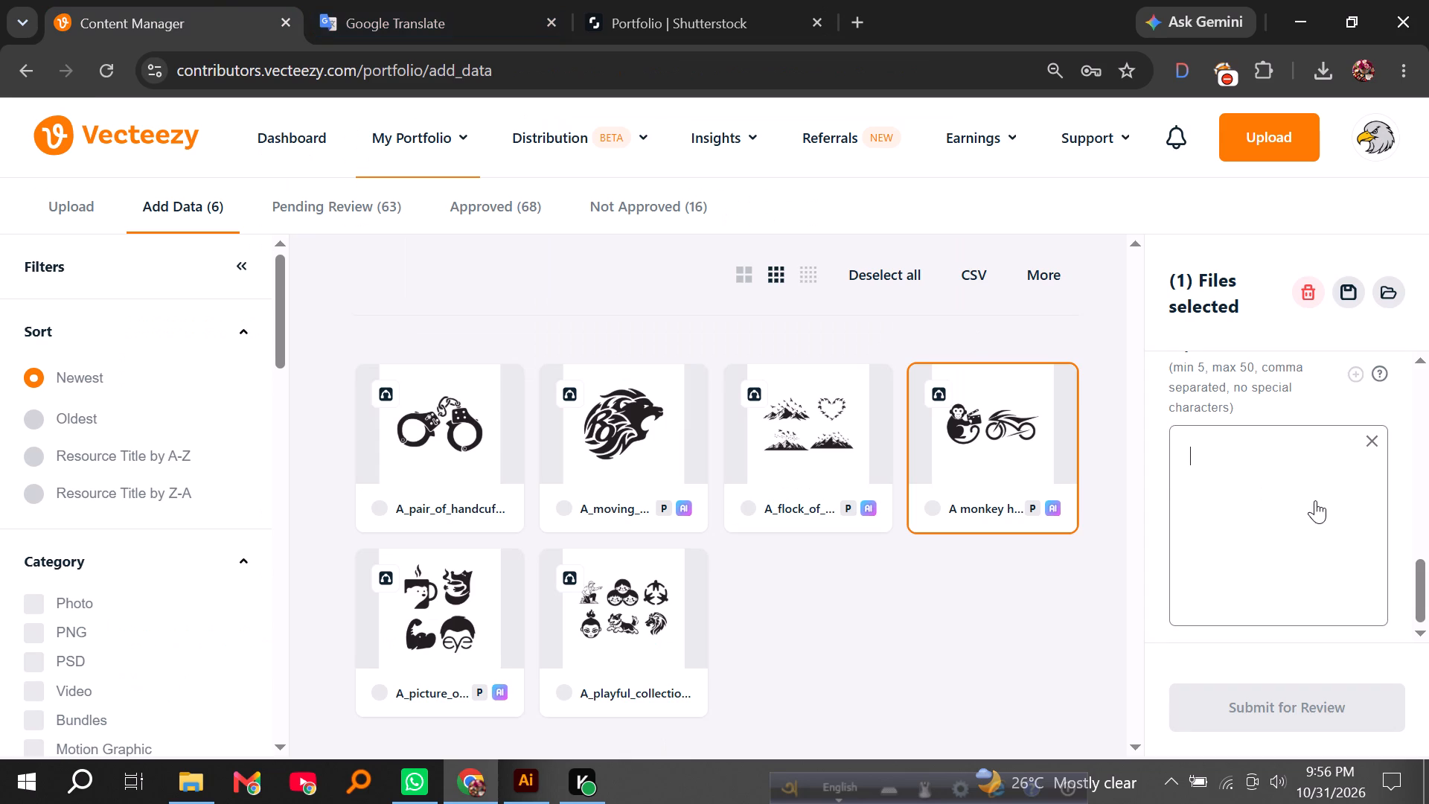
{"action": "key", "text": "ctrl+v"}
Remove the prohibited keywords "music-themed" and "vector" from the monkey and motorcycle vector and save its data.
{"action": "scroll", "coordinate": [1315, 504], "scroll_direction": "down", "scroll_amount": 4}
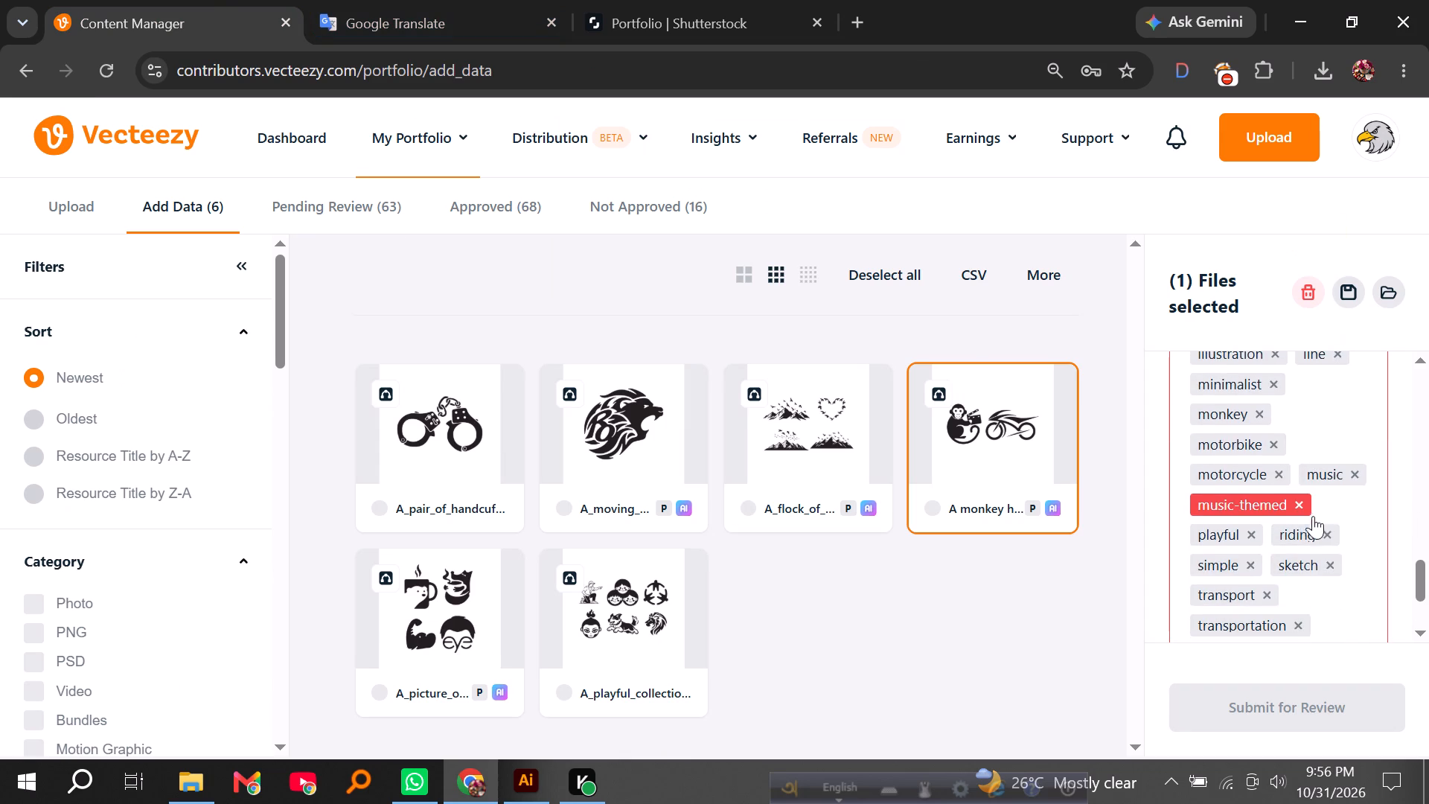
{"action": "left_click", "coordinate": [1298, 502]}
{"action": "scroll", "coordinate": [1329, 485], "scroll_direction": "down", "scroll_amount": 1}
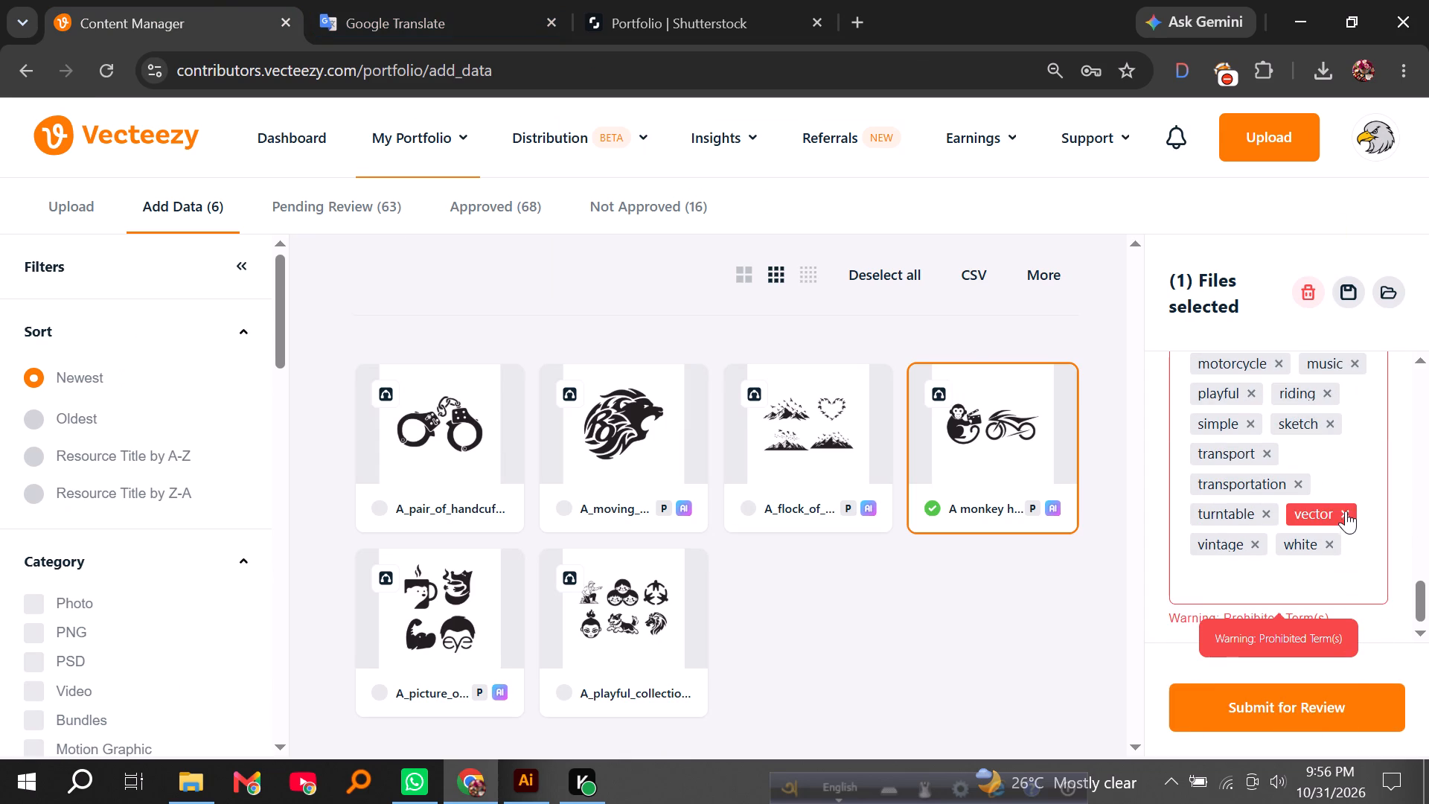
{"action": "left_click", "coordinate": [1346, 509]}
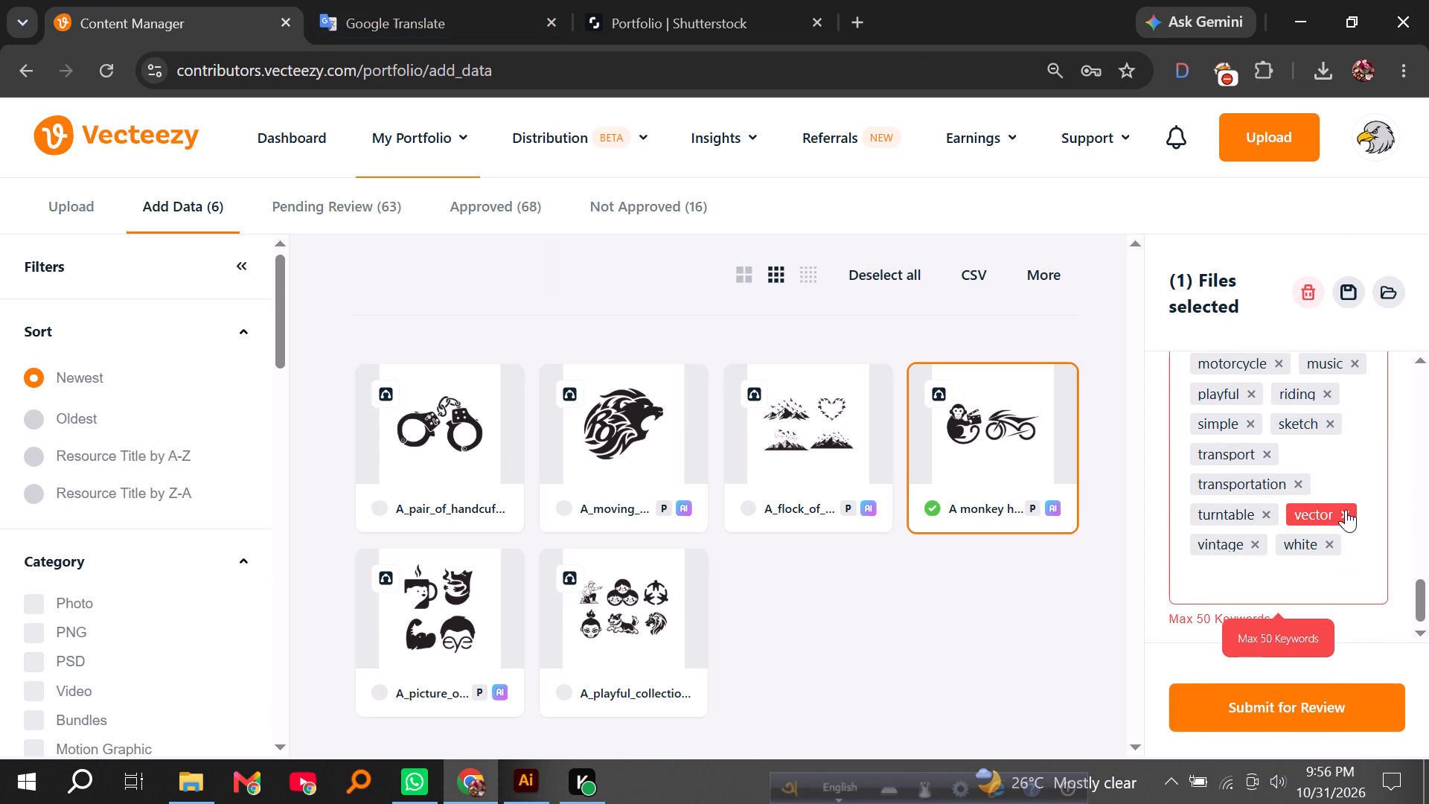
{"action": "scroll", "coordinate": [1346, 508], "scroll_direction": "down", "scroll_amount": 3}
{"action": "left_click", "coordinate": [1348, 294]}
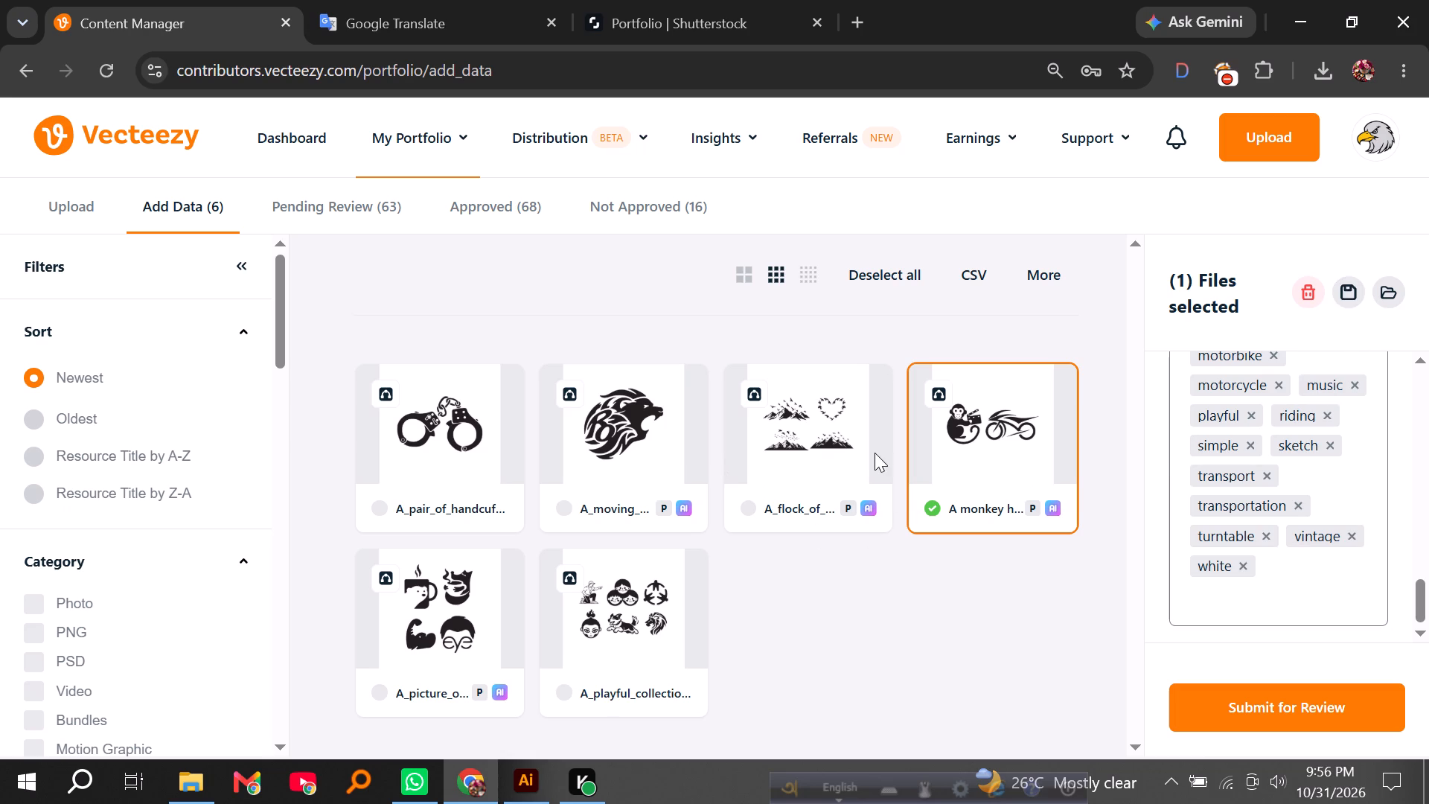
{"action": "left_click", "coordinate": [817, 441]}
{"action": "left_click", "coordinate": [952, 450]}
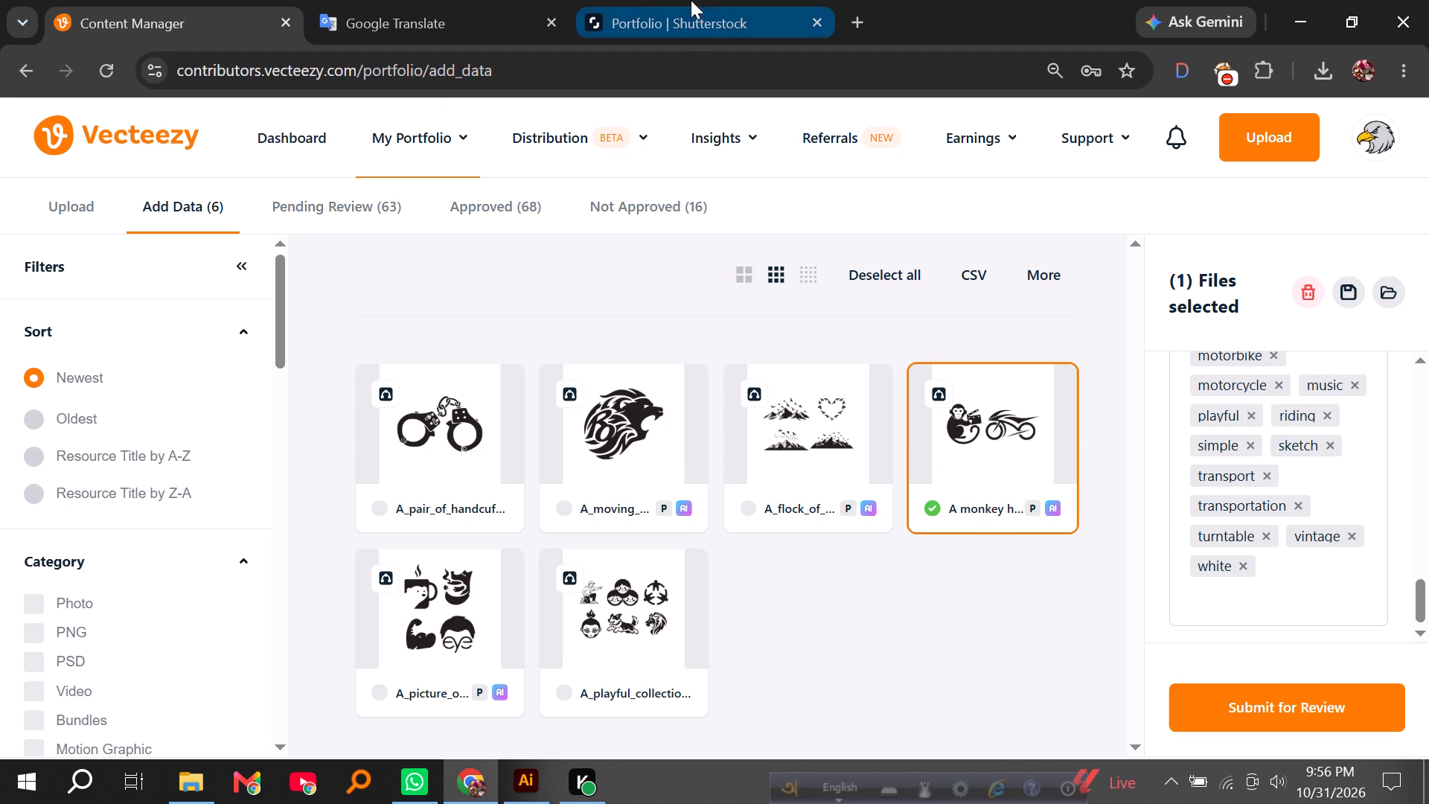
Replace the title of the handcuffs vector on Vecteezy with the description copied from the matching Shutterstock handcuffs illustration.
{"action": "left_click", "coordinate": [645, 0]}
{"action": "scroll", "coordinate": [567, 345], "scroll_direction": "down", "scroll_amount": 1}
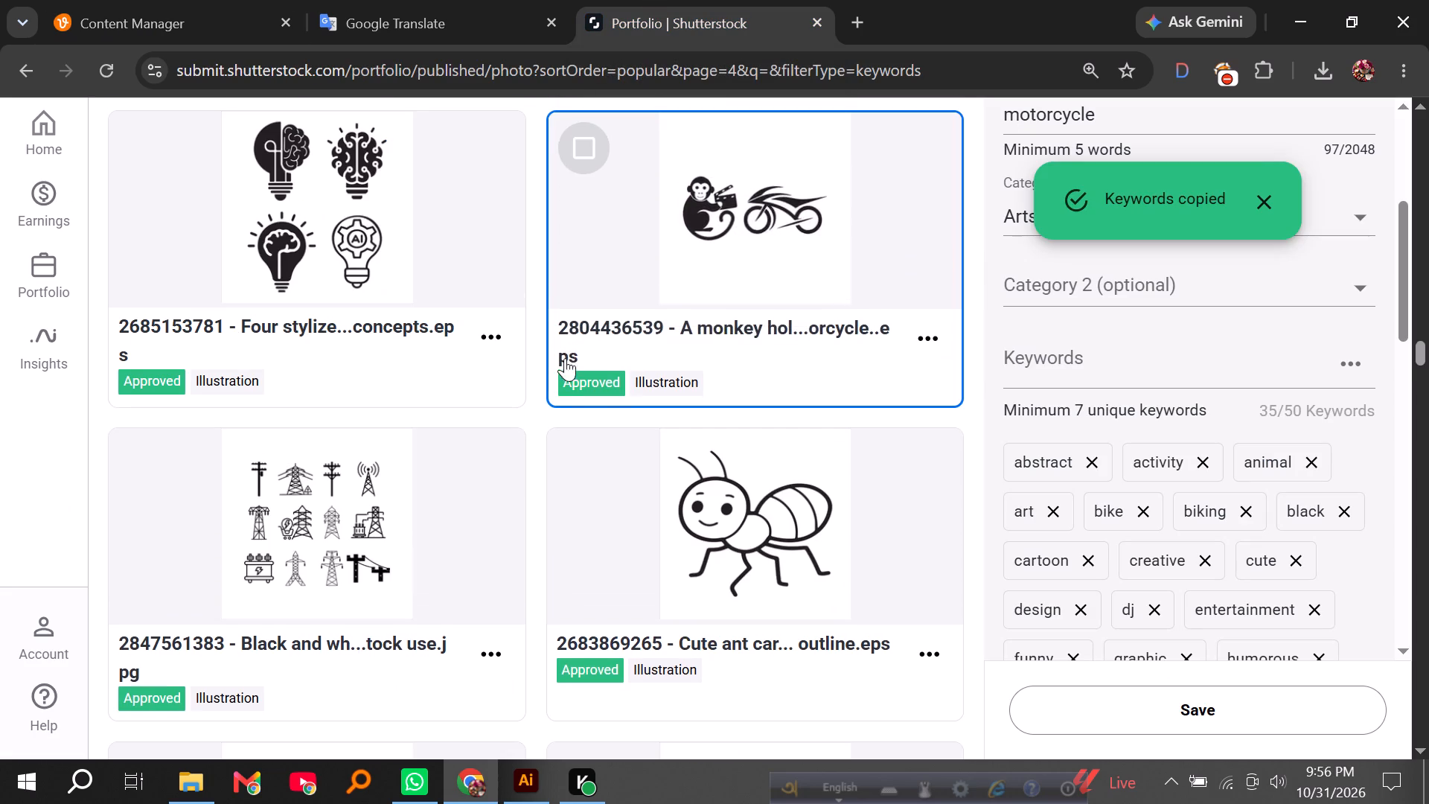
{"action": "scroll", "coordinate": [565, 358], "scroll_direction": "down", "scroll_amount": 6}
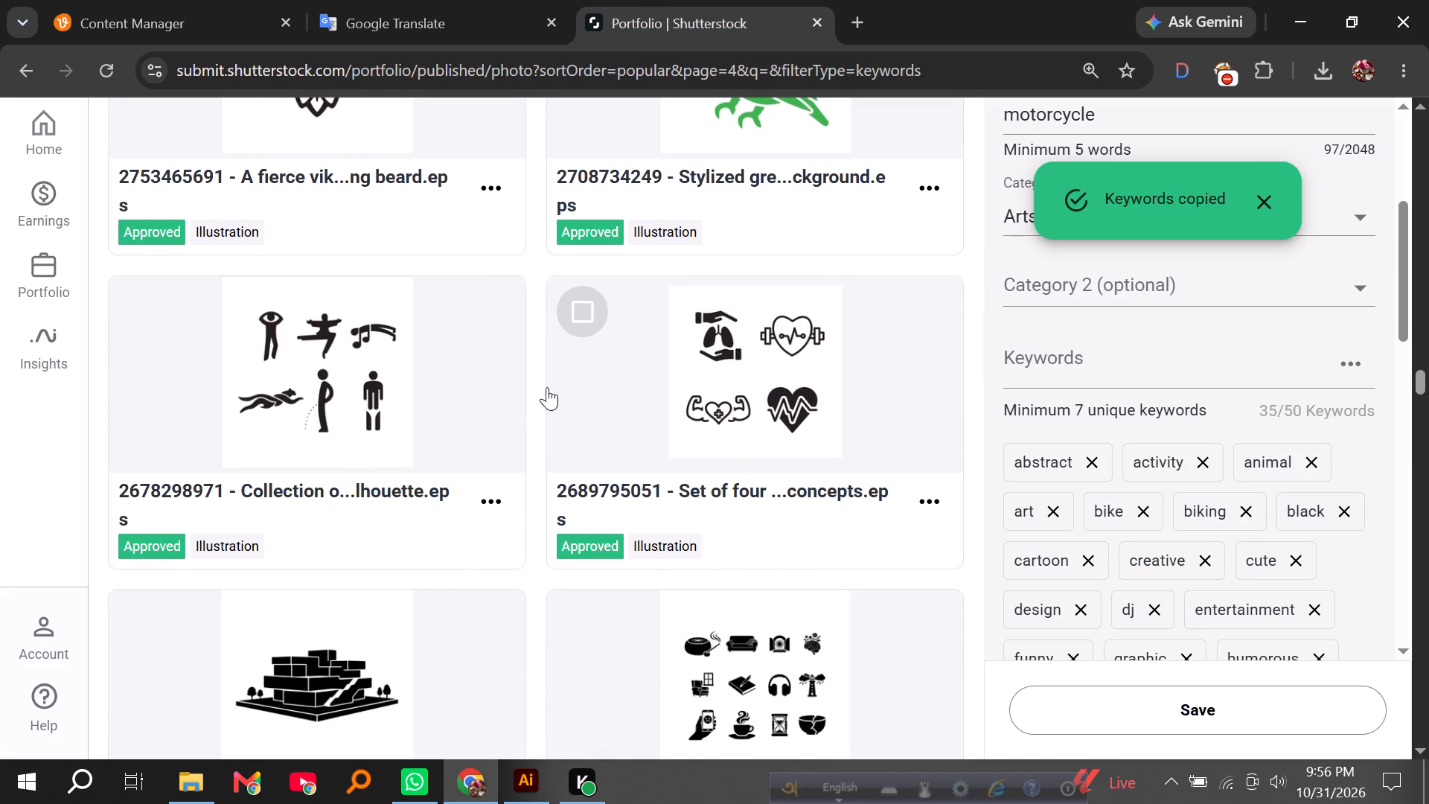
{"action": "scroll", "coordinate": [547, 387], "scroll_direction": "down", "scroll_amount": 9}
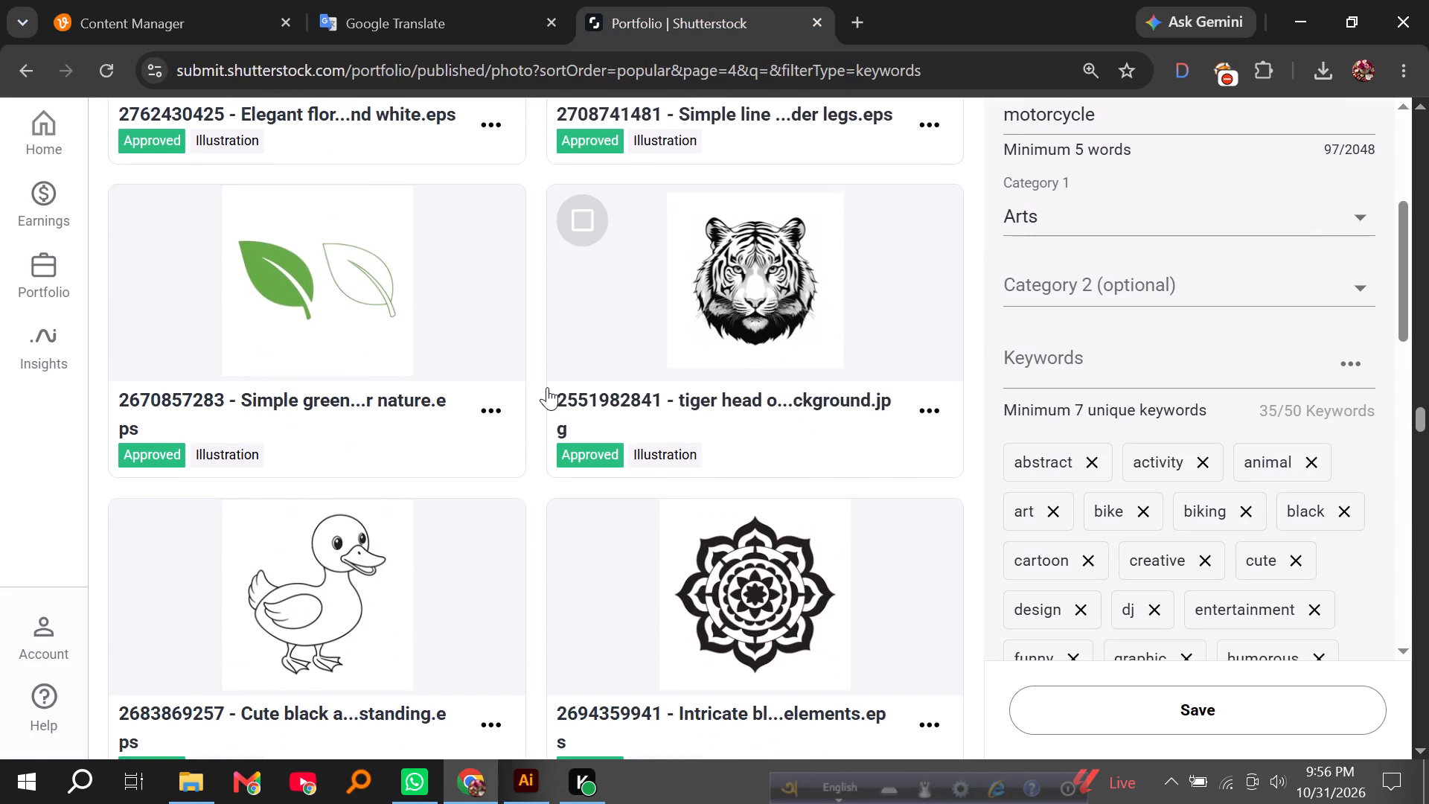
{"action": "scroll", "coordinate": [547, 387], "scroll_direction": "down", "scroll_amount": 8}
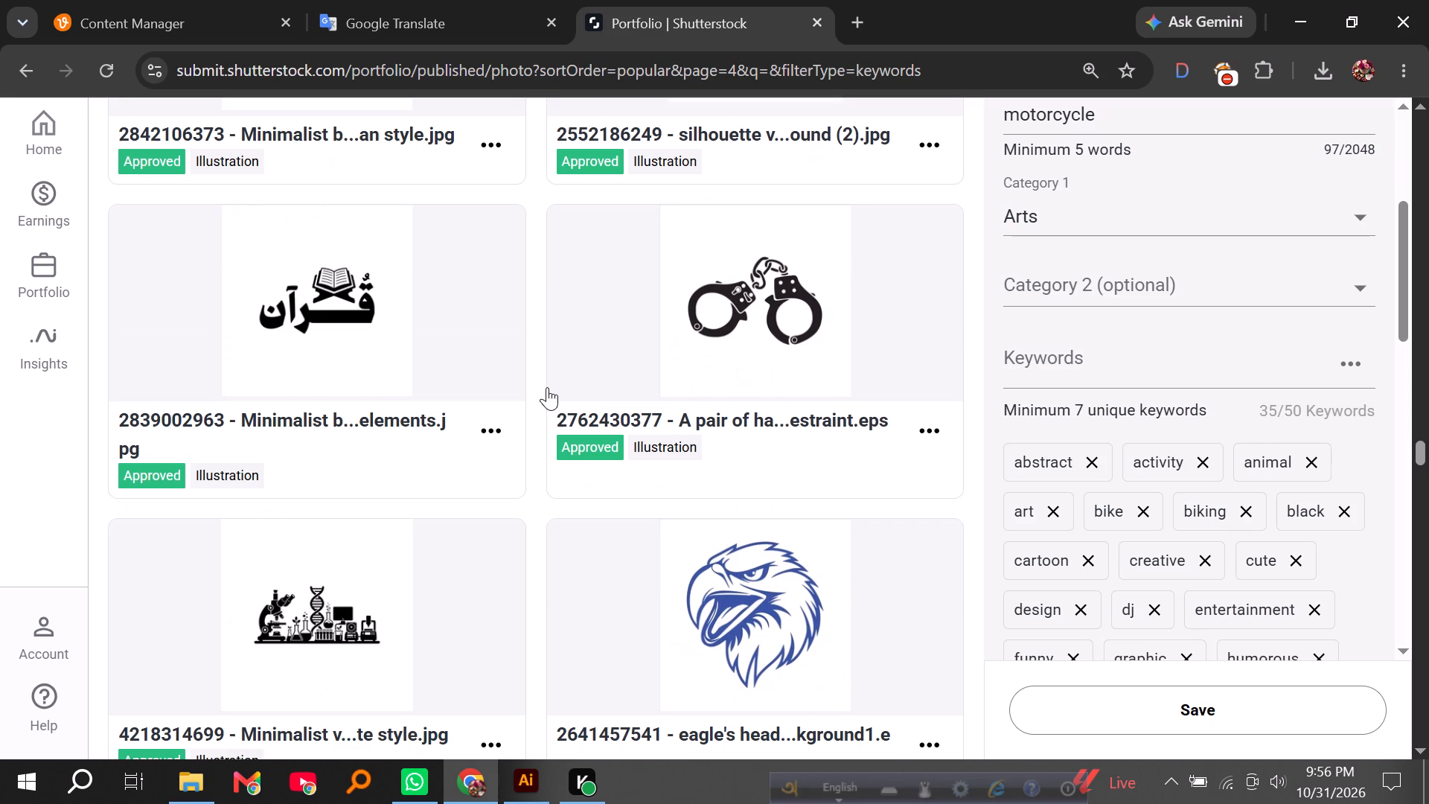
{"action": "left_click", "coordinate": [713, 363]}
{"action": "scroll", "coordinate": [1072, 323], "scroll_direction": "up", "scroll_amount": 1}
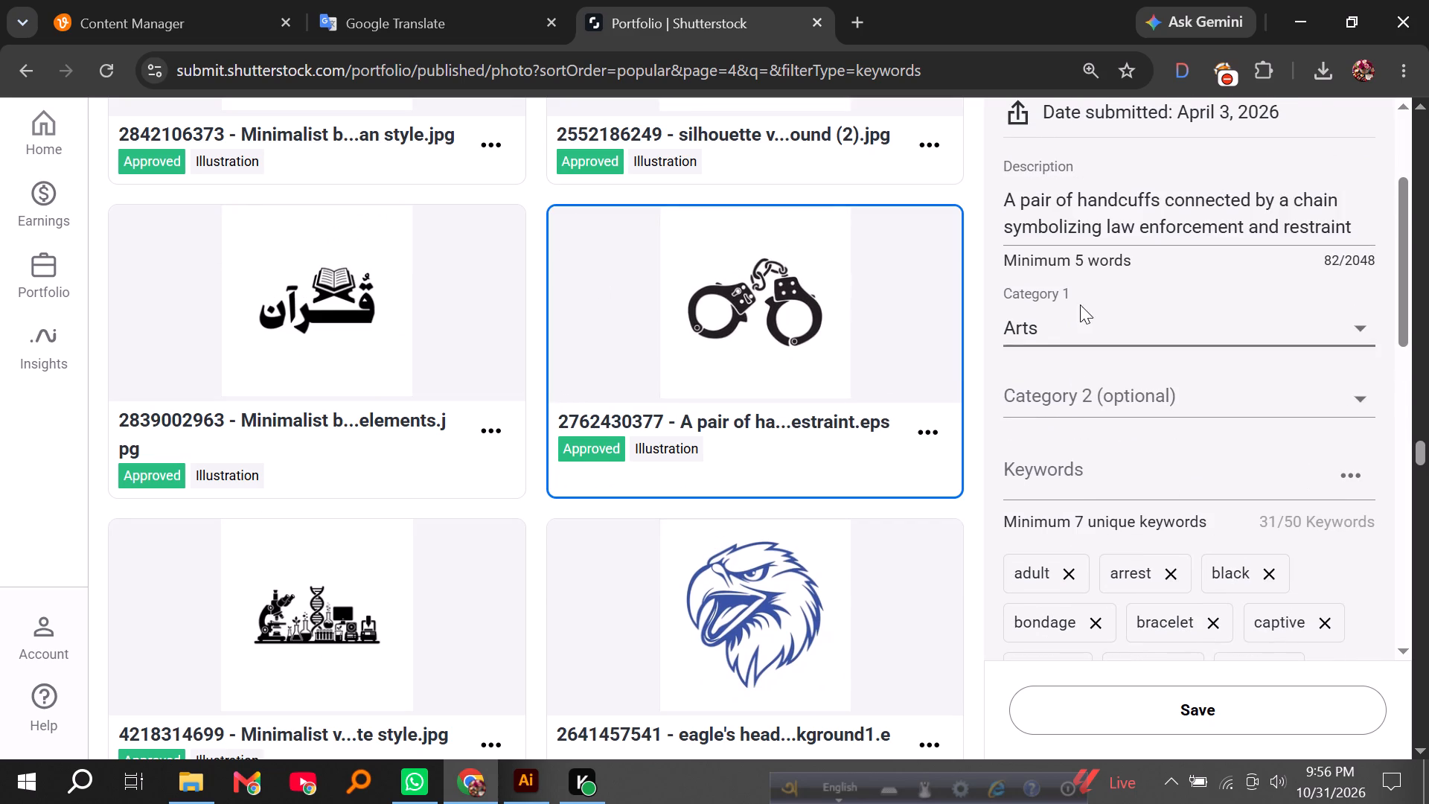
{"action": "triple_click", "coordinate": [1084, 228]}
{"action": "key", "text": "ctrl+c"}
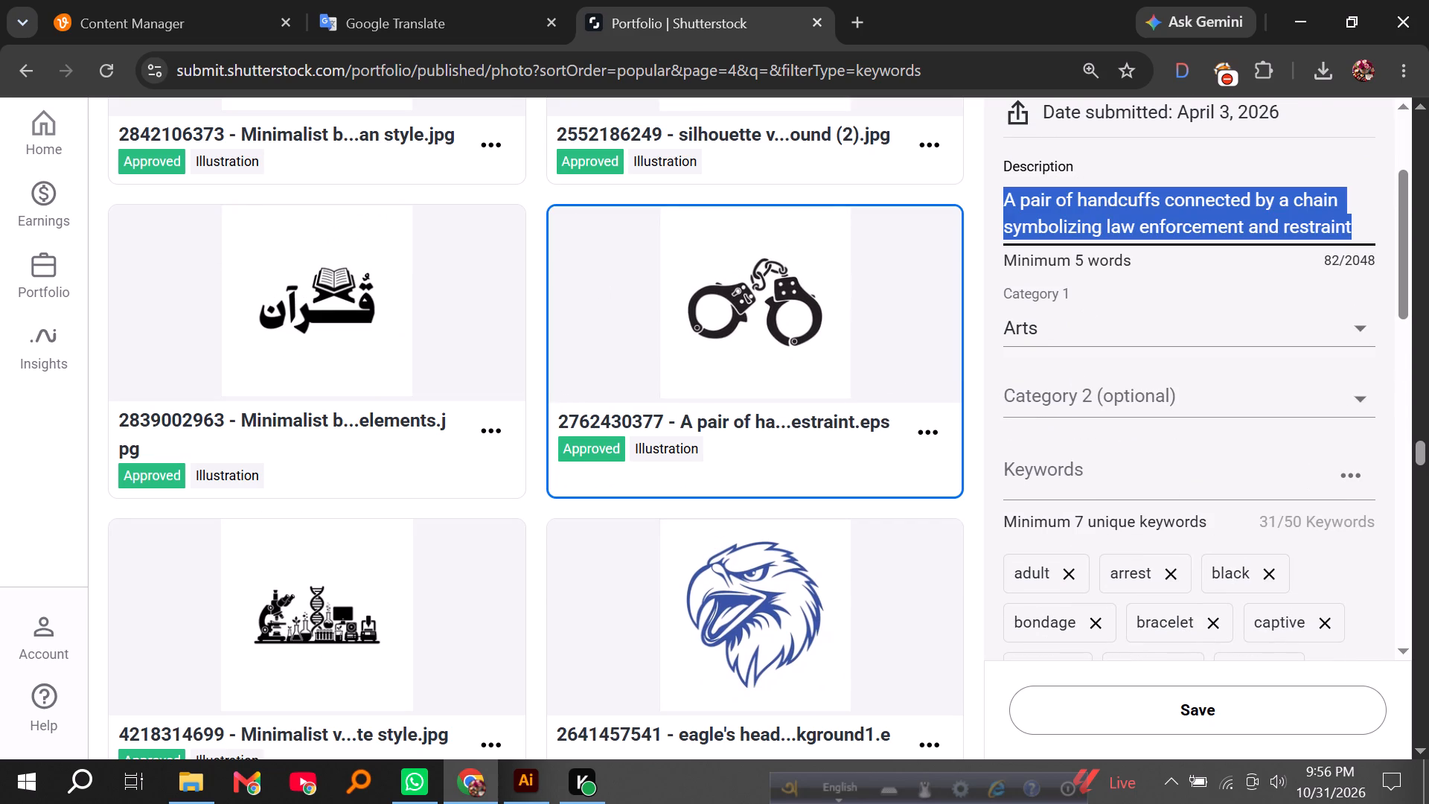
{"action": "left_click", "coordinate": [184, 0]}
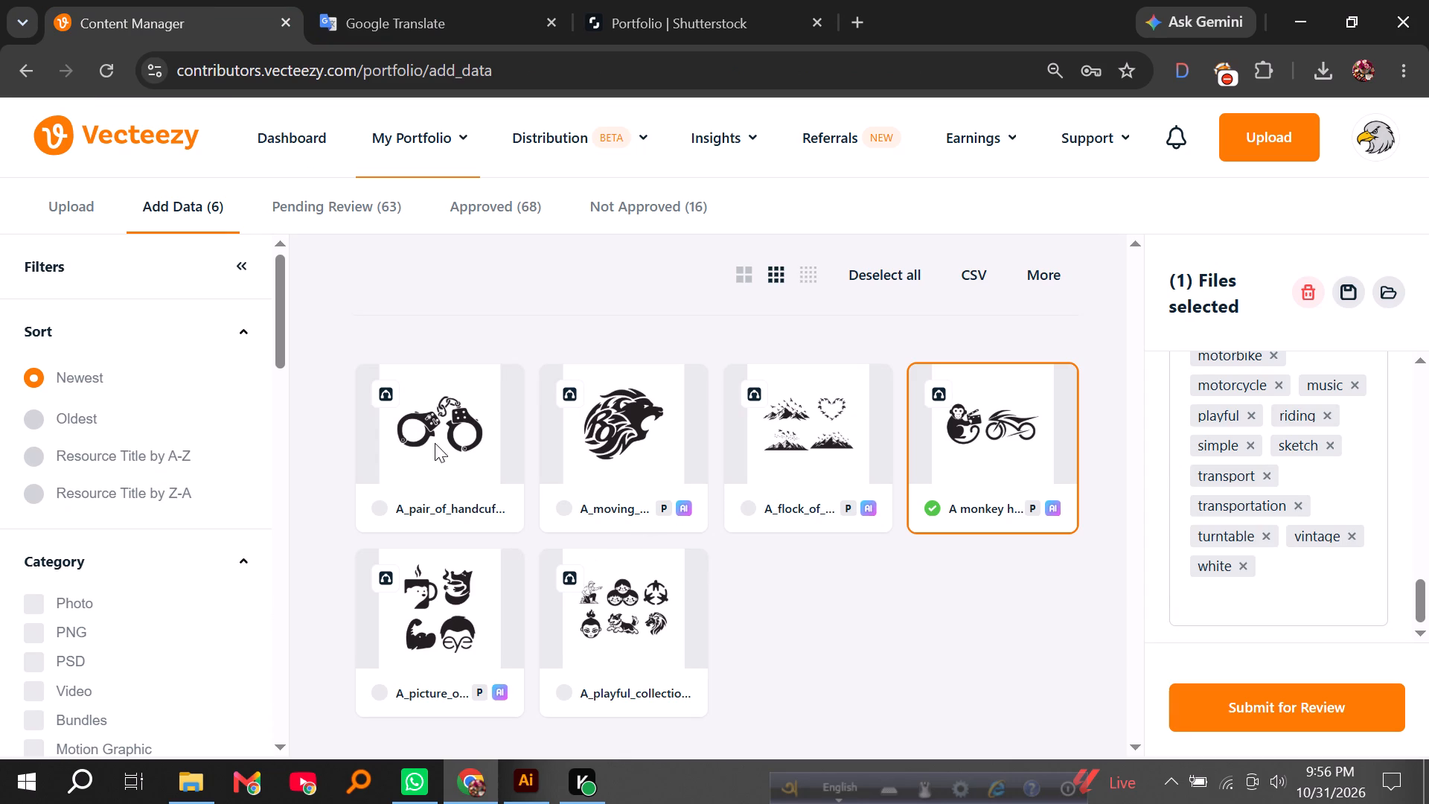
{"action": "left_click", "coordinate": [435, 443]}
{"action": "left_click_drag", "start_coordinate": [1262, 420], "coordinate": [1137, 416]}
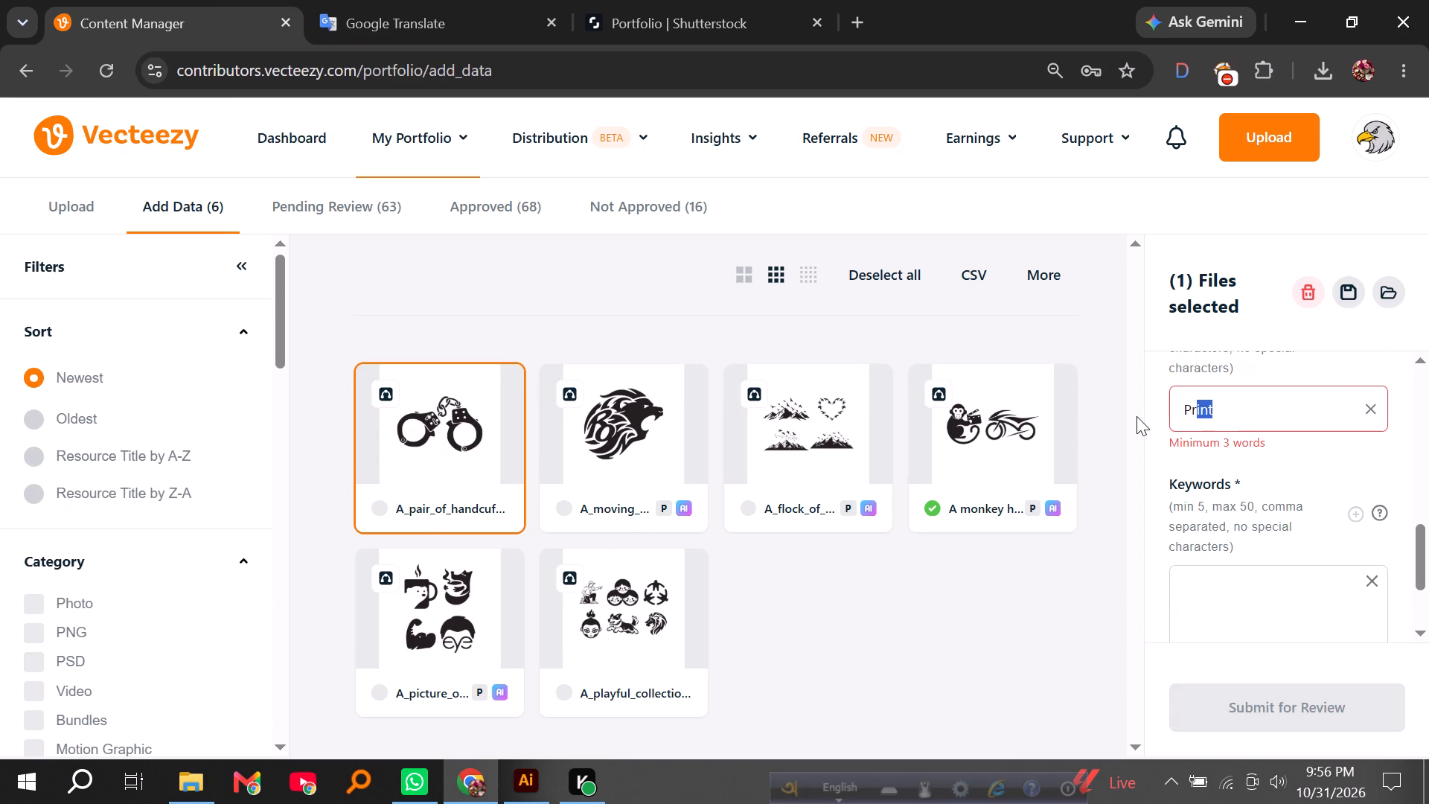
{"action": "key", "text": "ctrl+v"}
Set the license of the handcuffs vector to Free.
{"action": "scroll", "coordinate": [1253, 470], "scroll_direction": "up", "scroll_amount": 5}
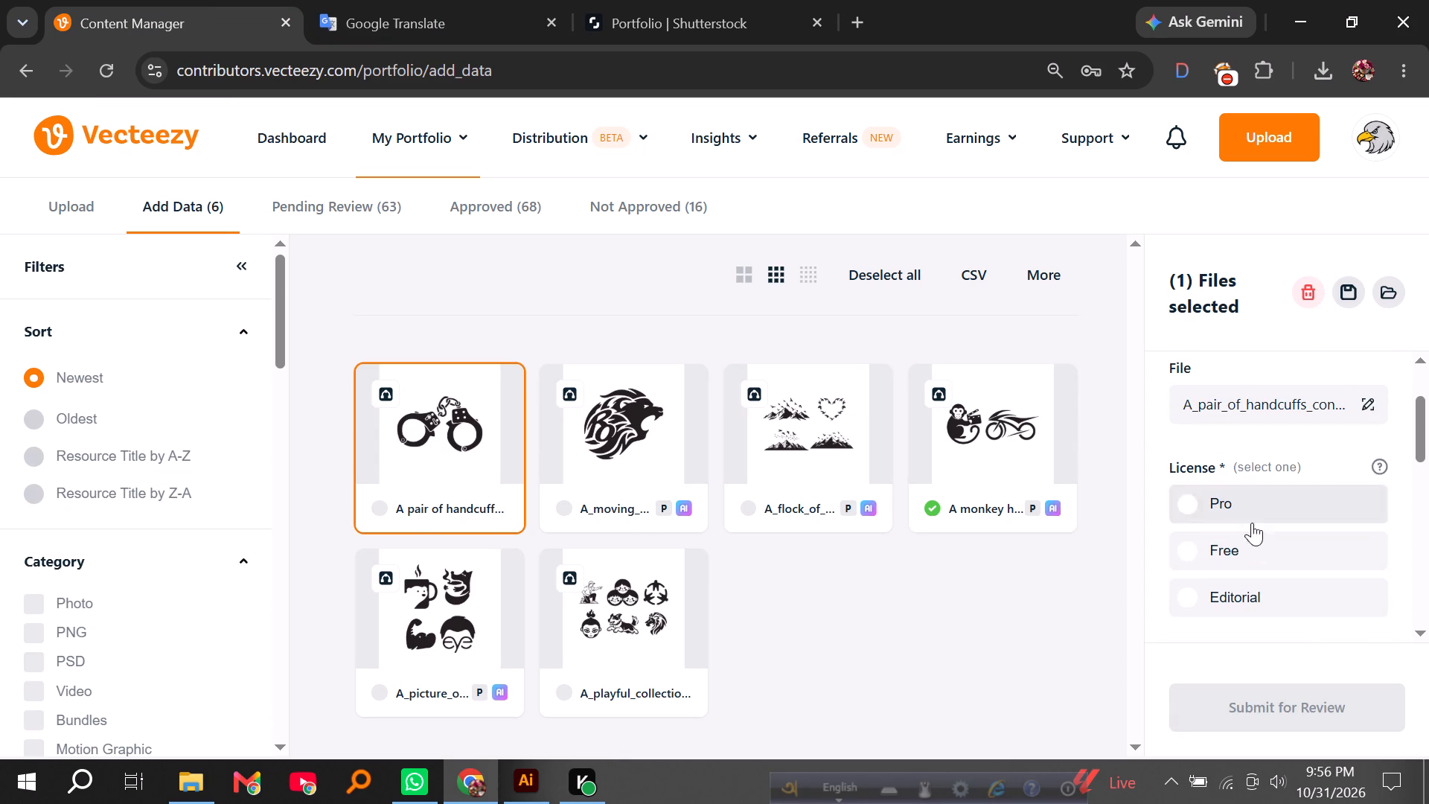
{"action": "left_click", "coordinate": [1235, 549]}
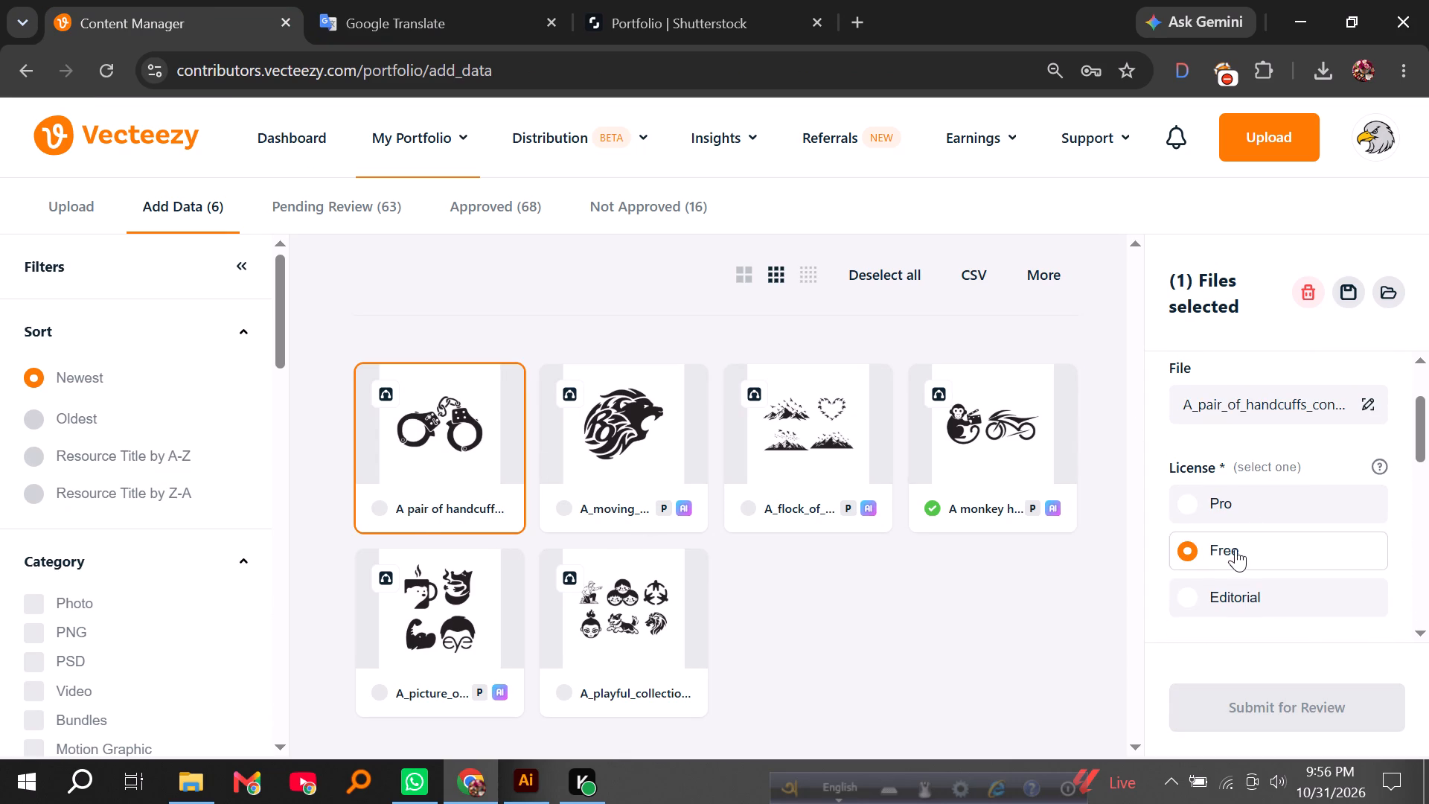
Mark the handcuffs vector as AI-generated with the software set to Other, named "flow".
{"action": "scroll", "coordinate": [1266, 505], "scroll_direction": "down", "scroll_amount": 4}
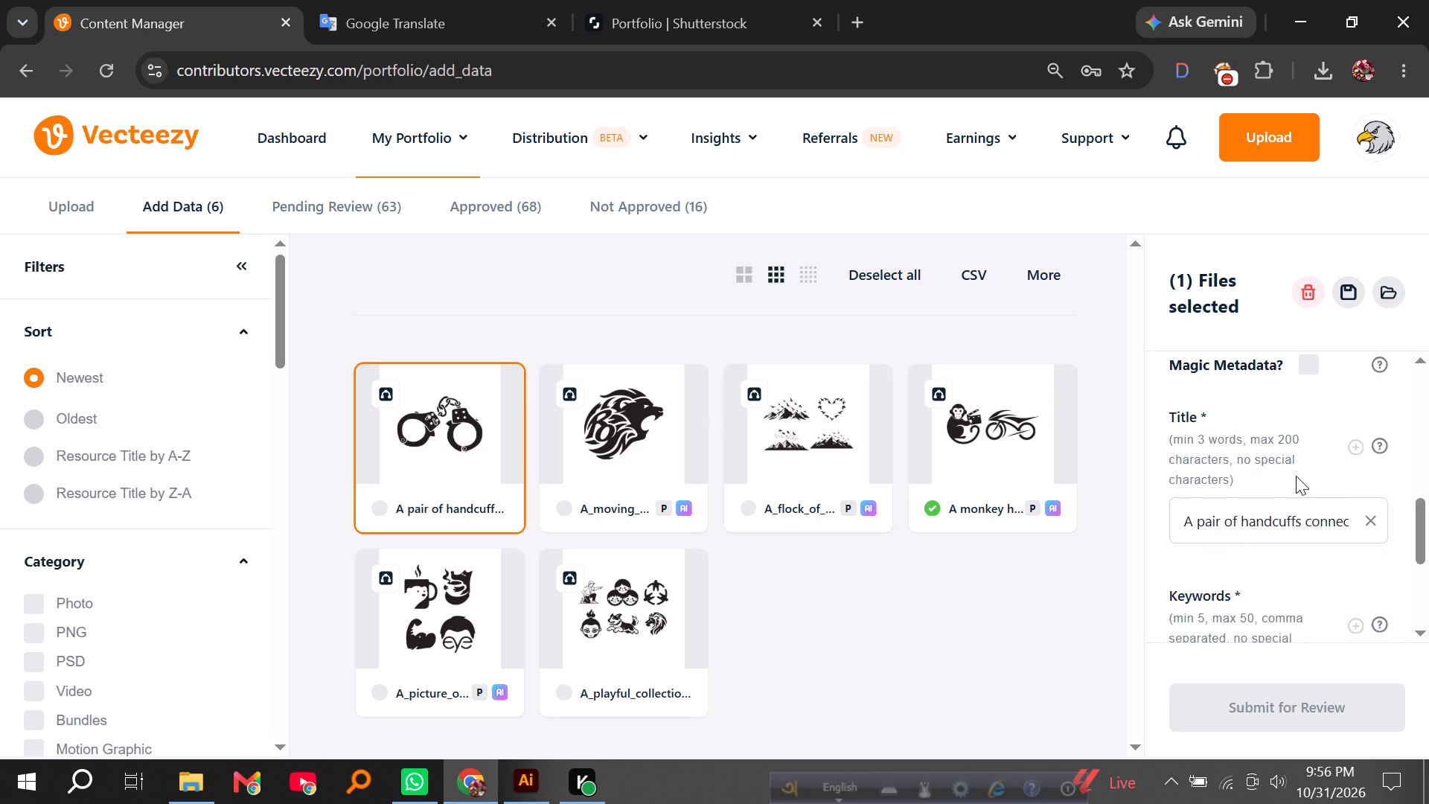
{"action": "scroll", "coordinate": [1296, 476], "scroll_direction": "up", "scroll_amount": 1}
{"action": "left_click", "coordinate": [1290, 420]}
{"action": "left_click", "coordinate": [1283, 478]}
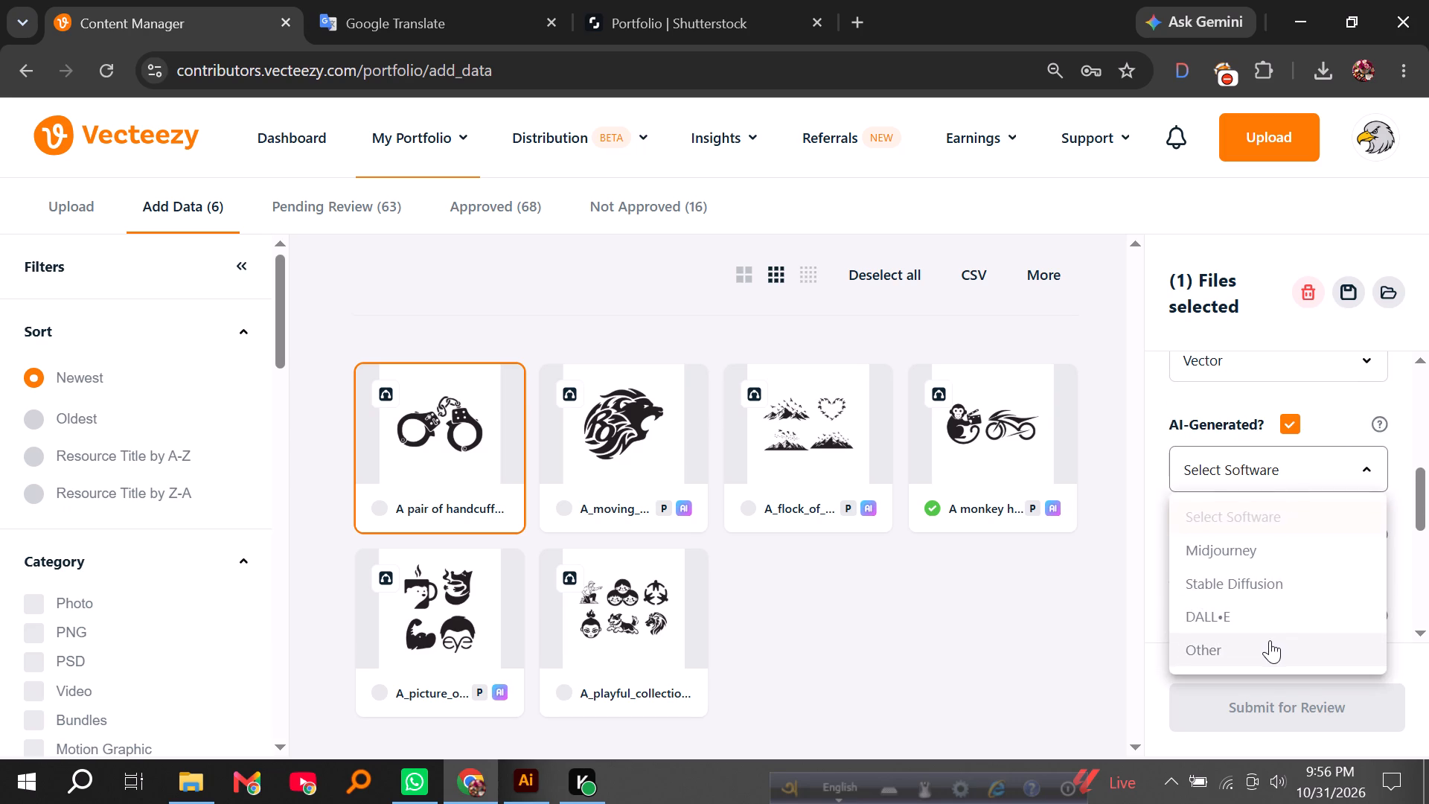
{"action": "left_click", "coordinate": [1270, 640]}
{"action": "left_click", "coordinate": [1273, 701]}
{"action": "left_click", "coordinate": [1285, 629]}
{"action": "key", "text": "Return"}
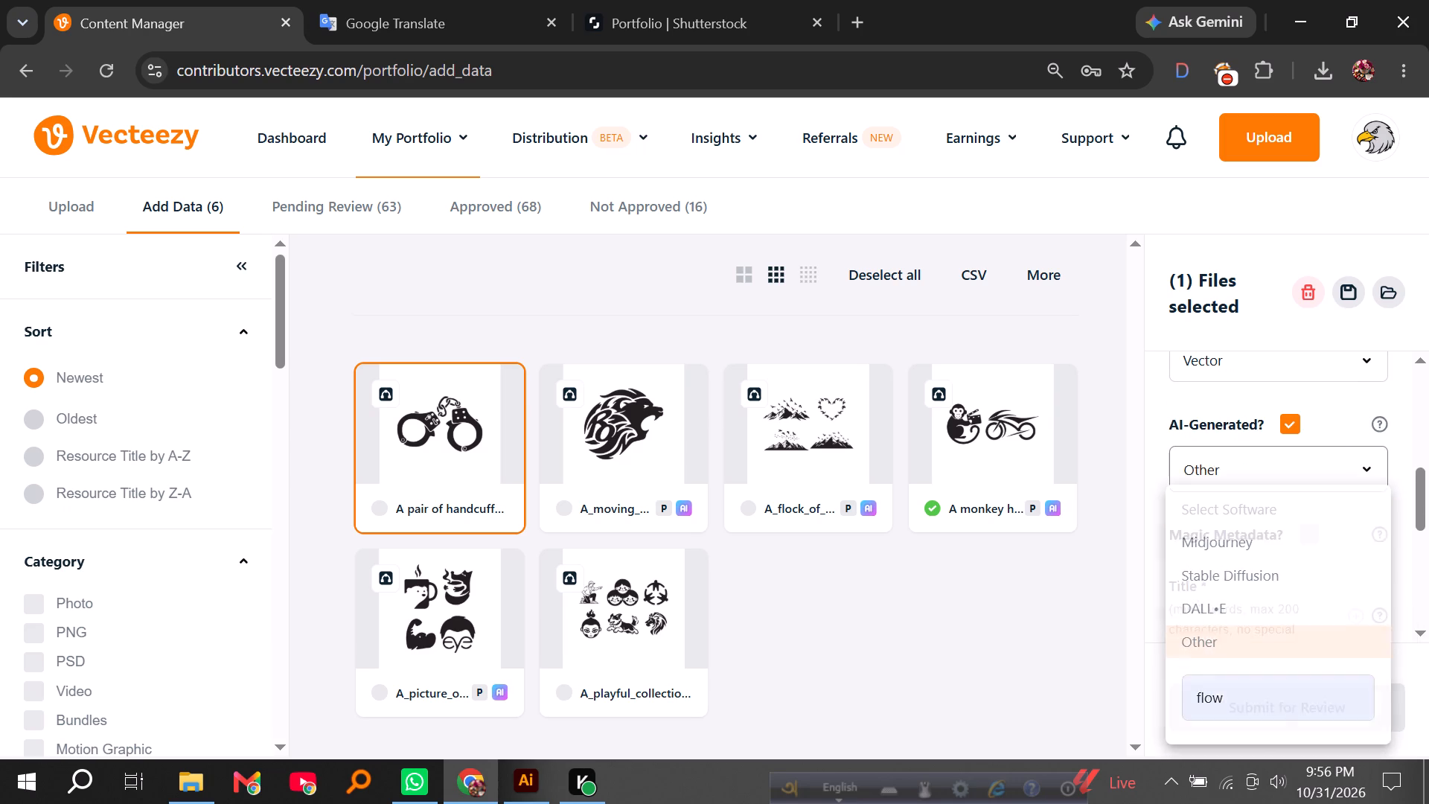
Copy all keywords from the matching Shutterstock handcuffs illustration into the keywords of the handcuffs vector on Vecteezy.
{"action": "scroll", "coordinate": [1345, 556], "scroll_direction": "down", "scroll_amount": 3}
{"action": "left_click", "coordinate": [1278, 554]}
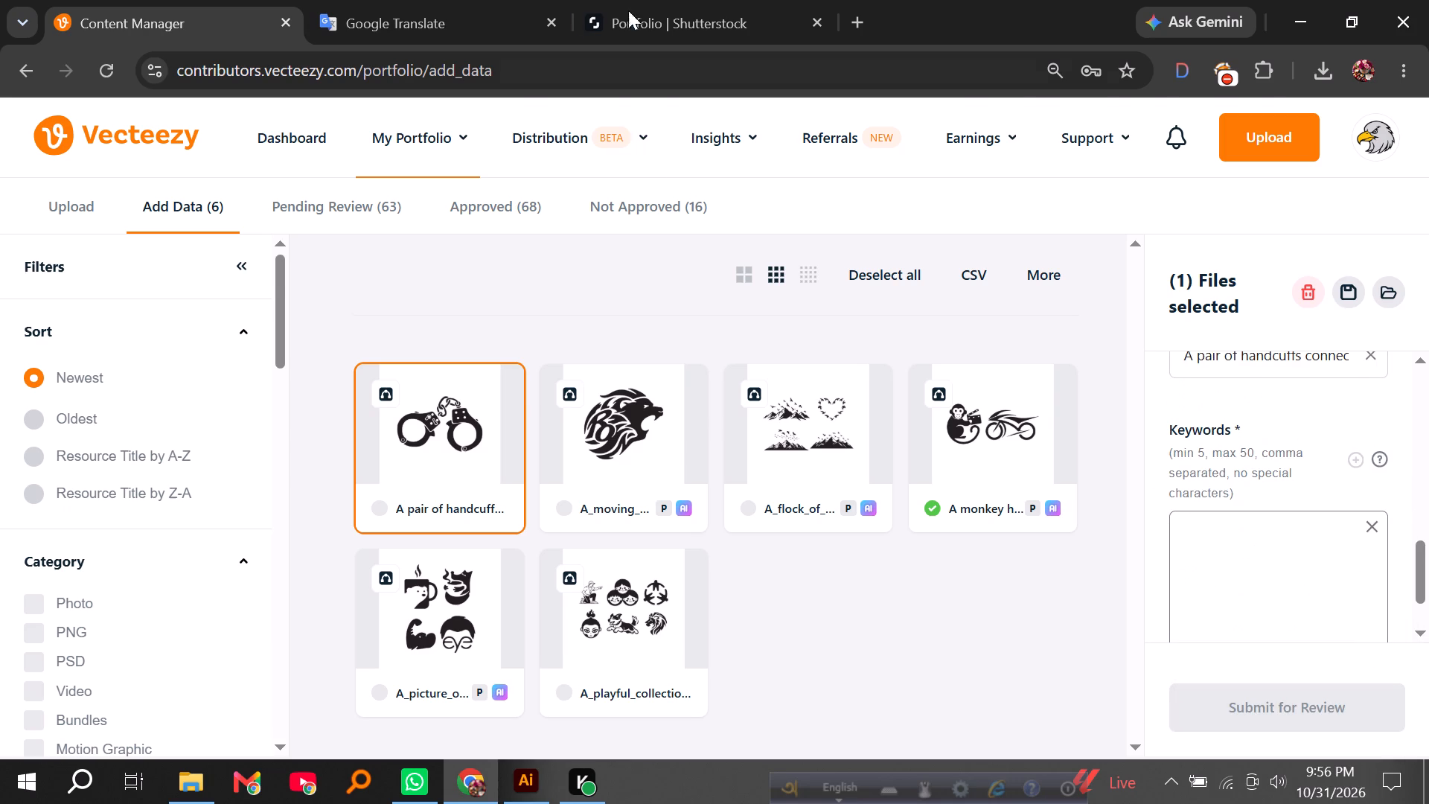
{"action": "left_click", "coordinate": [653, 0]}
{"action": "left_click", "coordinate": [1349, 468]}
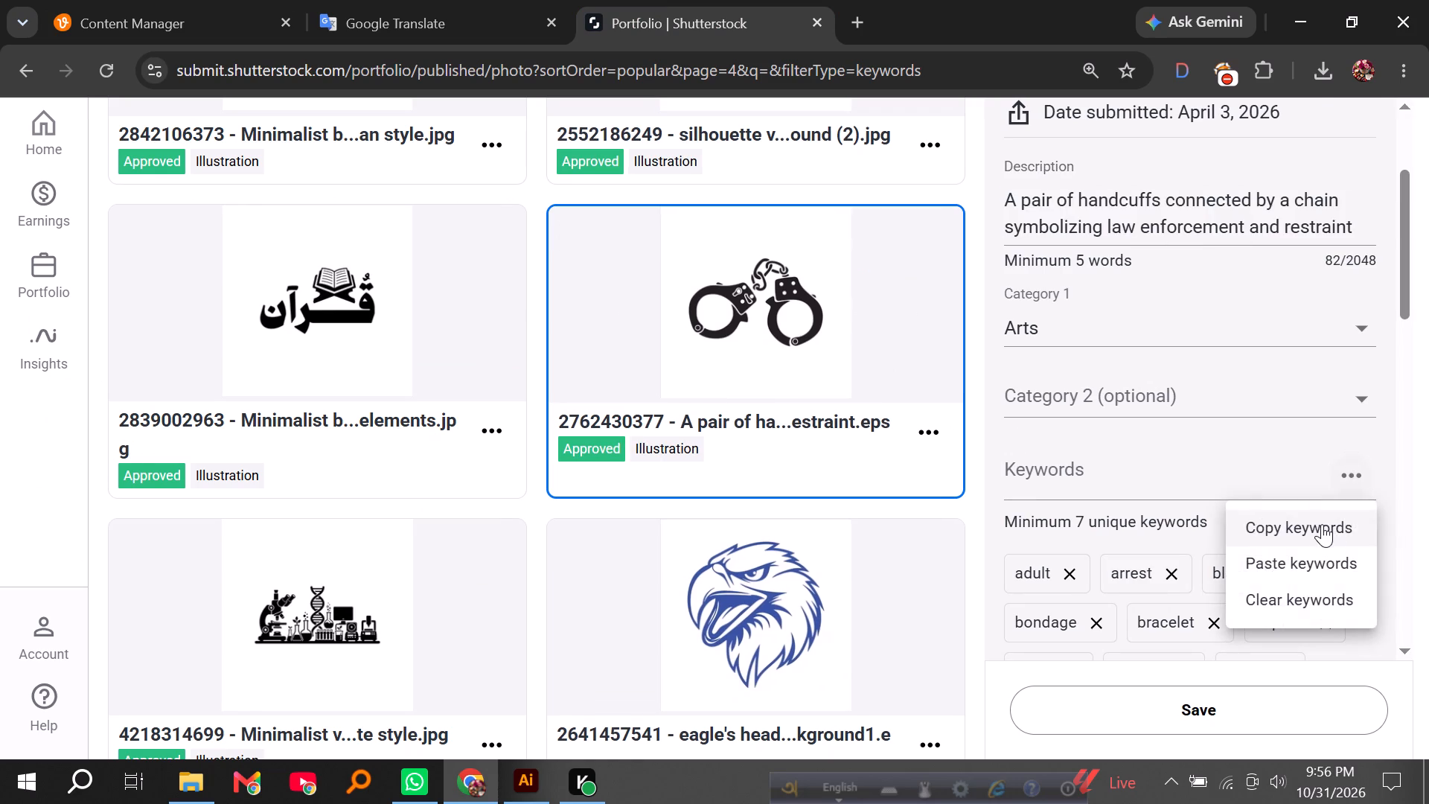
{"action": "left_click", "coordinate": [1320, 523]}
{"action": "left_click", "coordinate": [191, 0]}
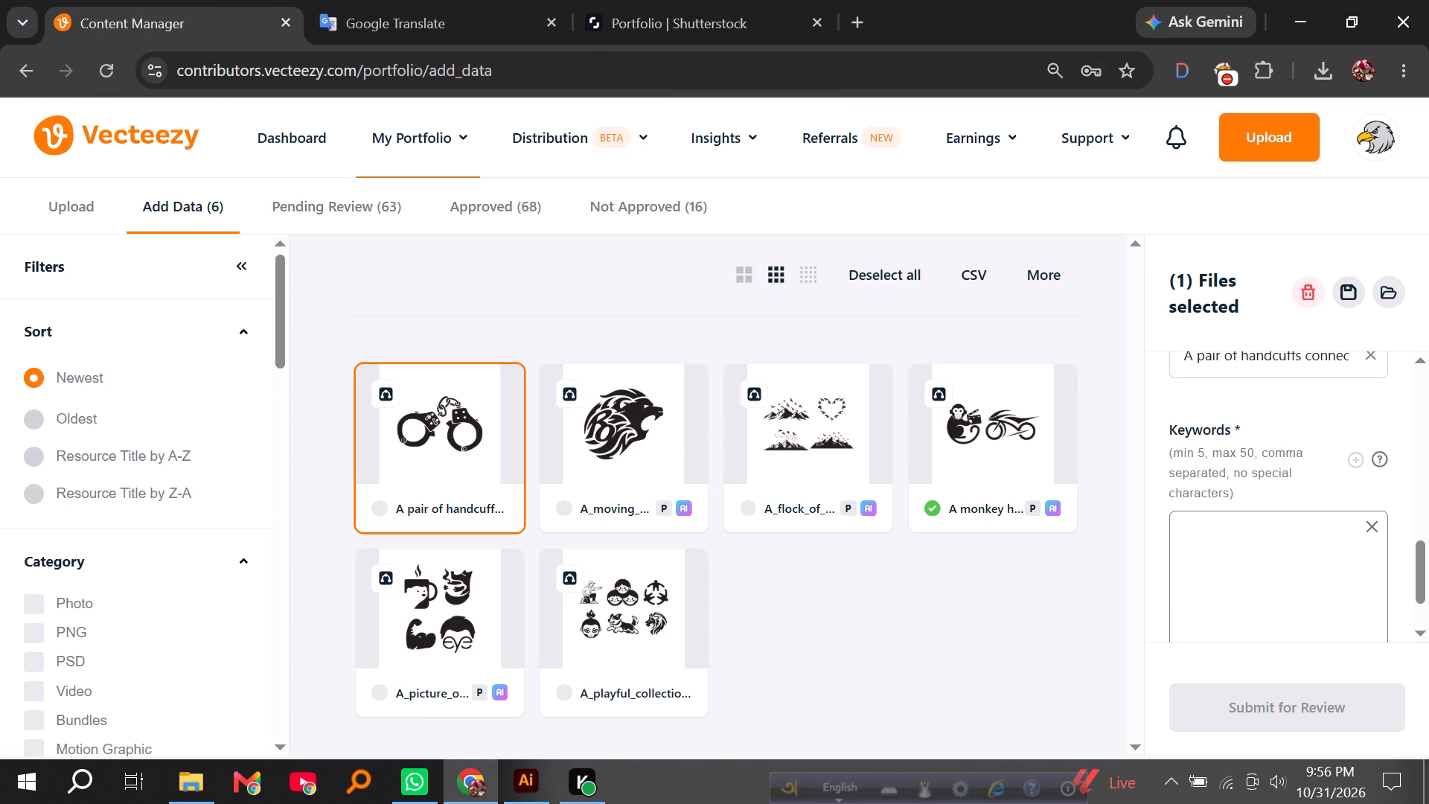
{"action": "key", "text": "ctrl+v"}
Remove the prohibited keyword "vector" from the handcuffs vector and save its data.
{"action": "scroll", "coordinate": [1242, 546], "scroll_direction": "down", "scroll_amount": 5}
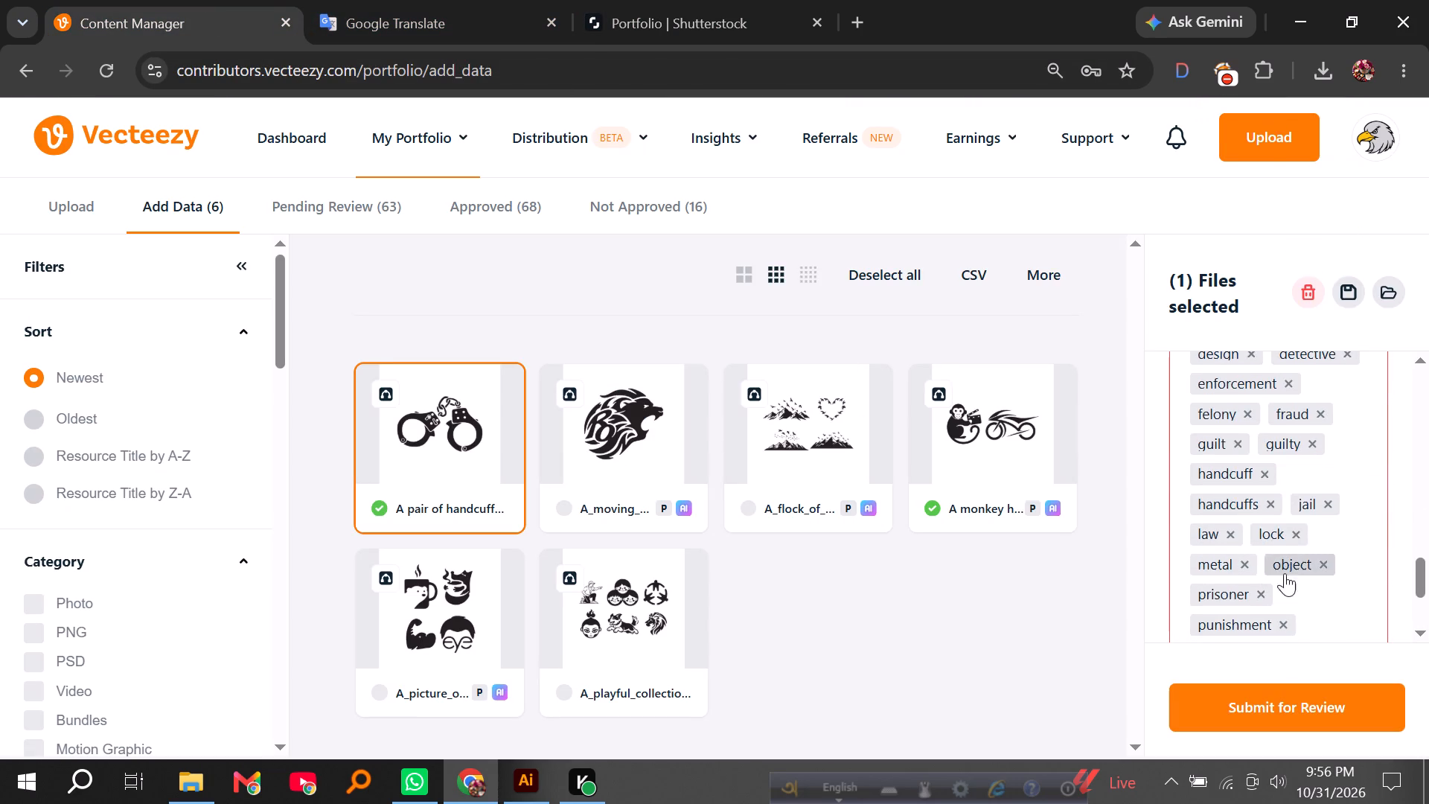
{"action": "scroll", "coordinate": [1280, 518], "scroll_direction": "down", "scroll_amount": 3}
{"action": "left_click", "coordinate": [1247, 540]}
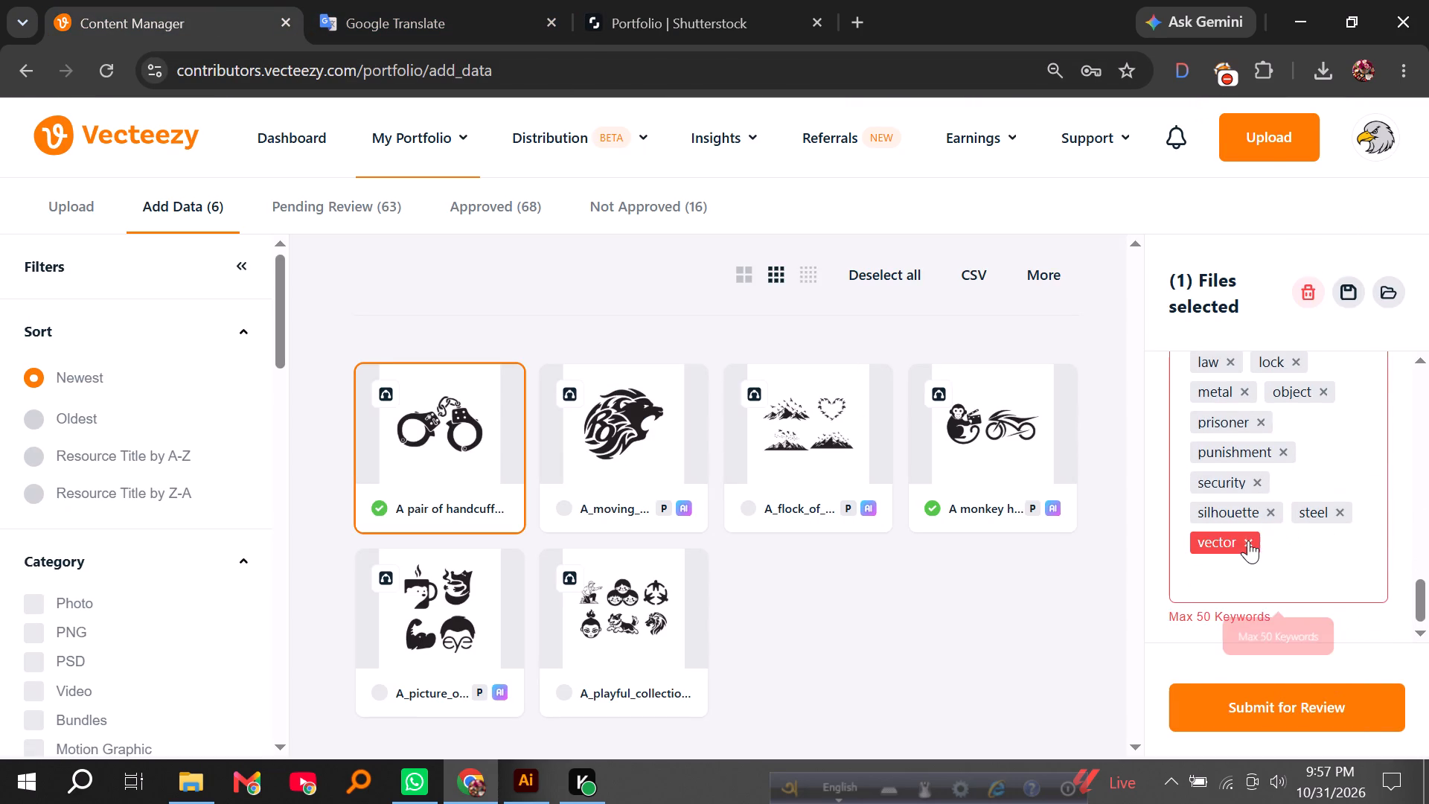
{"action": "left_click", "coordinate": [1347, 298]}
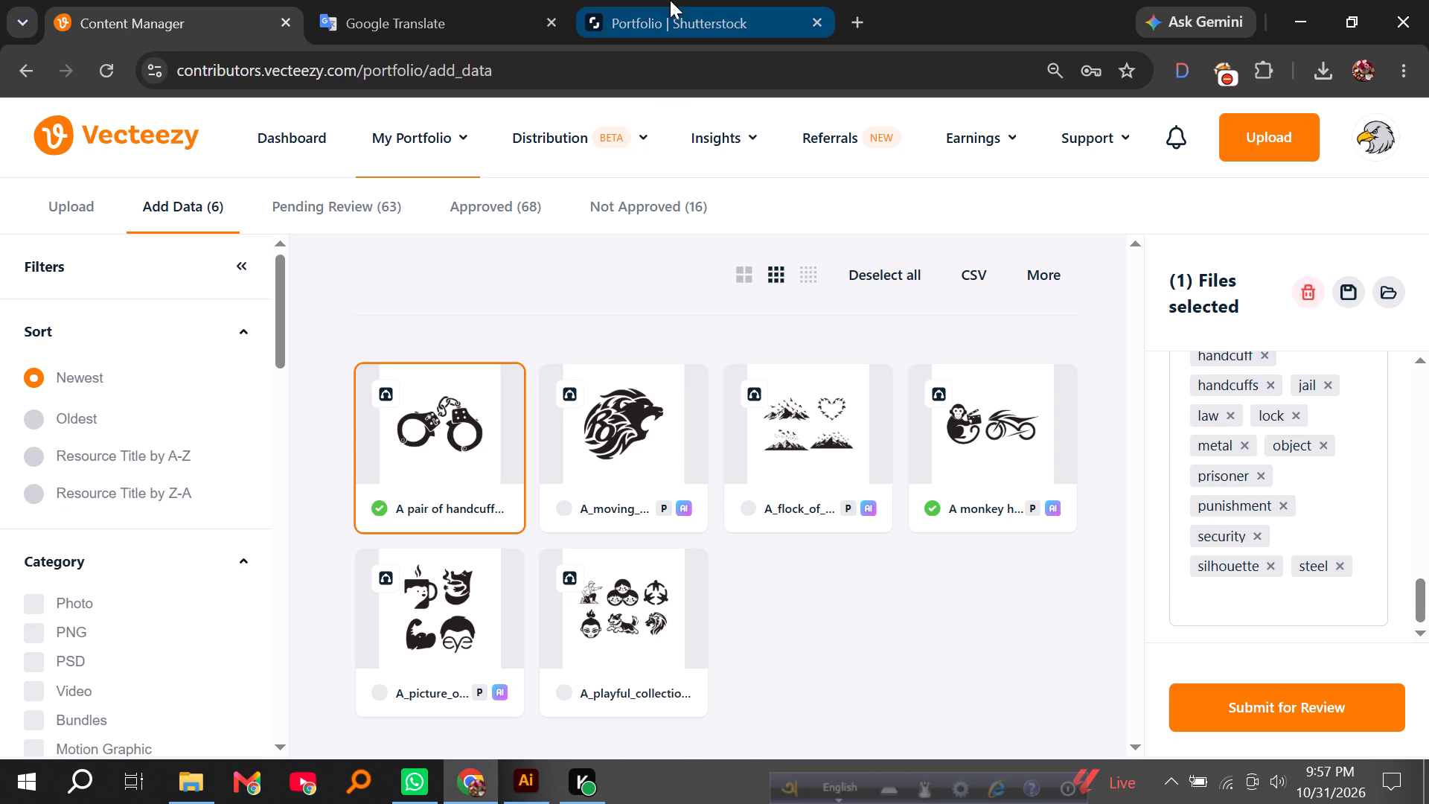
Submit the handcuffs vector and the monkey and motorcycle vector for review, accept the guidelines statement, and reload the file list.
{"action": "left_click", "coordinate": [981, 466]}
{"action": "left_click", "coordinate": [464, 436], "text": "ctrl"}
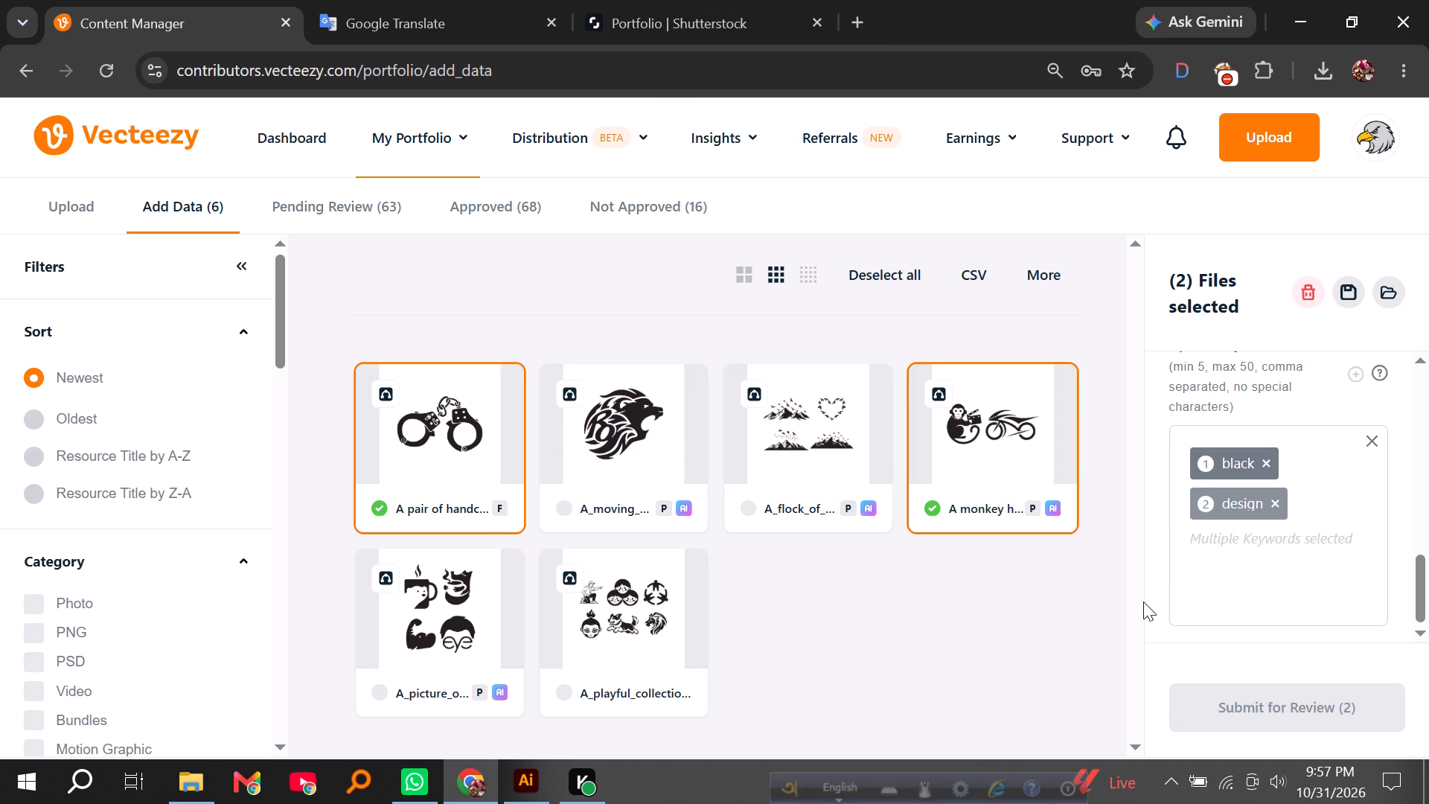
{"action": "left_click", "coordinate": [1240, 706]}
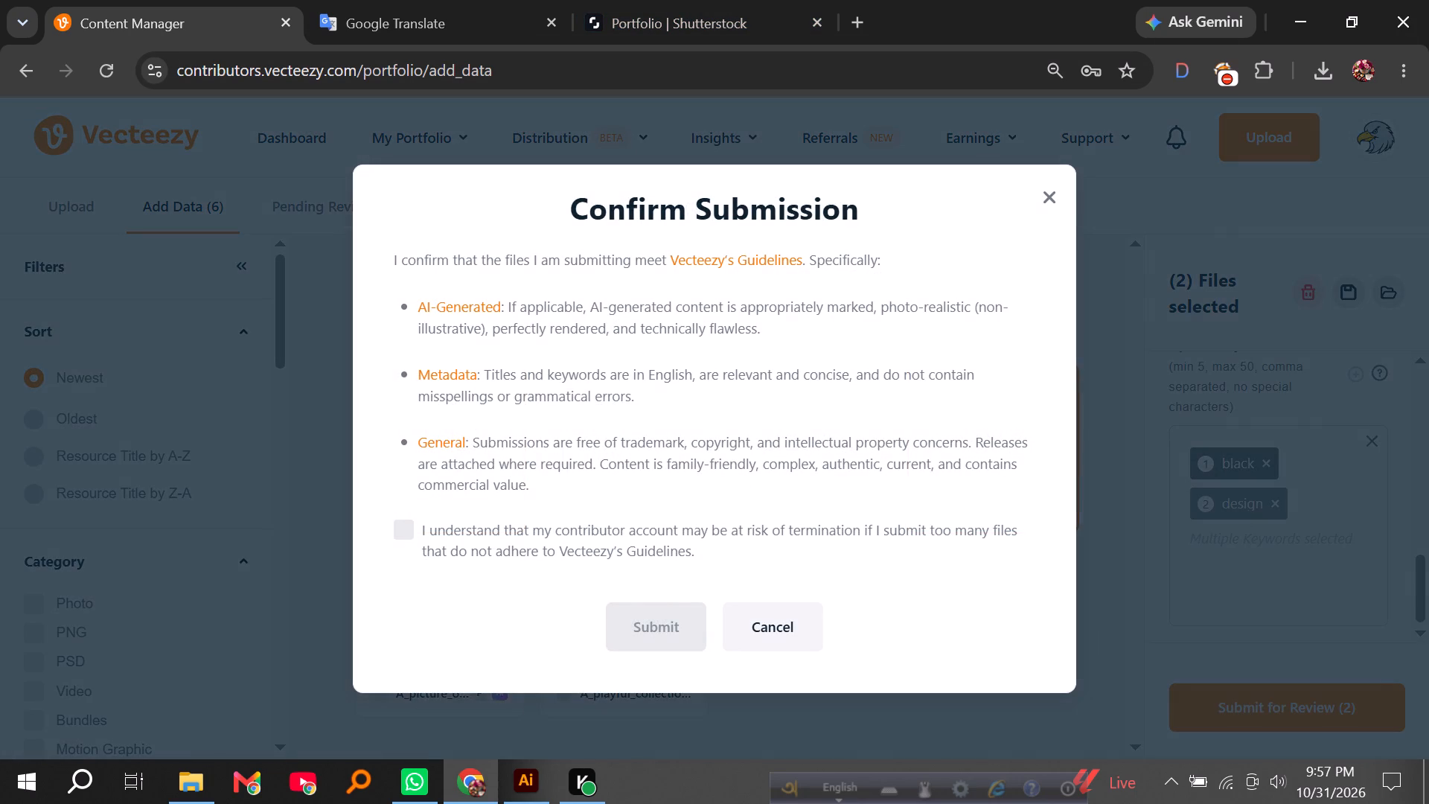
{"action": "left_click", "coordinate": [397, 532]}
{"action": "left_click", "coordinate": [640, 622]}
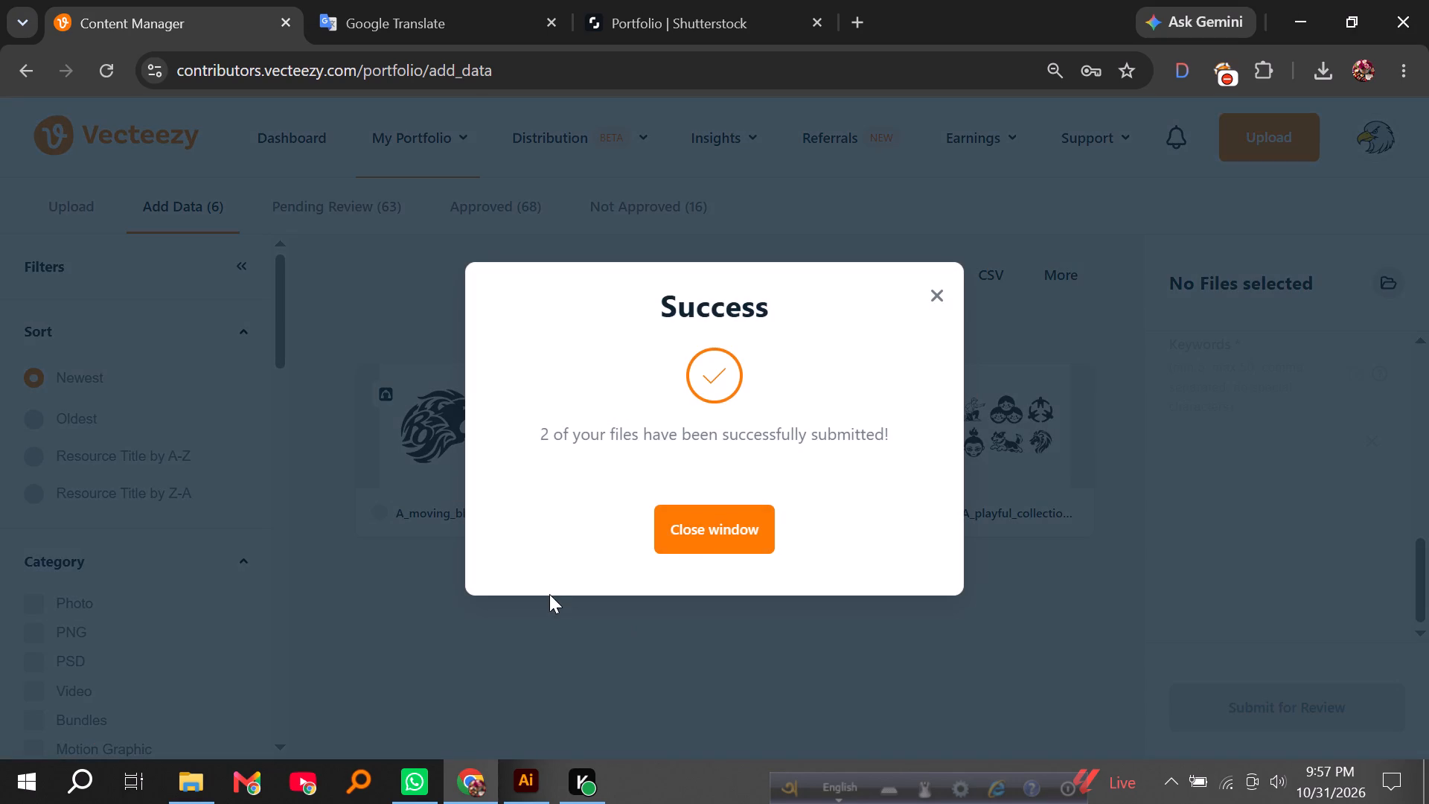
{"action": "left_click", "coordinate": [691, 537]}
{"action": "left_click", "coordinate": [112, 74]}
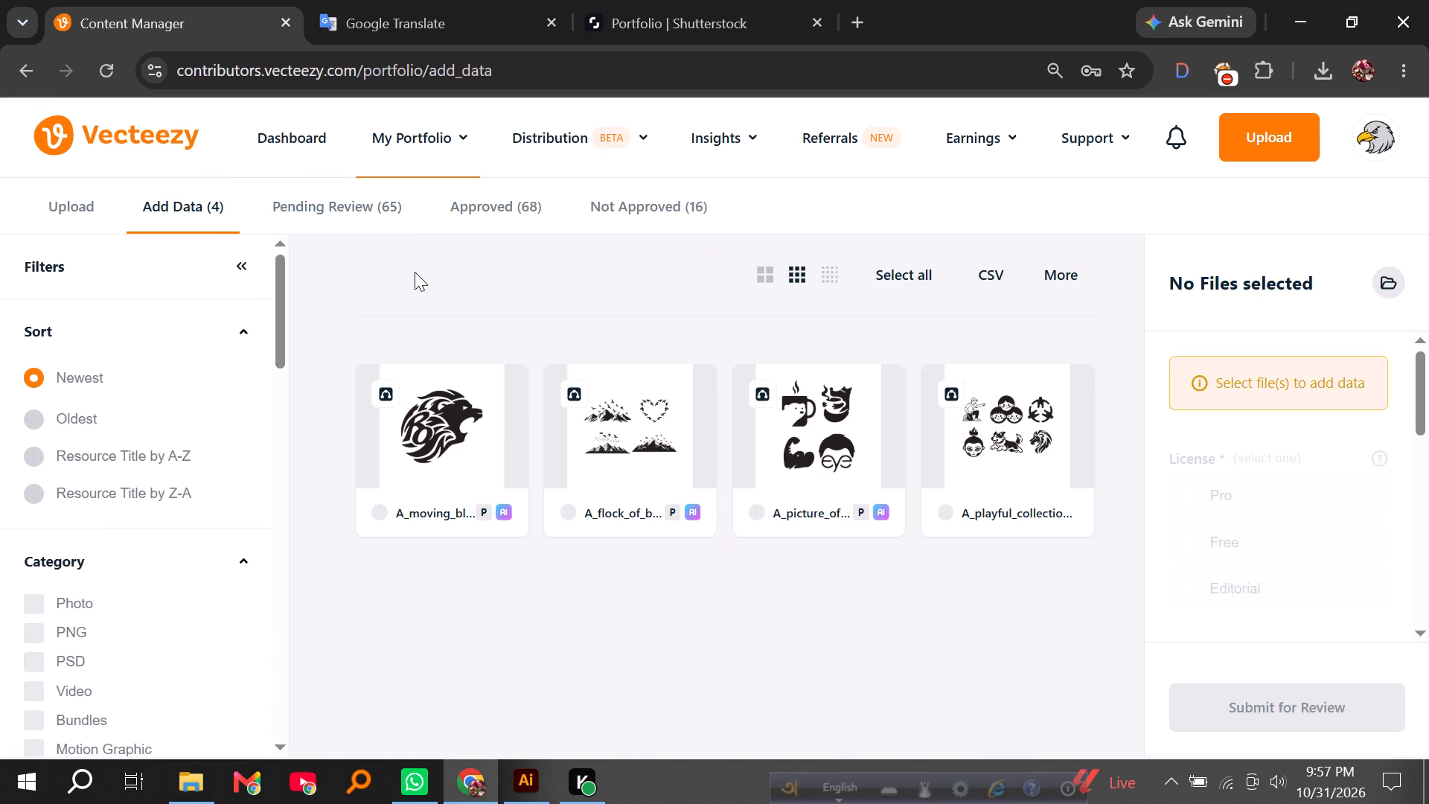
Look through page 4 of the published Shutterstock portfolio for illustrations matching the four remaining Vecteezy vectors.
{"action": "left_click", "coordinate": [670, 1]}
{"action": "scroll", "coordinate": [671, 504], "scroll_direction": "down", "scroll_amount": 1}
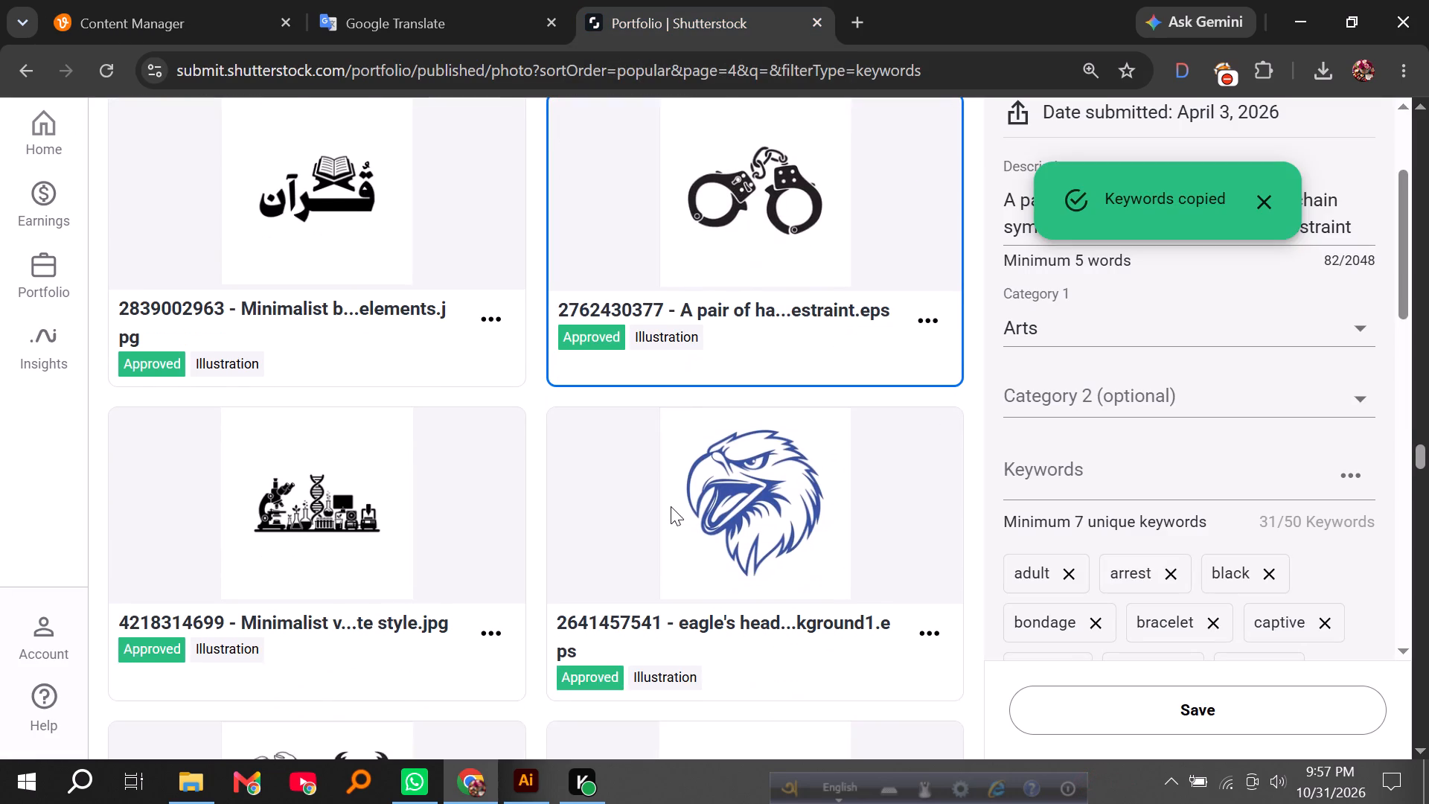
{"action": "scroll", "coordinate": [671, 506], "scroll_direction": "down", "scroll_amount": 8}
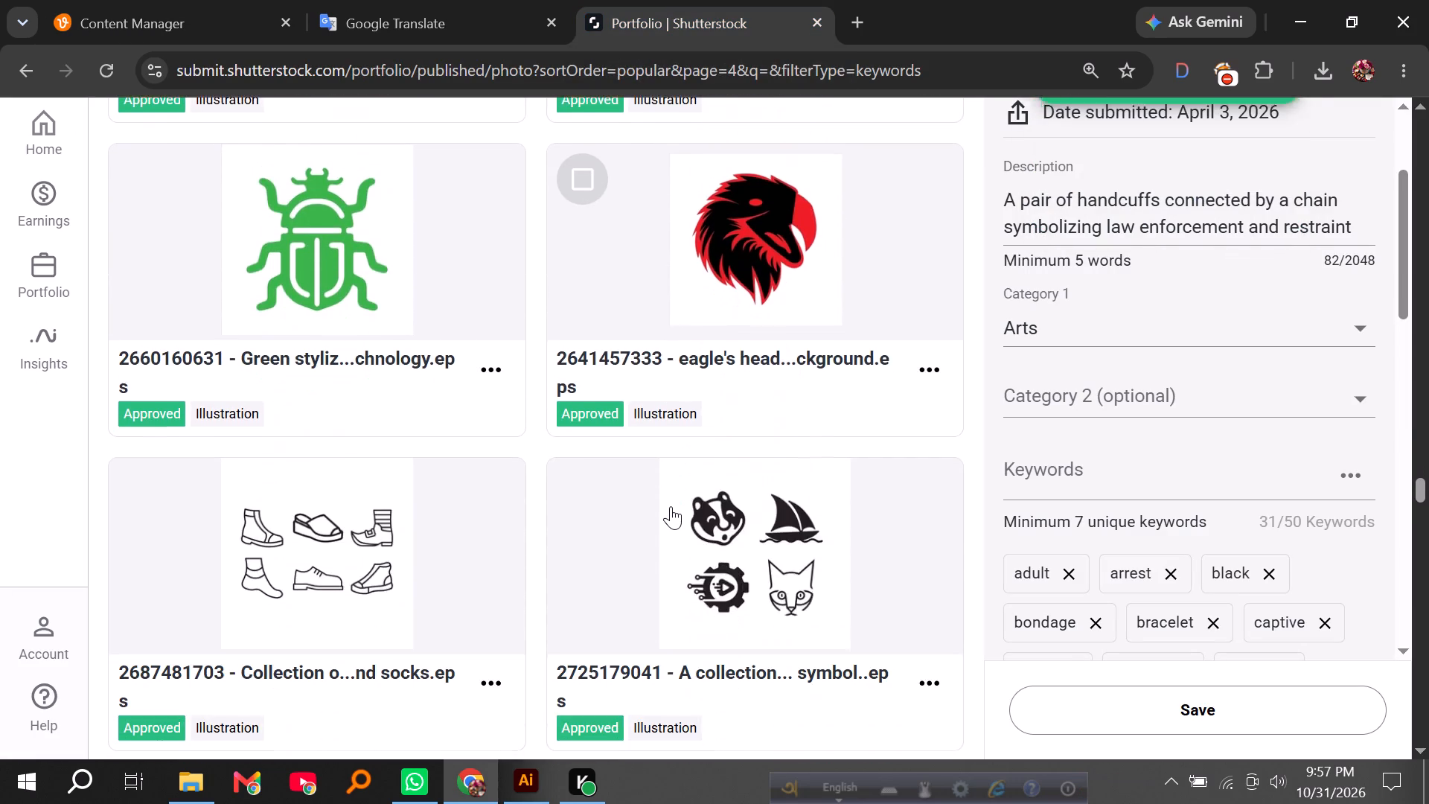
{"action": "scroll", "coordinate": [671, 505], "scroll_direction": "down", "scroll_amount": 8}
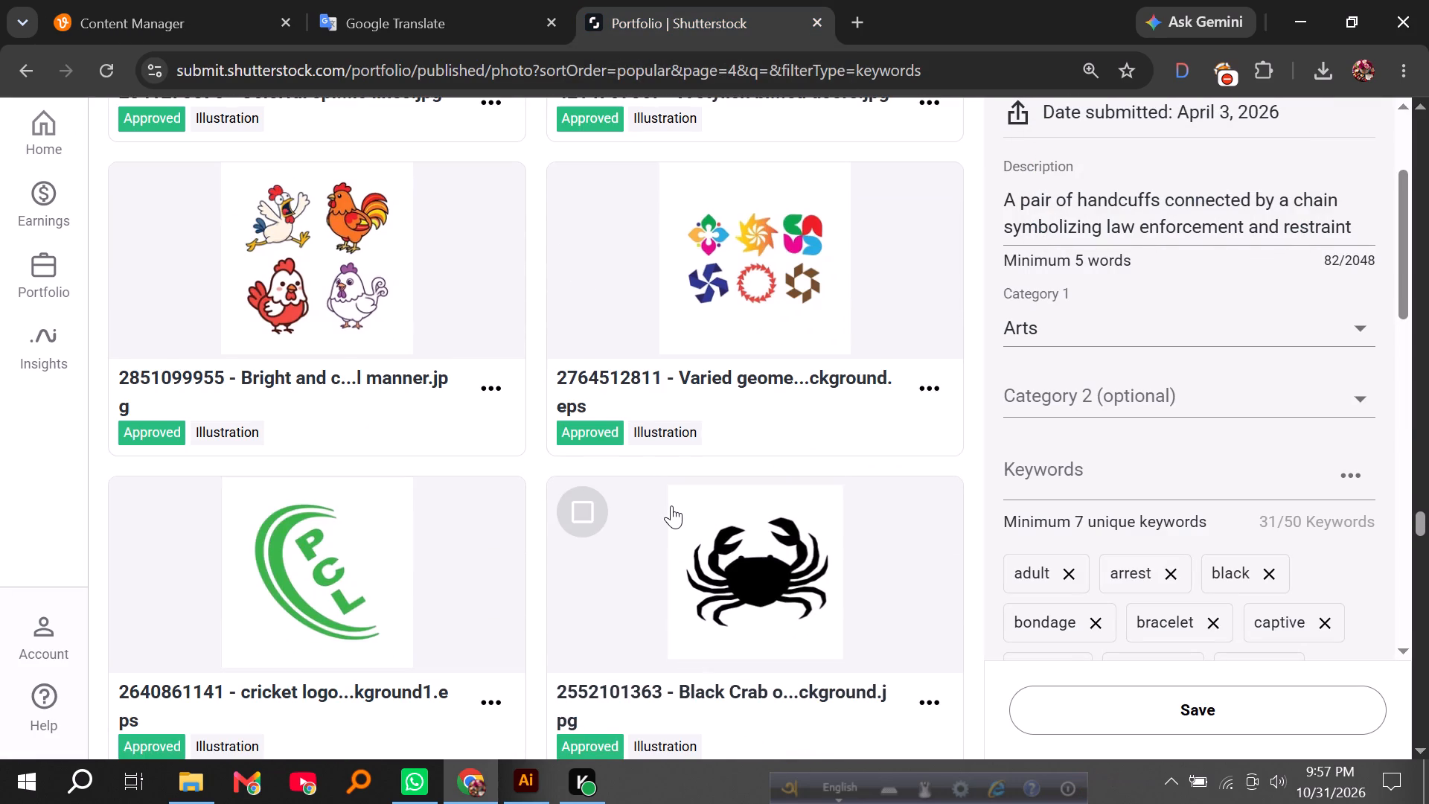
{"action": "scroll", "coordinate": [671, 505], "scroll_direction": "down", "scroll_amount": 5}
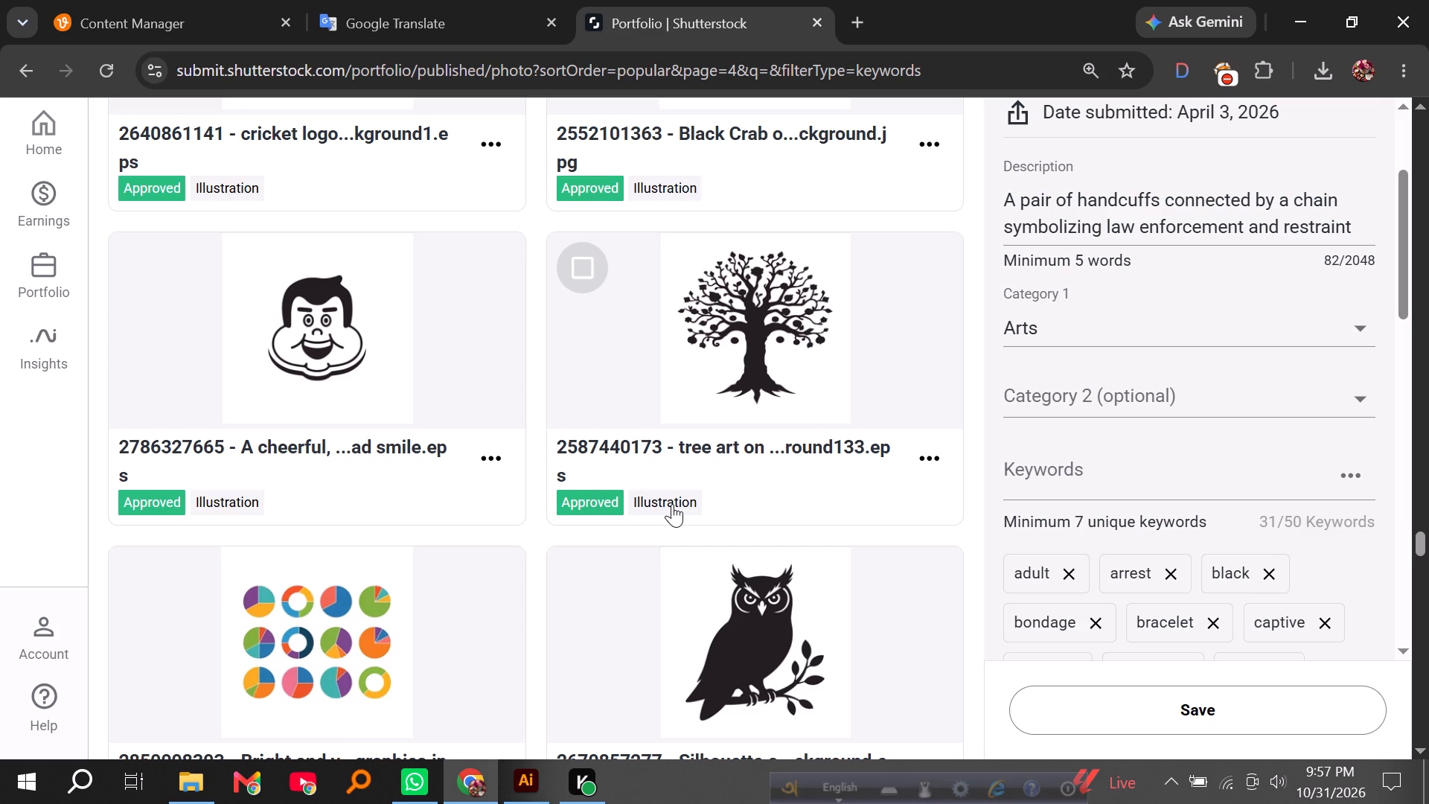
{"action": "scroll", "coordinate": [672, 504], "scroll_direction": "down", "scroll_amount": 7}
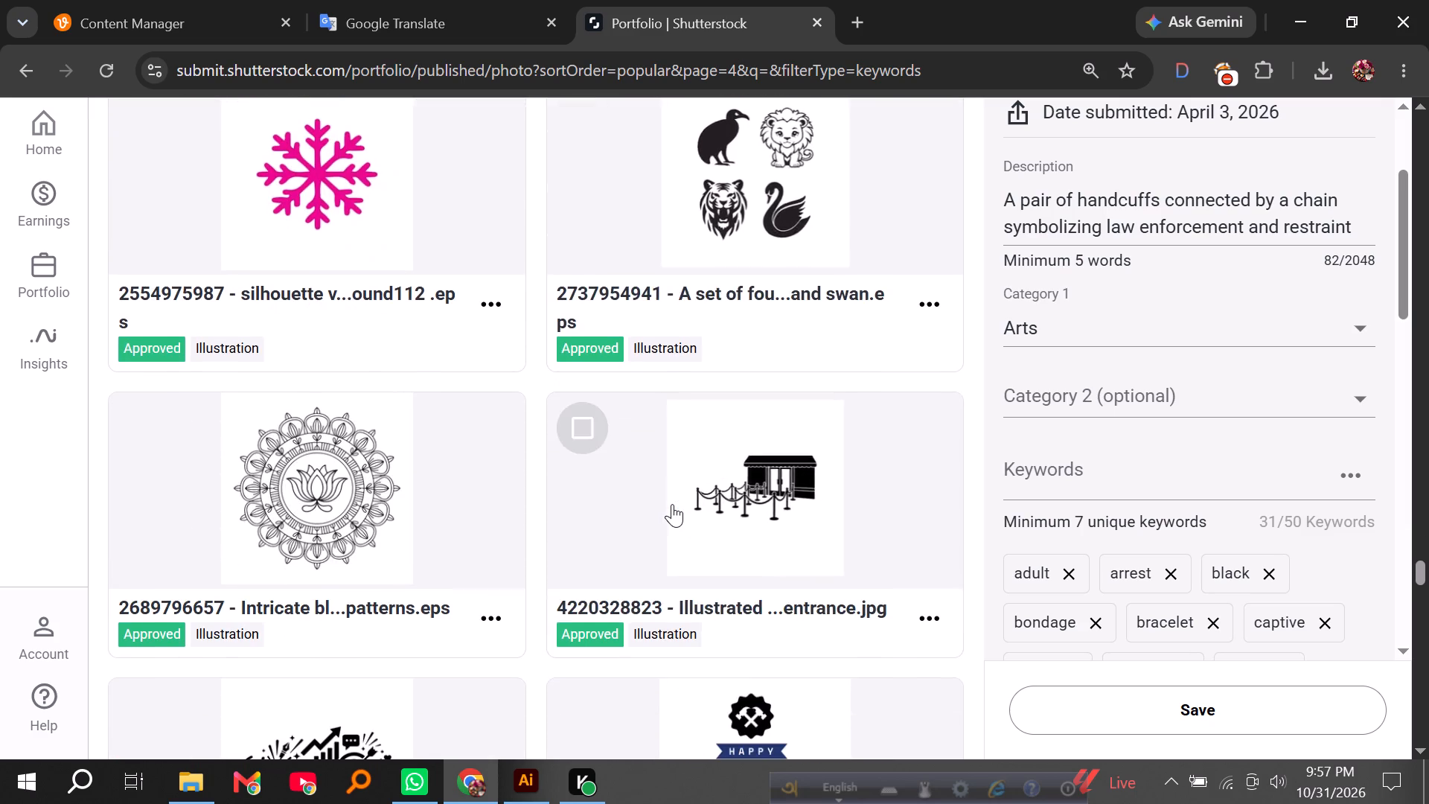
{"action": "scroll", "coordinate": [672, 504], "scroll_direction": "down", "scroll_amount": 4}
{"action": "scroll", "coordinate": [675, 503], "scroll_direction": "up", "scroll_amount": 1}
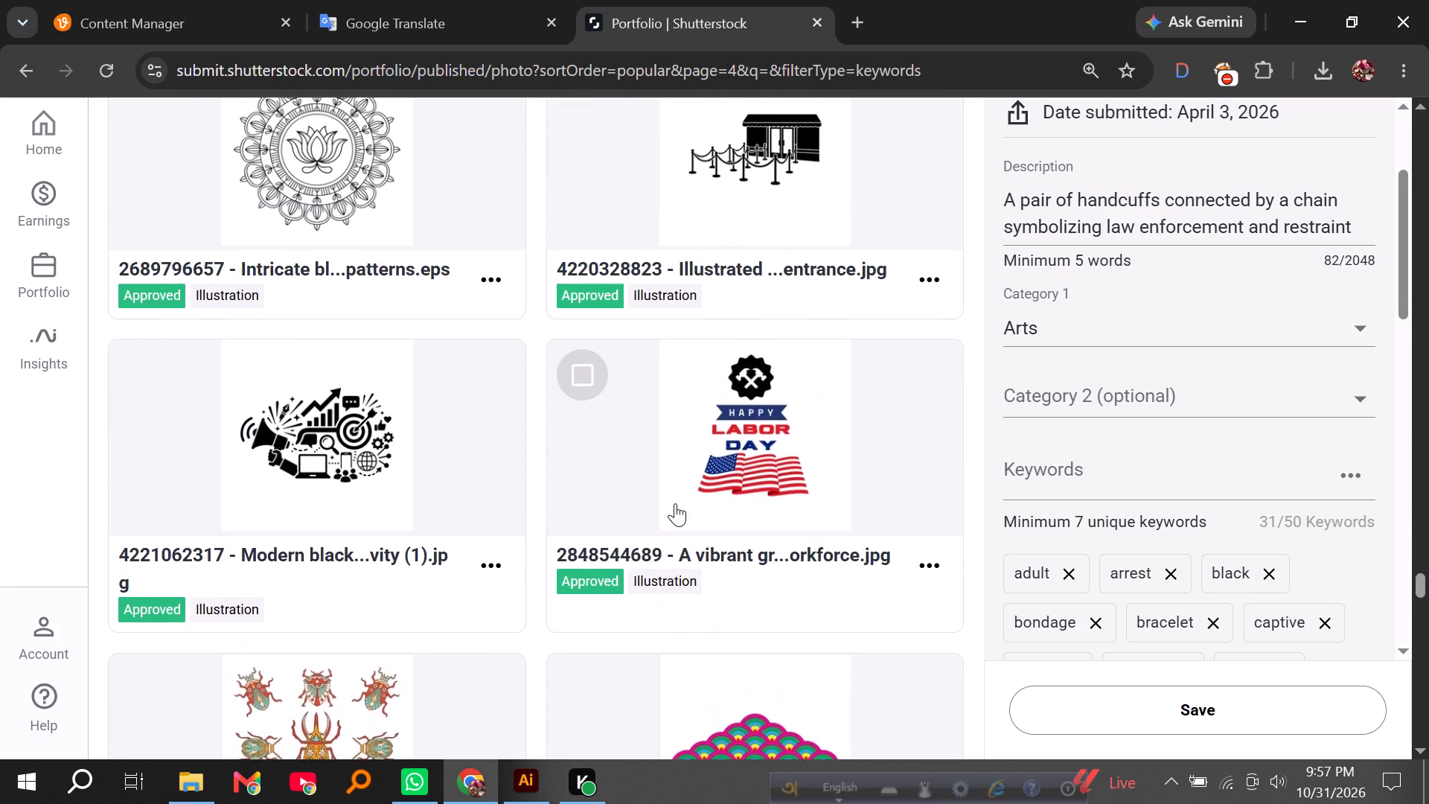
{"action": "scroll", "coordinate": [675, 503], "scroll_direction": "up", "scroll_amount": 1}
{"action": "scroll", "coordinate": [677, 508], "scroll_direction": "down", "scroll_amount": 12}
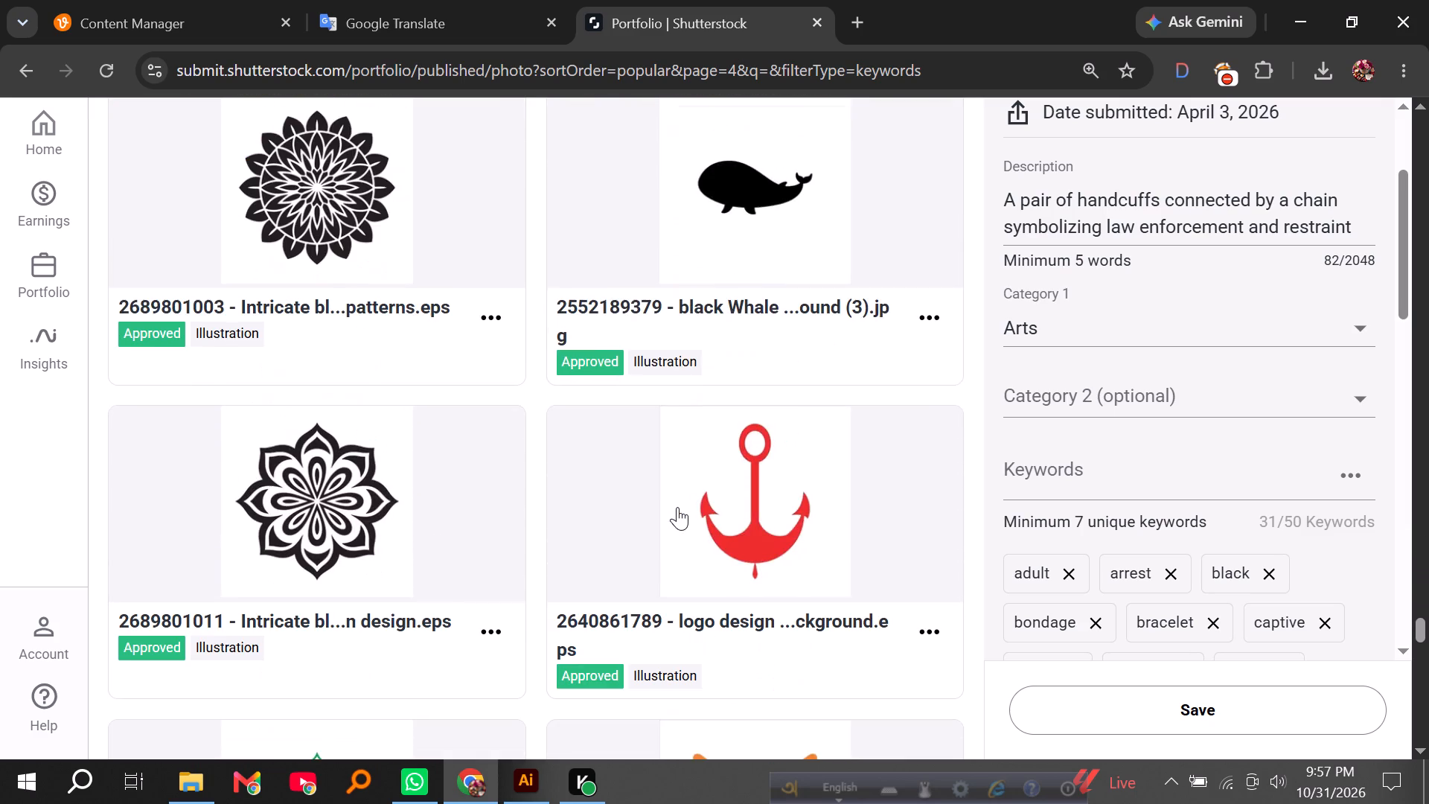
{"action": "scroll", "coordinate": [677, 507], "scroll_direction": "down", "scroll_amount": 11}
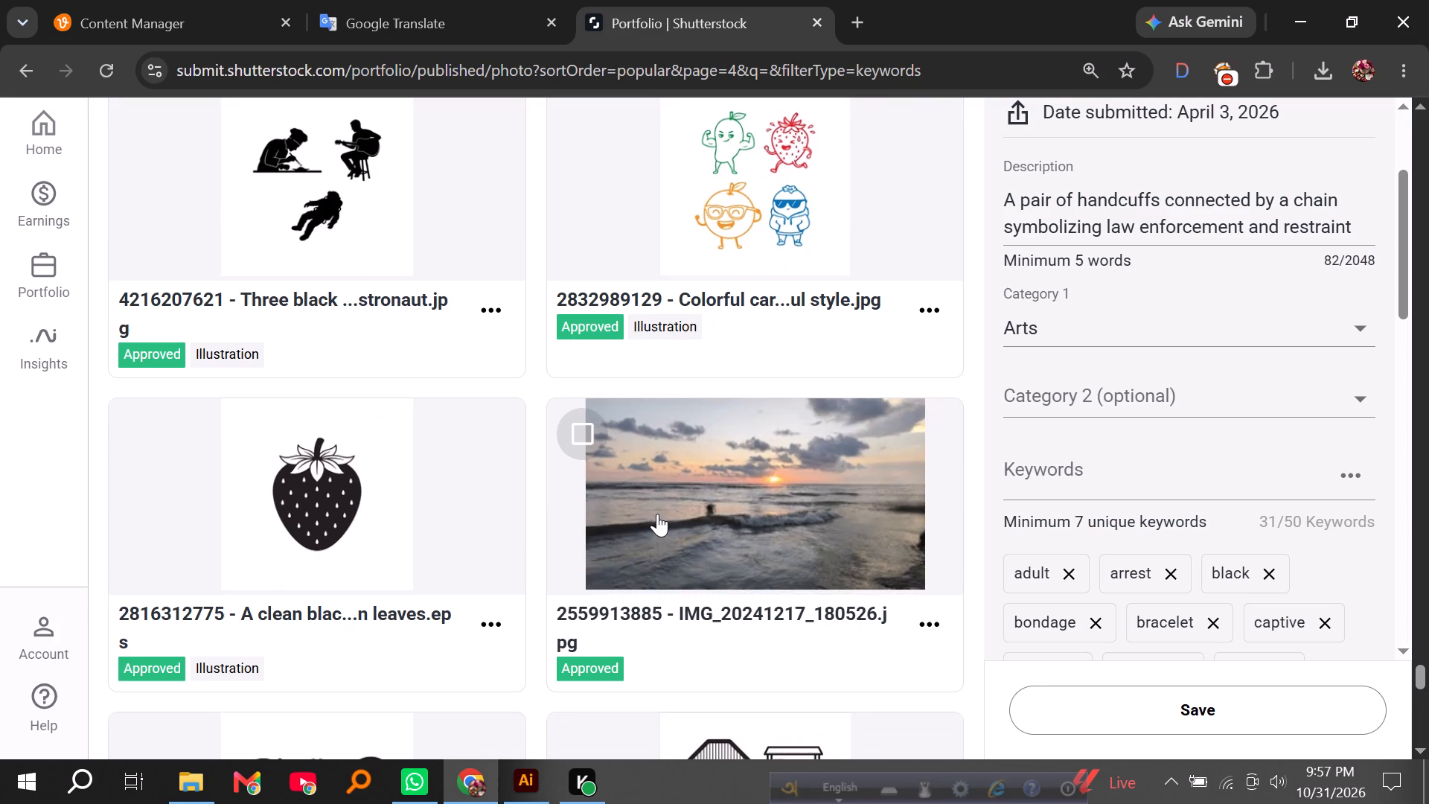
{"action": "scroll", "coordinate": [661, 515], "scroll_direction": "down", "scroll_amount": 1}
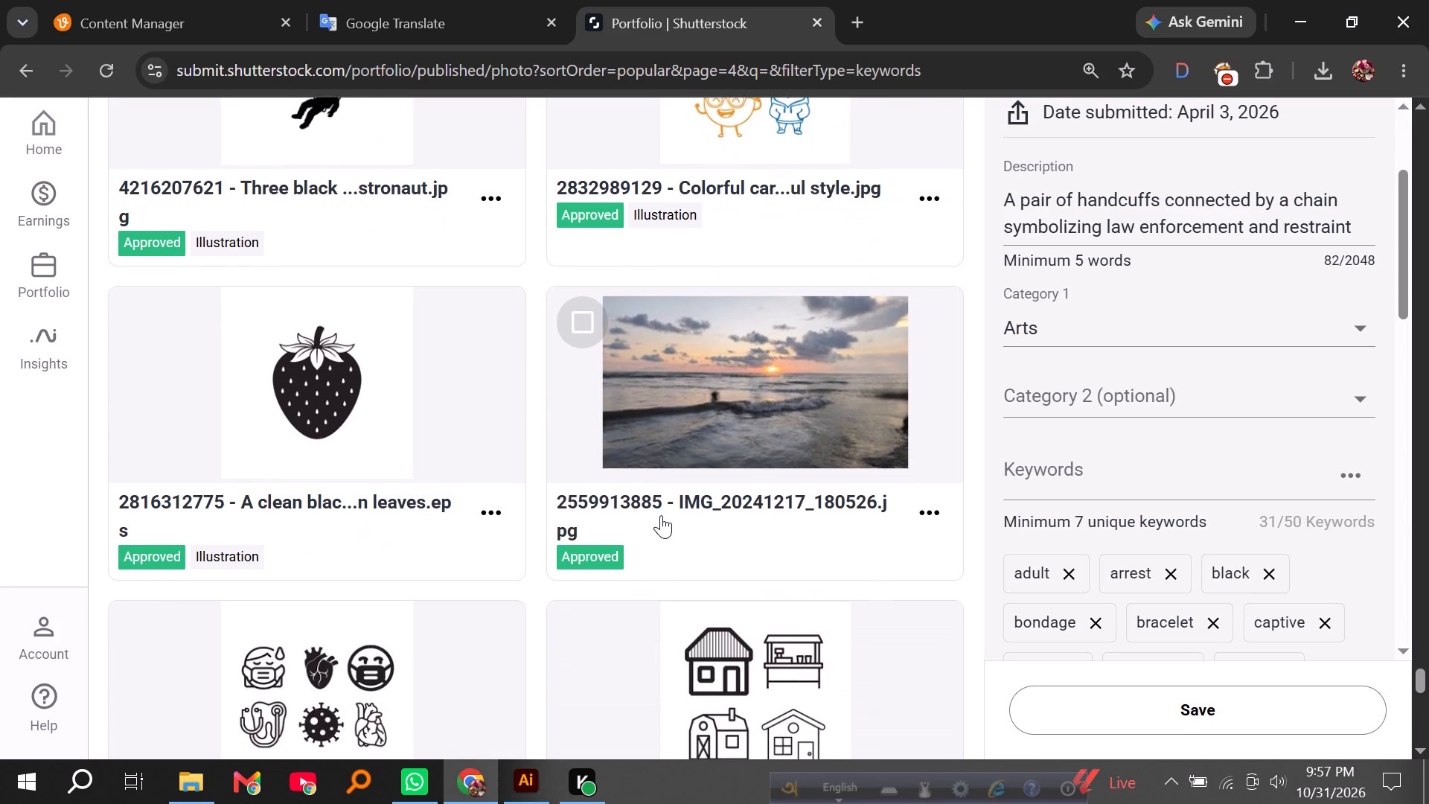
{"action": "scroll", "coordinate": [661, 515], "scroll_direction": "up", "scroll_amount": 1}
{"action": "scroll", "coordinate": [662, 516], "scroll_direction": "down", "scroll_amount": 3}
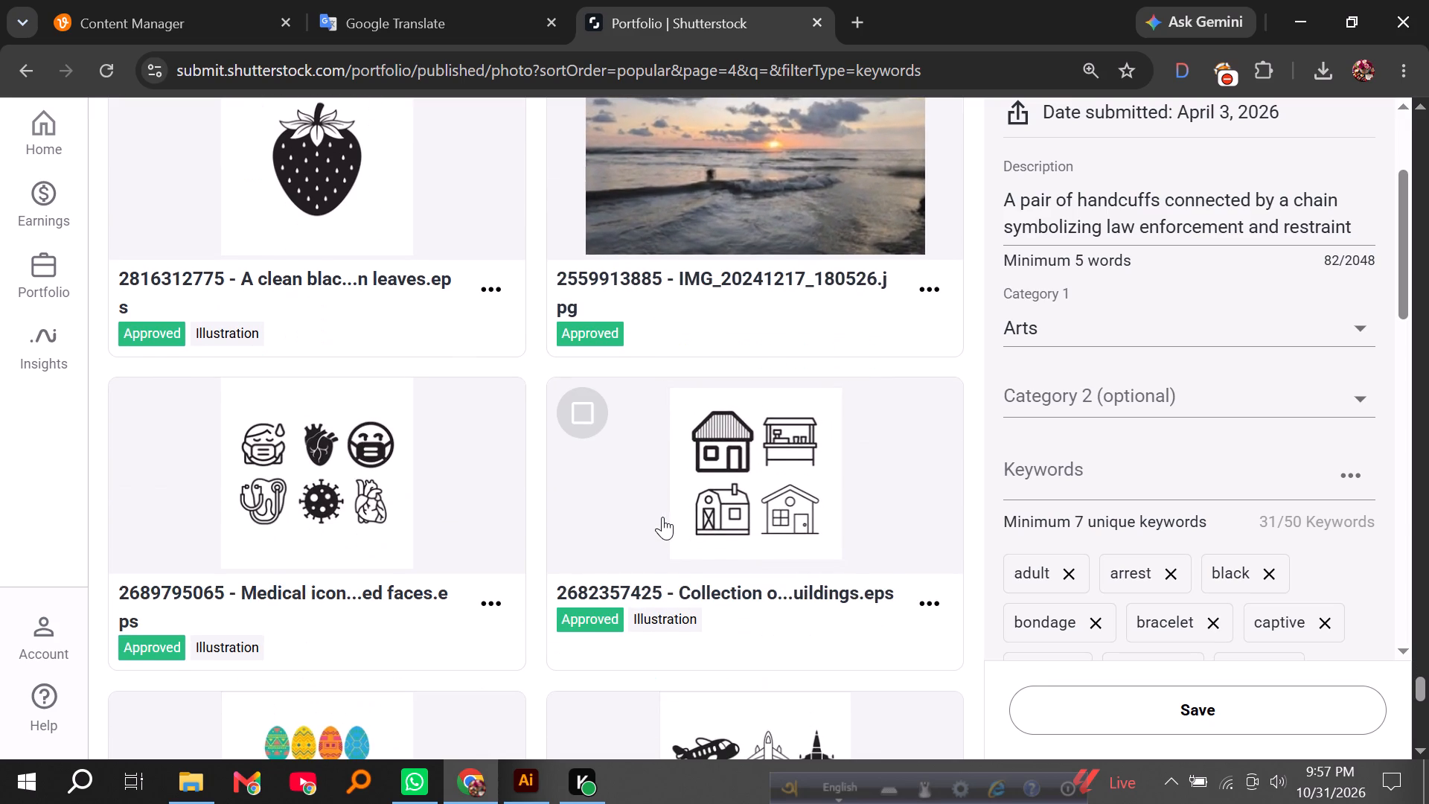
{"action": "scroll", "coordinate": [662, 517], "scroll_direction": "down", "scroll_amount": 1}
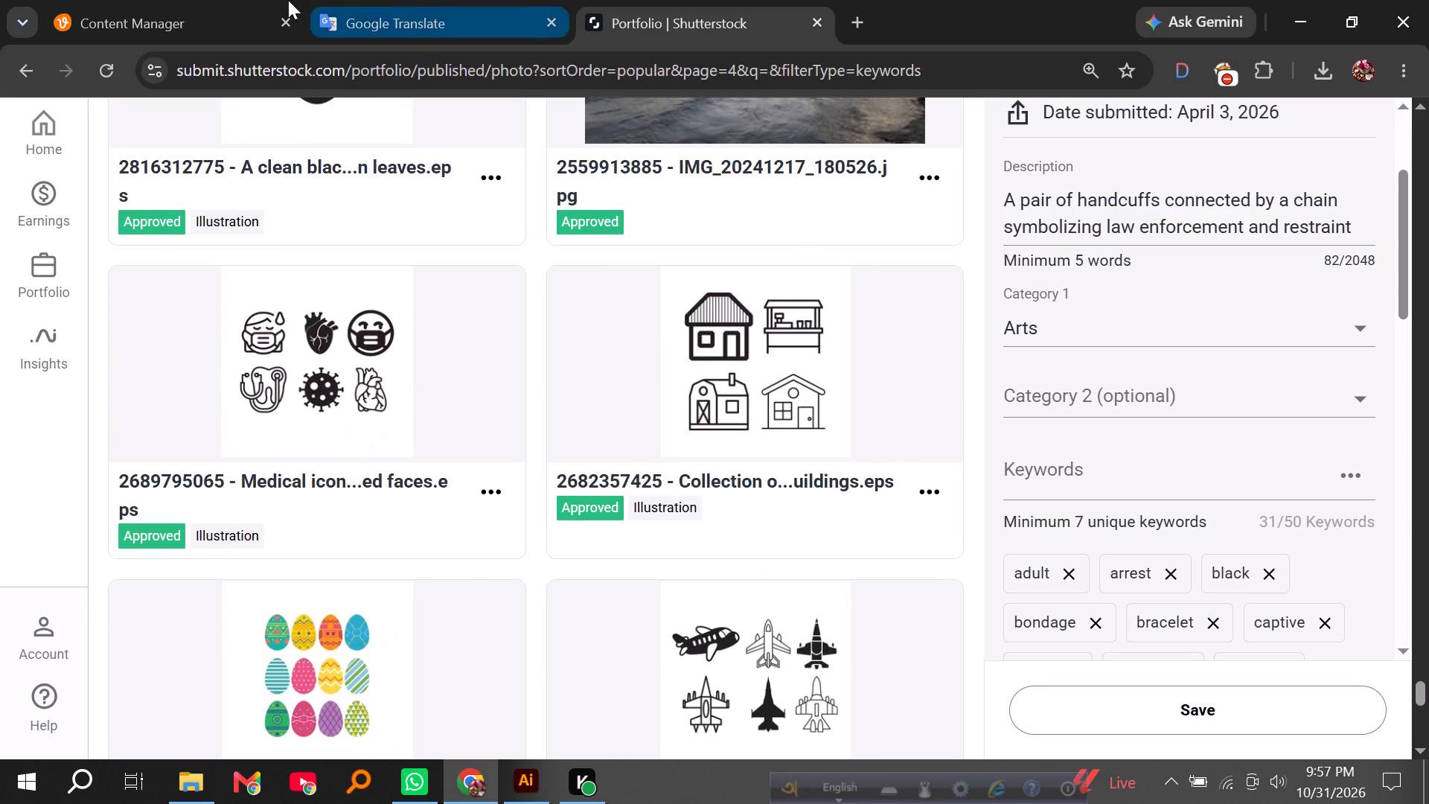
Move the Google Translate page after the Shutterstock portfolio and close it, leaving the Vecteezy file list open.
{"action": "left_click_drag", "start_coordinate": [403, 11], "coordinate": [704, 3]}
{"action": "left_click", "coordinate": [211, 0]}
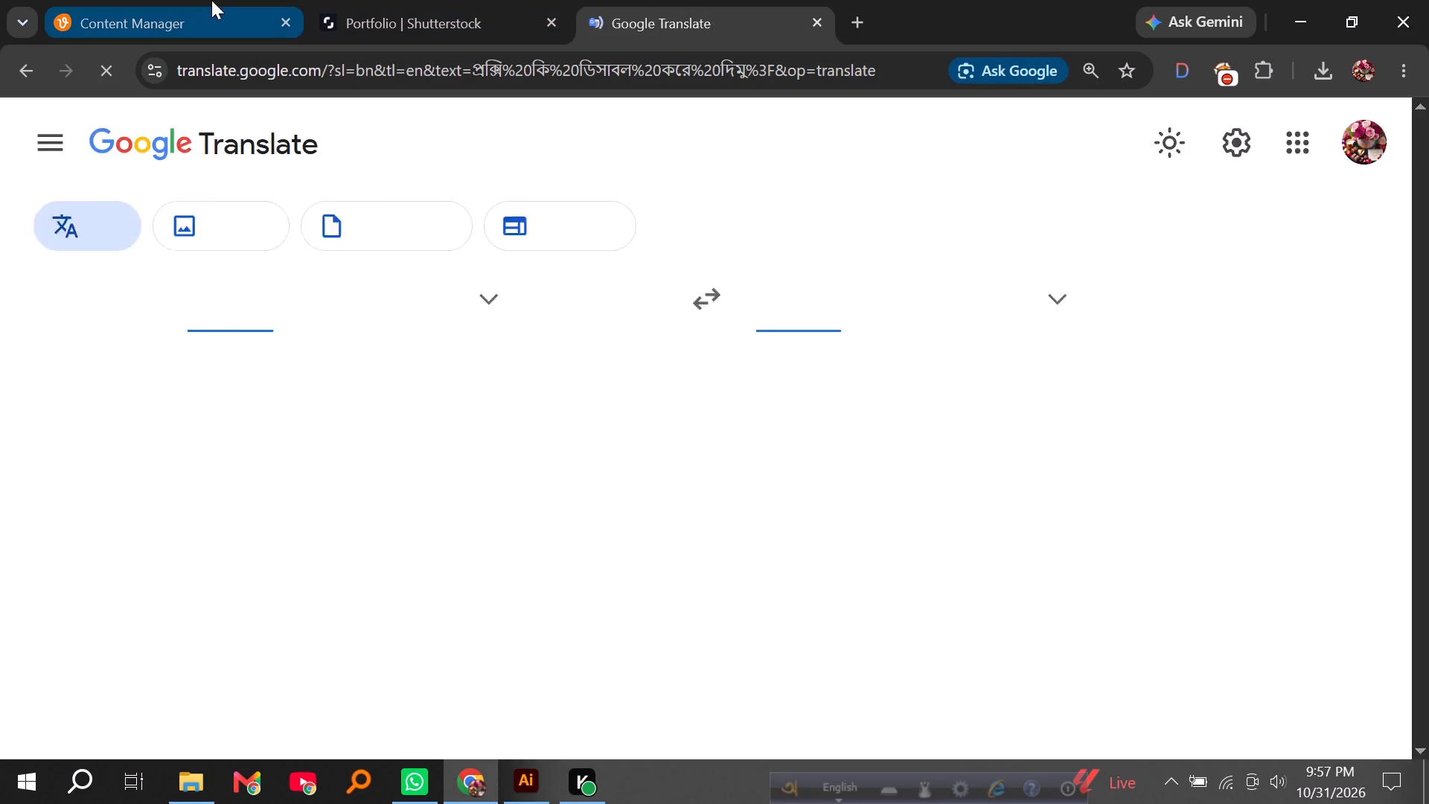
{"action": "left_click", "coordinate": [817, 17]}
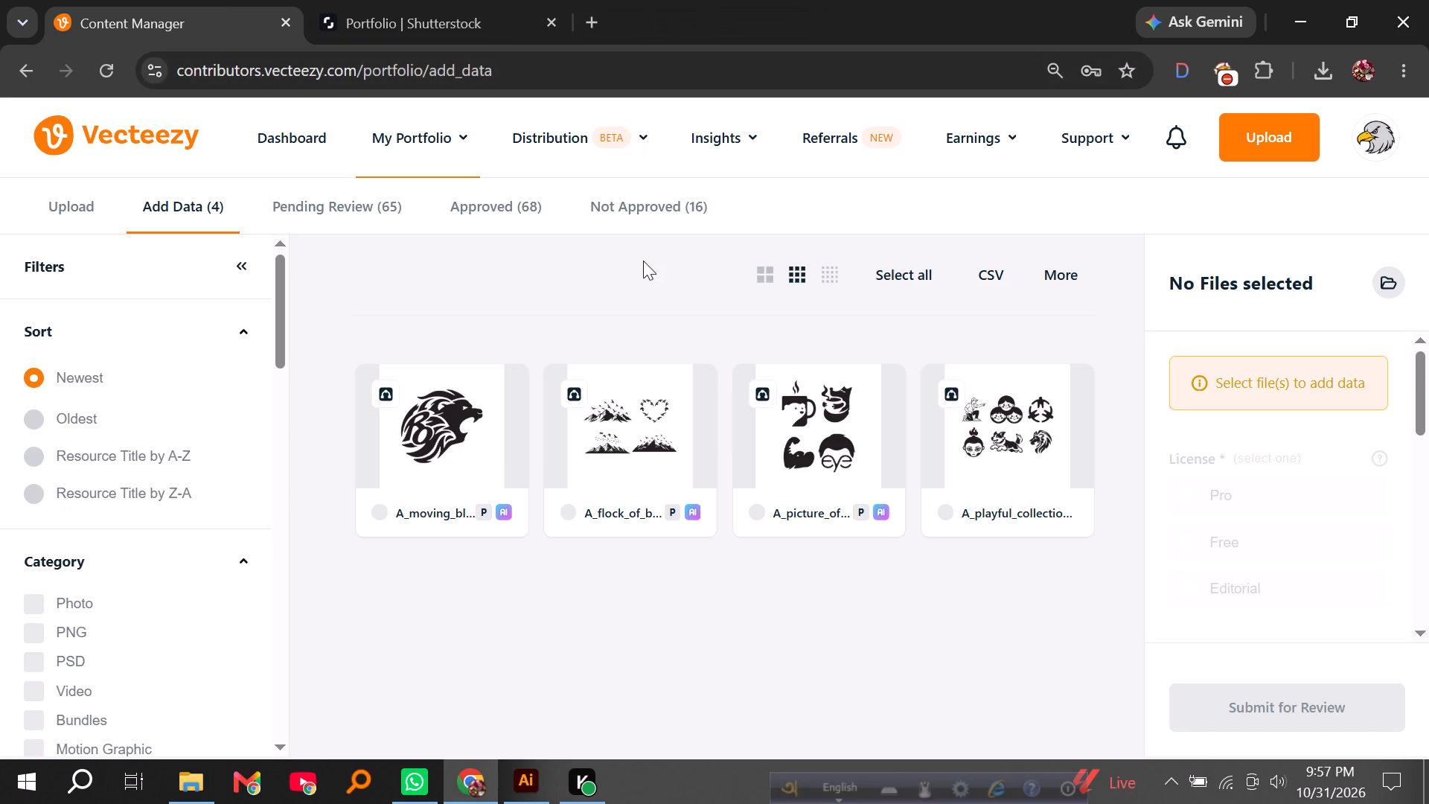
Go to page 5 of the Shutterstock portfolio and compare the medical icons illustration with the remaining Vecteezy vectors.
{"action": "left_click", "coordinate": [394, 0]}
{"action": "scroll", "coordinate": [575, 442], "scroll_direction": "down", "scroll_amount": 4}
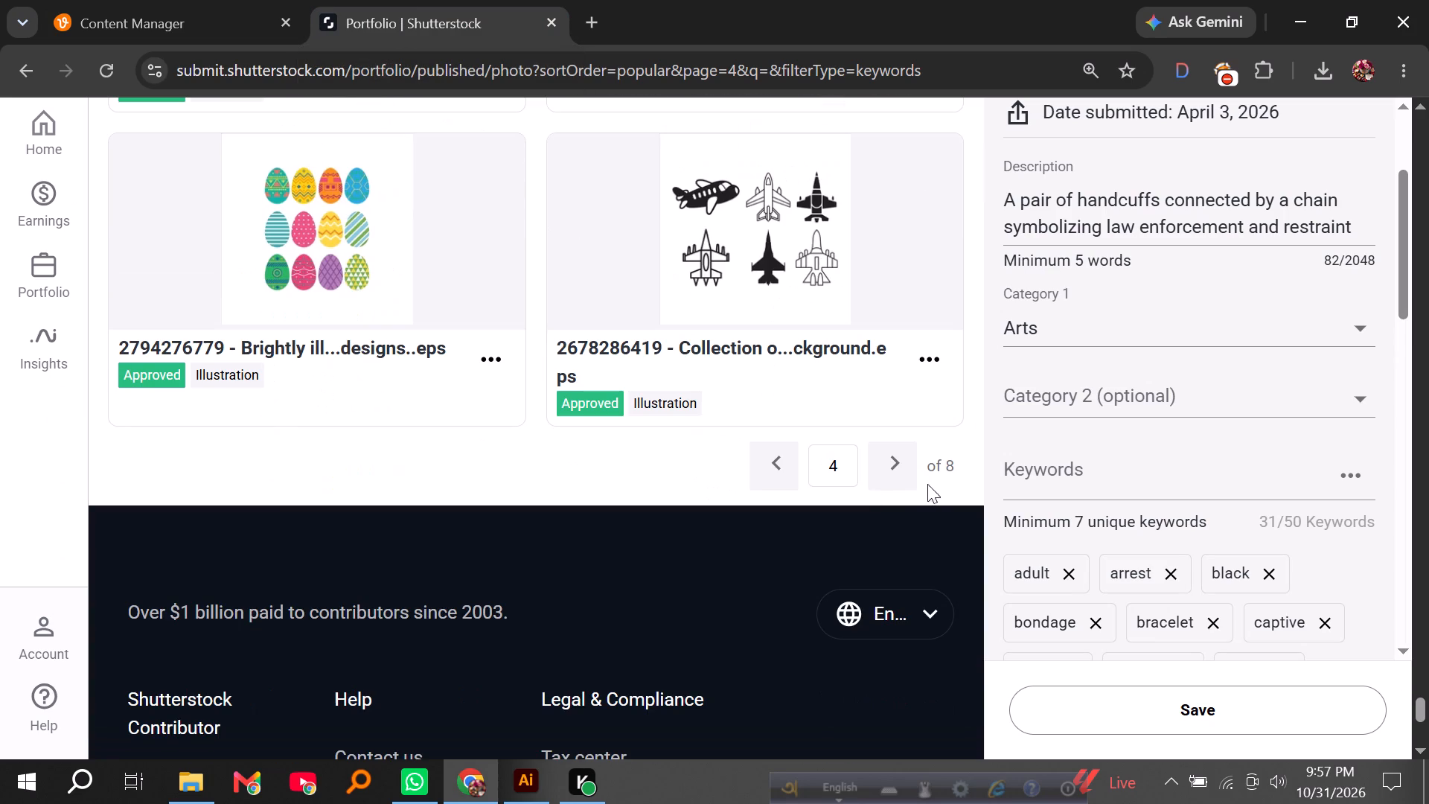
{"action": "left_click", "coordinate": [889, 464]}
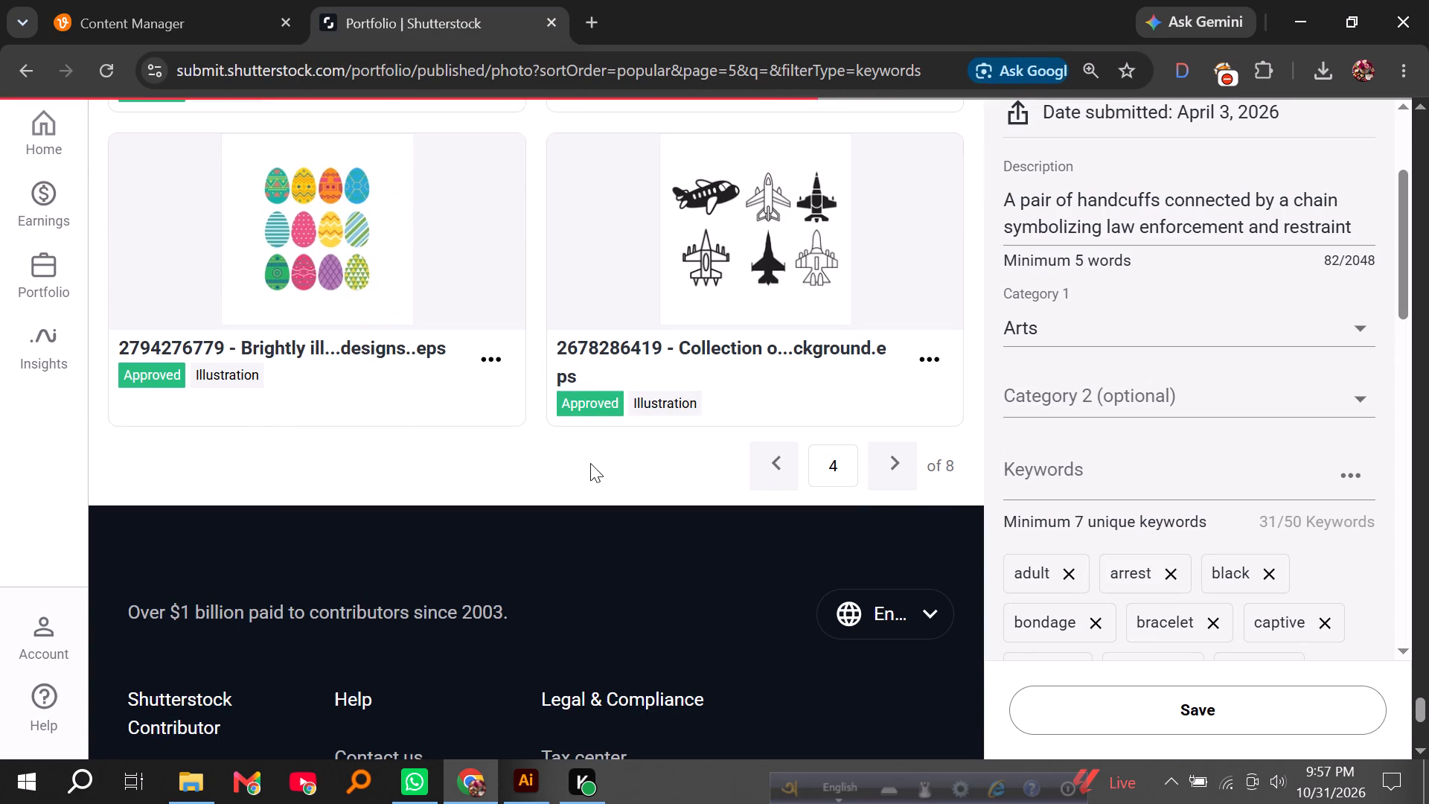
{"action": "scroll", "coordinate": [604, 460], "scroll_direction": "down", "scroll_amount": 3}
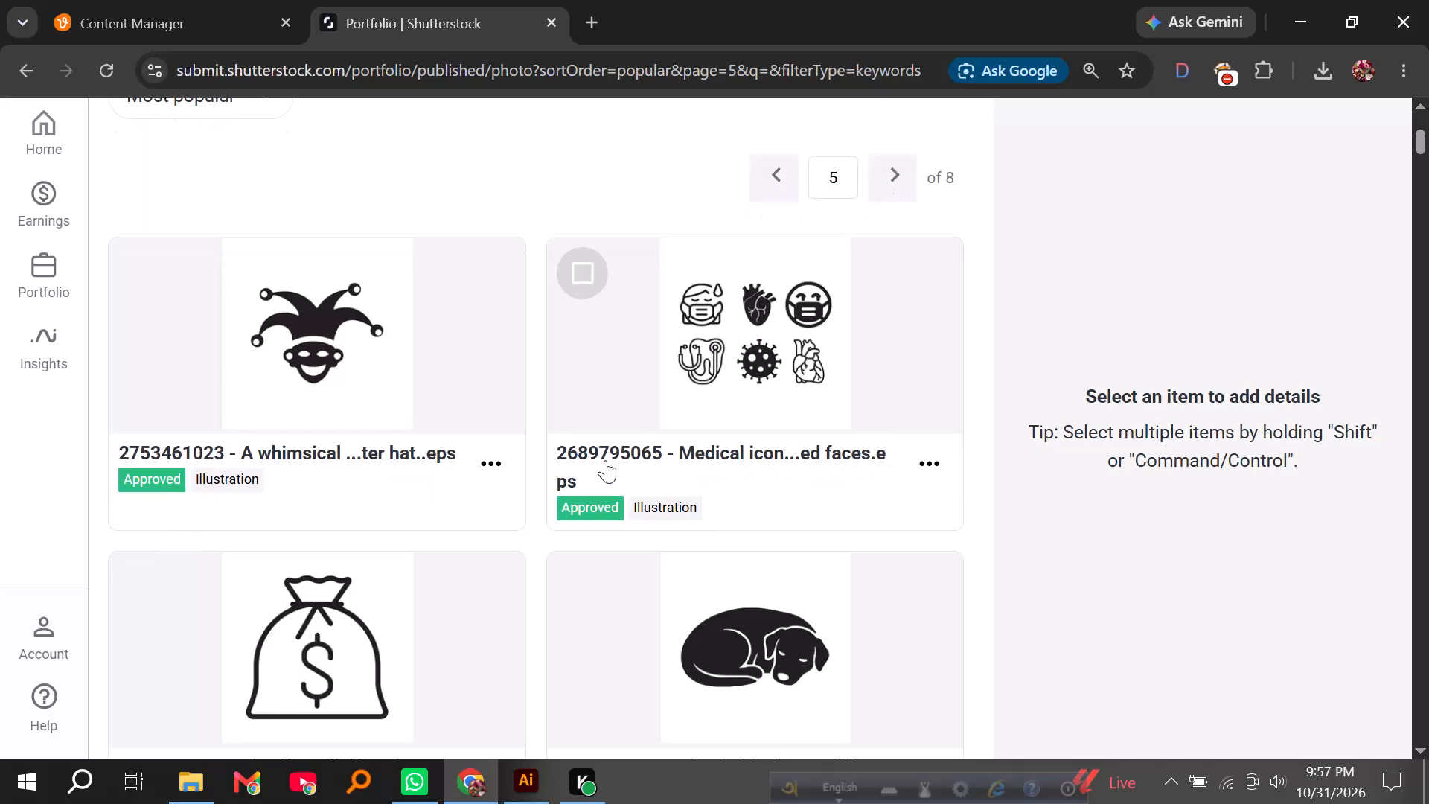
{"action": "left_click", "coordinate": [755, 344]}
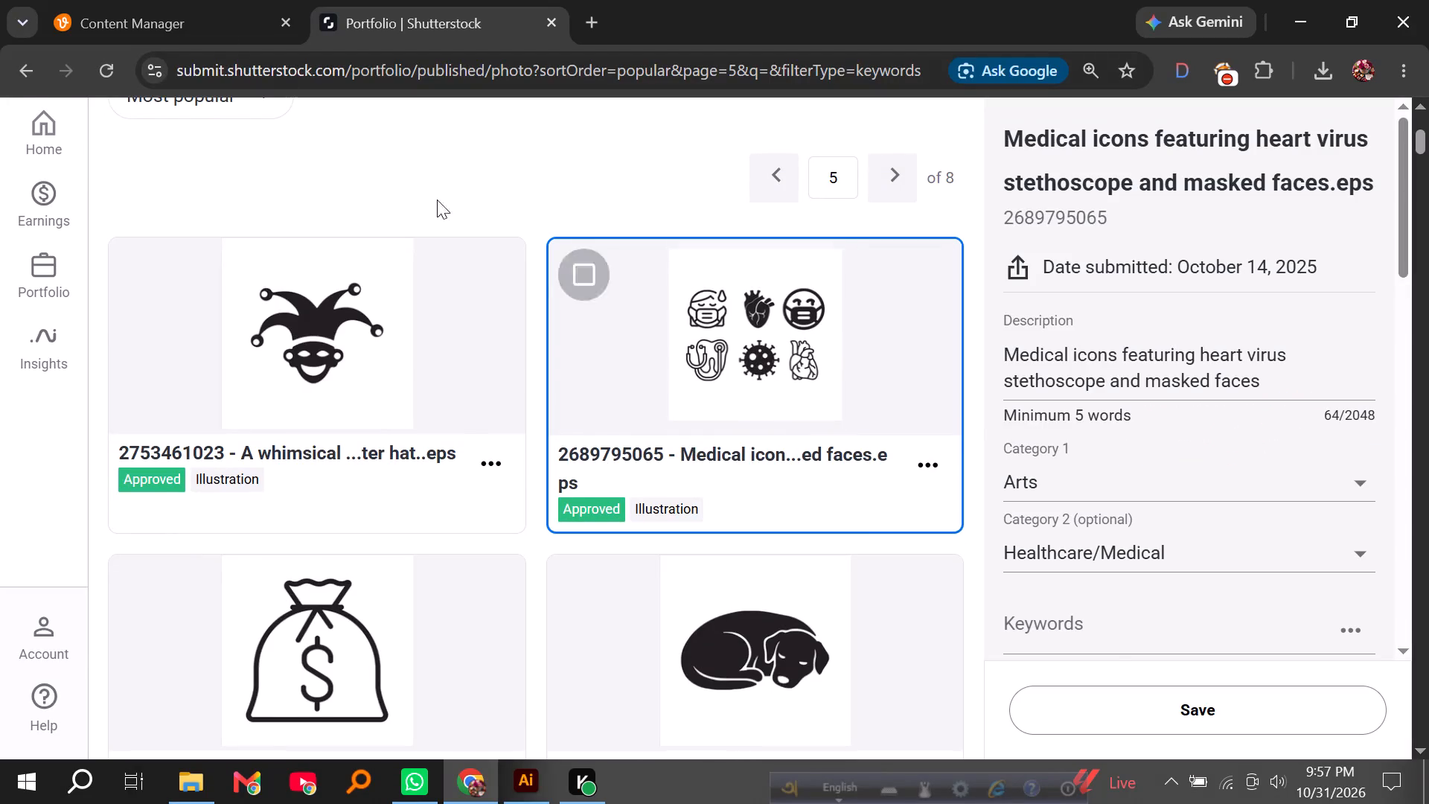
{"action": "left_click", "coordinate": [191, 0]}
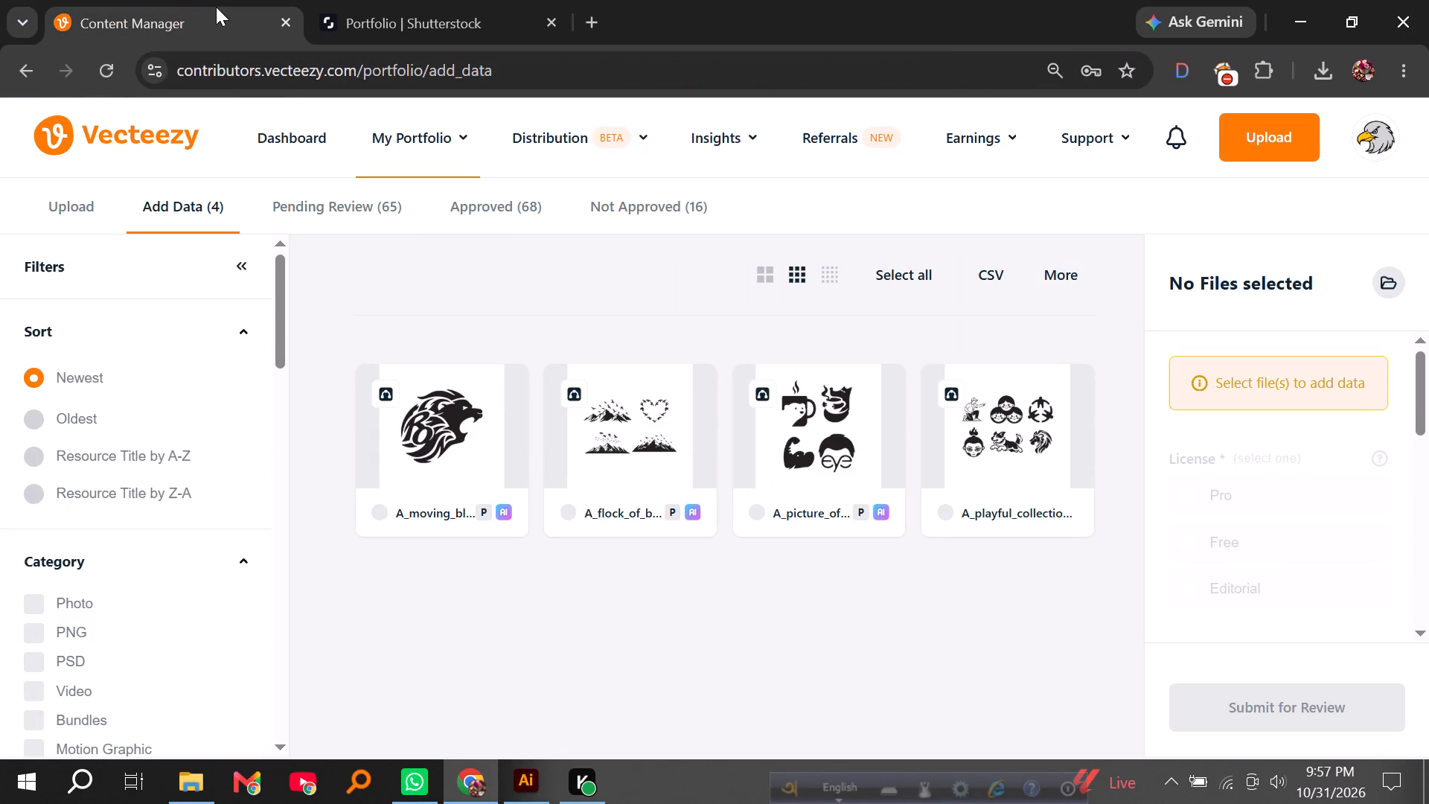
{"action": "left_click", "coordinate": [436, 0]}
Look through page 5 of the Shutterstock portfolio for matching illustrations and compare them with the remaining Vecteezy vectors.
{"action": "scroll", "coordinate": [549, 406], "scroll_direction": "down", "scroll_amount": 3}
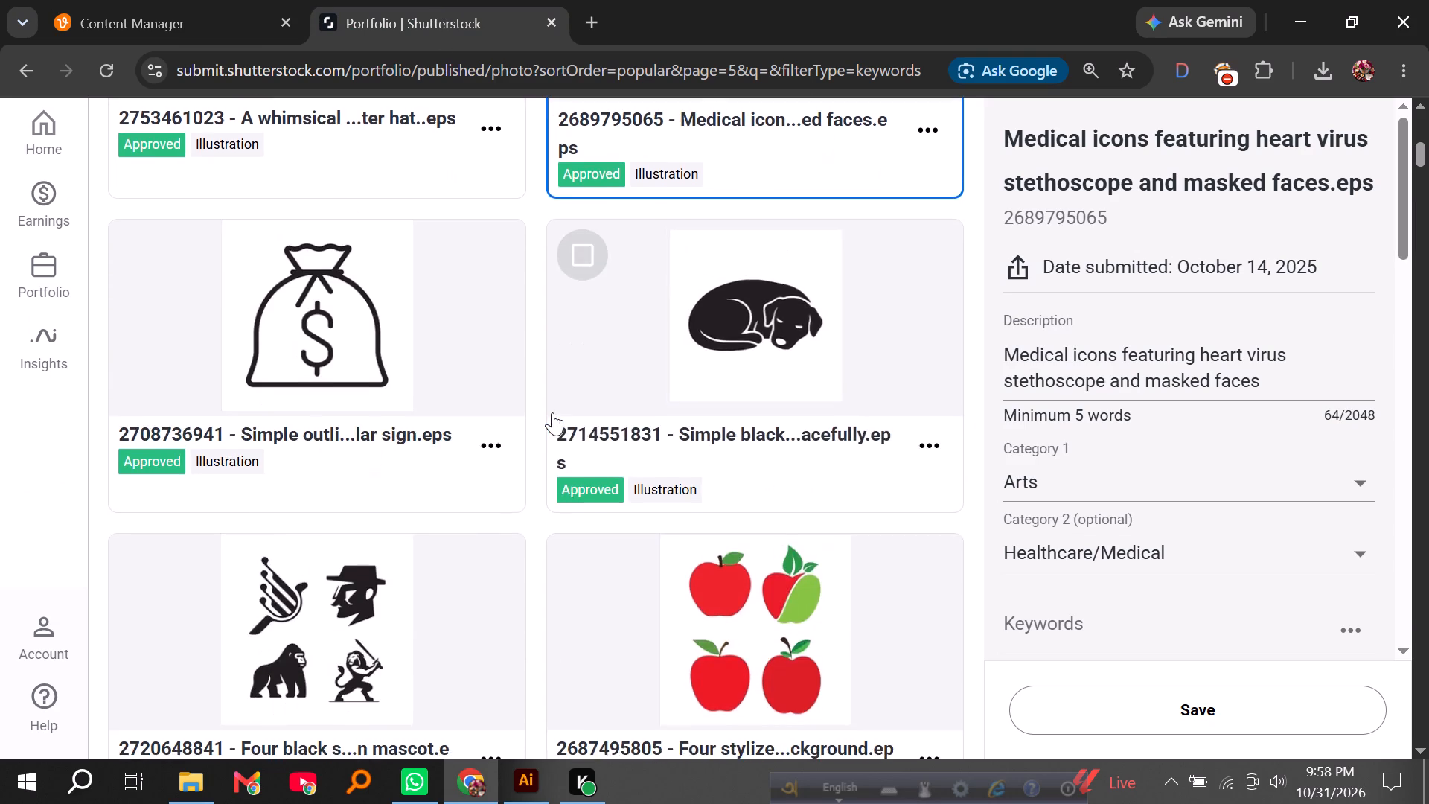
{"action": "scroll", "coordinate": [552, 412], "scroll_direction": "down", "scroll_amount": 9}
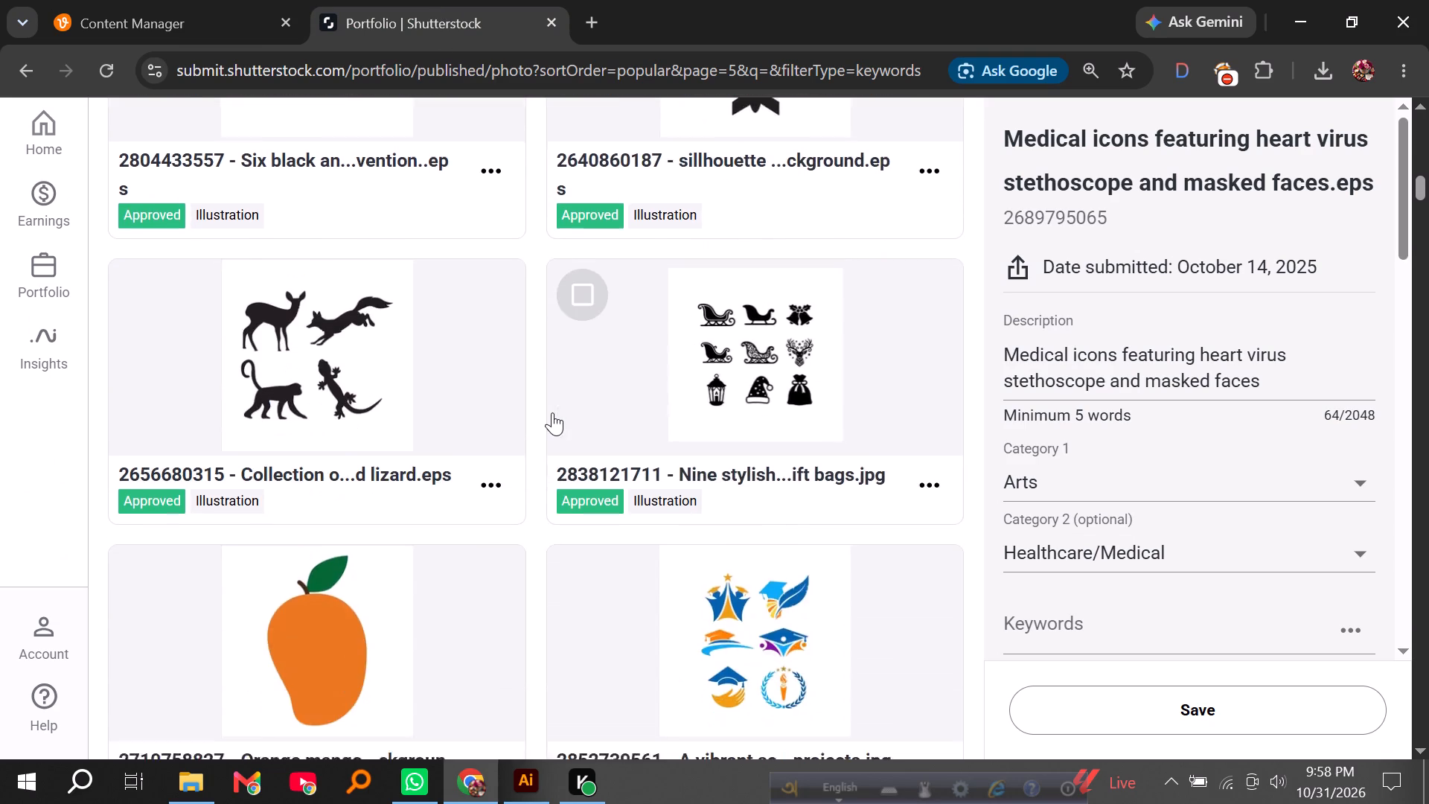
{"action": "scroll", "coordinate": [552, 412], "scroll_direction": "down", "scroll_amount": 10}
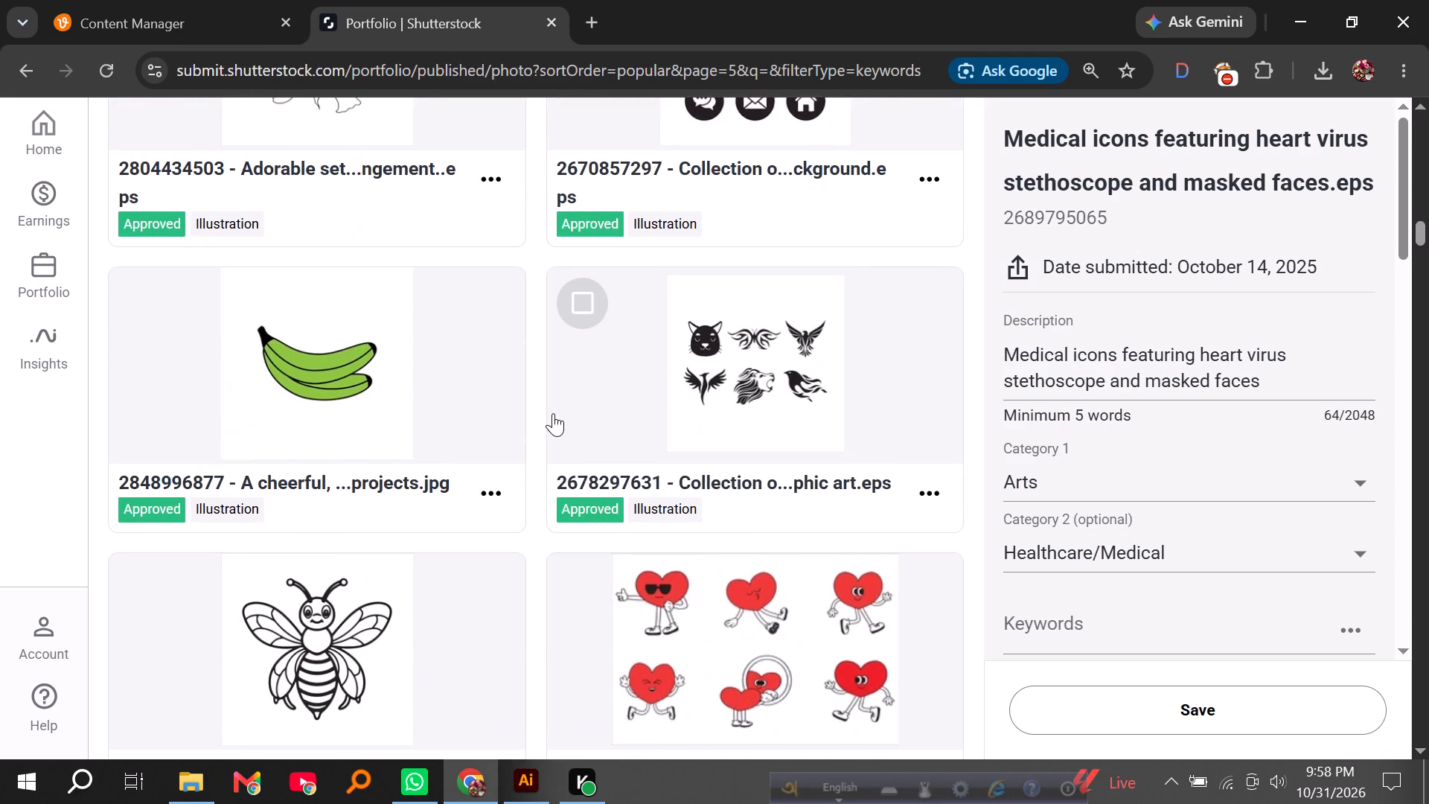
{"action": "scroll", "coordinate": [553, 413], "scroll_direction": "down", "scroll_amount": 5}
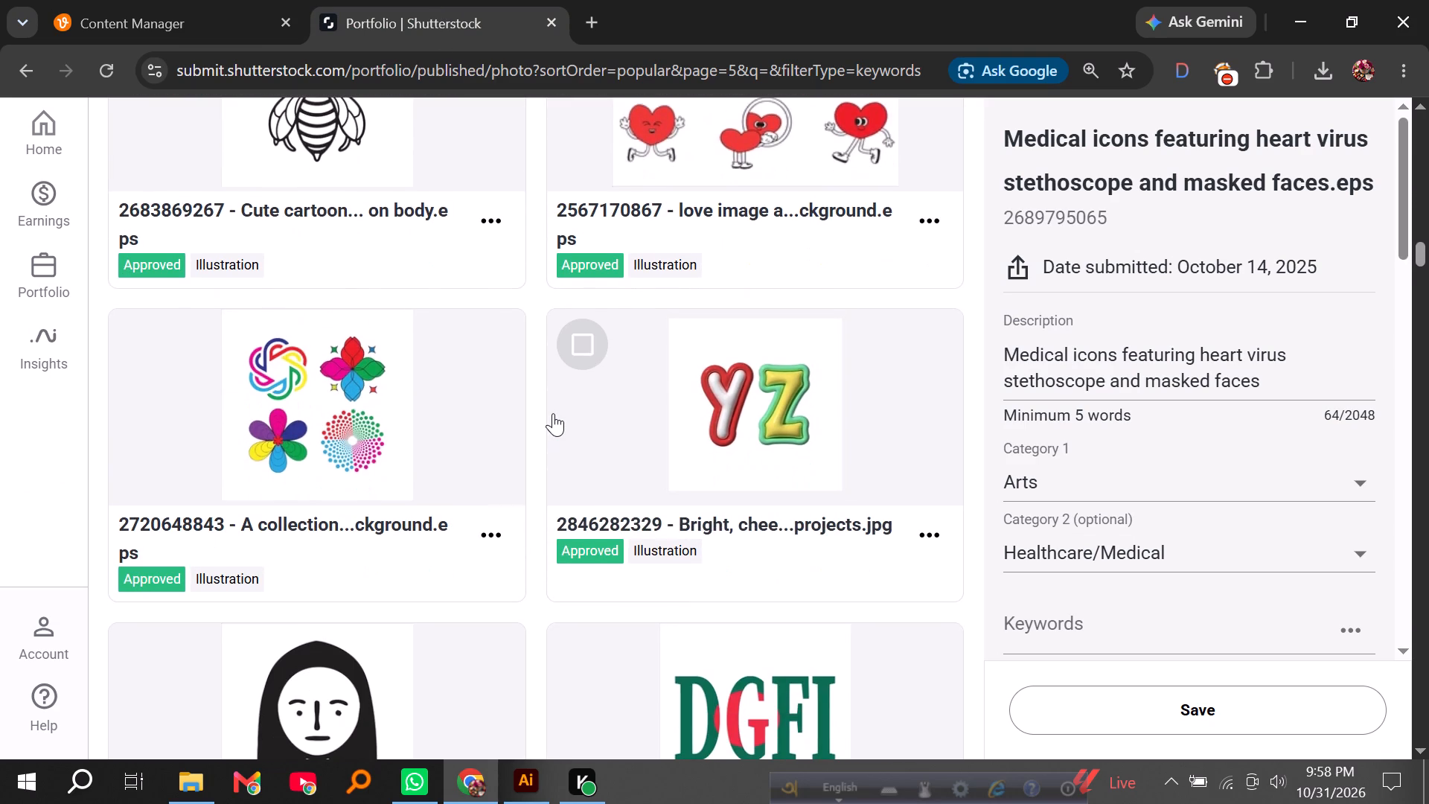
{"action": "scroll", "coordinate": [553, 413], "scroll_direction": "down", "scroll_amount": 9}
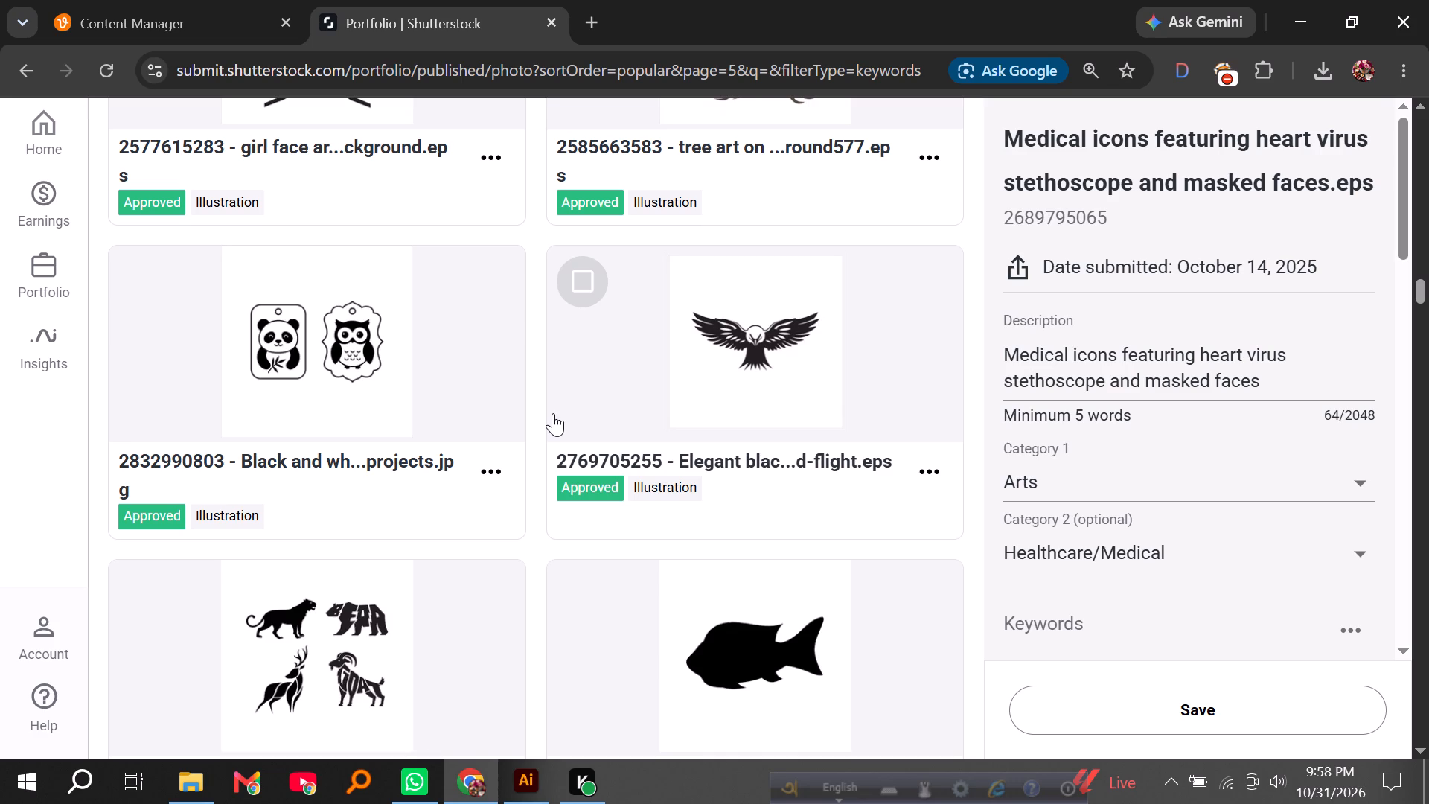
{"action": "scroll", "coordinate": [553, 413], "scroll_direction": "down", "scroll_amount": 8}
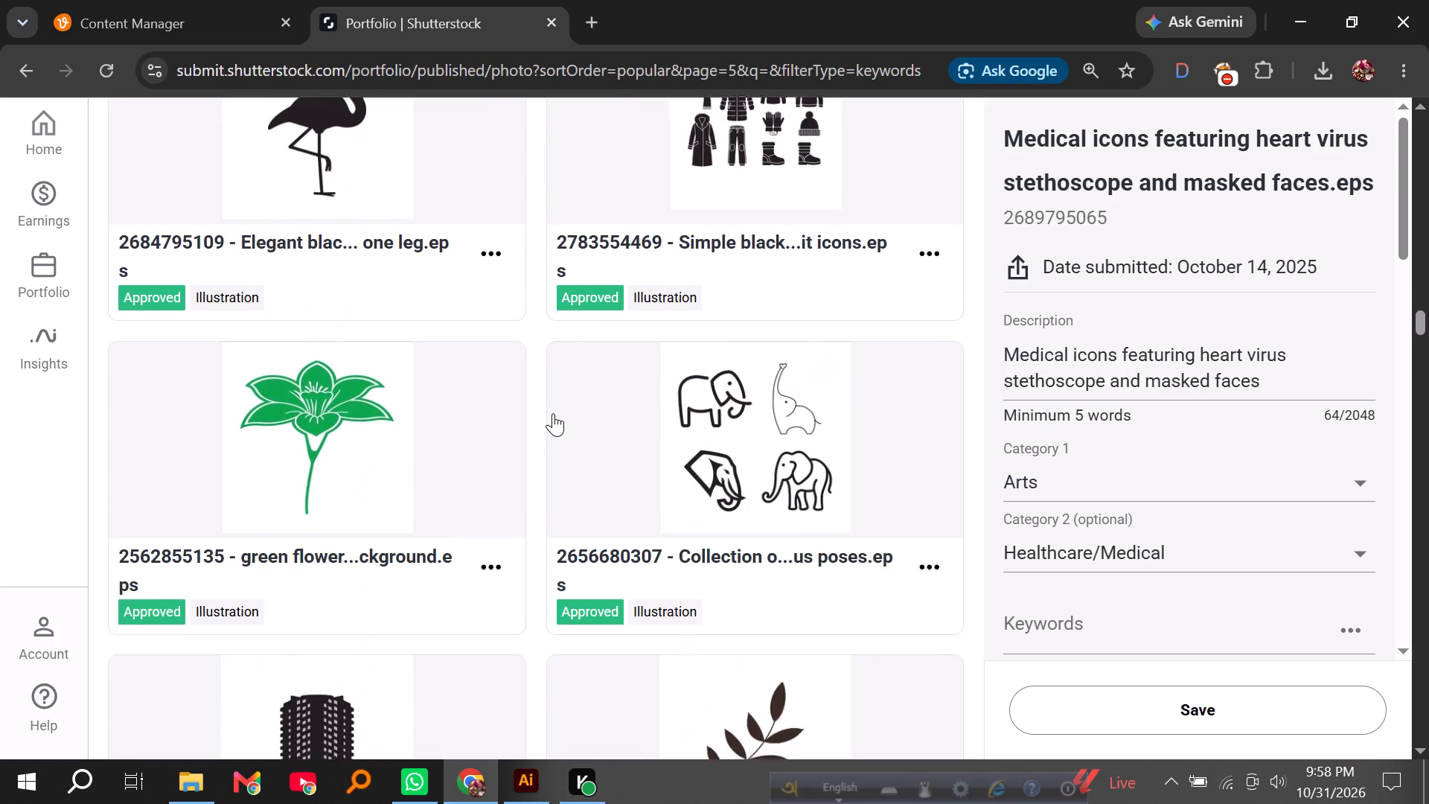
{"action": "scroll", "coordinate": [552, 416], "scroll_direction": "down", "scroll_amount": 8}
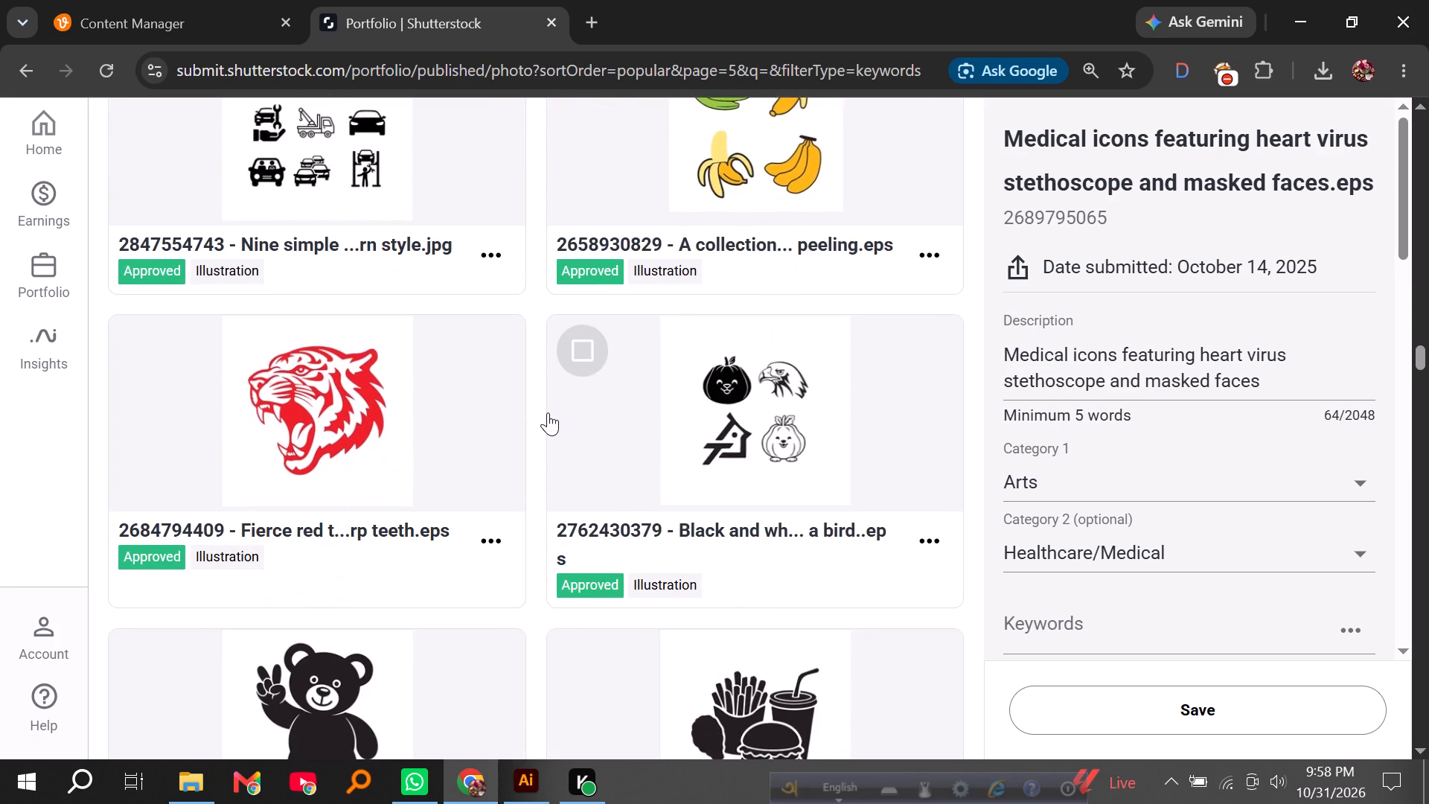
{"action": "scroll", "coordinate": [548, 412], "scroll_direction": "down", "scroll_amount": 2}
{"action": "scroll", "coordinate": [460, 310], "scroll_direction": "down", "scroll_amount": 4}
{"action": "scroll", "coordinate": [463, 325], "scroll_direction": "up", "scroll_amount": 1}
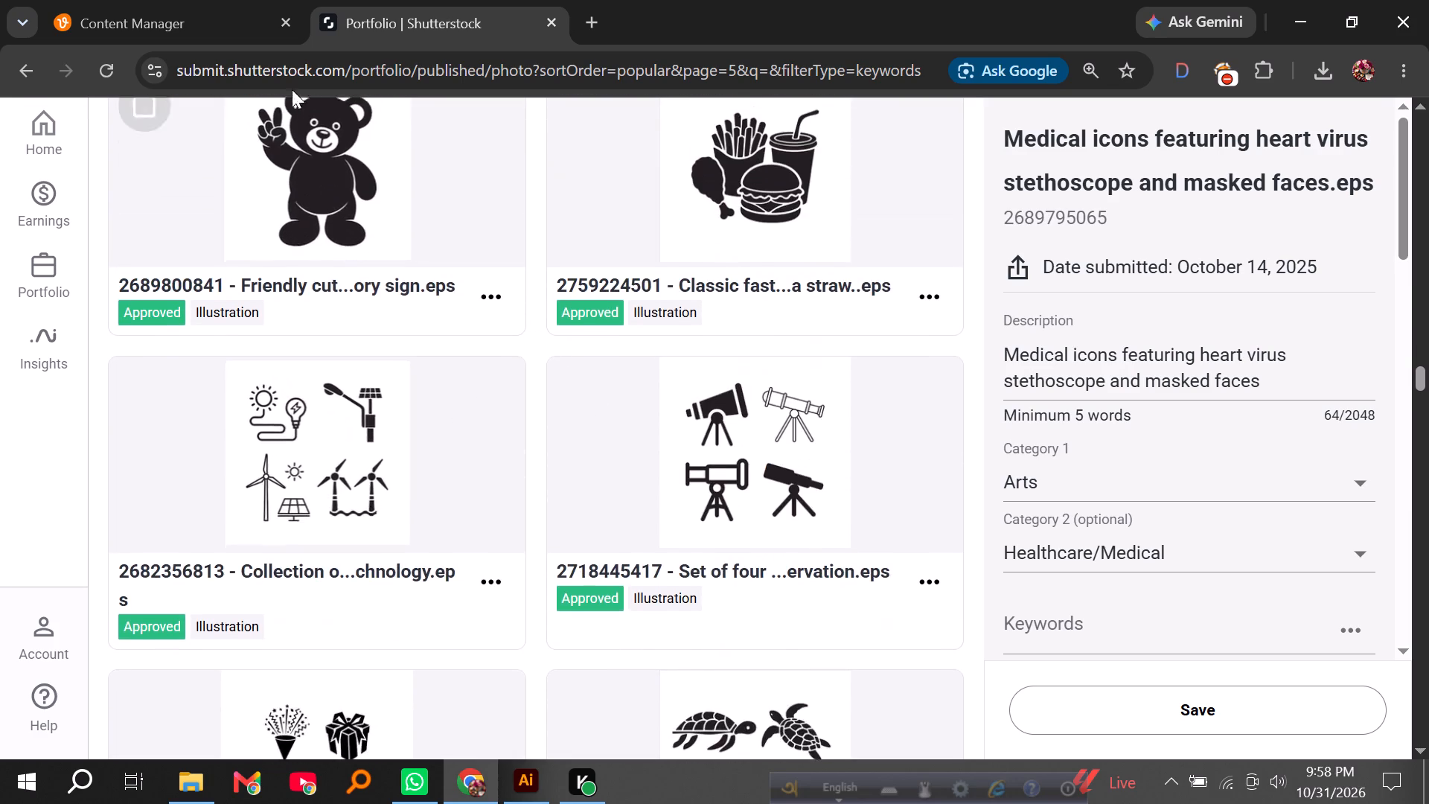
{"action": "left_click", "coordinate": [188, 0]}
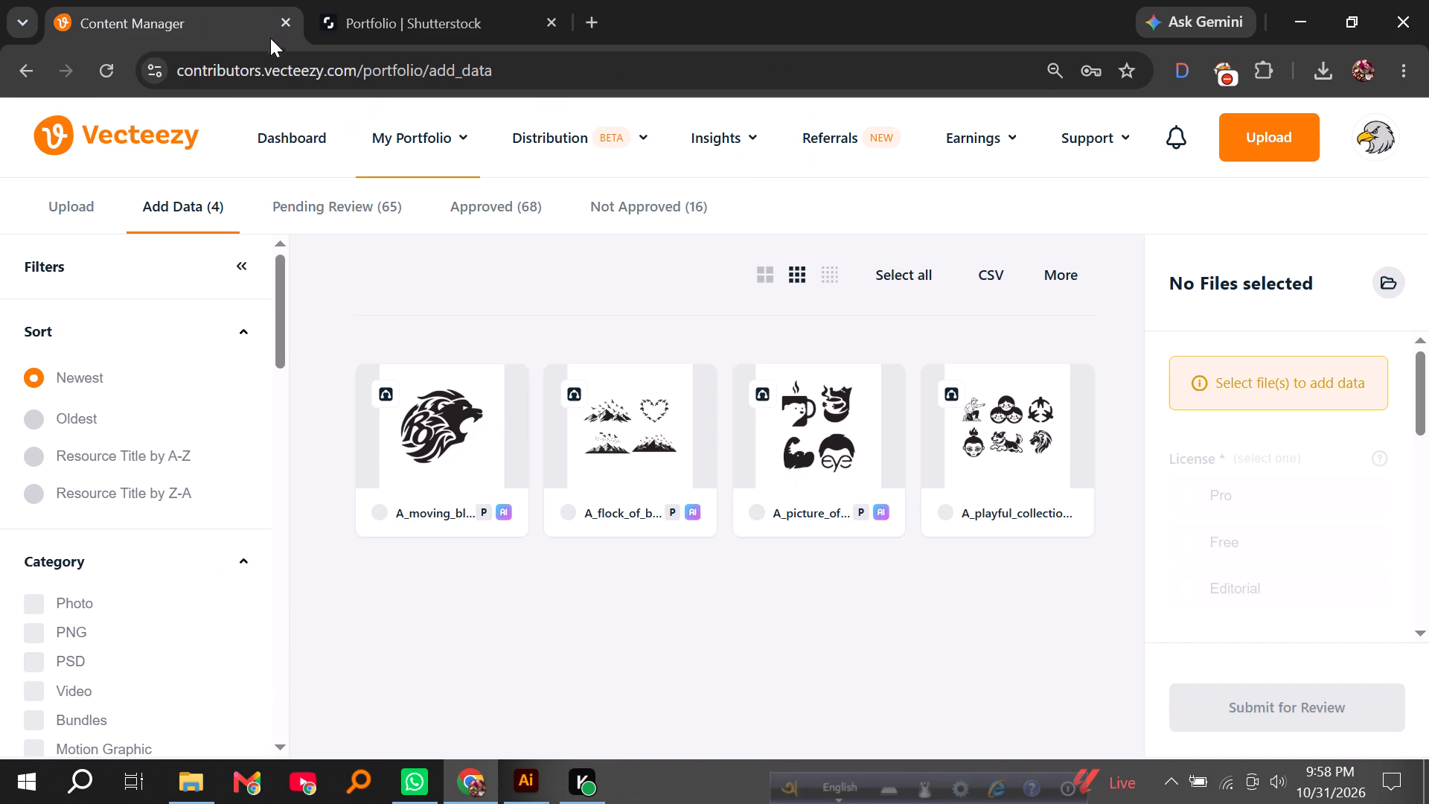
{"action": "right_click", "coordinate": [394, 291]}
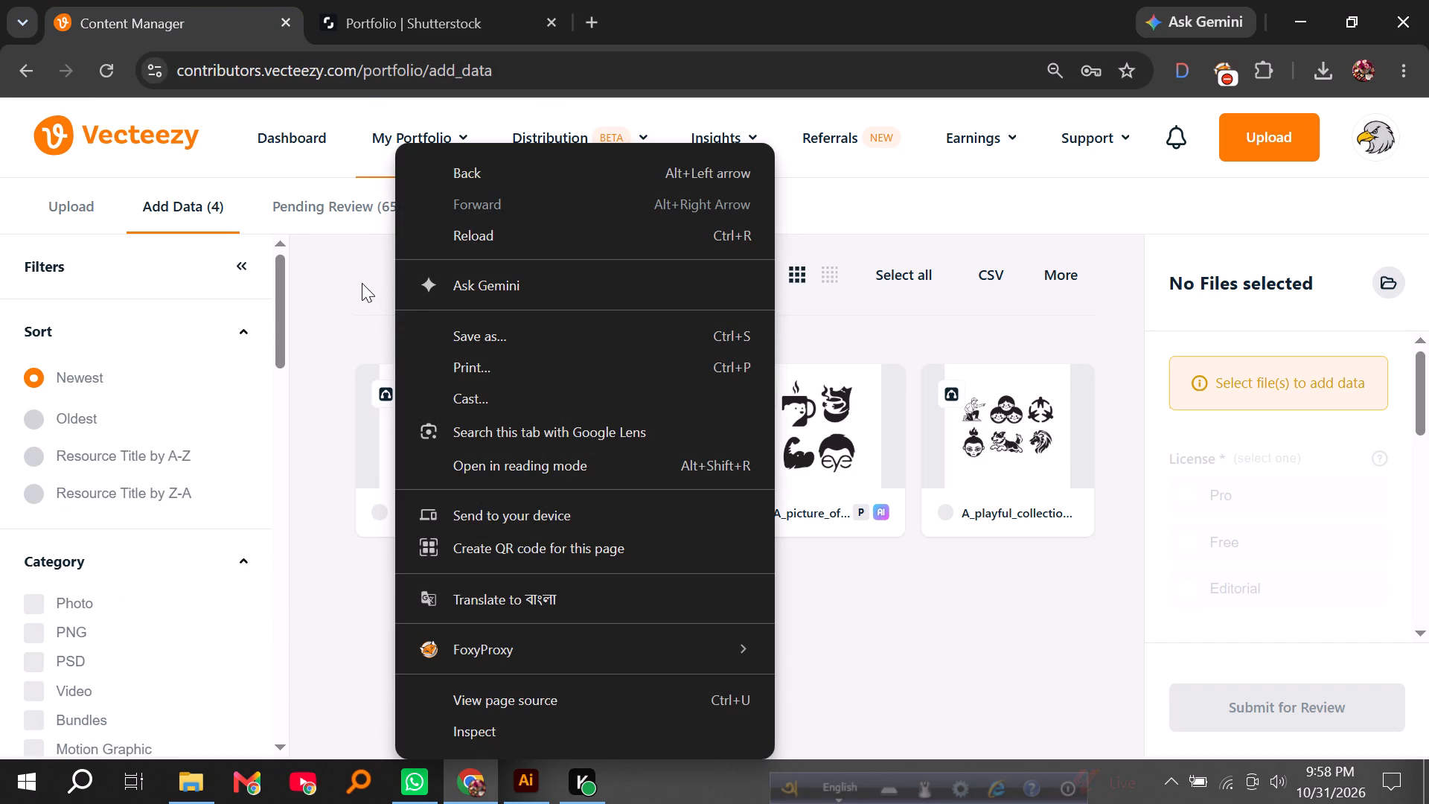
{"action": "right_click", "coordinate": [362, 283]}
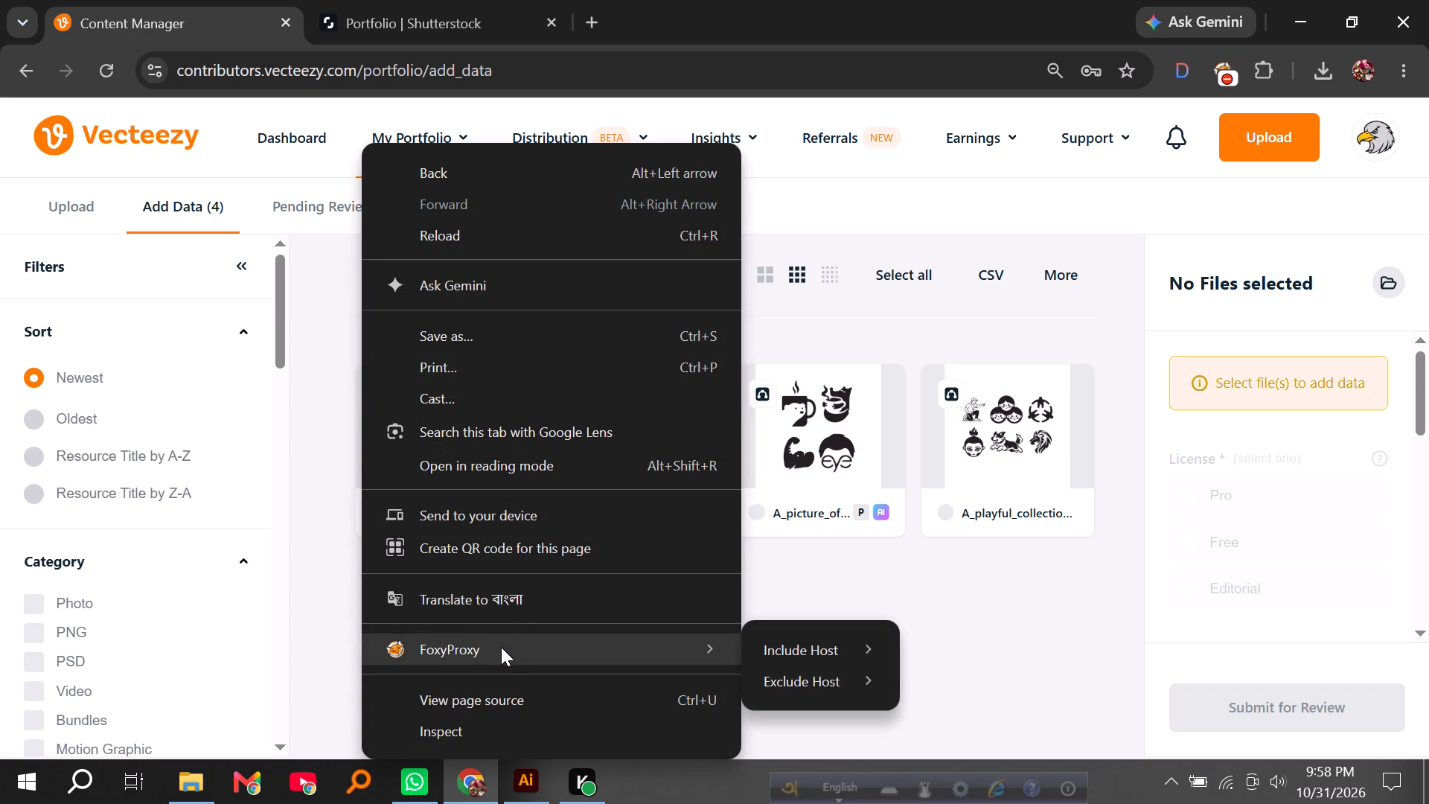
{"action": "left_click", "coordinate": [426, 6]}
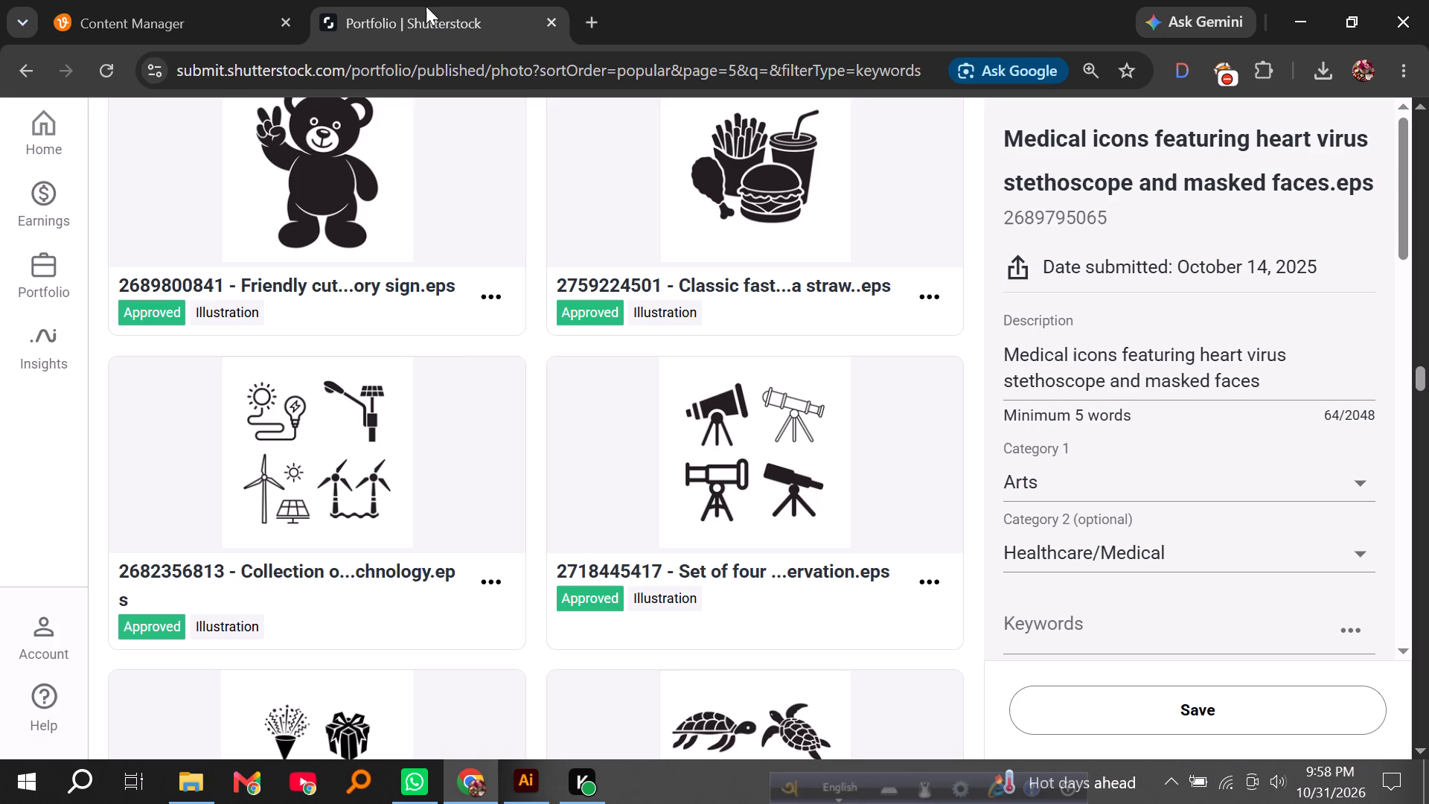
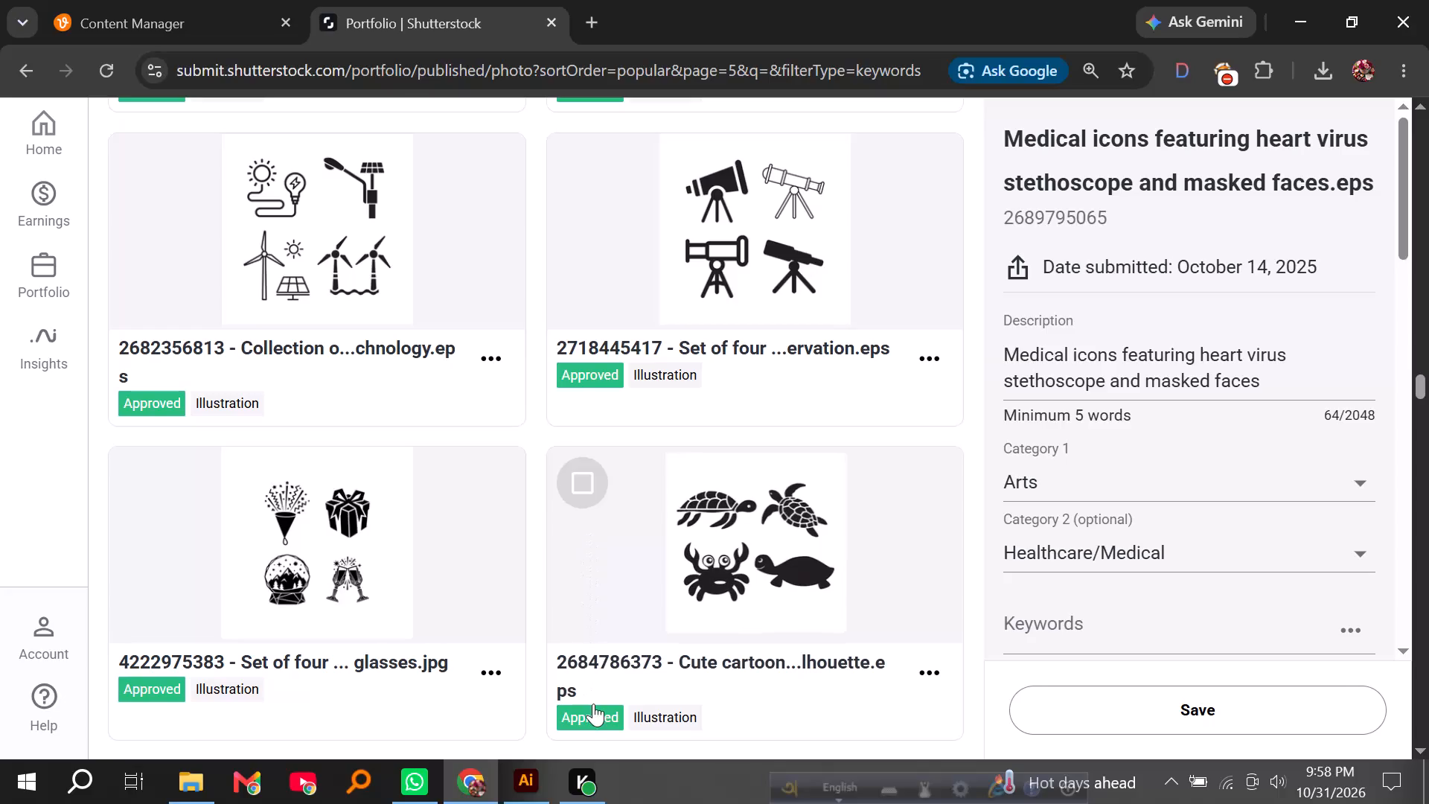
Look through the rest of page 5 of the Shutterstock portfolio for illustrations matching the four remaining Vecteezy vectors.
{"action": "scroll", "coordinate": [662, 447], "scroll_direction": "down", "scroll_amount": 2}
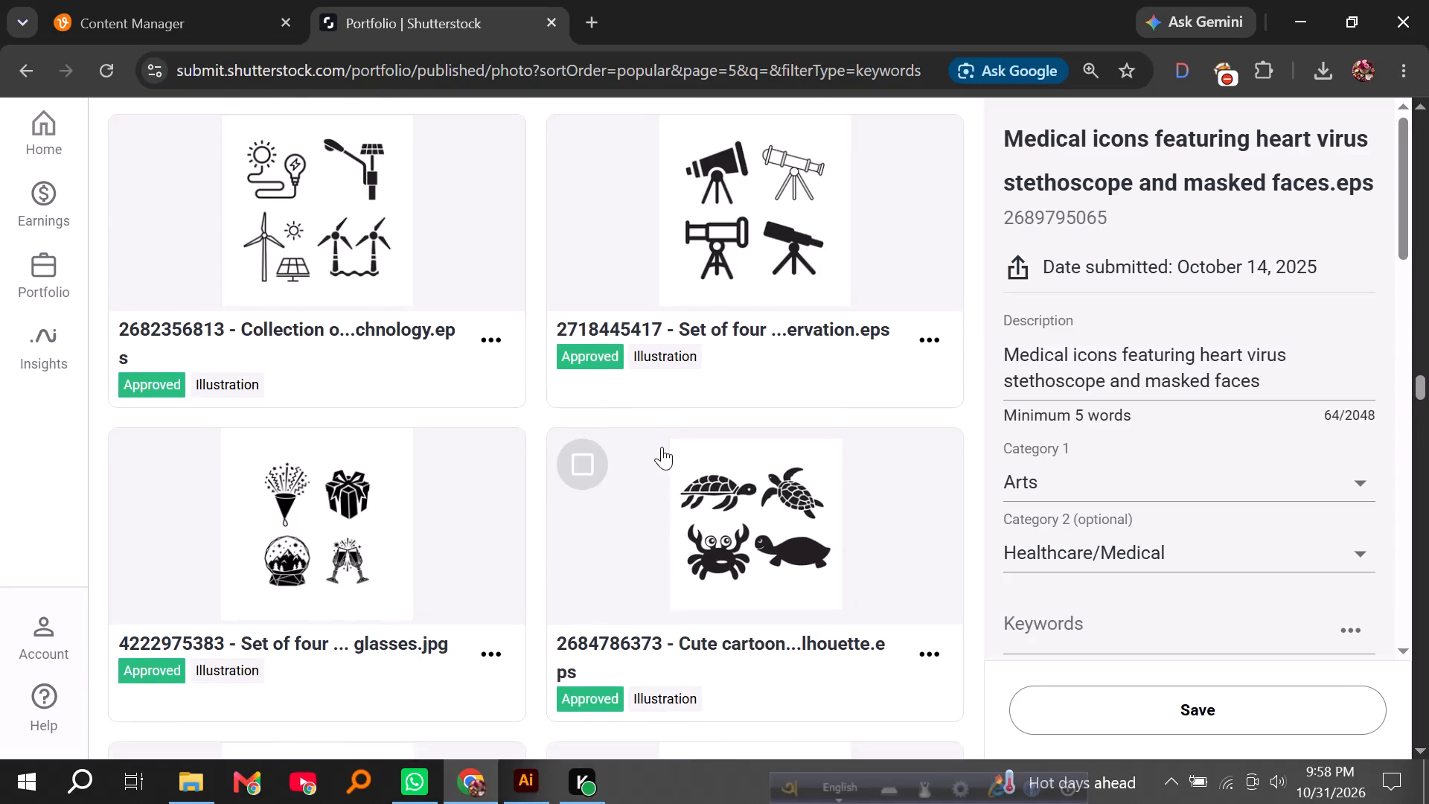
{"action": "scroll", "coordinate": [662, 447], "scroll_direction": "down", "scroll_amount": 7}
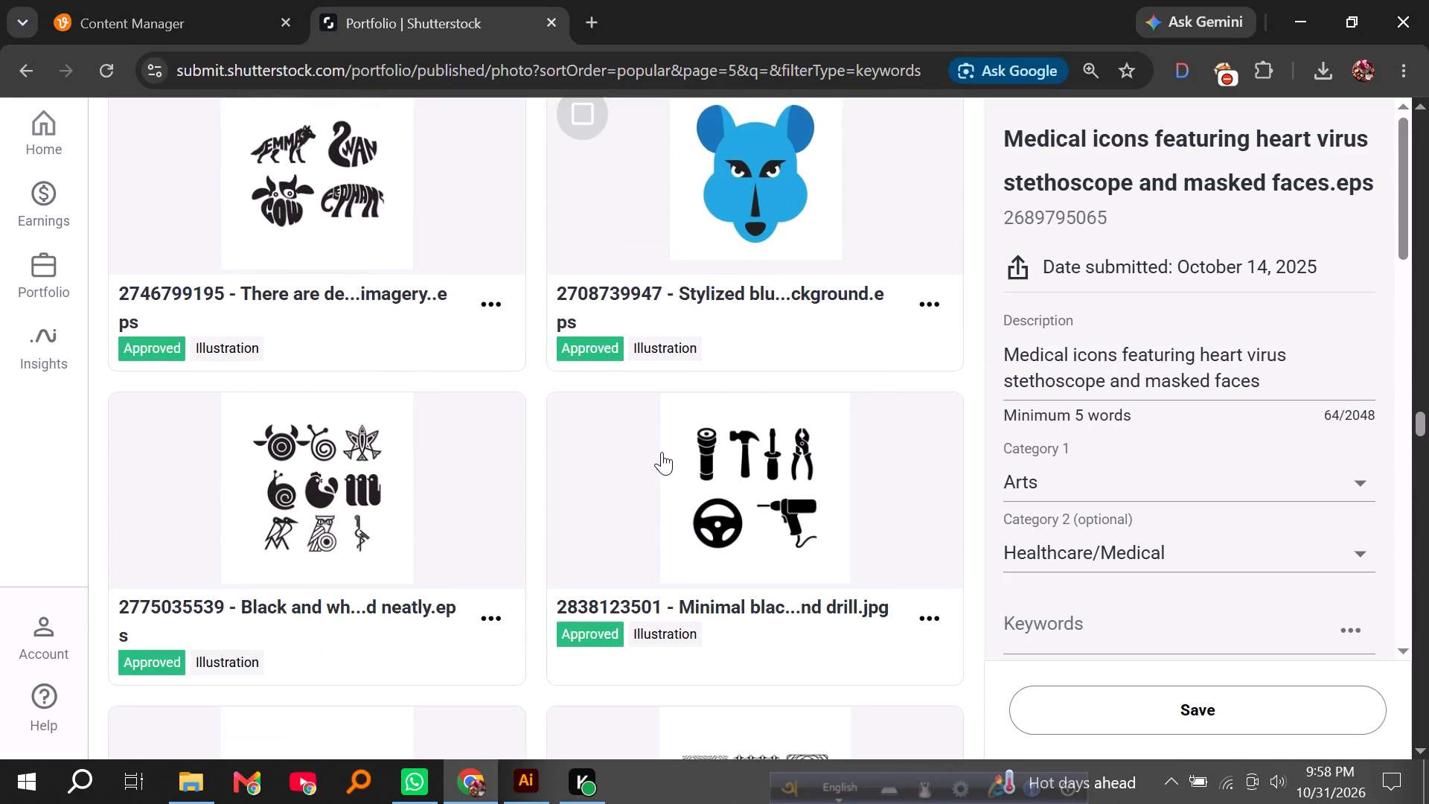
{"action": "scroll", "coordinate": [662, 452], "scroll_direction": "down", "scroll_amount": 10}
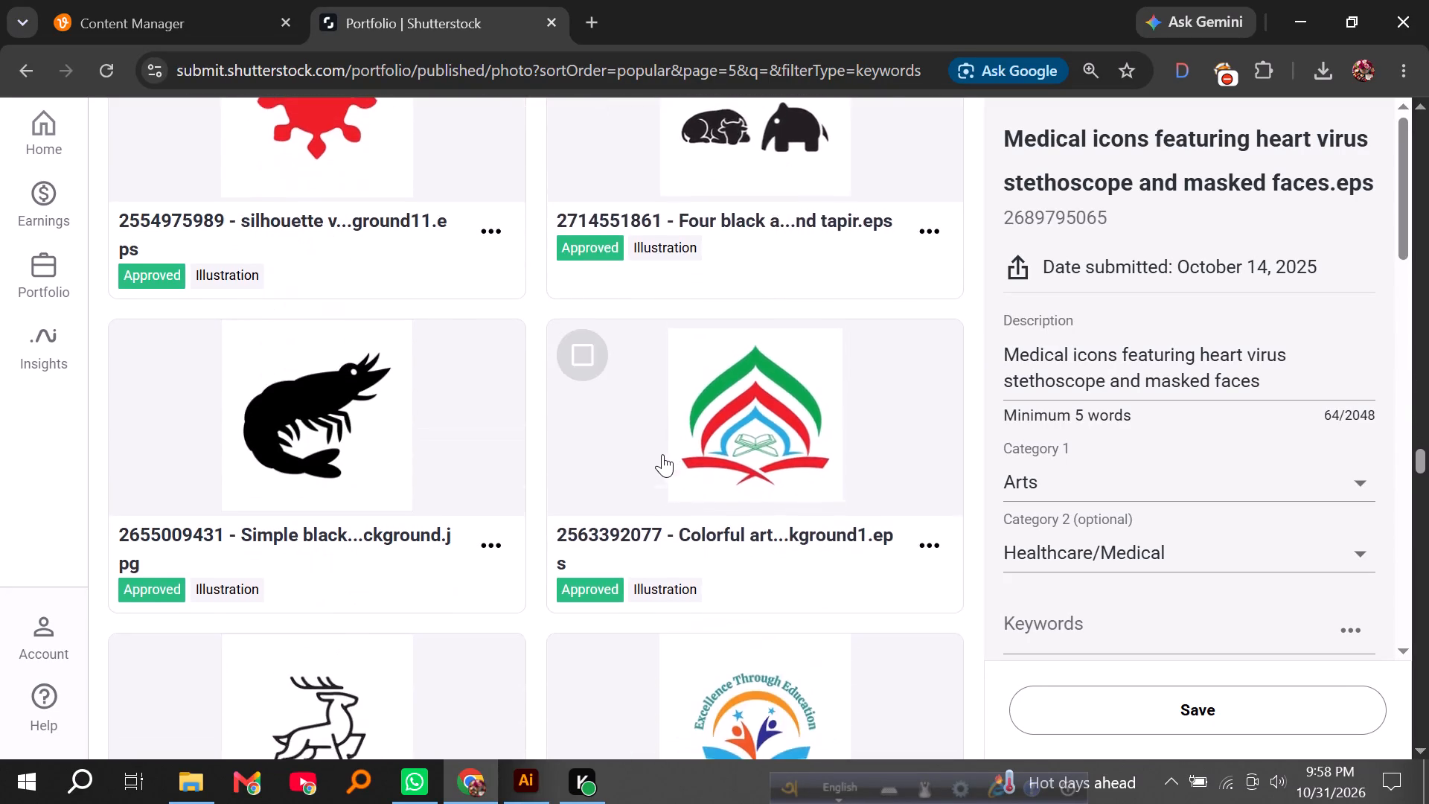
{"action": "scroll", "coordinate": [662, 454], "scroll_direction": "down", "scroll_amount": 8}
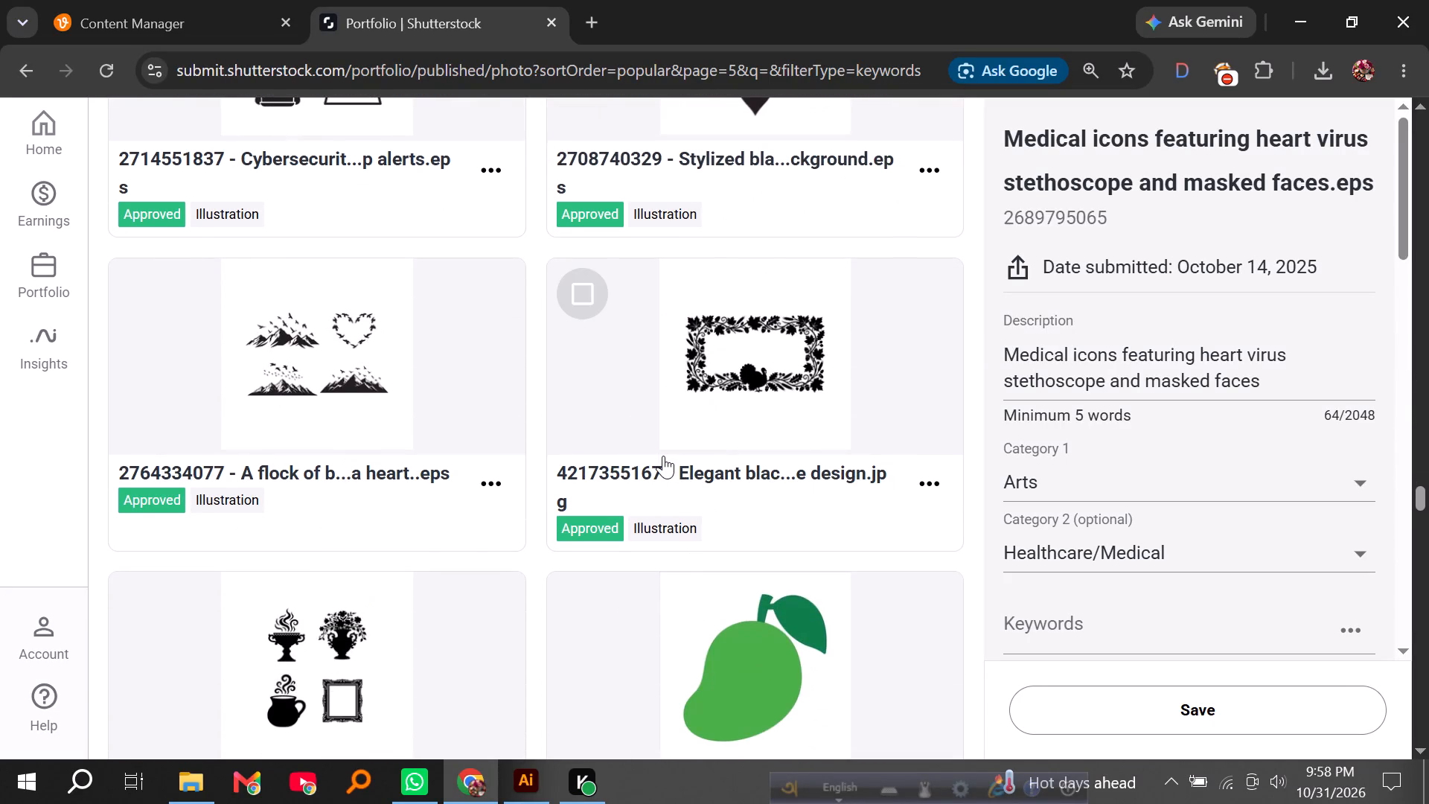
Copy the full description of the Shutterstock illustration showing a flock of birds, mountain silhouettes and a heart shape.
{"action": "left_click", "coordinate": [405, 412]}
{"action": "triple_click", "coordinate": [1104, 415]}
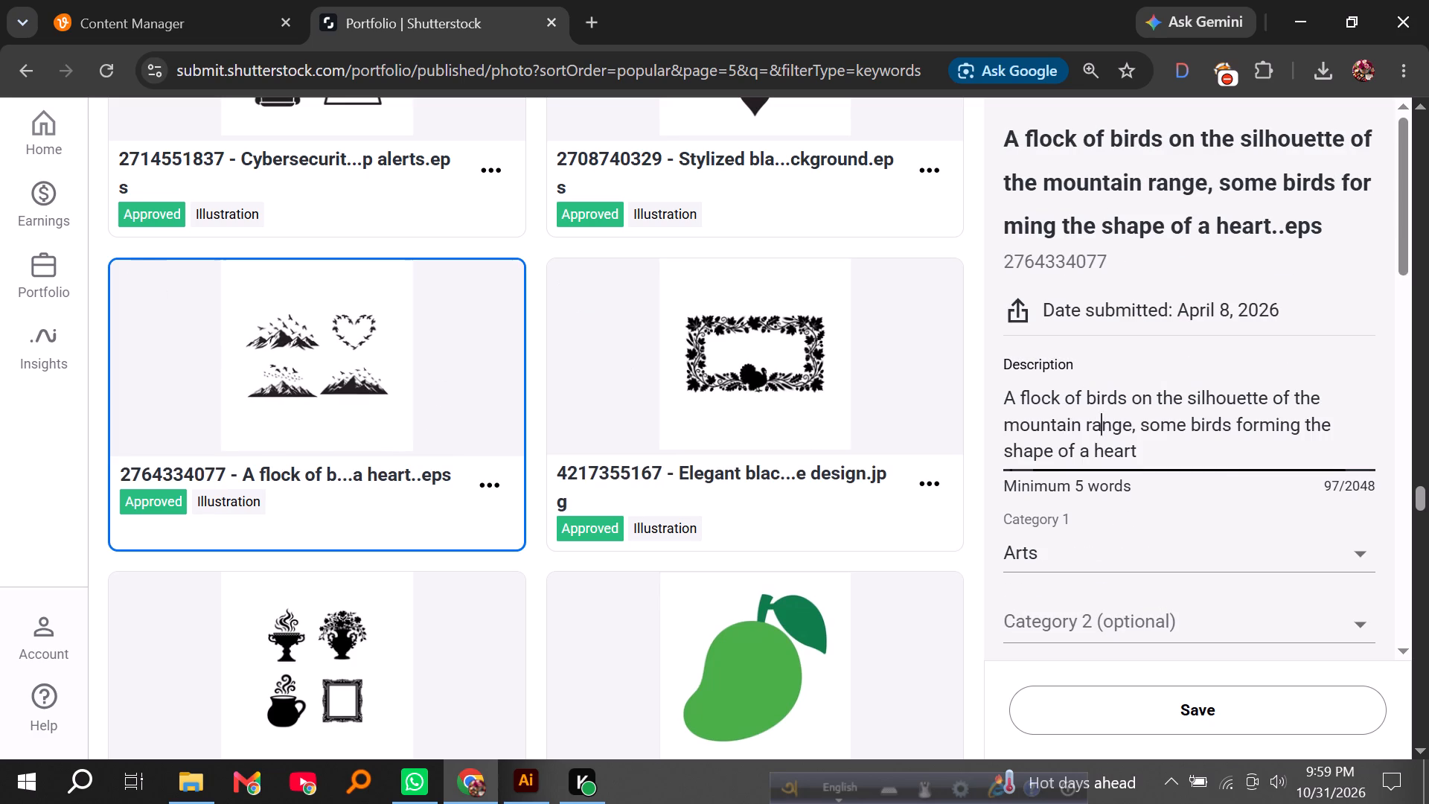
{"action": "key", "text": "ctrl+c"}
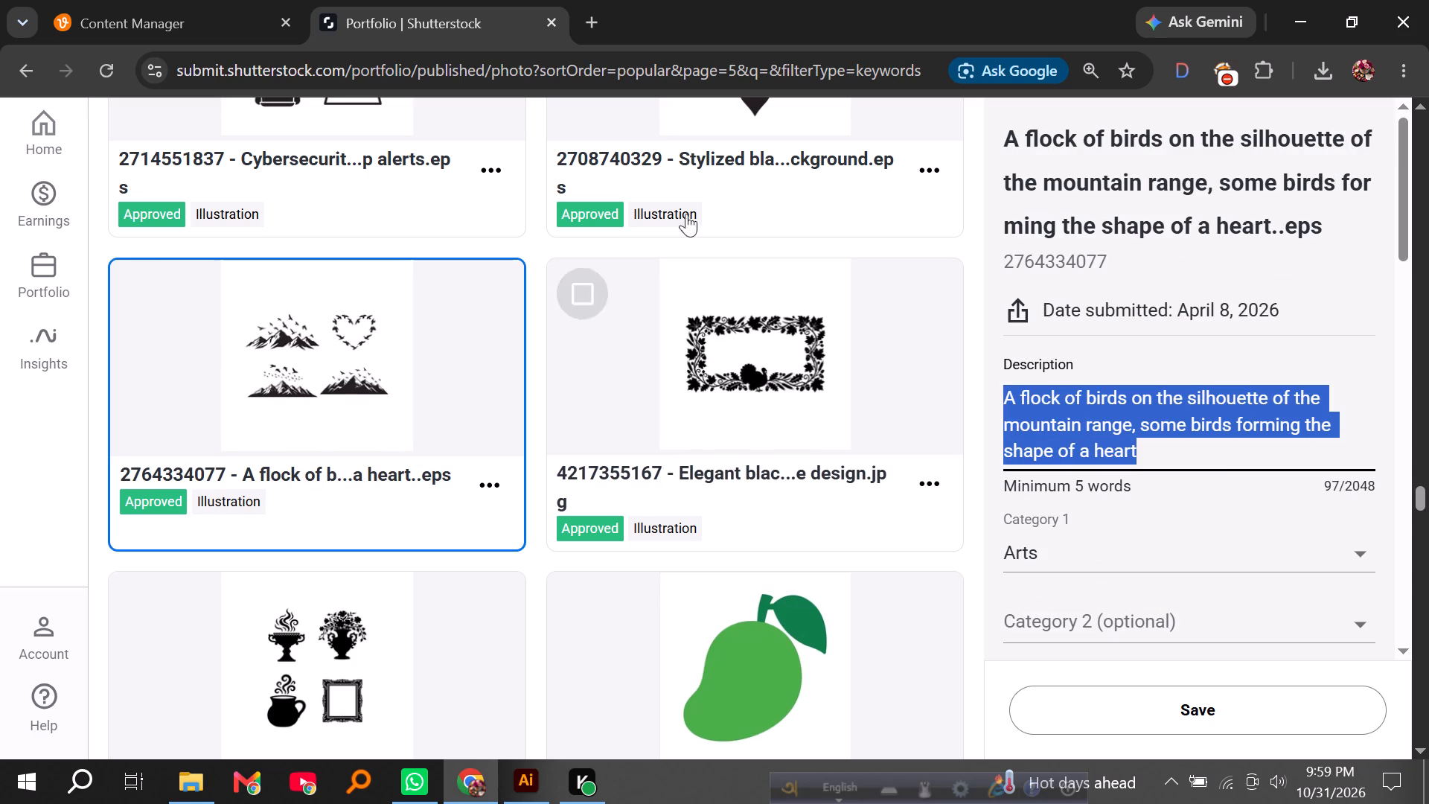
{"action": "left_click", "coordinate": [157, 0]}
{"action": "left_click", "coordinate": [653, 412]}
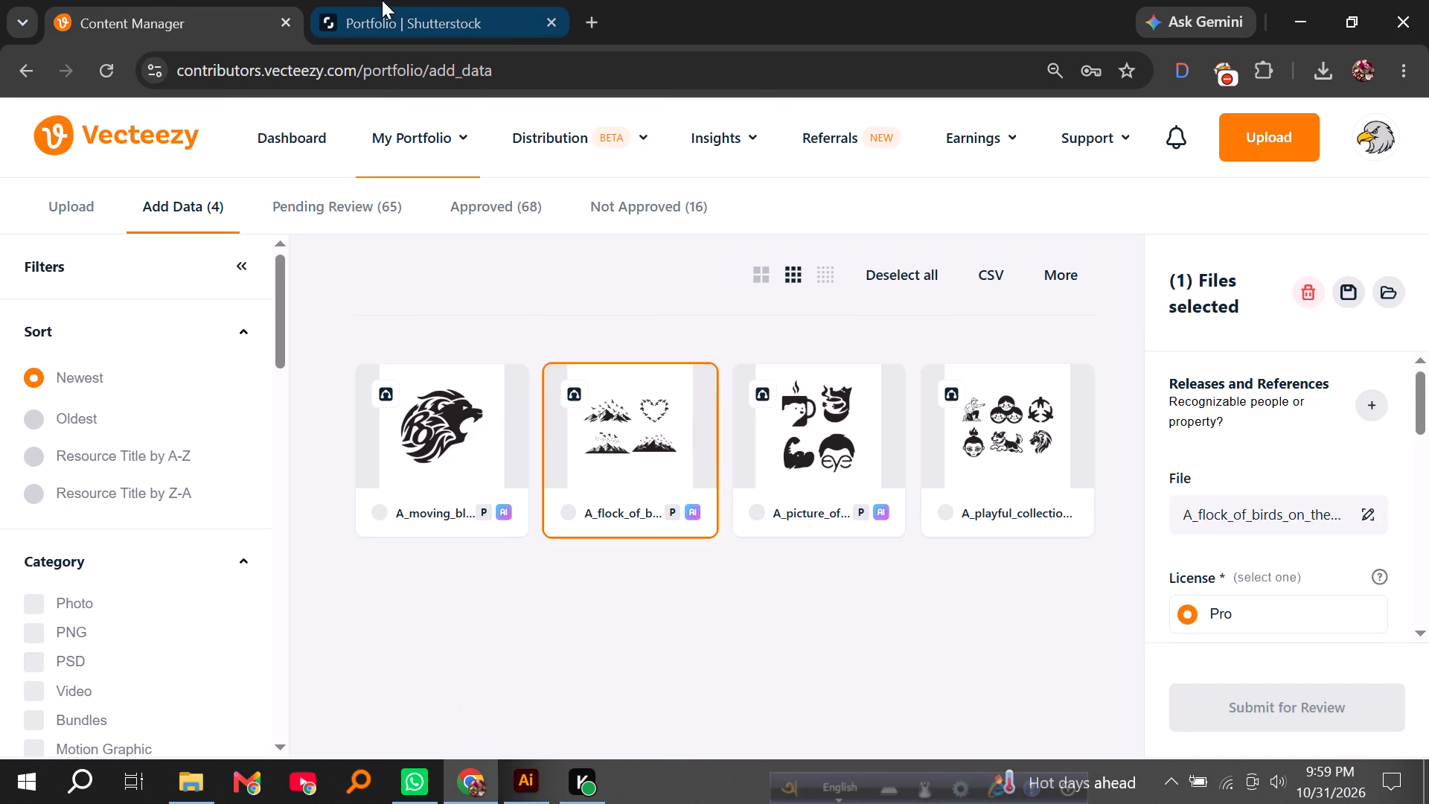
{"action": "left_click", "coordinate": [380, 0]}
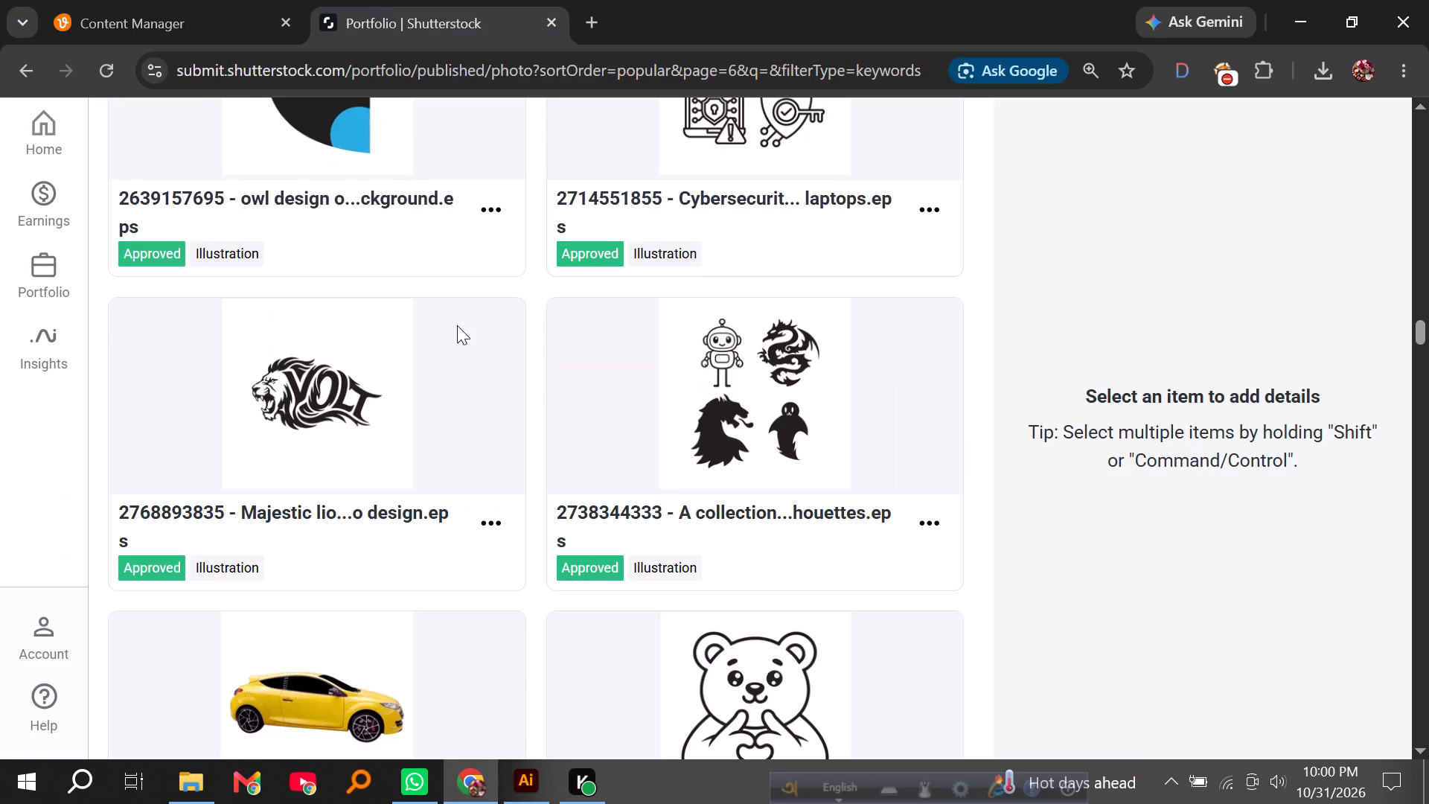
Look through the rest of page 6 of the Shutterstock portfolio for illustrations matching the remaining Vecteezy vectors.
{"action": "scroll", "coordinate": [461, 451], "scroll_direction": "down", "scroll_amount": 19}
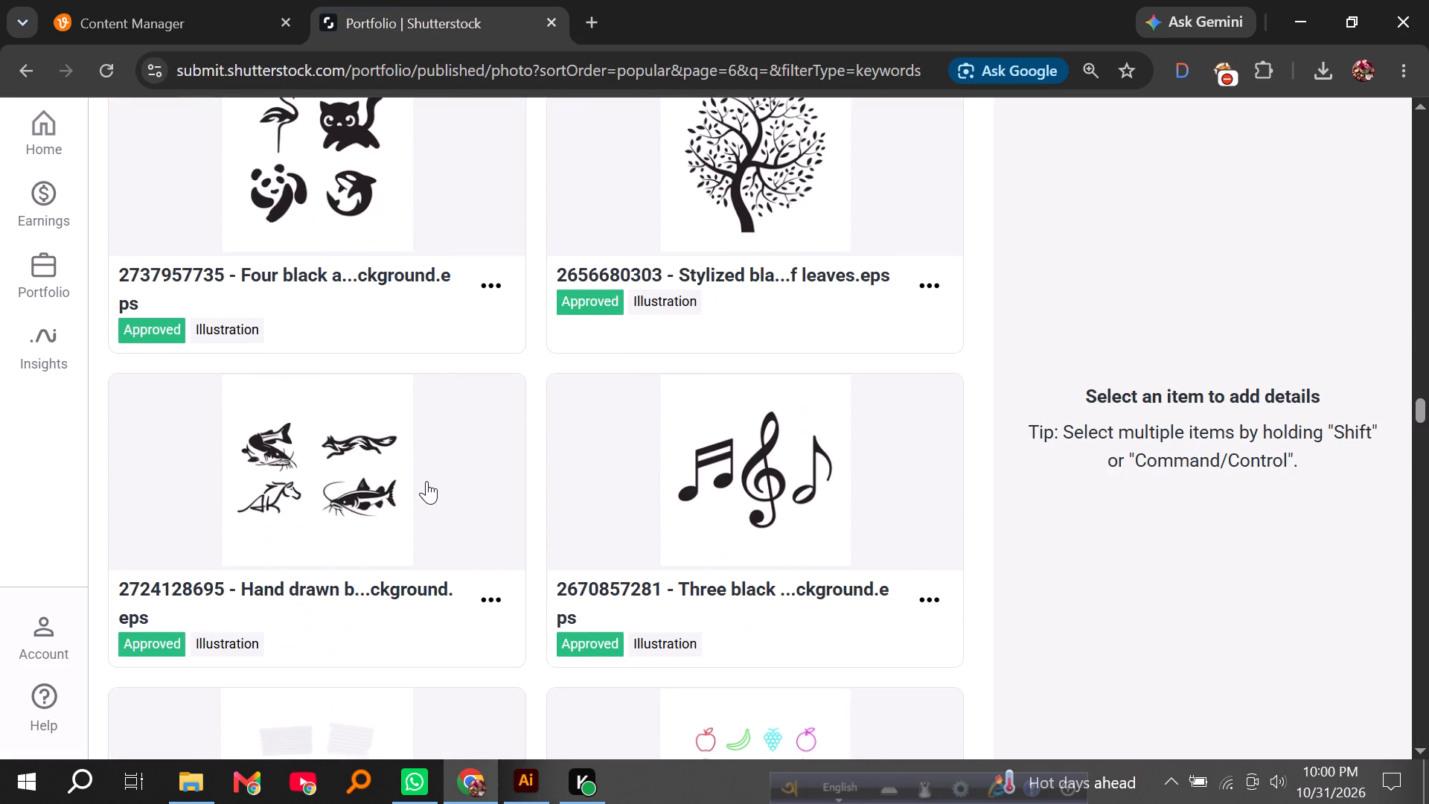
{"action": "scroll", "coordinate": [426, 481], "scroll_direction": "down", "scroll_amount": 8}
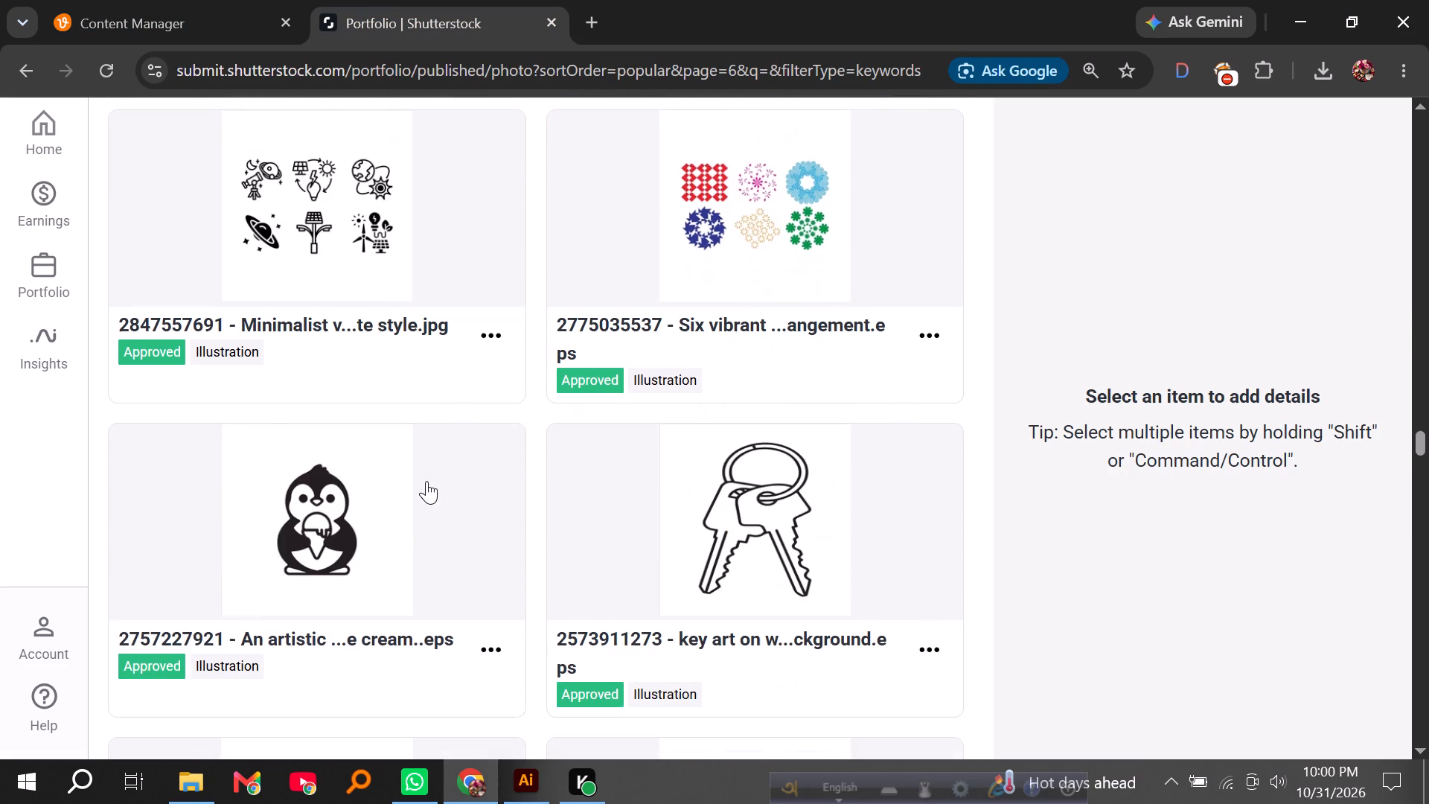
{"action": "scroll", "coordinate": [456, 488], "scroll_direction": "down", "scroll_amount": 4}
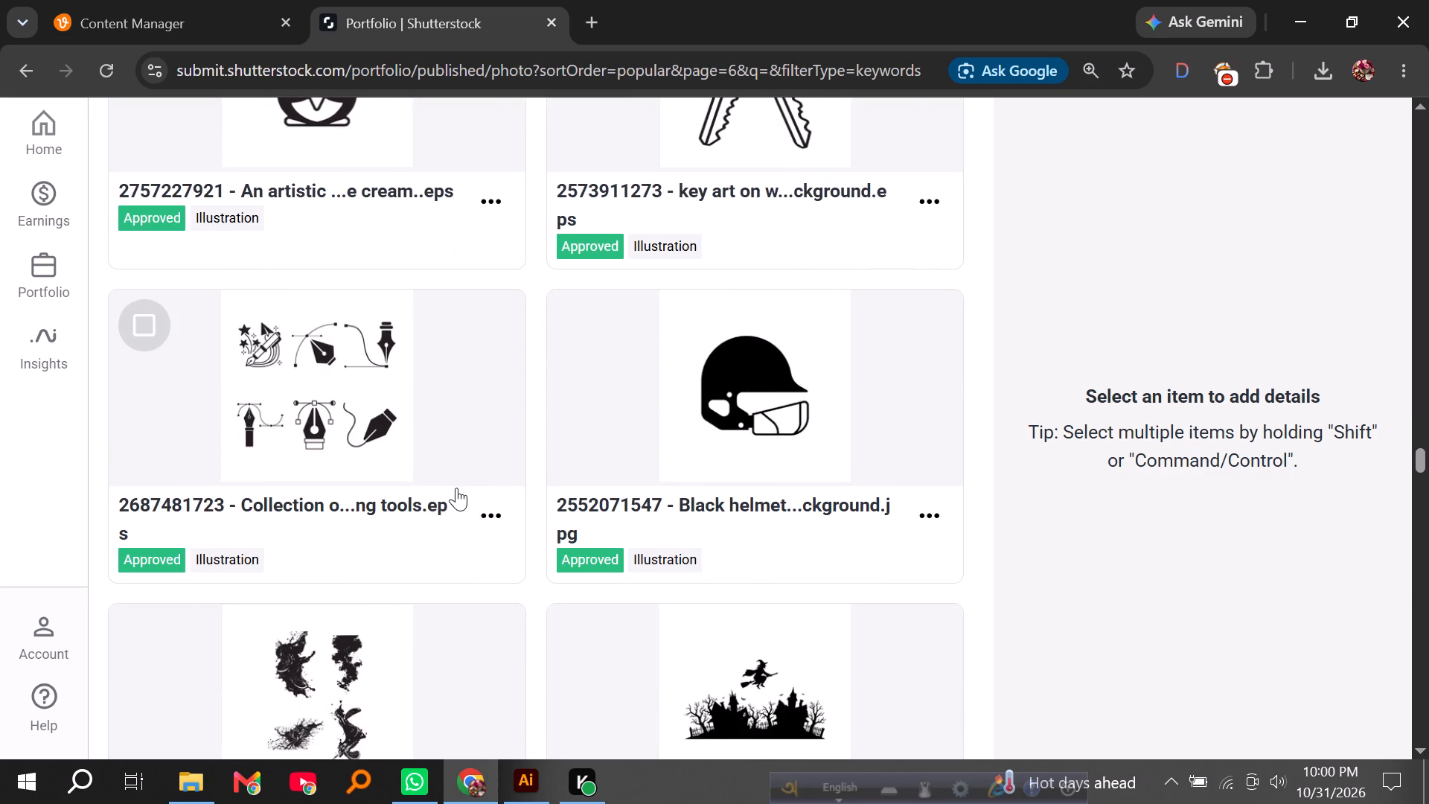
{"action": "scroll", "coordinate": [456, 488], "scroll_direction": "down", "scroll_amount": 3}
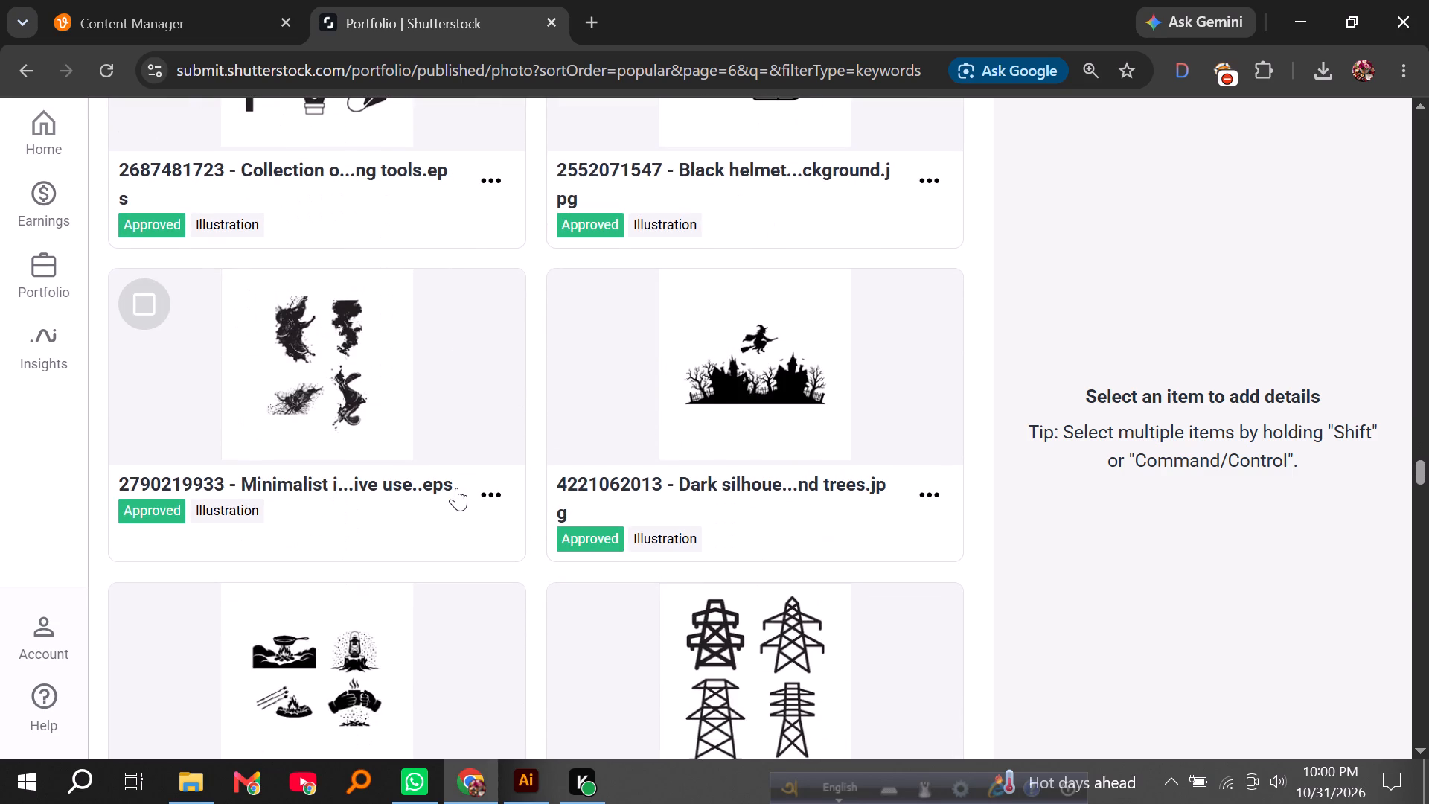
{"action": "scroll", "coordinate": [458, 487], "scroll_direction": "down", "scroll_amount": 3}
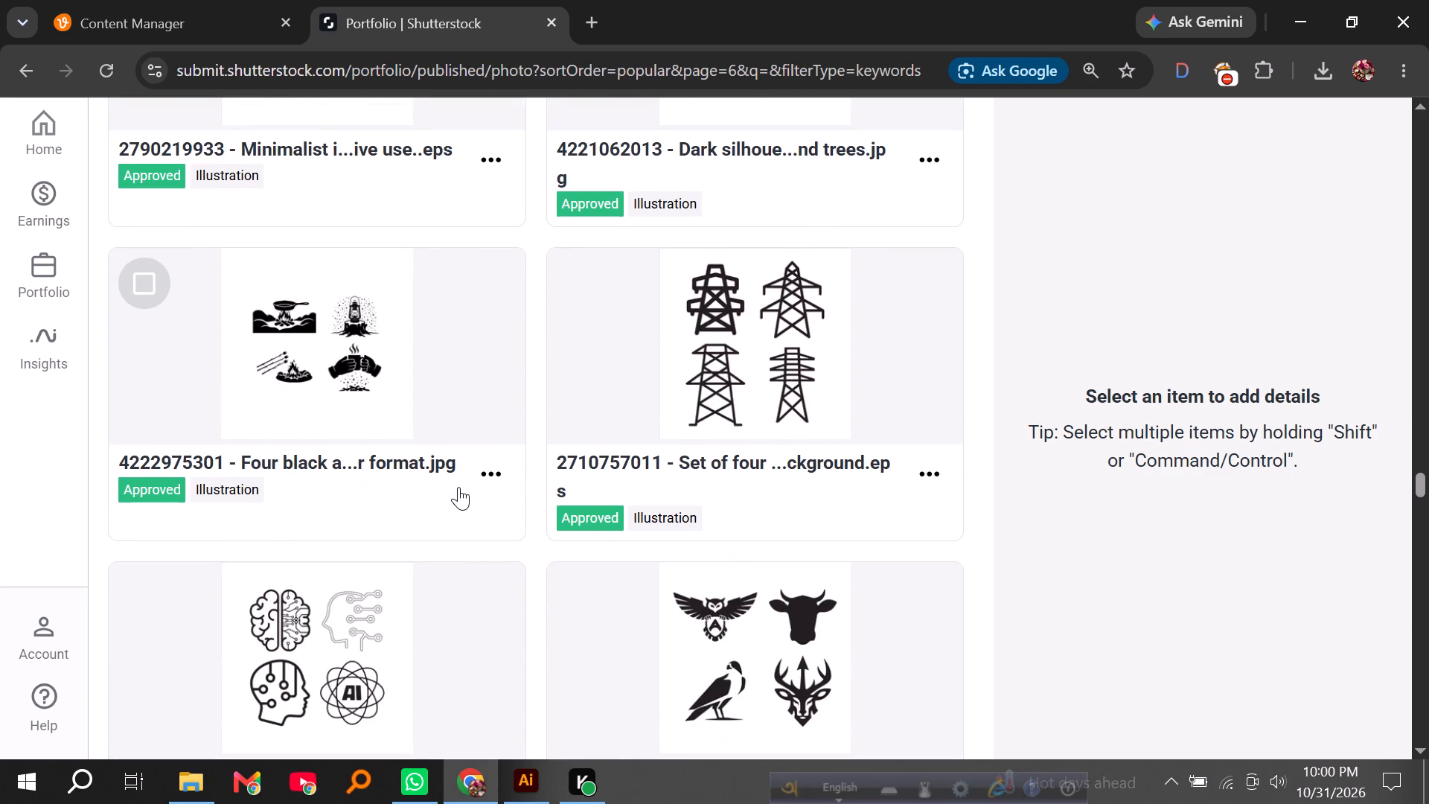
{"action": "scroll", "coordinate": [458, 487], "scroll_direction": "down", "scroll_amount": 5}
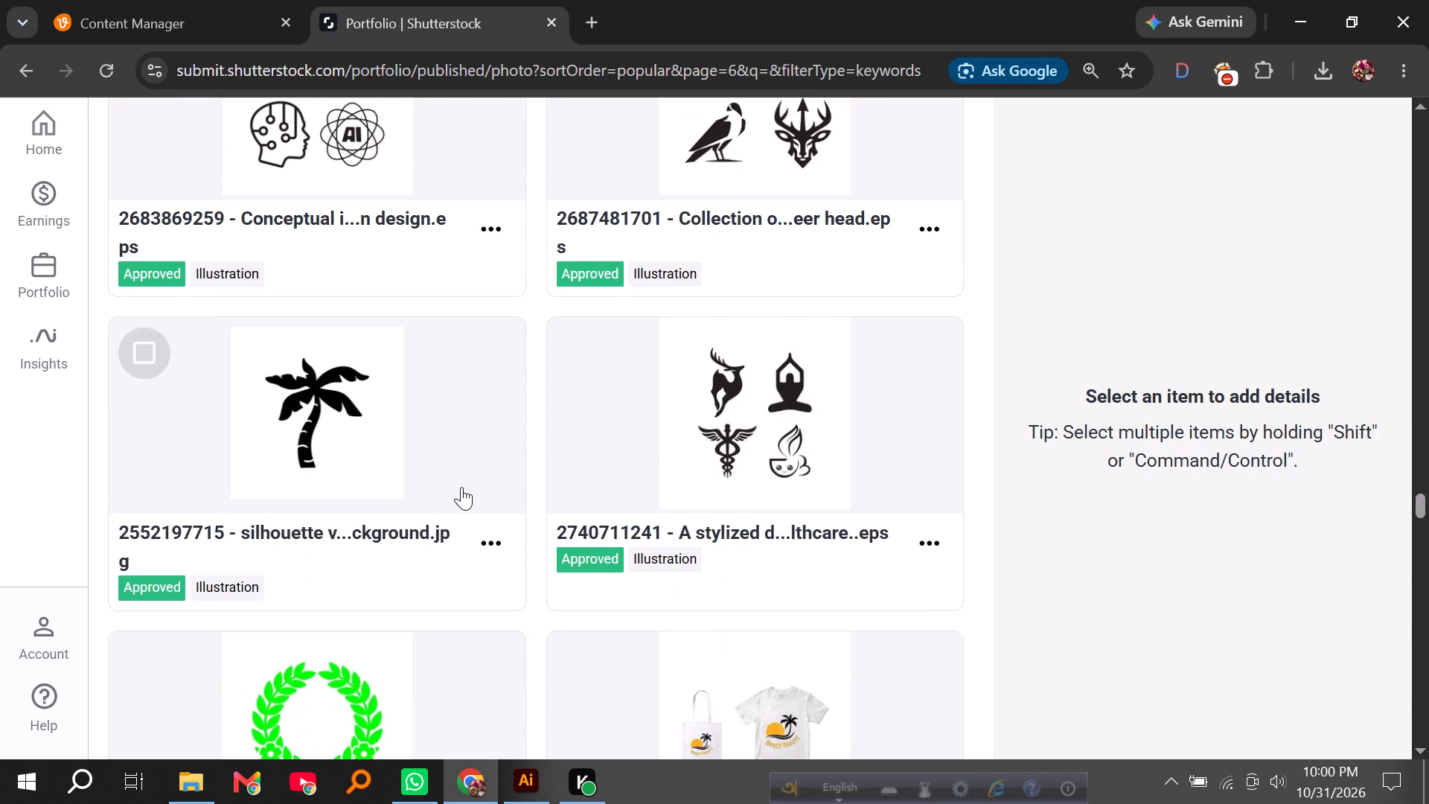
{"action": "scroll", "coordinate": [461, 487], "scroll_direction": "down", "scroll_amount": 5}
{"action": "scroll", "coordinate": [531, 482], "scroll_direction": "down", "scroll_amount": 4}
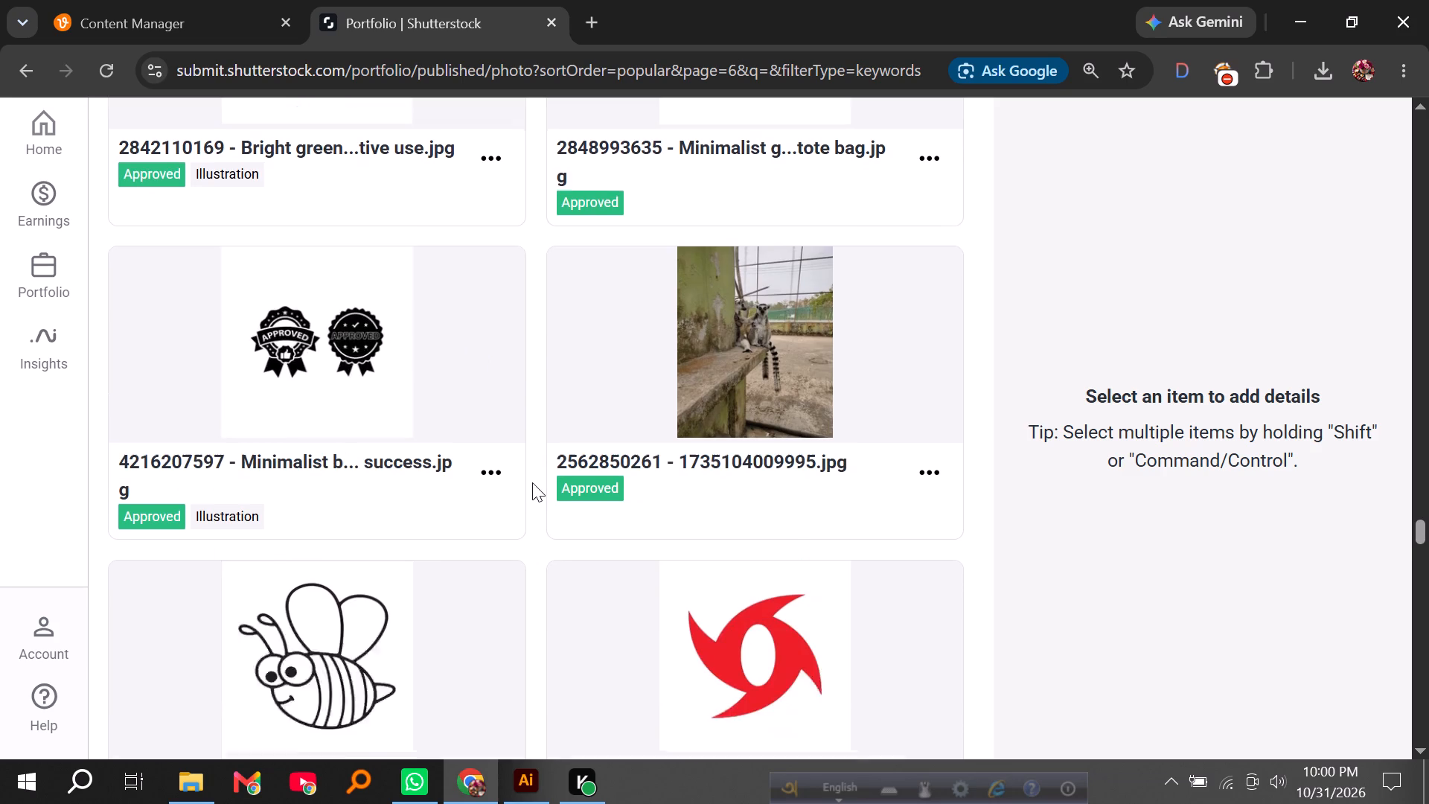
{"action": "scroll", "coordinate": [532, 484], "scroll_direction": "up", "scroll_amount": 1}
{"action": "scroll", "coordinate": [532, 484], "scroll_direction": "down", "scroll_amount": 2}
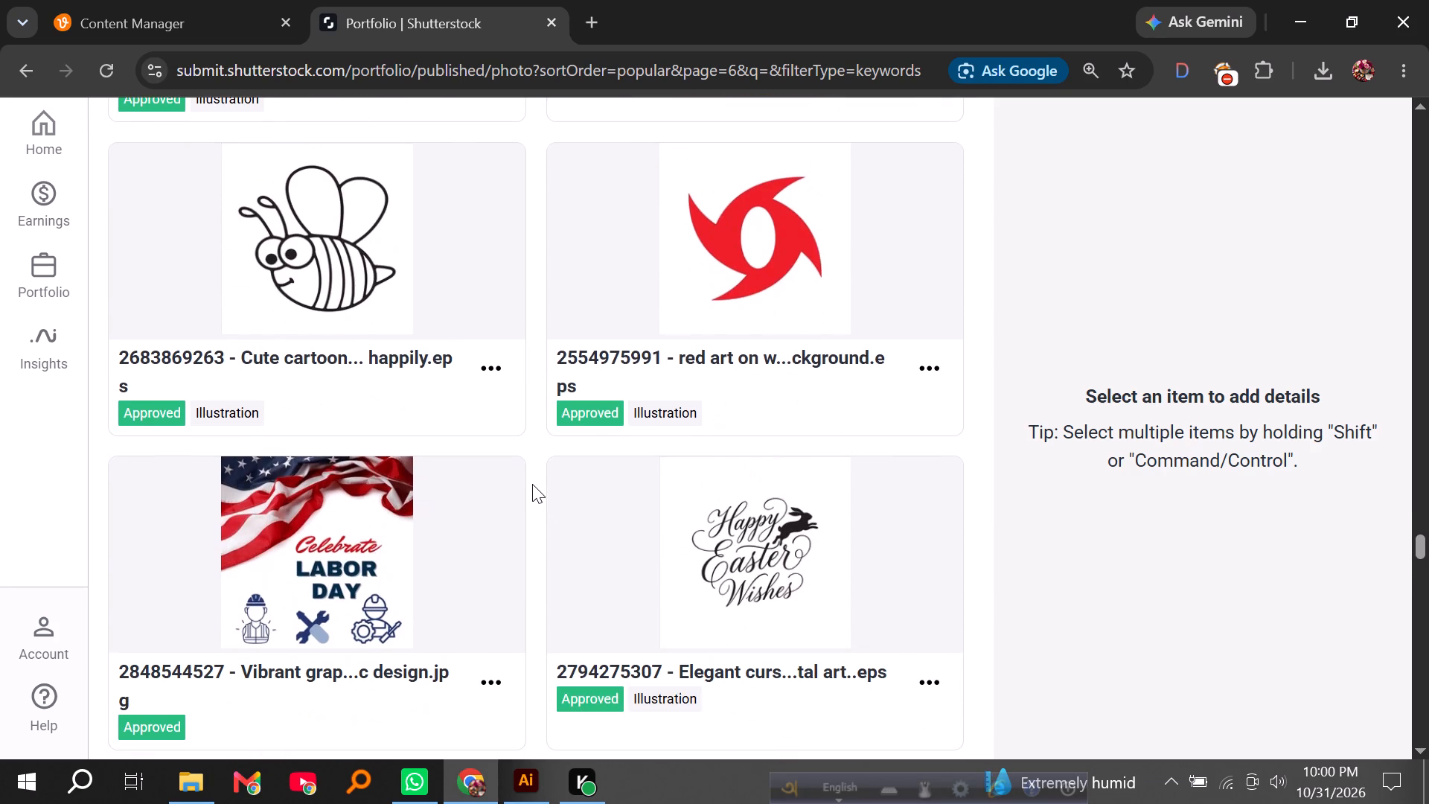
{"action": "scroll", "coordinate": [532, 484], "scroll_direction": "down", "scroll_amount": 4}
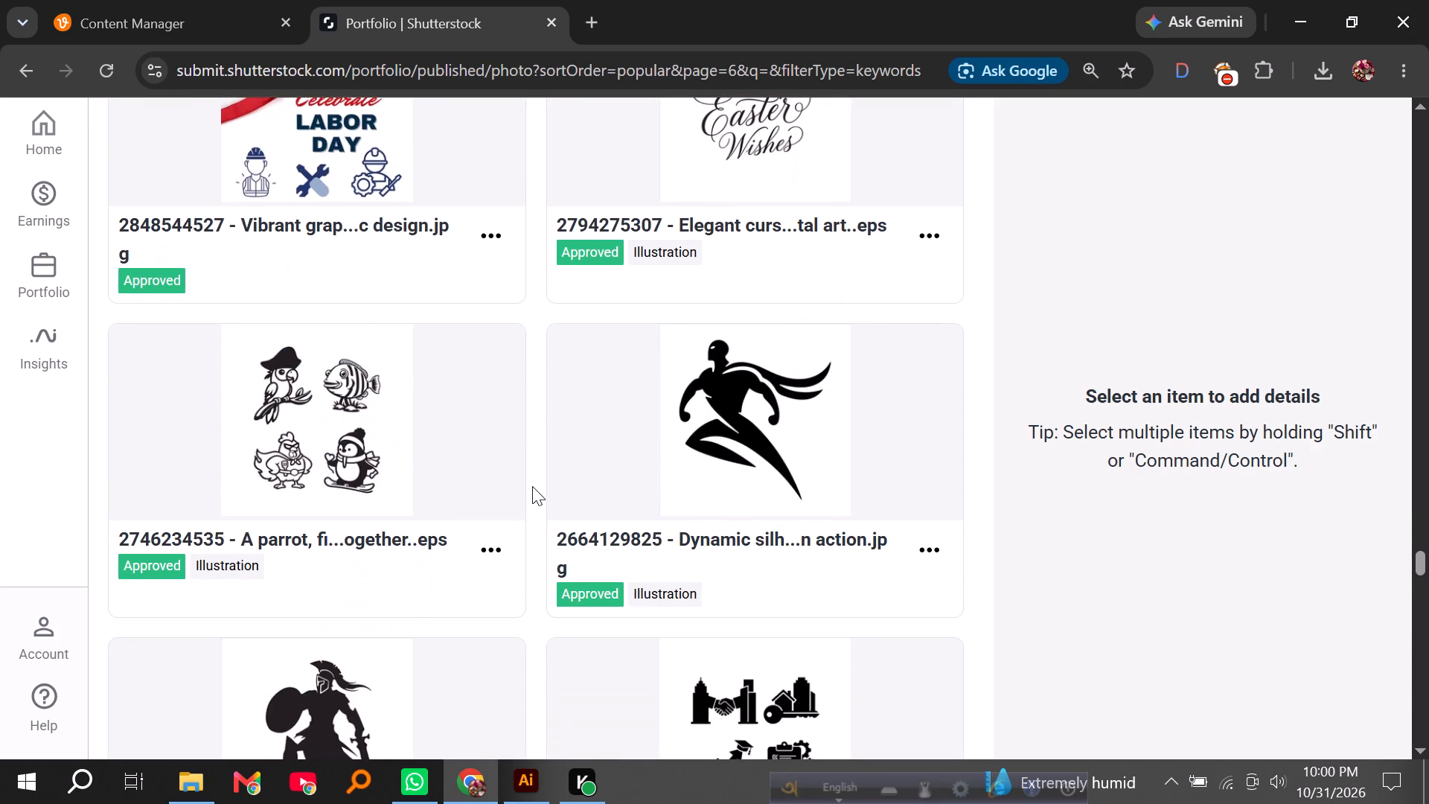
{"action": "scroll", "coordinate": [532, 486], "scroll_direction": "down", "scroll_amount": 3}
{"action": "scroll", "coordinate": [533, 487], "scroll_direction": "up", "scroll_amount": 2}
{"action": "scroll", "coordinate": [533, 487], "scroll_direction": "down", "scroll_amount": 4}
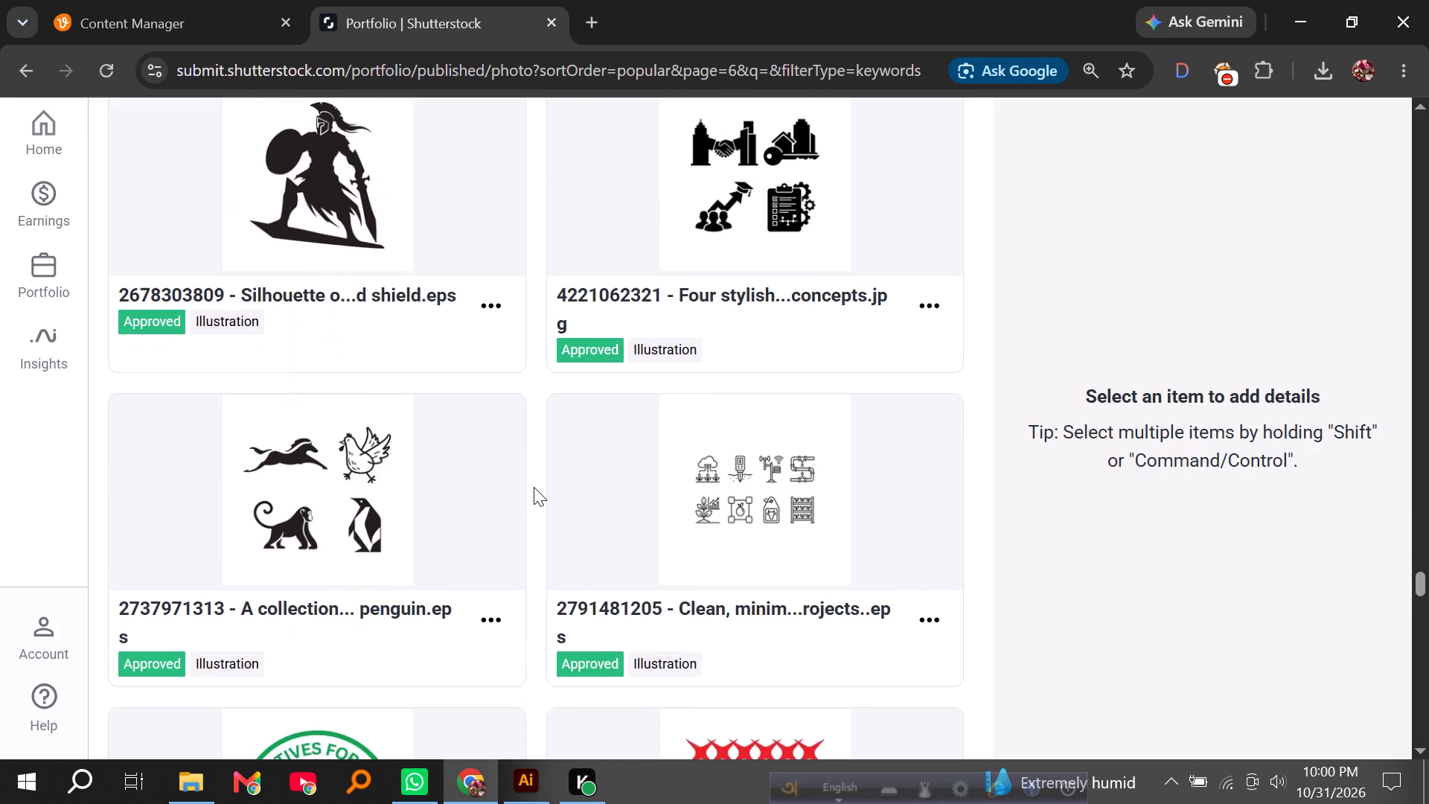
{"action": "scroll", "coordinate": [534, 487], "scroll_direction": "down", "scroll_amount": 11}
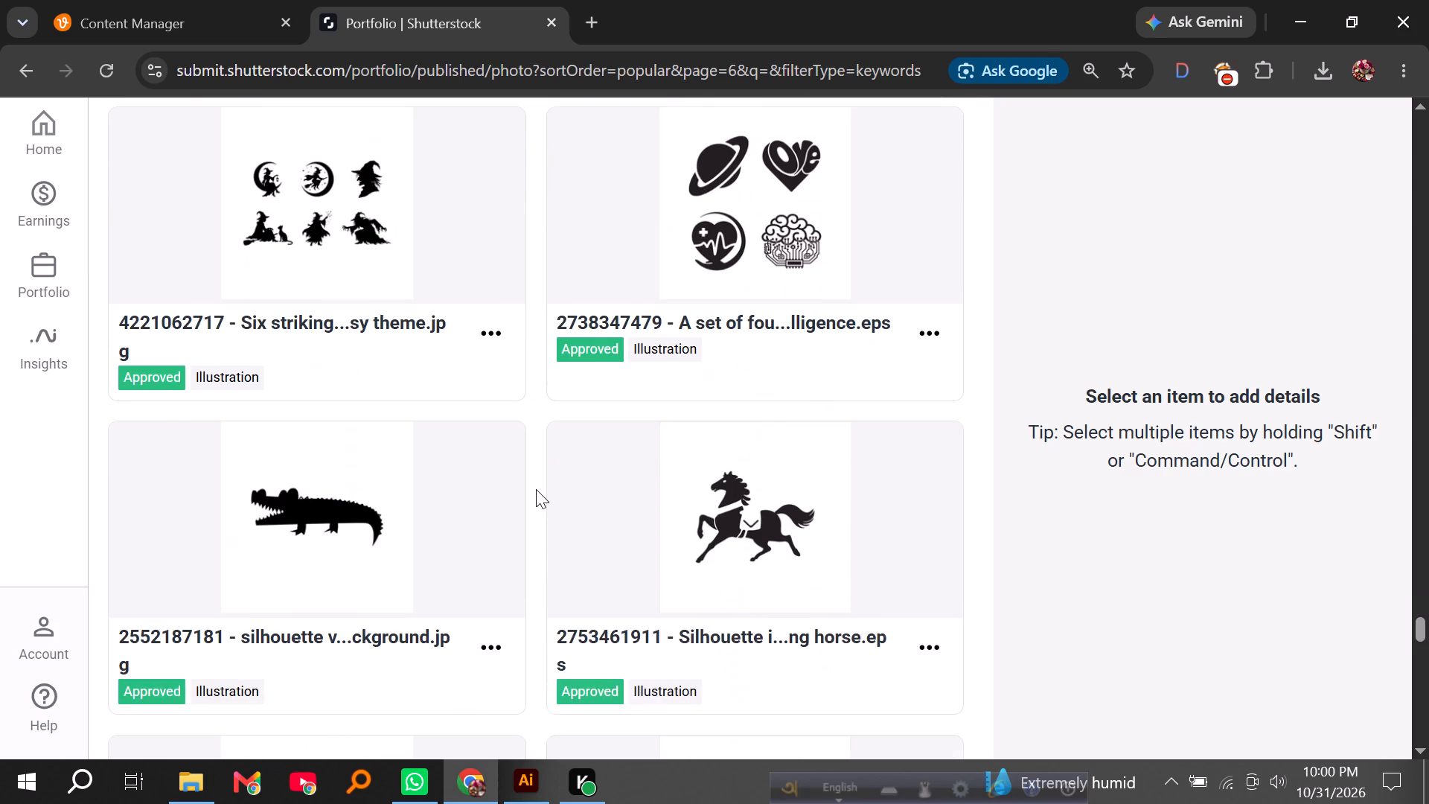
{"action": "scroll", "coordinate": [537, 489], "scroll_direction": "up", "scroll_amount": 2}
{"action": "scroll", "coordinate": [537, 489], "scroll_direction": "down", "scroll_amount": 7}
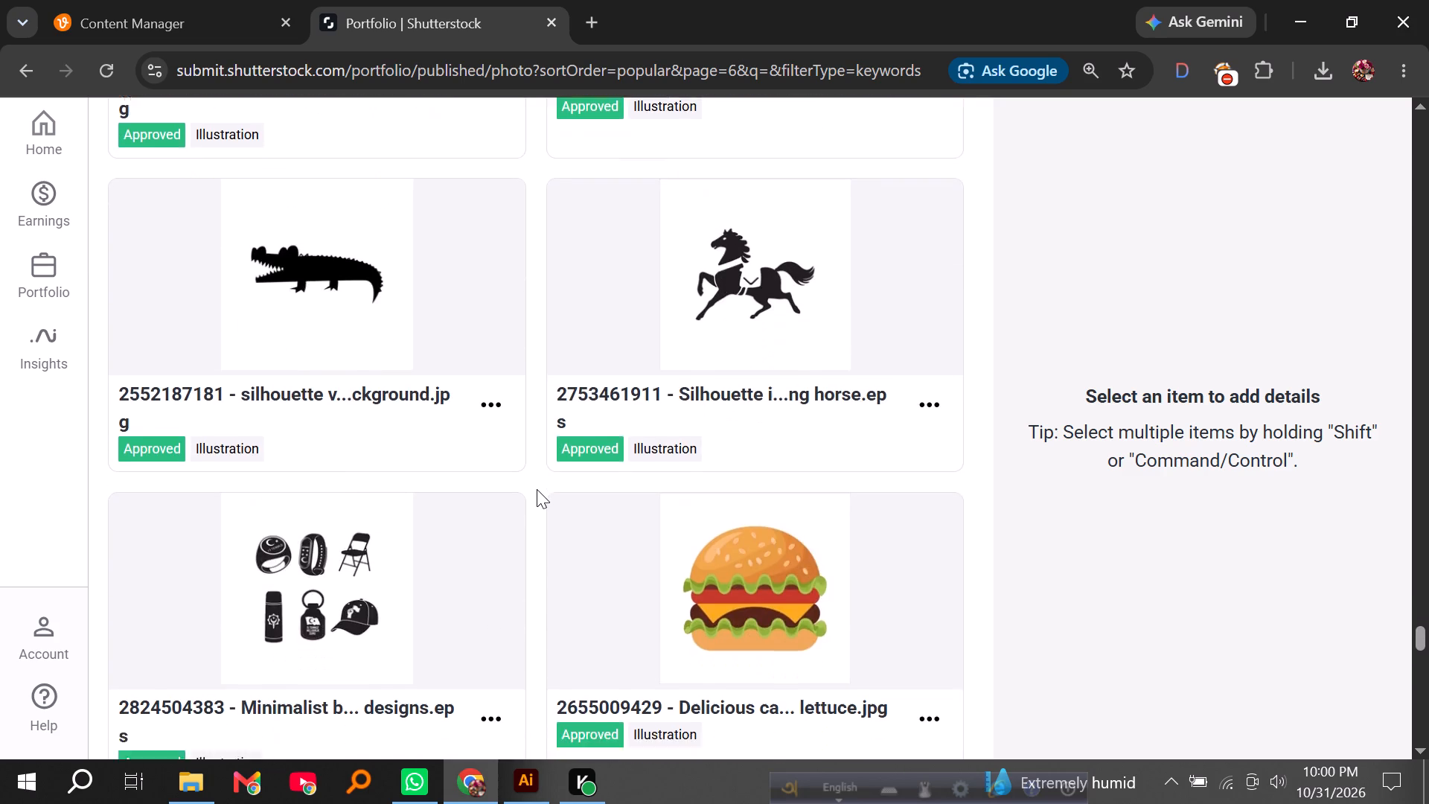
{"action": "scroll", "coordinate": [537, 489], "scroll_direction": "down", "scroll_amount": 9}
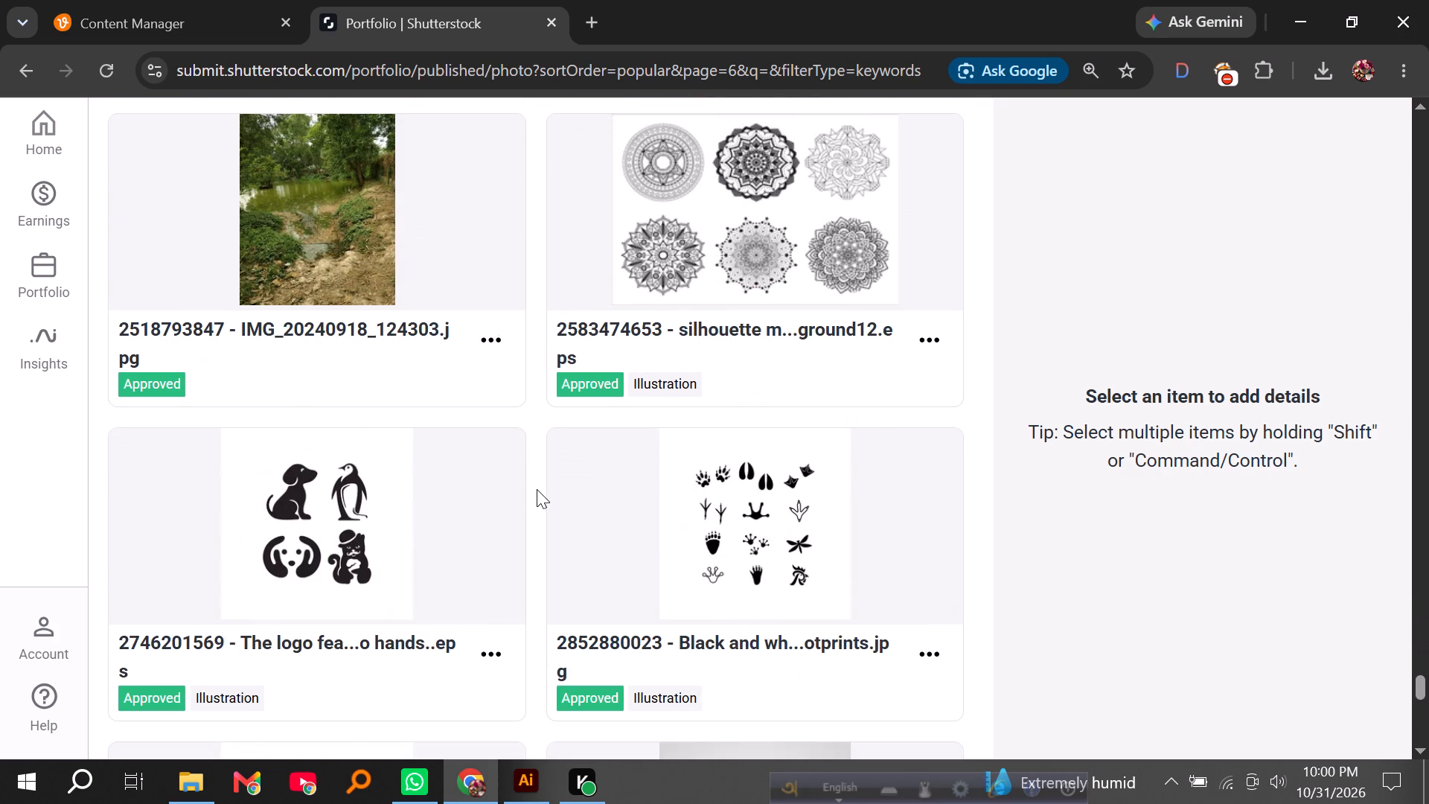
{"action": "scroll", "coordinate": [537, 489], "scroll_direction": "down", "scroll_amount": 5}
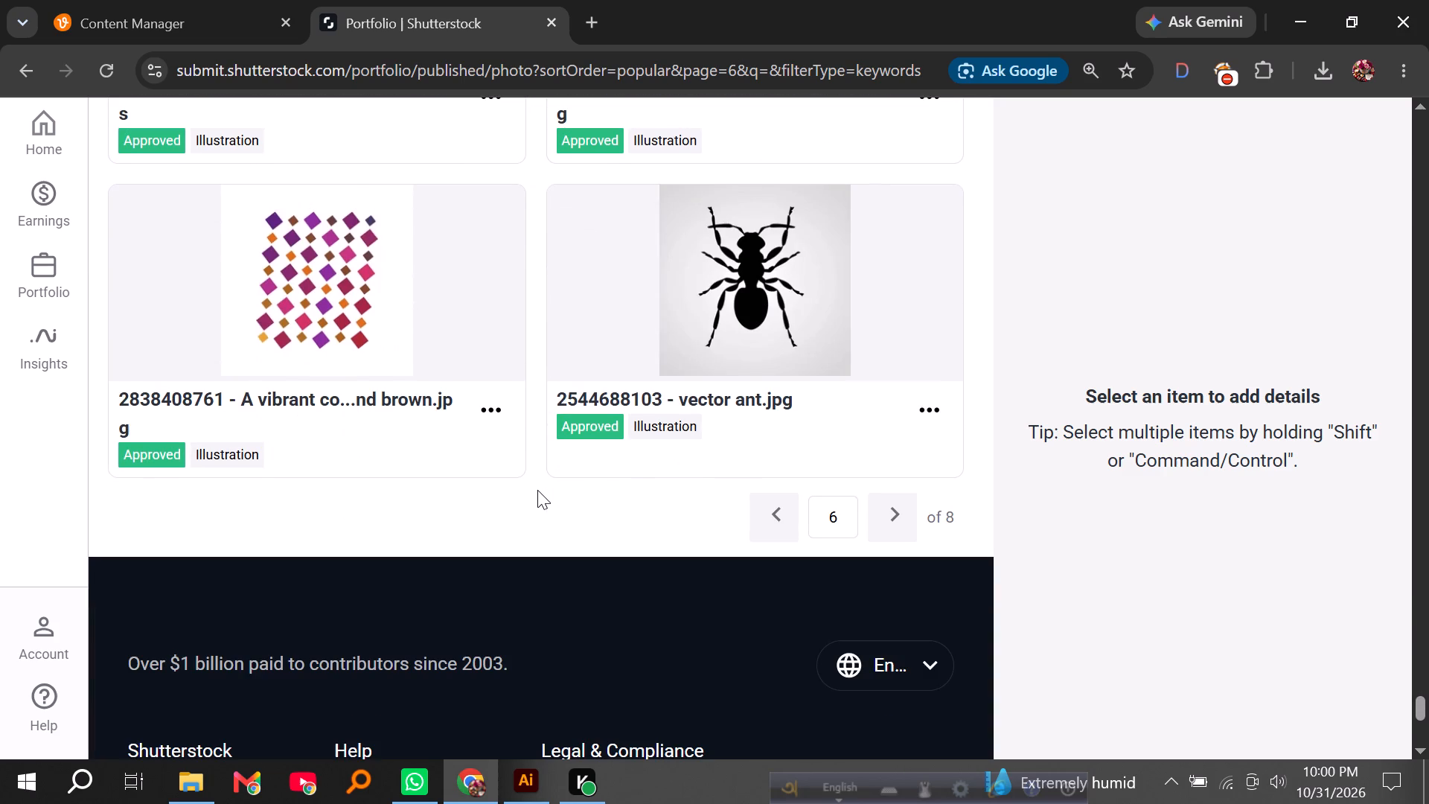
Go to page 7 of the Shutterstock portfolio and look through all its illustrations for matches to the remaining Vecteezy vectors.
{"action": "left_click", "coordinate": [893, 525]}
{"action": "scroll", "coordinate": [619, 430], "scroll_direction": "up", "scroll_amount": 3}
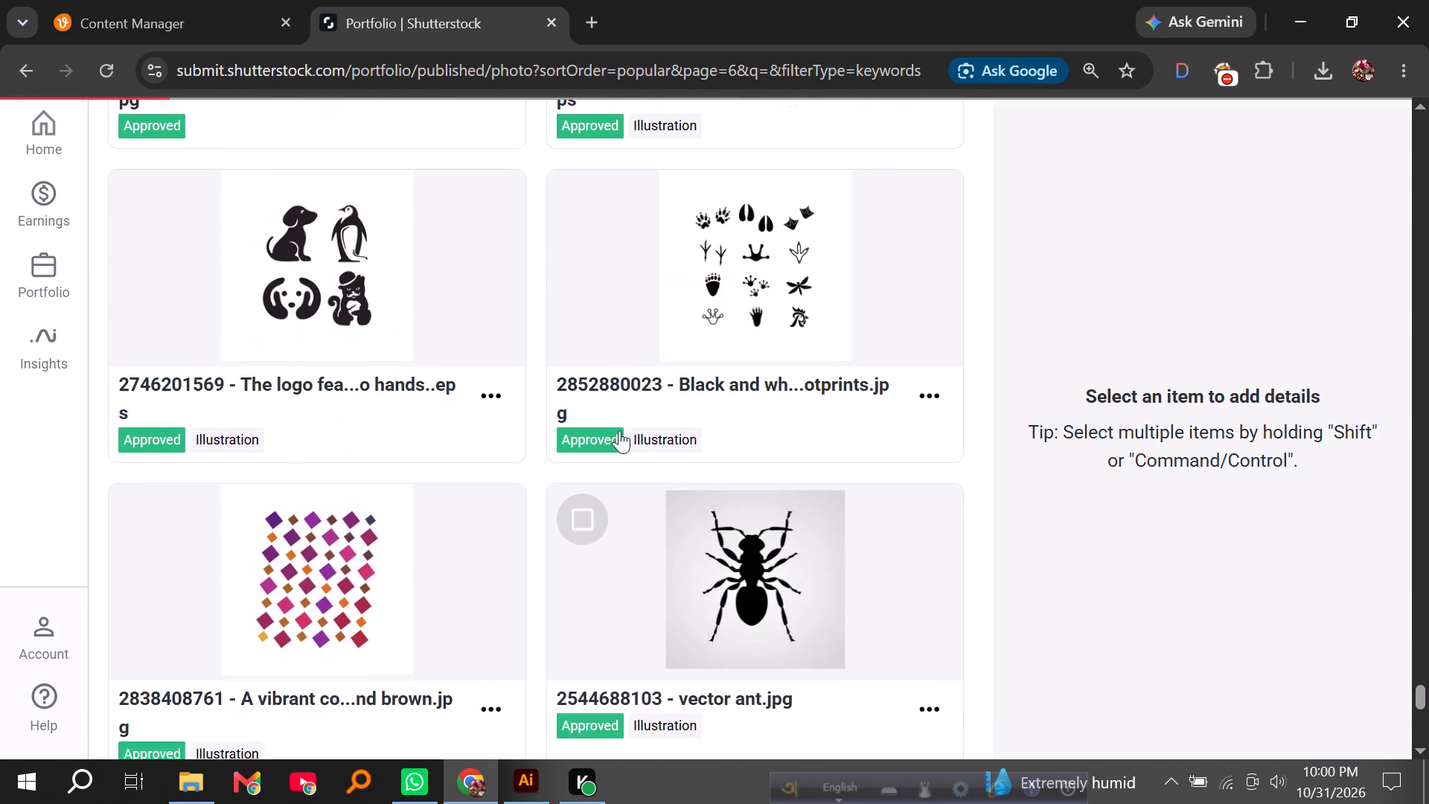
{"action": "scroll", "coordinate": [619, 430], "scroll_direction": "up", "scroll_amount": 2}
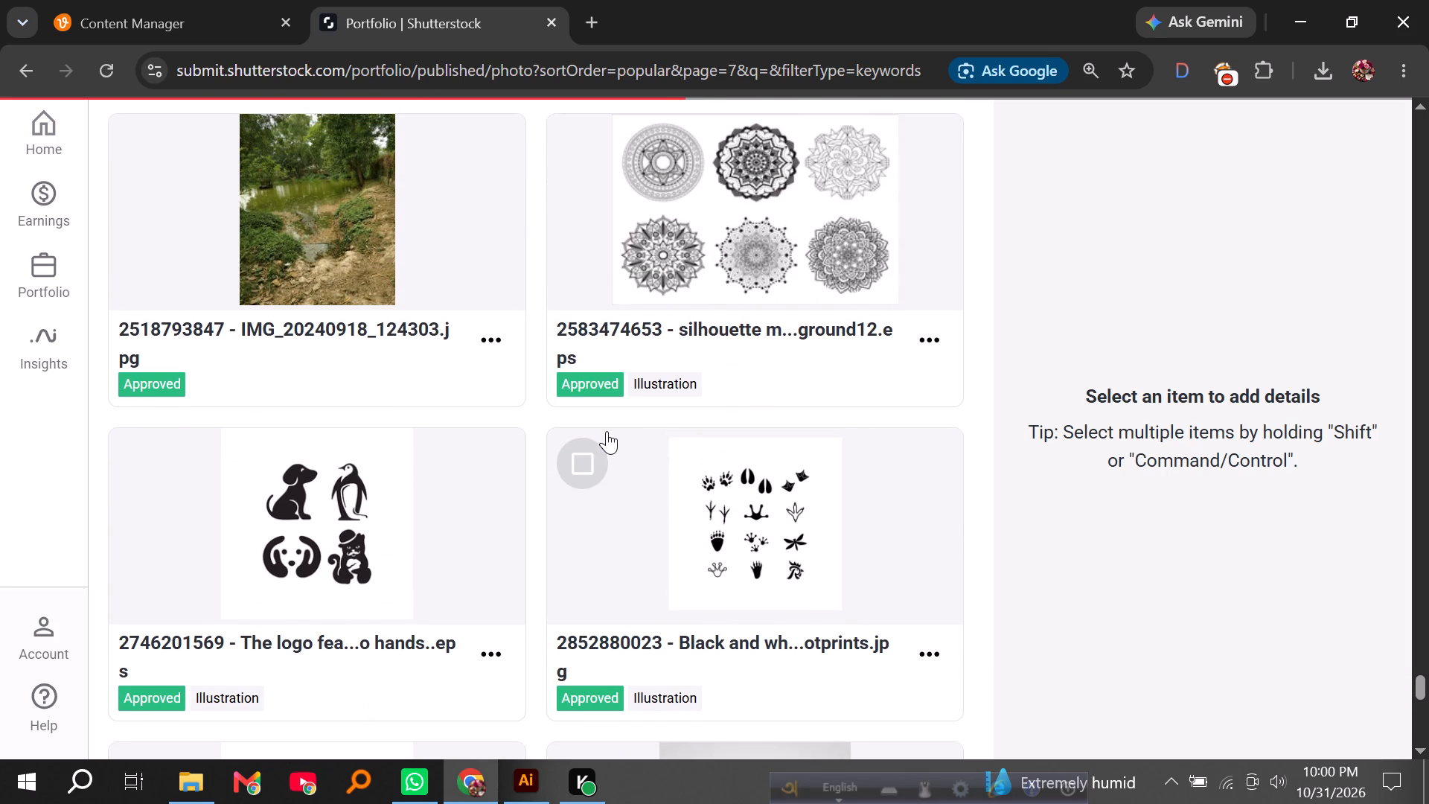
{"action": "scroll", "coordinate": [601, 432], "scroll_direction": "down", "scroll_amount": 4}
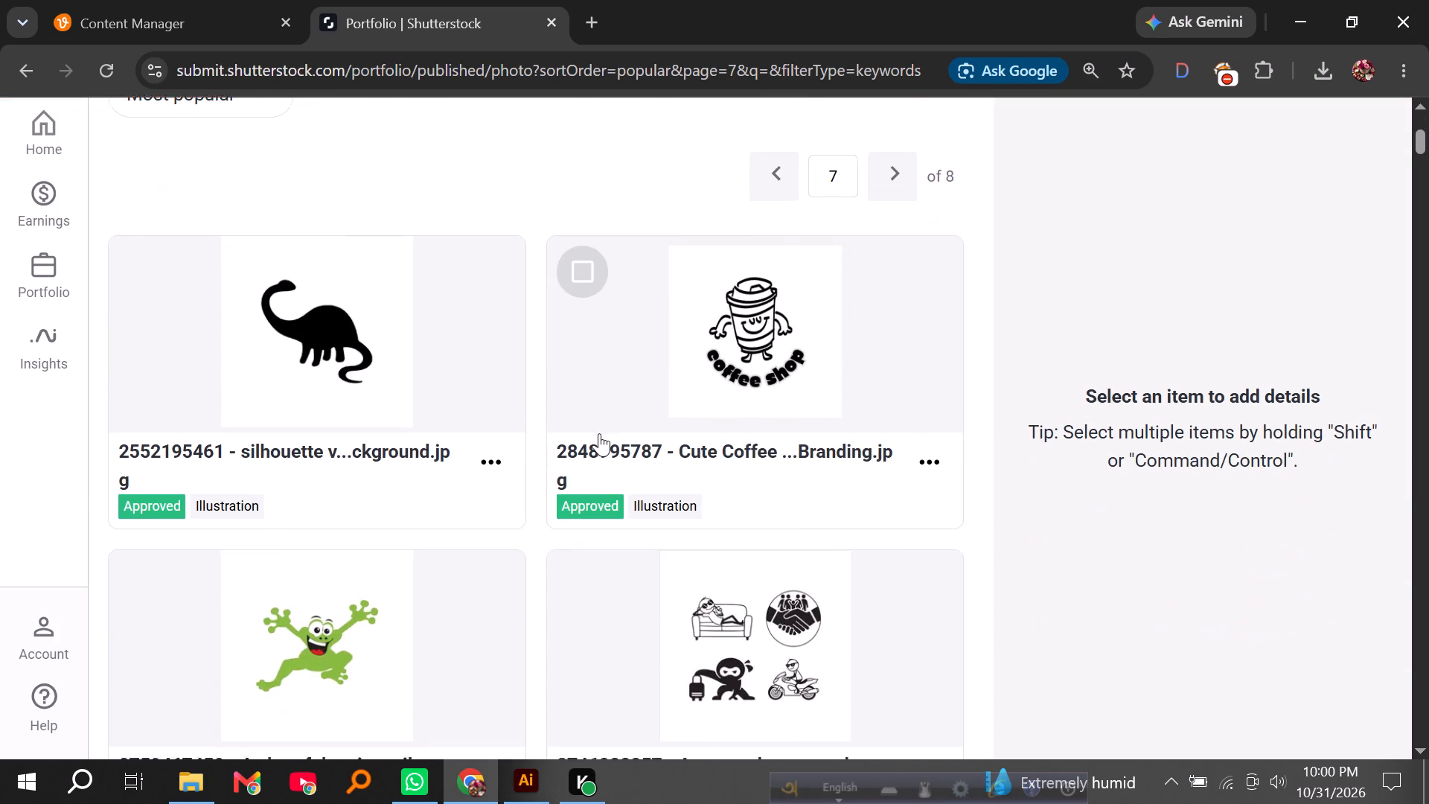
{"action": "scroll", "coordinate": [599, 433], "scroll_direction": "down", "scroll_amount": 7}
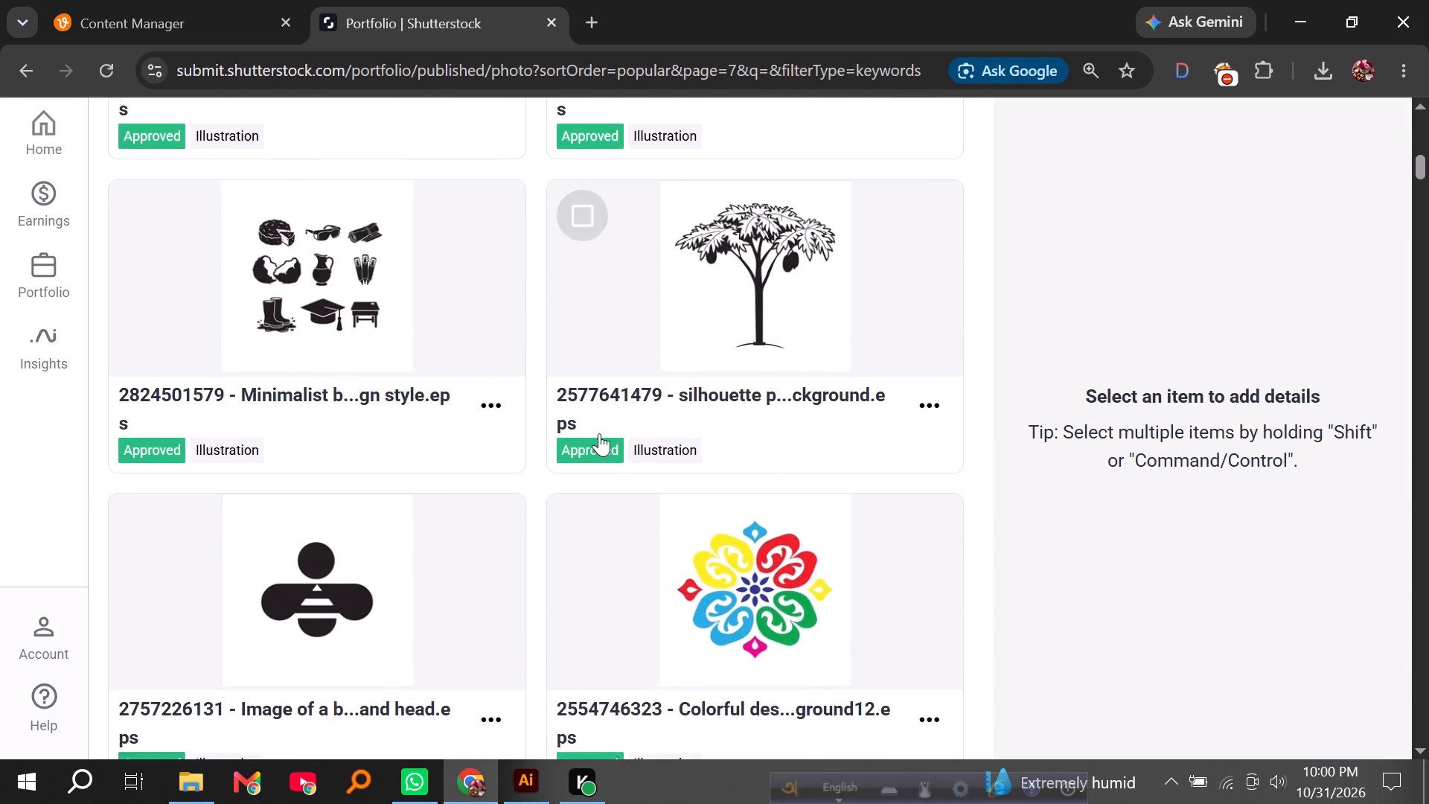
{"action": "scroll", "coordinate": [599, 433], "scroll_direction": "down", "scroll_amount": 5}
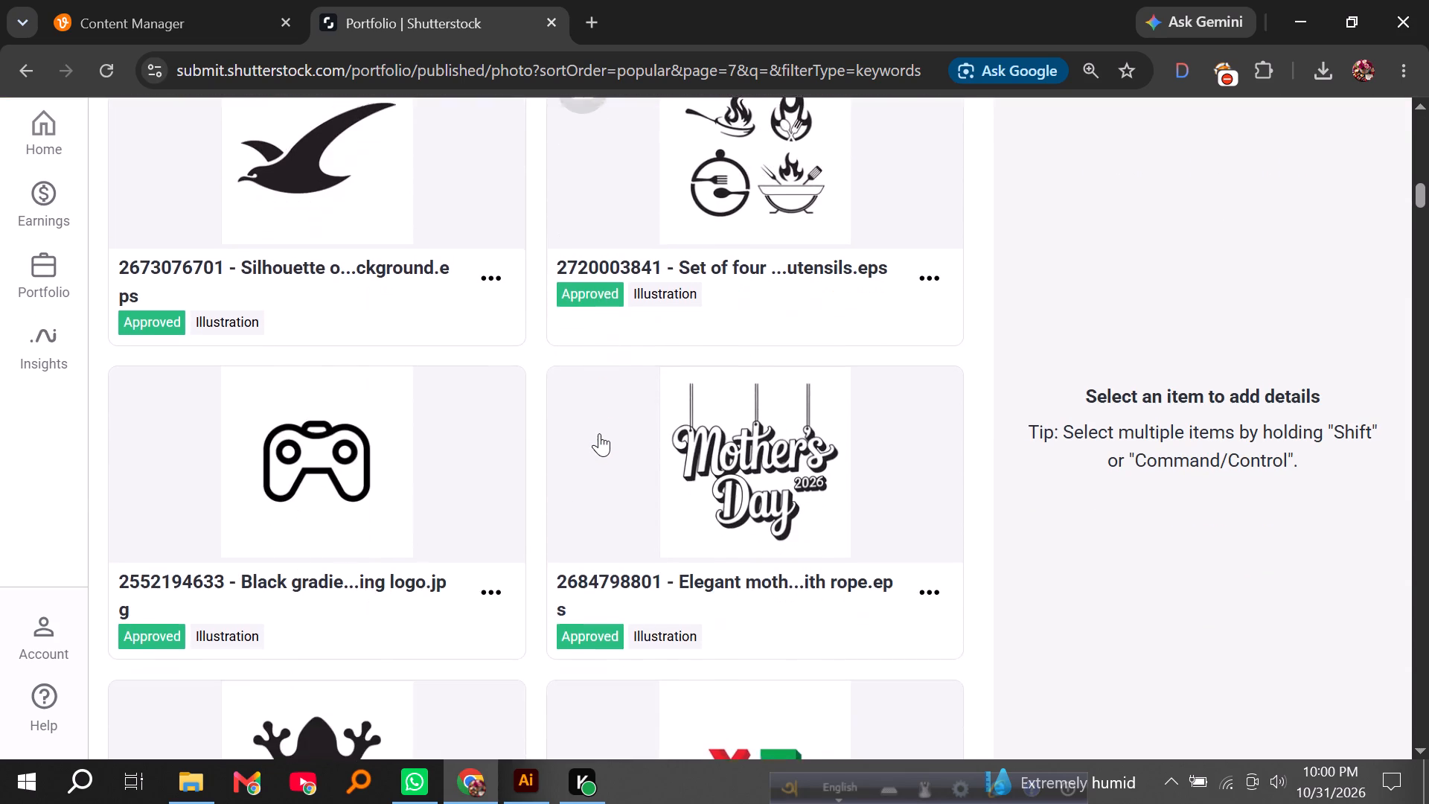
{"action": "scroll", "coordinate": [599, 433], "scroll_direction": "down", "scroll_amount": 9}
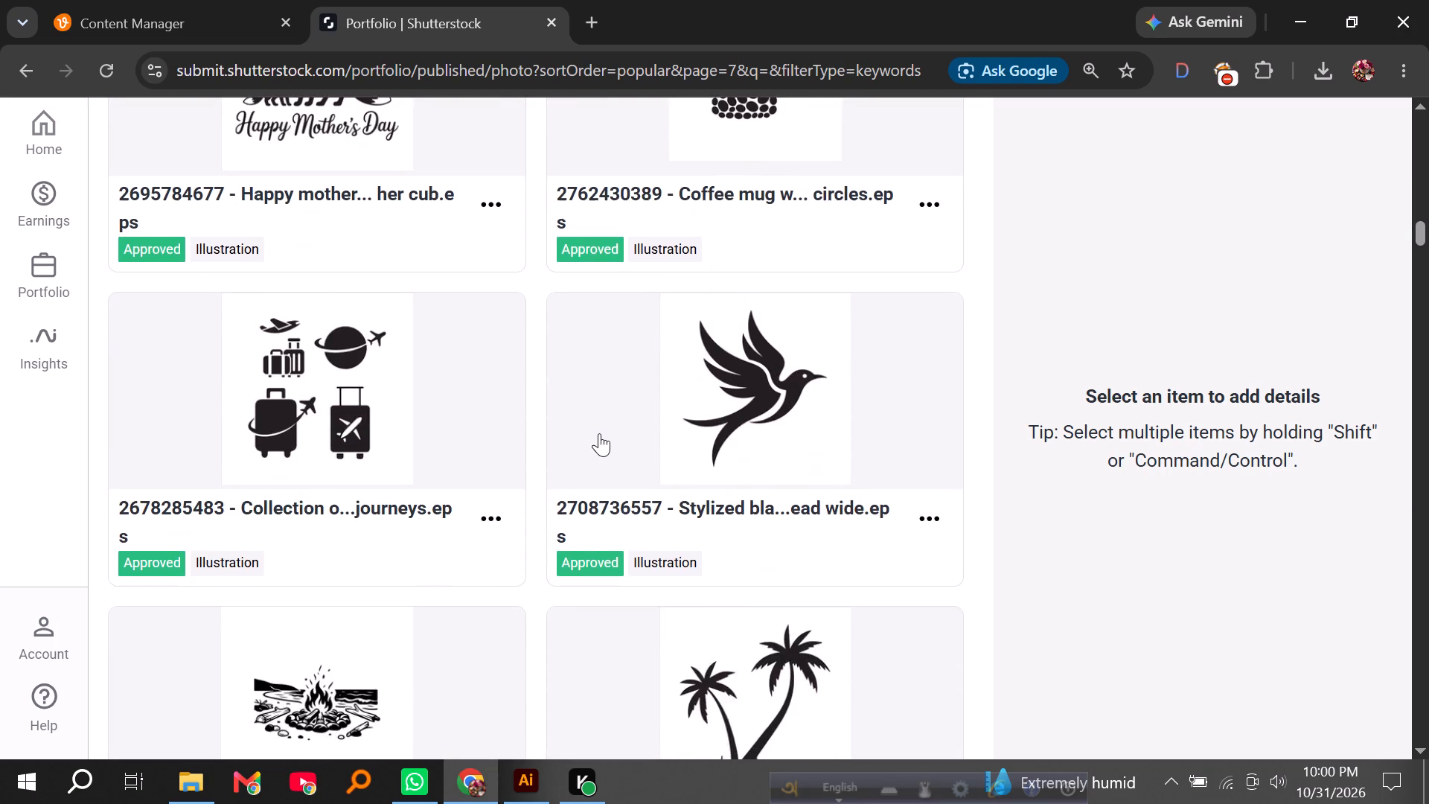
{"action": "scroll", "coordinate": [599, 433], "scroll_direction": "down", "scroll_amount": 8}
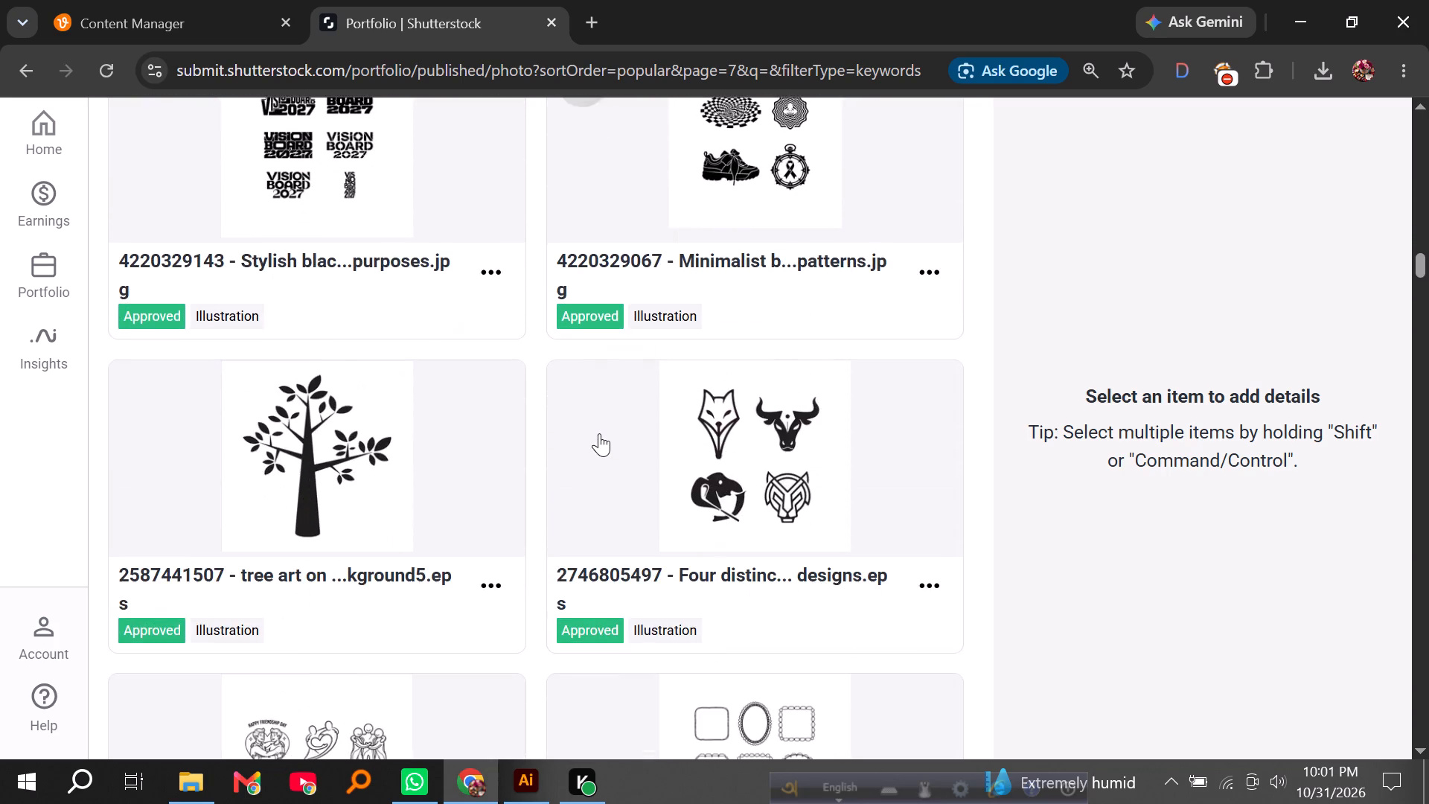
{"action": "scroll", "coordinate": [599, 433], "scroll_direction": "down", "scroll_amount": 7}
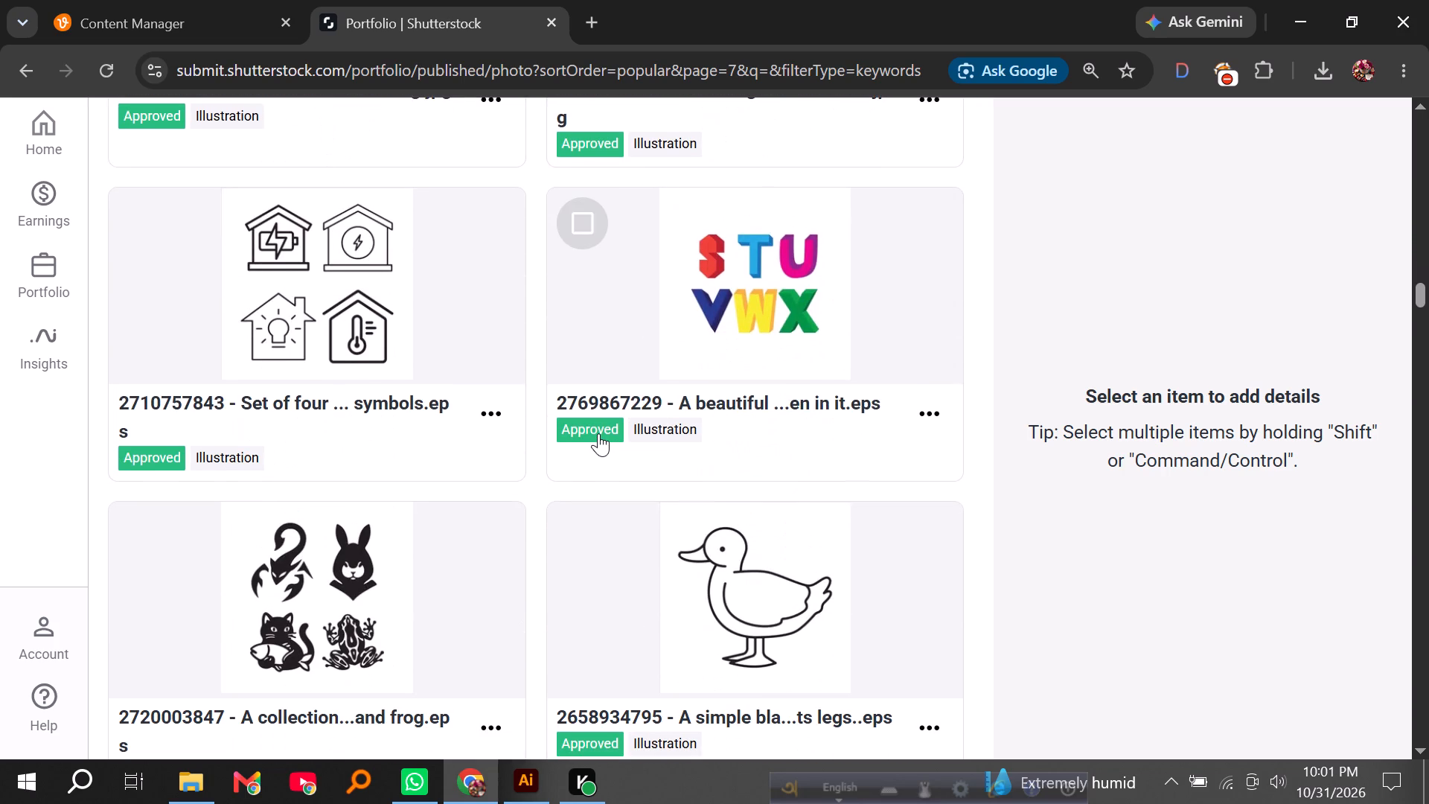
{"action": "scroll", "coordinate": [598, 433], "scroll_direction": "down", "scroll_amount": 14}
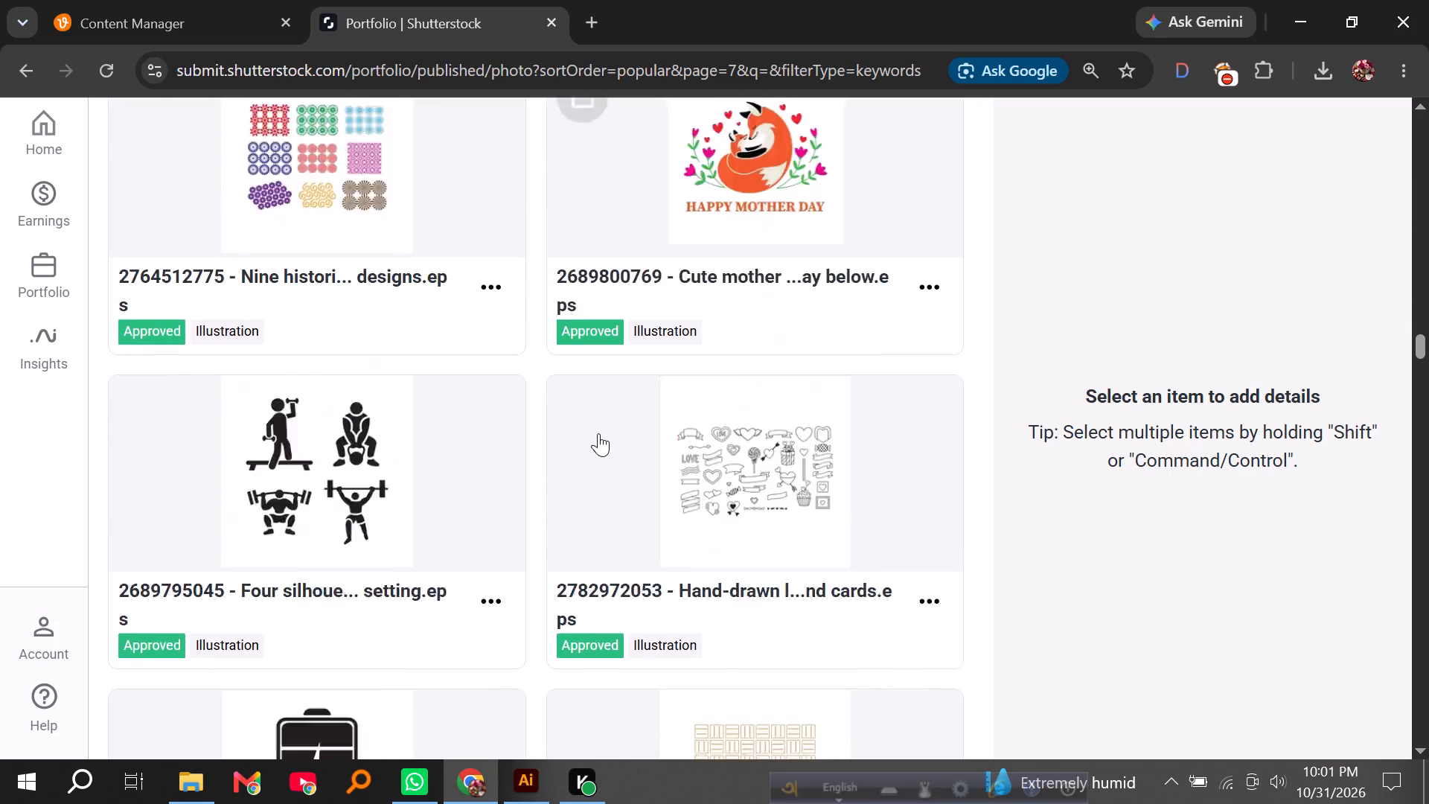
{"action": "scroll", "coordinate": [598, 433], "scroll_direction": "down", "scroll_amount": 7}
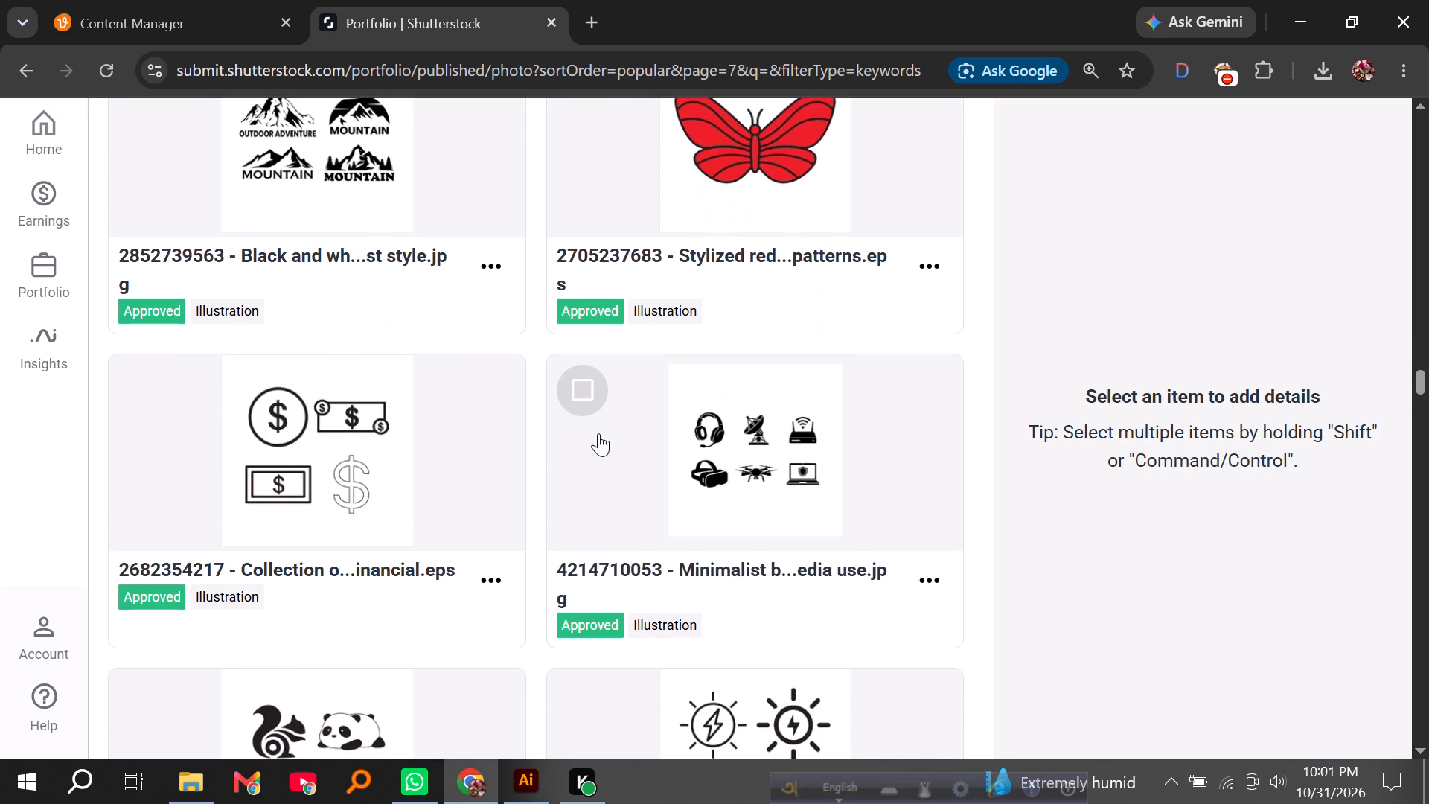
{"action": "scroll", "coordinate": [598, 433], "scroll_direction": "down", "scroll_amount": 4}
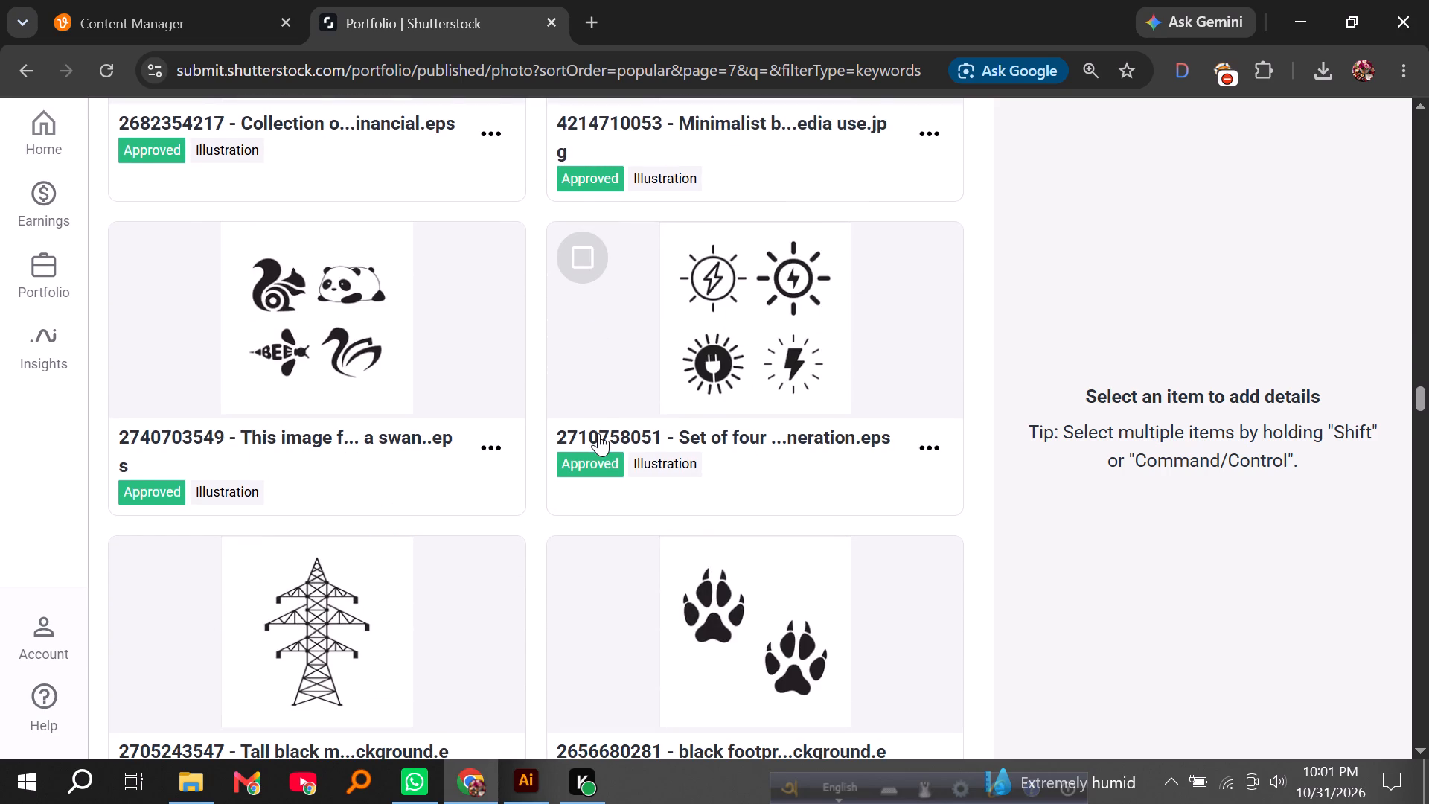
{"action": "scroll", "coordinate": [598, 433], "scroll_direction": "down", "scroll_amount": 9}
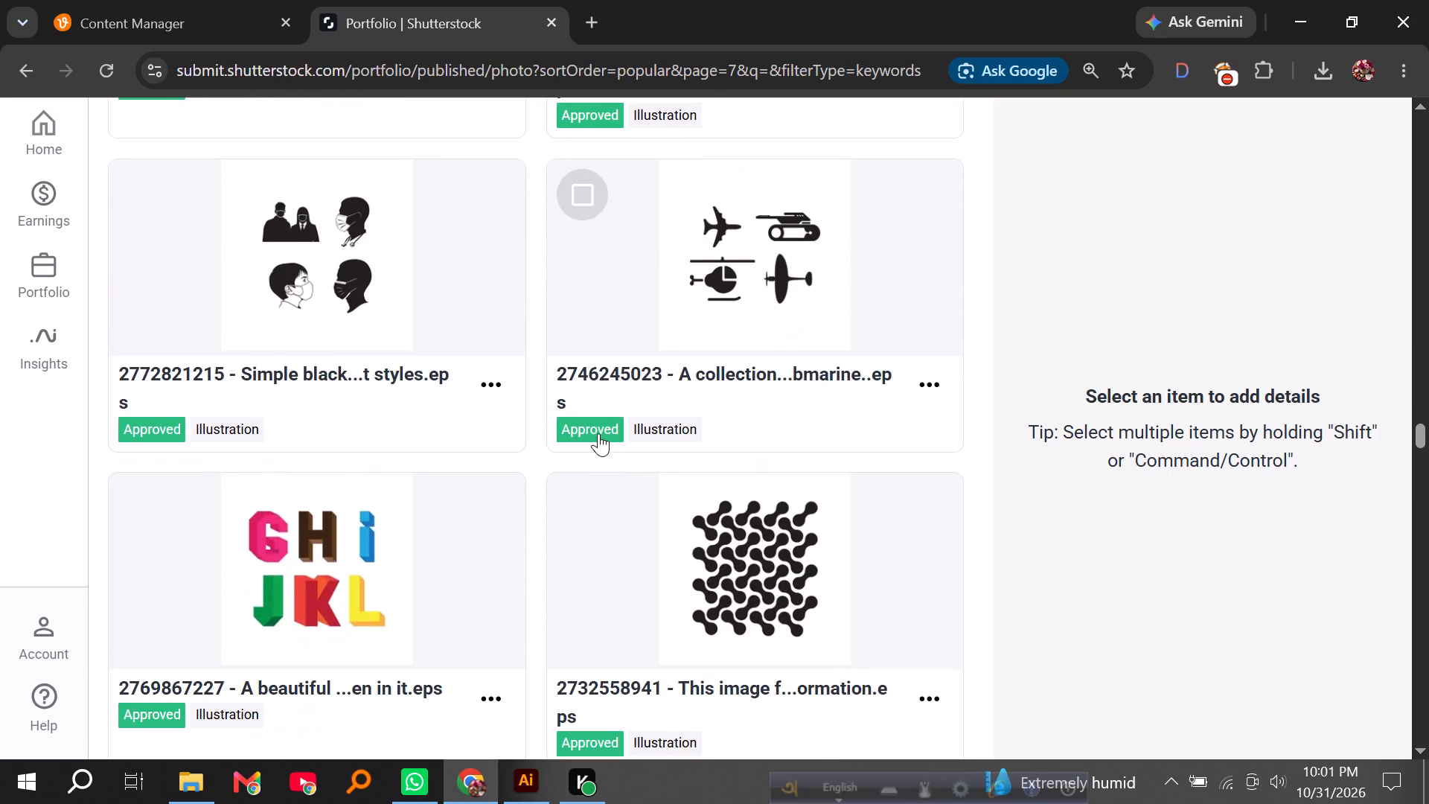
{"action": "scroll", "coordinate": [598, 433], "scroll_direction": "down", "scroll_amount": 8}
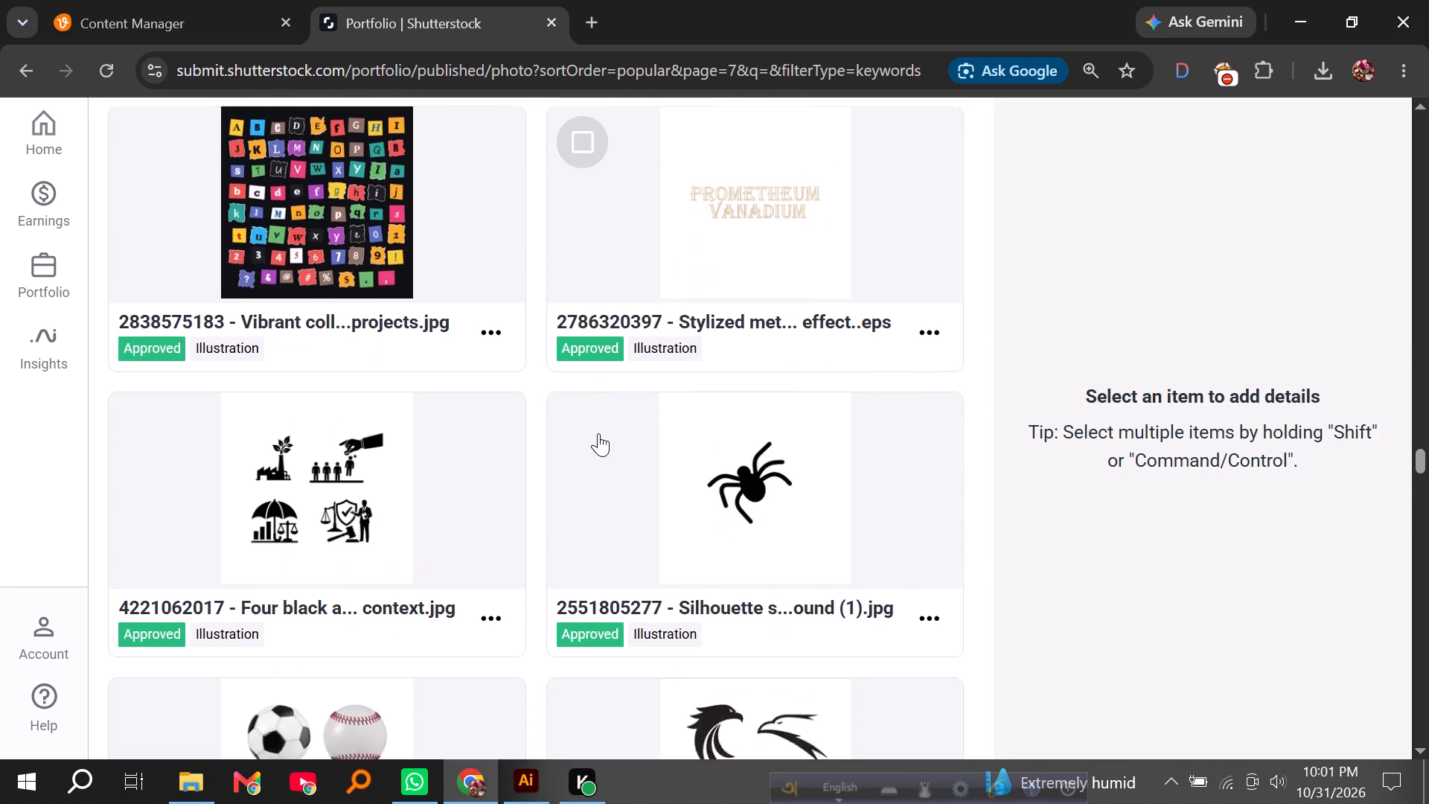
{"action": "scroll", "coordinate": [598, 433], "scroll_direction": "down", "scroll_amount": 9}
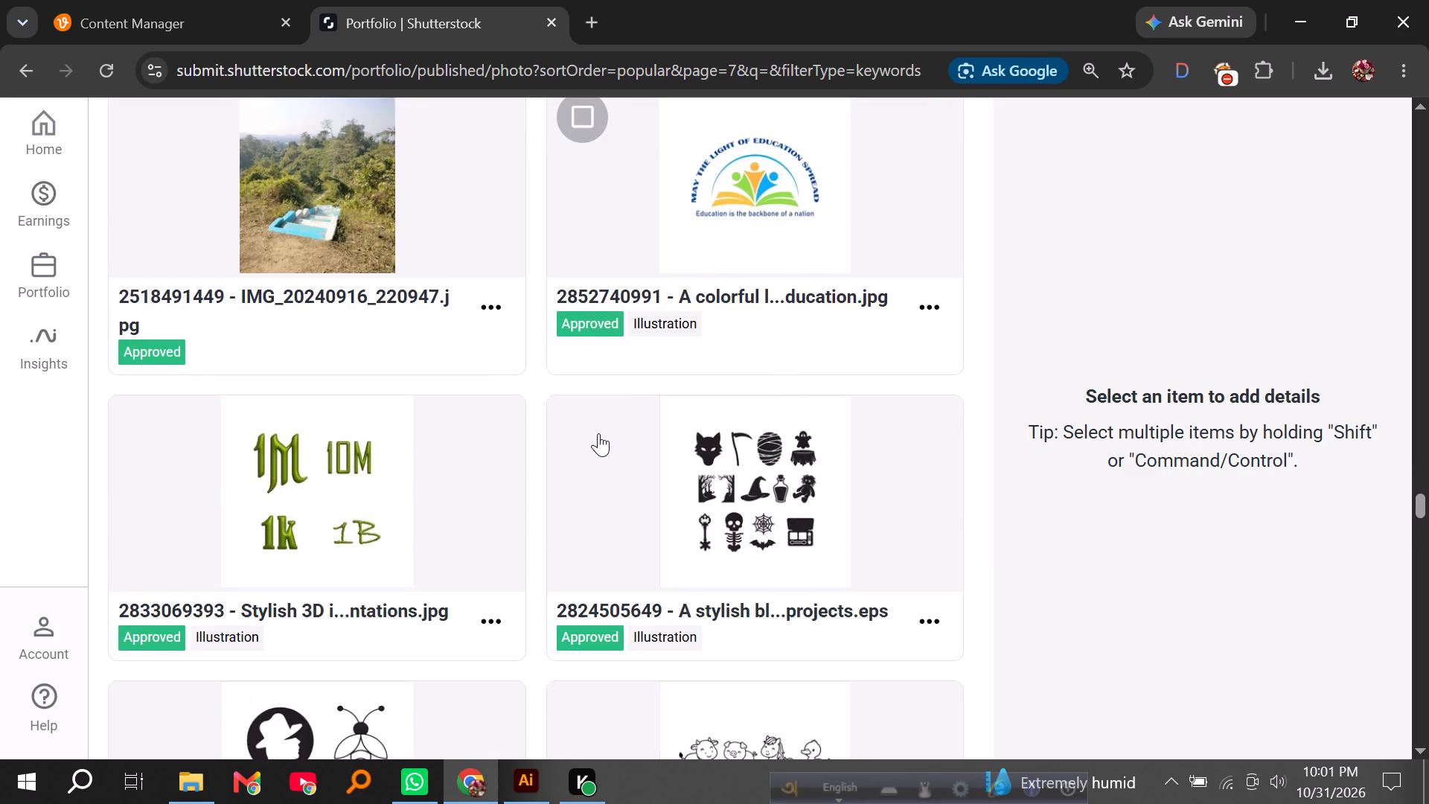
{"action": "scroll", "coordinate": [598, 433], "scroll_direction": "up", "scroll_amount": 2}
{"action": "scroll", "coordinate": [598, 433], "scroll_direction": "down", "scroll_amount": 3}
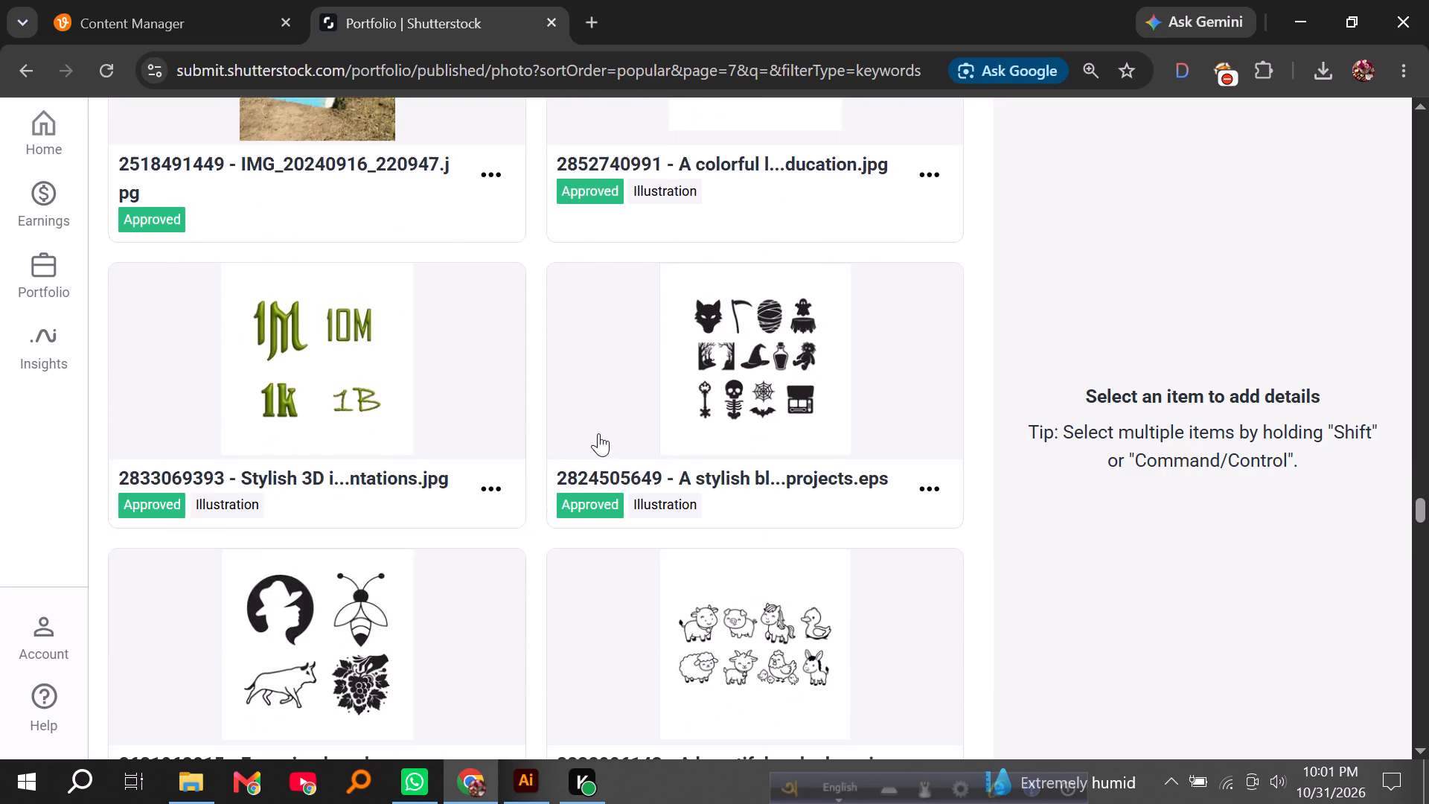
{"action": "scroll", "coordinate": [598, 433], "scroll_direction": "down", "scroll_amount": 3}
{"action": "scroll", "coordinate": [598, 433], "scroll_direction": "up", "scroll_amount": 2}
{"action": "scroll", "coordinate": [598, 433], "scroll_direction": "down", "scroll_amount": 2}
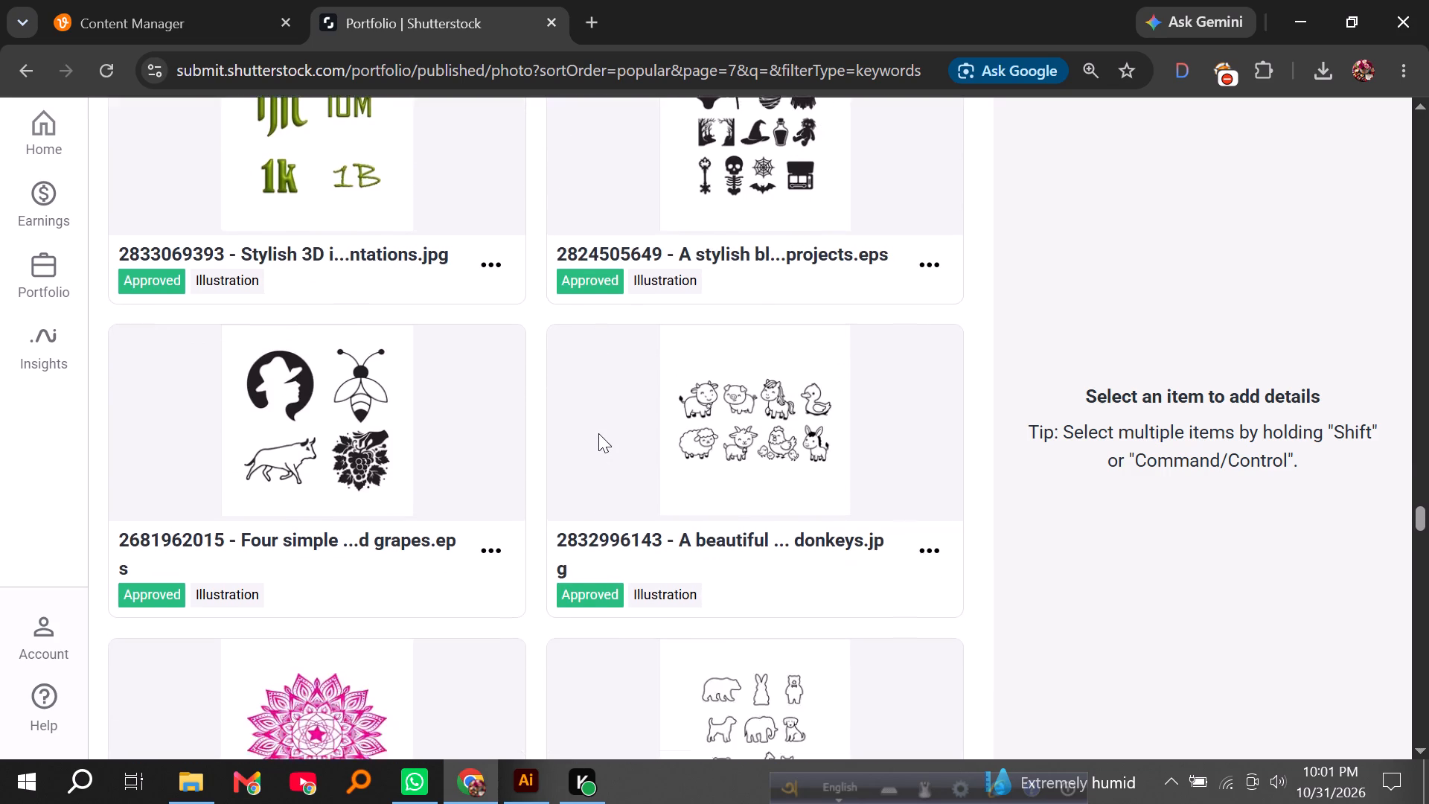
{"action": "scroll", "coordinate": [598, 433], "scroll_direction": "down", "scroll_amount": 8}
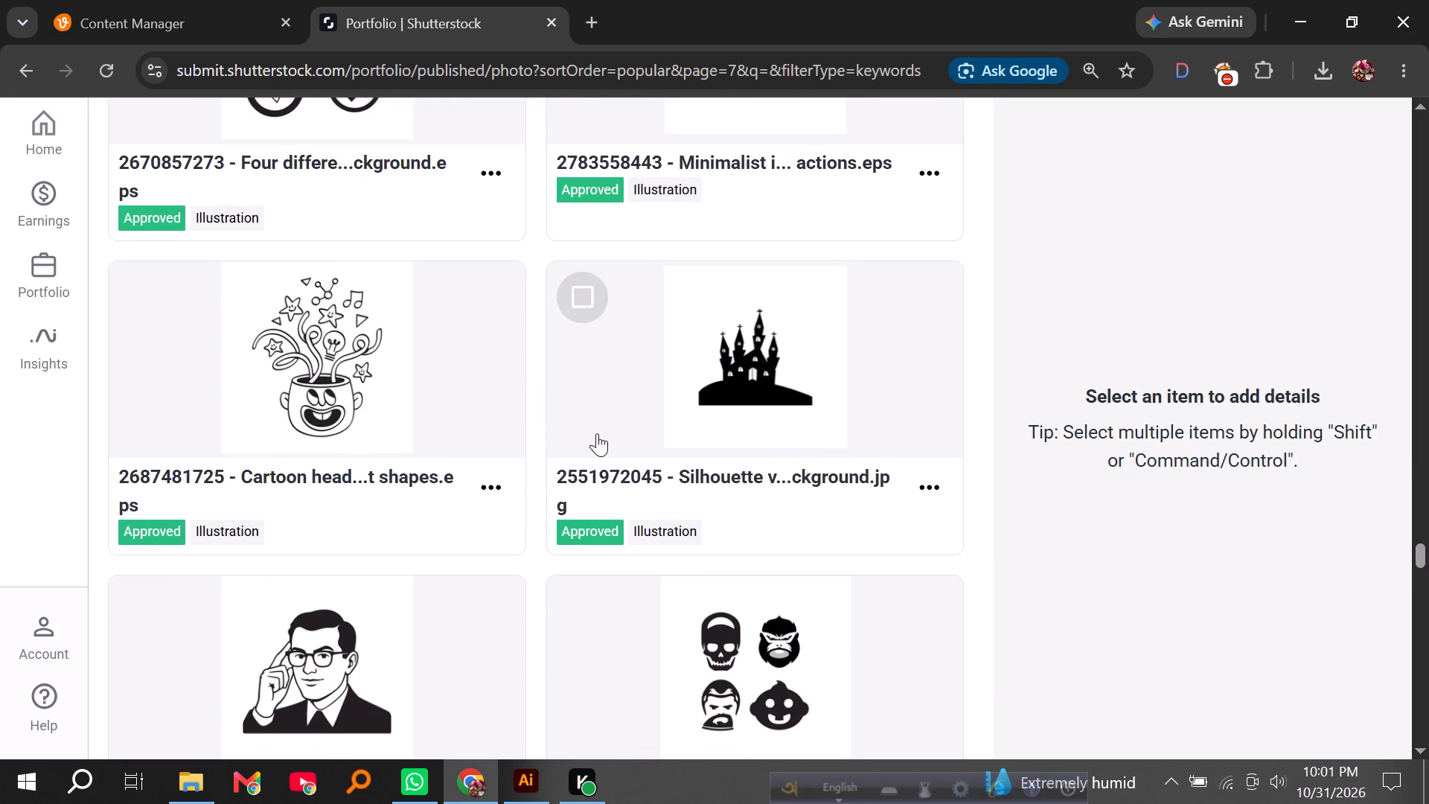
{"action": "scroll", "coordinate": [597, 433], "scroll_direction": "down", "scroll_amount": 17}
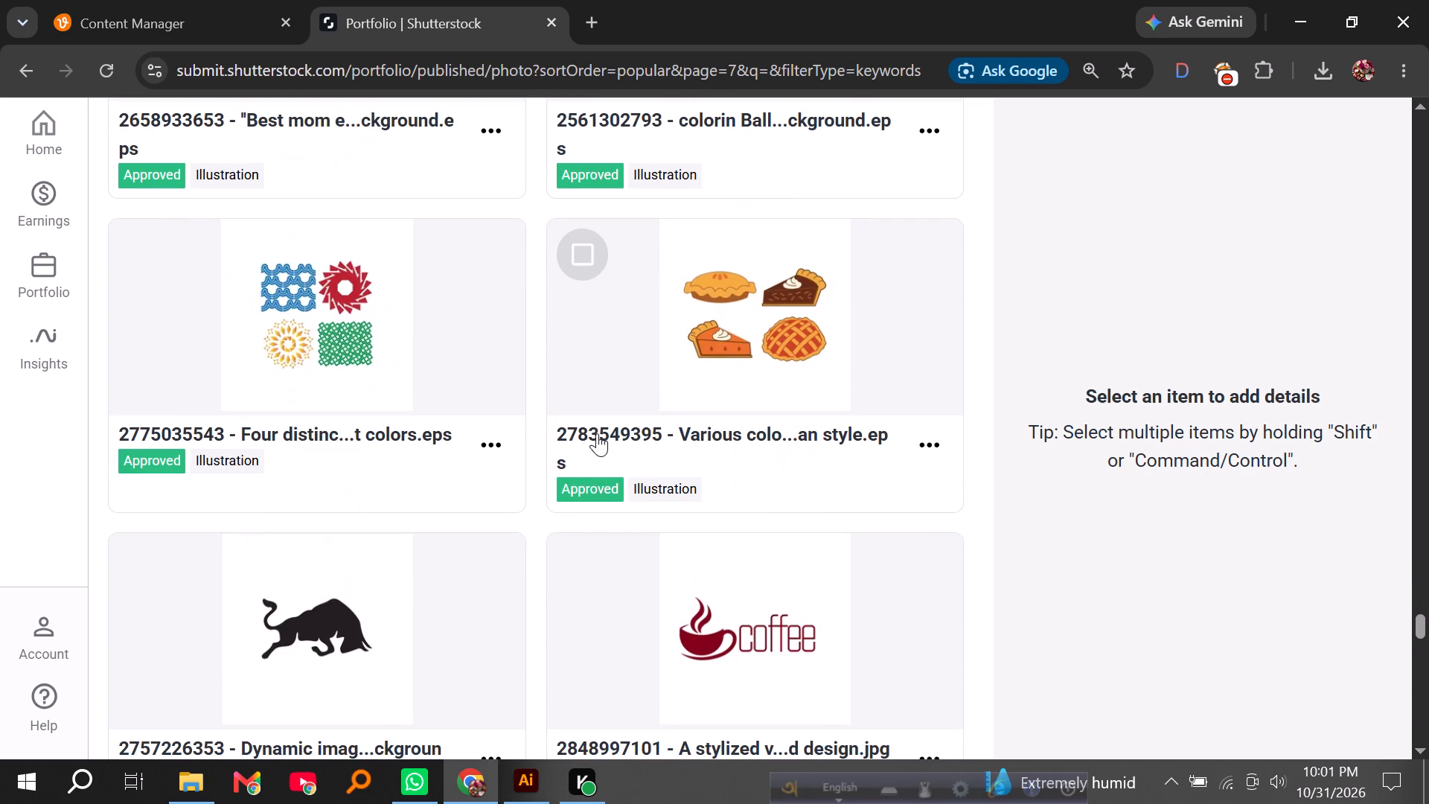
{"action": "scroll", "coordinate": [597, 433], "scroll_direction": "down", "scroll_amount": 9}
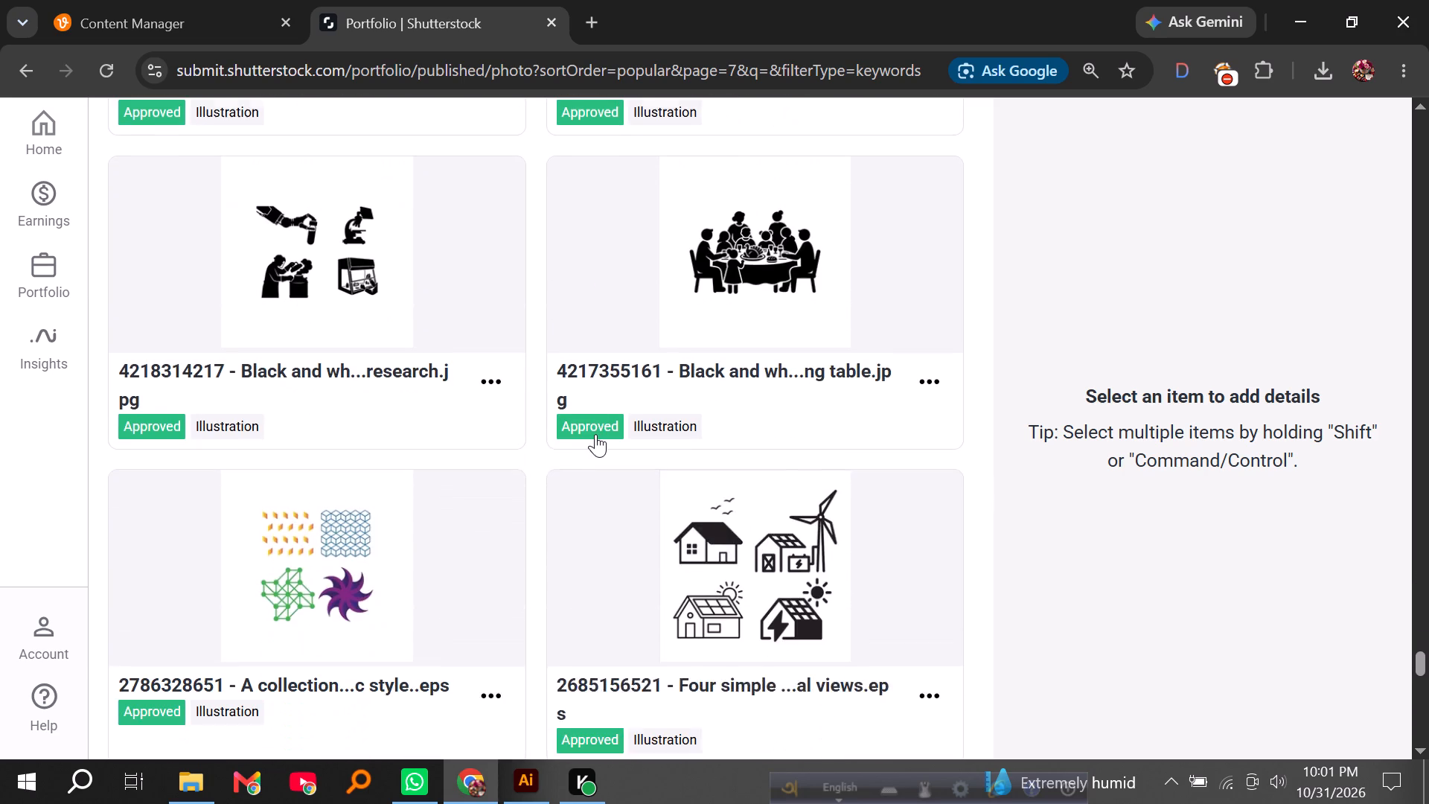
{"action": "scroll", "coordinate": [595, 434], "scroll_direction": "down", "scroll_amount": 10}
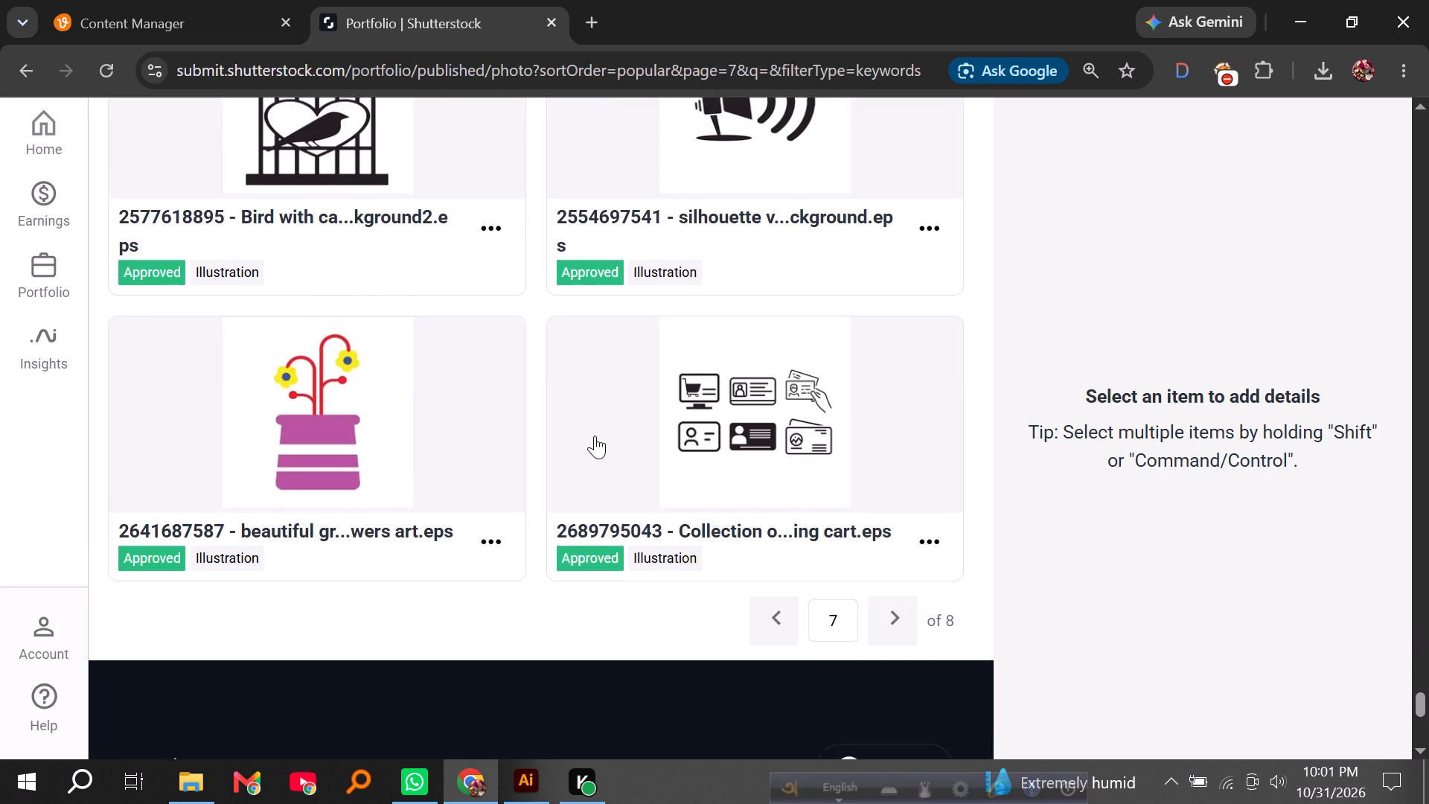
{"action": "scroll", "coordinate": [595, 435], "scroll_direction": "down", "scroll_amount": 5}
{"action": "scroll", "coordinate": [592, 450], "scroll_direction": "up", "scroll_amount": 4}
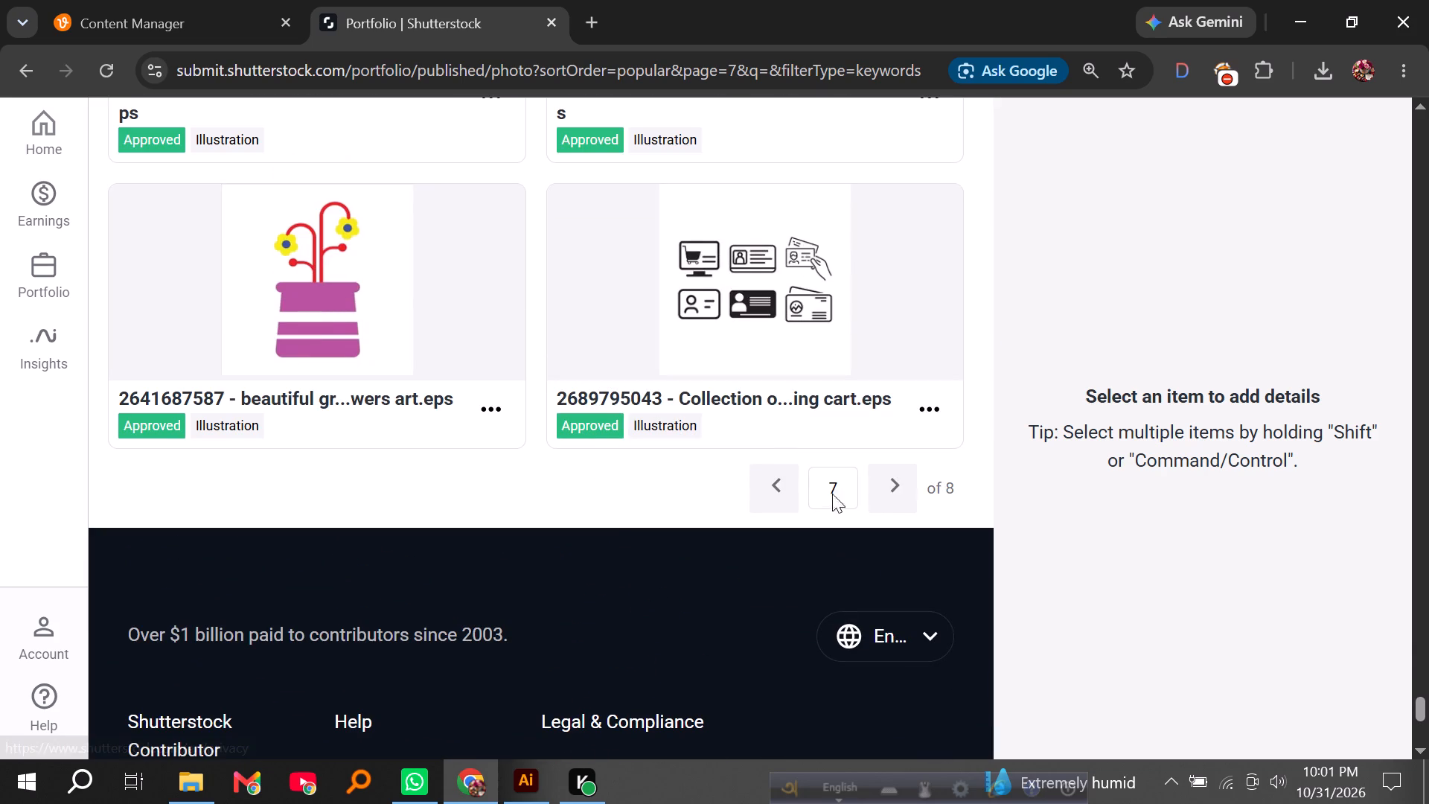
Go to page 8 of the Shutterstock portfolio.
{"action": "left_click", "coordinate": [883, 485]}
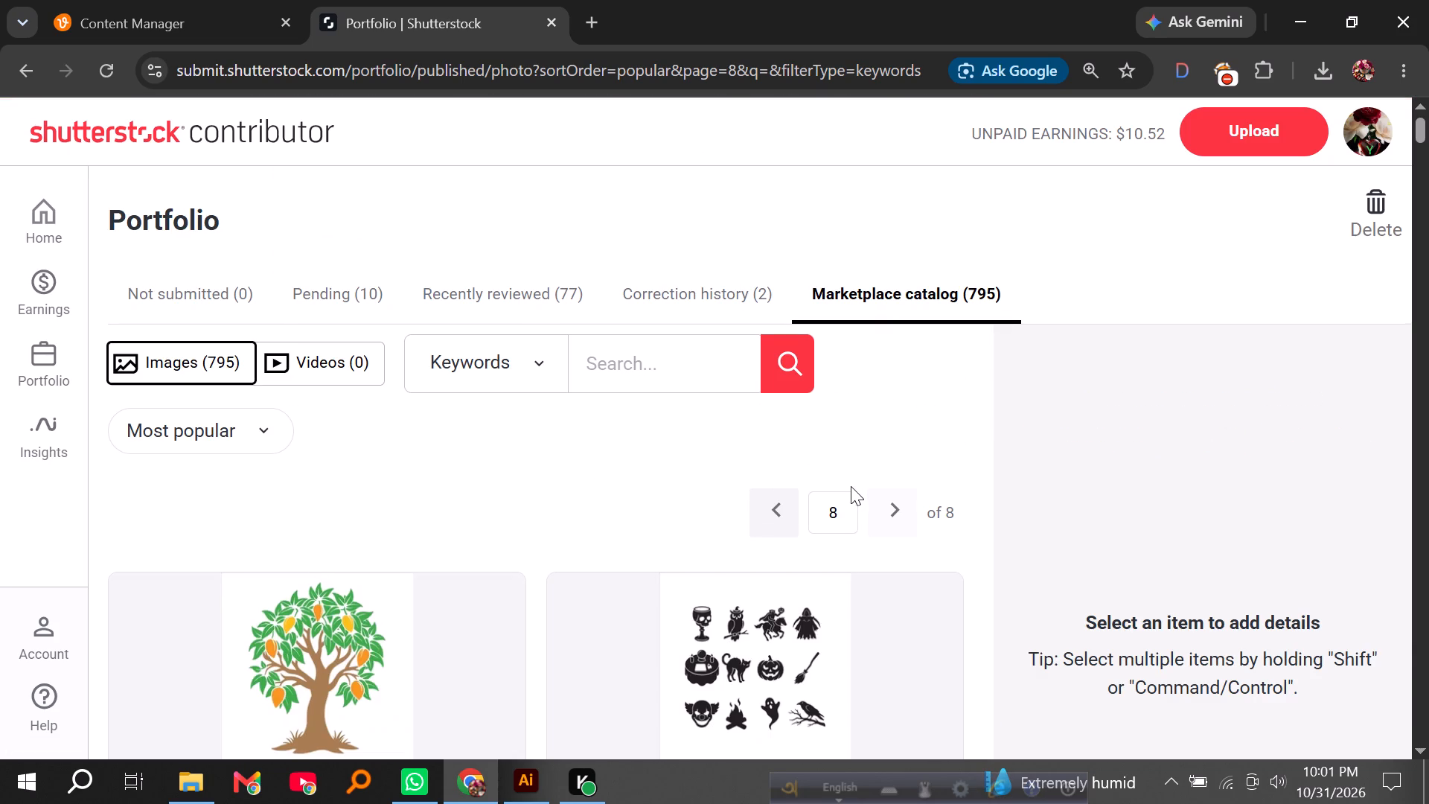
{"action": "left_click", "coordinate": [649, 371]}
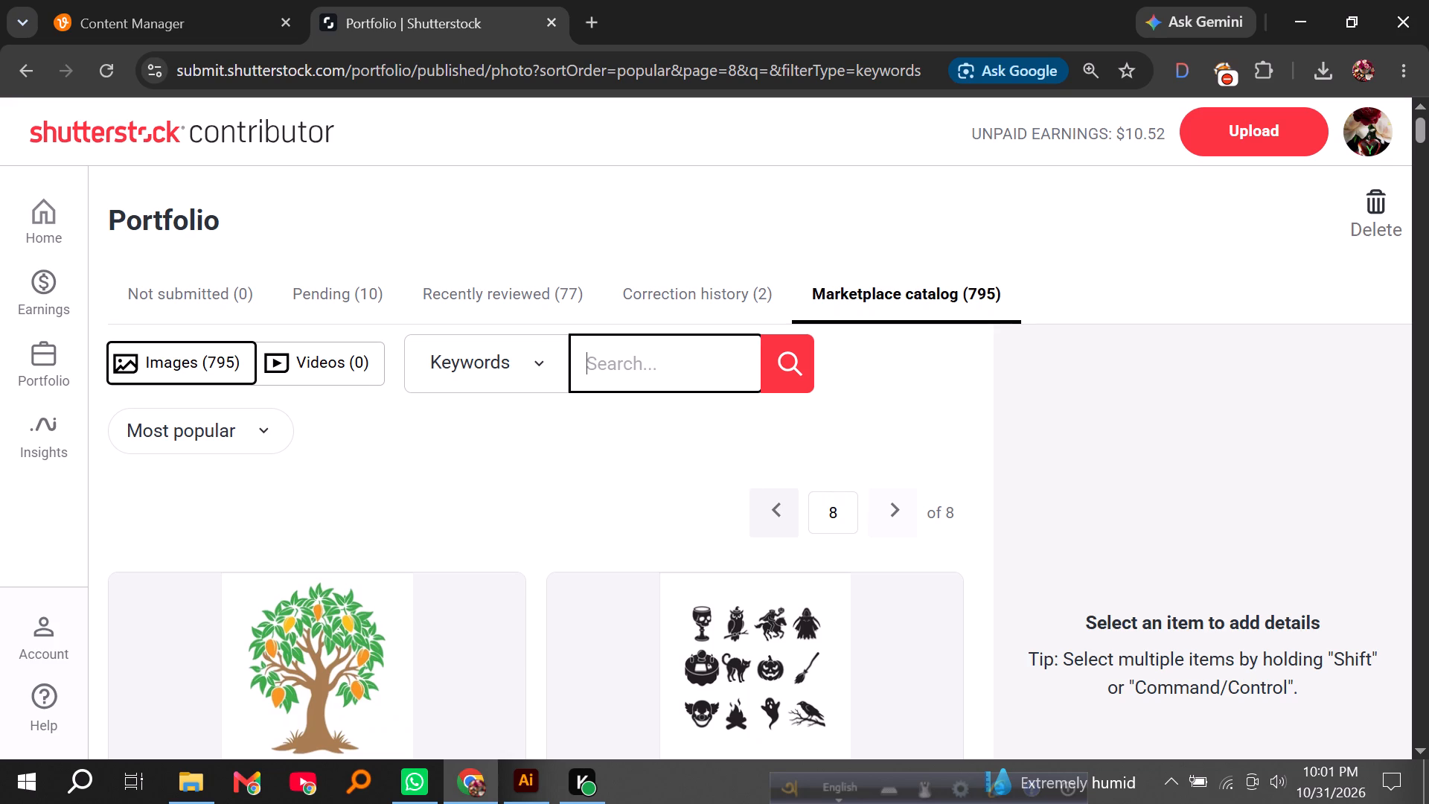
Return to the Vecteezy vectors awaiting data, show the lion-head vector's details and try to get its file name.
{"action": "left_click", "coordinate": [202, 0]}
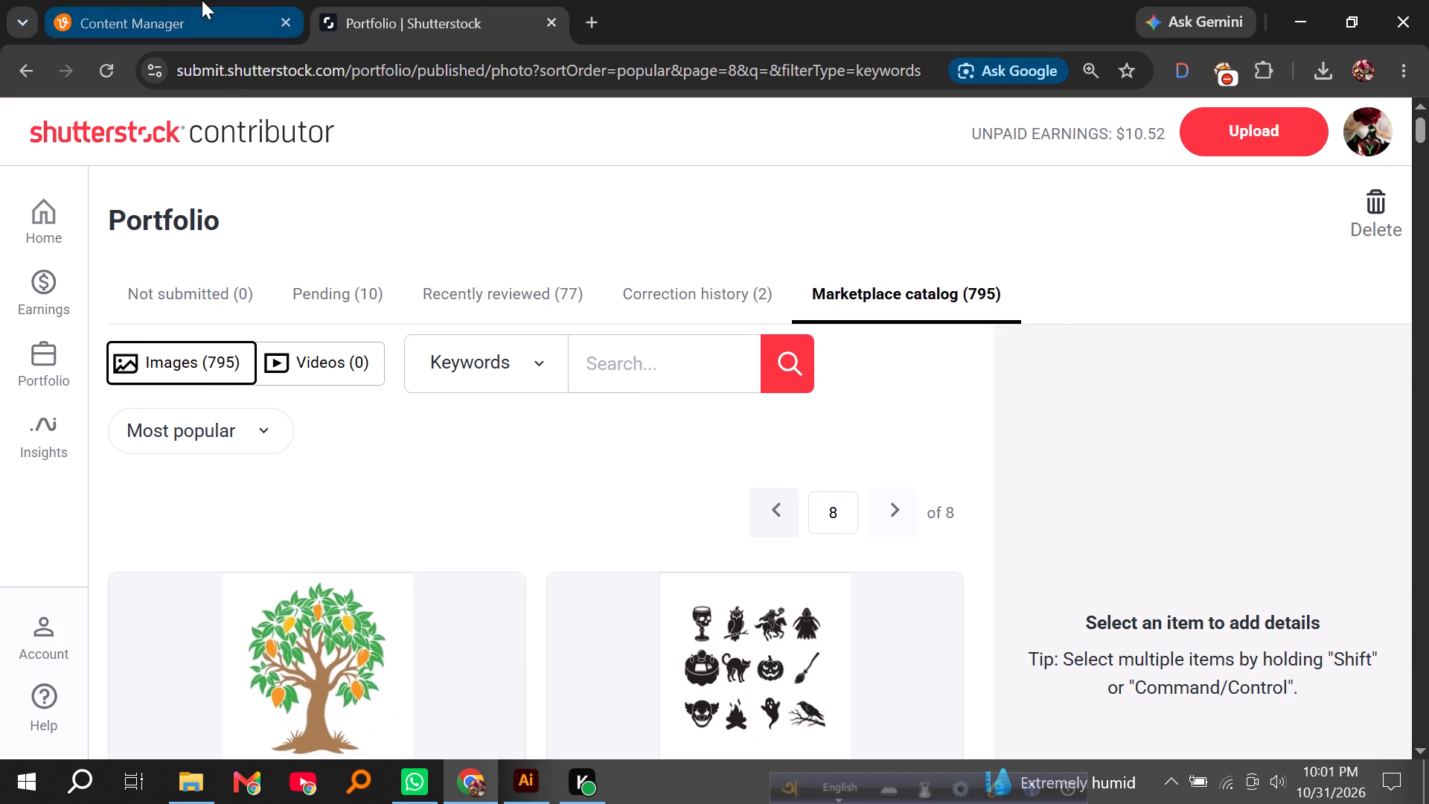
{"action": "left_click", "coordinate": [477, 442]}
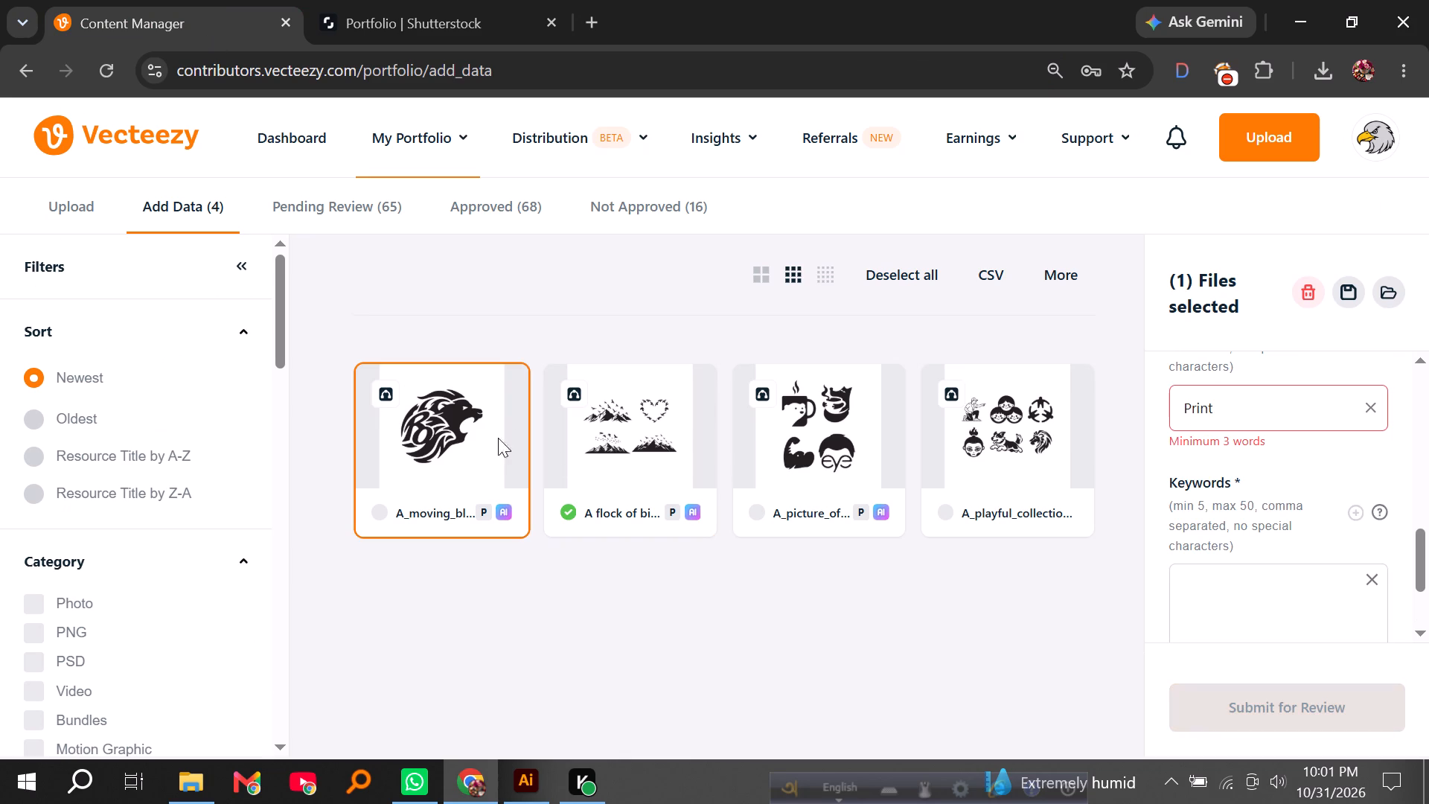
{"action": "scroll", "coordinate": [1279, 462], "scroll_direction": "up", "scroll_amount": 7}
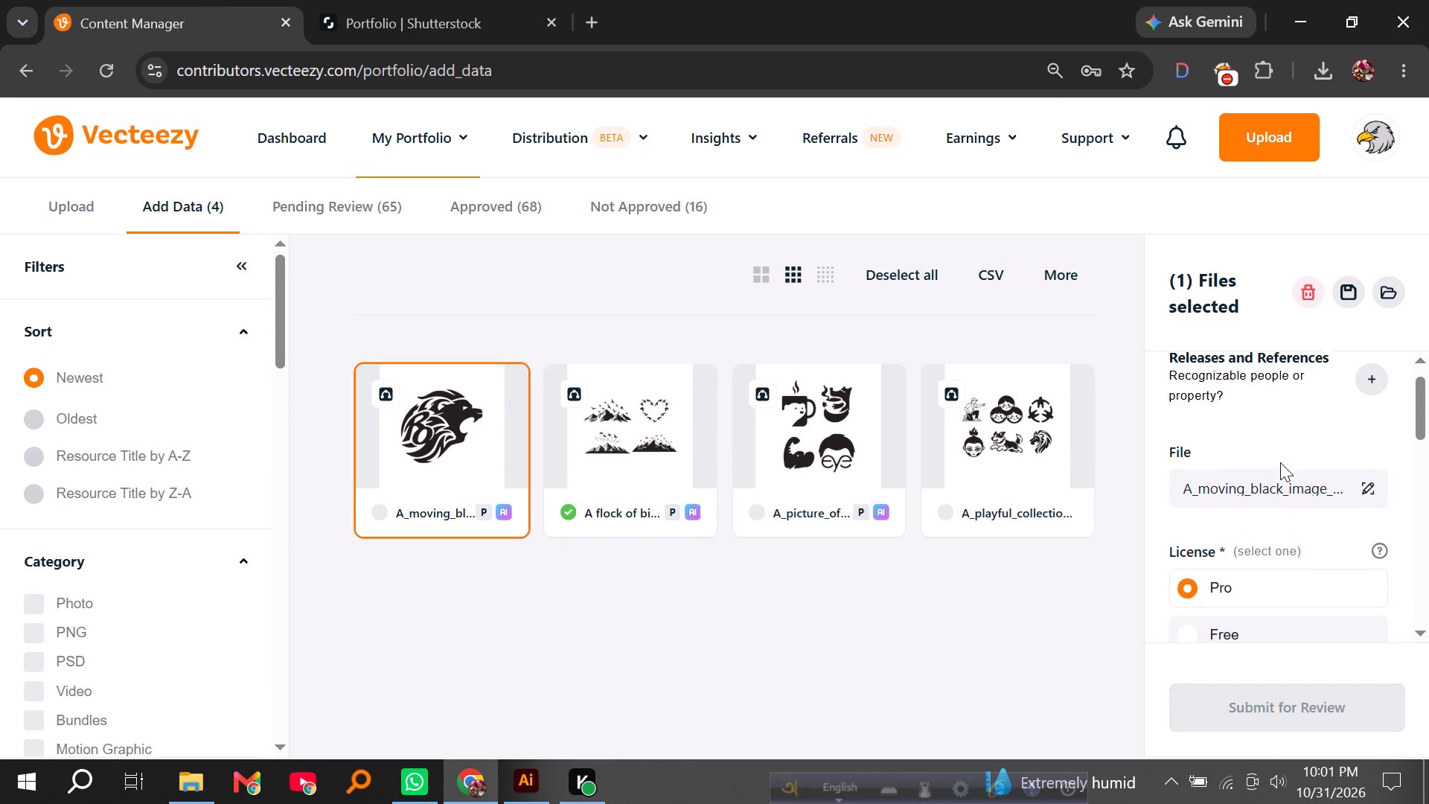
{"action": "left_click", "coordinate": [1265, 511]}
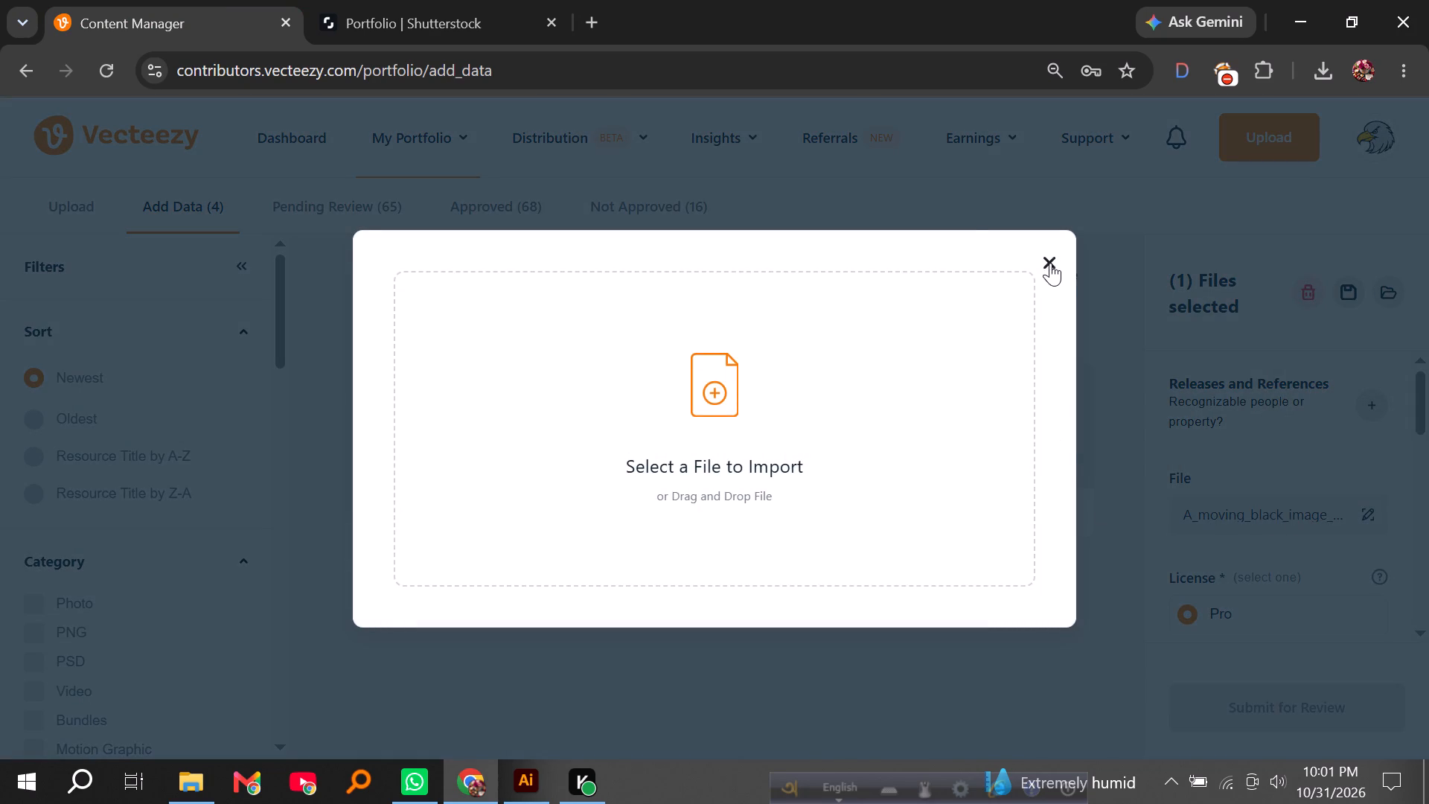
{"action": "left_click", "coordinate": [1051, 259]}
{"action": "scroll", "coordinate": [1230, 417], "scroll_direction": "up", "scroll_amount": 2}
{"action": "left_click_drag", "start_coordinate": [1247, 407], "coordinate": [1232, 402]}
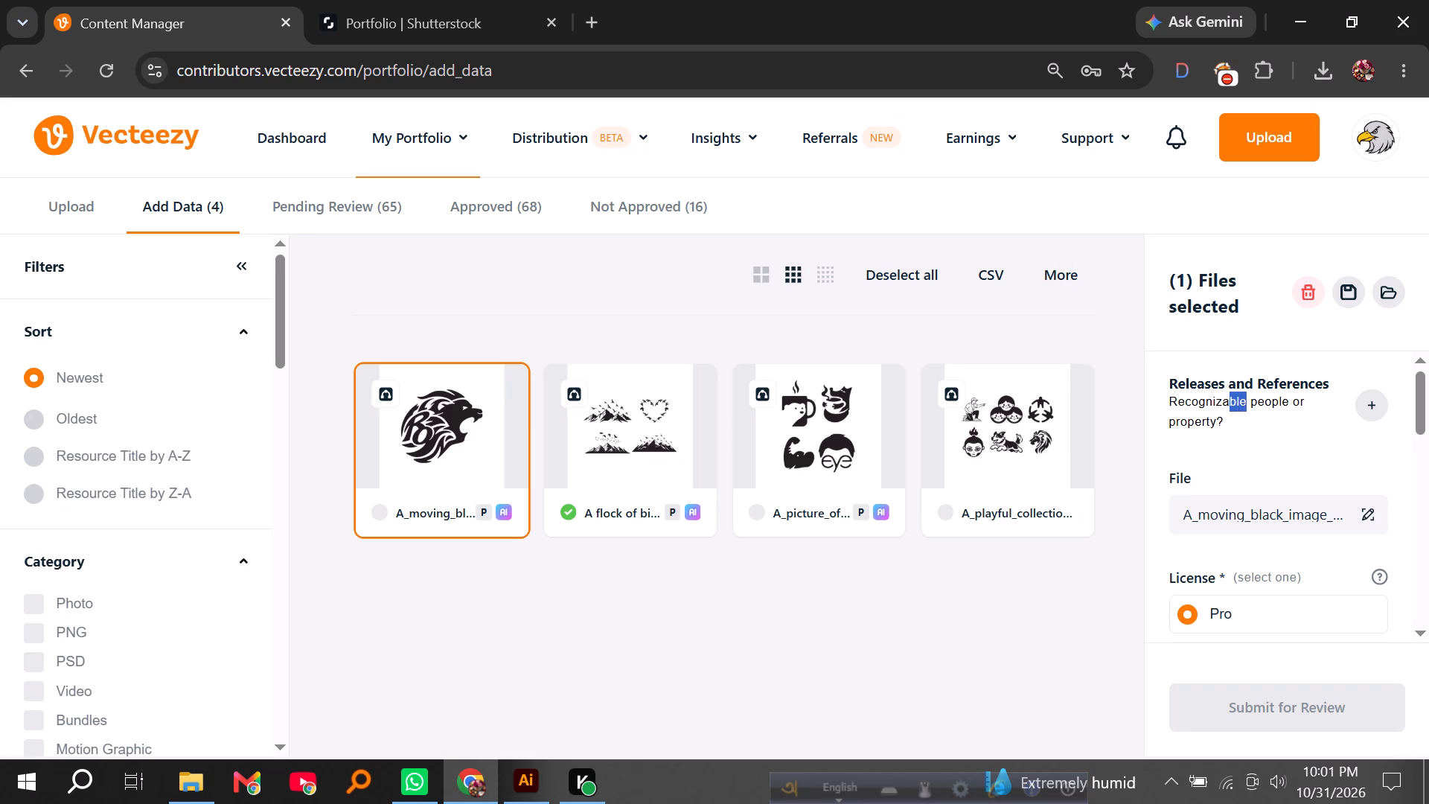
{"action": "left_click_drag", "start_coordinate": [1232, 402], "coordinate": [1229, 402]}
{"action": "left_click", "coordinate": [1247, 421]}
Reselect the lion-head vector on Vecteezy and show its file entry.
{"action": "left_click", "coordinate": [423, 516]}
{"action": "left_click", "coordinate": [429, 509]}
{"action": "left_click", "coordinate": [429, 462]}
{"action": "left_click", "coordinate": [429, 458]}
{"action": "left_click", "coordinate": [429, 458]}
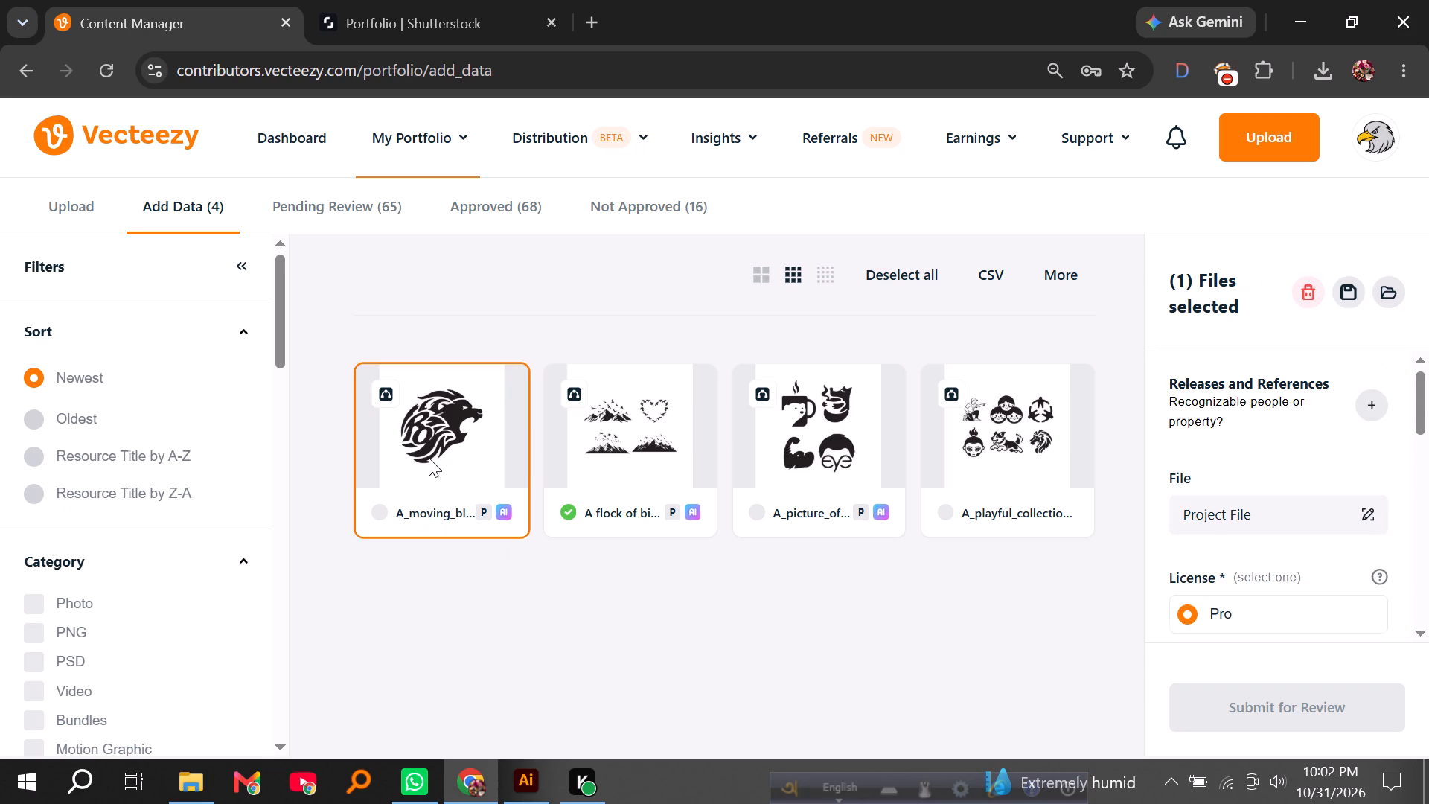
{"action": "scroll", "coordinate": [1300, 444], "scroll_direction": "down", "scroll_amount": 7}
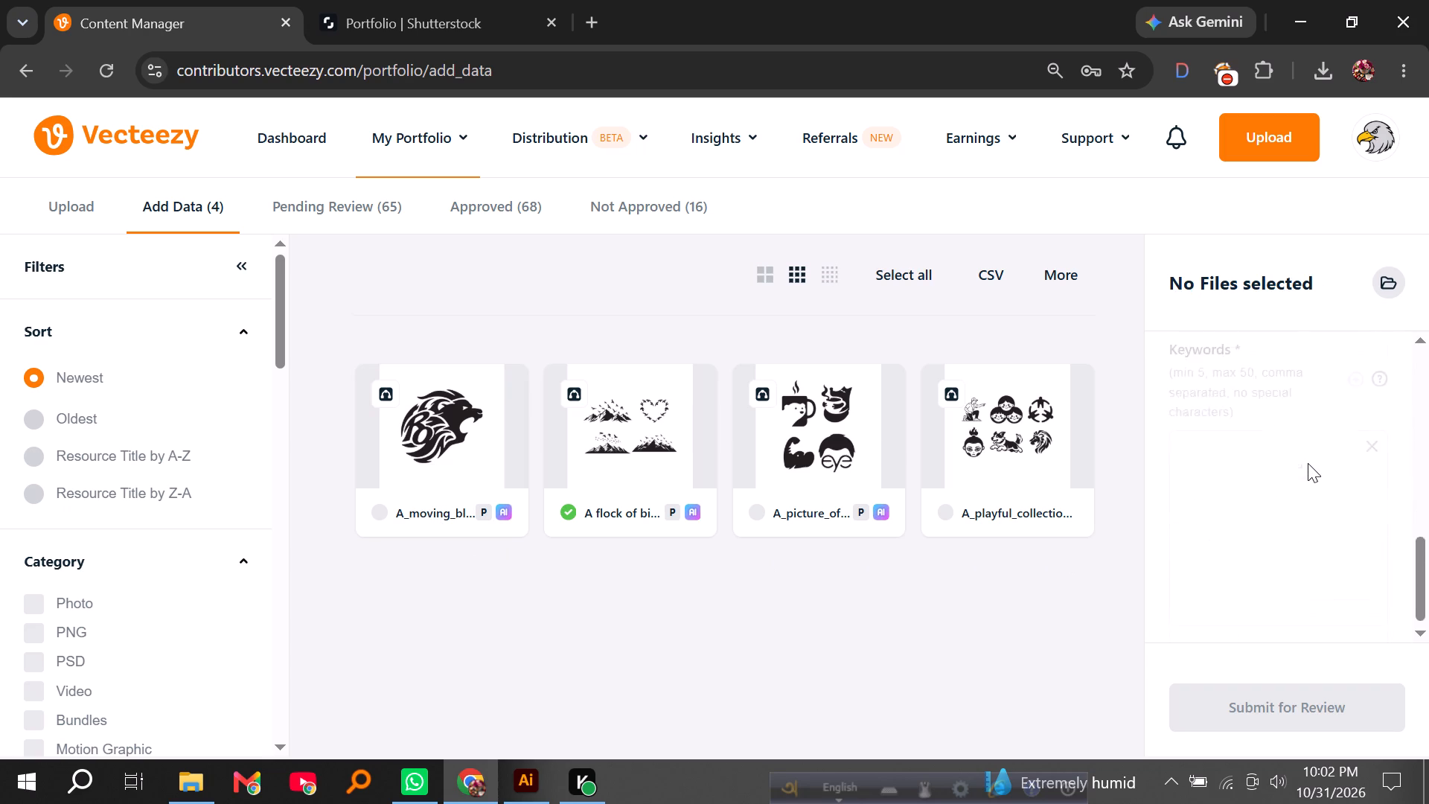
{"action": "scroll", "coordinate": [1308, 463], "scroll_direction": "up", "scroll_amount": 13}
{"action": "left_click", "coordinate": [458, 447]}
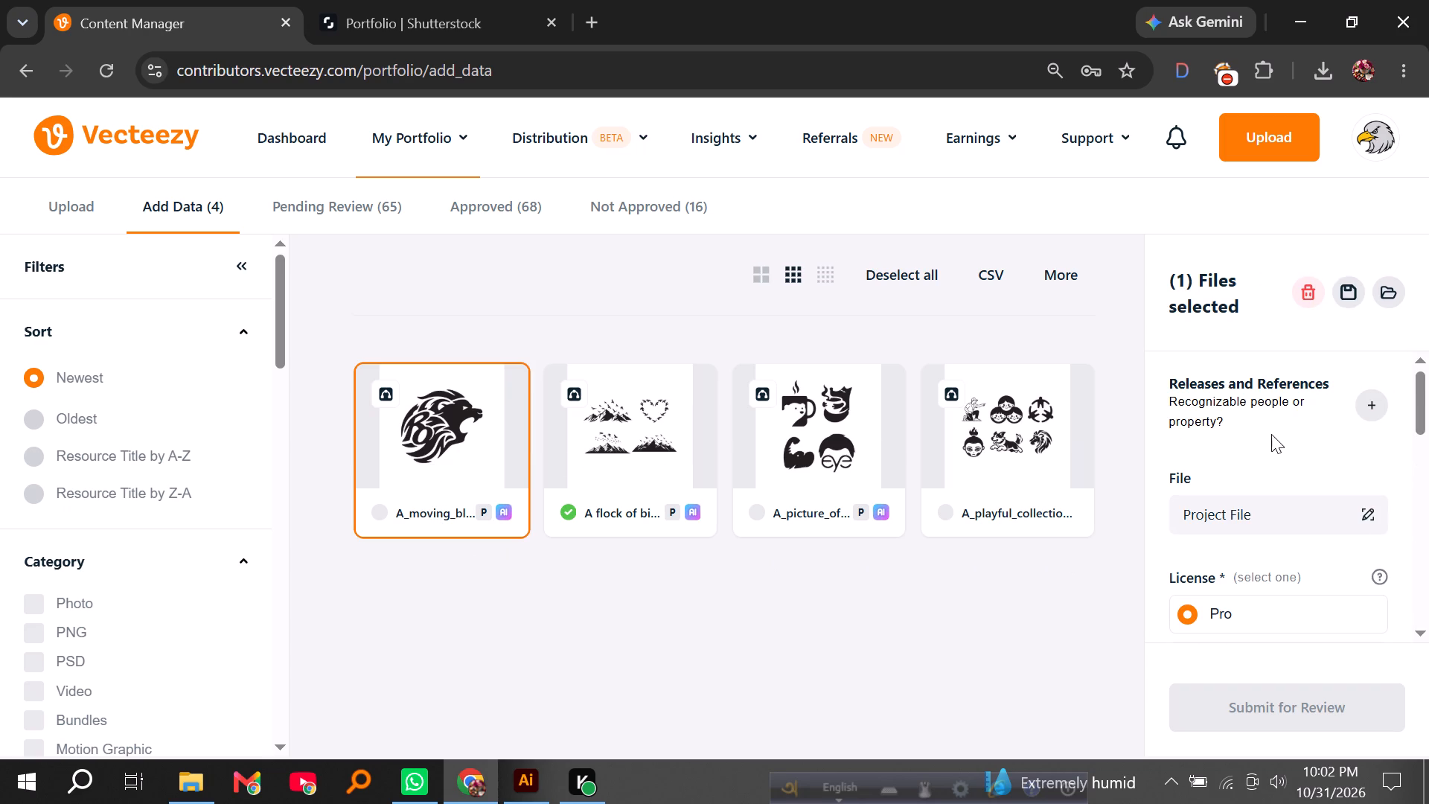
{"action": "scroll", "coordinate": [1276, 435], "scroll_direction": "up", "scroll_amount": 1}
{"action": "scroll", "coordinate": [1288, 464], "scroll_direction": "down", "scroll_amount": 1}
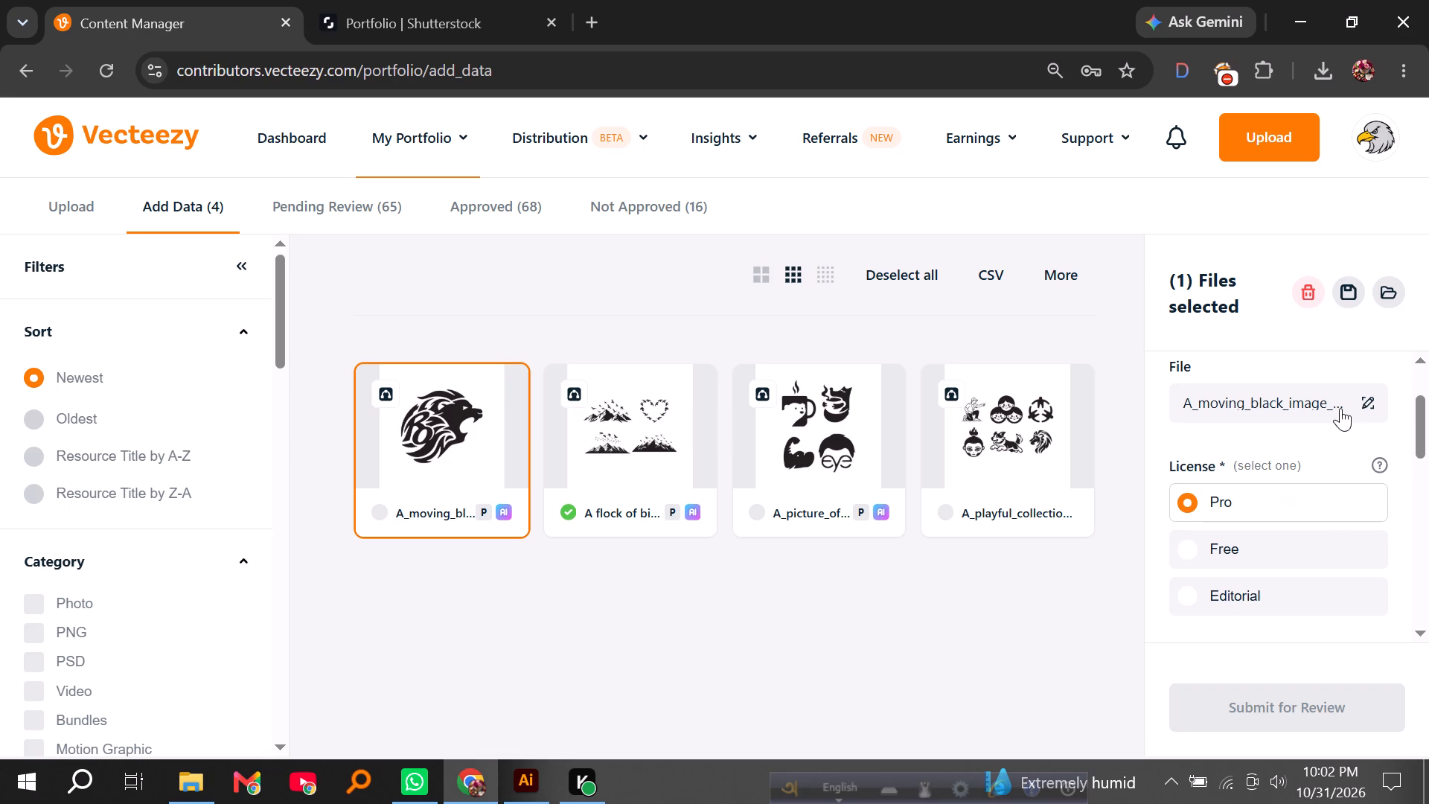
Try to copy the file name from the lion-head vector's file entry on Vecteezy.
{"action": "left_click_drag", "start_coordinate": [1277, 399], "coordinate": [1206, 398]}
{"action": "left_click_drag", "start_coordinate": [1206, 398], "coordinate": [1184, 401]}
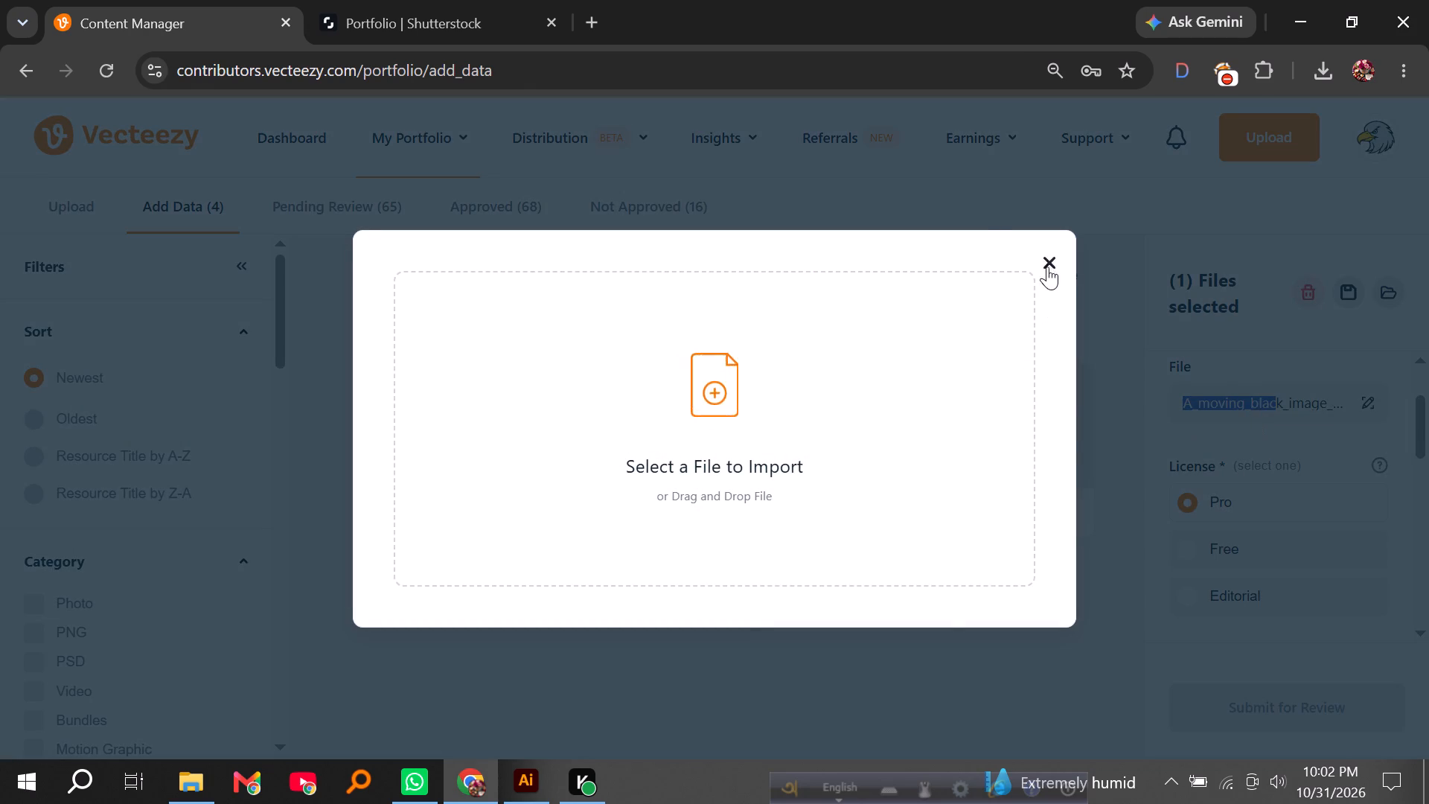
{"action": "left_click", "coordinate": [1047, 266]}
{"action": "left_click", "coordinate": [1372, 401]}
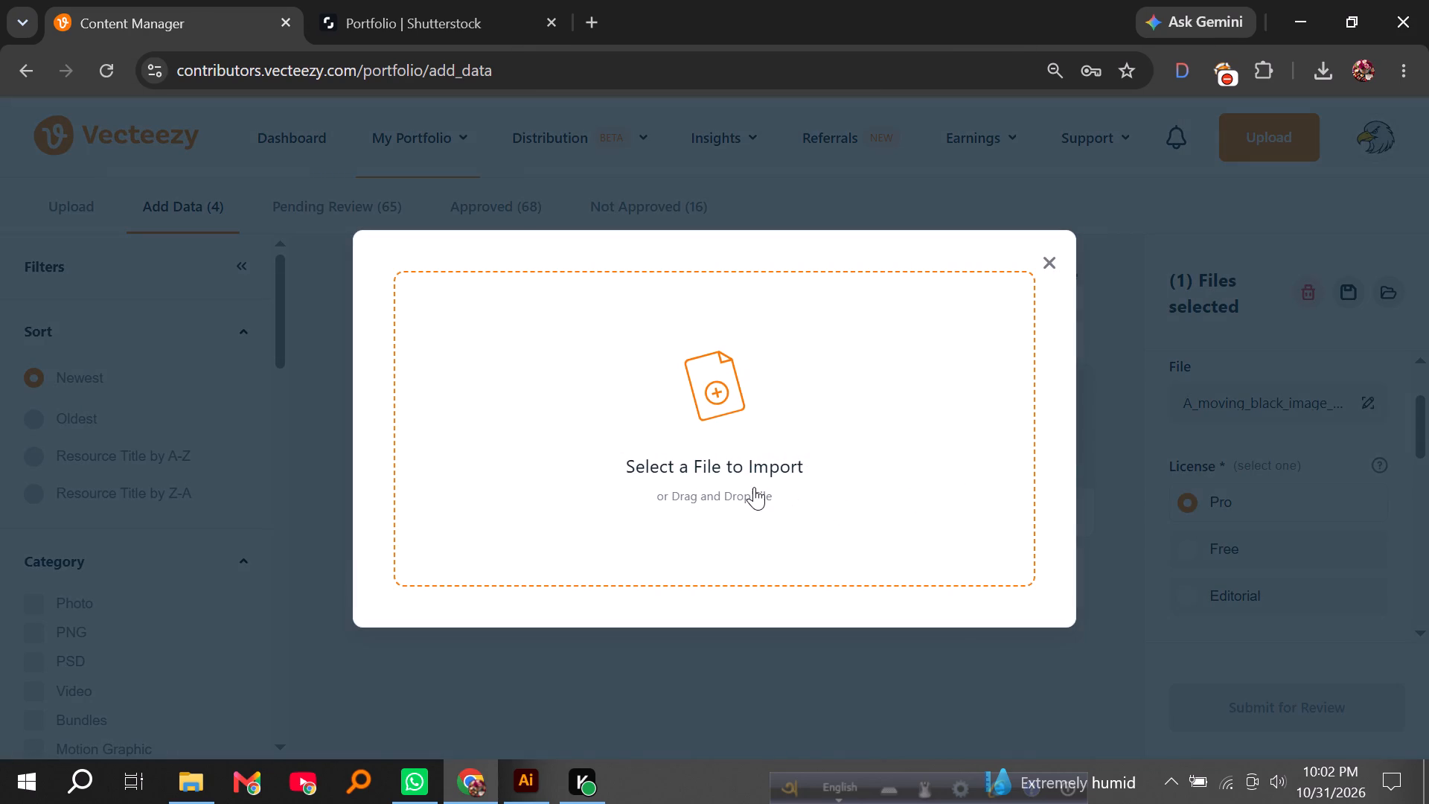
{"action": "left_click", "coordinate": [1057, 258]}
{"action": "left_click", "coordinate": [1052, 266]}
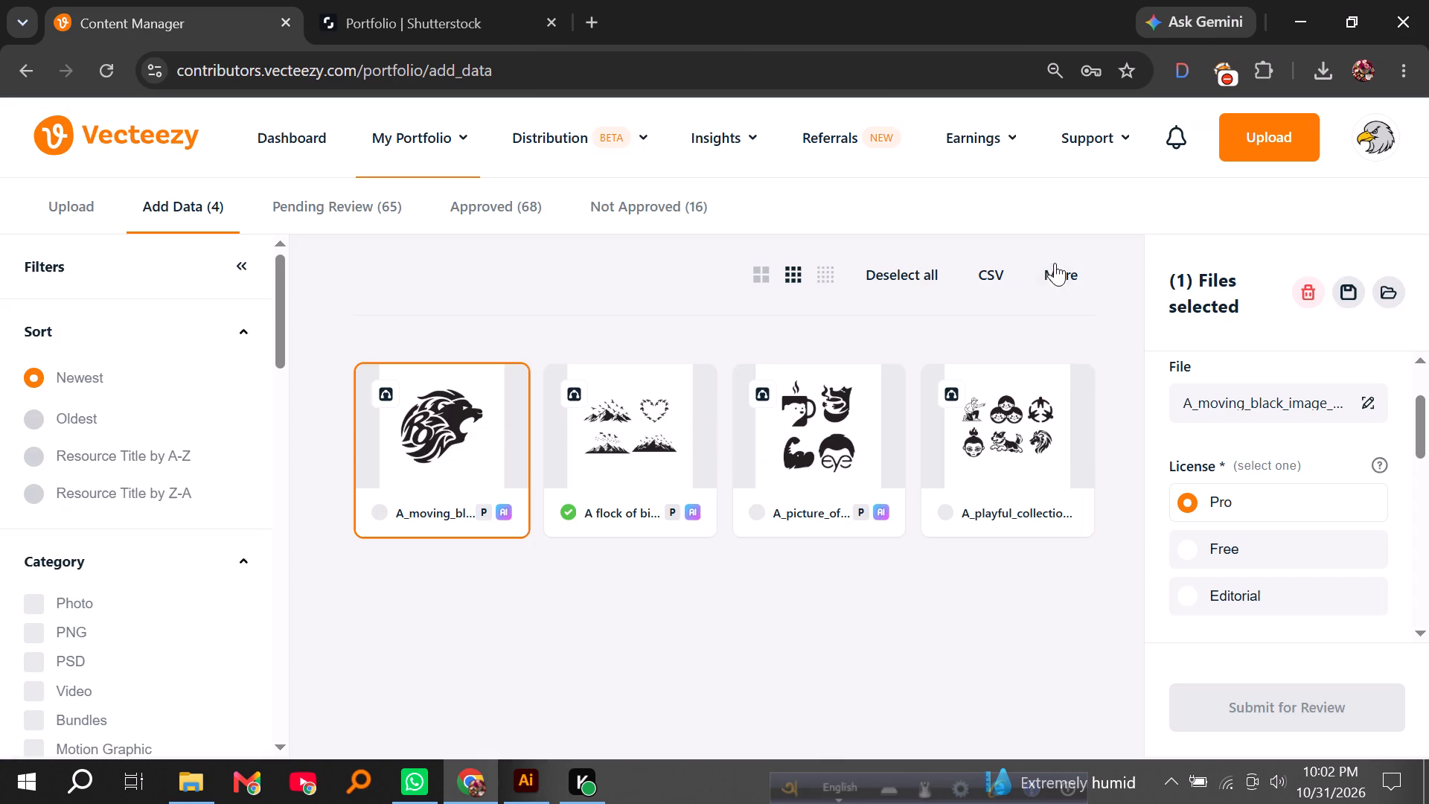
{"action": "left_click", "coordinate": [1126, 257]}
Open the axe, bird flock and lion's head EPS files from the Pictures folder in Illustrator to identify the lion vector.
{"action": "left_click", "coordinate": [194, 784]}
{"action": "scroll", "coordinate": [485, 214], "scroll_direction": "up", "scroll_amount": 1}
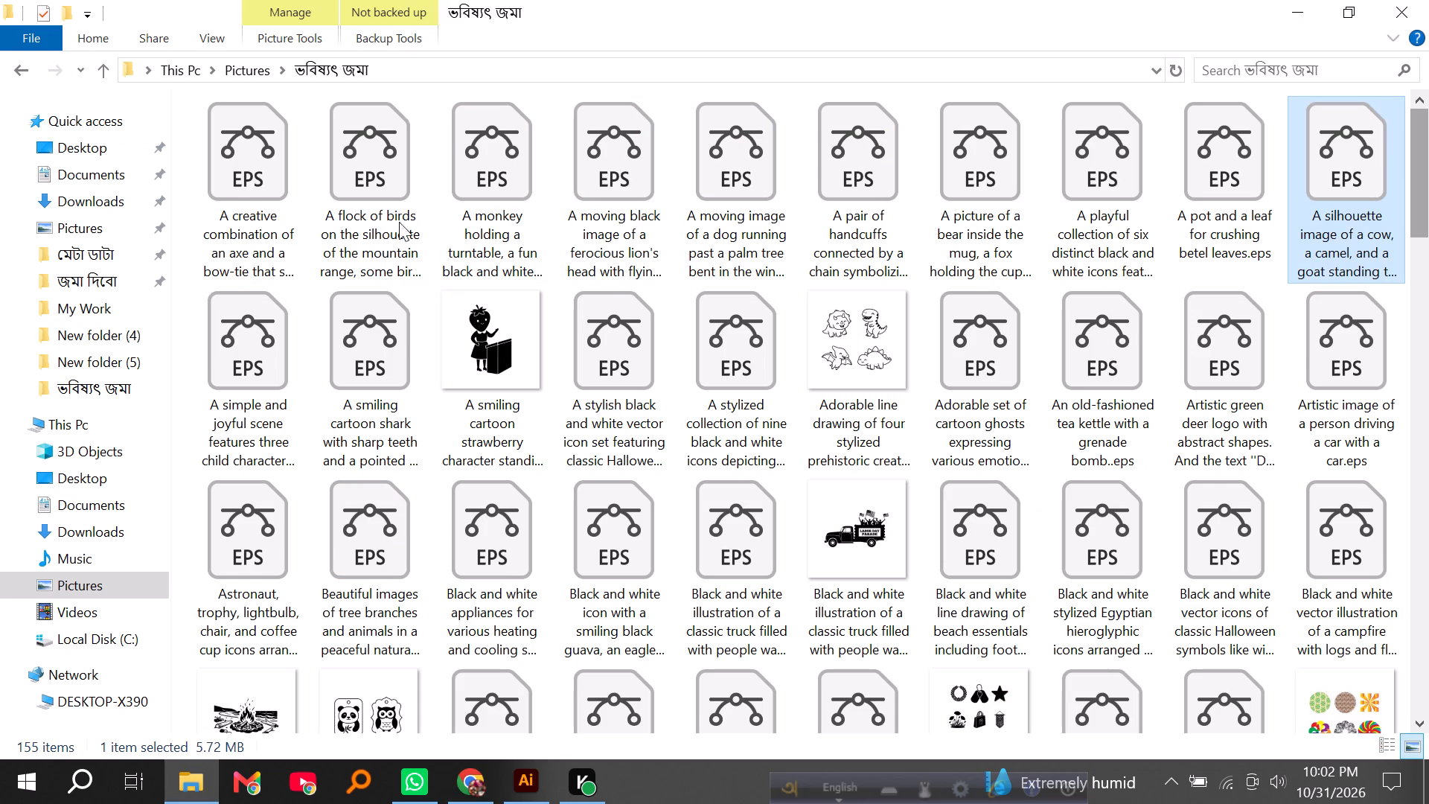
{"action": "double_click", "coordinate": [225, 189]}
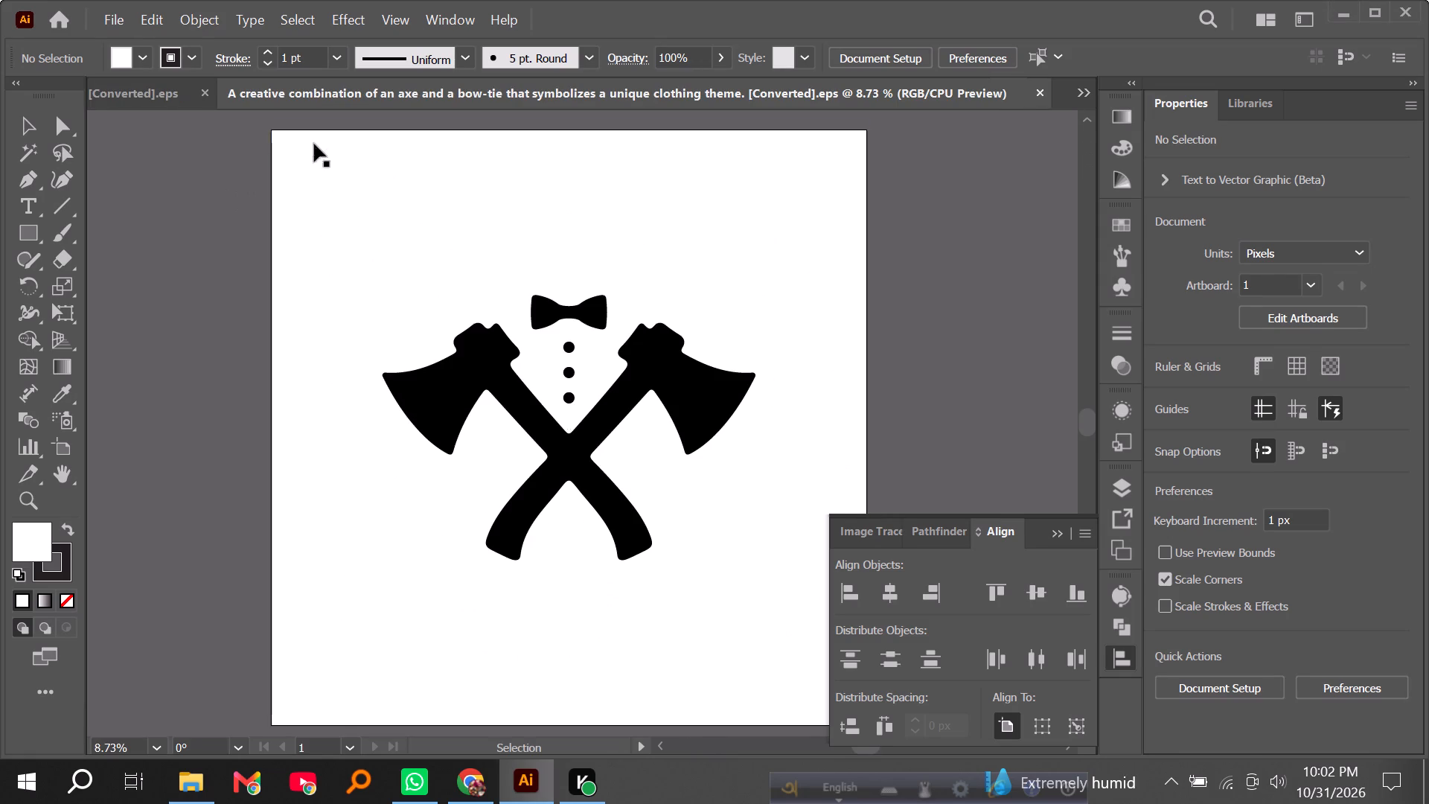
{"action": "left_click", "coordinate": [205, 92]}
{"action": "left_click", "coordinate": [191, 785]}
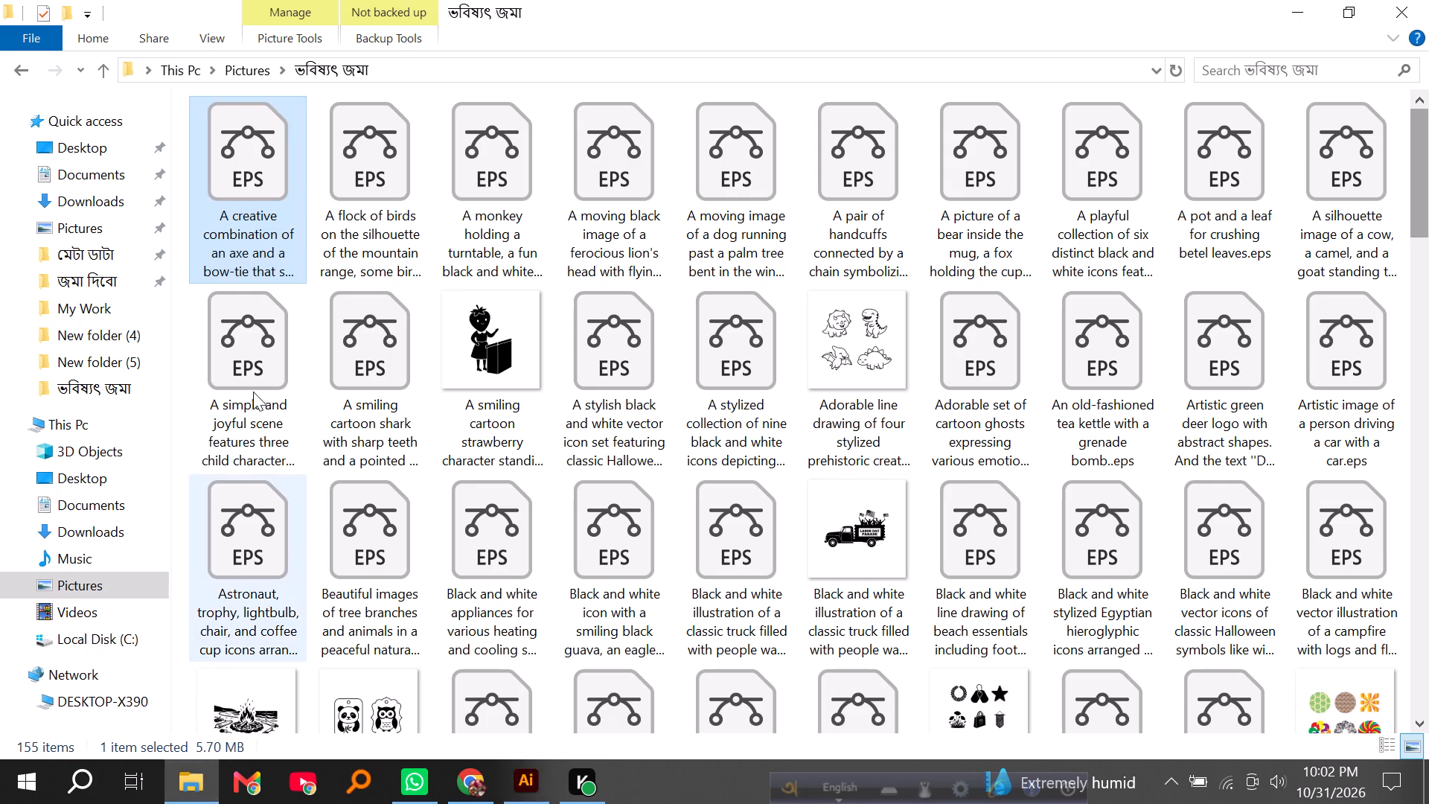
{"action": "double_click", "coordinate": [420, 200]}
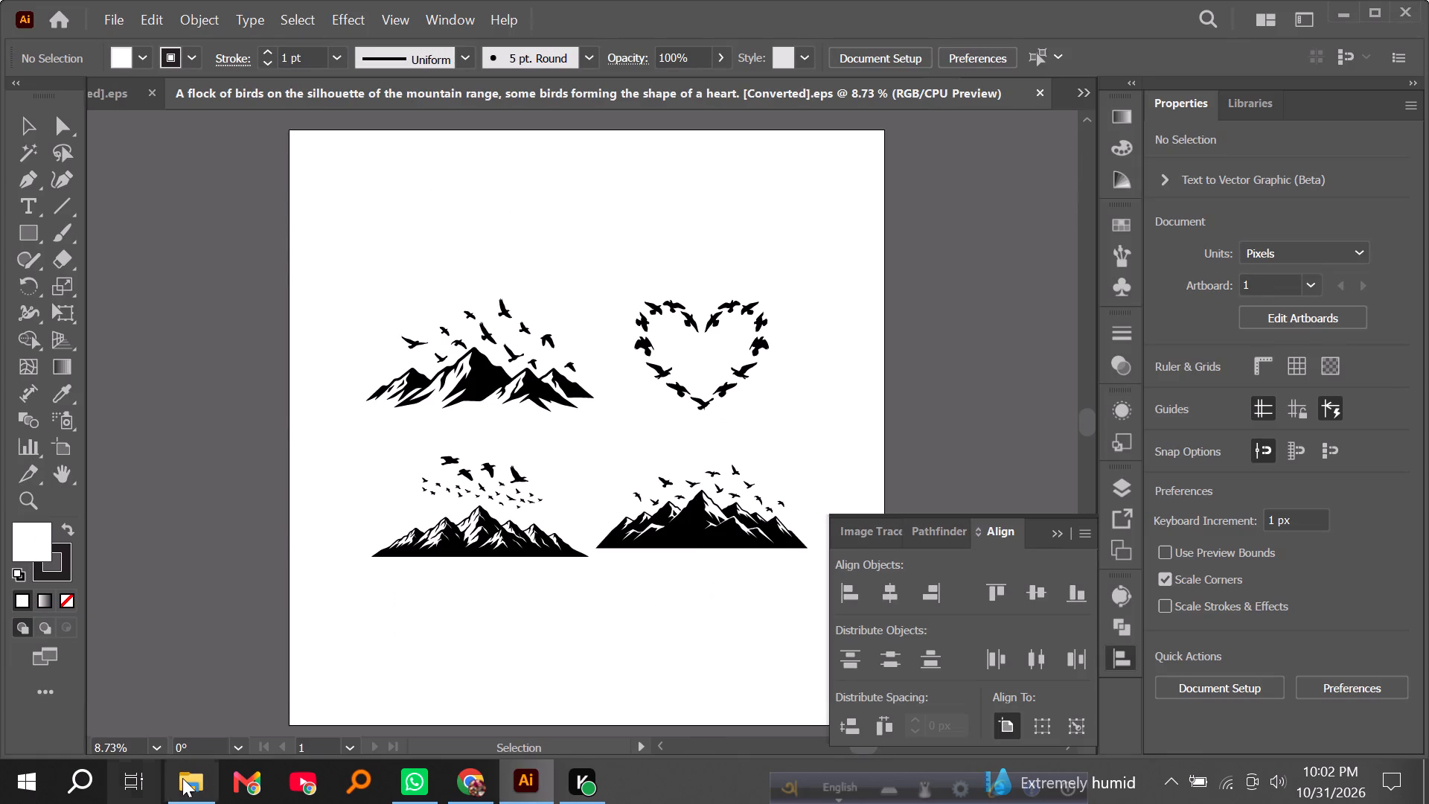
{"action": "left_click", "coordinate": [182, 777]}
{"action": "double_click", "coordinate": [586, 205]}
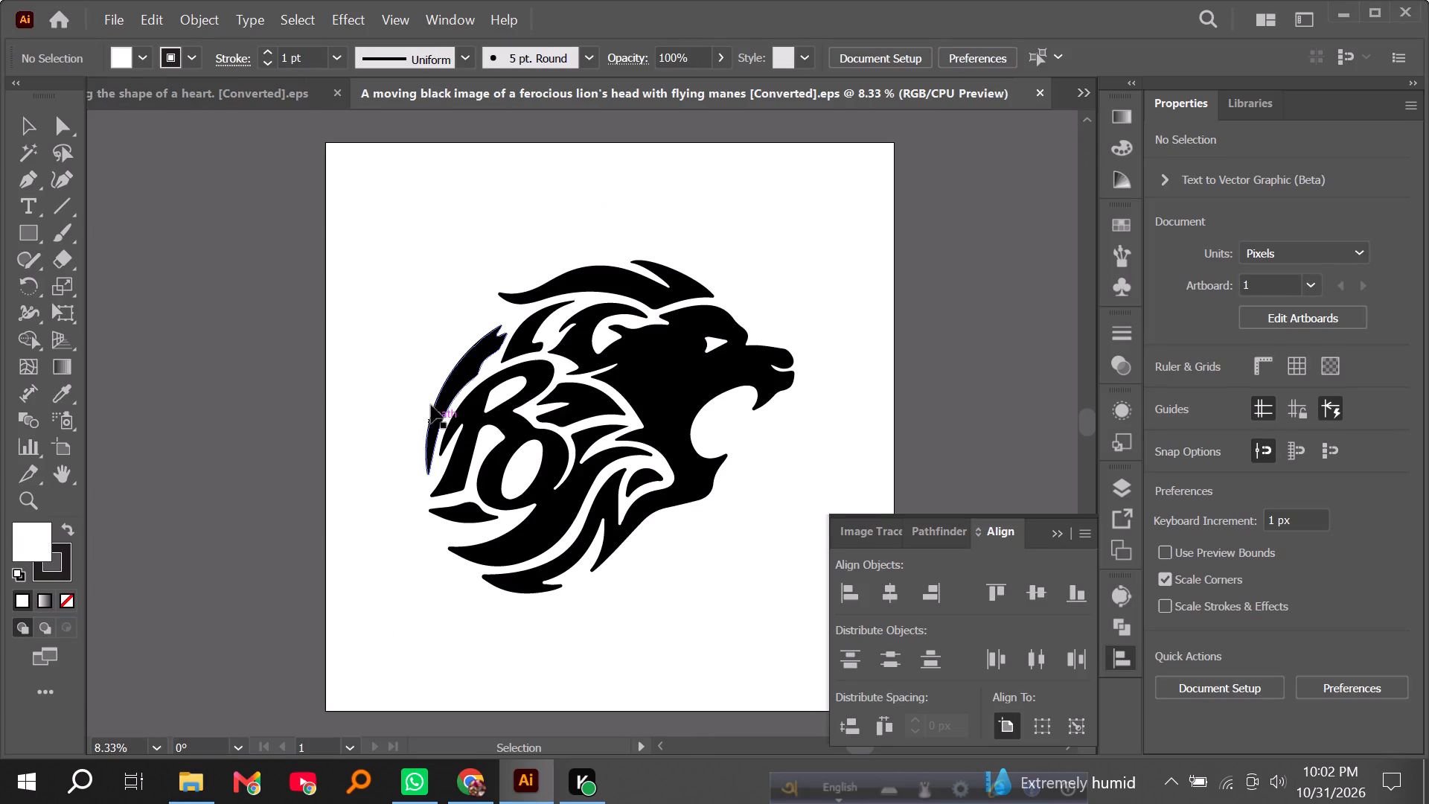
Copy the lion EPS file's name, "A moving black image of a ferocious lion's head with flying manes", and search the Shutterstock catalog for it.
{"action": "left_click", "coordinate": [179, 797]}
{"action": "left_click", "coordinate": [599, 221]}
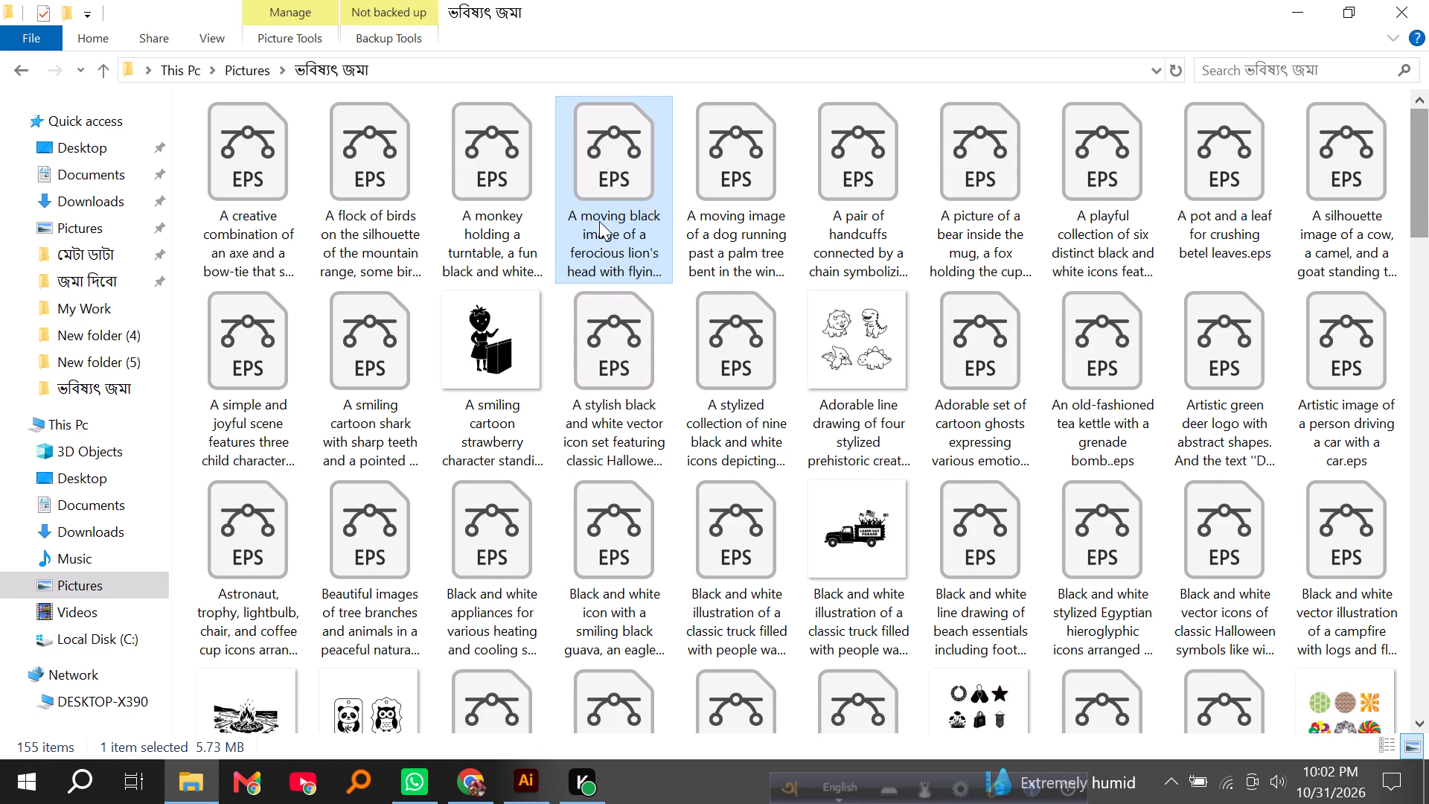
{"action": "key", "text": "ctrl+c"}
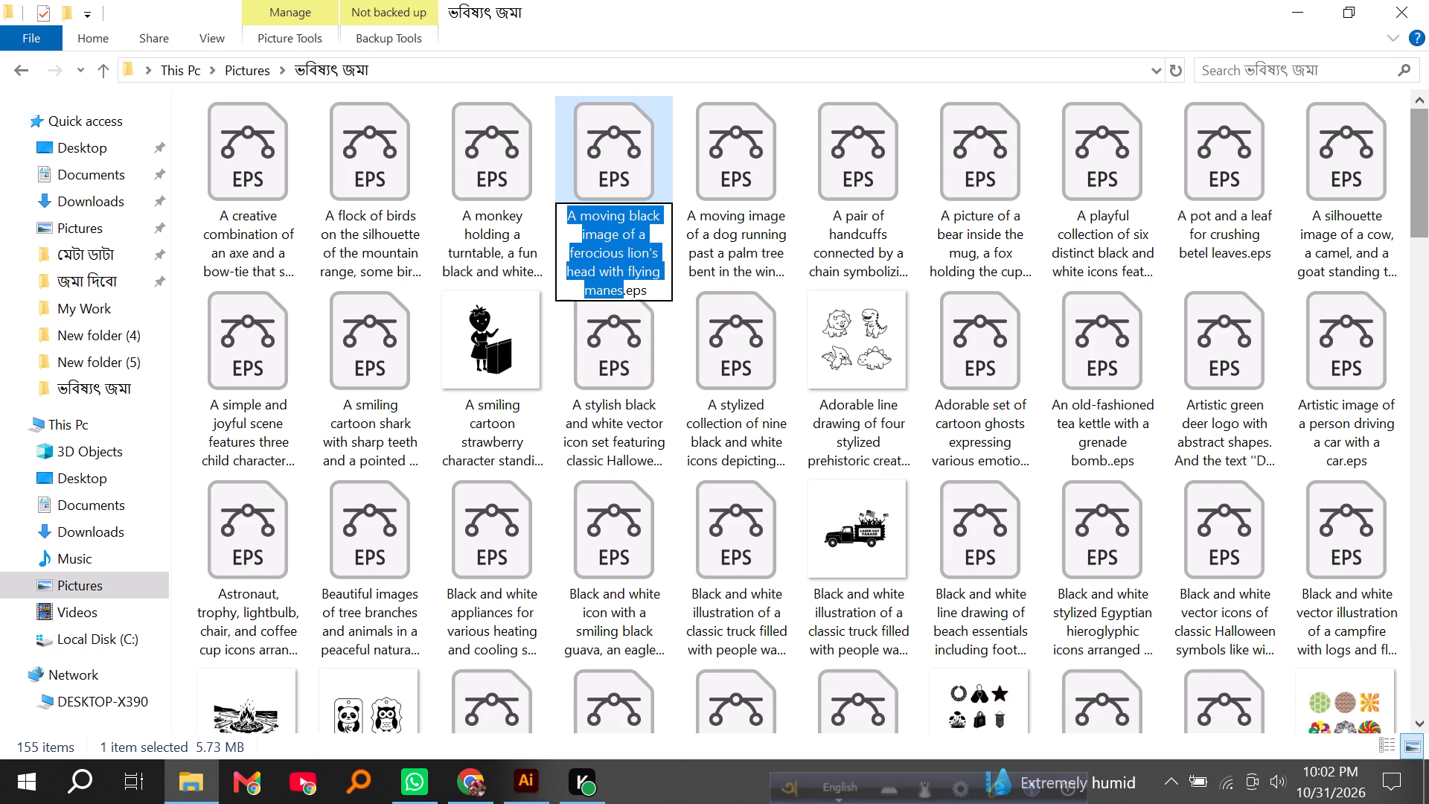
{"action": "left_click", "coordinate": [464, 792]}
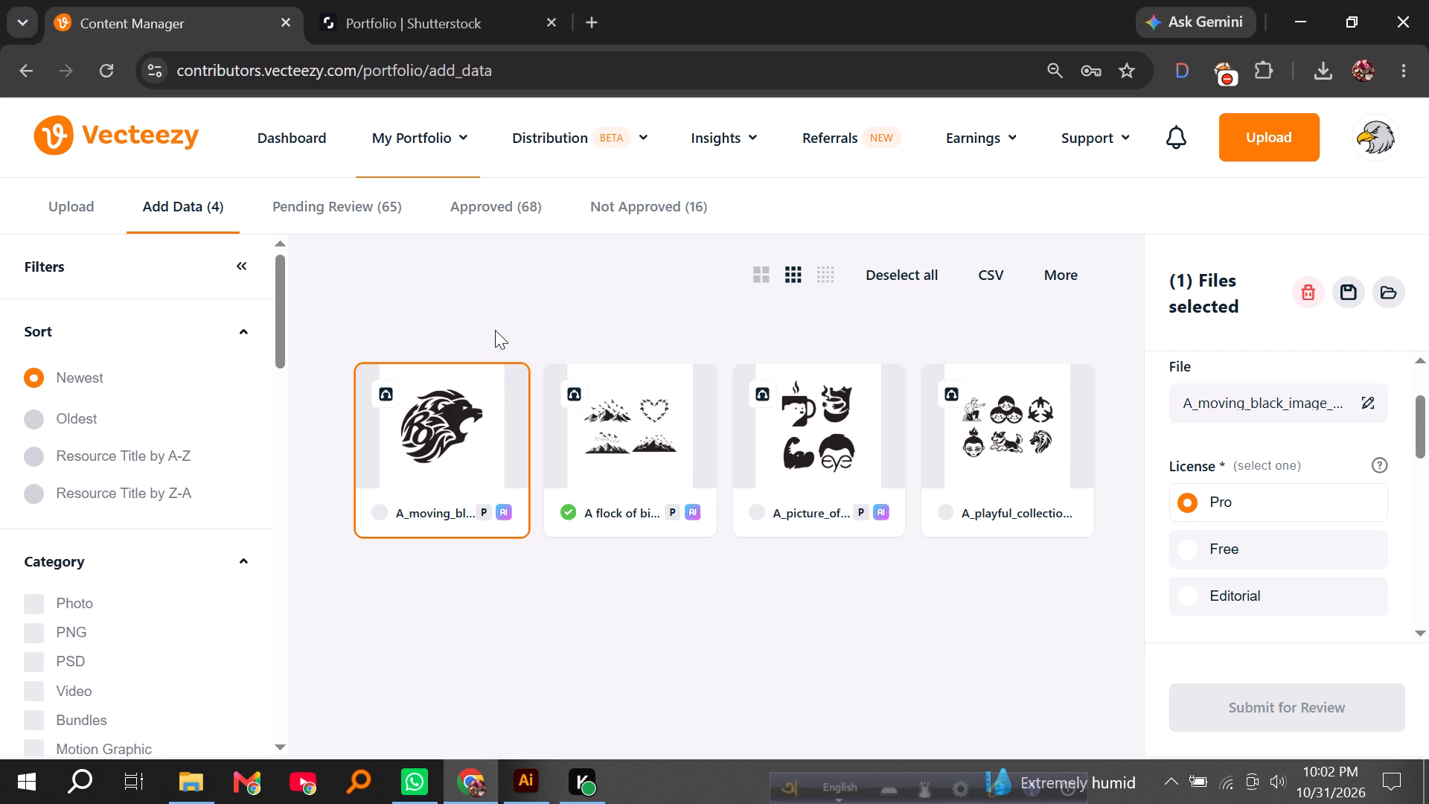
{"action": "left_click", "coordinate": [448, 0]}
{"action": "left_click", "coordinate": [645, 366]}
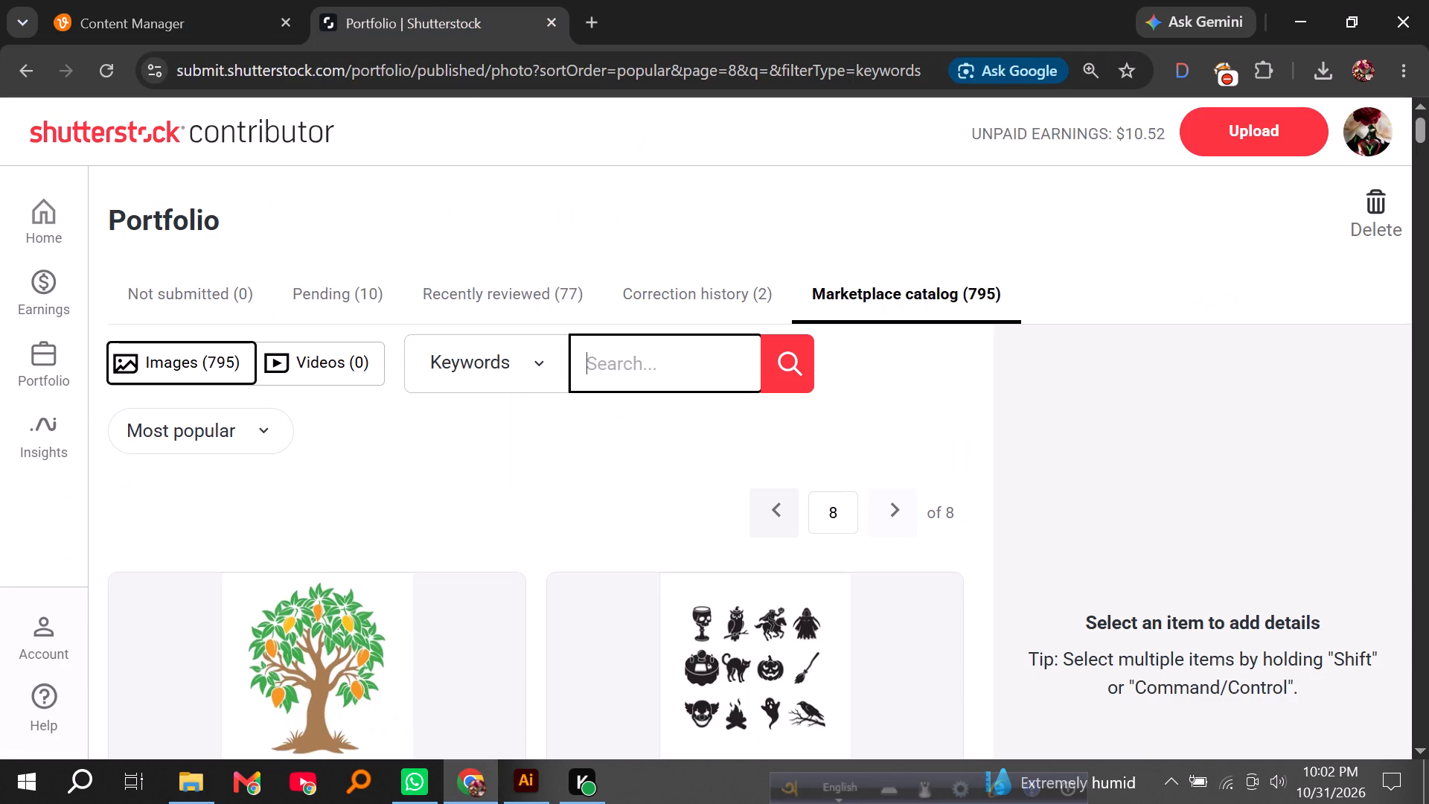
{"action": "key", "text": "ctrl+v"}
{"action": "key", "text": "Return"}
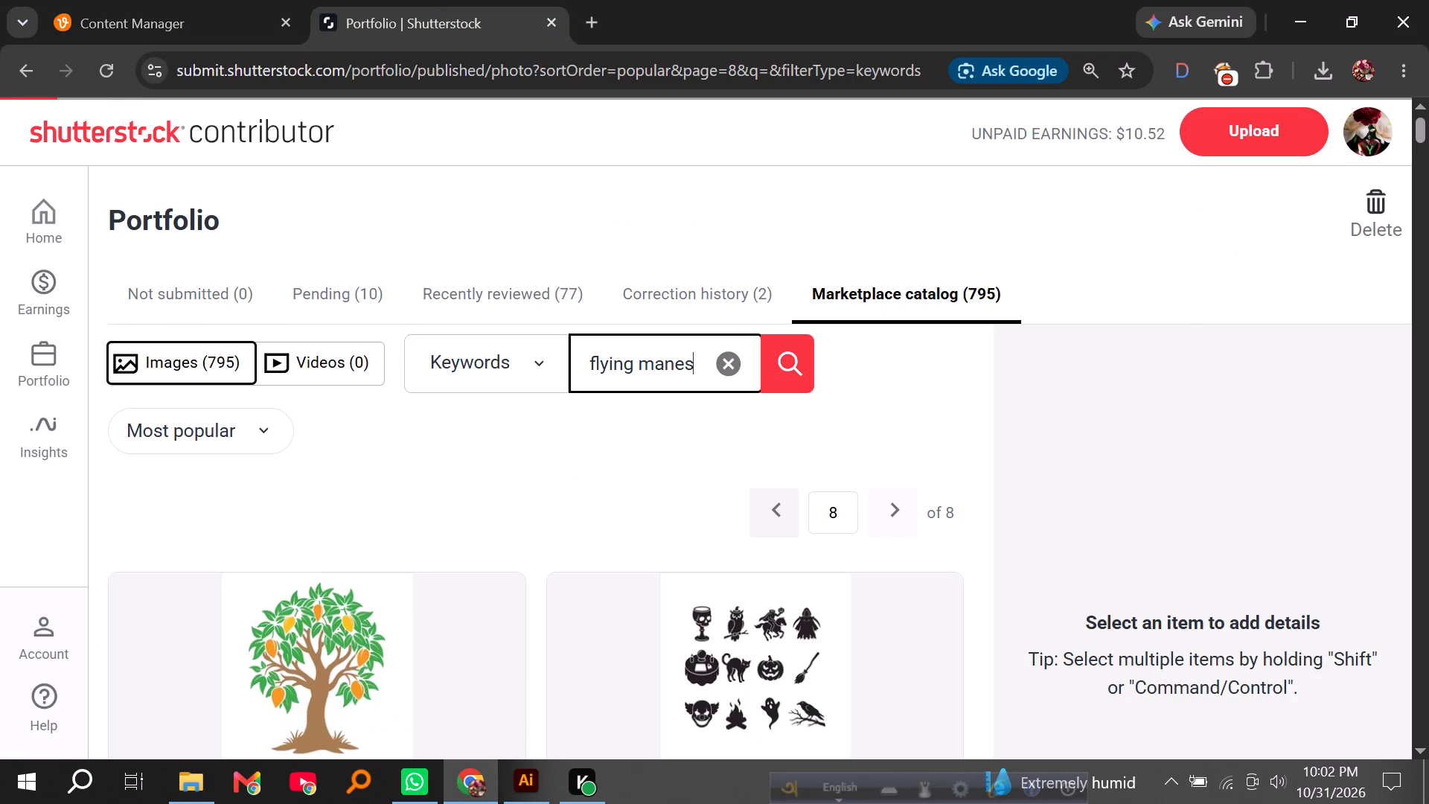
{"action": "key", "text": "Return"}
{"action": "key", "text": "BackSpace"}
{"action": "key", "text": "BackSpace"}
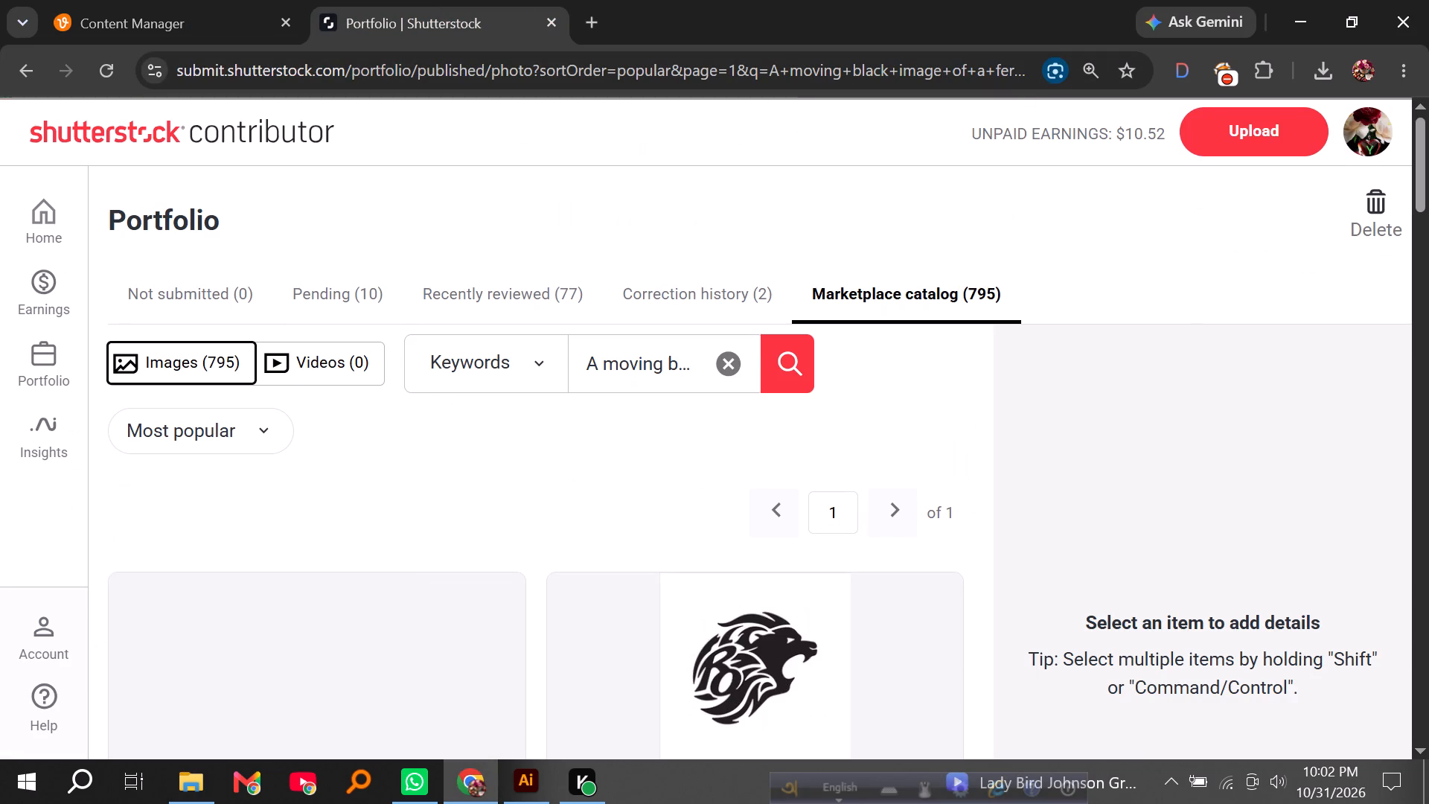
{"action": "key", "text": "BackSpace"}
{"action": "scroll", "coordinate": [634, 426], "scroll_direction": "down", "scroll_amount": 4}
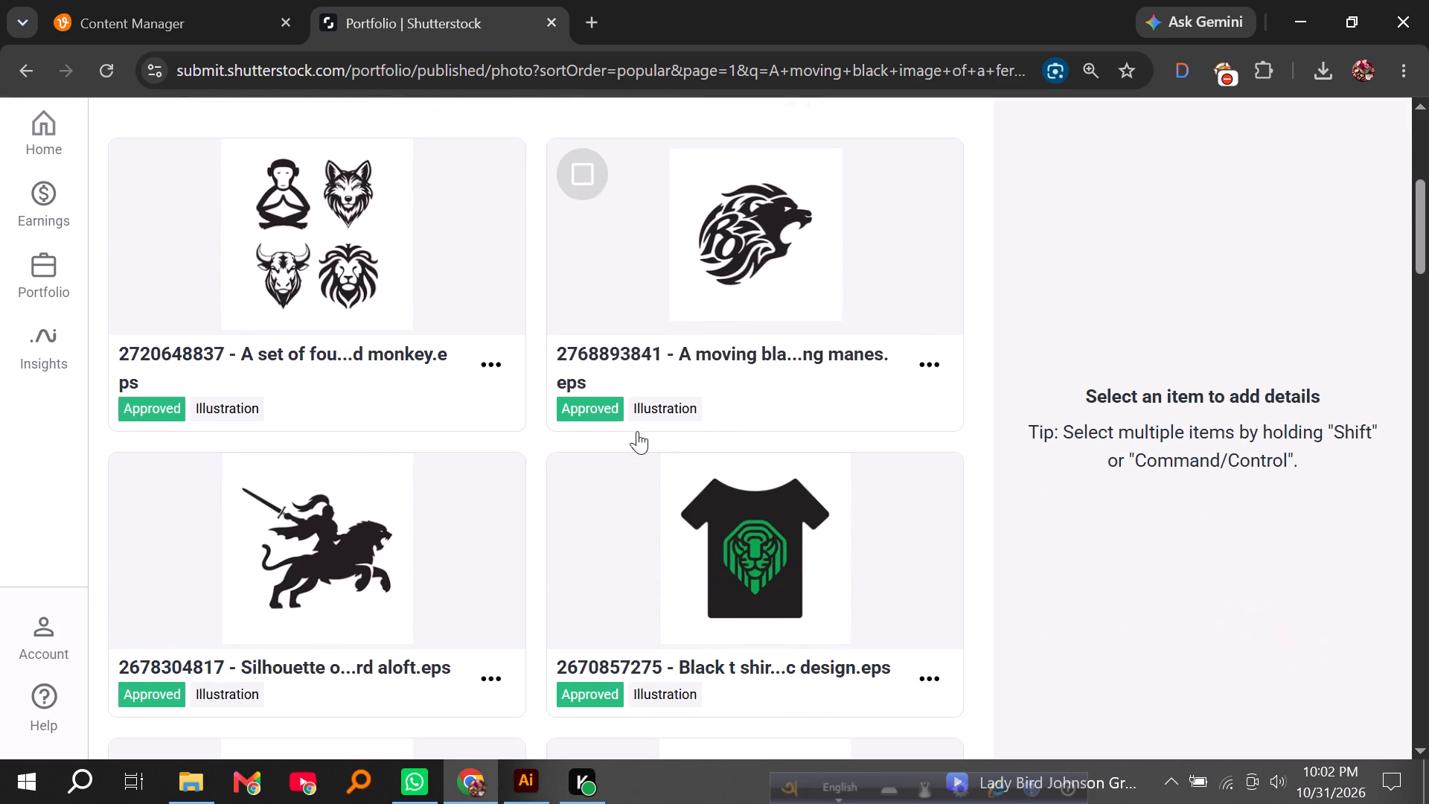
Copy the lion-head illustration's Shutterstock description, "A moving black image of a ferocious lion's head with flying manes", into the Vecteezy lion vector's title.
{"action": "left_click", "coordinate": [773, 246]}
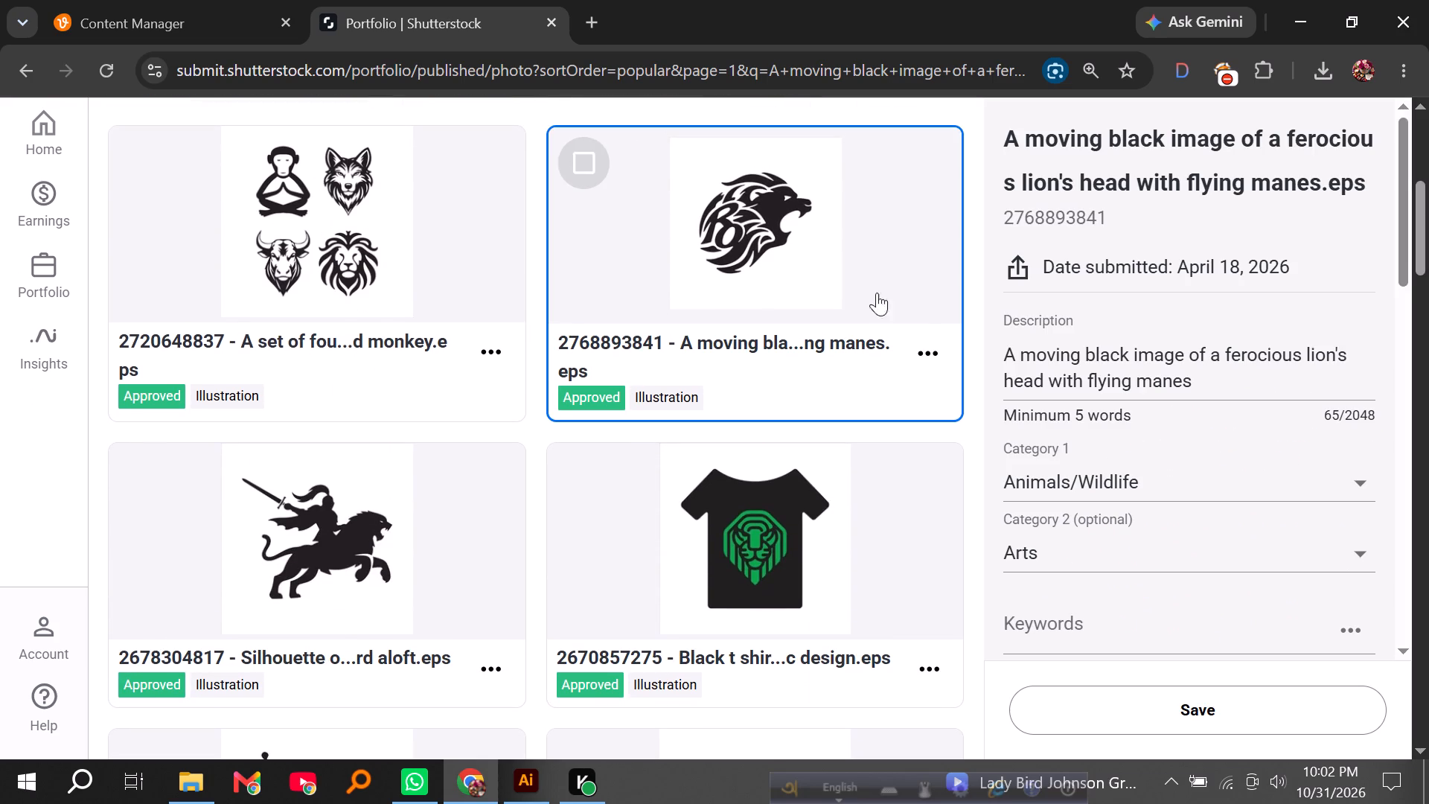
{"action": "triple_click", "coordinate": [1045, 370]}
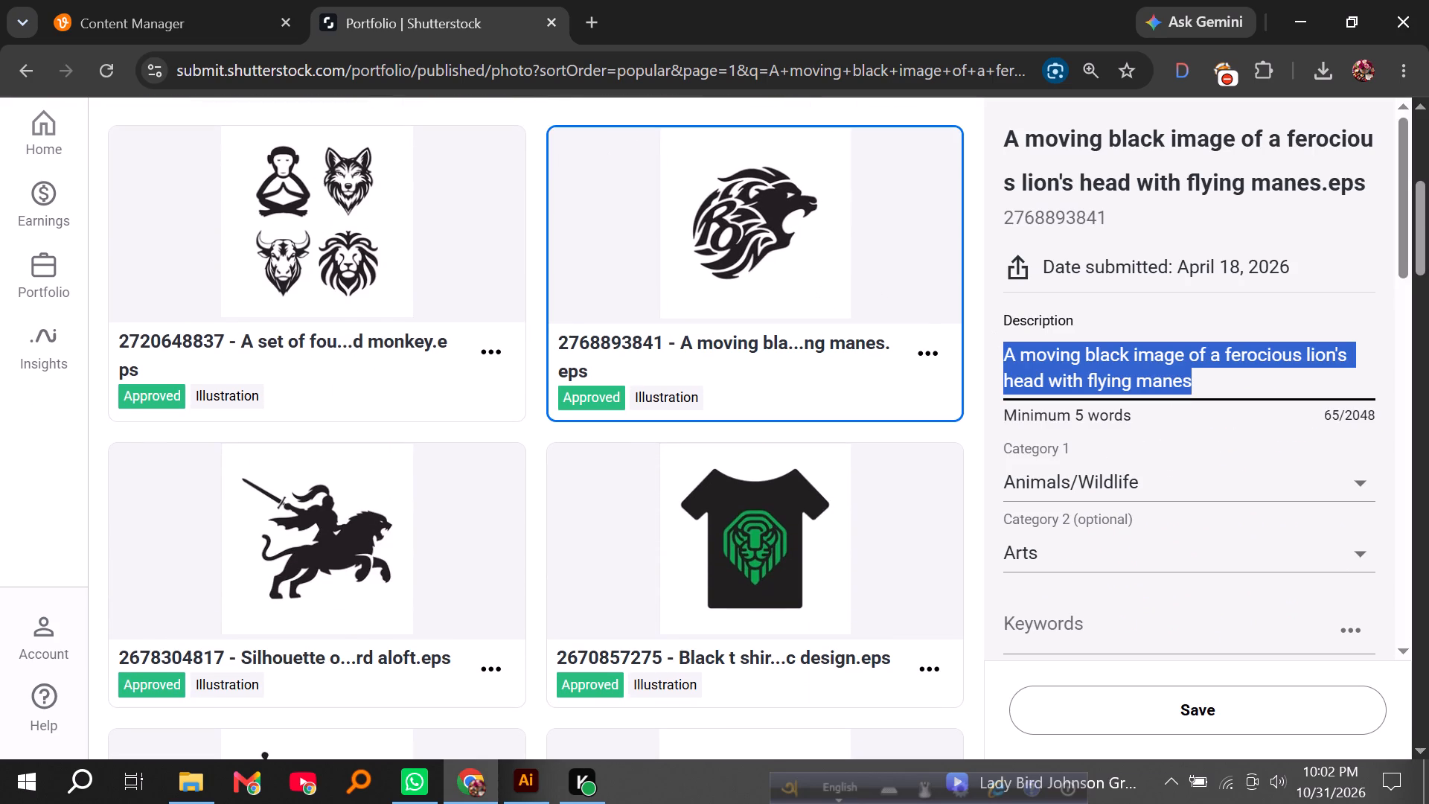
{"action": "key", "text": "ctrl+c"}
{"action": "left_click", "coordinate": [208, 0]}
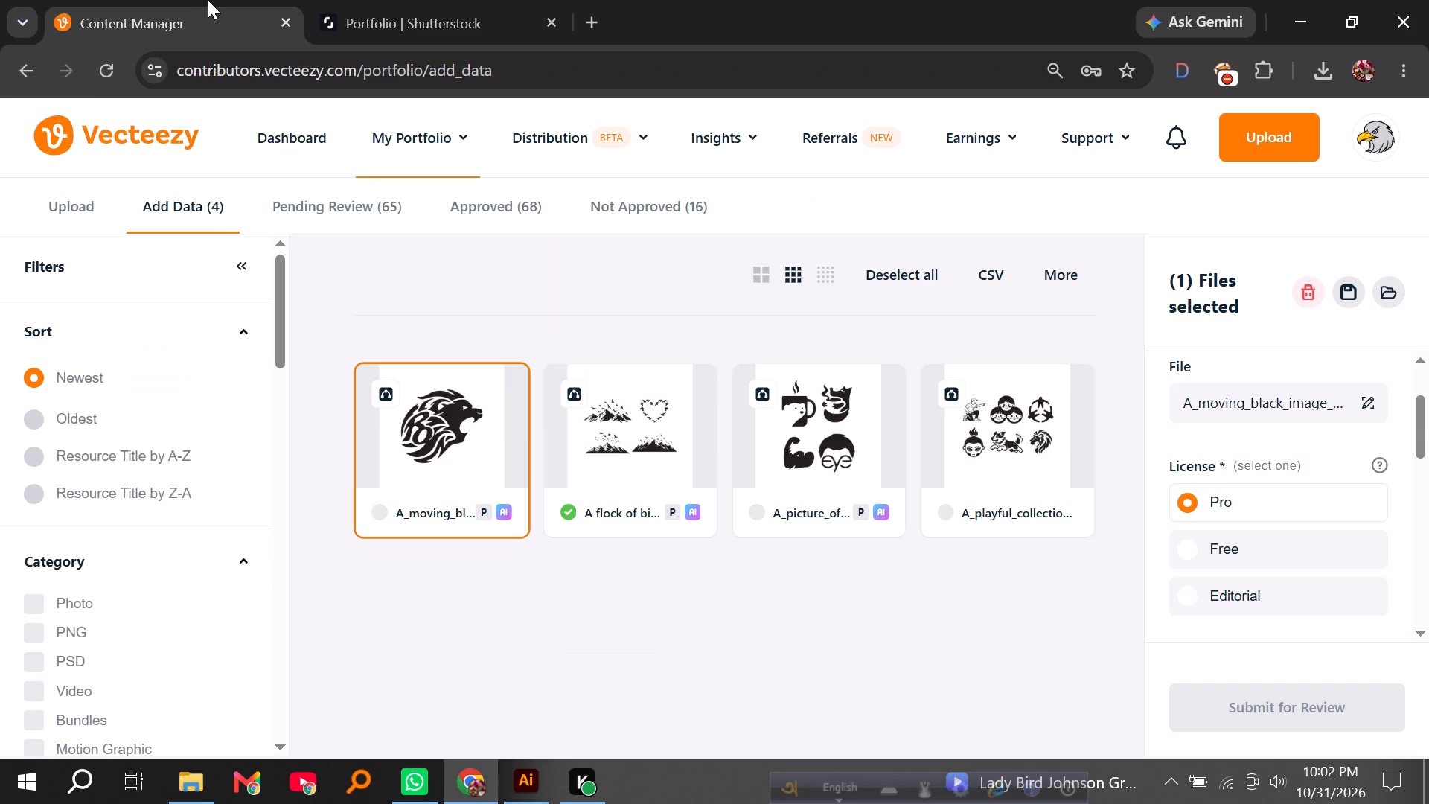
{"action": "scroll", "coordinate": [1241, 513], "scroll_direction": "down", "scroll_amount": 1}
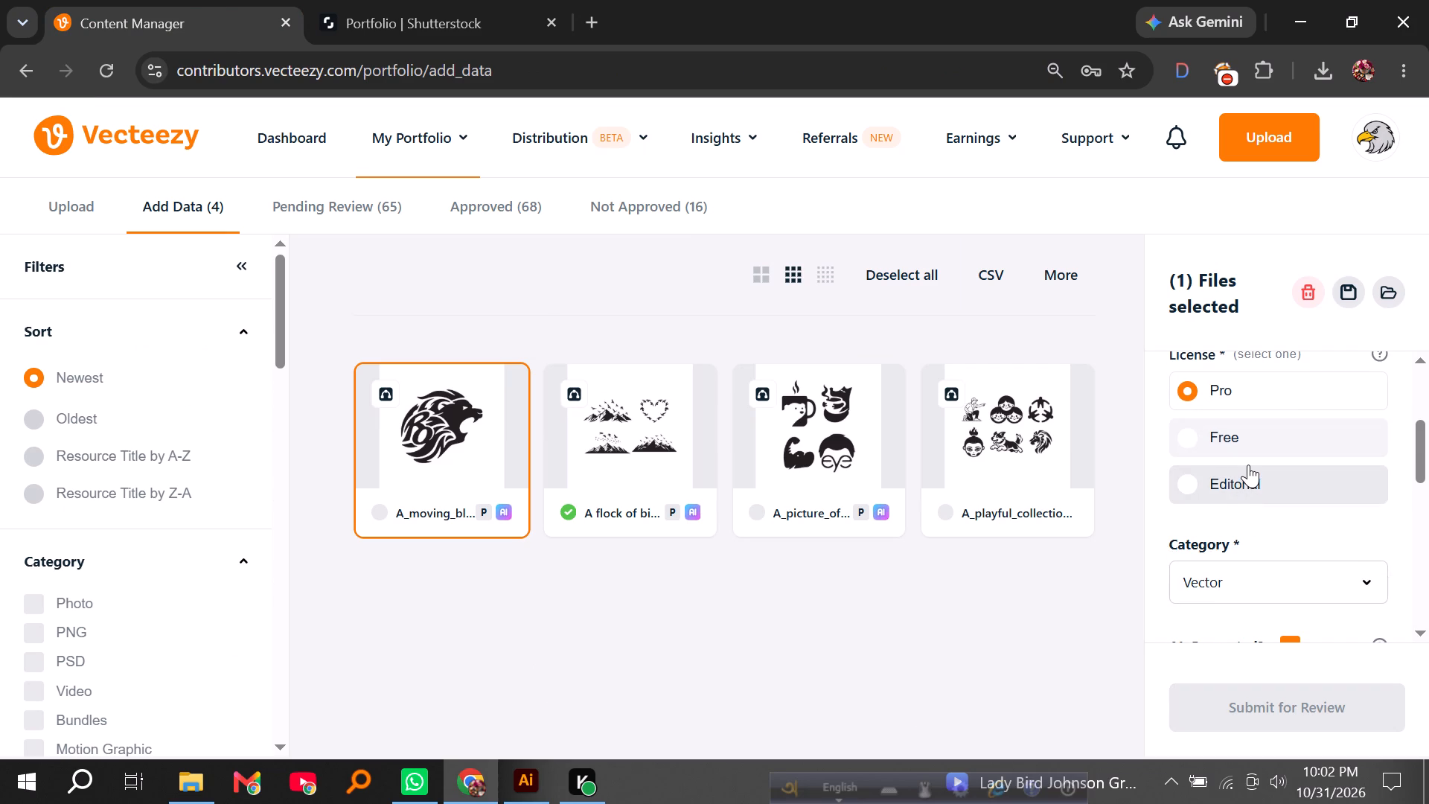
{"action": "scroll", "coordinate": [1254, 475], "scroll_direction": "down", "scroll_amount": 3}
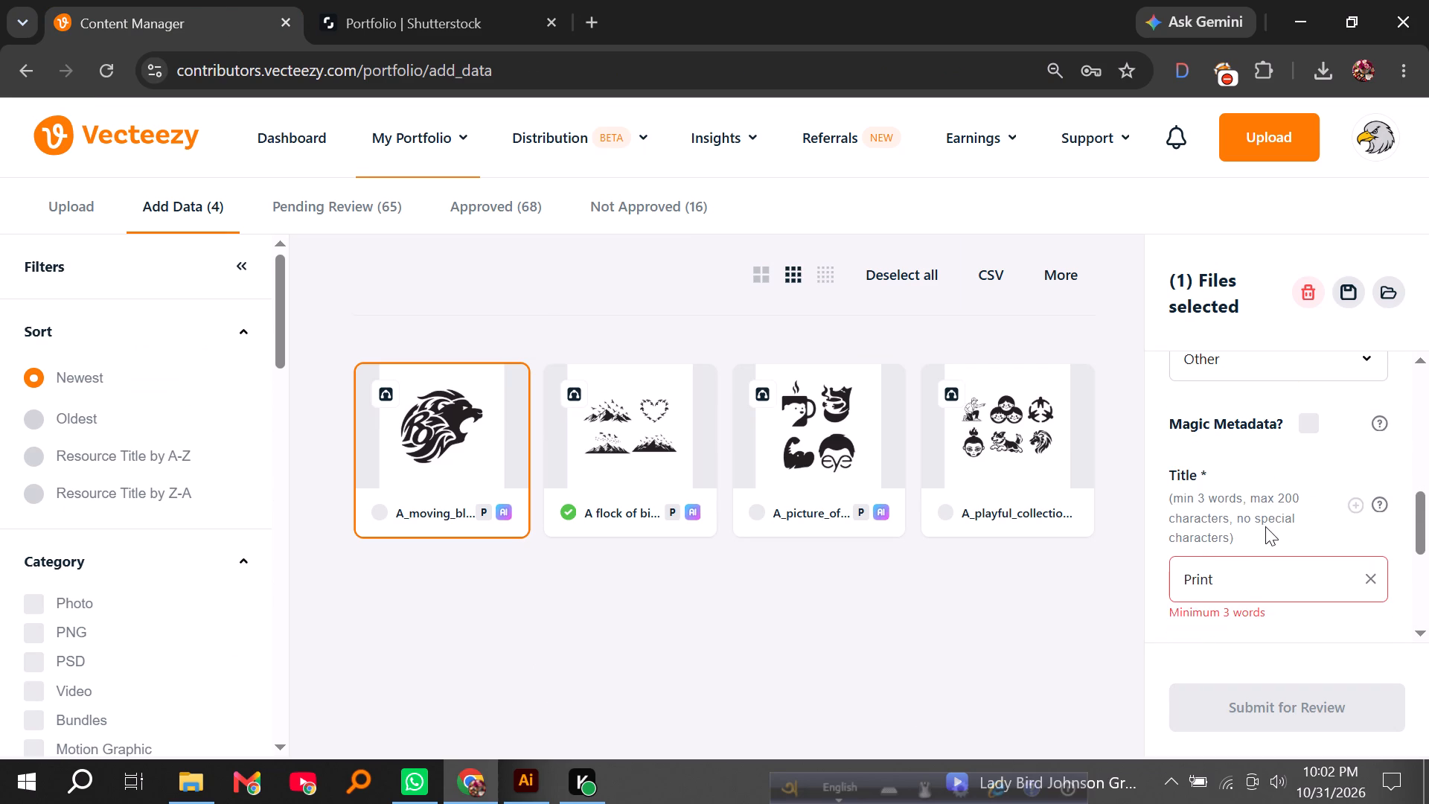
{"action": "left_click_drag", "start_coordinate": [1248, 575], "coordinate": [1067, 577]}
{"action": "key", "text": "ctrl+v"}
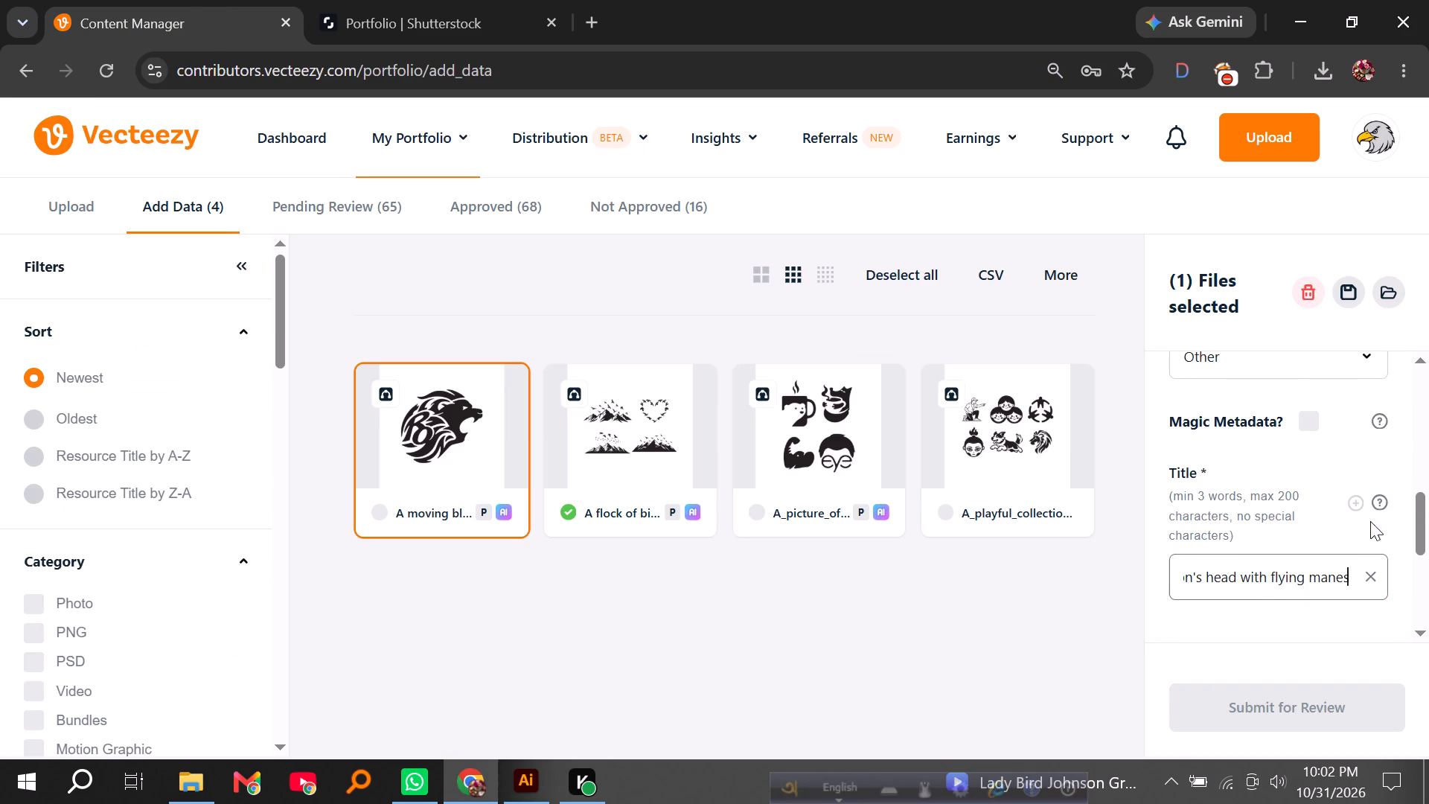
Copy all keywords from the Shutterstock lion-head illustration and paste them as the Vecteezy lion vector's keywords.
{"action": "scroll", "coordinate": [1374, 526], "scroll_direction": "down", "scroll_amount": 3}
{"action": "left_click", "coordinate": [1294, 532]}
{"action": "left_click", "coordinate": [409, 0]}
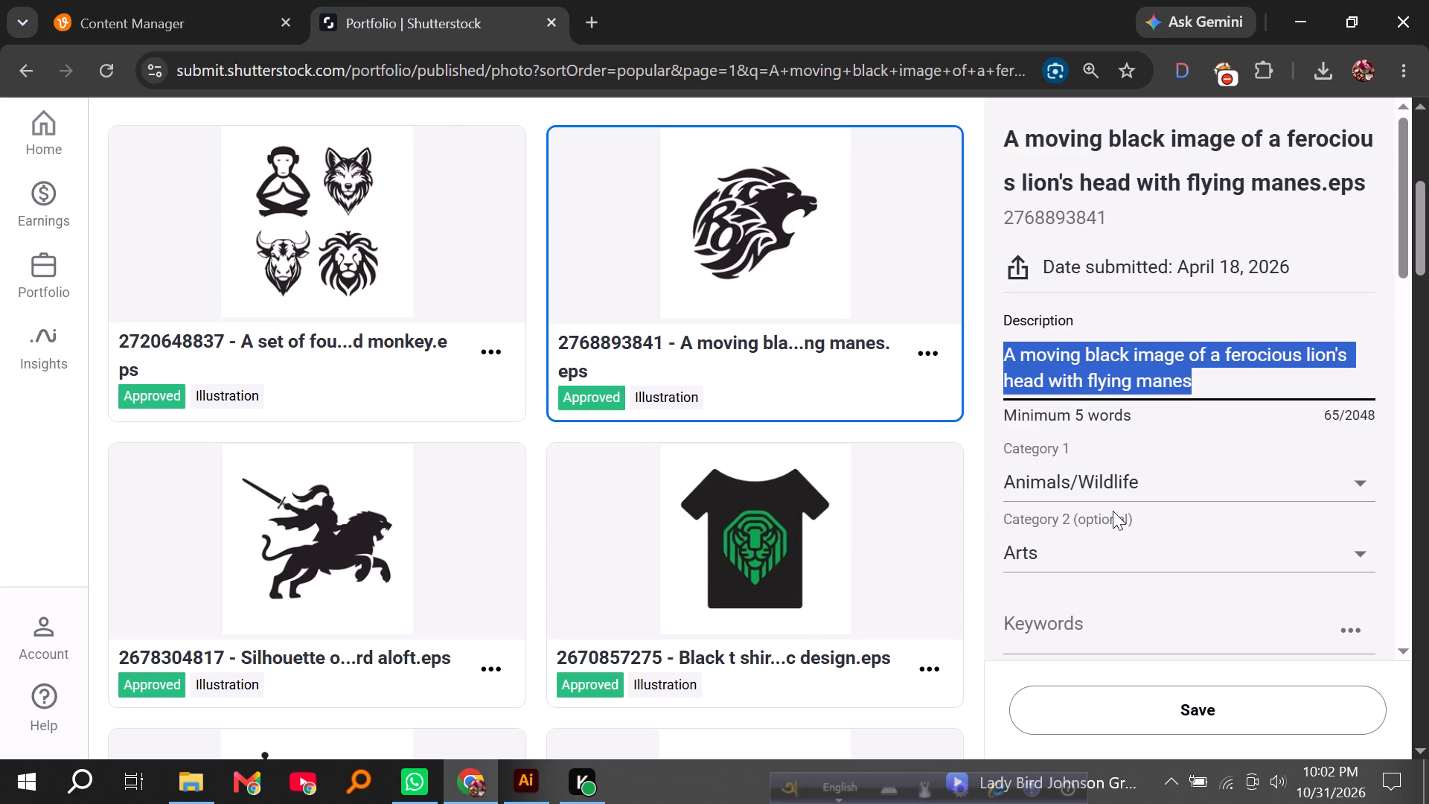
{"action": "scroll", "coordinate": [1152, 510], "scroll_direction": "down", "scroll_amount": 1}
{"action": "left_click", "coordinate": [1342, 513]}
{"action": "left_click", "coordinate": [1289, 565]}
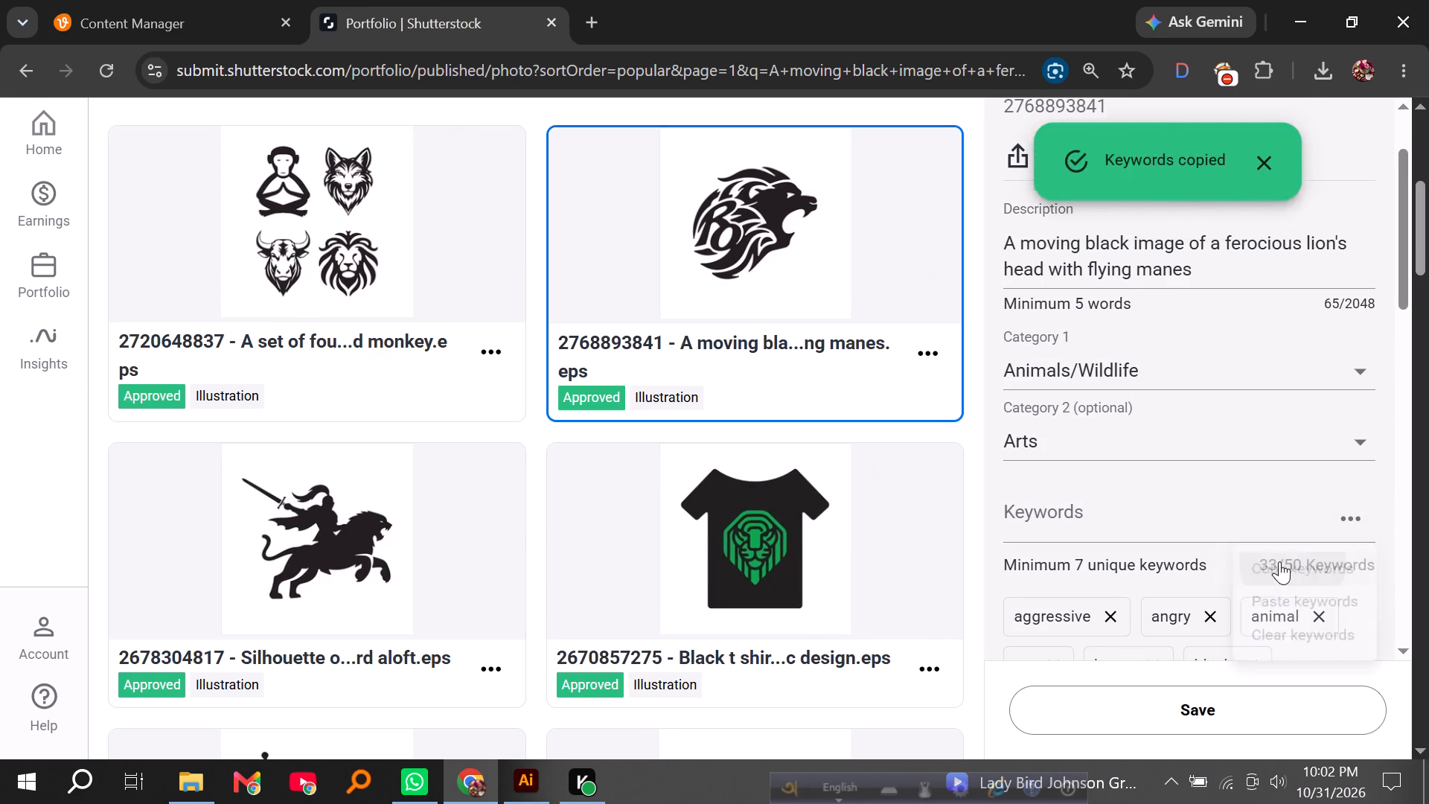
{"action": "left_click", "coordinate": [162, 0]}
{"action": "left_click", "coordinate": [1227, 475]}
{"action": "key", "text": "ctrl+v"}
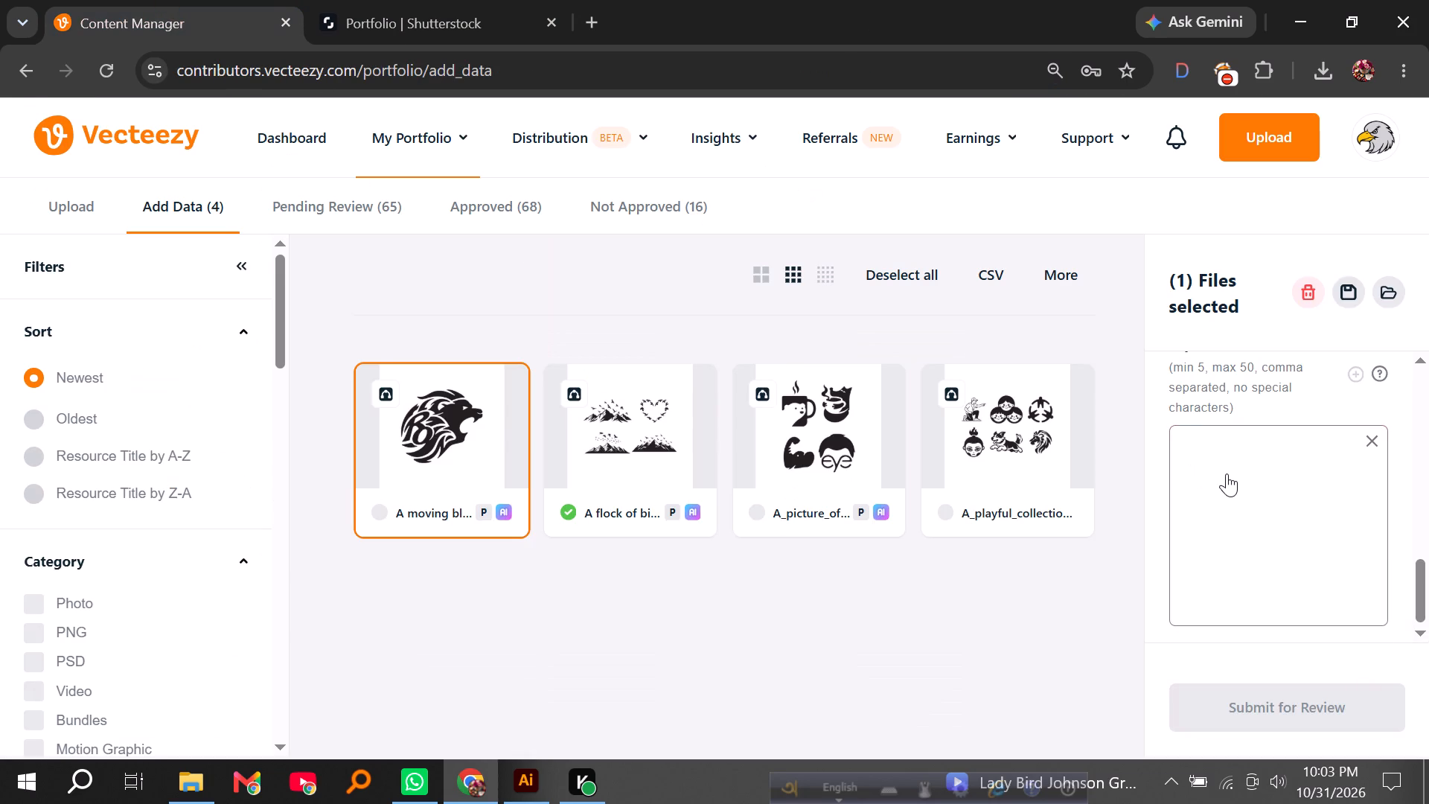
Remove the keyword "vector" from the lion-head vector's keywords and save its data.
{"action": "scroll", "coordinate": [1317, 501], "scroll_direction": "down", "scroll_amount": 5}
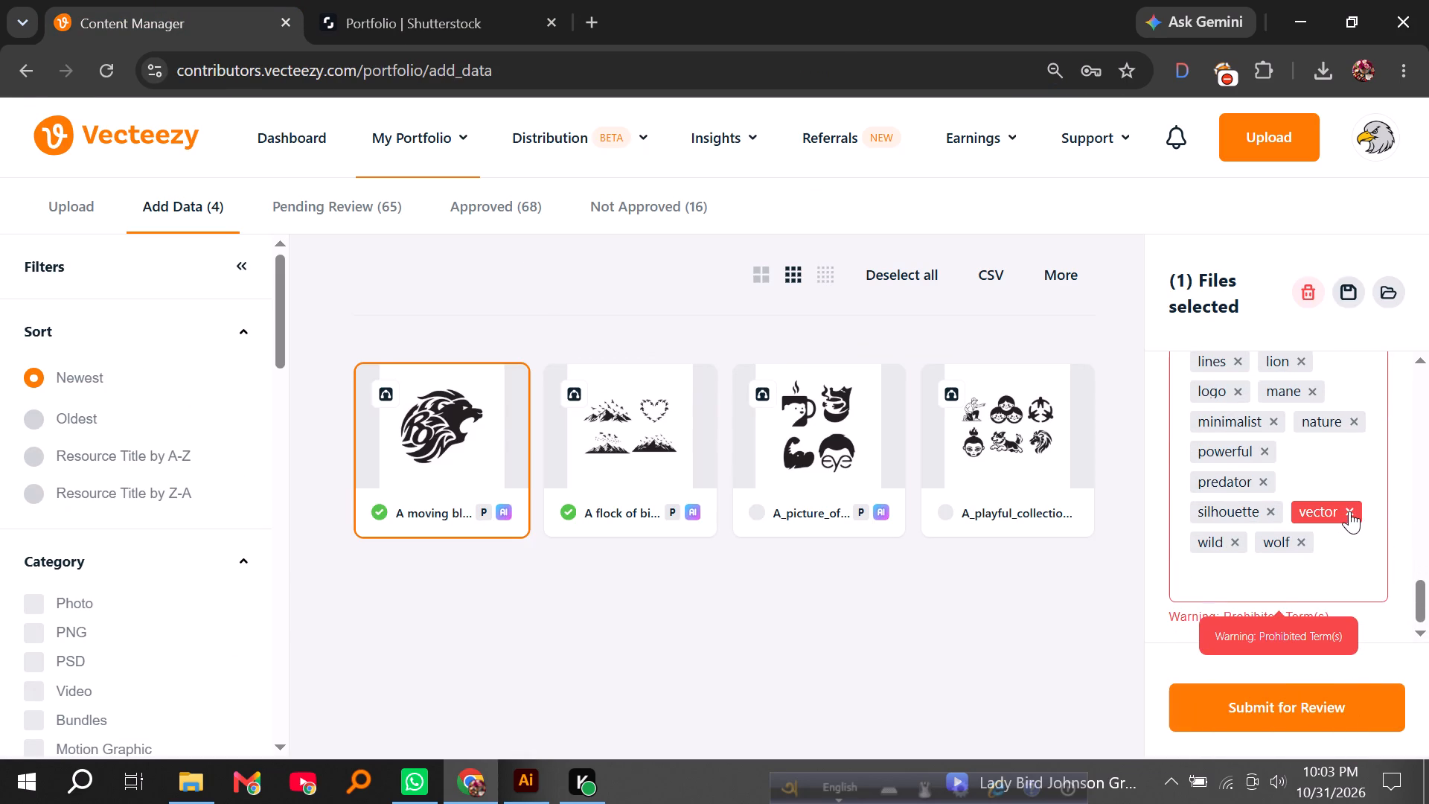
{"action": "left_click", "coordinate": [1349, 511]}
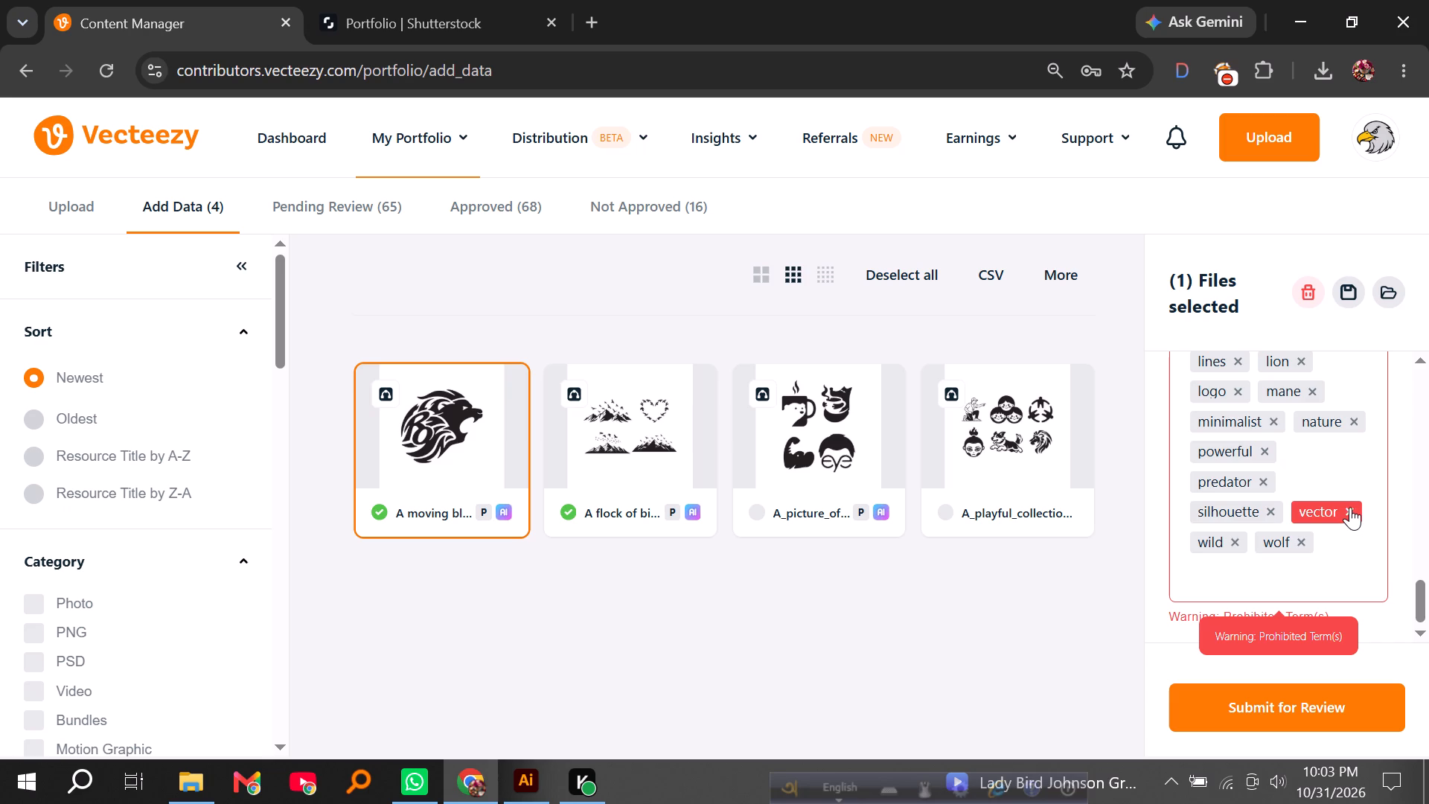
{"action": "left_click", "coordinate": [1350, 507]}
{"action": "left_click", "coordinate": [1344, 287]}
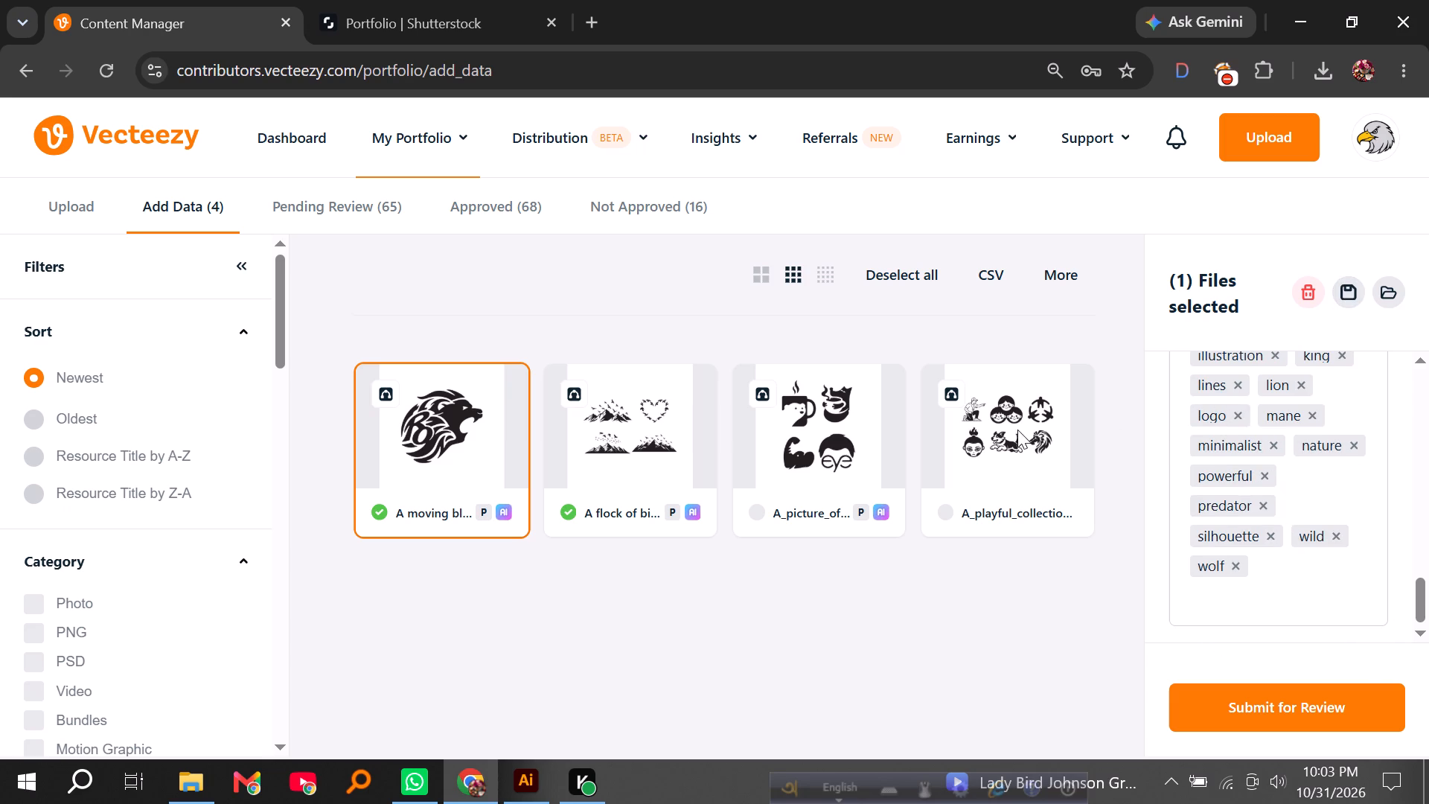
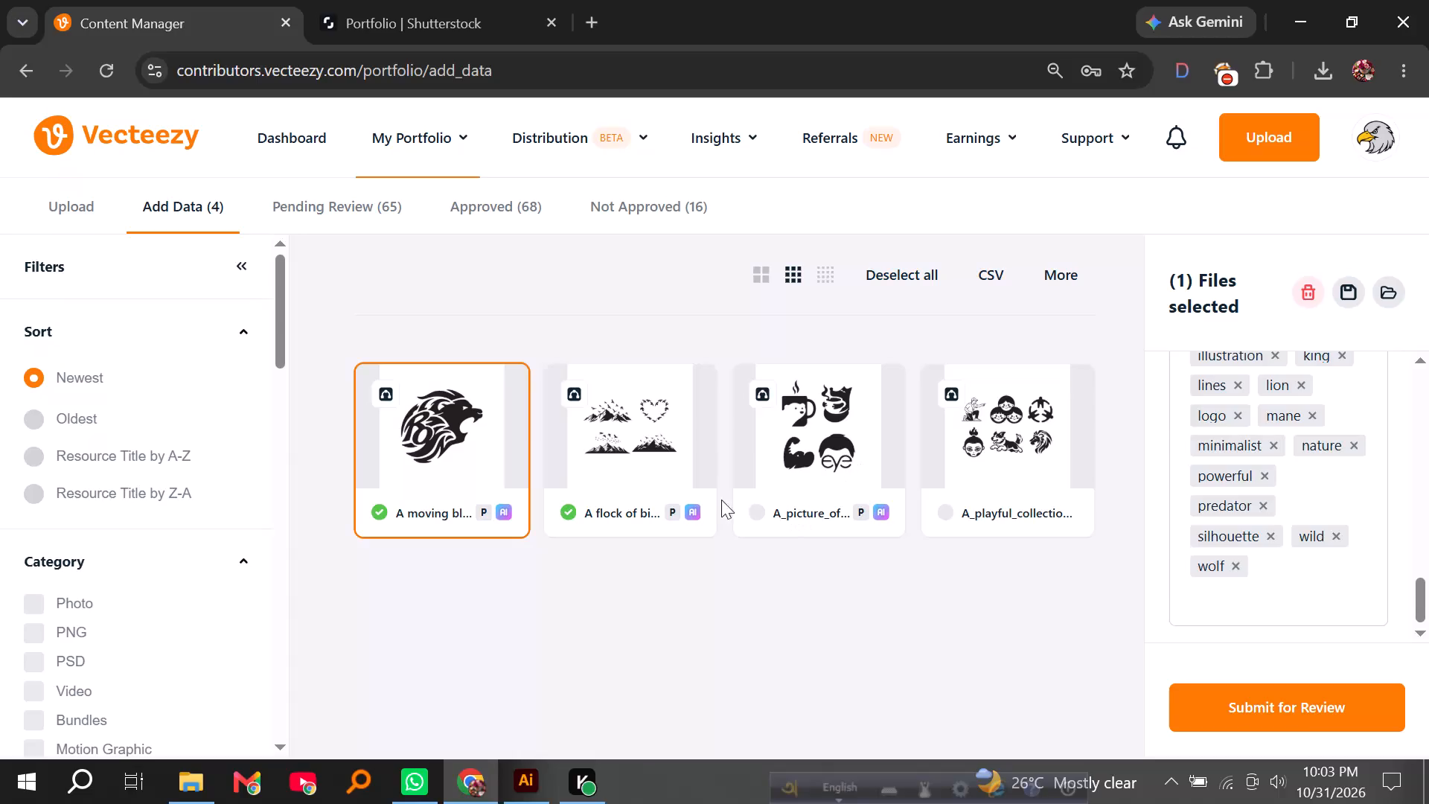
Submit the lion-head and bird-and-mountain vectors for review, accepting the guidelines statement, and reload the list of files needing data.
{"action": "left_click", "coordinate": [674, 480]}
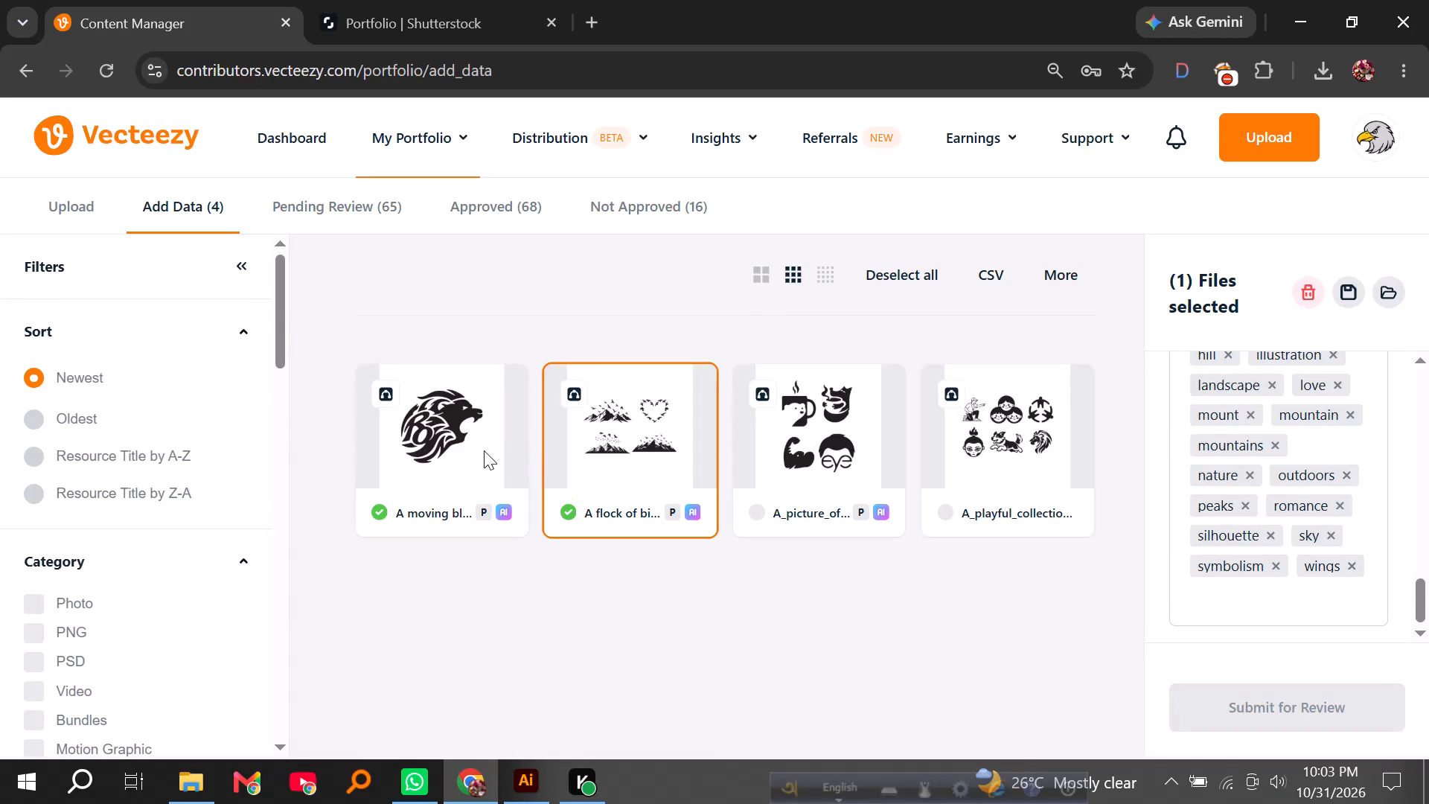
{"action": "left_click", "coordinate": [480, 448], "text": "ctrl"}
{"action": "scroll", "coordinate": [1300, 541], "scroll_direction": "down", "scroll_amount": 2}
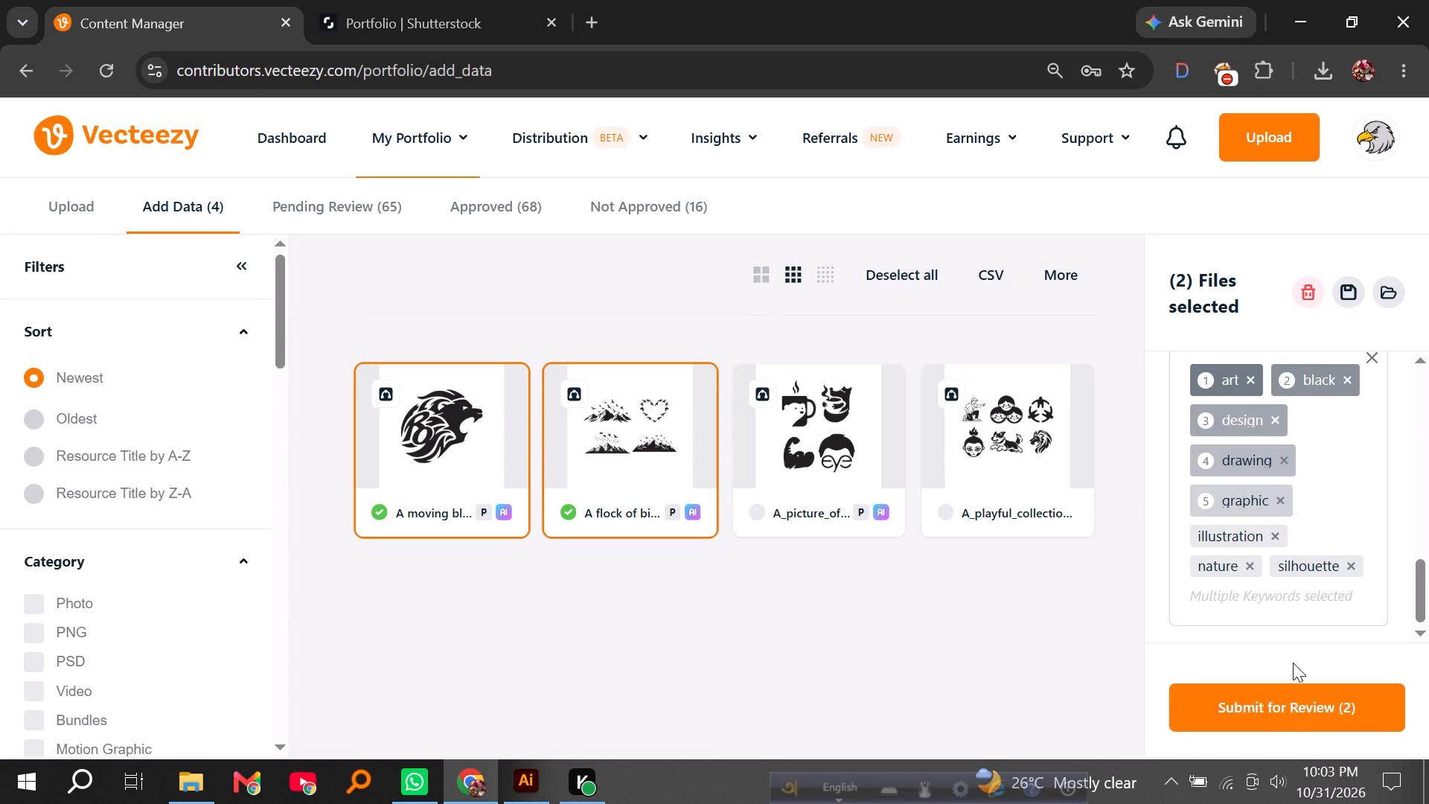
{"action": "left_click", "coordinate": [1286, 701]}
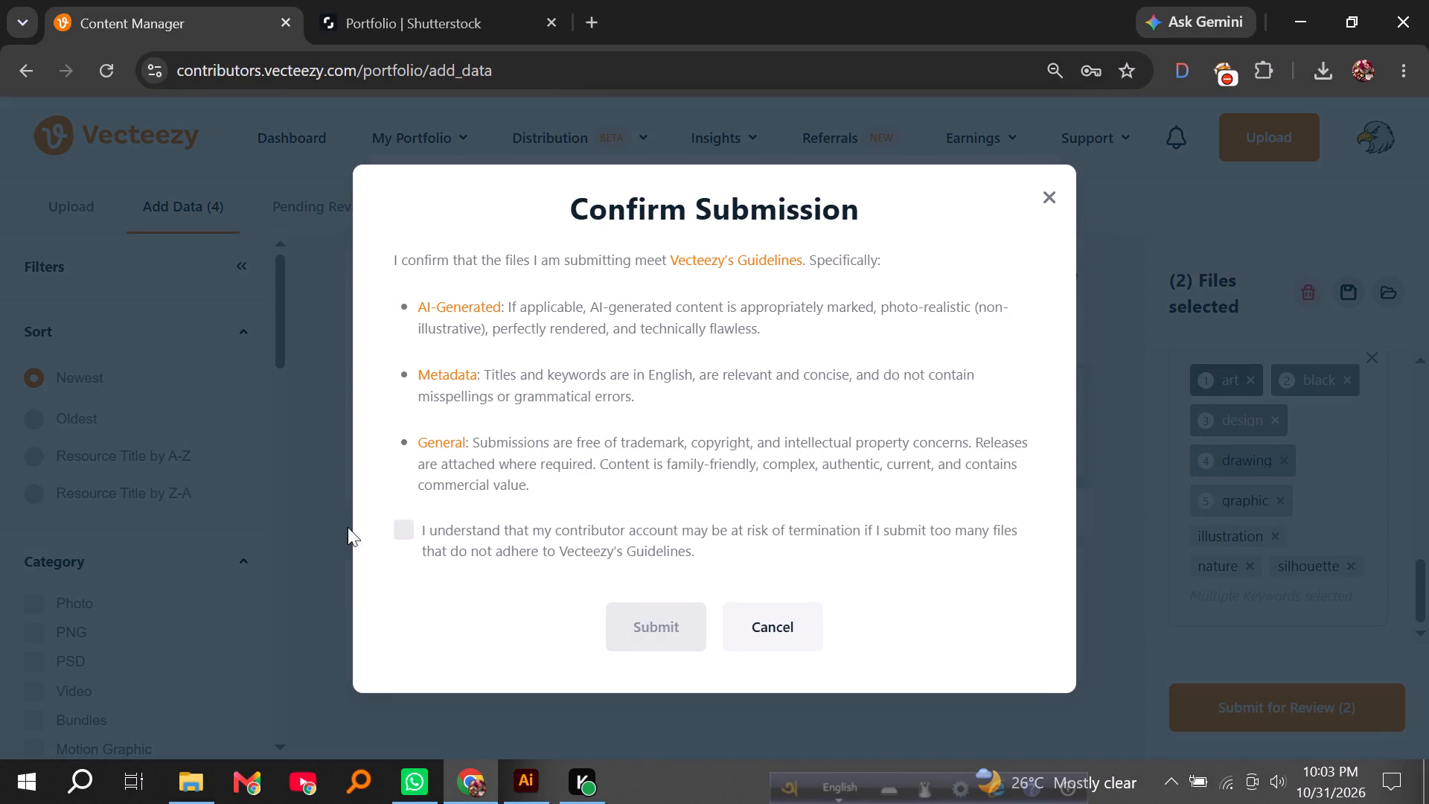
{"action": "left_click", "coordinate": [394, 526]}
{"action": "left_click", "coordinate": [669, 622]}
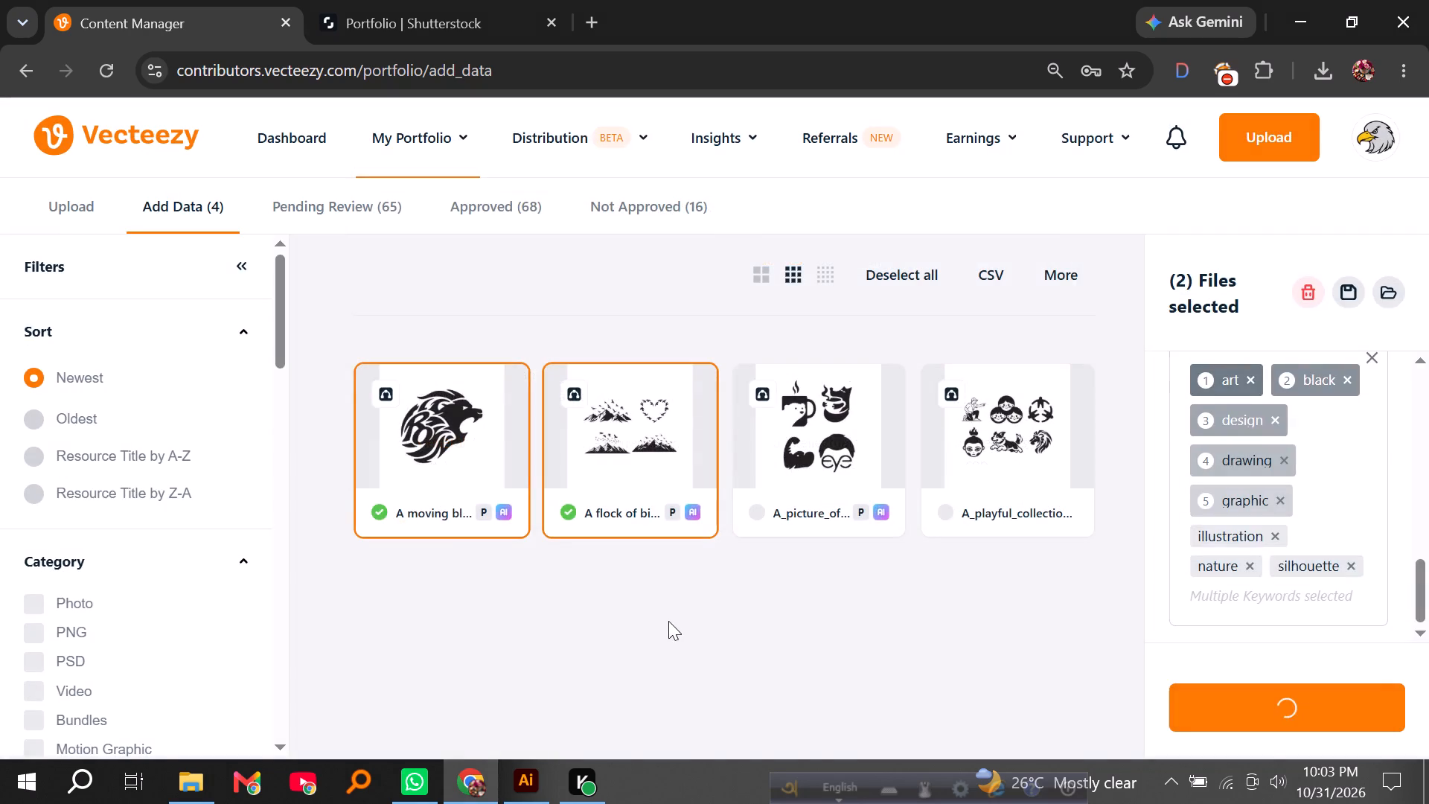
{"action": "left_click", "coordinate": [696, 524]}
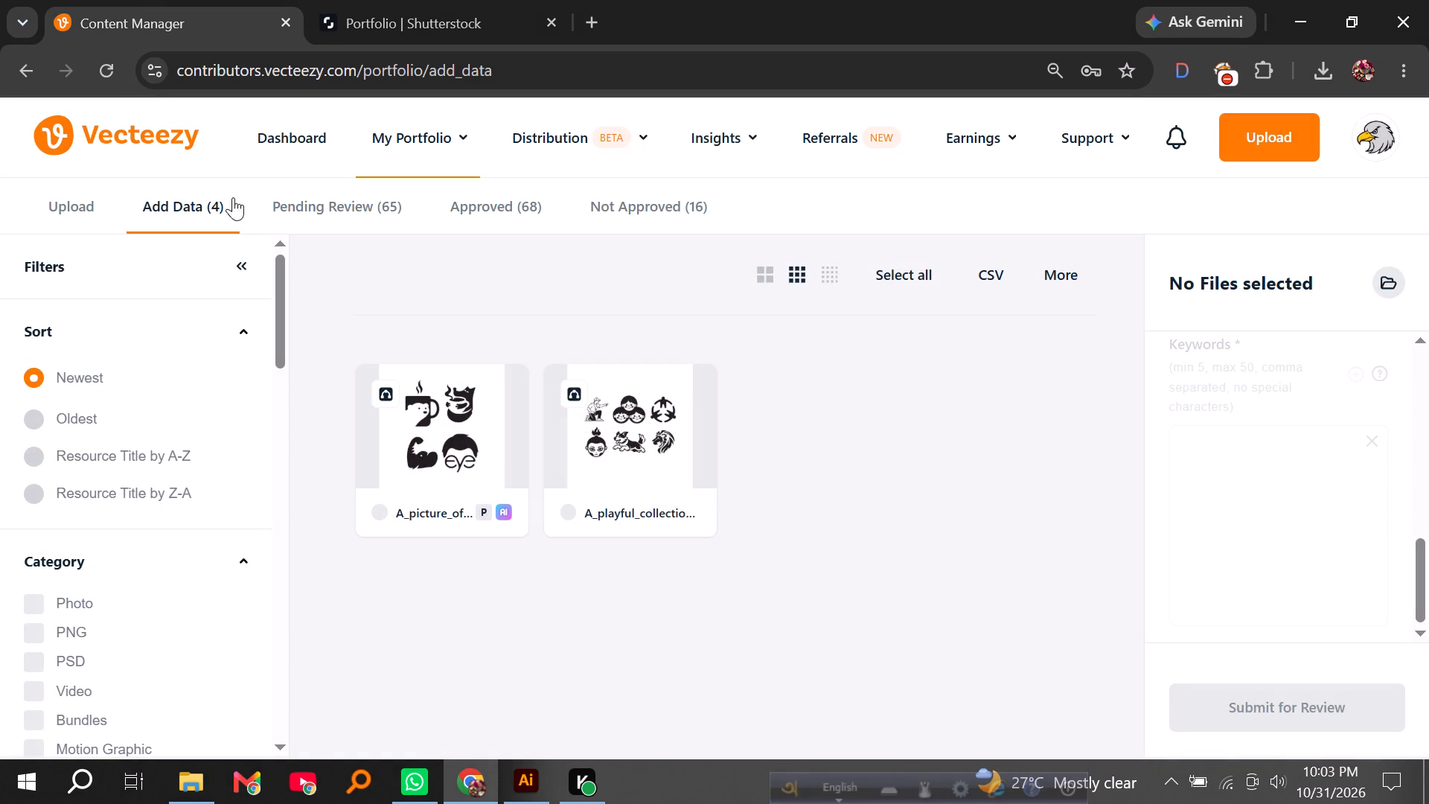
{"action": "left_click", "coordinate": [107, 67]}
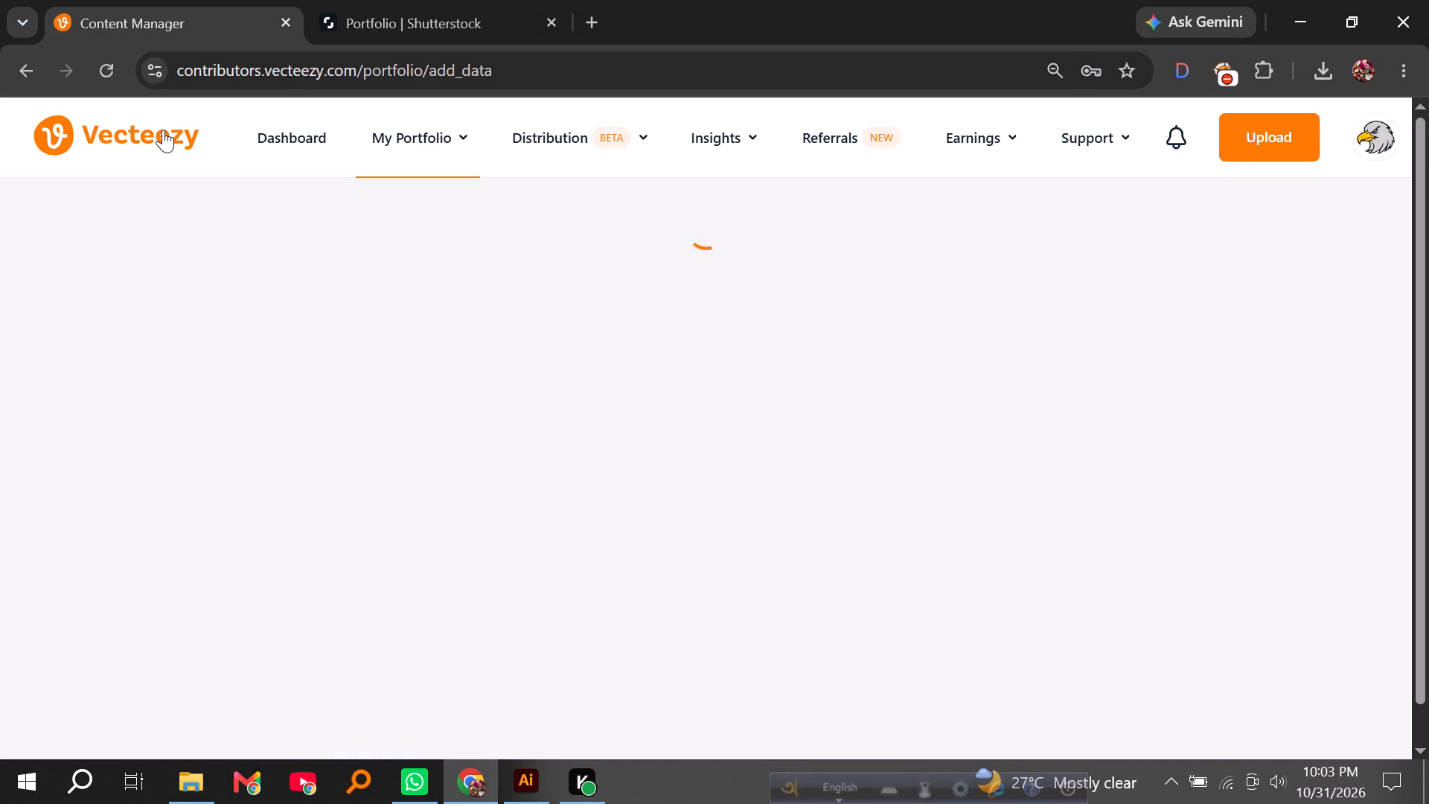
Select the mug-and-fox vector and open the dog, handcuffs and bear-mug EPS files in Illustrator to find its matching source file.
{"action": "left_click", "coordinate": [437, 388]}
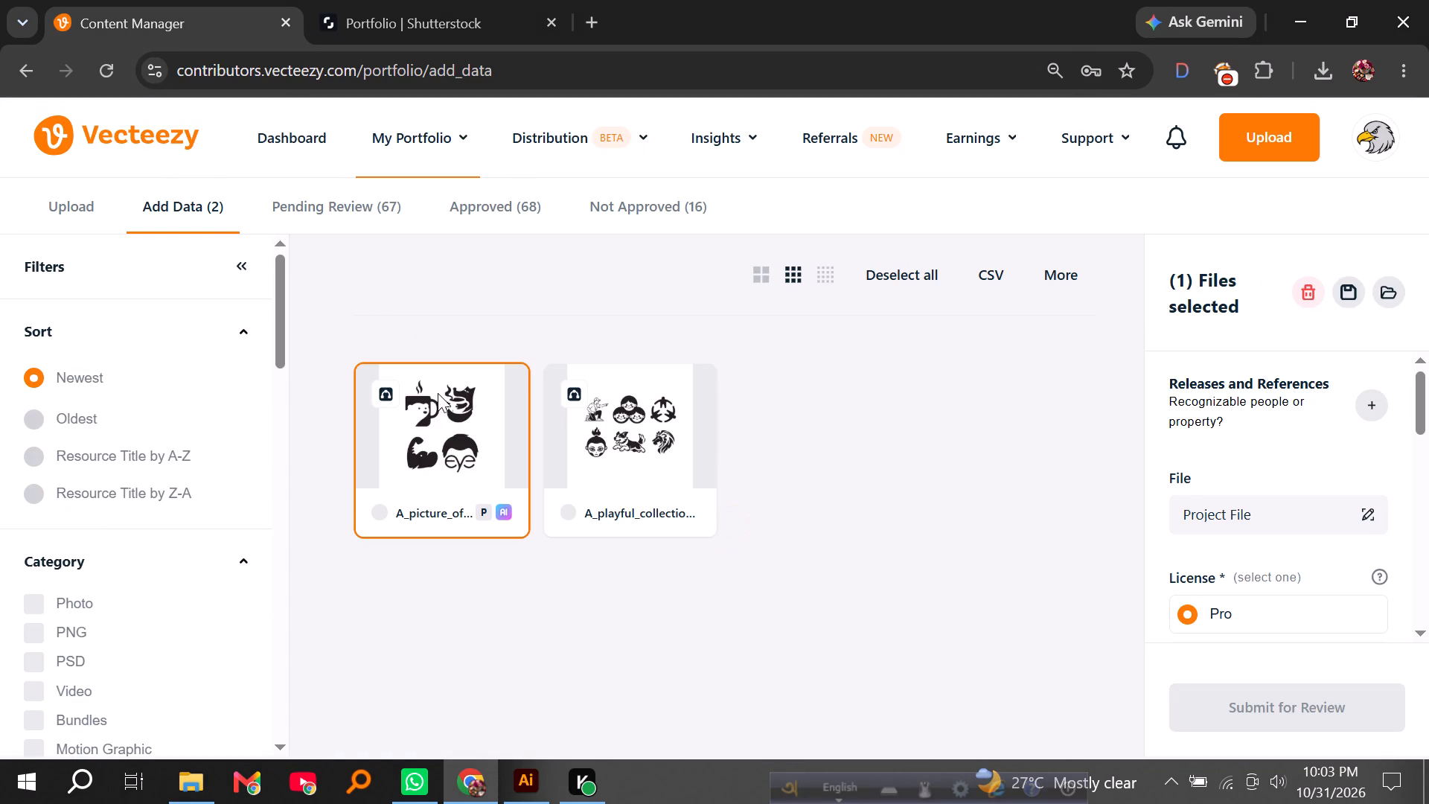
{"action": "left_click", "coordinate": [196, 786]}
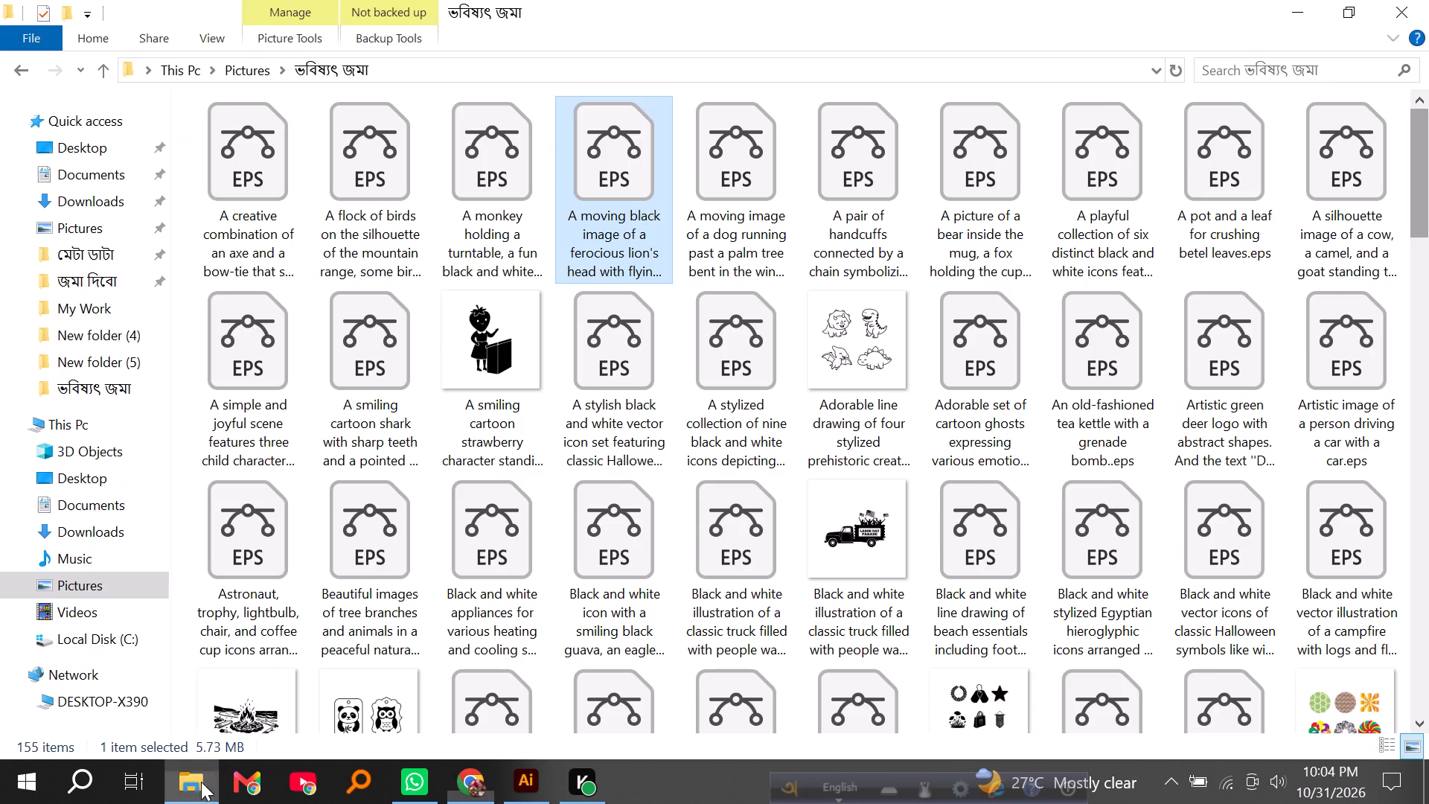
{"action": "double_click", "coordinate": [731, 225]}
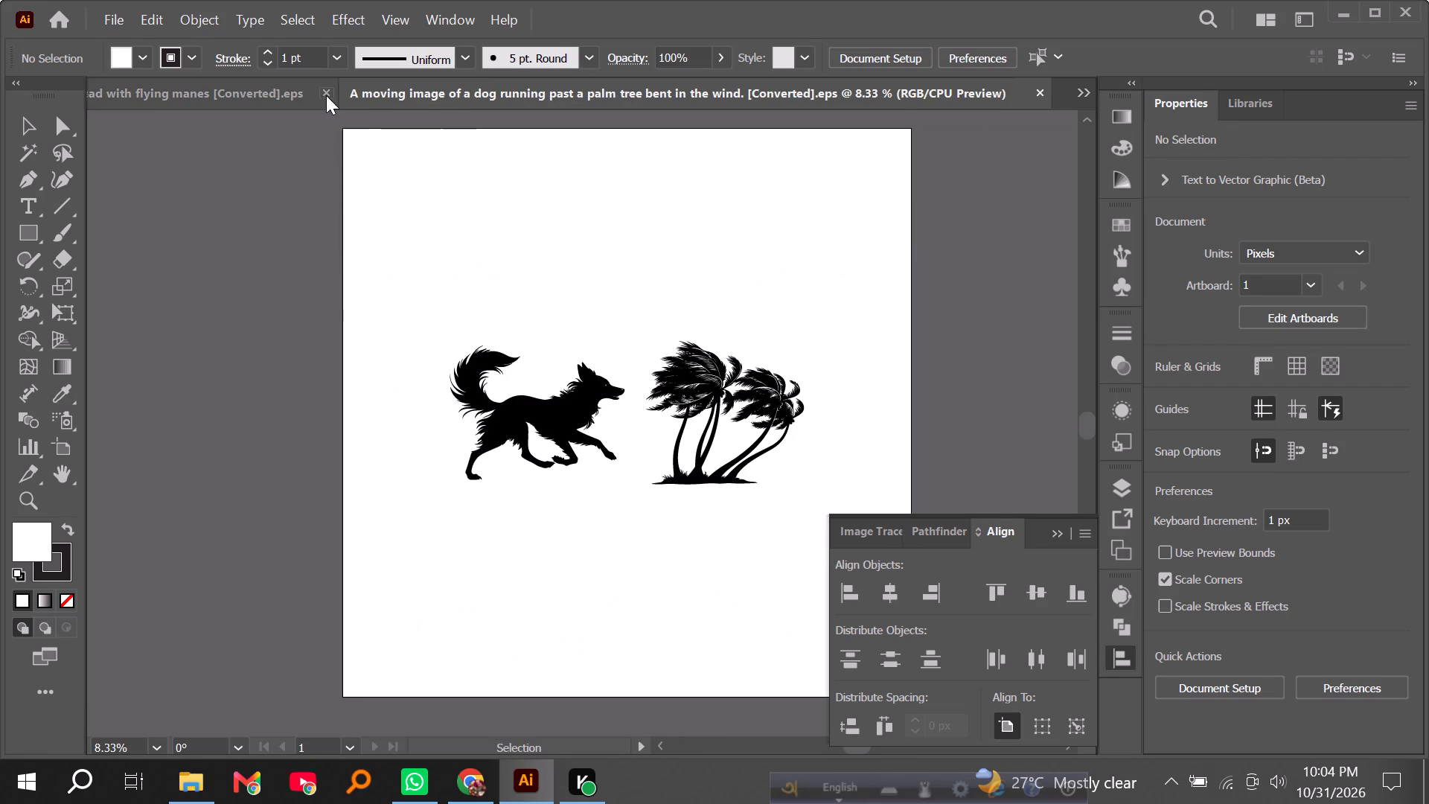
{"action": "left_click", "coordinate": [325, 95]}
{"action": "left_click", "coordinate": [328, 91]}
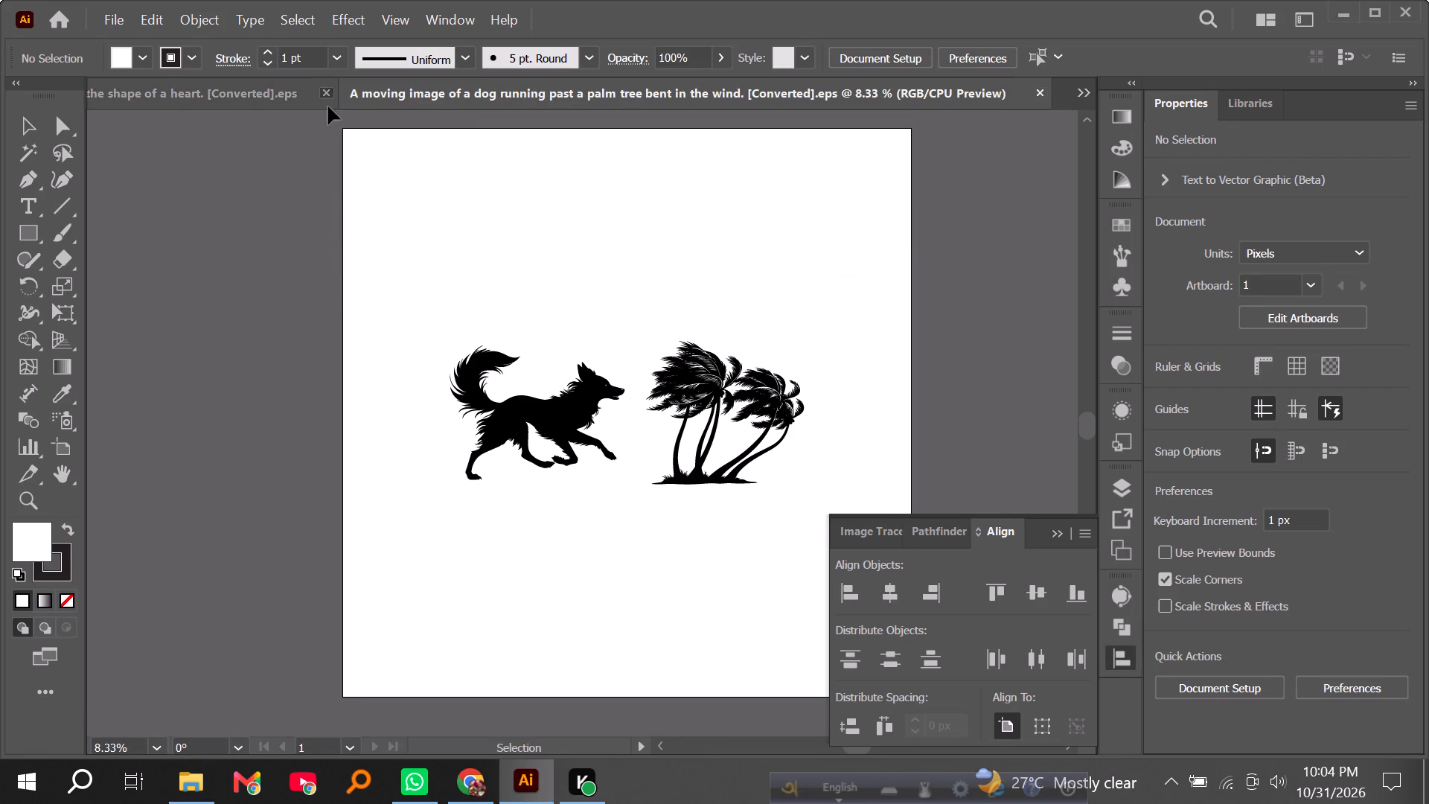
{"action": "left_click", "coordinate": [327, 98]}
{"action": "left_click", "coordinate": [181, 797]}
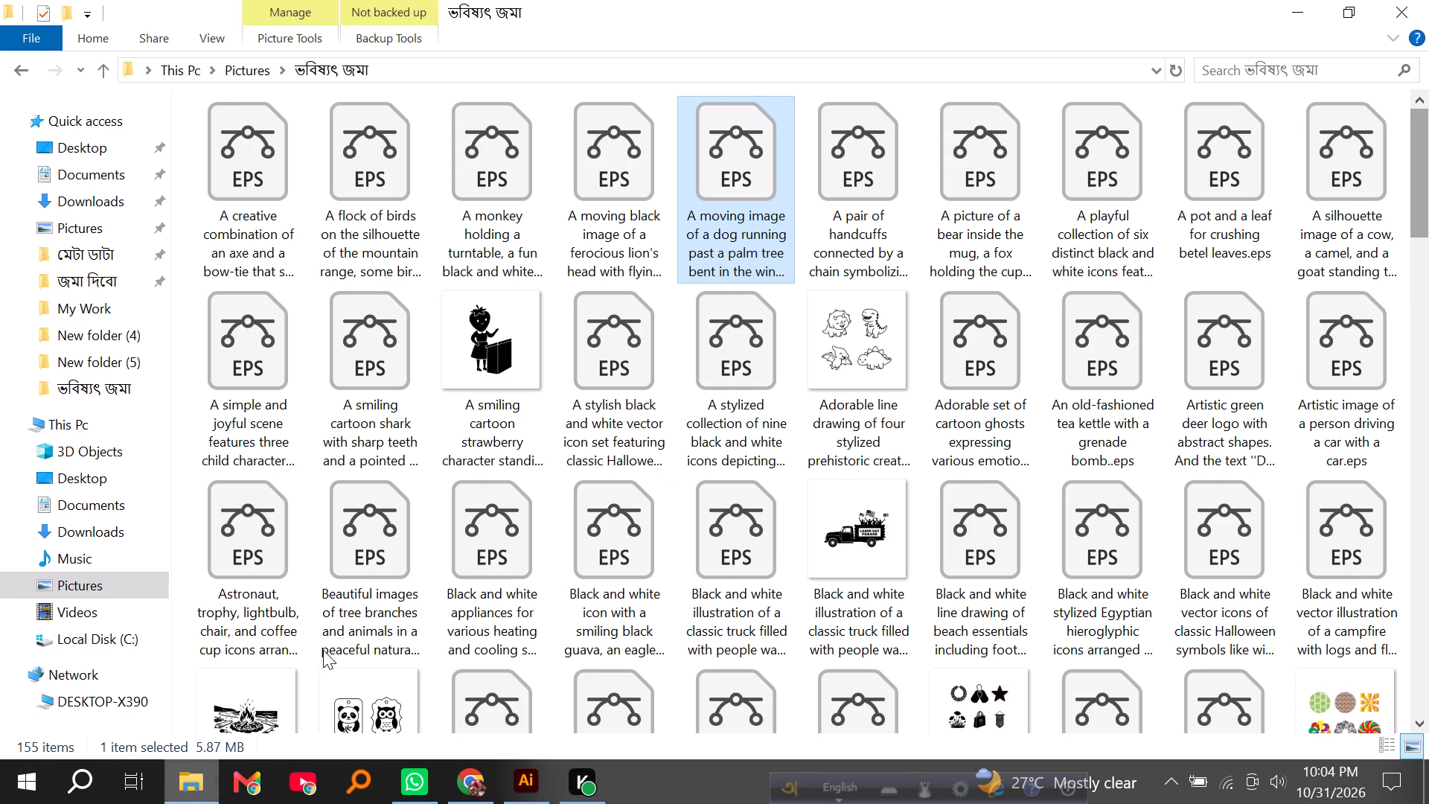
{"action": "double_click", "coordinate": [821, 226]}
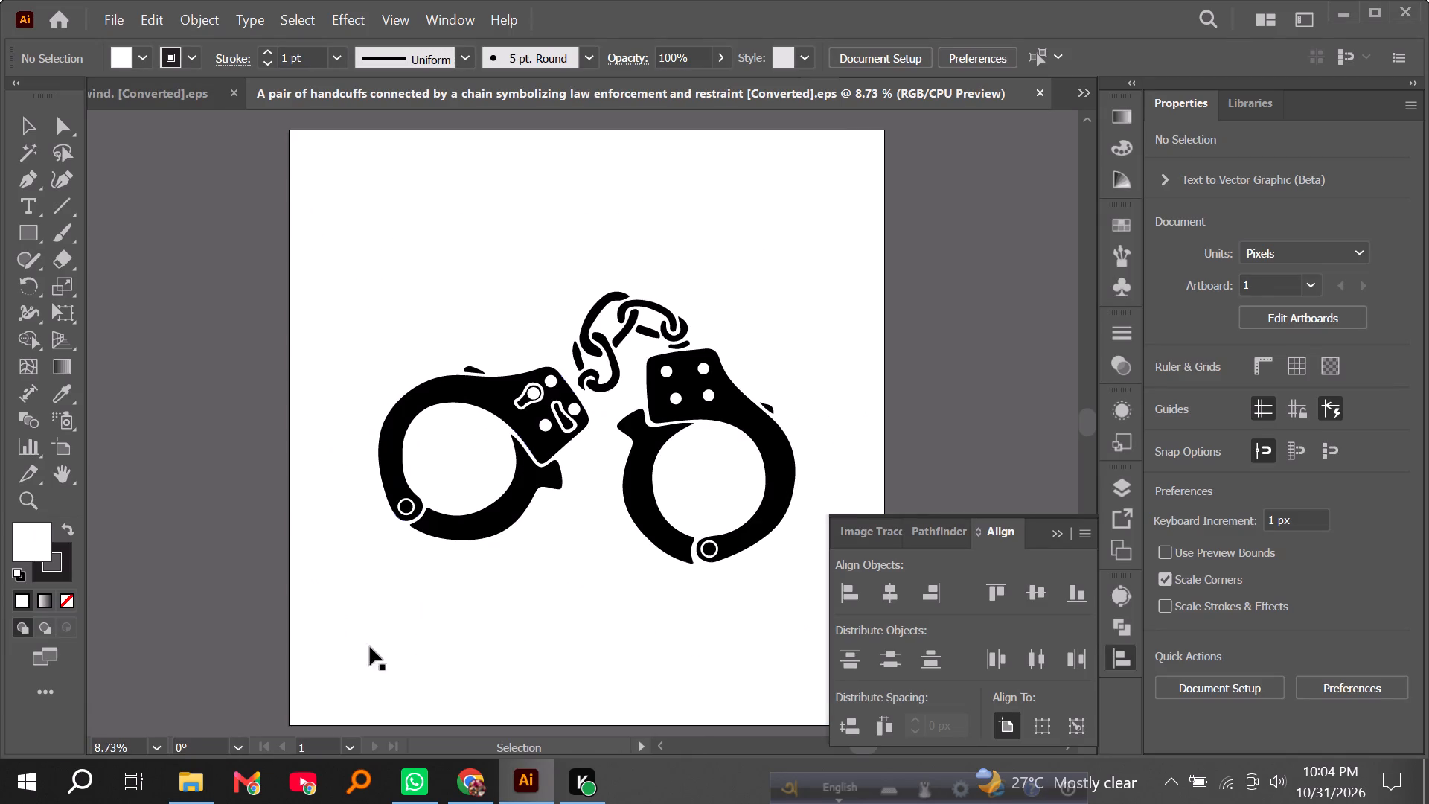
{"action": "left_click", "coordinate": [188, 796]}
{"action": "double_click", "coordinate": [990, 210]}
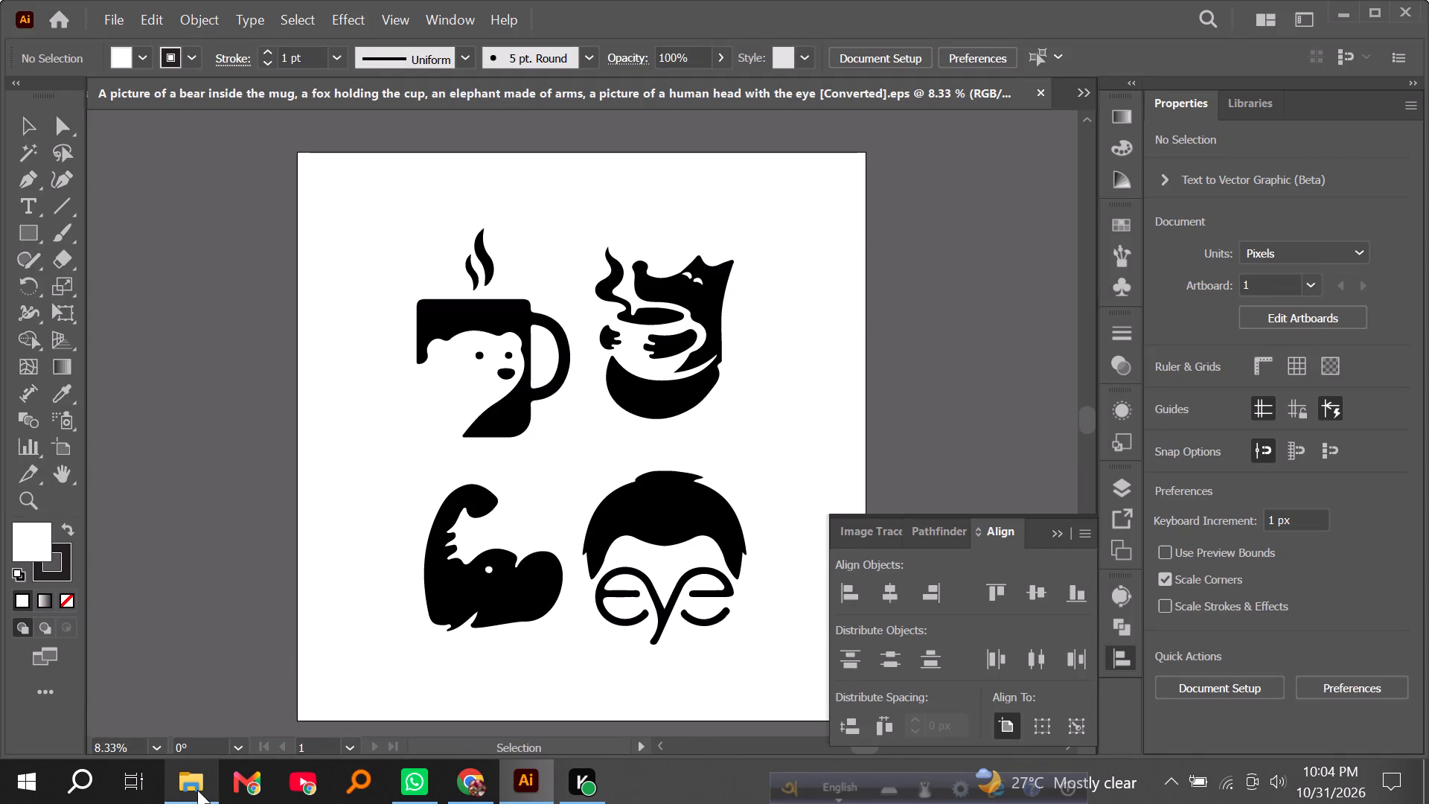
Copy the EPS file name beginning "A picture of a bear inside the mug" and search the Shutterstock catalog for it, trimming its last characters.
{"action": "left_click", "coordinate": [197, 790]}
{"action": "left_click", "coordinate": [979, 214]}
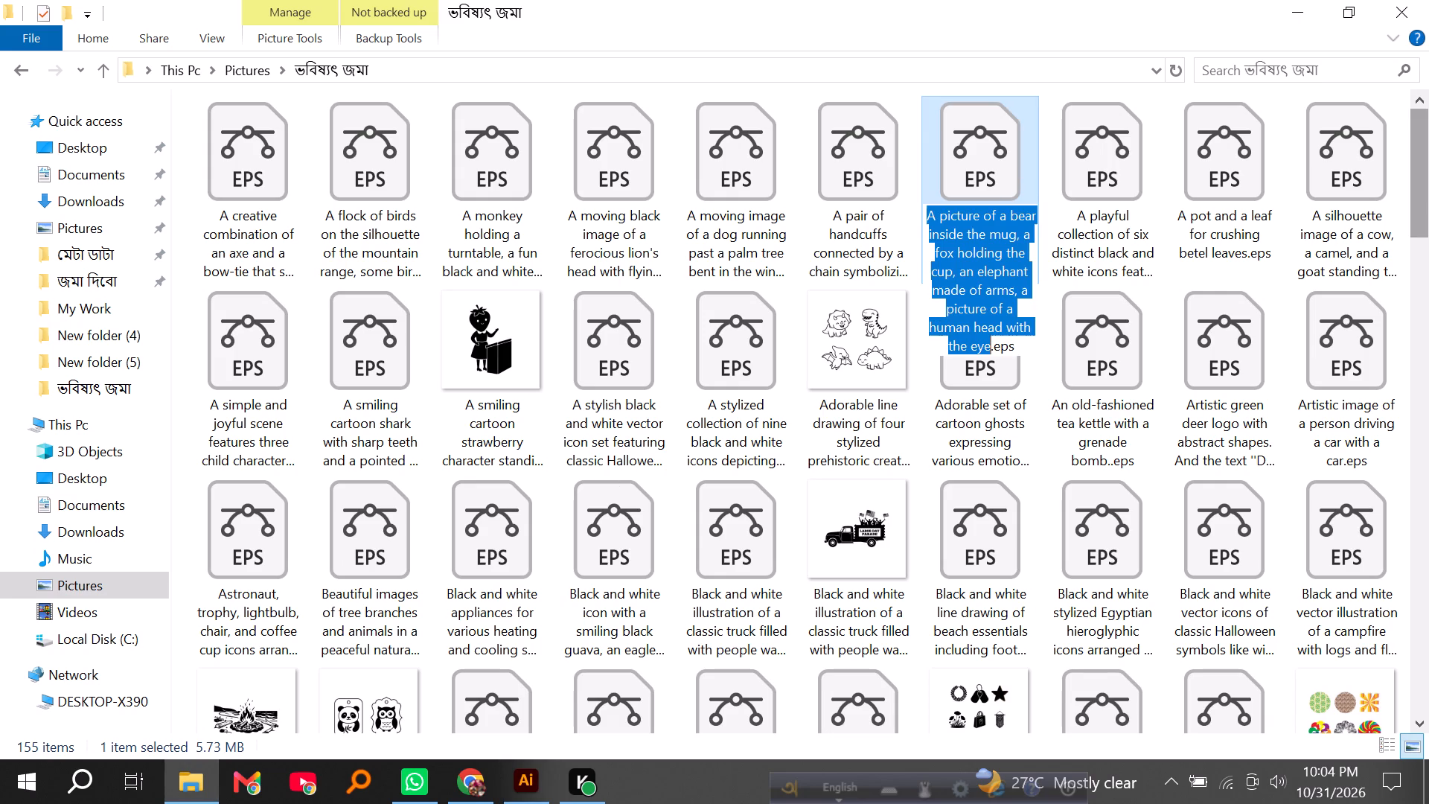
{"action": "key", "text": "ctrl+c"}
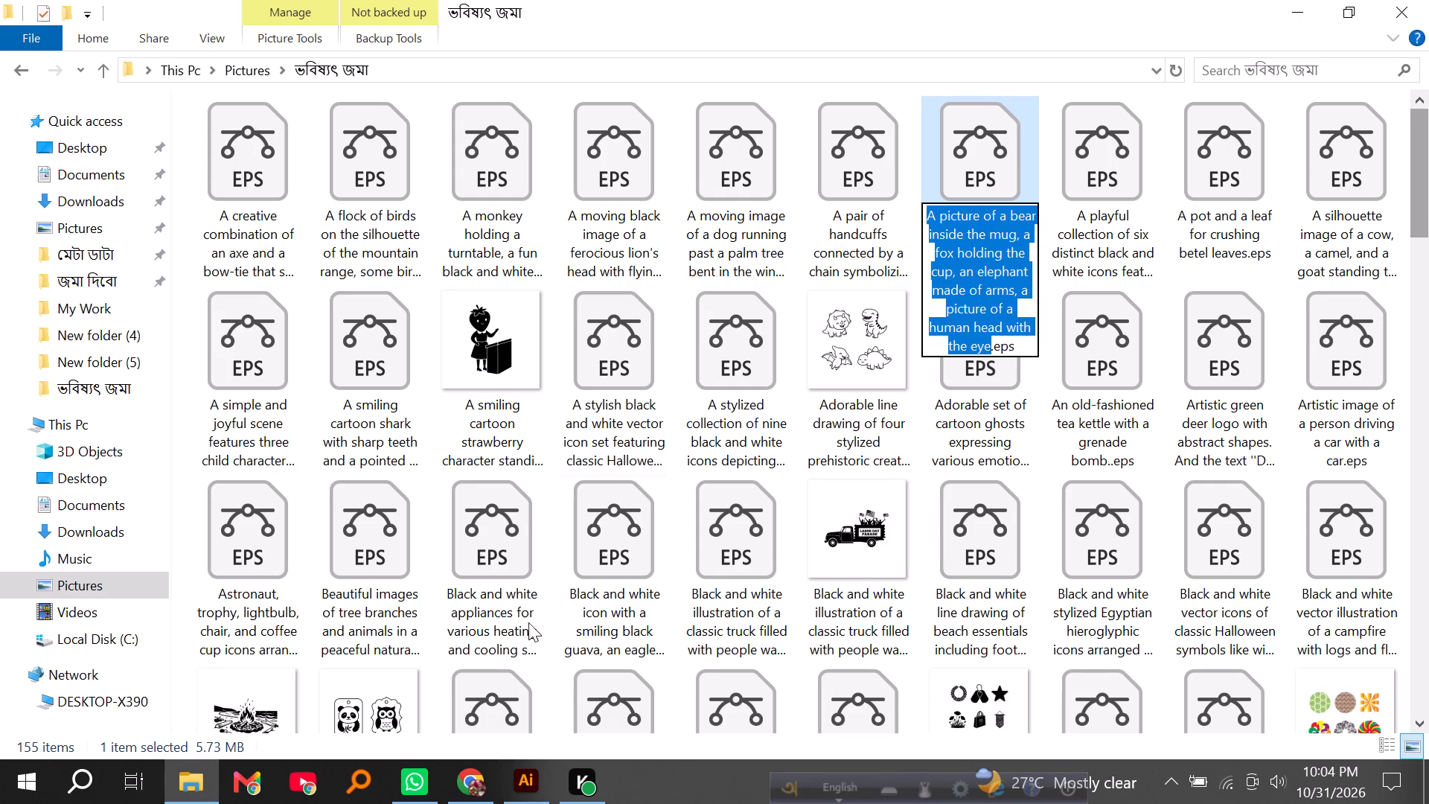
{"action": "left_click", "coordinate": [462, 773]}
{"action": "left_click", "coordinate": [450, 0]}
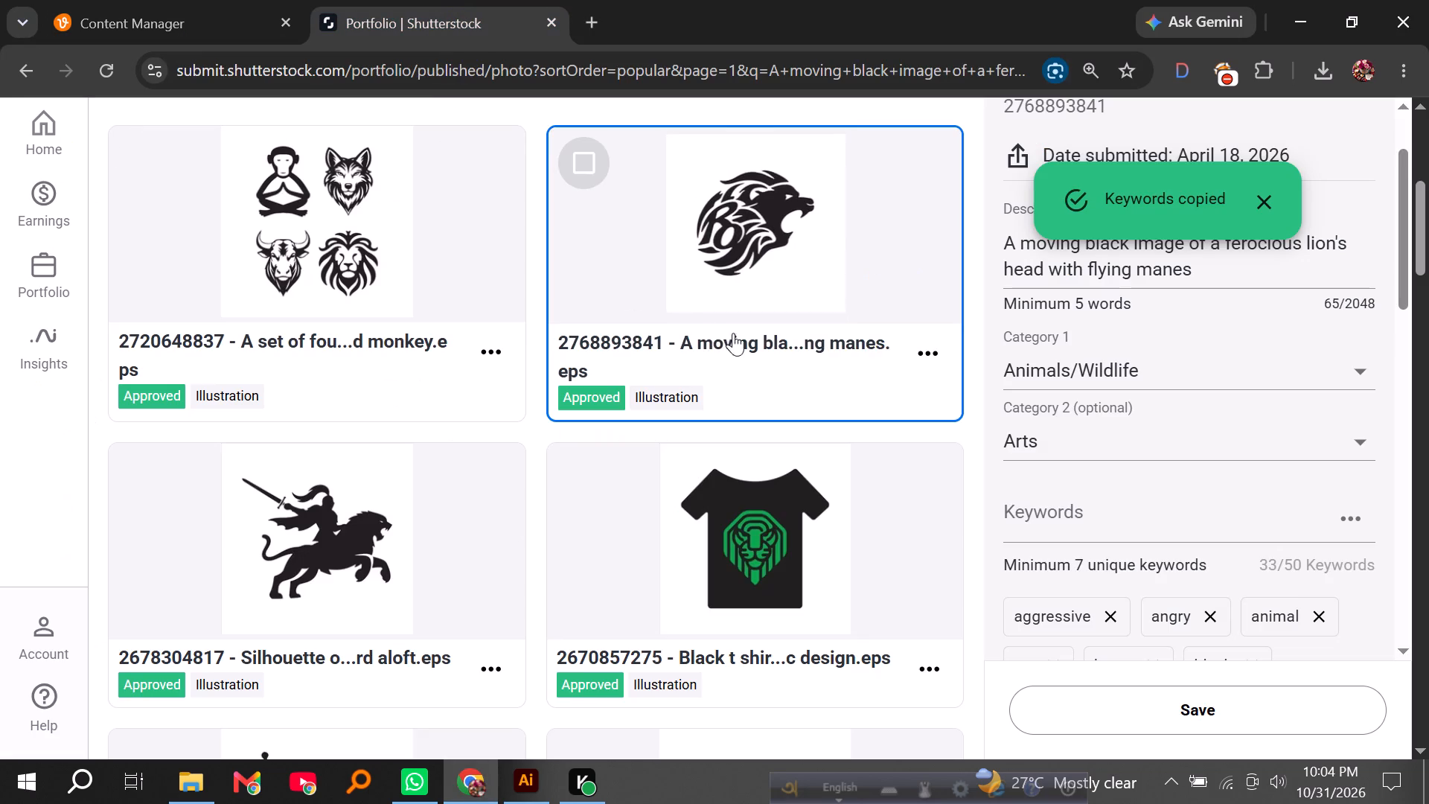
{"action": "scroll", "coordinate": [560, 290], "scroll_direction": "up", "scroll_amount": 7}
{"action": "triple_click", "coordinate": [620, 363]}
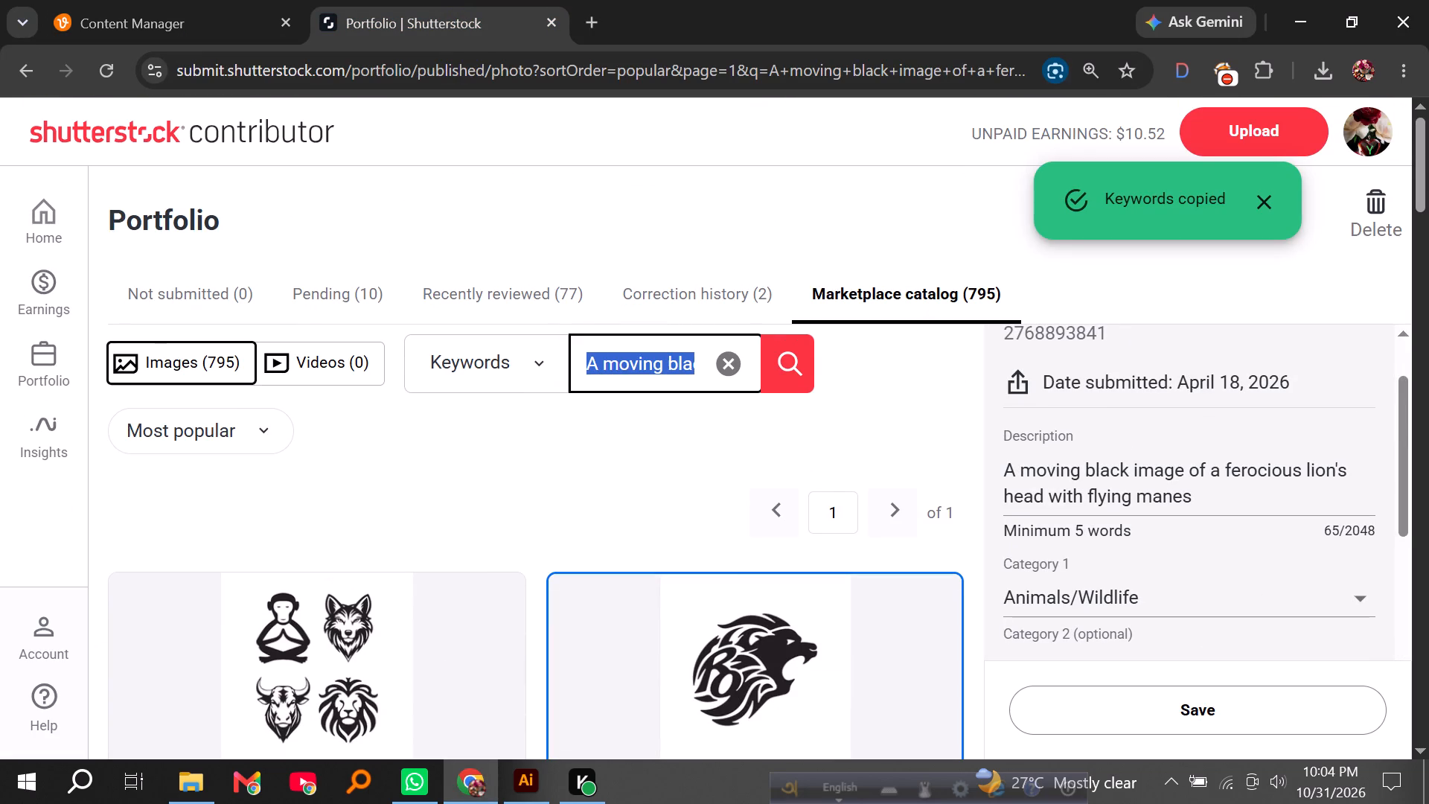
{"action": "key", "text": "BackSpace"}
{"action": "key", "text": "BackSpace"}
{"action": "key", "text": "ctrl+v"}
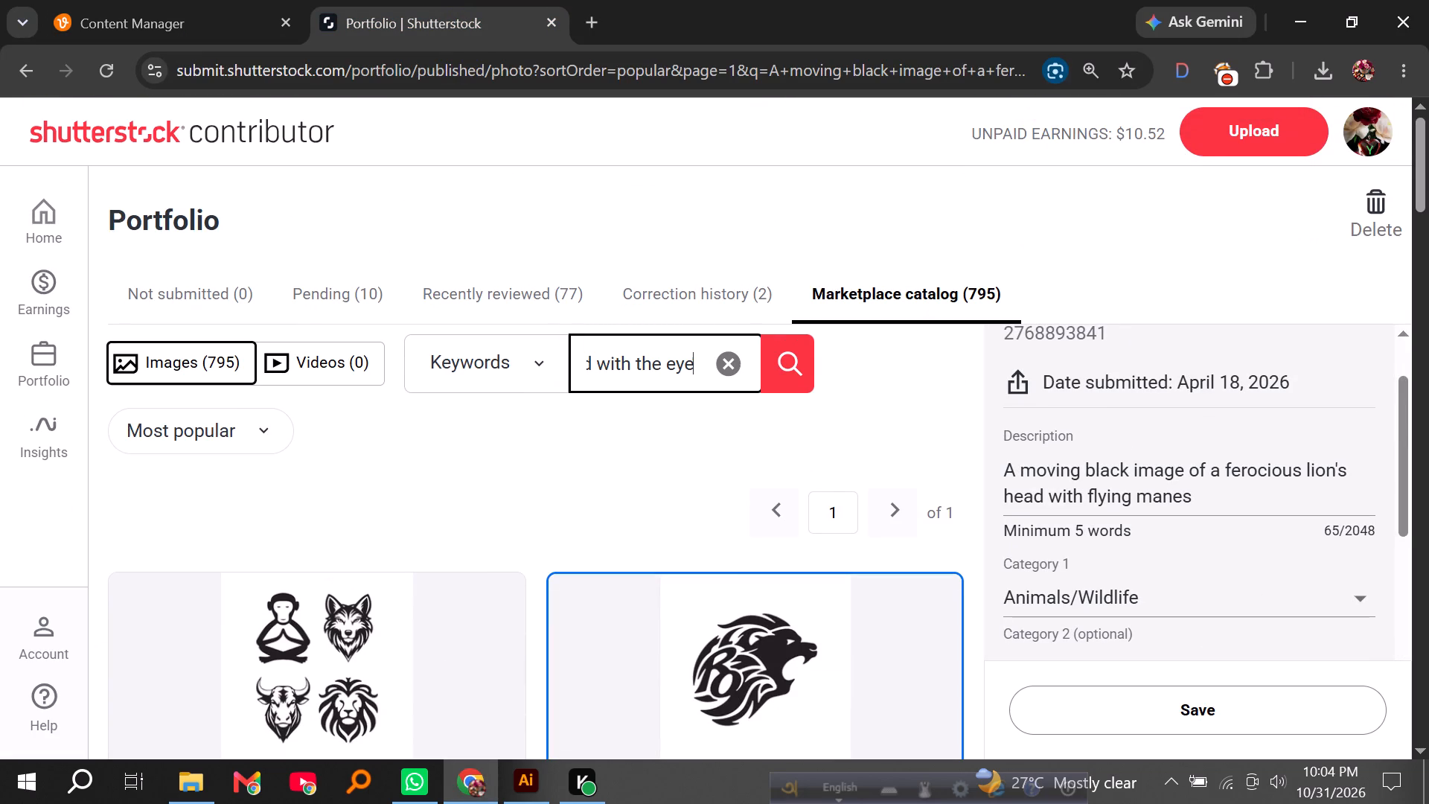
{"action": "key", "text": "Return"}
{"action": "key", "text": "Return"}
{"action": "key", "text": "BackSpace"}
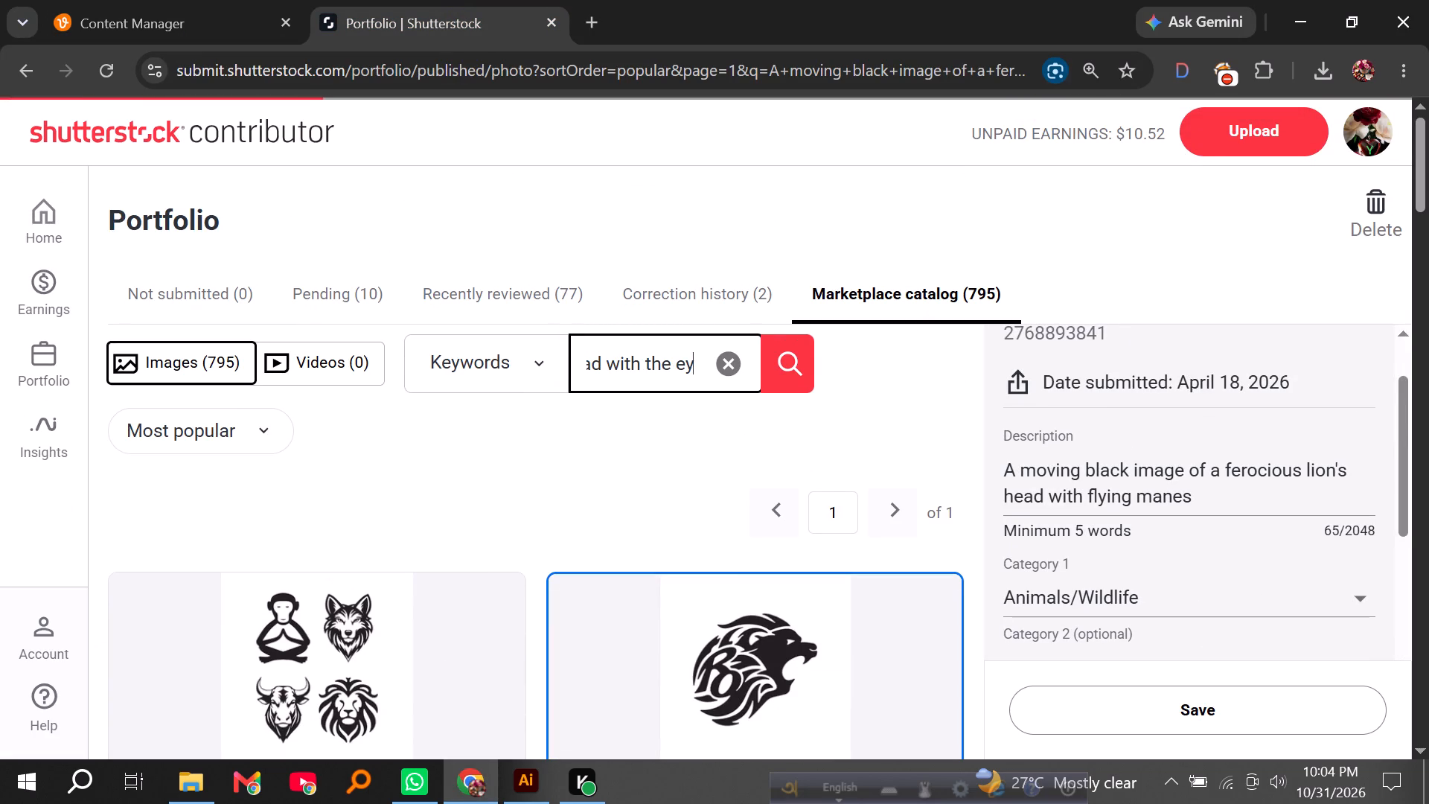
{"action": "key", "text": "Return"}
{"action": "key", "text": "Return"}
{"action": "key", "text": "BackSpace"}
{"action": "key", "text": "BackSpace"}
{"action": "key", "text": "BackSpace"}
{"action": "key", "text": "Return"}
{"action": "key", "text": "Return"}
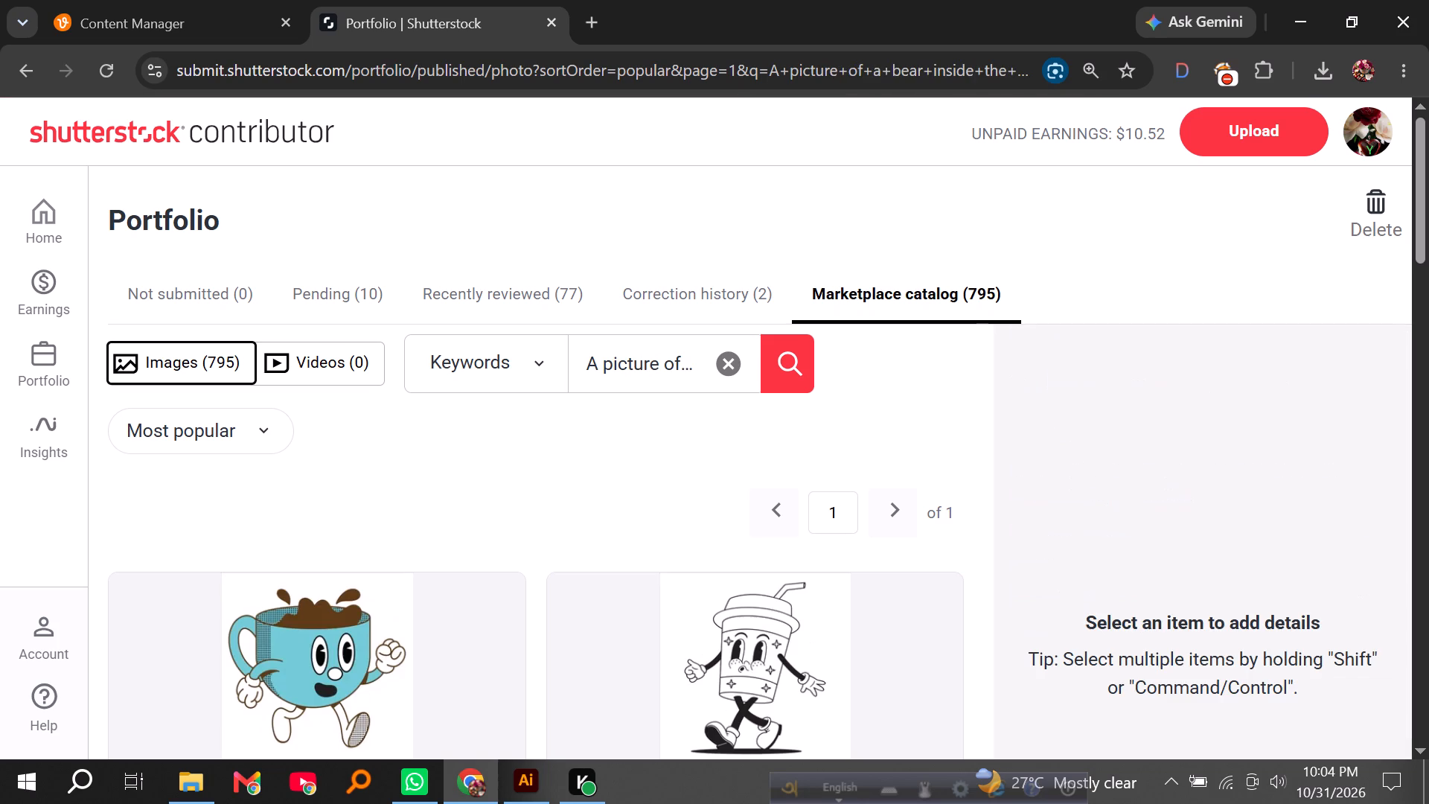
Look through the Shutterstock results for the illustration matching the bear-mug, fox, arm and eye-face vector on Vecteezy.
{"action": "scroll", "coordinate": [644, 377], "scroll_direction": "down", "scroll_amount": 3}
{"action": "scroll", "coordinate": [612, 472], "scroll_direction": "down", "scroll_amount": 5}
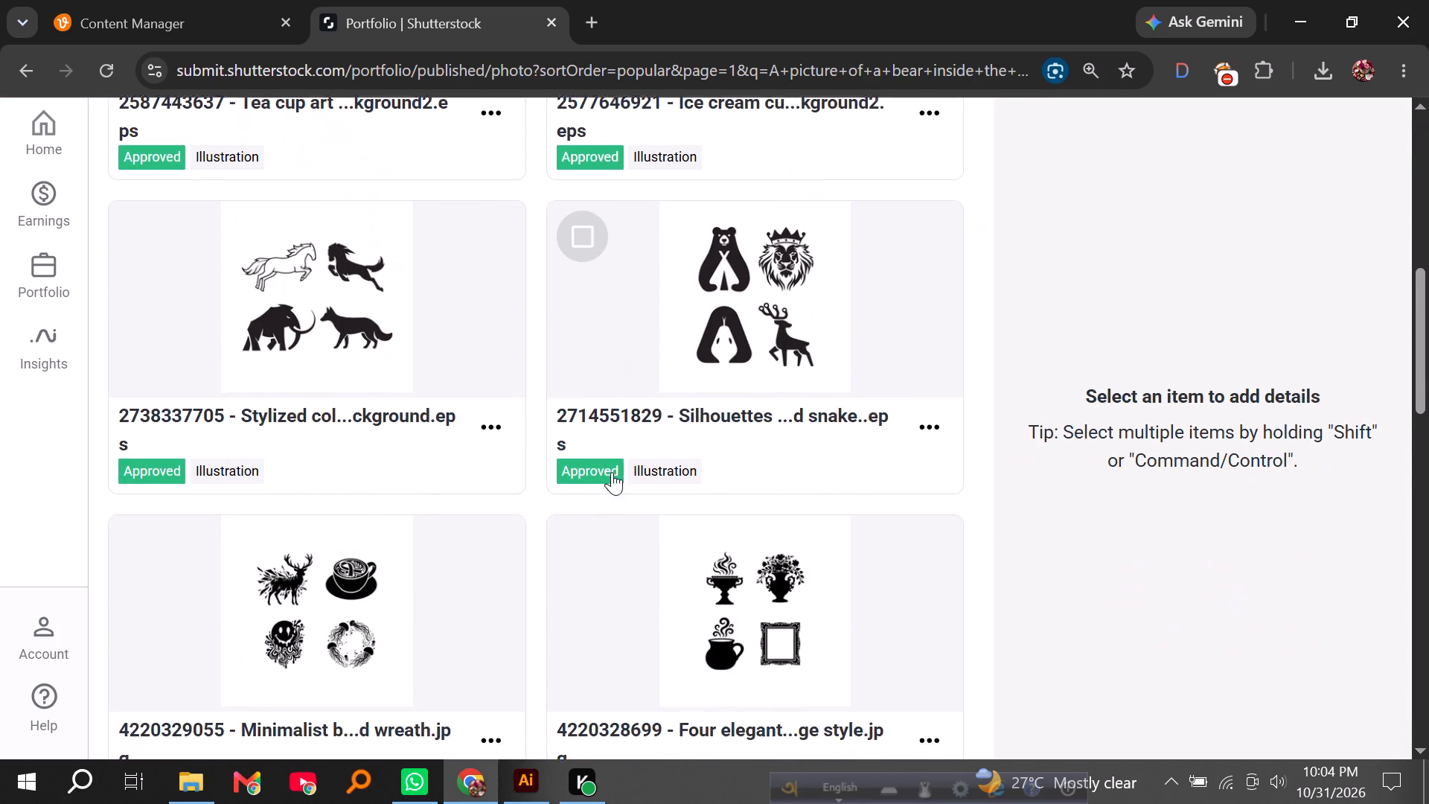
{"action": "scroll", "coordinate": [612, 472], "scroll_direction": "down", "scroll_amount": 1}
{"action": "left_click", "coordinate": [137, 0]}
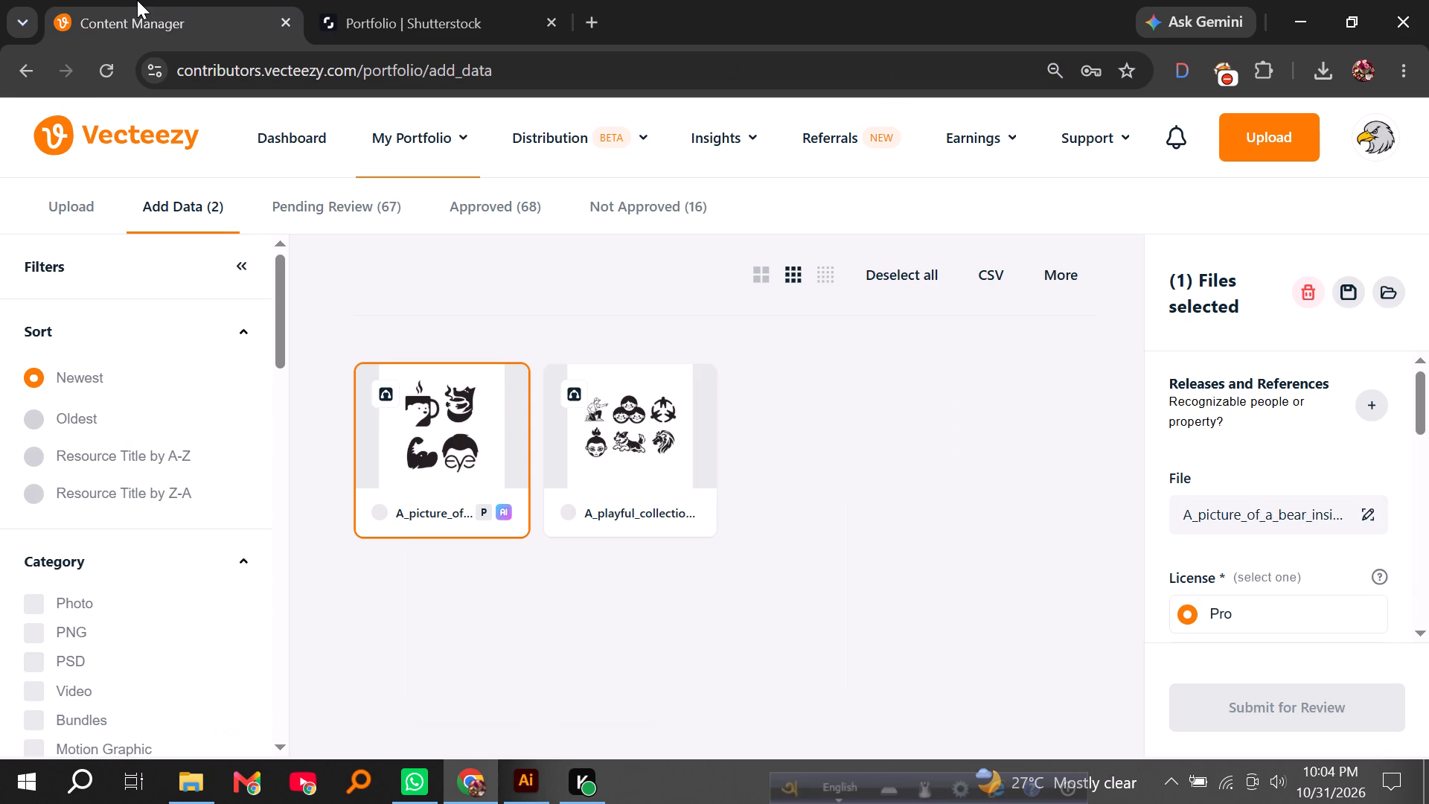
{"action": "left_click", "coordinate": [470, 0]}
{"action": "scroll", "coordinate": [550, 479], "scroll_direction": "down", "scroll_amount": 3}
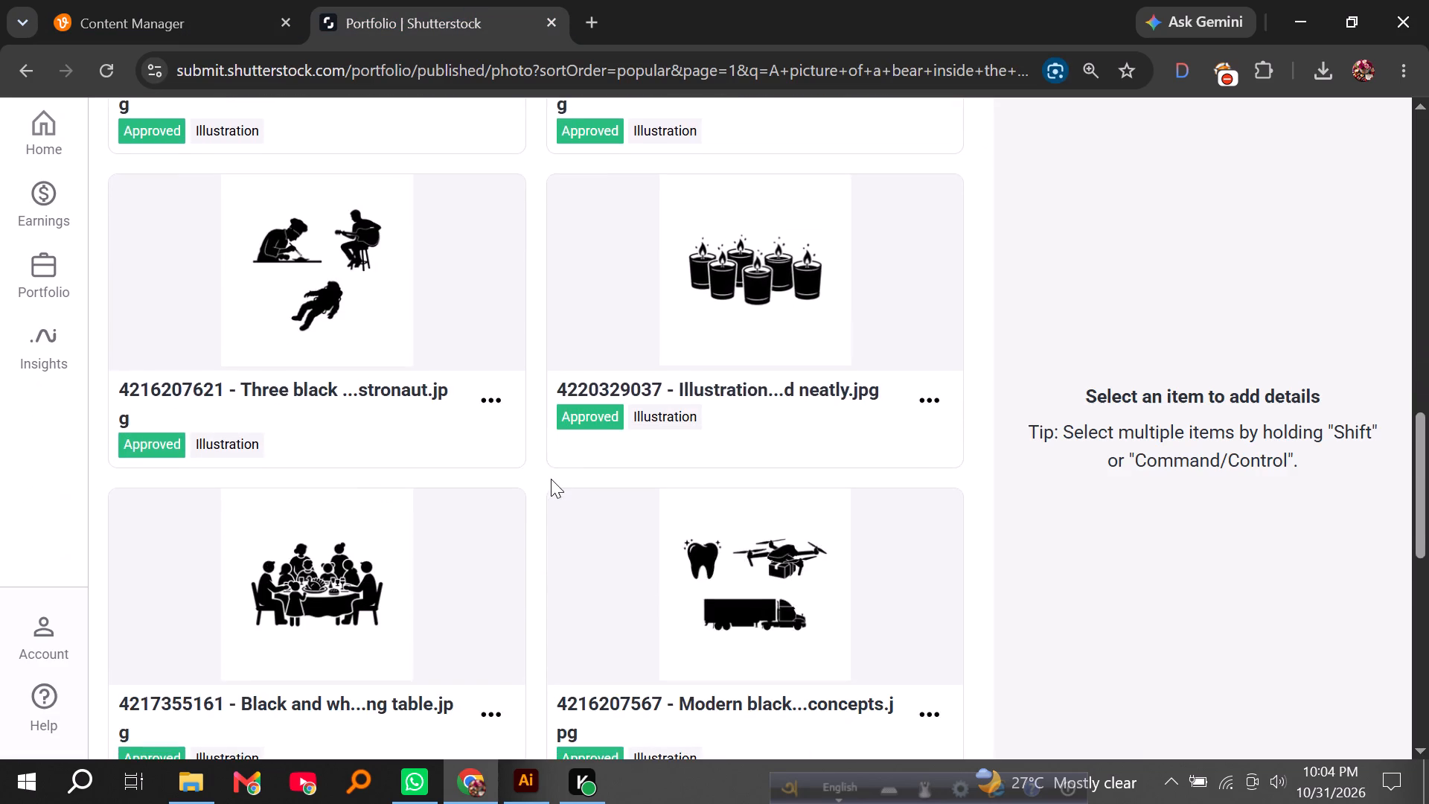
{"action": "scroll", "coordinate": [551, 479], "scroll_direction": "down", "scroll_amount": 4}
{"action": "scroll", "coordinate": [624, 347], "scroll_direction": "up", "scroll_amount": 3}
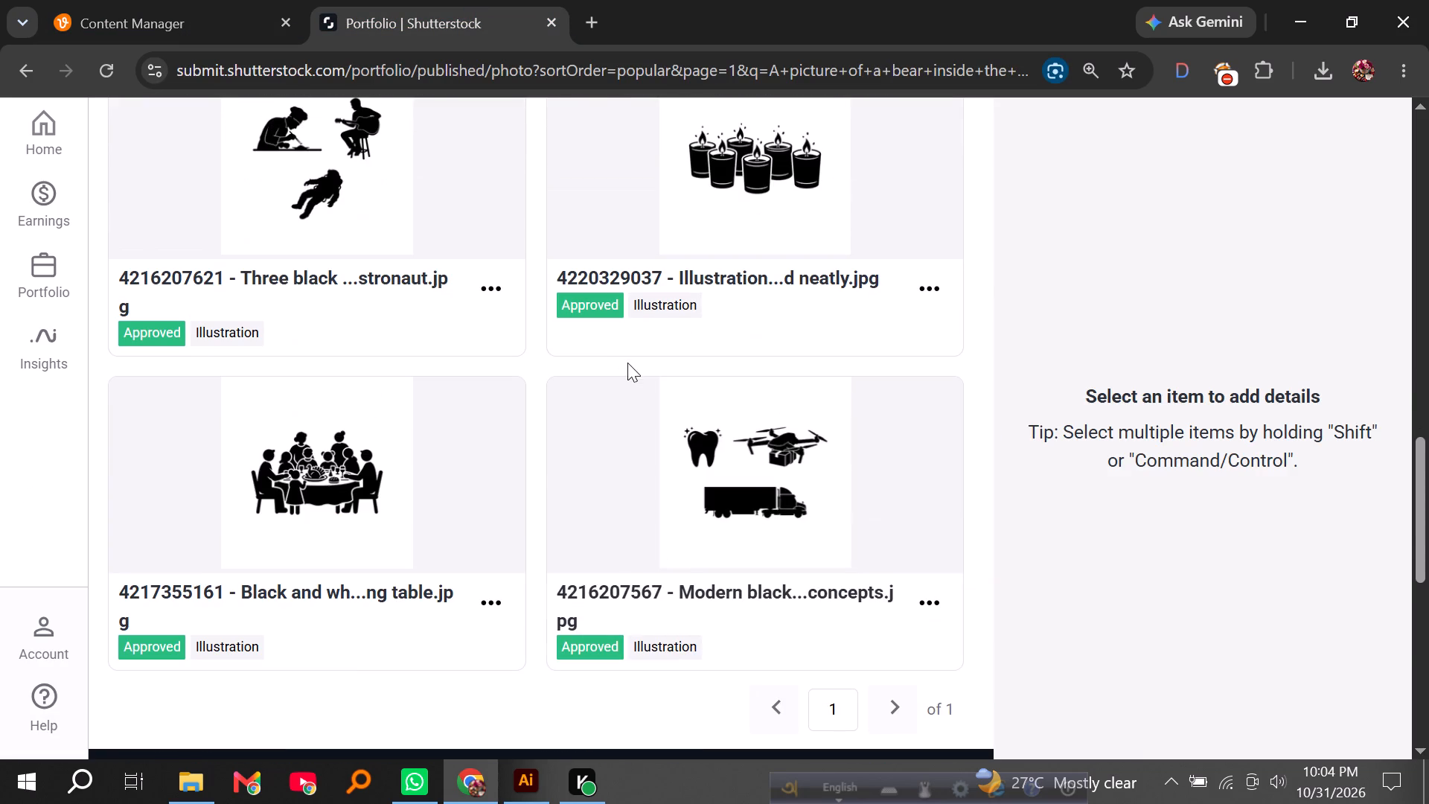
{"action": "left_click", "coordinate": [898, 703]}
{"action": "left_click", "coordinate": [895, 708]}
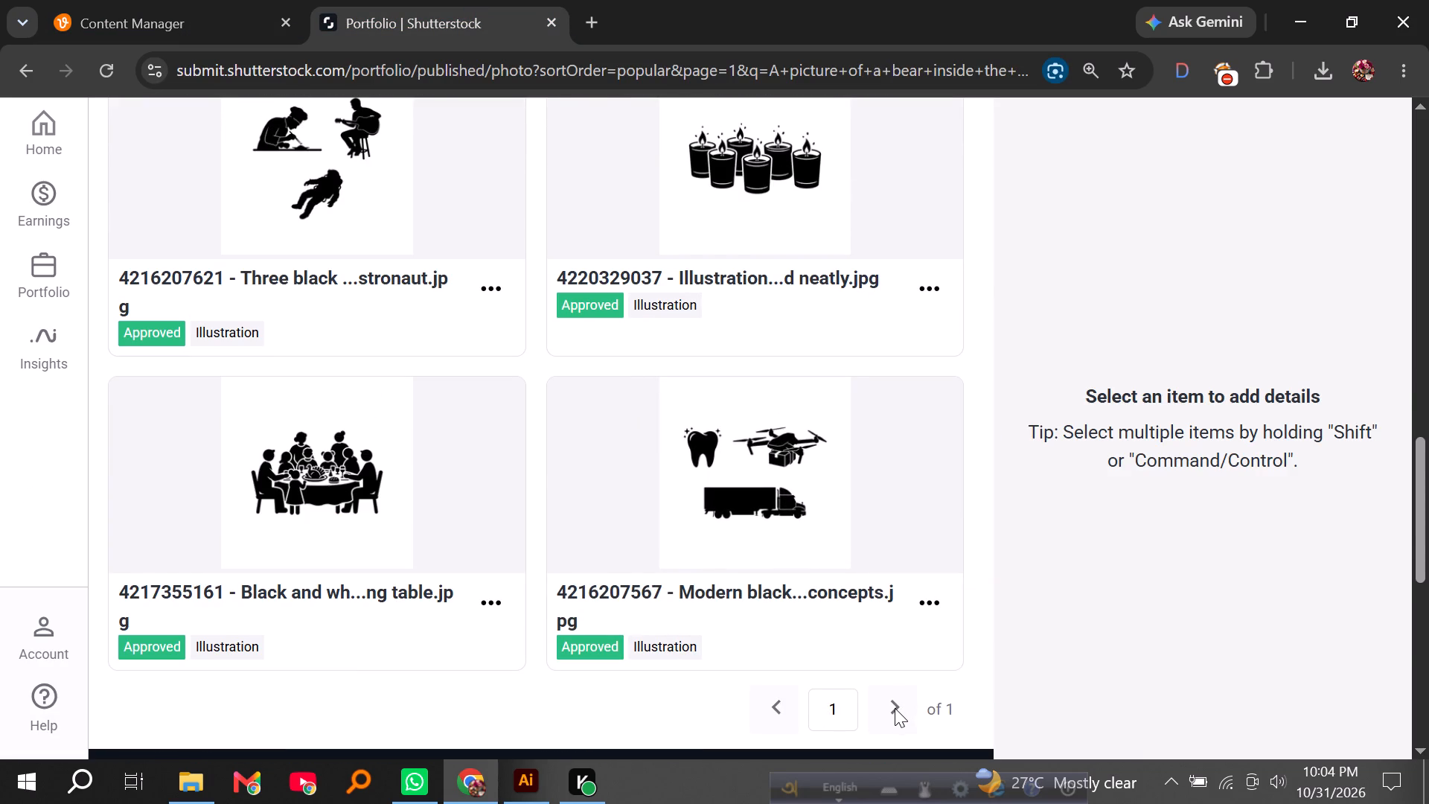
{"action": "scroll", "coordinate": [670, 434], "scroll_direction": "up", "scroll_amount": 15}
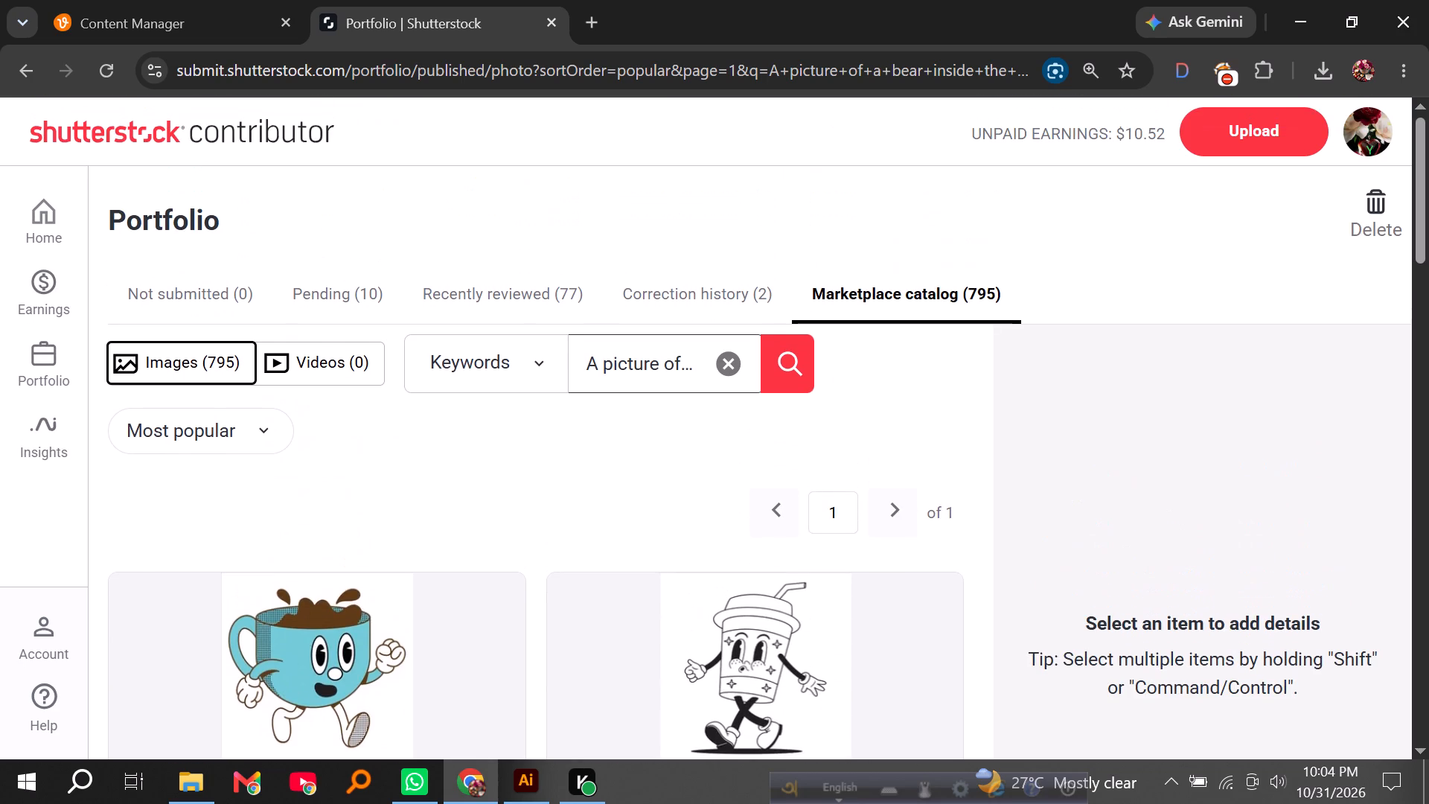
Shorten "picture" to "pice" at the start of the catalog query and search again.
{"action": "left_click", "coordinate": [653, 365]}
{"action": "key", "text": "BackSpace"}
{"action": "key", "text": "BackSpace"}
{"action": "key", "text": "BackSpace"}
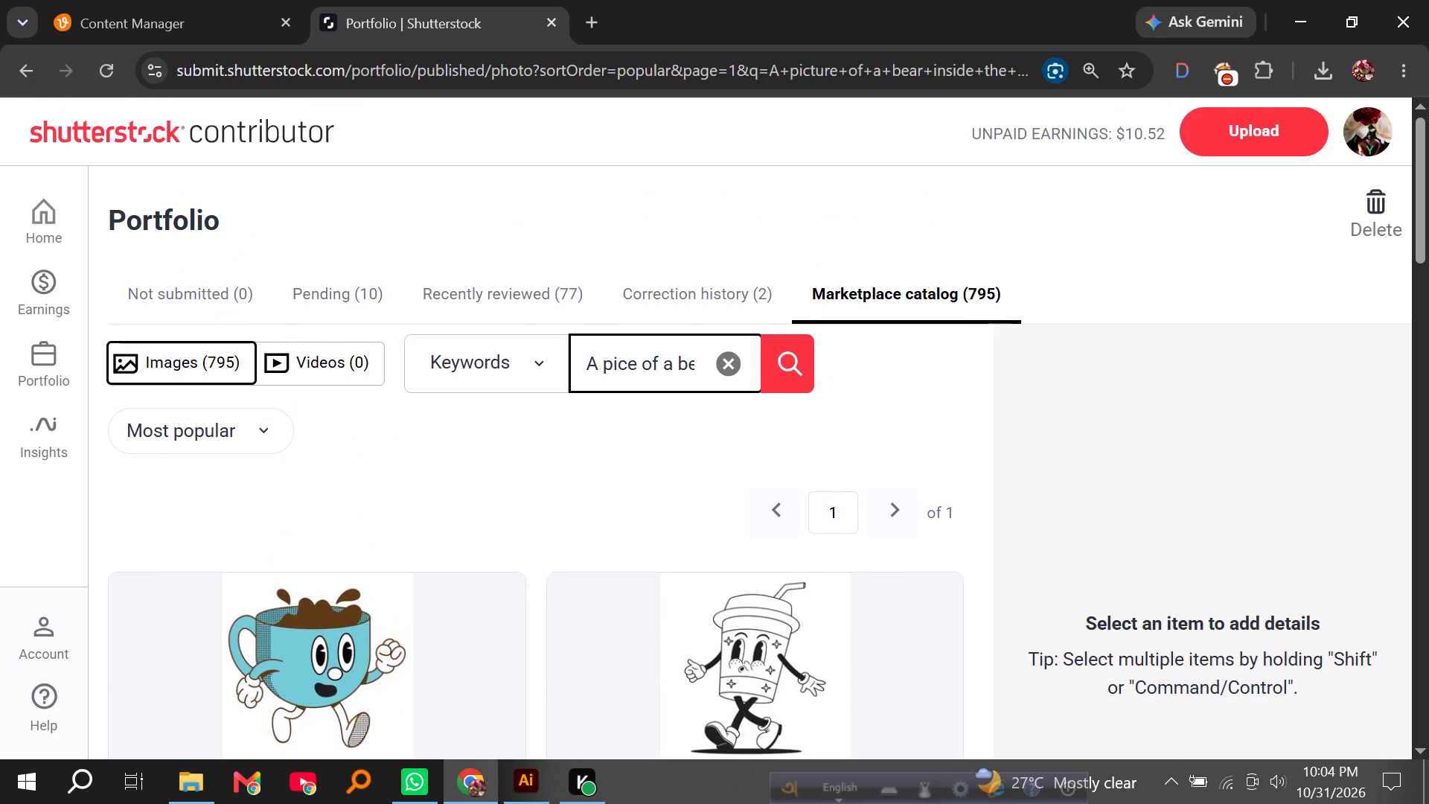
{"action": "key", "text": "Return"}
{"action": "key", "text": "Return"}
{"action": "key", "text": "Return"}
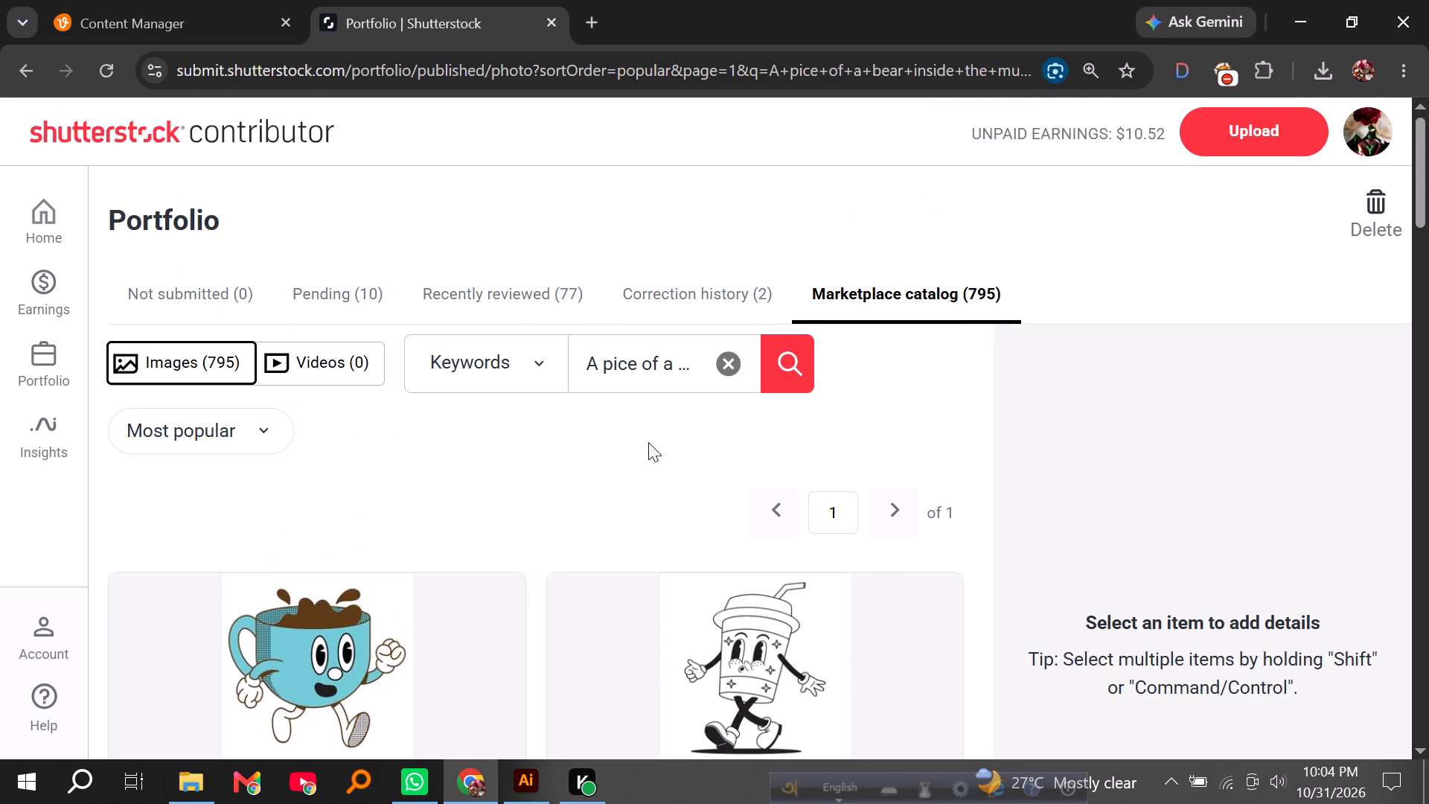
Examine the new Shutterstock results for the four-icon illustration with the bear mug and fox cup.
{"action": "scroll", "coordinate": [663, 430], "scroll_direction": "down", "scroll_amount": 8}
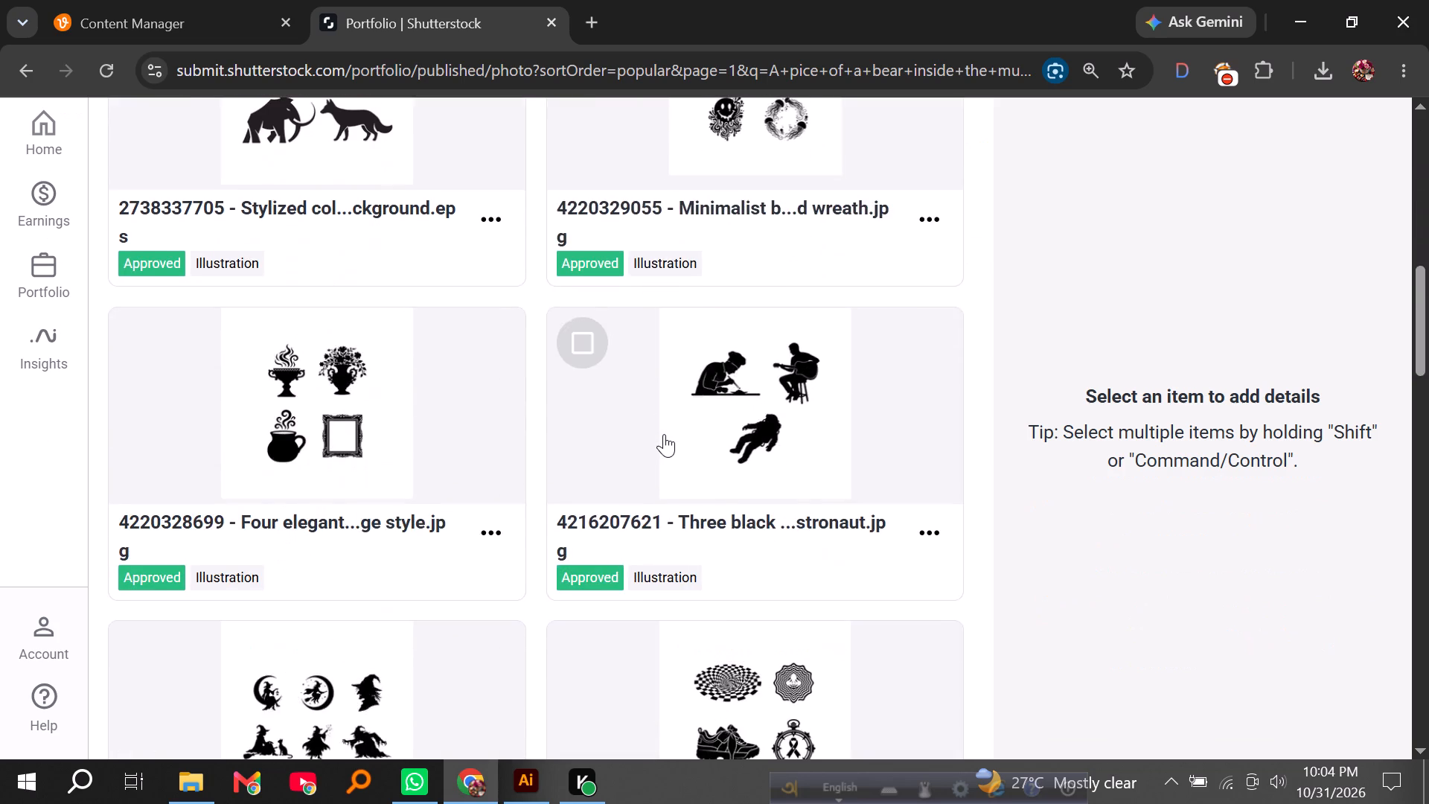
{"action": "scroll", "coordinate": [664, 435], "scroll_direction": "down", "scroll_amount": 11}
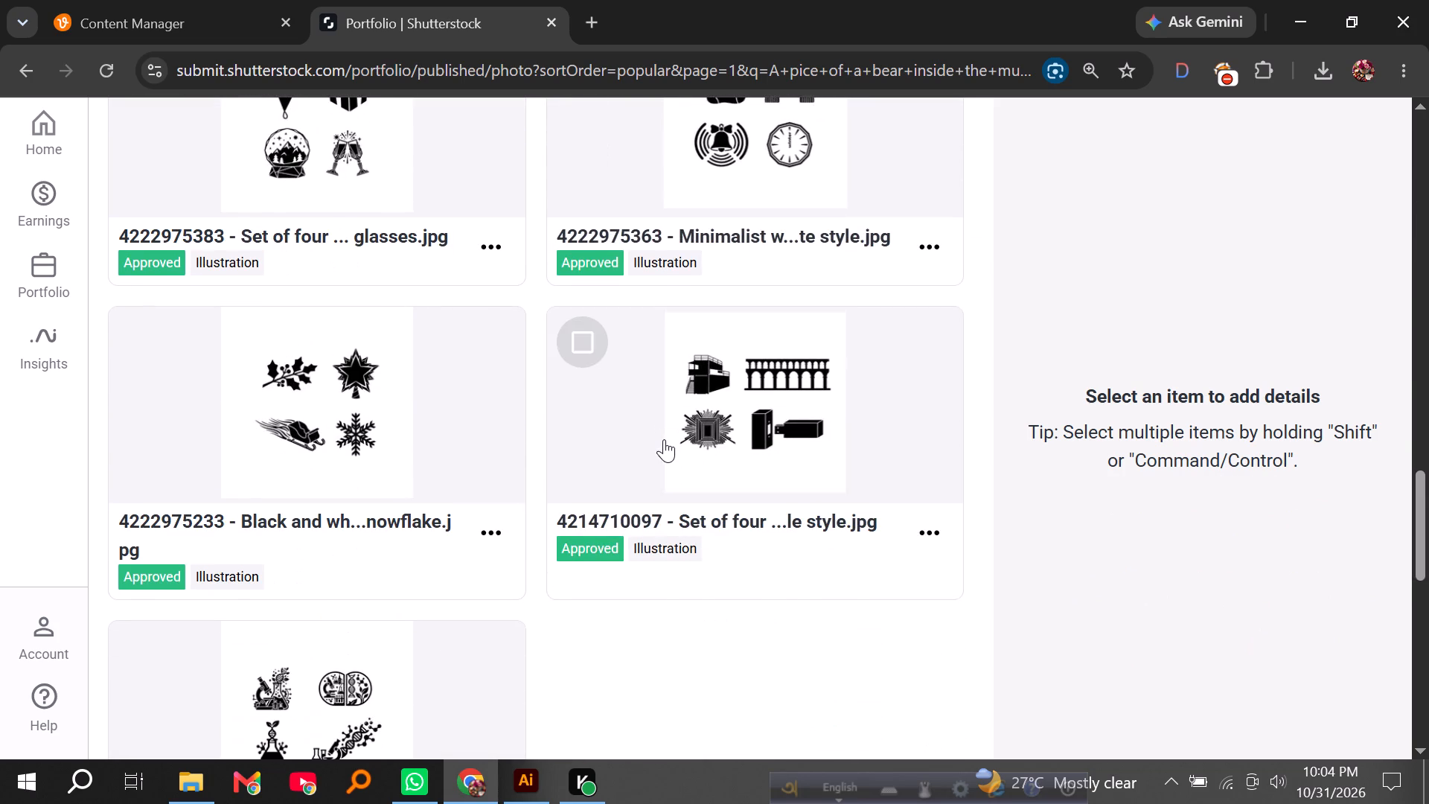
{"action": "scroll", "coordinate": [664, 447], "scroll_direction": "down", "scroll_amount": 3}
{"action": "scroll", "coordinate": [664, 448], "scroll_direction": "up", "scroll_amount": 19}
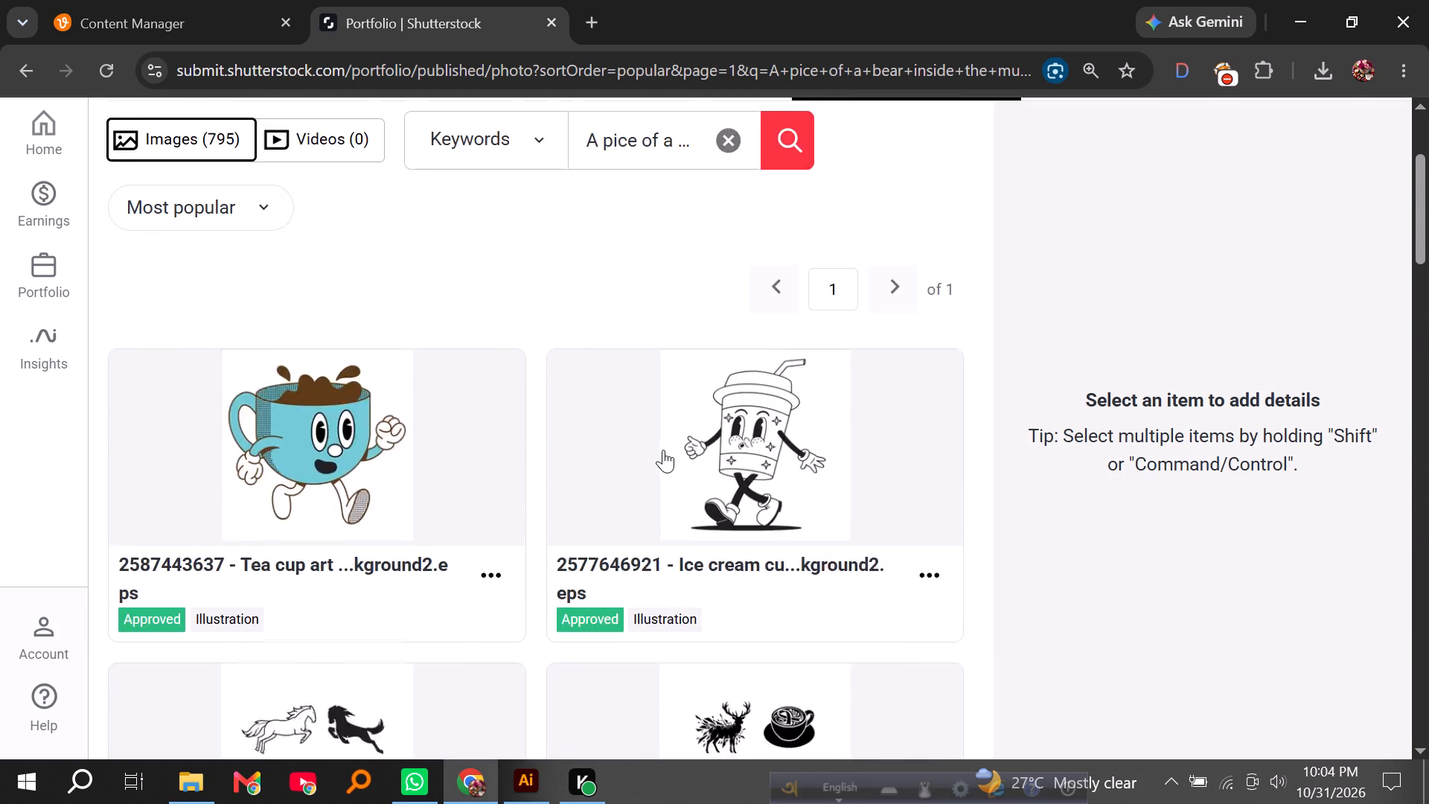
Replace the catalog query with the copied bear-mug file name, cut its ending back to "a picture of", and search again.
{"action": "scroll", "coordinate": [663, 450], "scroll_direction": "up", "scroll_amount": 8}
{"action": "triple_click", "coordinate": [670, 374]}
{"action": "left_click", "coordinate": [668, 373]}
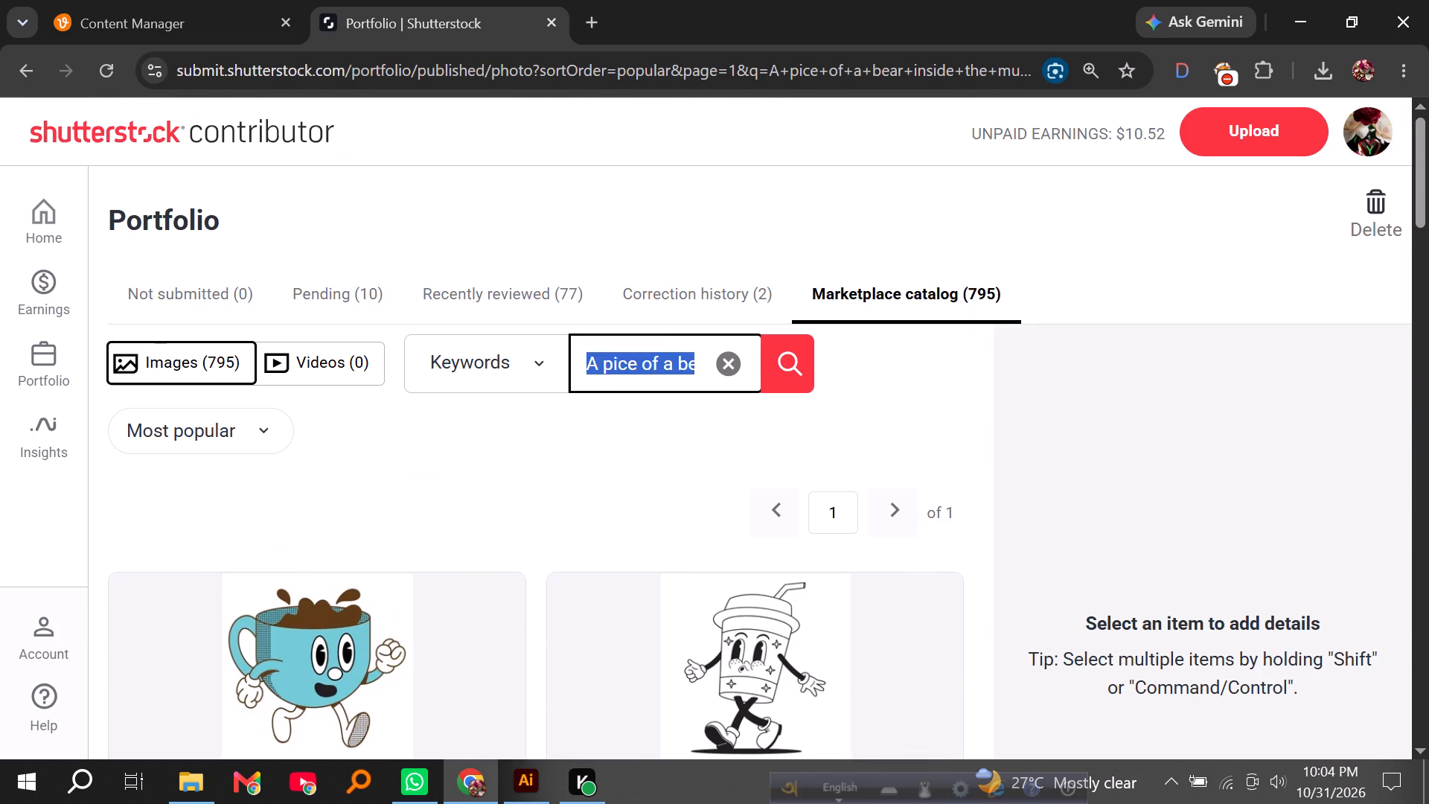
{"action": "key", "text": "BackSpace"}
{"action": "key", "text": "ctrl+v"}
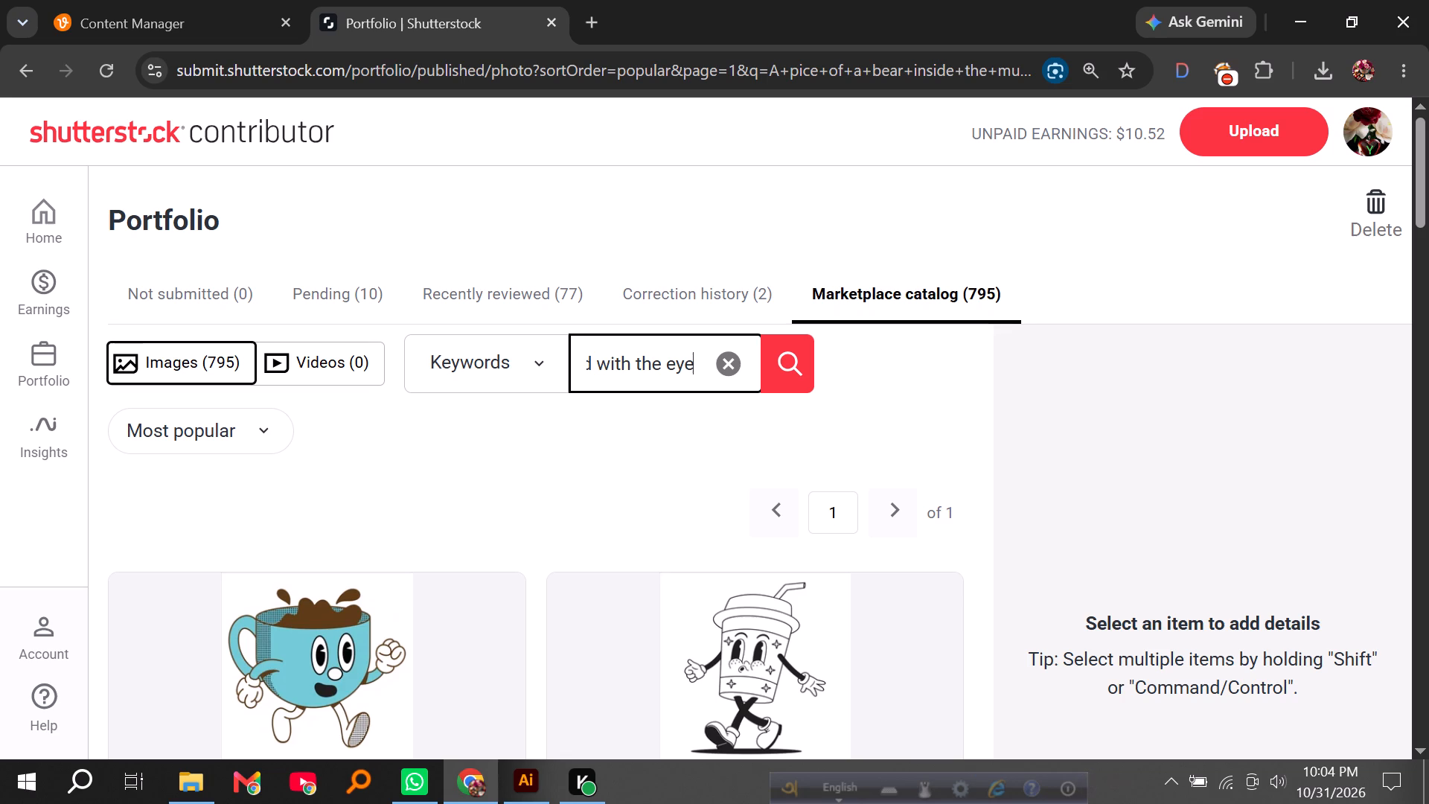
{"action": "key", "text": "BackSpace"}
{"action": "key", "text": "BackSpace"}
{"action": "key", "text": "BackSpace"}
{"action": "key", "text": "BackSpace"}
{"action": "key", "text": "BackSpace"}
{"action": "key", "text": "BackSpace"}
{"action": "key", "text": "BackSpace"}
{"action": "key", "text": "BackSpace"}
{"action": "key", "text": "BackSpace"}
{"action": "key", "text": "BackSpace"}
{"action": "key", "text": "BackSpace"}
{"action": "key", "text": "BackSpace"}
{"action": "key", "text": "BackSpace"}
{"action": "key", "text": "BackSpace"}
{"action": "key", "text": "BackSpace"}
{"action": "key", "text": "BackSpace"}
{"action": "key", "text": "BackSpace"}
{"action": "key", "text": "BackSpace"}
{"action": "key", "text": "BackSpace"}
{"action": "key", "text": "BackSpace"}
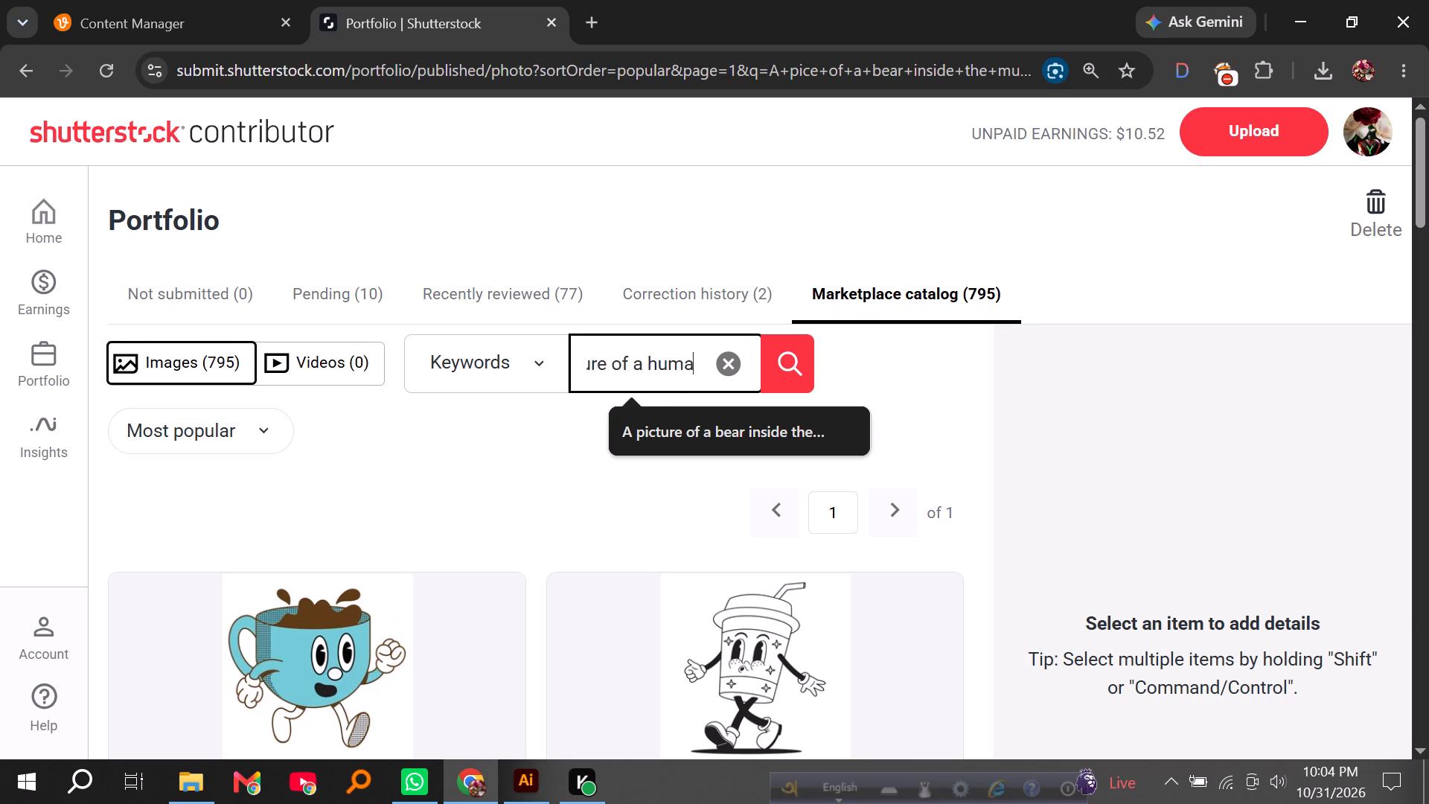
{"action": "key", "text": "BackSpace"}
{"action": "key", "text": "BackSpace"}
{"action": "key", "text": "BackSpace"}
{"action": "key", "text": "Return"}
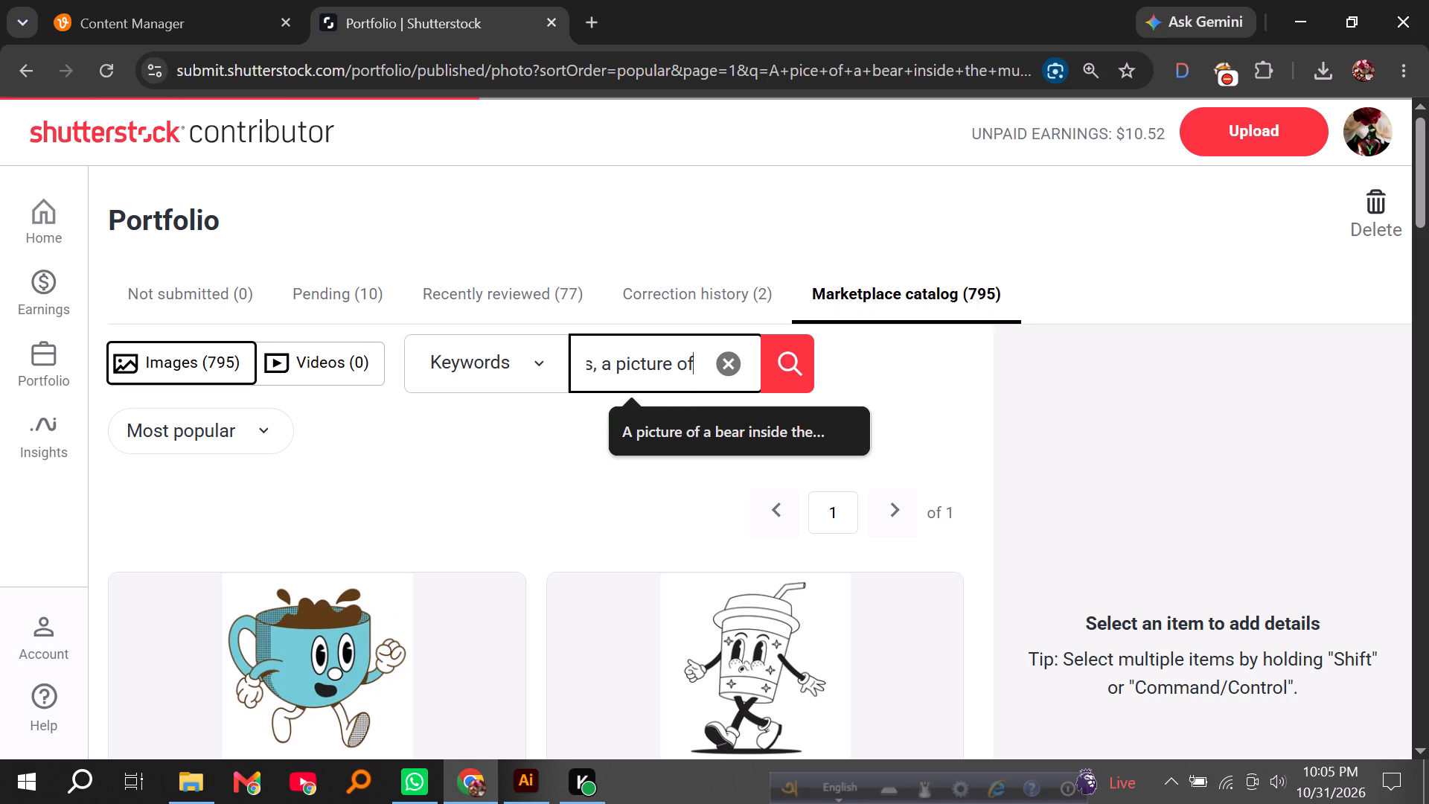
Look through the Shutterstock results for the four-icon illustration with the bear mug, fox cup, arm and eye-face.
{"action": "scroll", "coordinate": [701, 417], "scroll_direction": "down", "scroll_amount": 2}
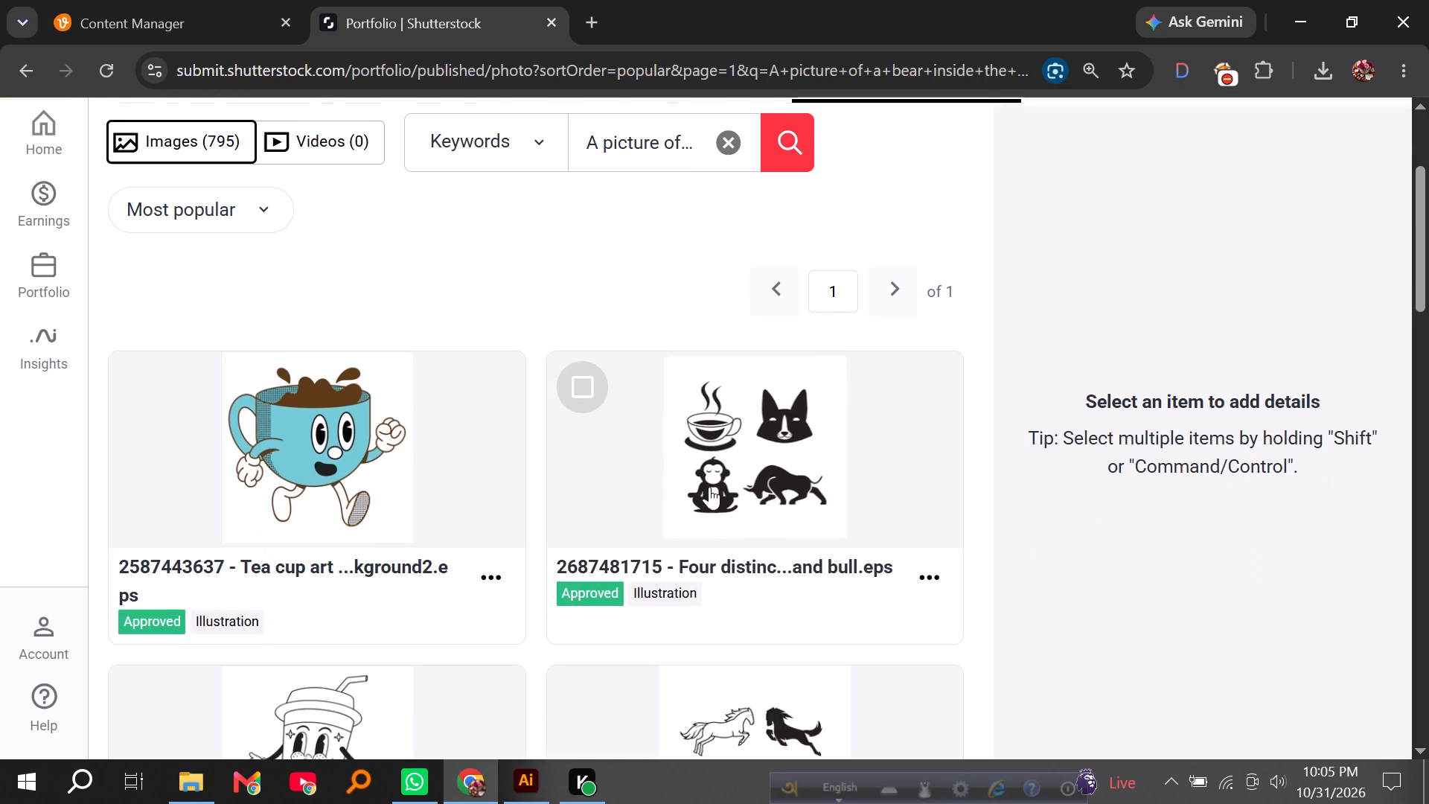
{"action": "scroll", "coordinate": [711, 464], "scroll_direction": "down", "scroll_amount": 7}
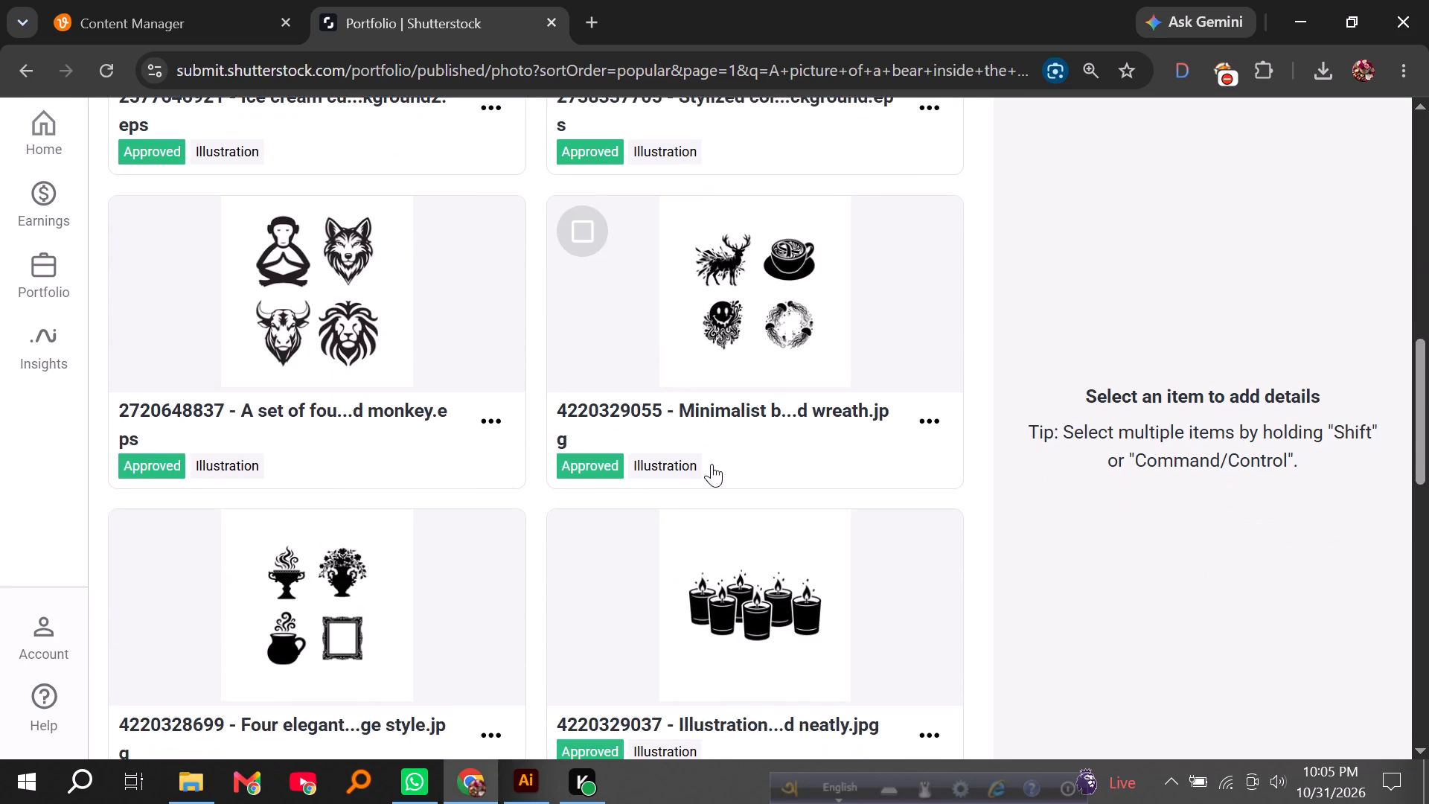
{"action": "scroll", "coordinate": [712, 464], "scroll_direction": "down", "scroll_amount": 8}
{"action": "scroll", "coordinate": [712, 468], "scroll_direction": "up", "scroll_amount": 4}
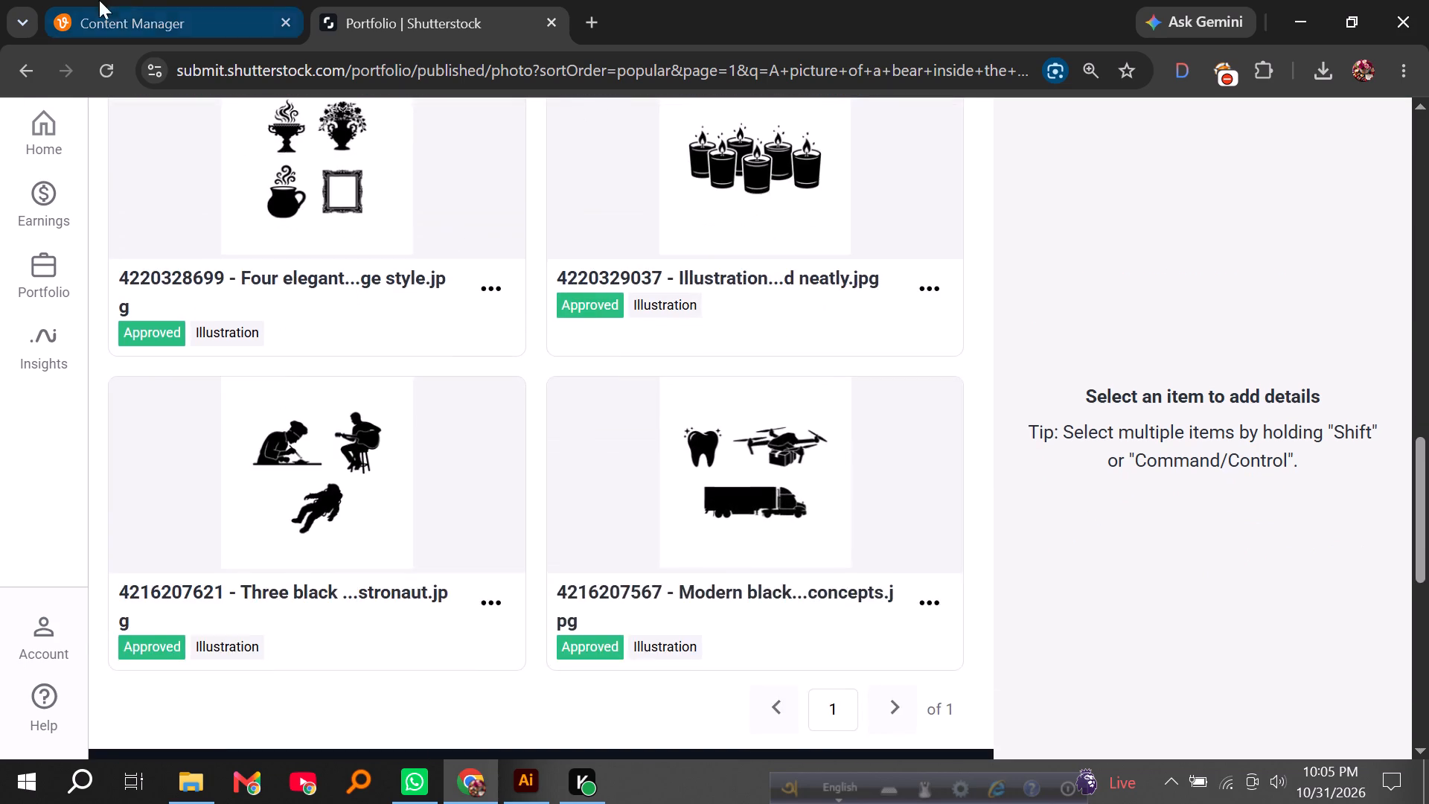
{"action": "left_click", "coordinate": [146, 0]}
{"action": "left_click", "coordinate": [436, 0]}
{"action": "scroll", "coordinate": [549, 465], "scroll_direction": "up", "scroll_amount": 1}
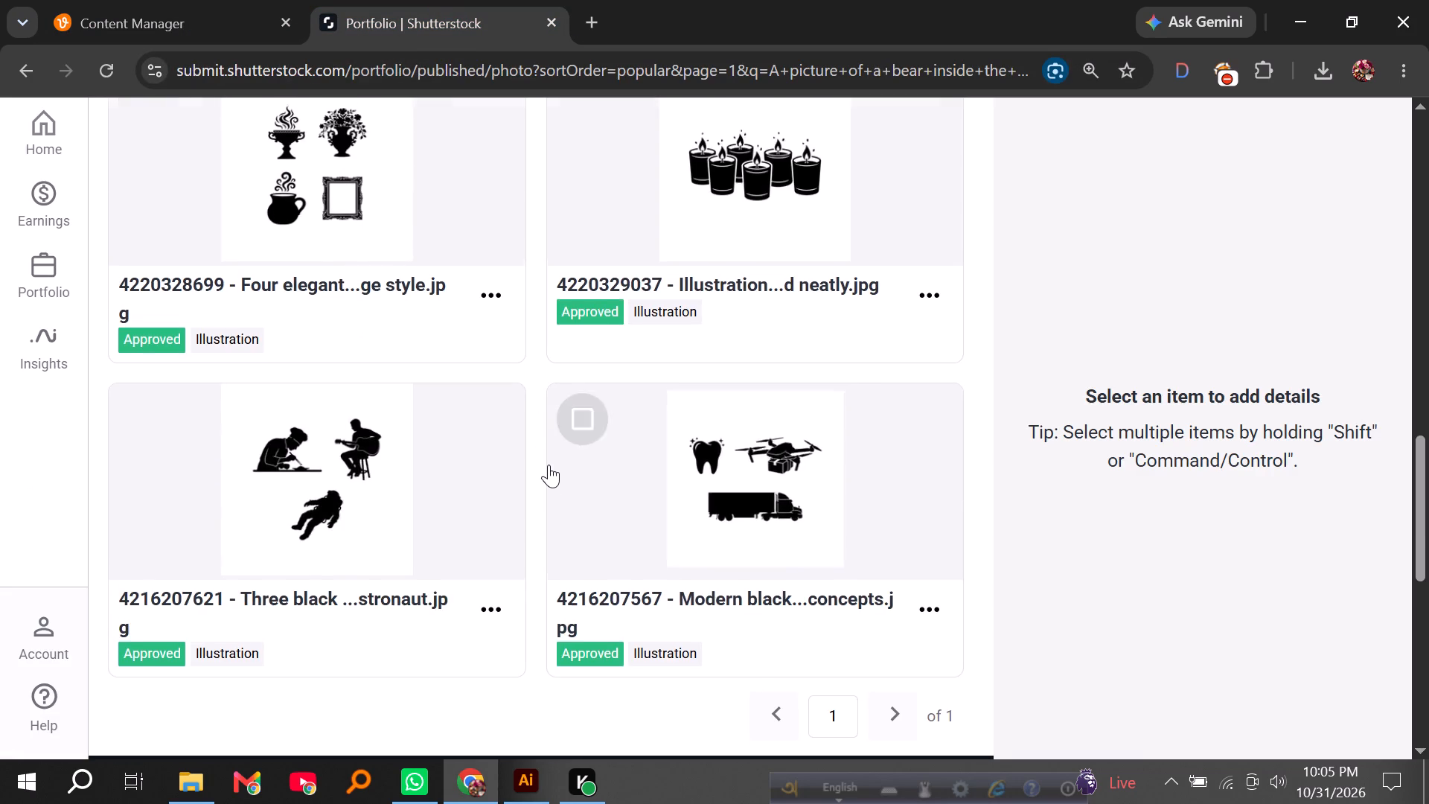
{"action": "scroll", "coordinate": [549, 465], "scroll_direction": "up", "scroll_amount": 8}
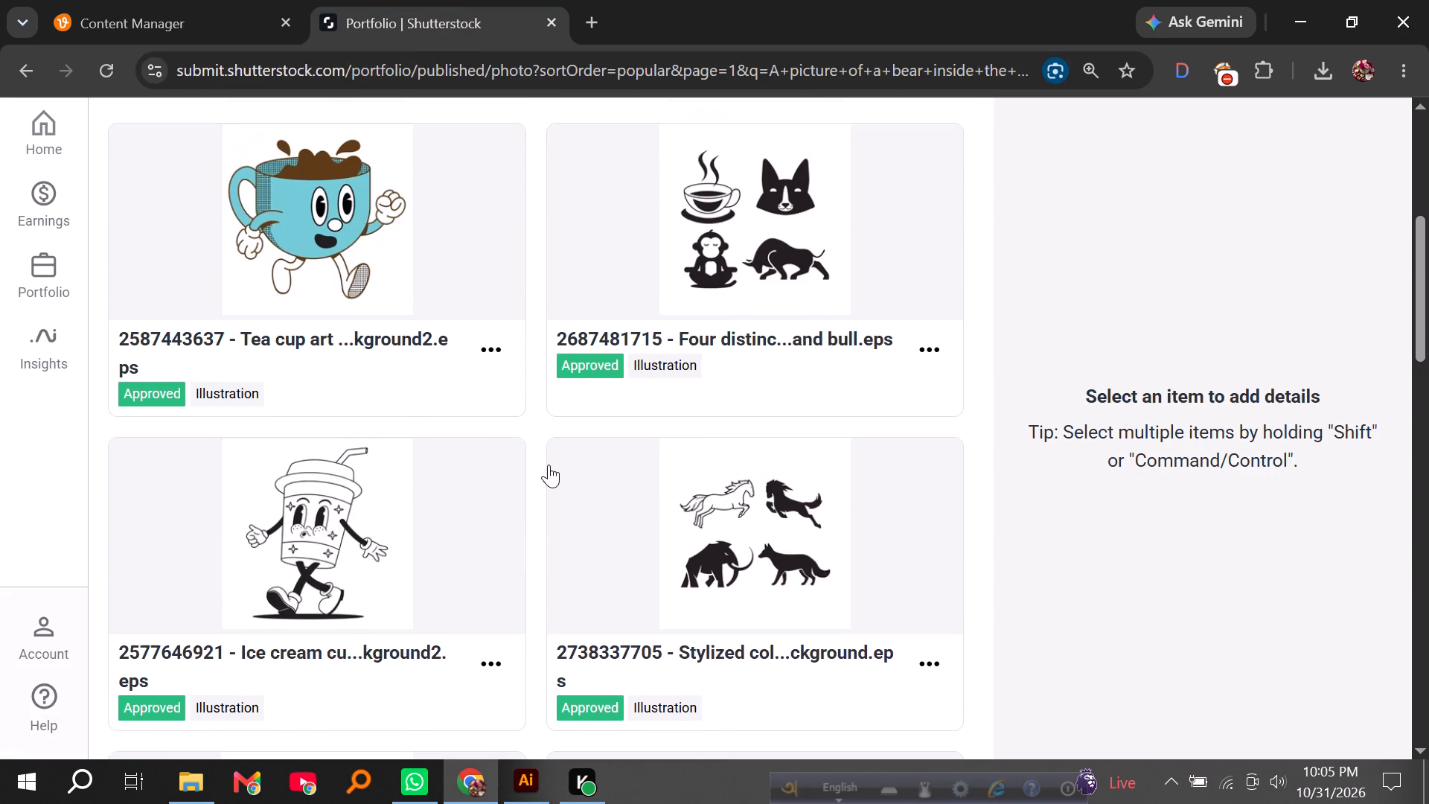
{"action": "scroll", "coordinate": [549, 465], "scroll_direction": "up", "scroll_amount": 3}
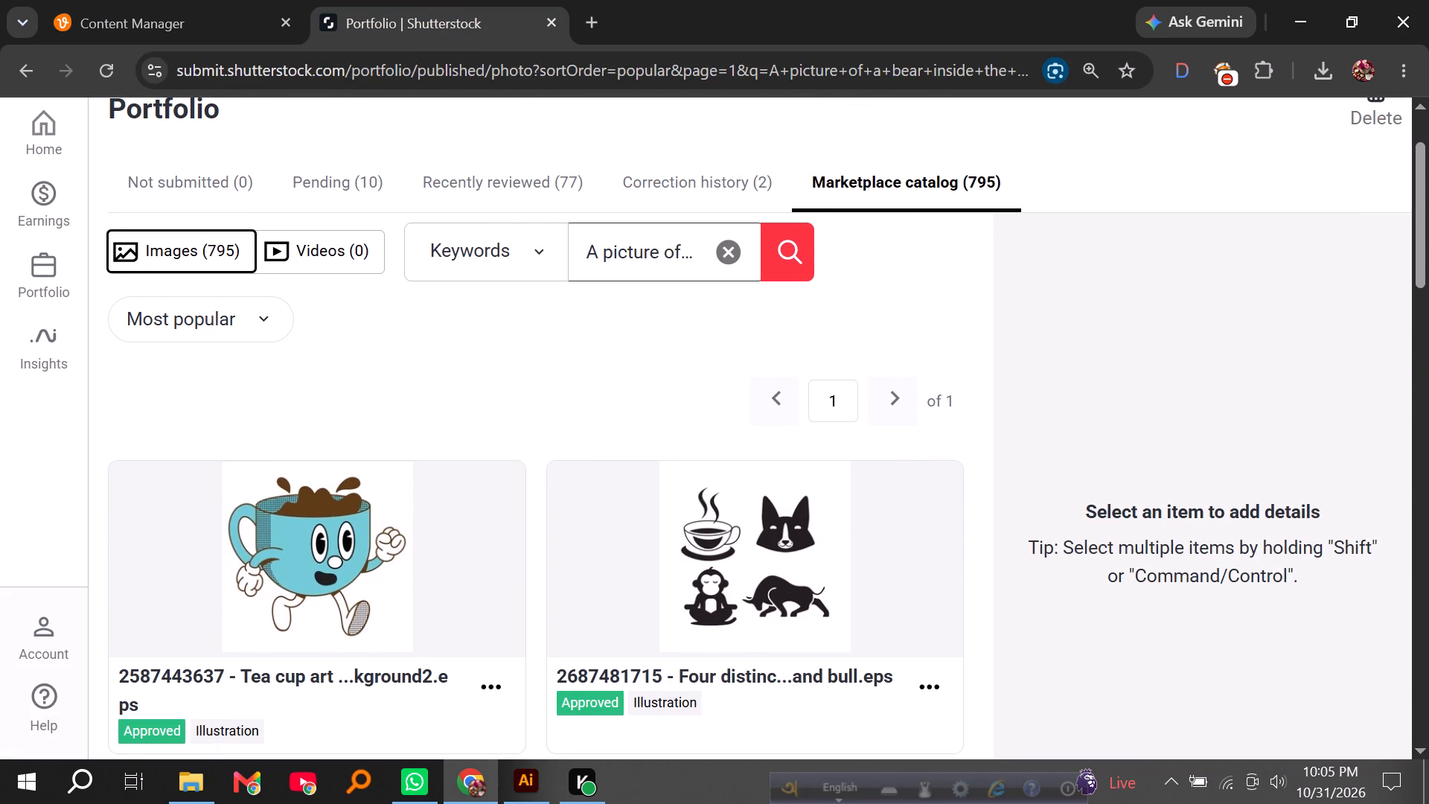
Remove the final "of" from the catalog query so it ends in "a picture", search again and check the results for the bear-mug illustration.
{"action": "triple_click", "coordinate": [677, 254]}
{"action": "triple_click", "coordinate": [677, 254]}
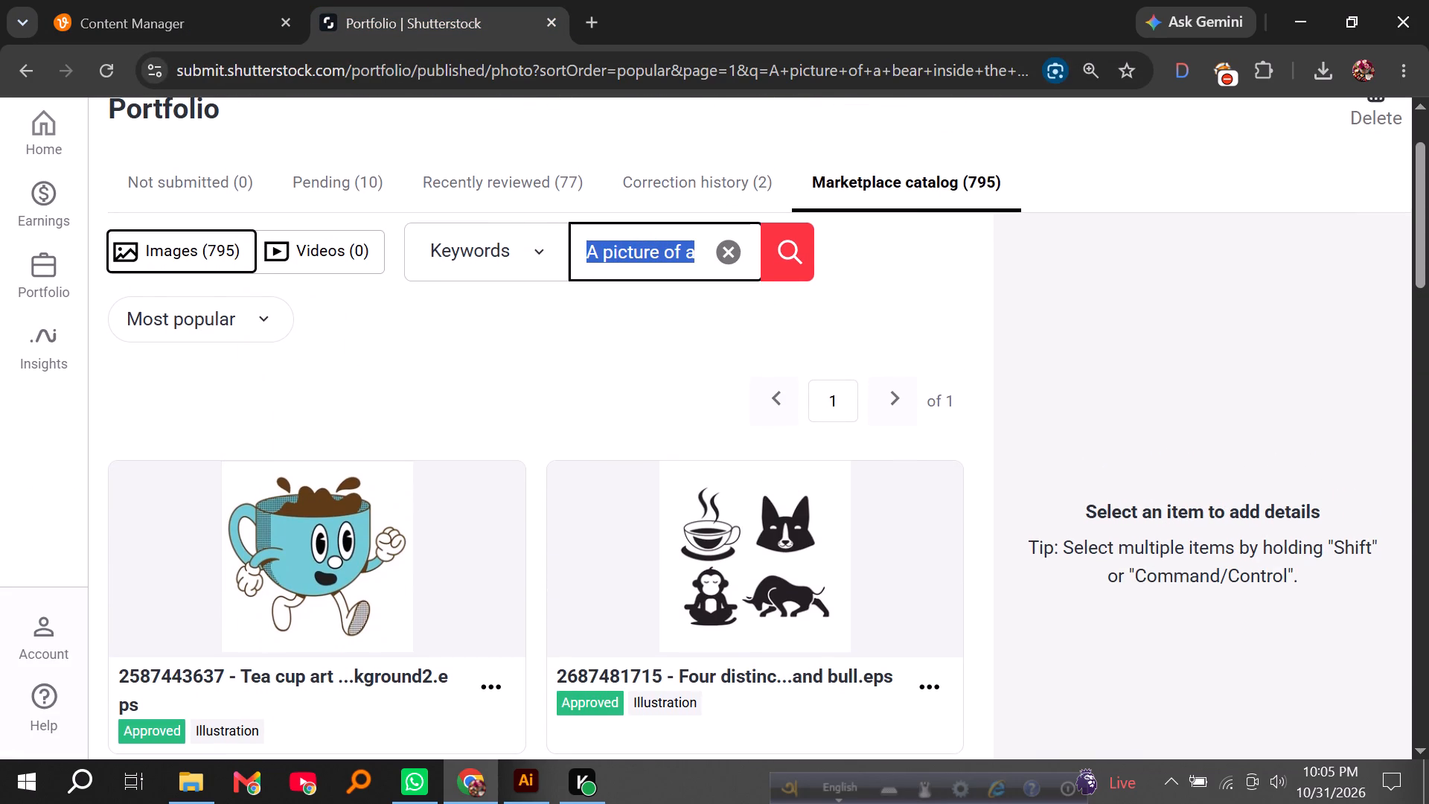
{"action": "left_click", "coordinate": [677, 252]}
{"action": "left_click", "coordinate": [691, 247]}
{"action": "left_click", "coordinate": [699, 253]}
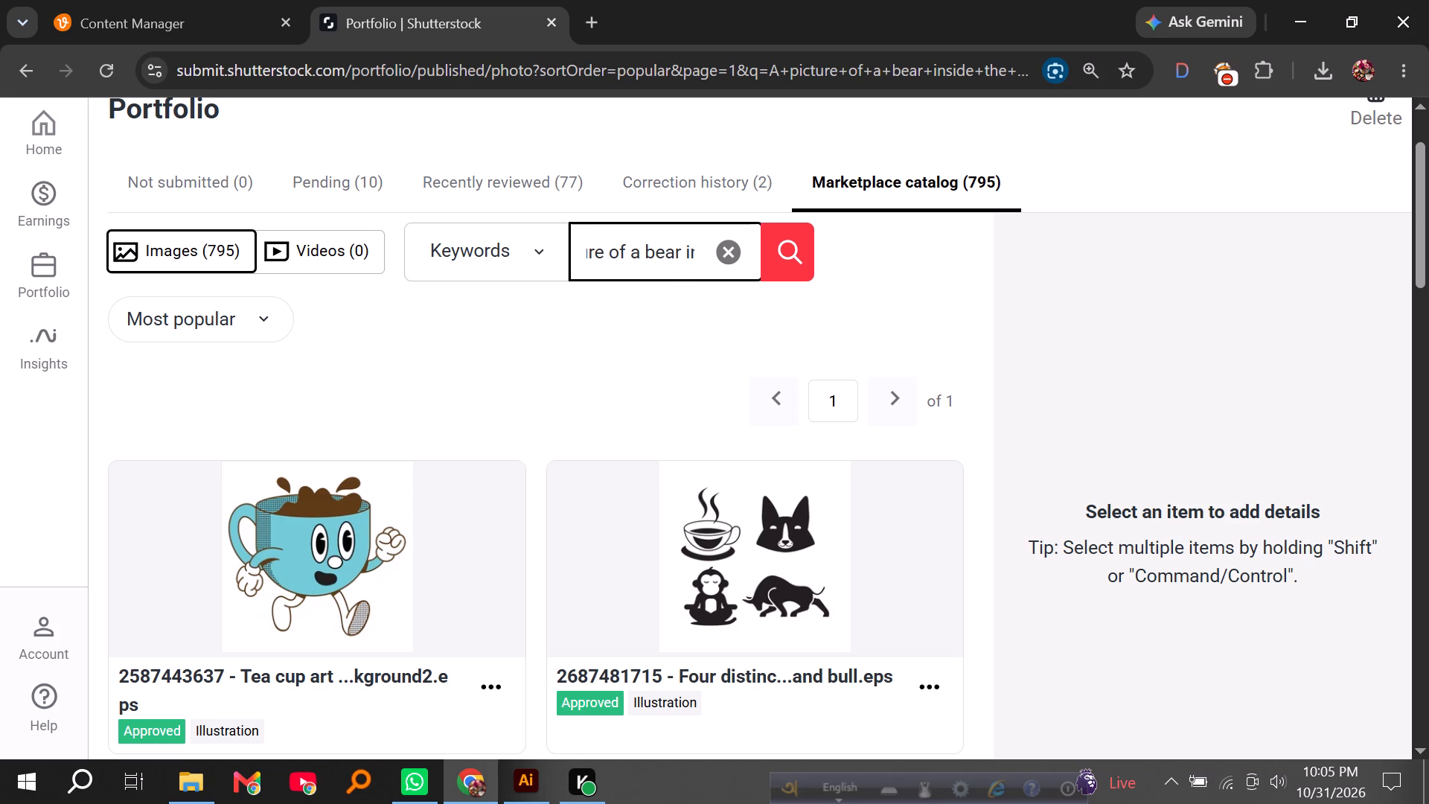
{"action": "key", "text": "Right"}
{"action": "key", "text": "Right"}
{"action": "key", "text": "Right"}
{"action": "key", "text": "Right"}
{"action": "key", "text": "Right"}
{"action": "key", "text": "Right"}
{"action": "key", "text": "Right"}
{"action": "key", "text": "Right"}
{"action": "key", "text": "Right"}
{"action": "key", "text": "Right"}
{"action": "key", "text": "Right"}
{"action": "key", "text": "Right"}
{"action": "key", "text": "Right"}
{"action": "key", "text": "Right"}
{"action": "key", "text": "Right"}
{"action": "key", "text": "Right"}
{"action": "key", "text": "Right"}
{"action": "key", "text": "Right"}
{"action": "key", "text": "Right"}
{"action": "key", "text": "Right"}
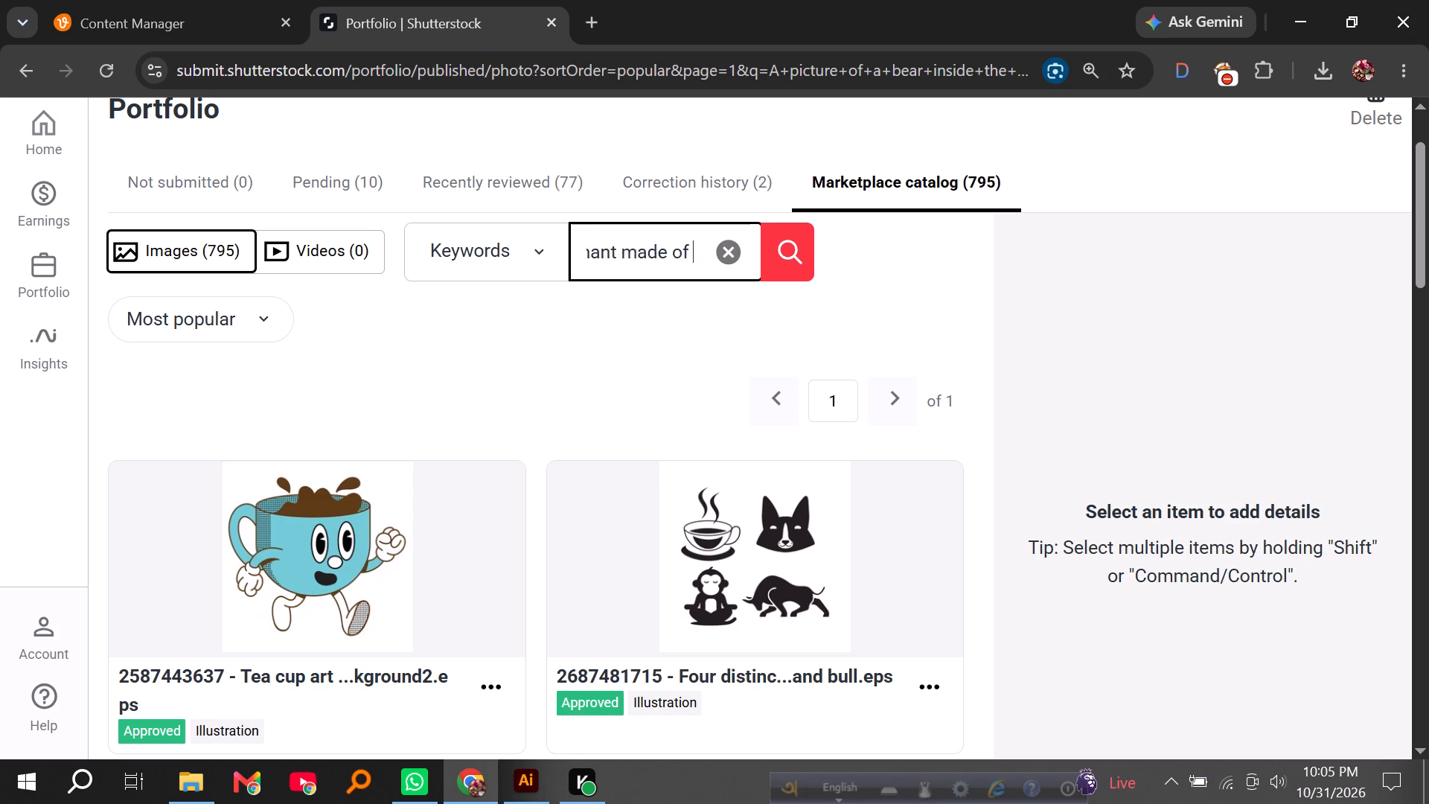
{"action": "key", "text": "Return"}
{"action": "key", "text": "Return"}
{"action": "key", "text": "Return"}
{"action": "key", "text": "Return"}
{"action": "key", "text": "Return"}
{"action": "key", "text": "Return"}
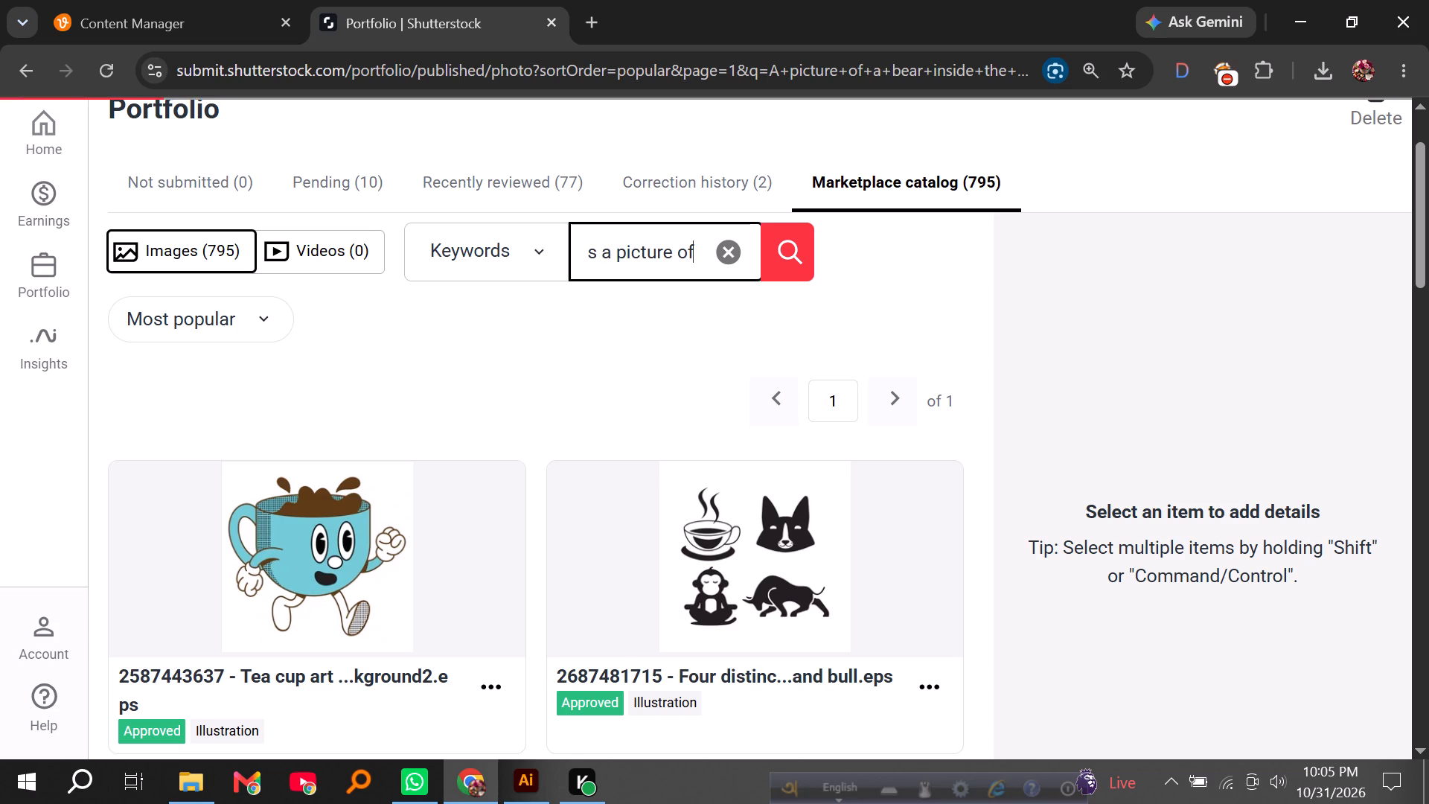
{"action": "key", "text": "Return"}
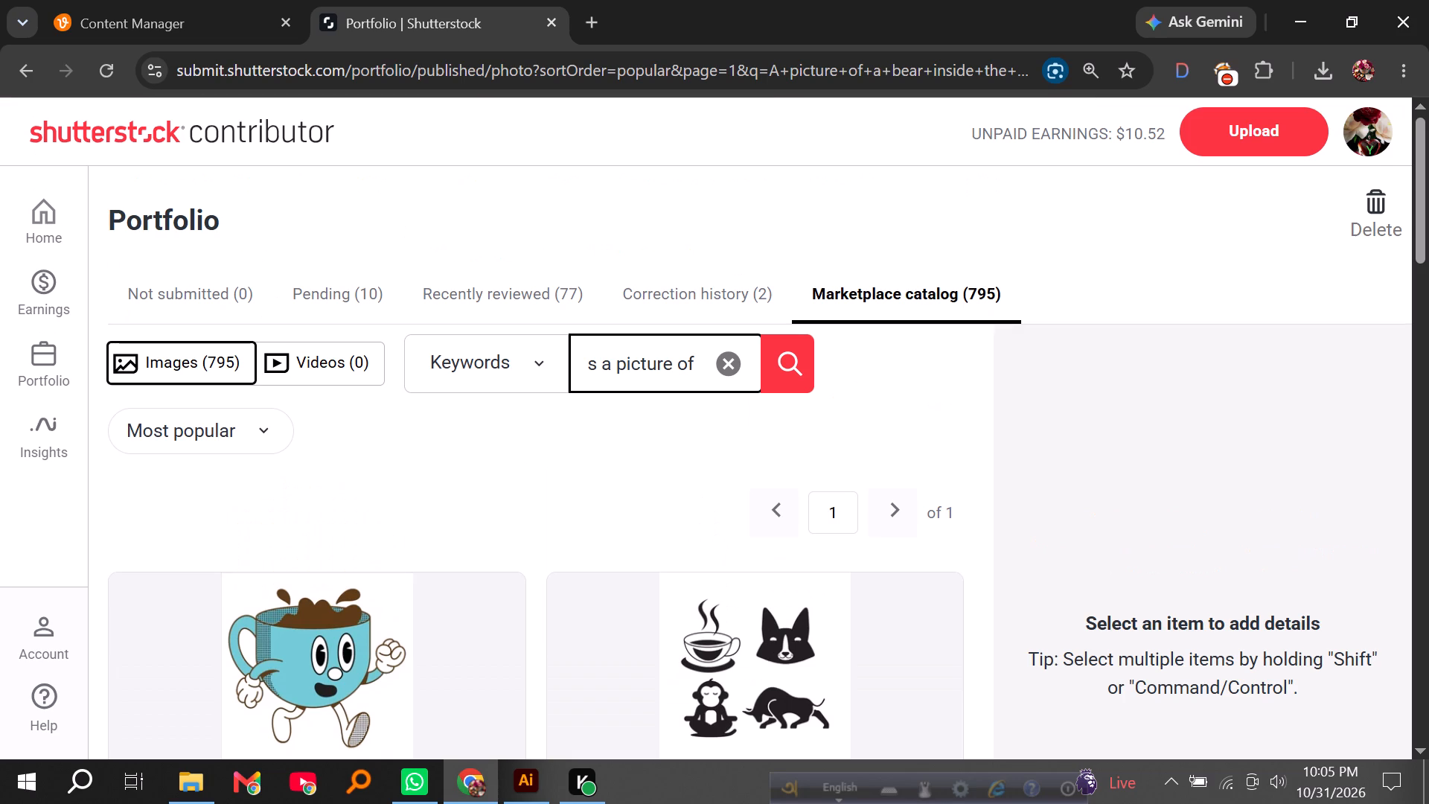
{"action": "key", "text": "BackSpace"}
{"action": "key", "text": "BackSpace"}
{"action": "key", "text": "BackSpace"}
{"action": "key", "text": "Return"}
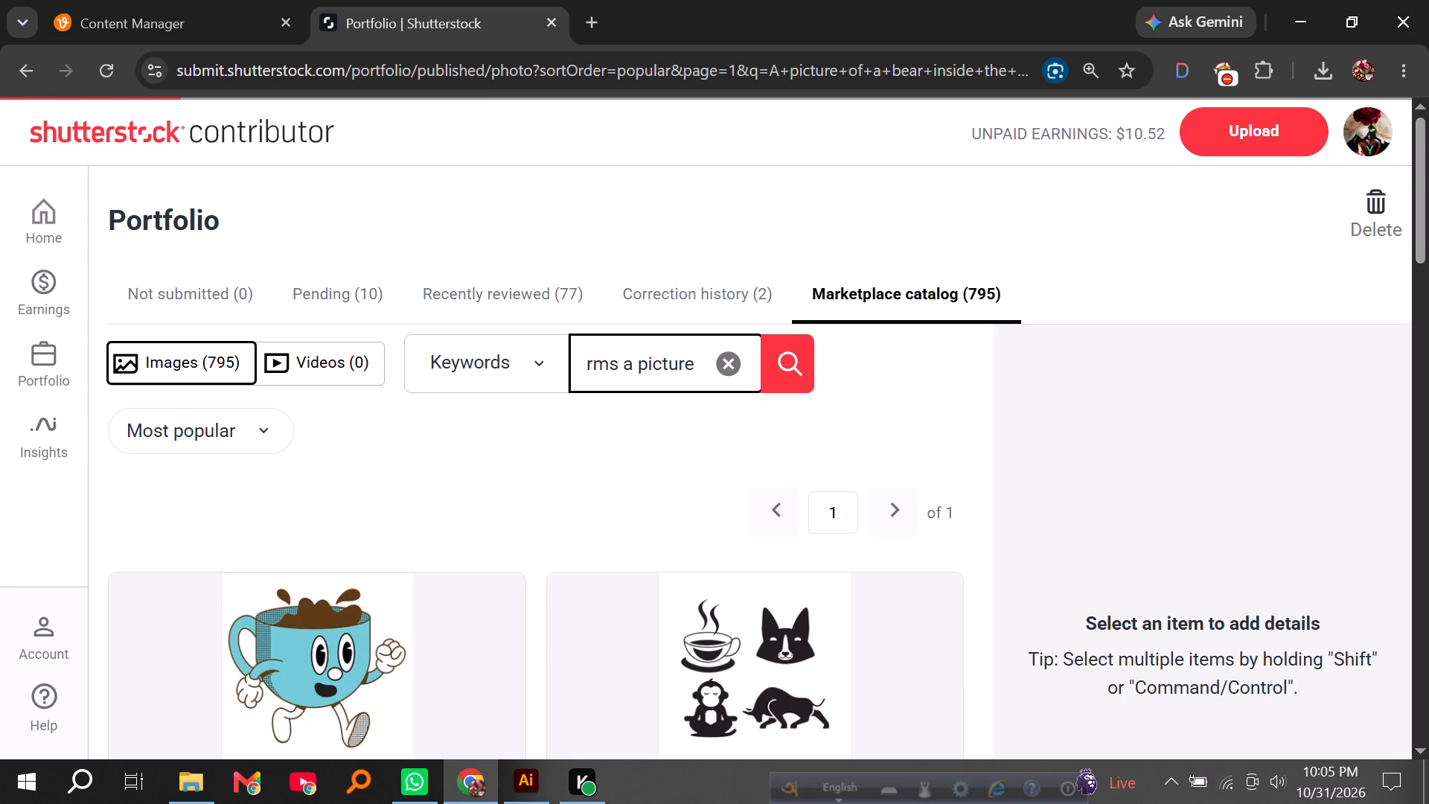
{"action": "scroll", "coordinate": [647, 419], "scroll_direction": "down", "scroll_amount": 3}
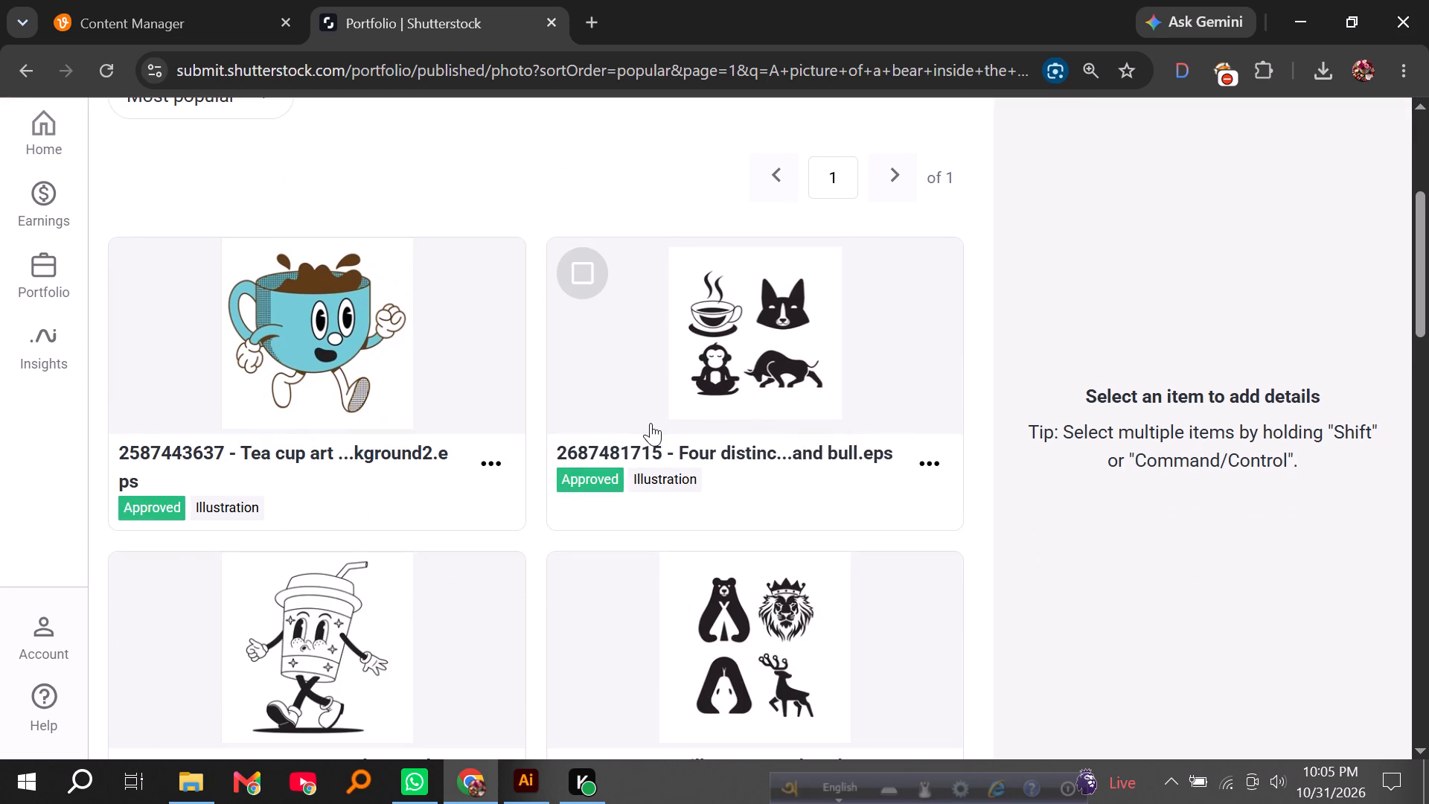
{"action": "scroll", "coordinate": [656, 422], "scroll_direction": "down", "scroll_amount": 6}
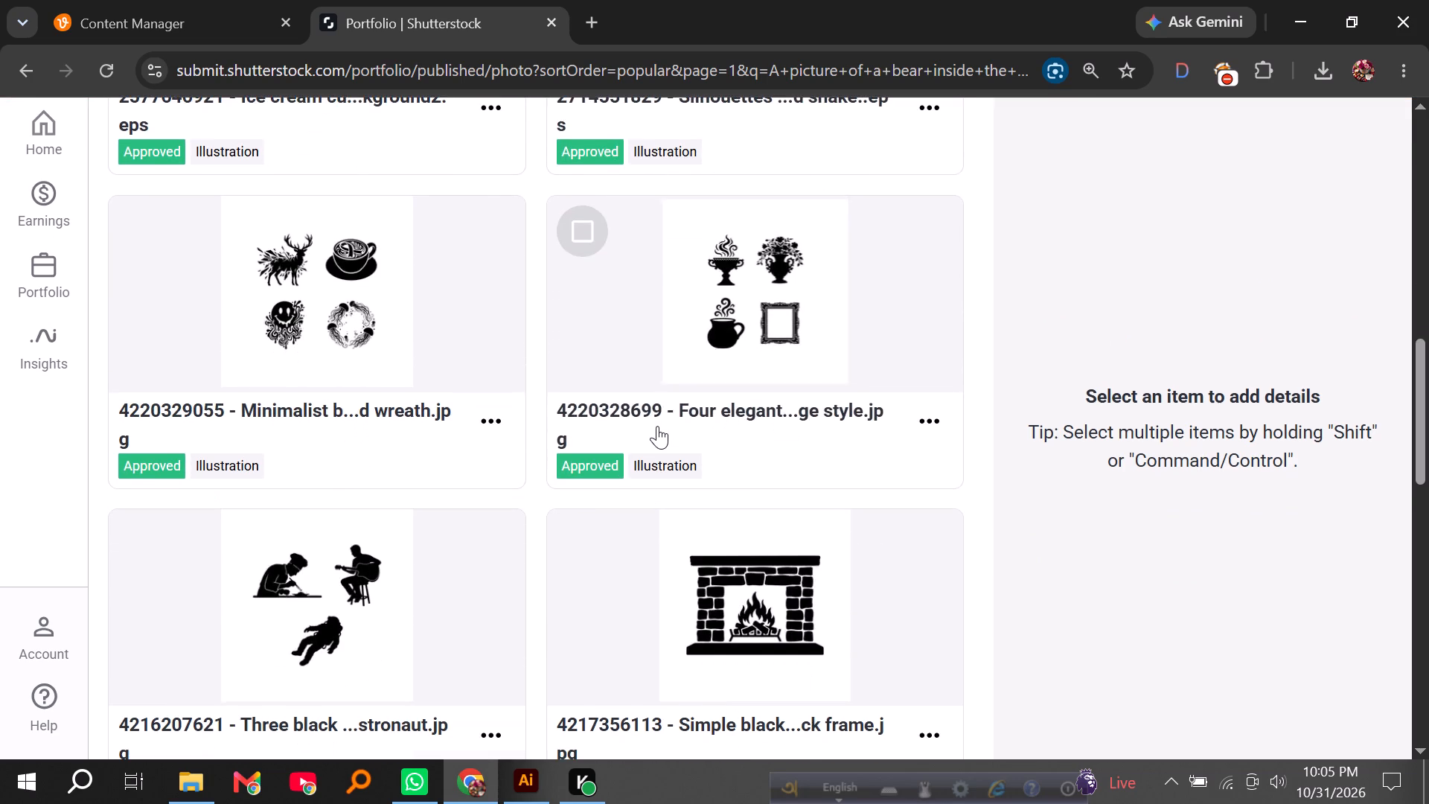
{"action": "scroll", "coordinate": [658, 431], "scroll_direction": "down", "scroll_amount": 4}
{"action": "scroll", "coordinate": [653, 443], "scroll_direction": "up", "scroll_amount": 13}
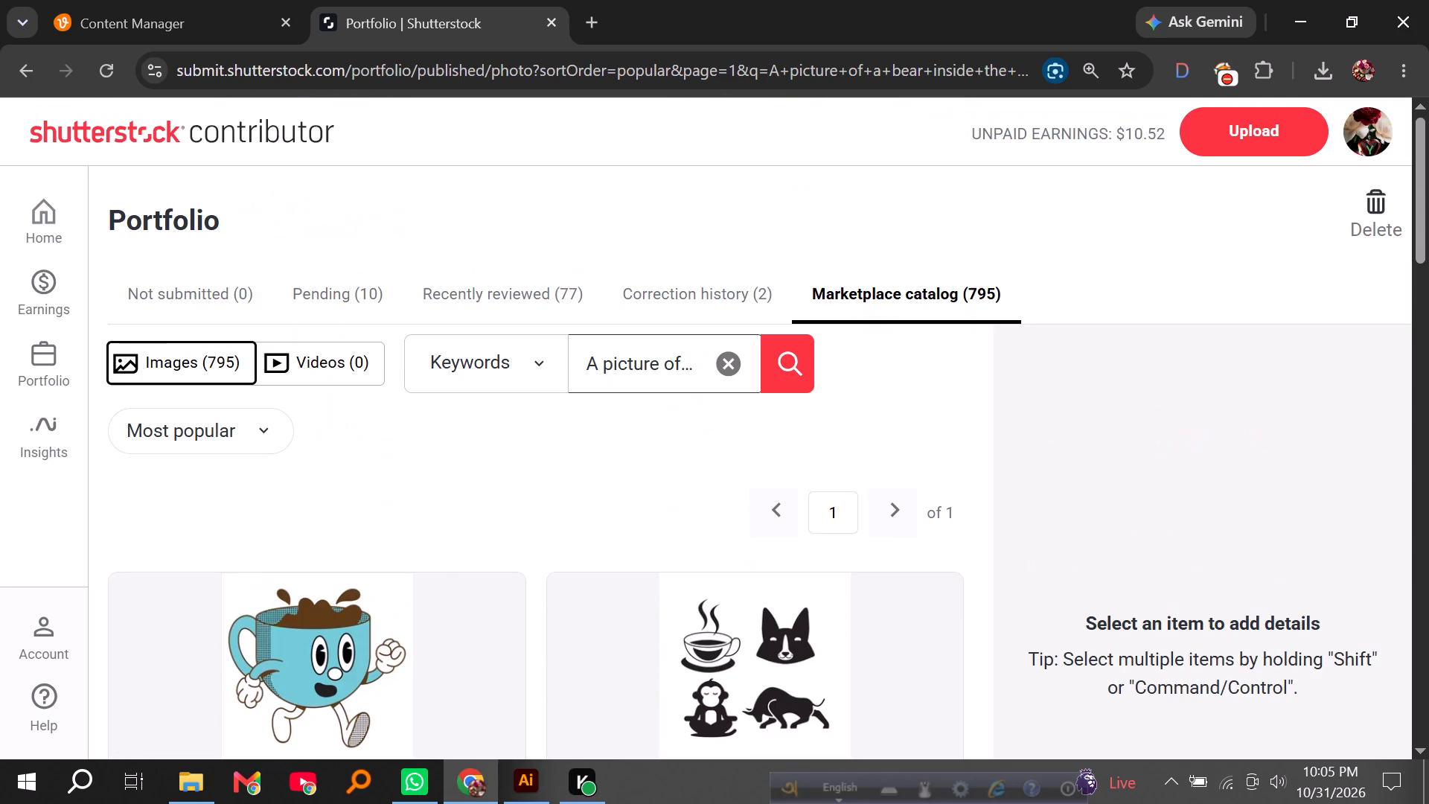
Reduce the catalog query to "A pict bear inside" and search again.
{"action": "left_click", "coordinate": [691, 361]}
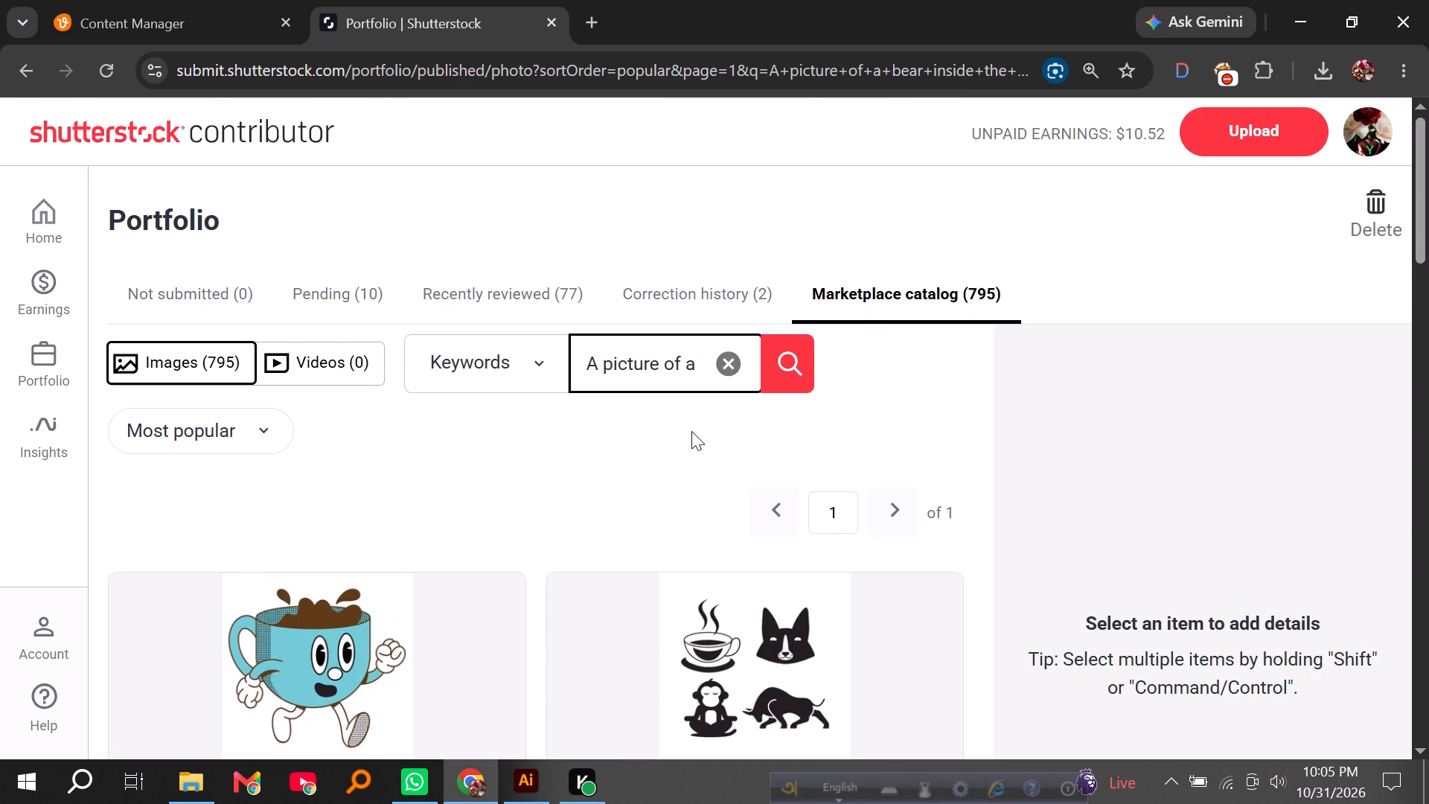
{"action": "key", "text": "BackSpace"}
{"action": "key", "text": "BackSpace"}
{"action": "key", "text": "BackSpace"}
{"action": "key", "text": "BackSpace"}
{"action": "key", "text": "BackSpace"}
{"action": "key", "text": "BackSpace"}
{"action": "key", "text": "BackSpace"}
{"action": "key", "text": "BackSpace"}
{"action": "left_click", "coordinate": [677, 370]}
{"action": "key", "text": "Right"}
{"action": "key", "text": "Right"}
{"action": "key", "text": "Right"}
{"action": "key", "text": "Right"}
{"action": "key", "text": "Right"}
{"action": "key", "text": "Right"}
{"action": "key", "text": "Right"}
{"action": "key", "text": "Right"}
{"action": "key", "text": "Right"}
{"action": "key", "text": "Right"}
{"action": "key", "text": "Right"}
{"action": "key", "text": "Right"}
{"action": "key", "text": "Right"}
{"action": "key", "text": "Right"}
{"action": "key", "text": "Right"}
{"action": "key", "text": "Right"}
{"action": "key", "text": "Right"}
{"action": "key", "text": "Right"}
{"action": "key", "text": "Right"}
{"action": "key", "text": "Right"}
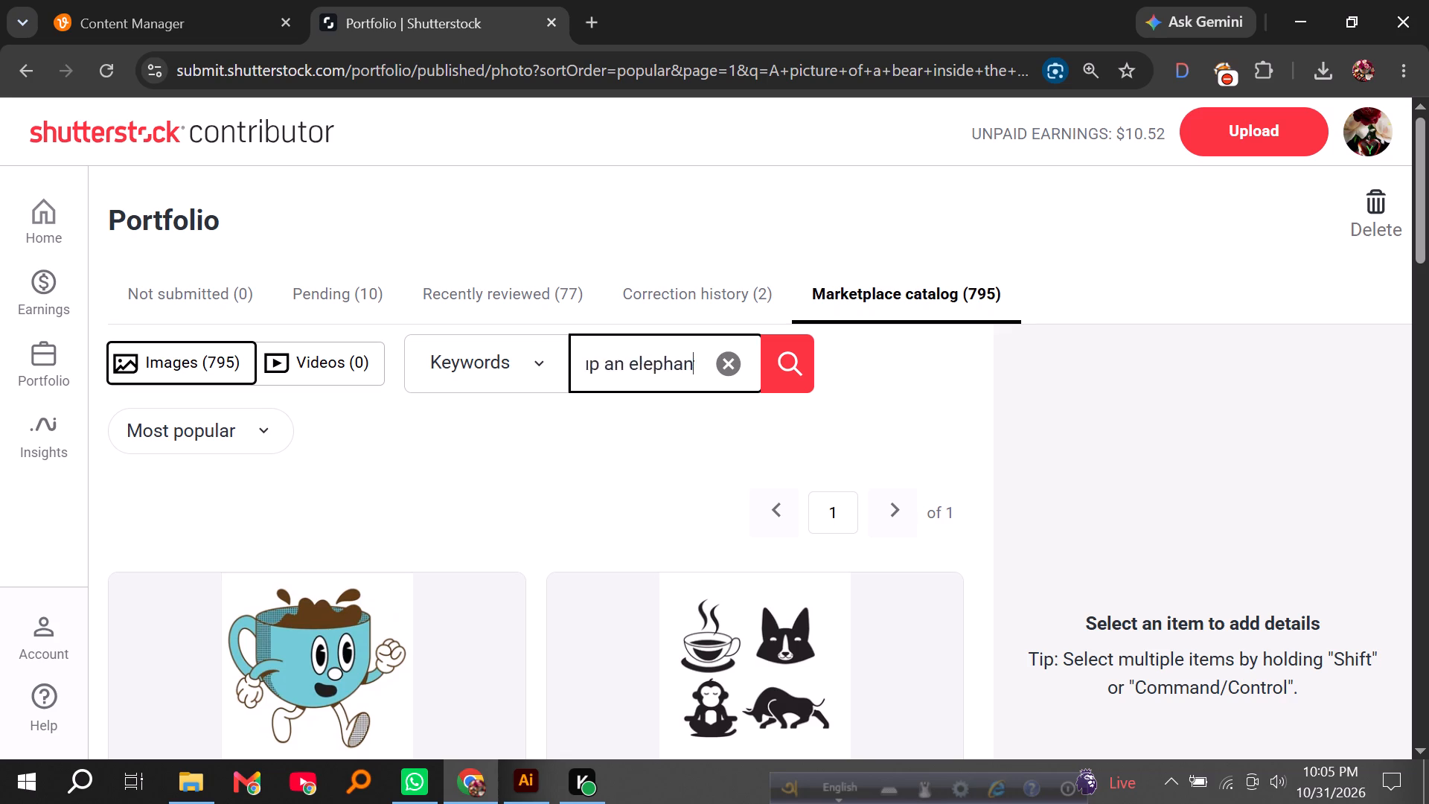
{"action": "key", "text": "BackSpace"}
{"action": "key", "text": "BackSpace"}
{"action": "key", "text": "BackSpace"}
{"action": "key", "text": "BackSpace"}
{"action": "key", "text": "BackSpace"}
{"action": "key", "text": "BackSpace"}
{"action": "key", "text": "BackSpace"}
{"action": "key", "text": "BackSpace"}
{"action": "key", "text": "BackSpace"}
{"action": "key", "text": "BackSpace"}
{"action": "key", "text": "BackSpace"}
{"action": "key", "text": "BackSpace"}
{"action": "key", "text": "BackSpace"}
{"action": "key", "text": "BackSpace"}
{"action": "key", "text": "BackSpace"}
{"action": "key", "text": "BackSpace"}
{"action": "key", "text": "BackSpace"}
{"action": "key", "text": "BackSpace"}
{"action": "key", "text": "BackSpace"}
{"action": "key", "text": "BackSpace"}
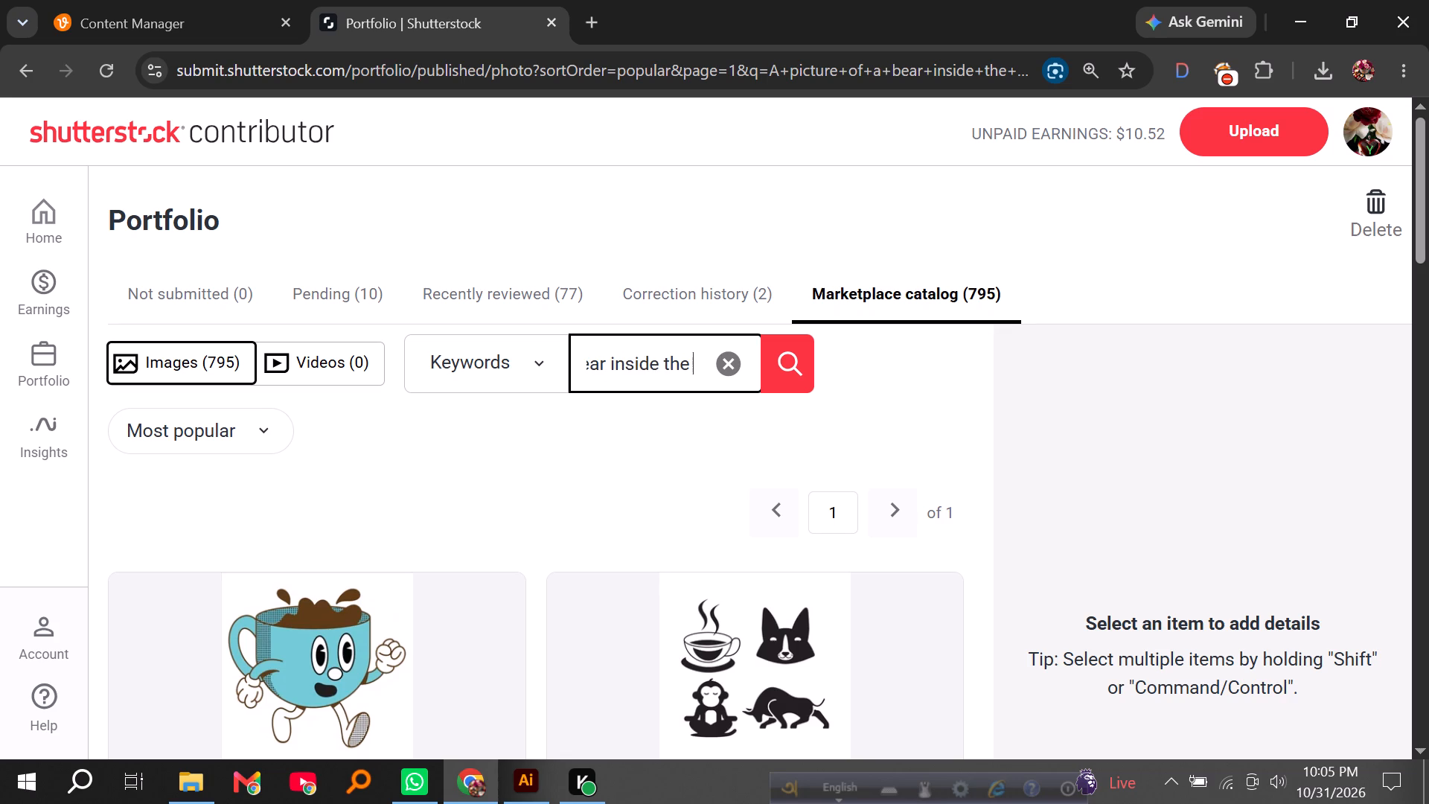
{"action": "key", "text": "BackSpace"}
{"action": "key", "text": "BackSpace"}
{"action": "key", "text": "BackSpace"}
{"action": "key", "text": "BackSpace"}
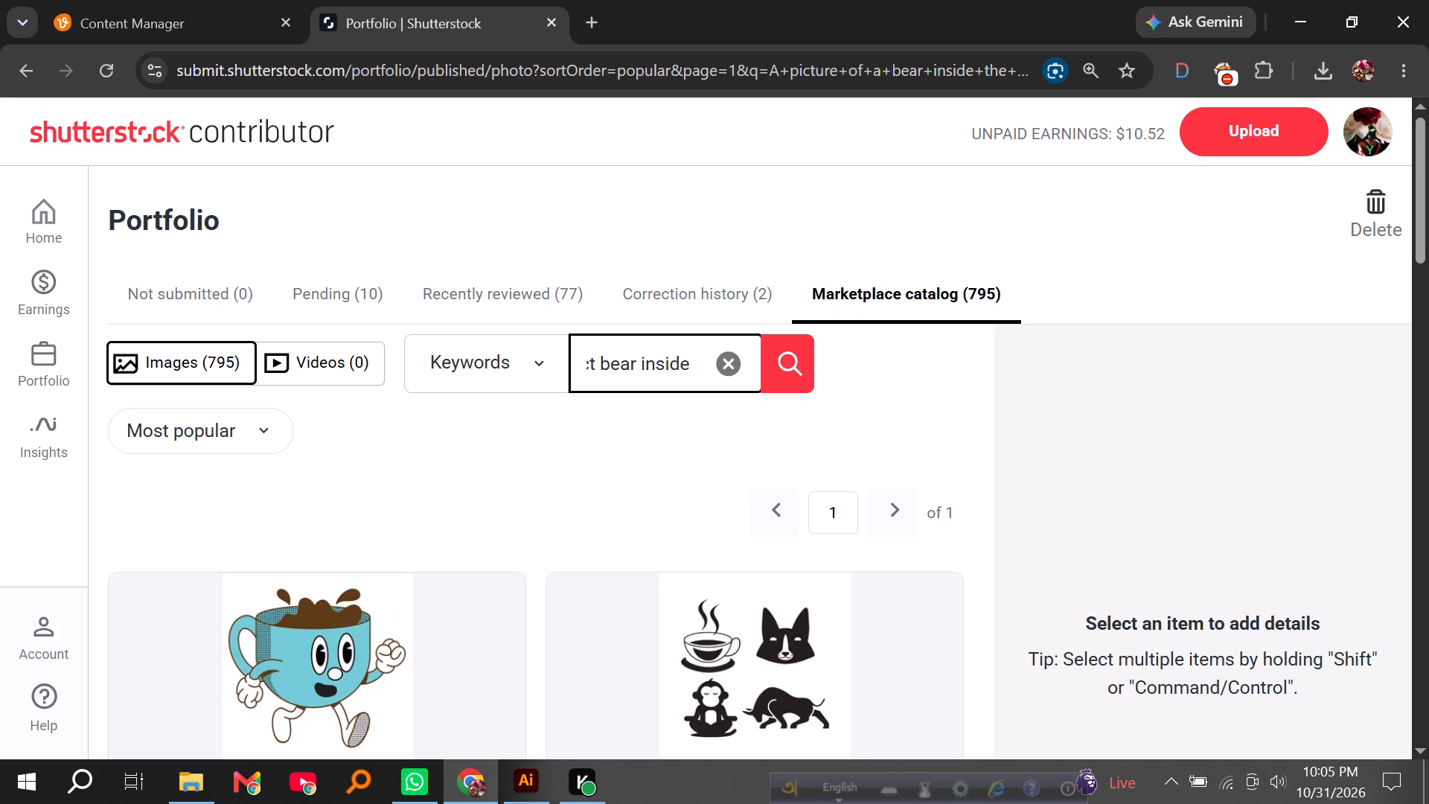
{"action": "key", "text": "Return"}
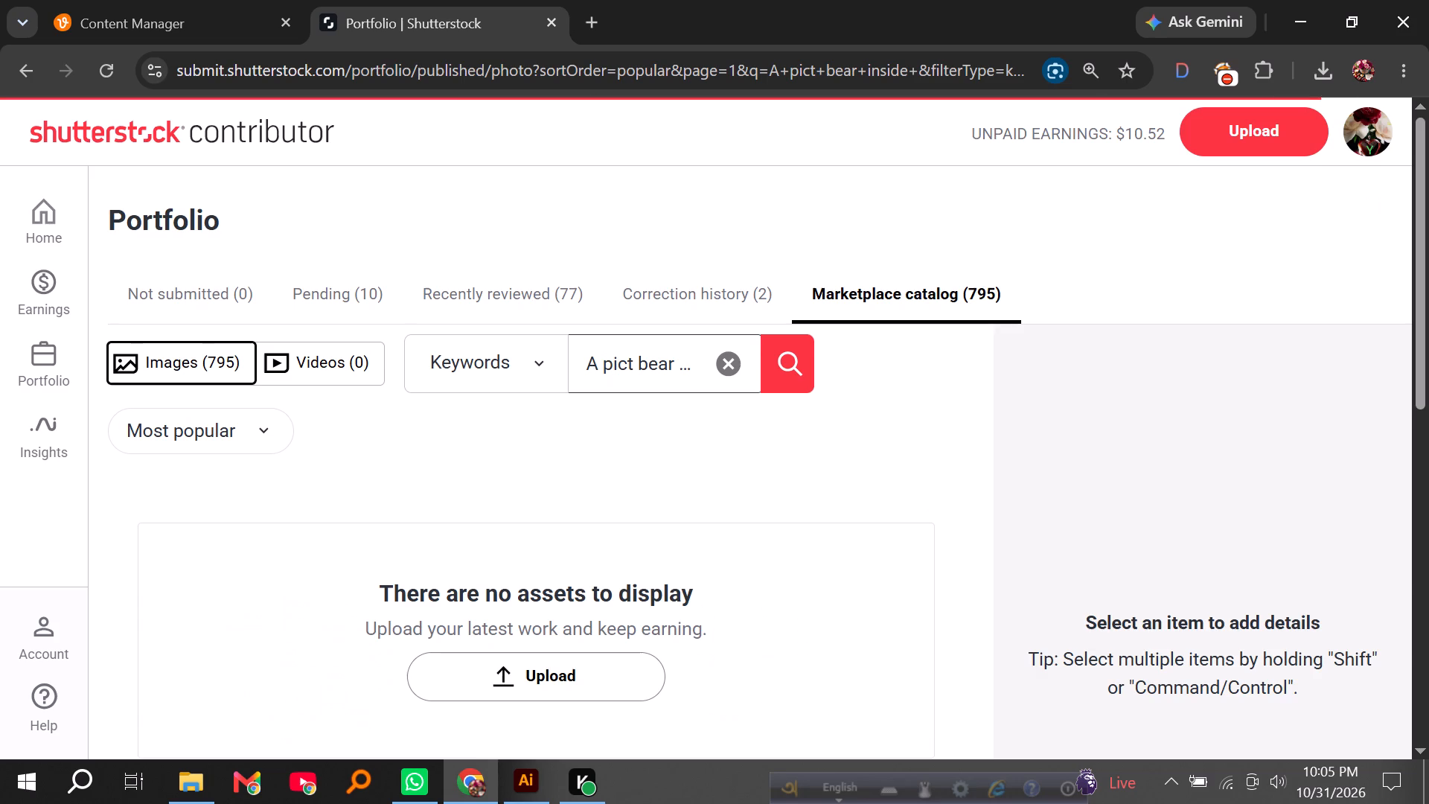
{"action": "scroll", "coordinate": [671, 412], "scroll_direction": "down", "scroll_amount": 3}
{"action": "scroll", "coordinate": [661, 462], "scroll_direction": "up", "scroll_amount": 4}
Replace the catalog query with the copied bear-mug file name, cut its ending back to "made of arms", and search again.
{"action": "triple_click", "coordinate": [663, 371]}
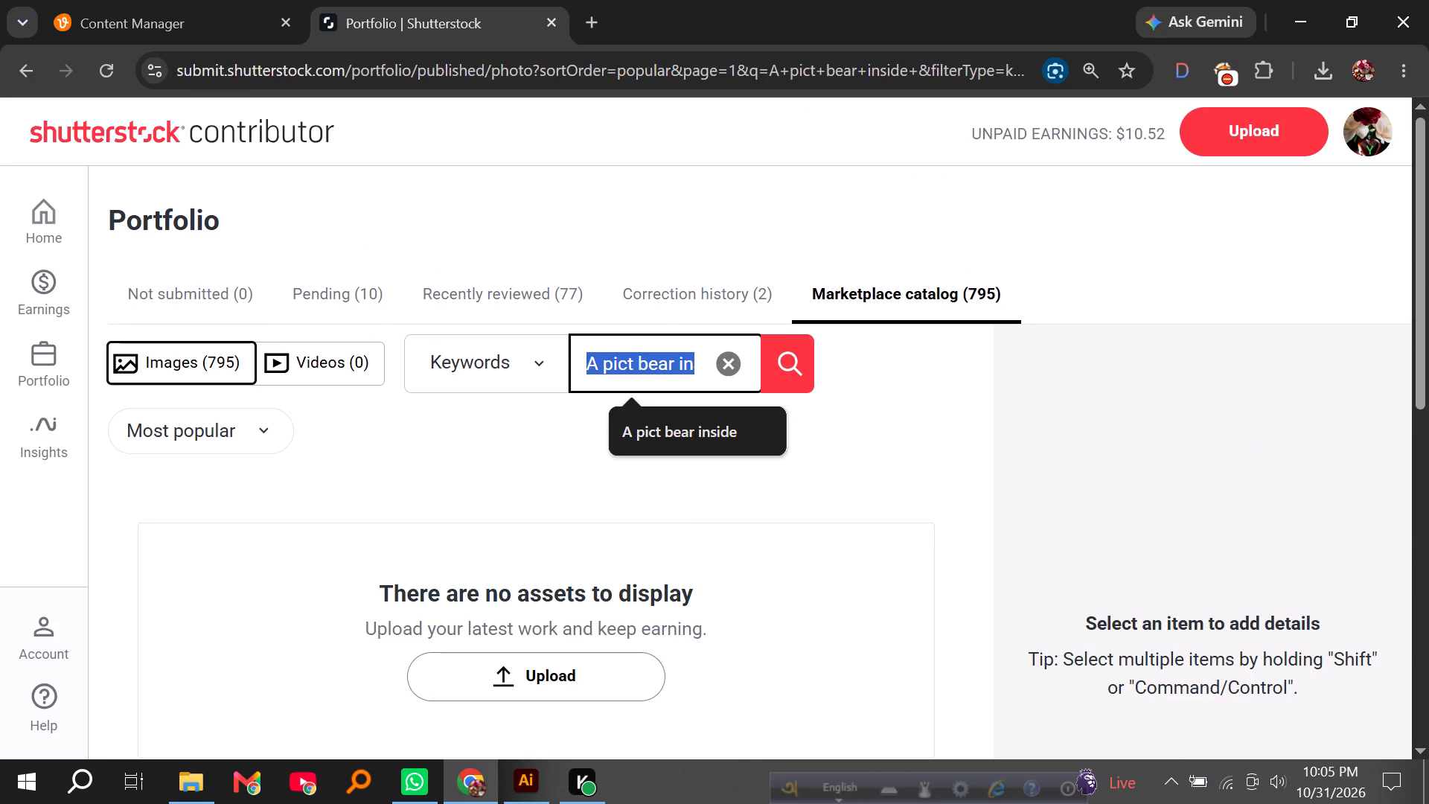
{"action": "key", "text": "BackSpace"}
{"action": "key", "text": "ctrl+c"}
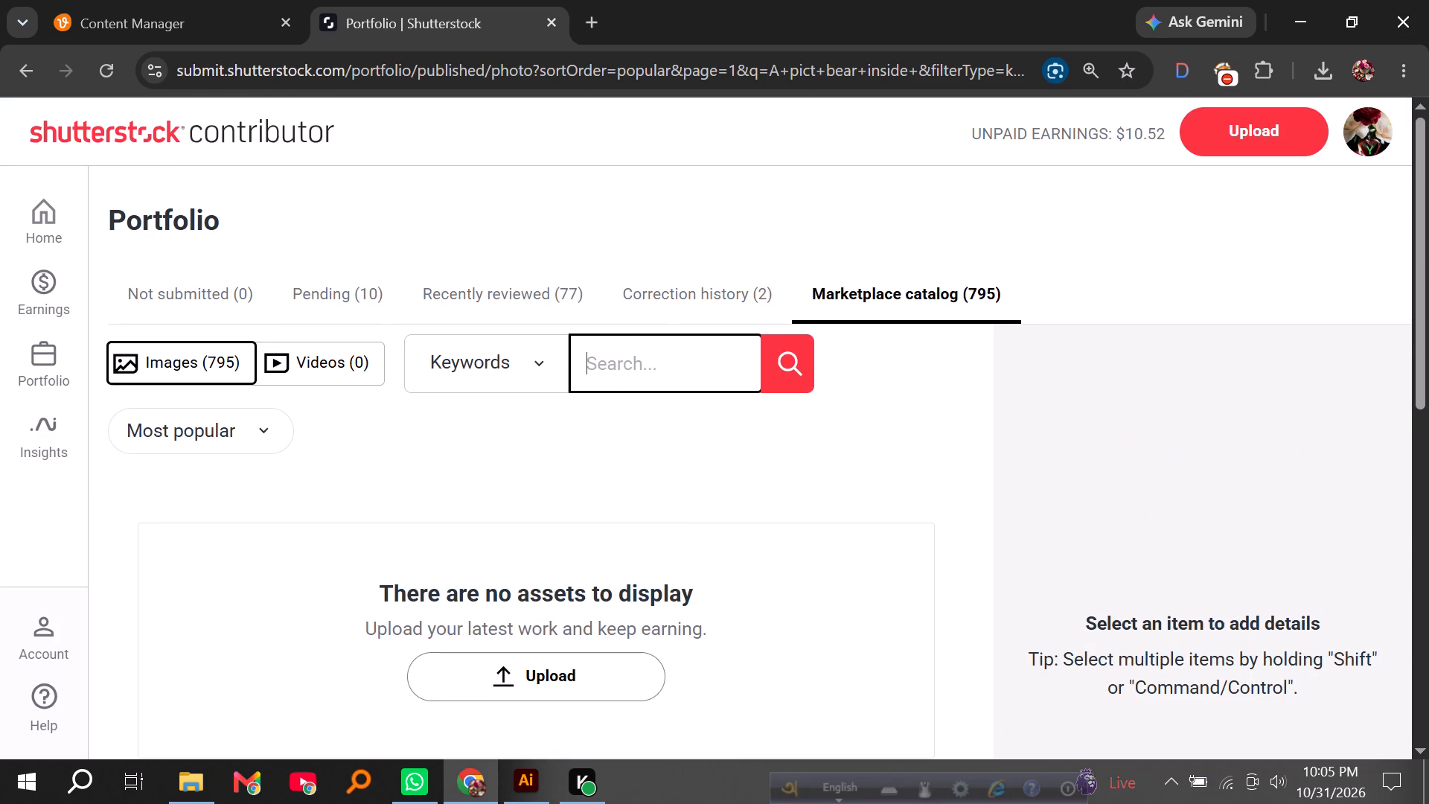
{"action": "key", "text": "ctrl+v"}
{"action": "key", "text": "BackSpace"}
{"action": "key", "text": "BackSpace"}
{"action": "key", "text": "BackSpace"}
{"action": "key", "text": "BackSpace"}
{"action": "key", "text": "BackSpace"}
{"action": "key", "text": "BackSpace"}
{"action": "key", "text": "BackSpace"}
{"action": "key", "text": "BackSpace"}
{"action": "key", "text": "BackSpace"}
{"action": "key", "text": "BackSpace"}
{"action": "key", "text": "BackSpace"}
{"action": "key", "text": "BackSpace"}
{"action": "key", "text": "BackSpace"}
{"action": "key", "text": "BackSpace"}
{"action": "key", "text": "BackSpace"}
{"action": "key", "text": "BackSpace"}
{"action": "key", "text": "BackSpace"}
{"action": "key", "text": "BackSpace"}
{"action": "key", "text": "BackSpace"}
{"action": "key", "text": "BackSpace"}
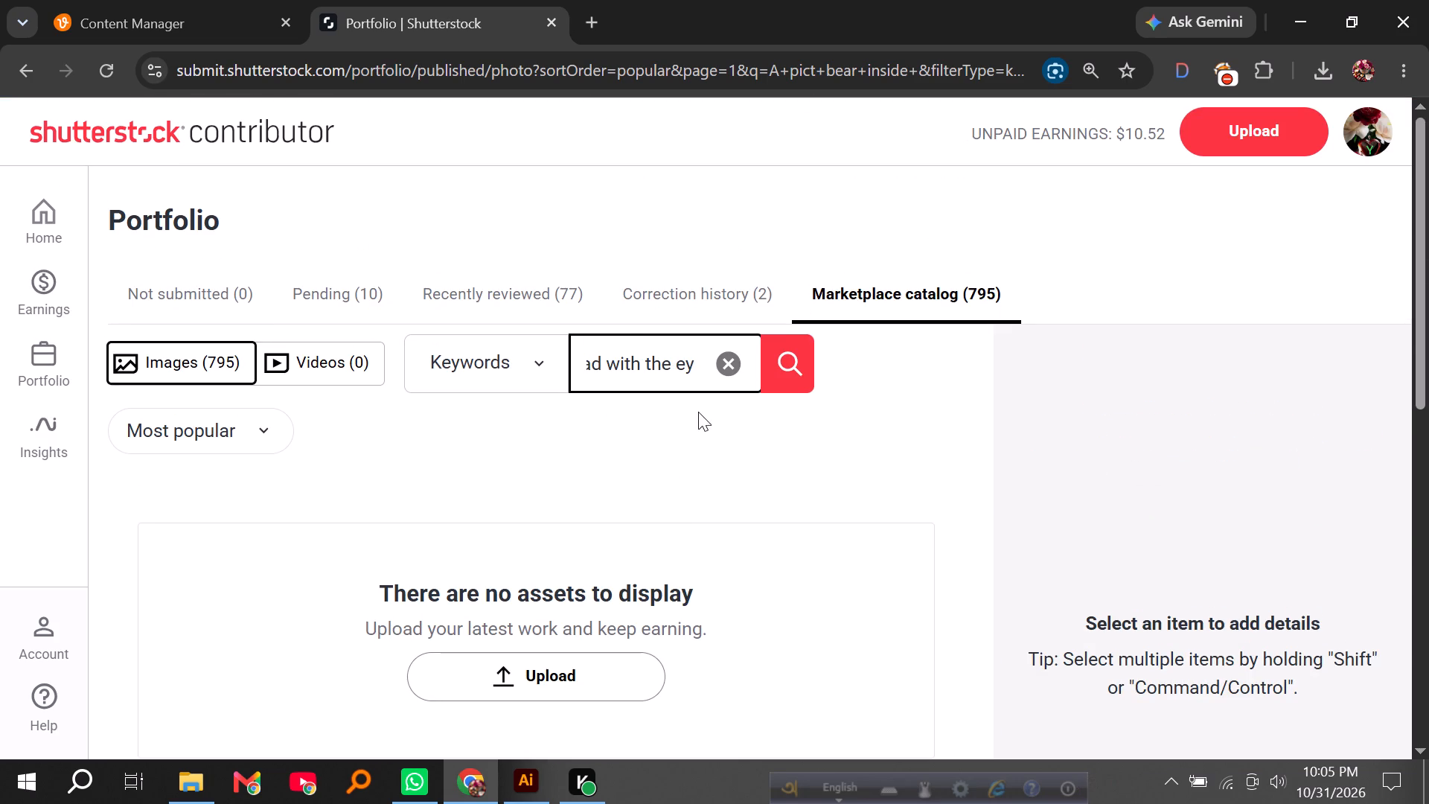
{"action": "key", "text": "BackSpace"}
{"action": "key", "text": "BackSpace"}
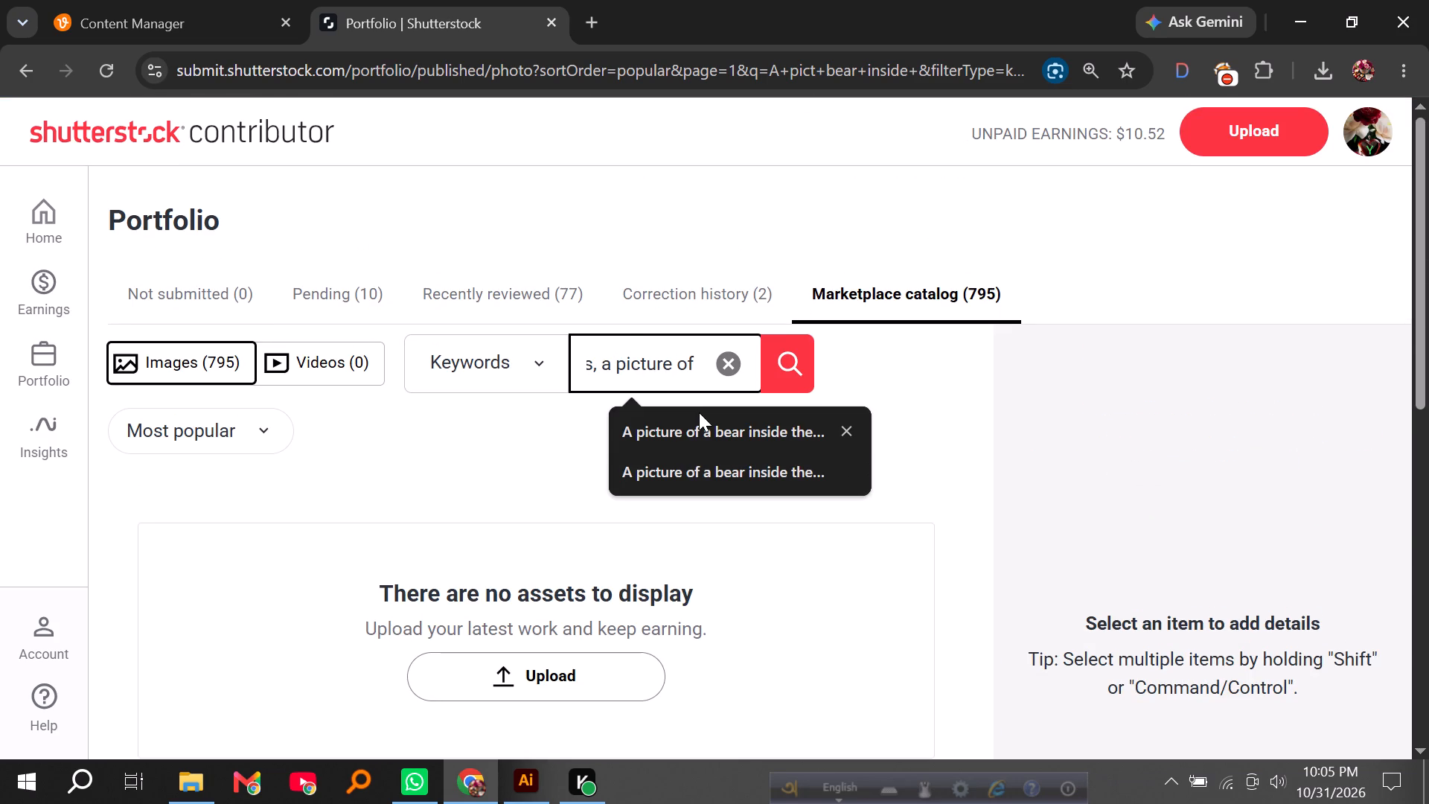
{"action": "key", "text": "BackSpace"}
{"action": "key", "text": "BackSpace"}
{"action": "key", "text": "BackSpace"}
{"action": "key", "text": "BackSpace"}
{"action": "key", "text": "BackSpace"}
{"action": "key", "text": "BackSpace"}
{"action": "key", "text": "BackSpace"}
{"action": "key", "text": "BackSpace"}
{"action": "key", "text": "BackSpace"}
{"action": "key", "text": "BackSpace"}
{"action": "key", "text": "BackSpace"}
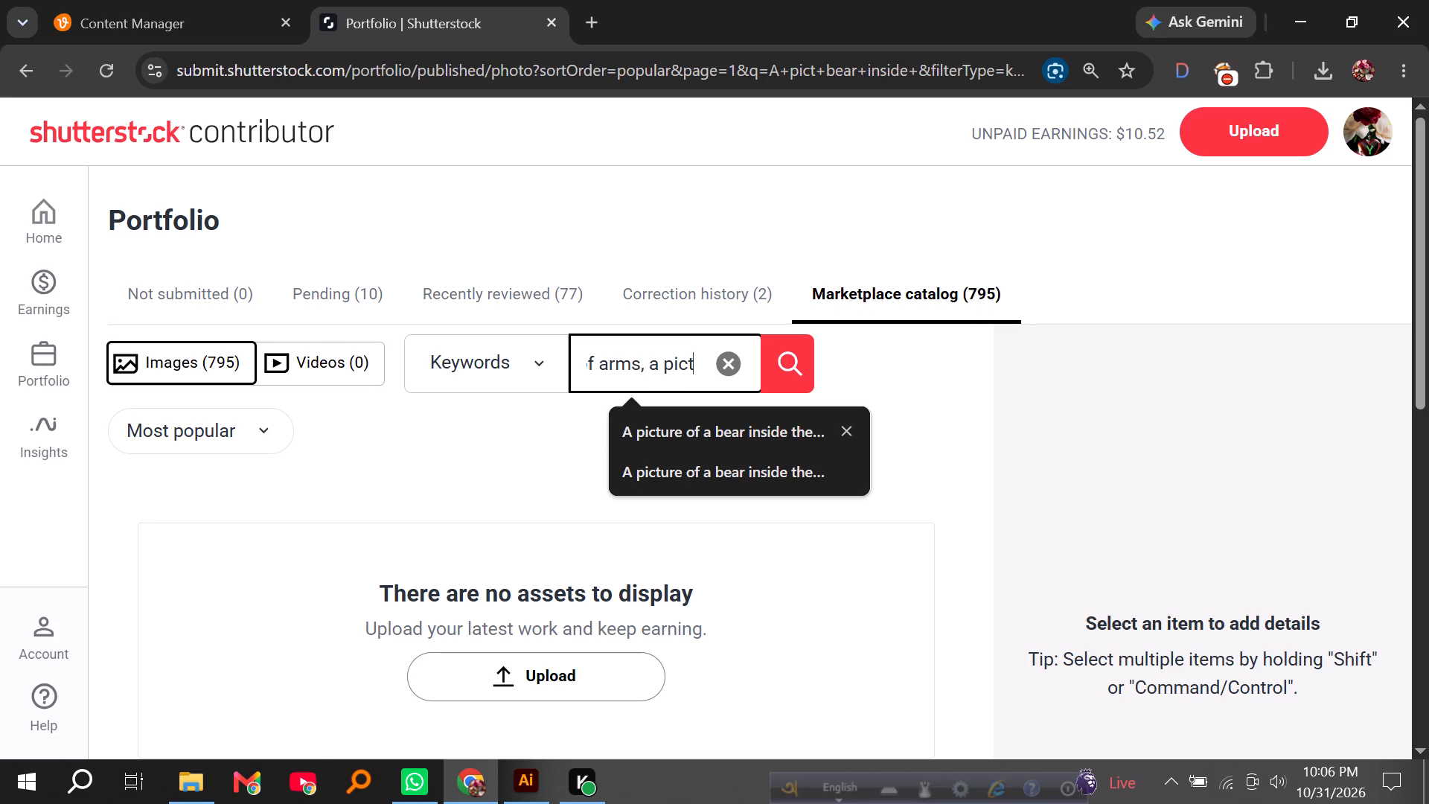
{"action": "key", "text": "BackSpace"}
{"action": "key", "text": "BackSpace"}
{"action": "key", "text": "BackSpace"}
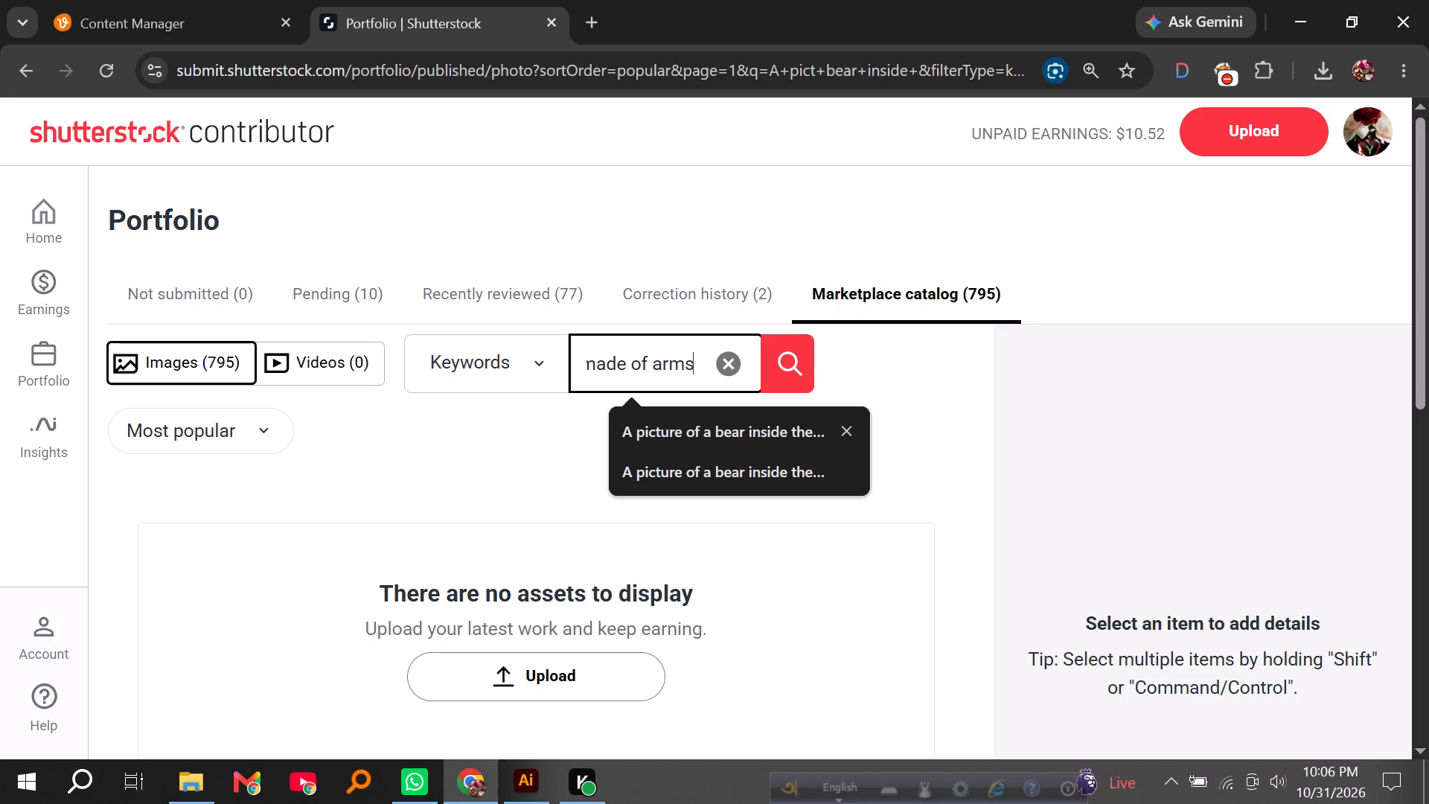
{"action": "key", "text": "Return"}
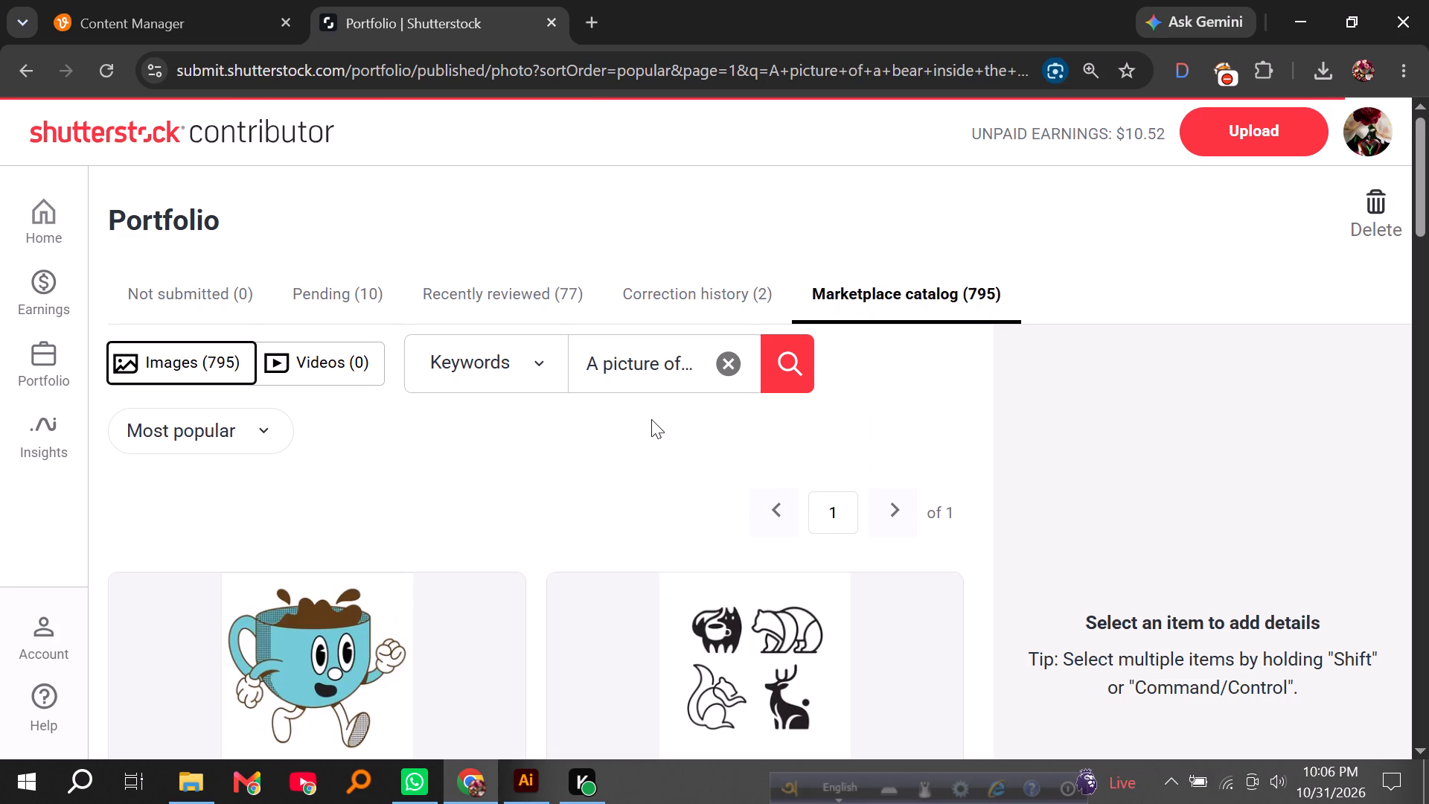
Look through the Shutterstock results for the illustration matching the Vecteezy bear-mug vector, and try to go to the next page.
{"action": "scroll", "coordinate": [654, 416], "scroll_direction": "down", "scroll_amount": 3}
{"action": "left_click", "coordinate": [186, 0]}
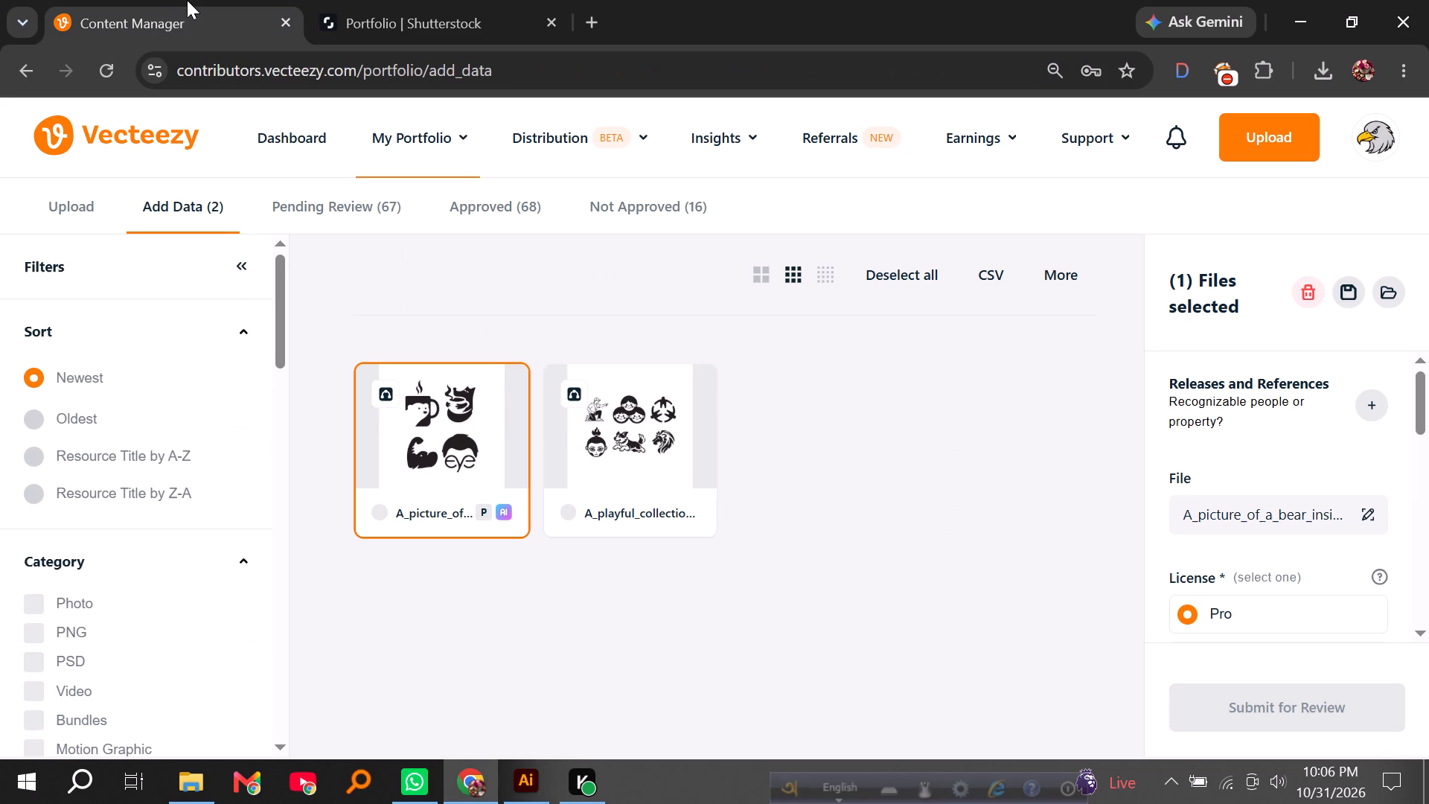
{"action": "left_click", "coordinate": [432, 0]}
{"action": "scroll", "coordinate": [600, 470], "scroll_direction": "down", "scroll_amount": 11}
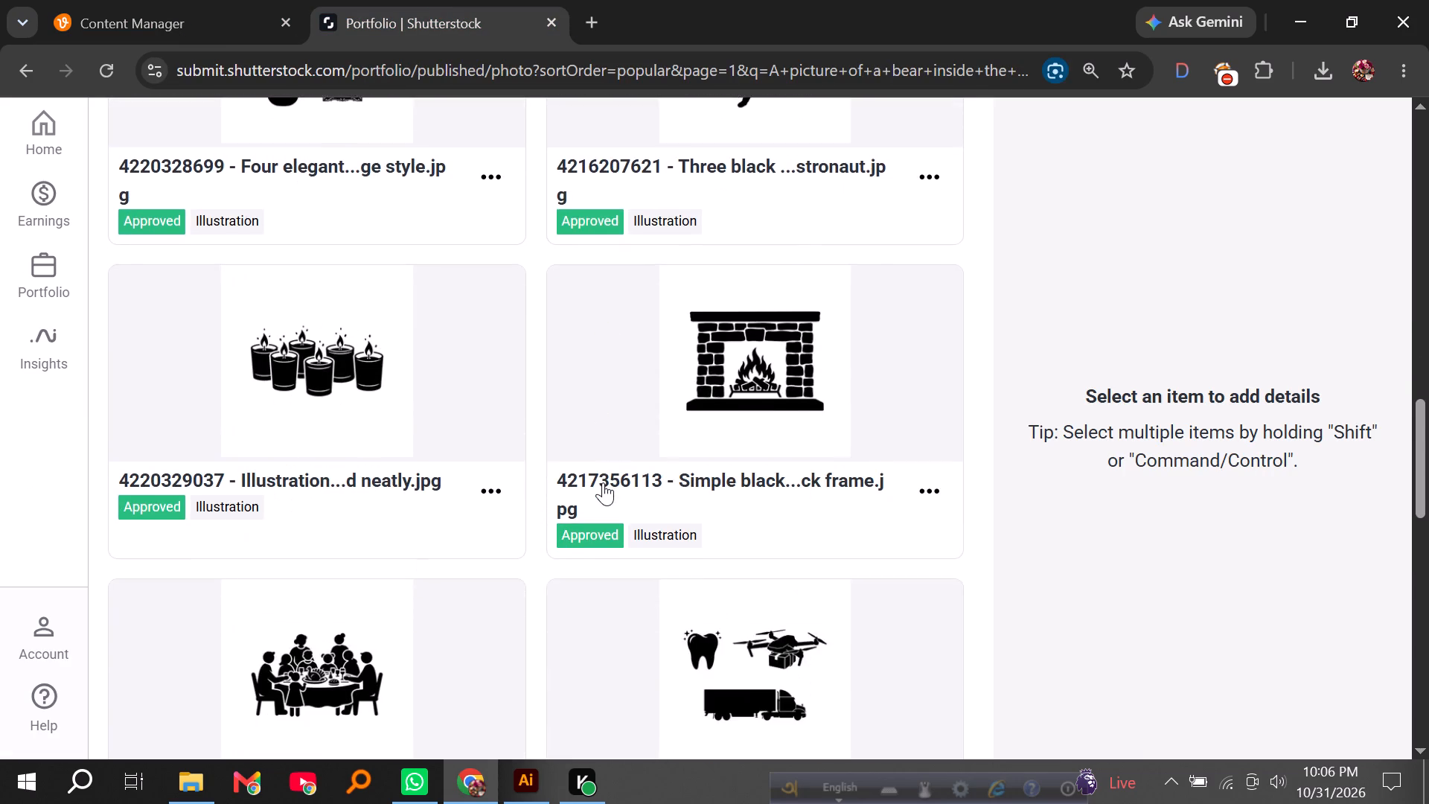
{"action": "scroll", "coordinate": [603, 482], "scroll_direction": "down", "scroll_amount": 8}
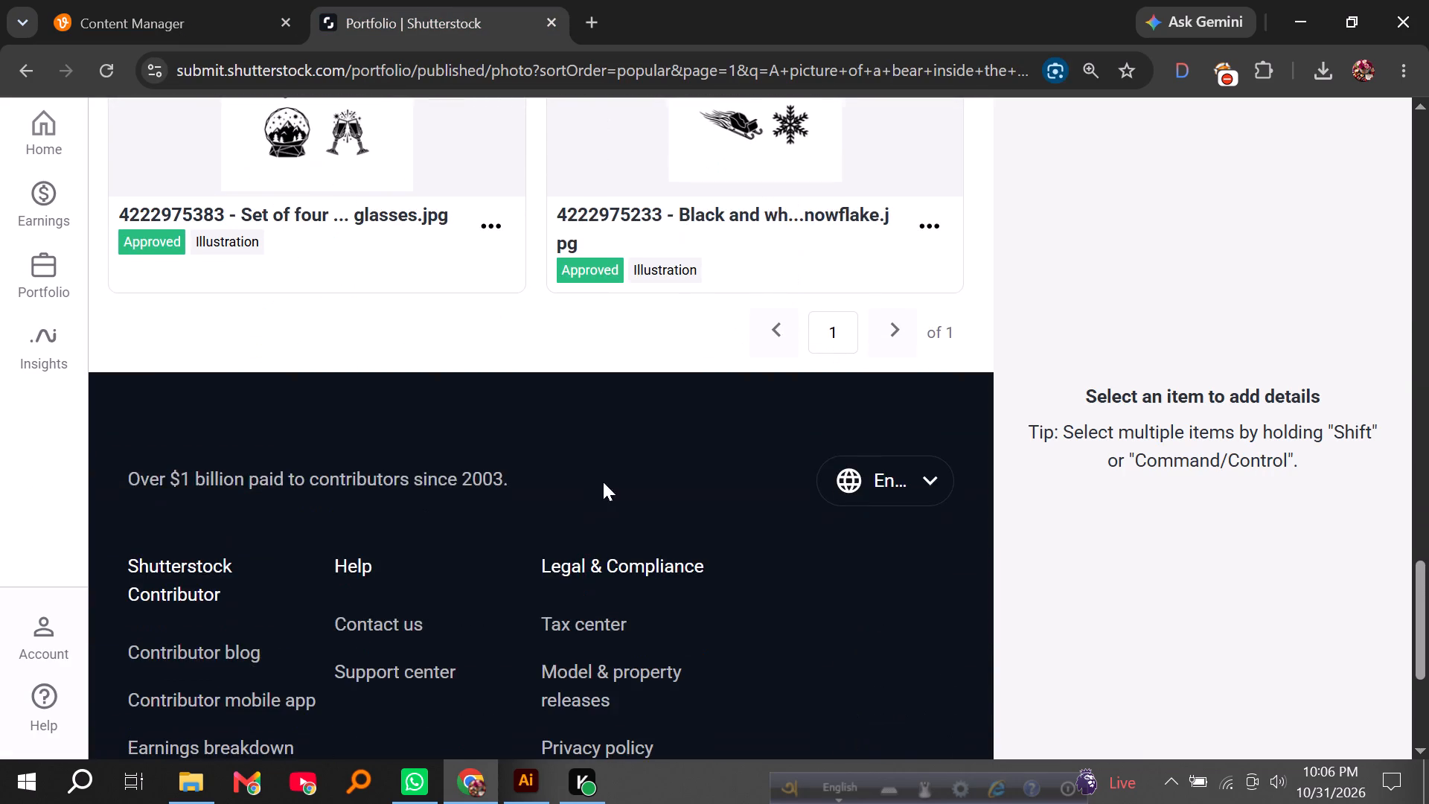
{"action": "scroll", "coordinate": [603, 482], "scroll_direction": "up", "scroll_amount": 3}
{"action": "left_click", "coordinate": [926, 669]}
{"action": "left_click", "coordinate": [955, 666]}
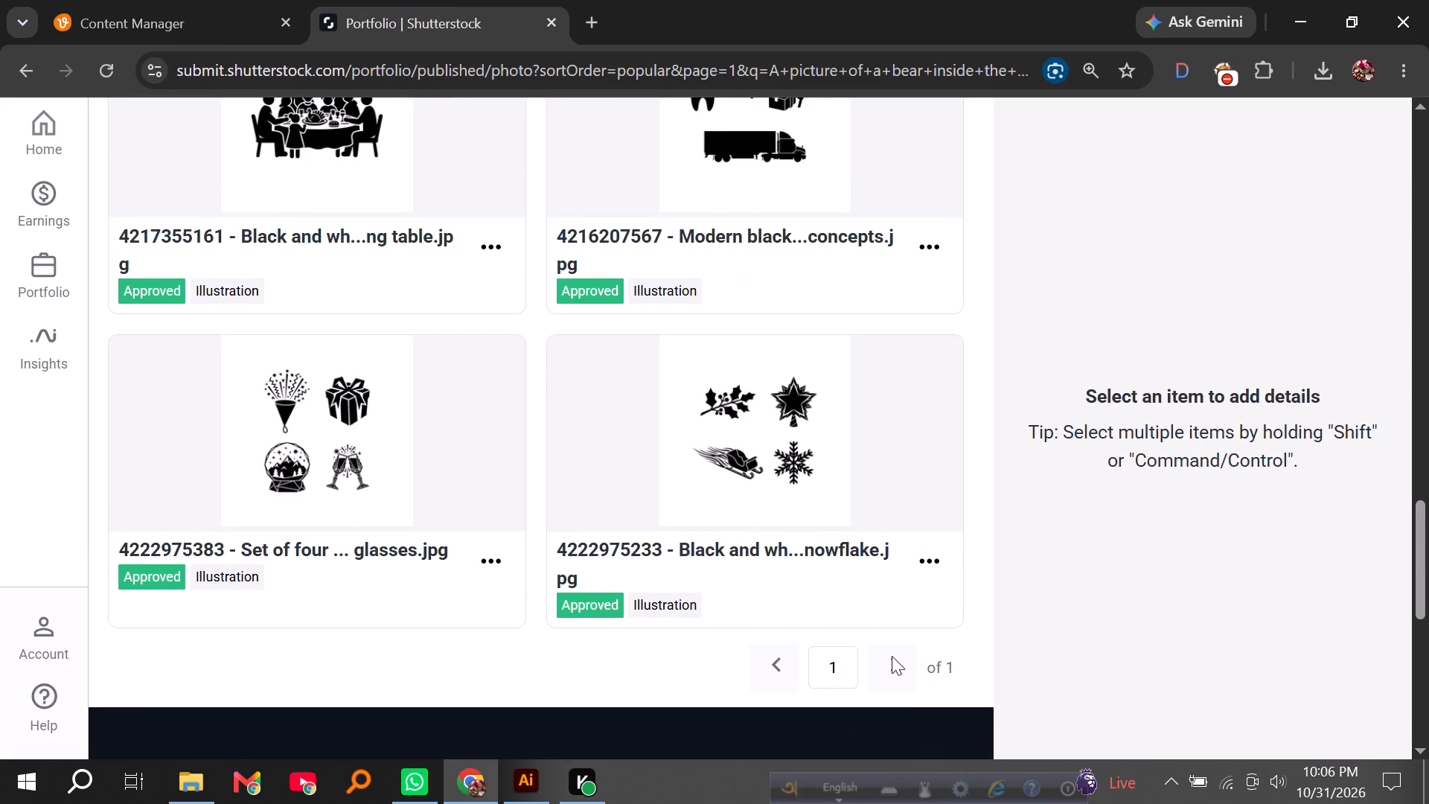
{"action": "left_click", "coordinate": [892, 657]}
{"action": "left_click", "coordinate": [895, 666]}
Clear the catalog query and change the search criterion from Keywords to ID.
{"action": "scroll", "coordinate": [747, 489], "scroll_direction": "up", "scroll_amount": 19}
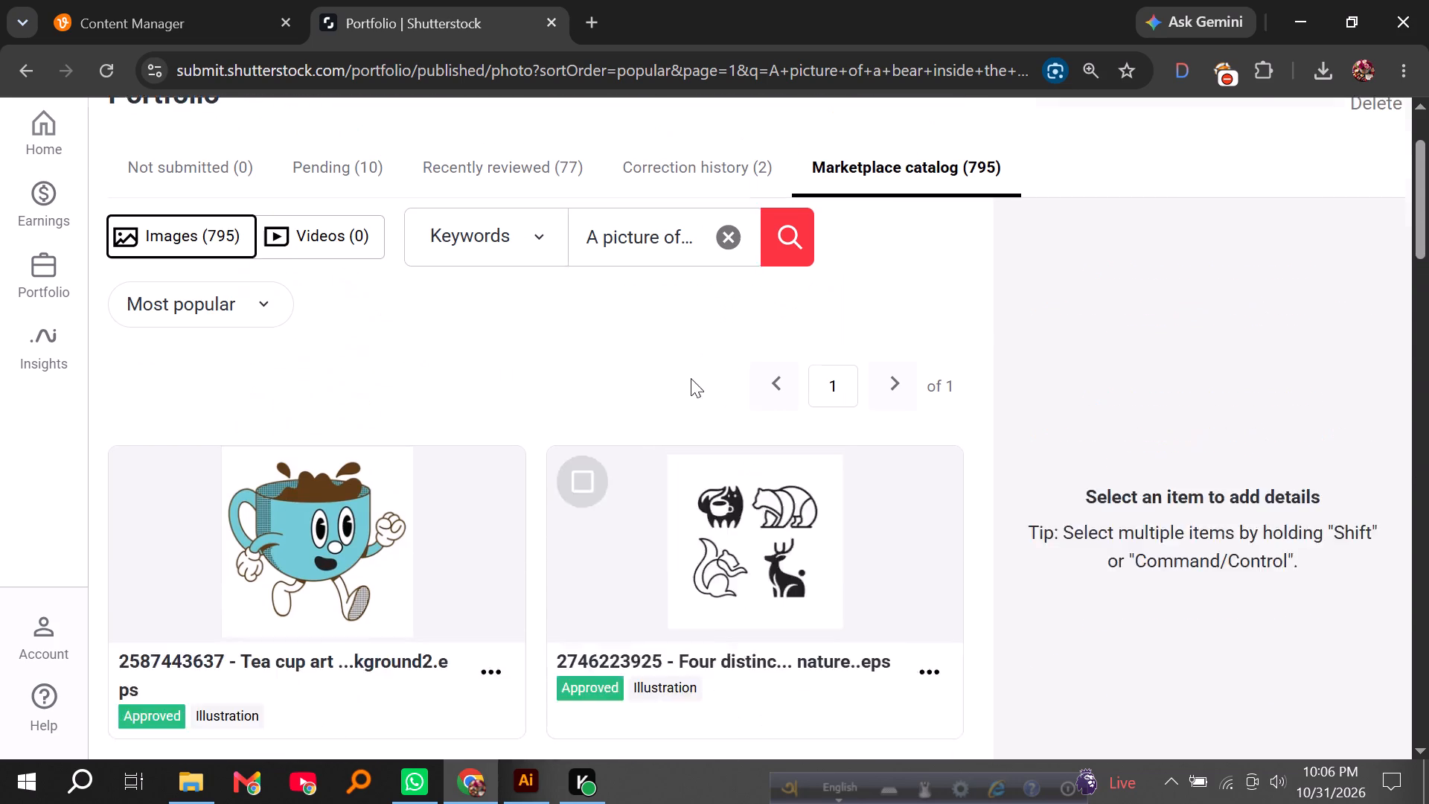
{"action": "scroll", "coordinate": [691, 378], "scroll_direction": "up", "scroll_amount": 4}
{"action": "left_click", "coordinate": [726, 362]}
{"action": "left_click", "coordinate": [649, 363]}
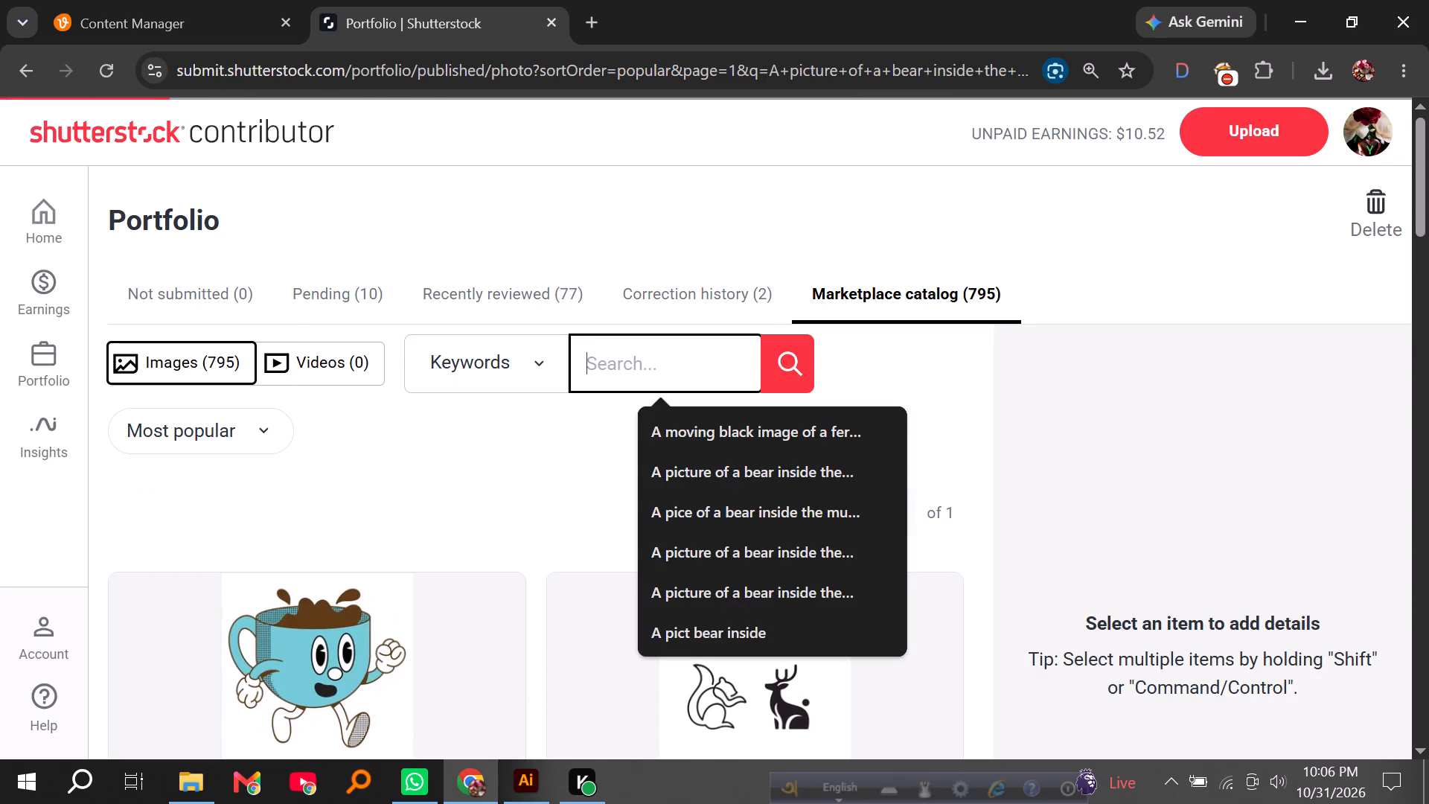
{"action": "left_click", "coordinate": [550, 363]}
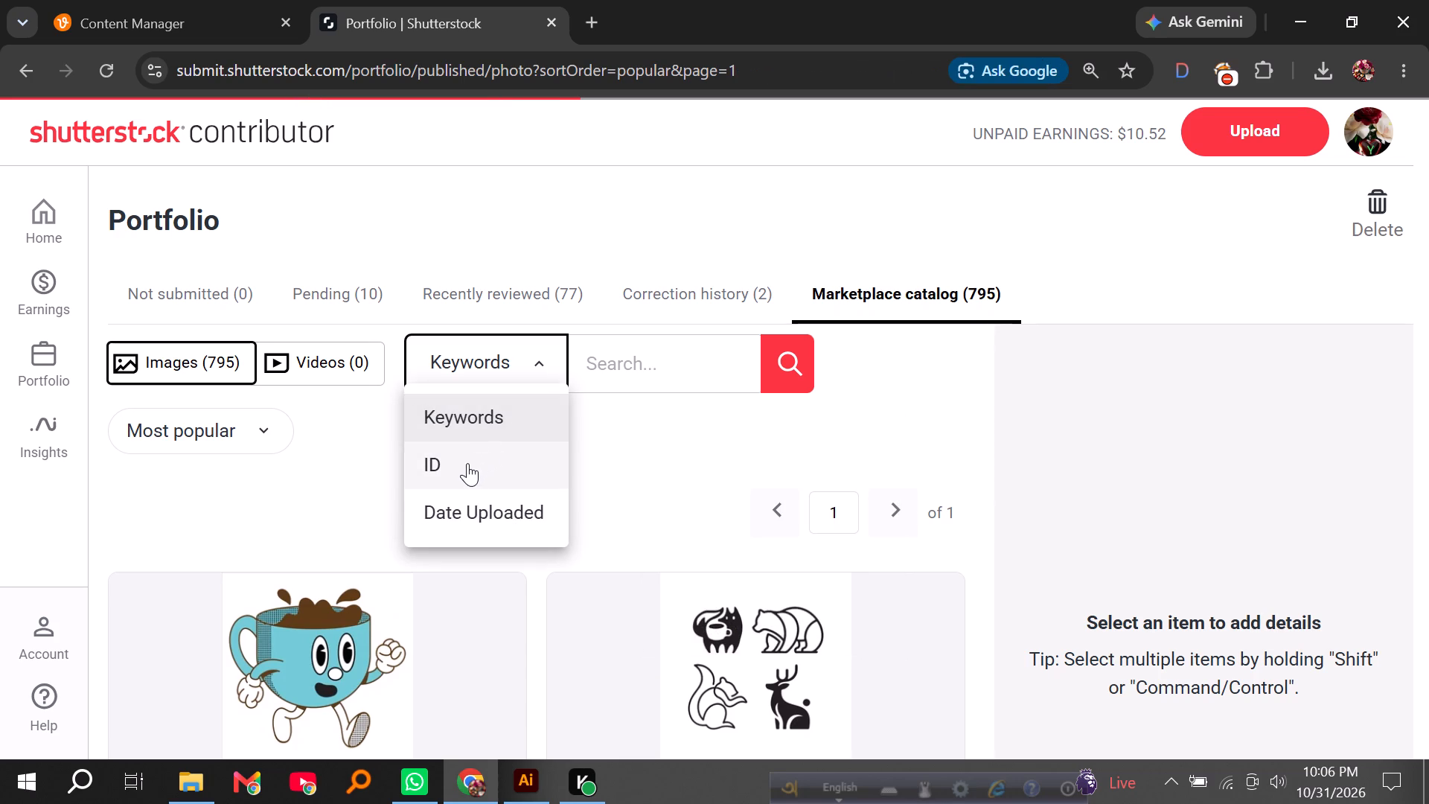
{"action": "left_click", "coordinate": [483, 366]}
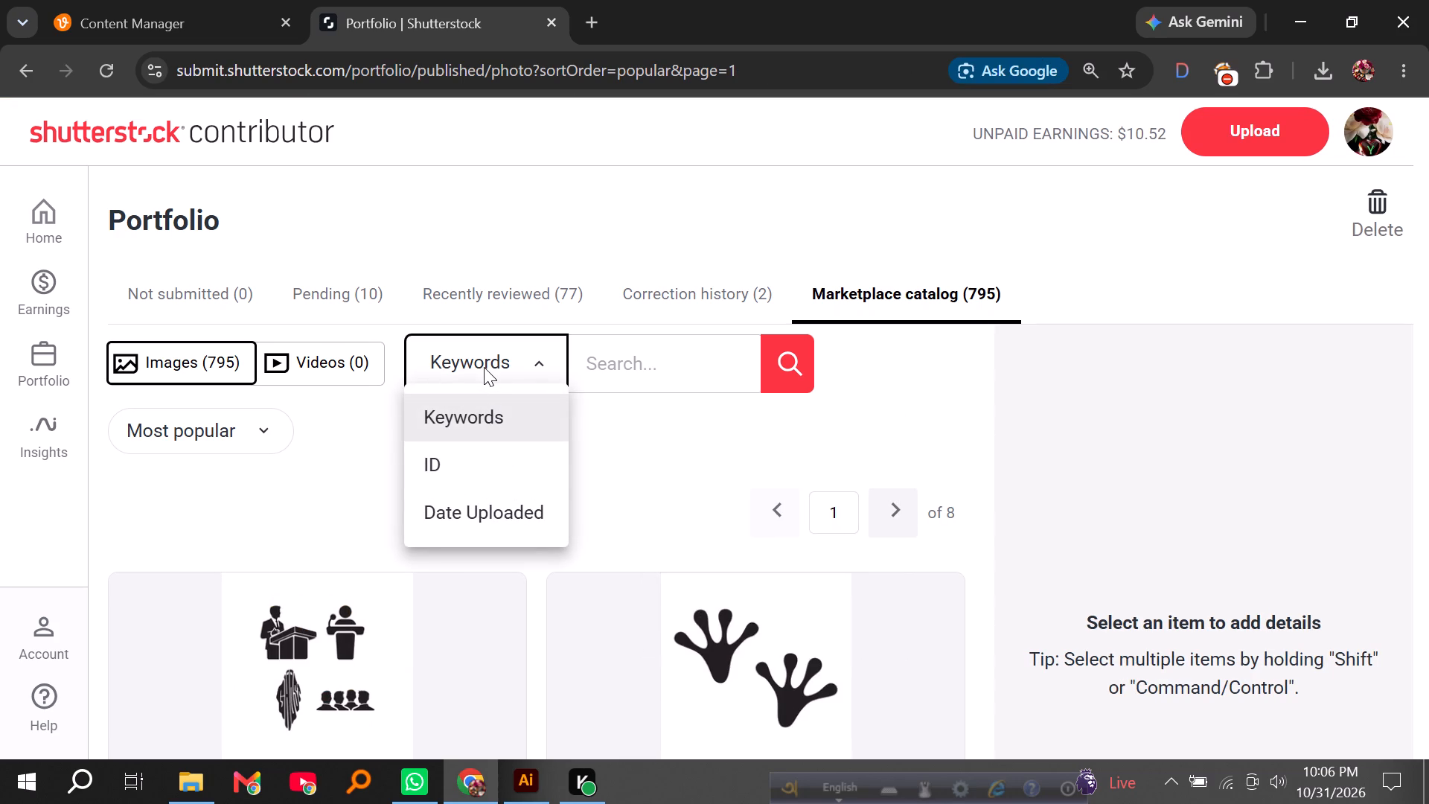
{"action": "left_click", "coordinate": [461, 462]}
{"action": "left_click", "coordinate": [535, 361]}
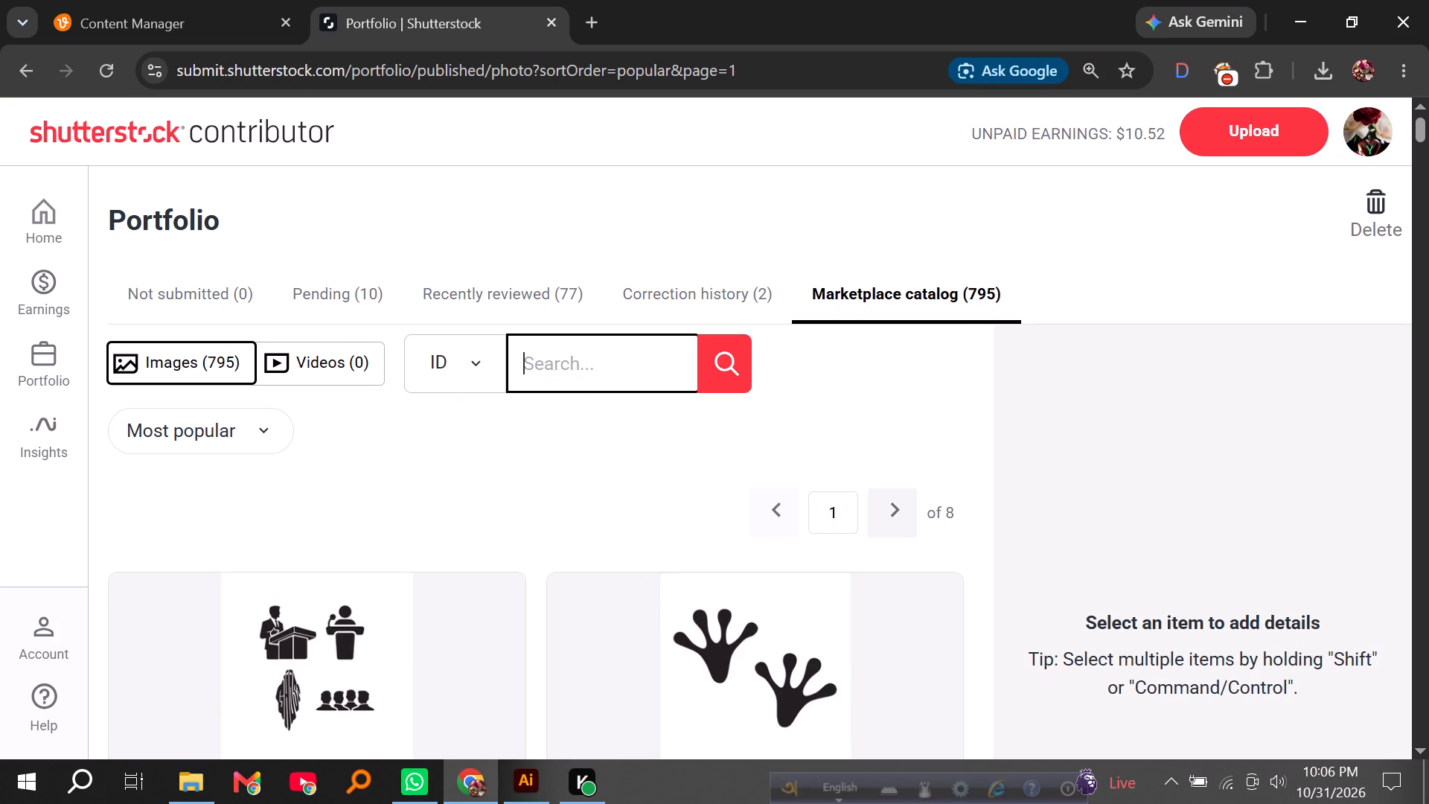
Delete the remembered bear-picture queries from the search suggestions.
{"action": "triple_click", "coordinate": [813, 430]}
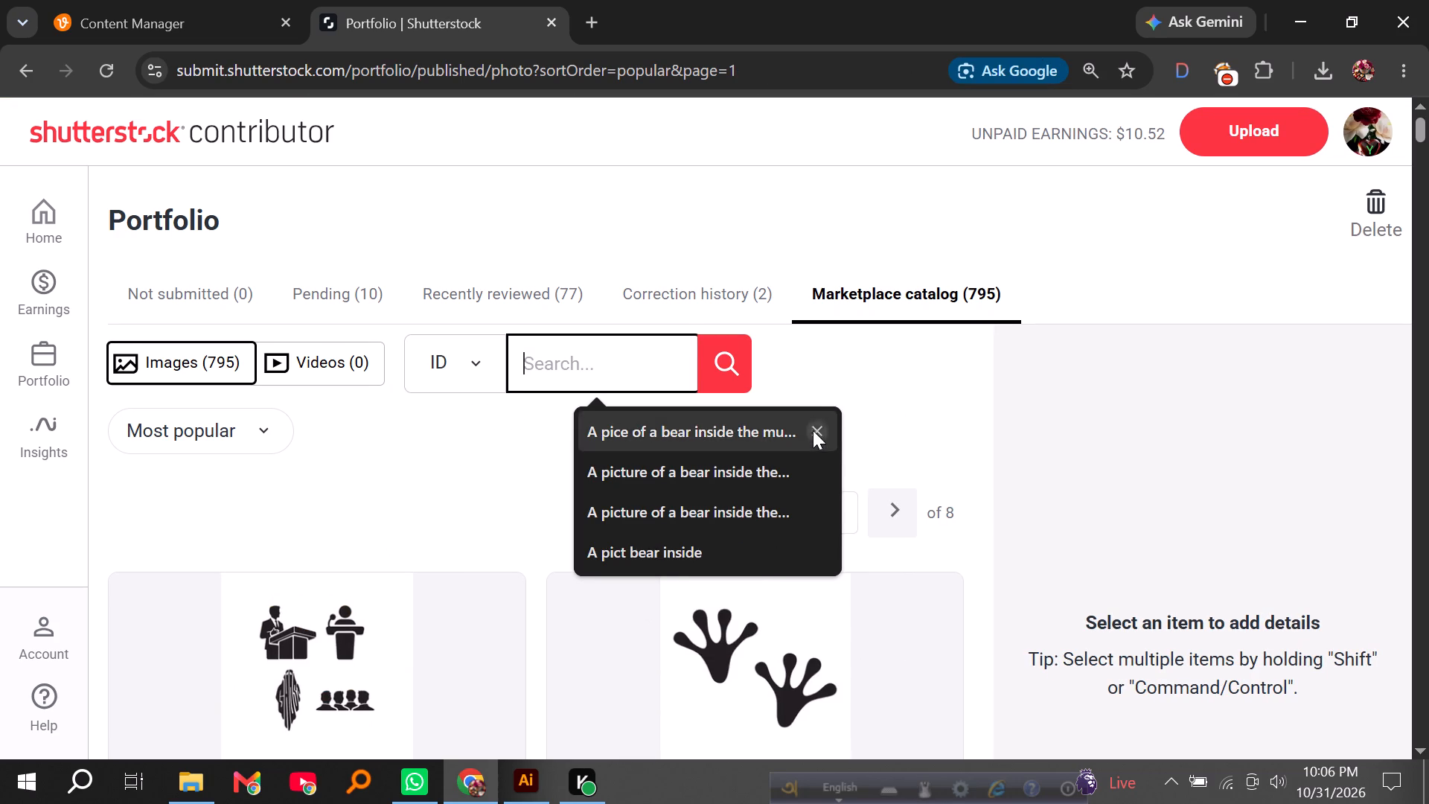
{"action": "triple_click", "coordinate": [813, 430]}
{"action": "left_click", "coordinate": [633, 362]}
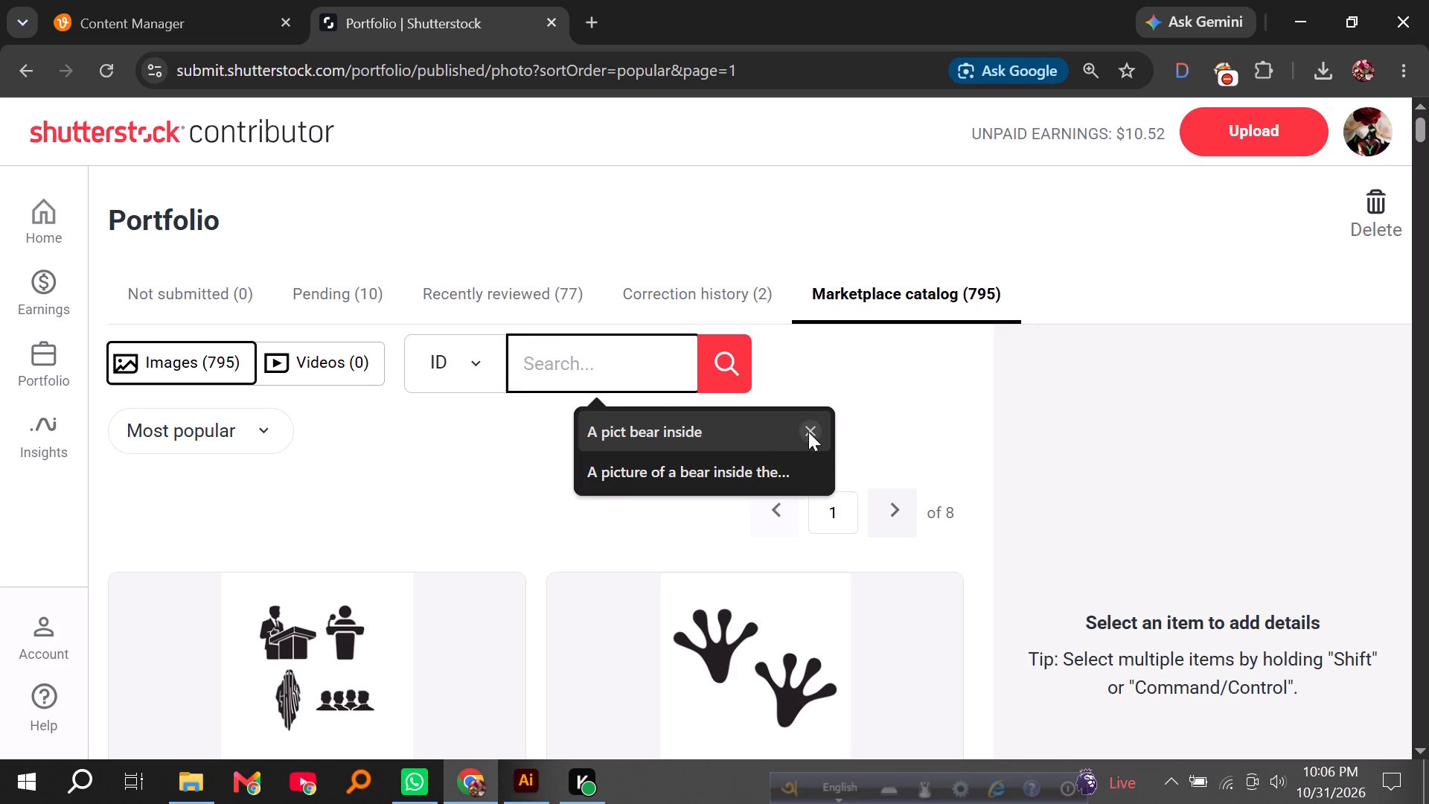
{"action": "double_click", "coordinate": [808, 431]}
Search the catalog by ID with the copied bear-mug file name ending in "with the eye".
{"action": "left_click", "coordinate": [640, 375]}
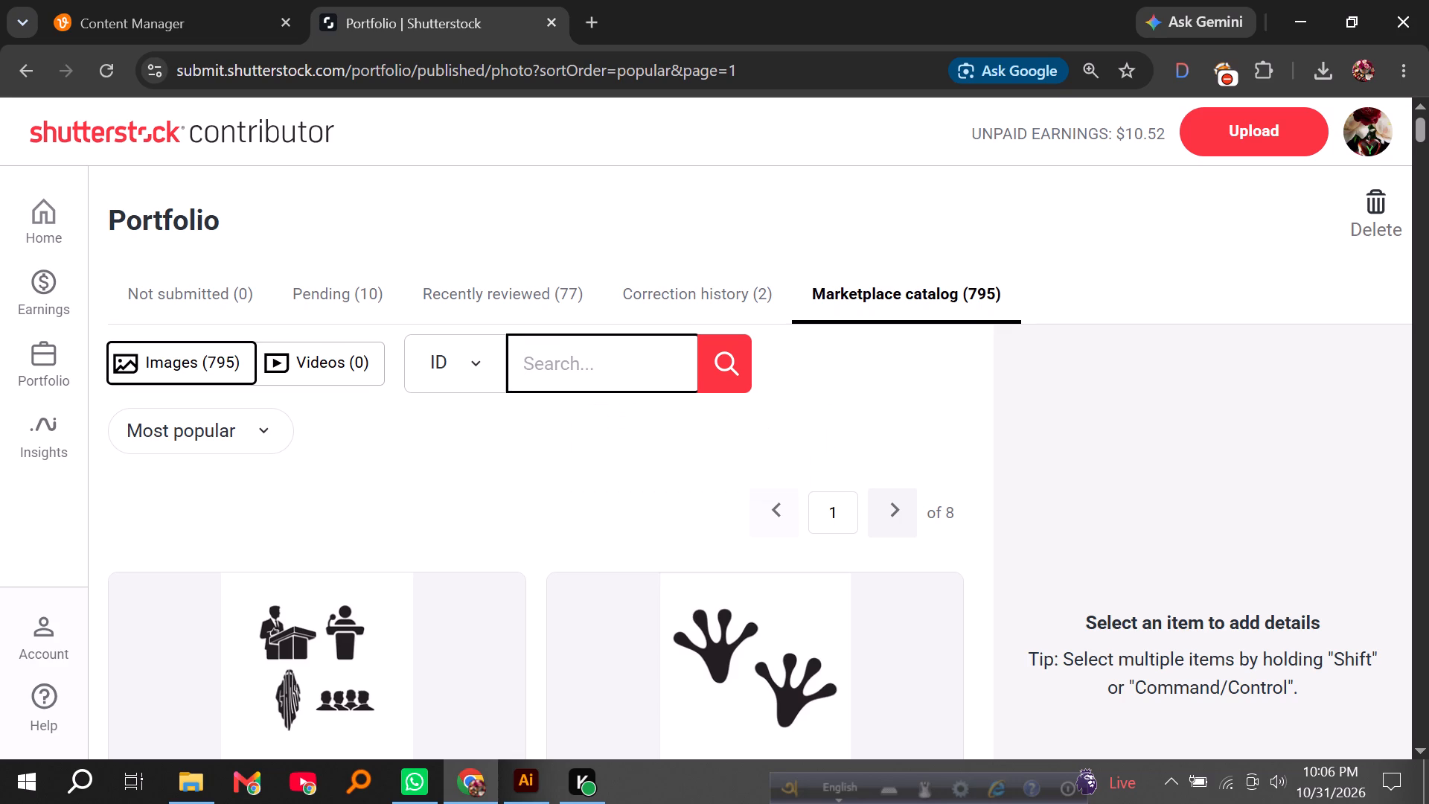
{"action": "key", "text": "ctrl+v"}
{"action": "key", "text": "Return"}
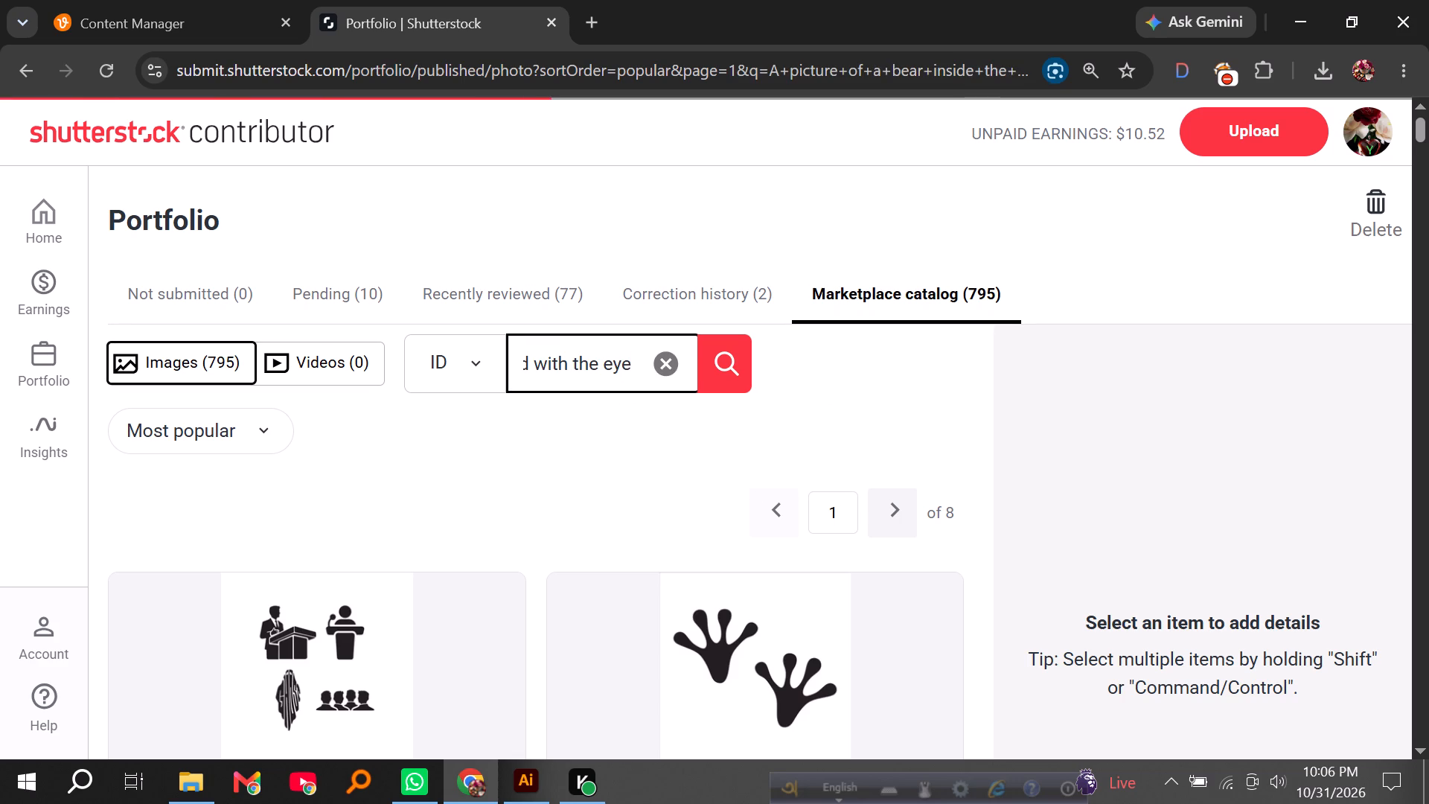
Look through the first page of the marketplace catalog for the bear-mug illustration and move on to page 2.
{"action": "scroll", "coordinate": [645, 481], "scroll_direction": "down", "scroll_amount": 2}
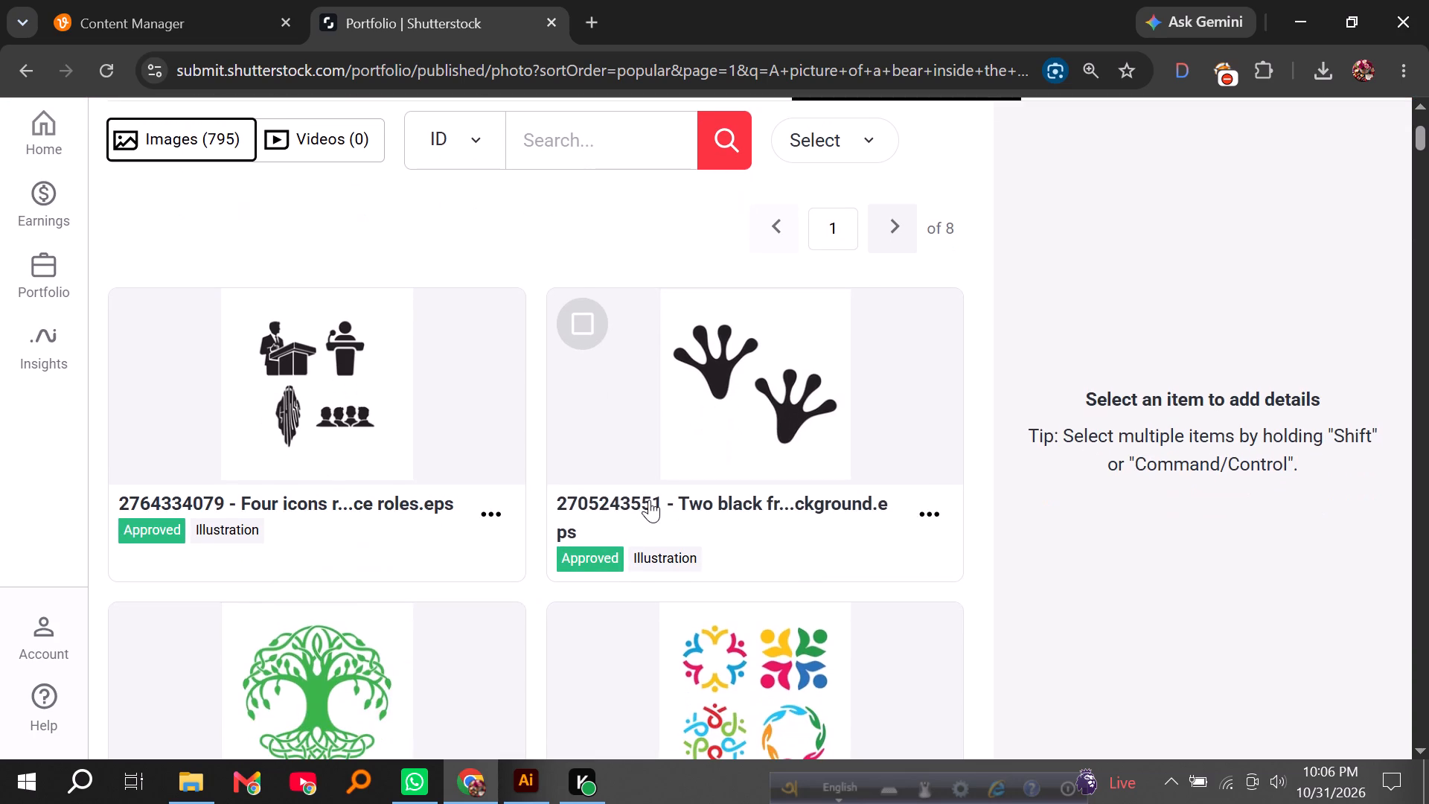
{"action": "scroll", "coordinate": [649, 500], "scroll_direction": "down", "scroll_amount": 6}
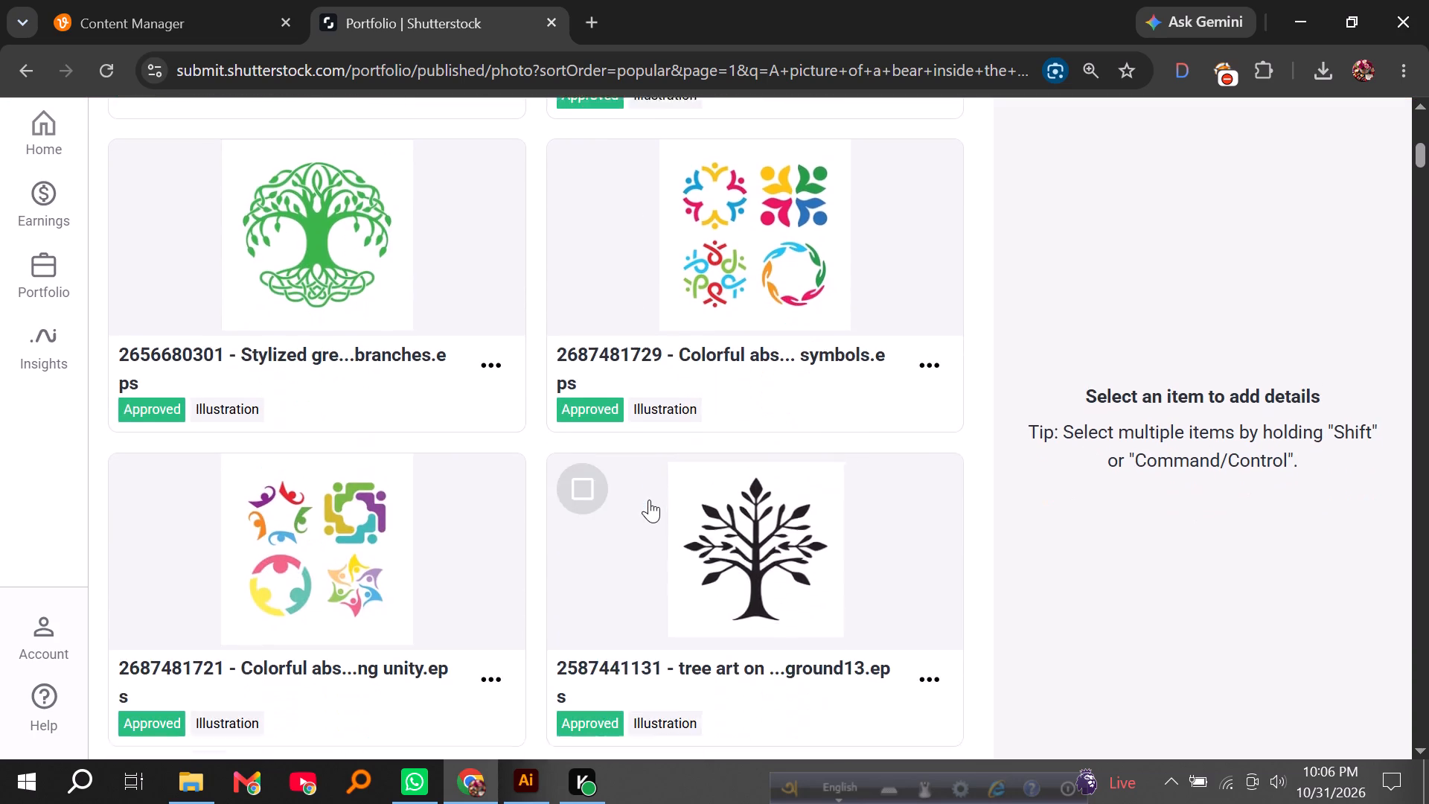
{"action": "scroll", "coordinate": [649, 500], "scroll_direction": "down", "scroll_amount": 16}
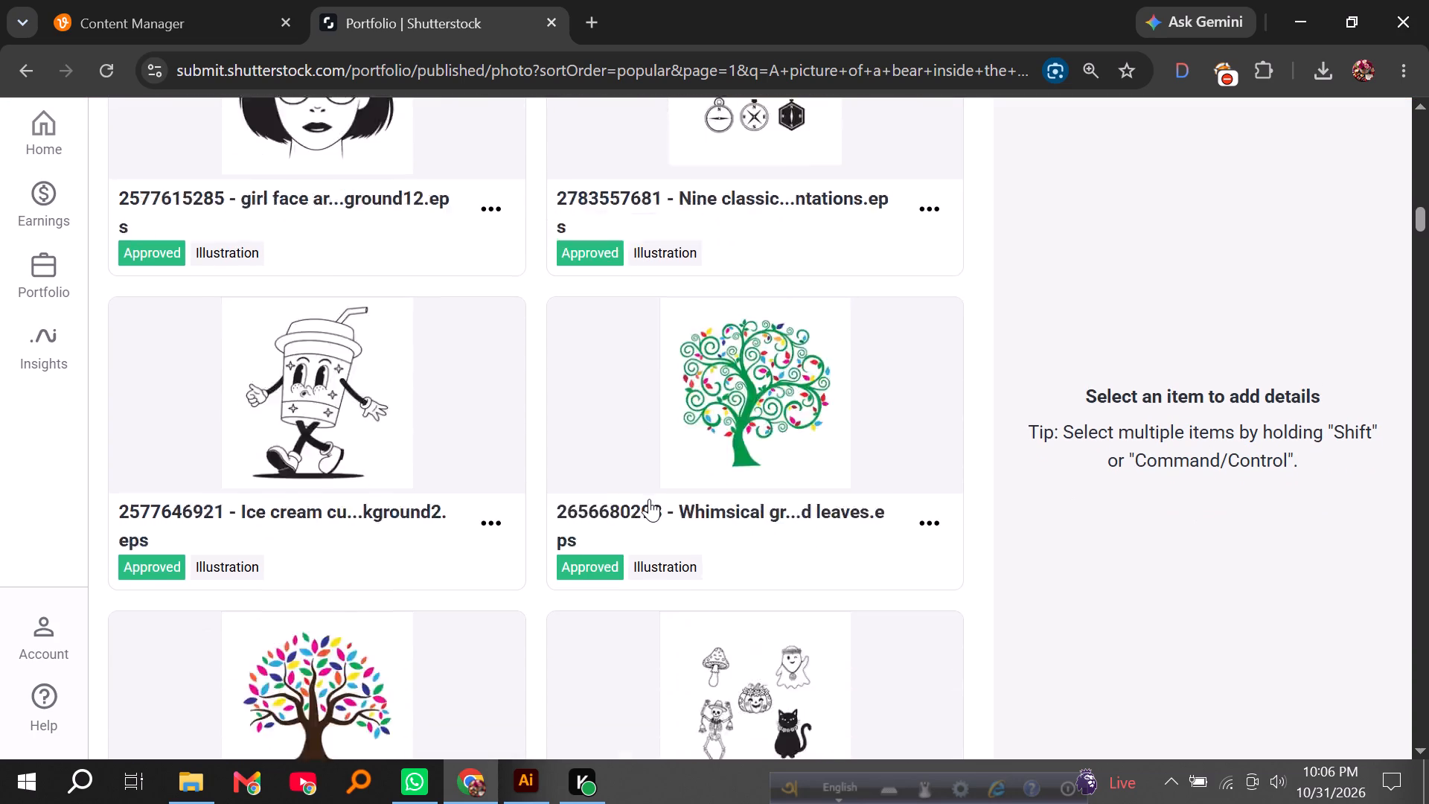
{"action": "scroll", "coordinate": [649, 499], "scroll_direction": "down", "scroll_amount": 9}
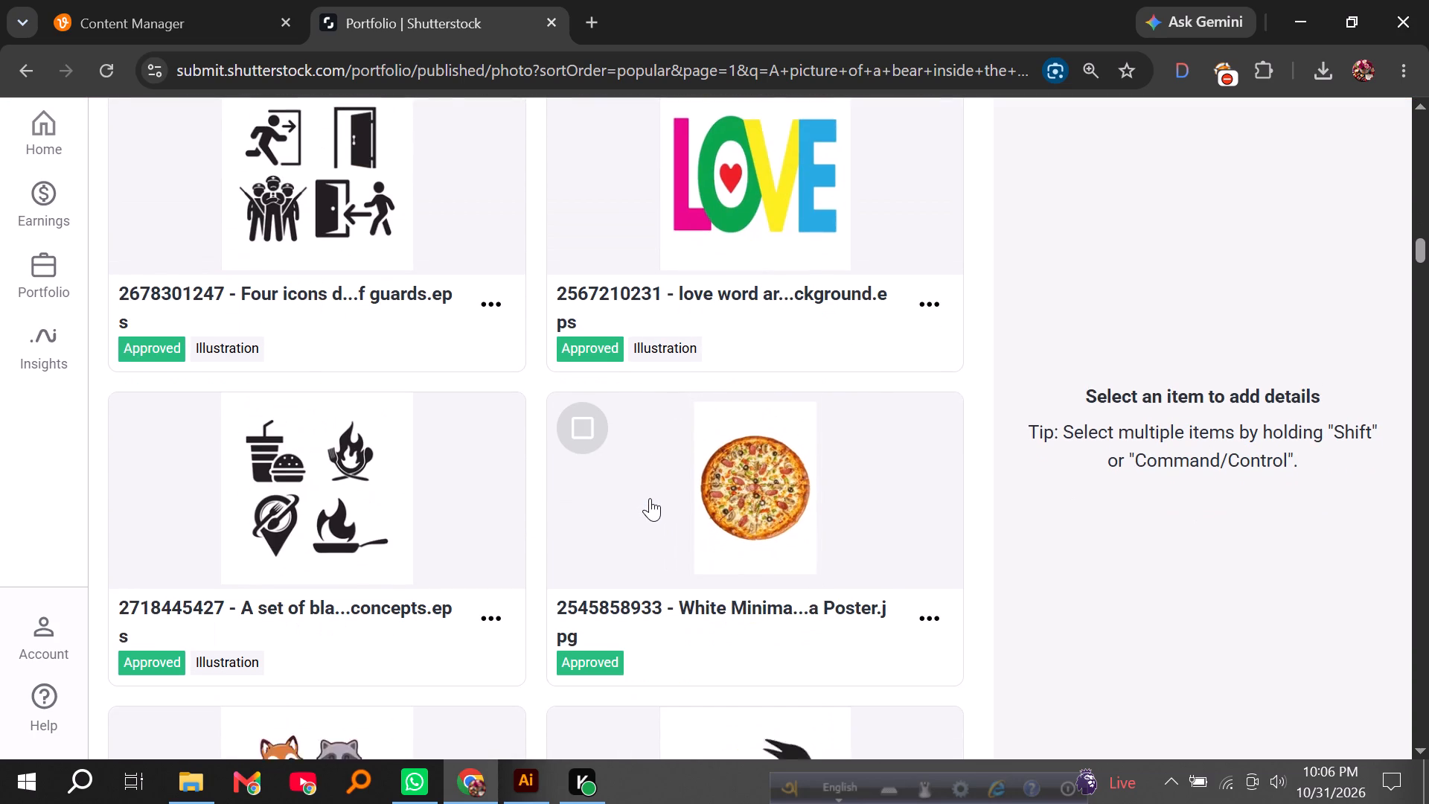
{"action": "scroll", "coordinate": [650, 498], "scroll_direction": "down", "scroll_amount": 10}
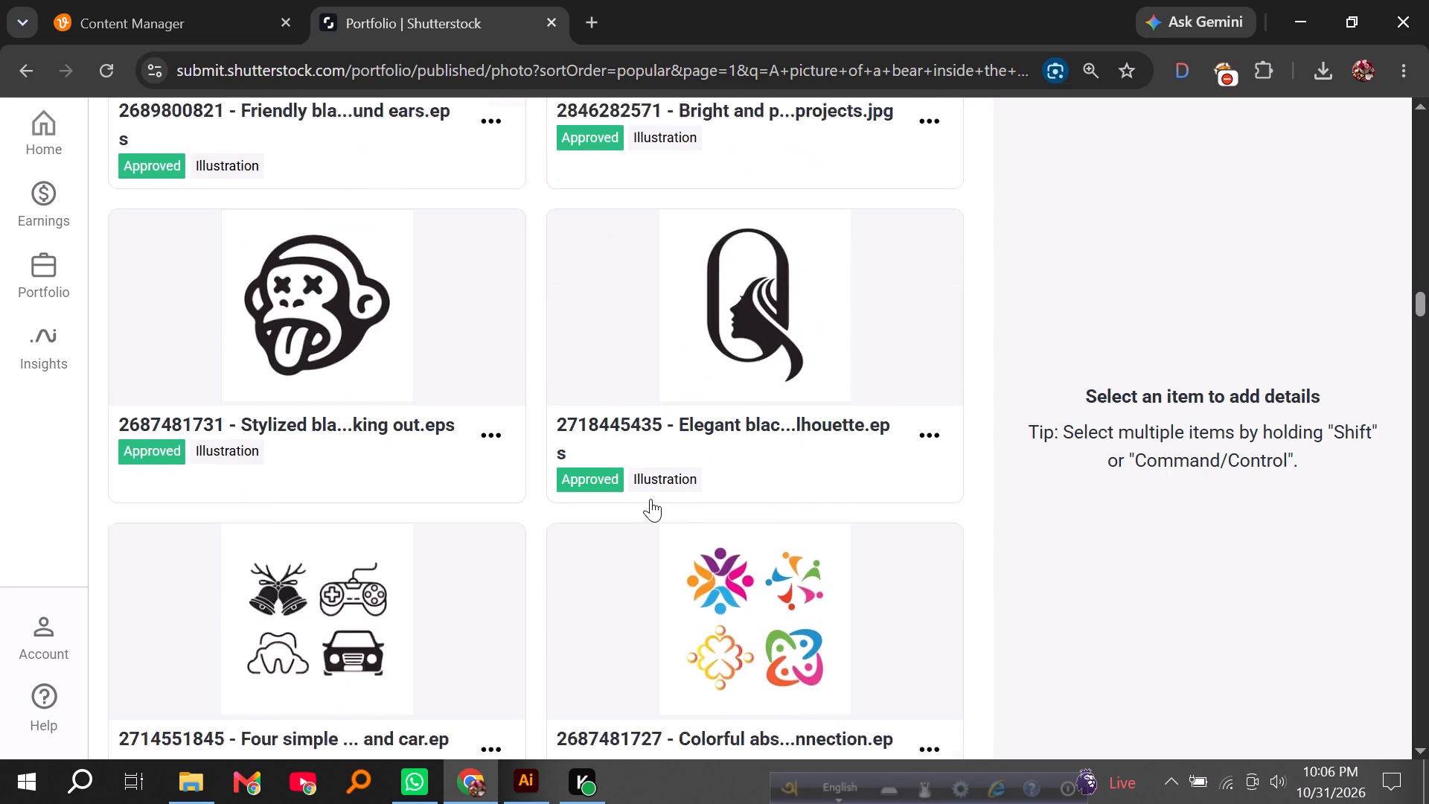
{"action": "scroll", "coordinate": [650, 499], "scroll_direction": "down", "scroll_amount": 12}
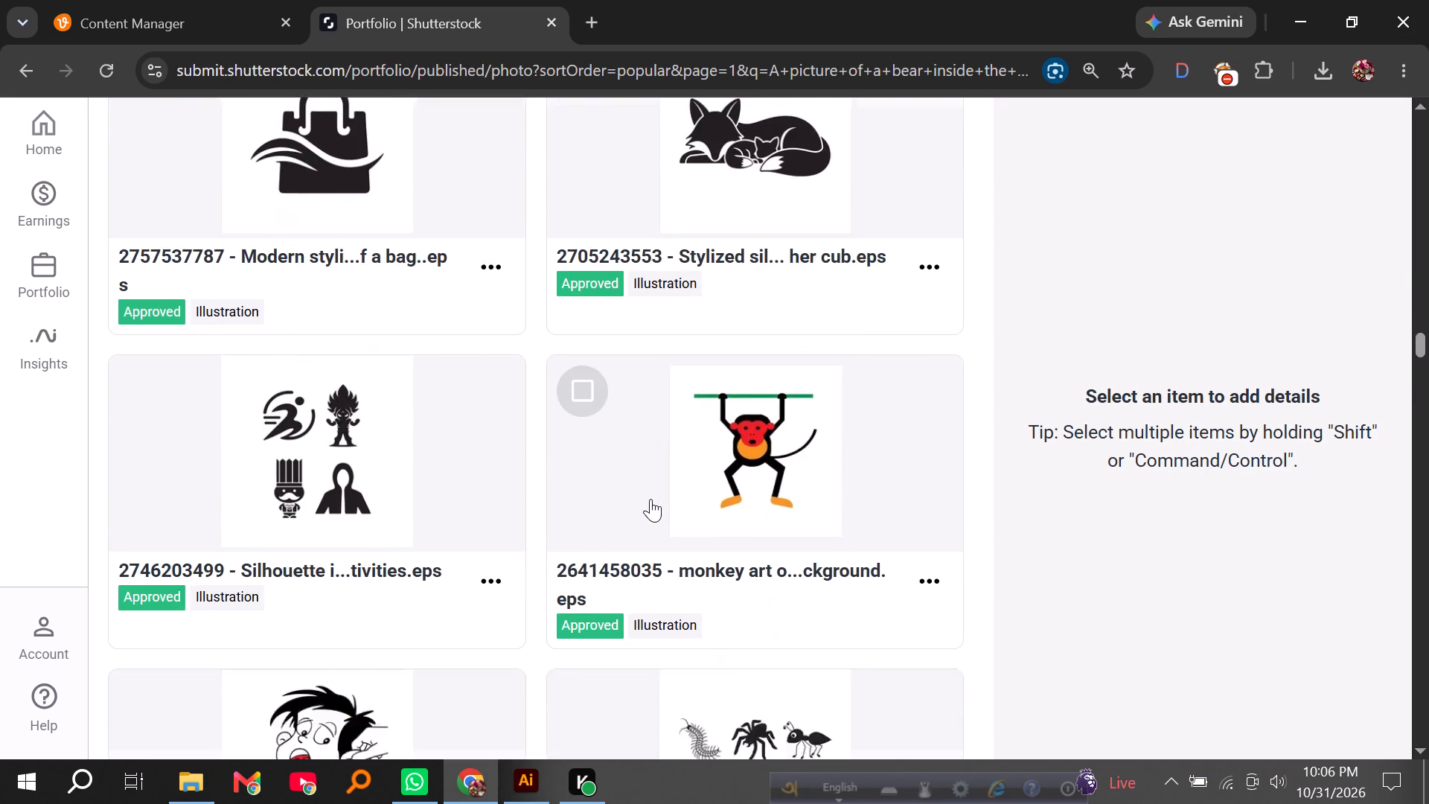
{"action": "scroll", "coordinate": [650, 499], "scroll_direction": "down", "scroll_amount": 13}
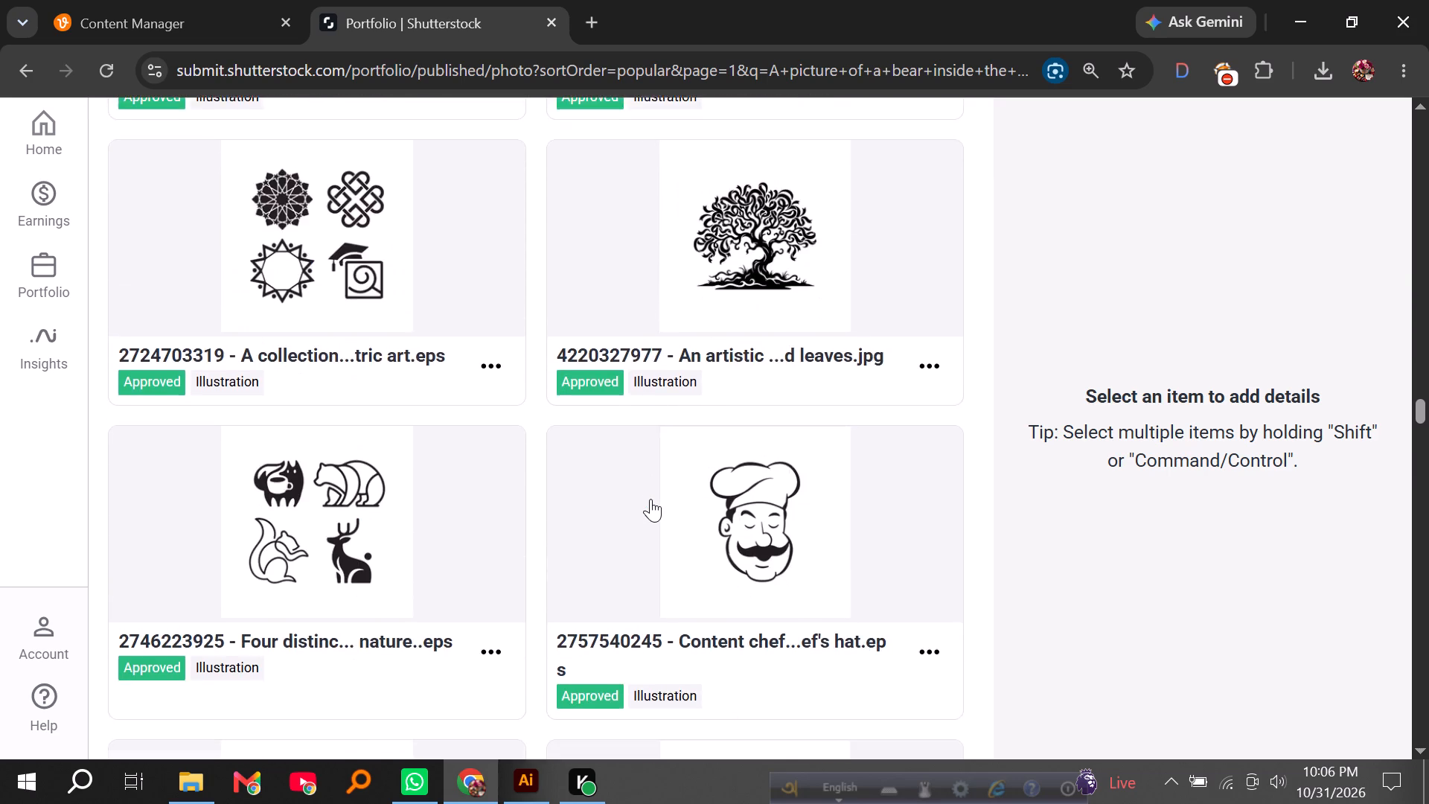
{"action": "scroll", "coordinate": [650, 499], "scroll_direction": "down", "scroll_amount": 16}
{"action": "scroll", "coordinate": [650, 499], "scroll_direction": "up", "scroll_amount": 3}
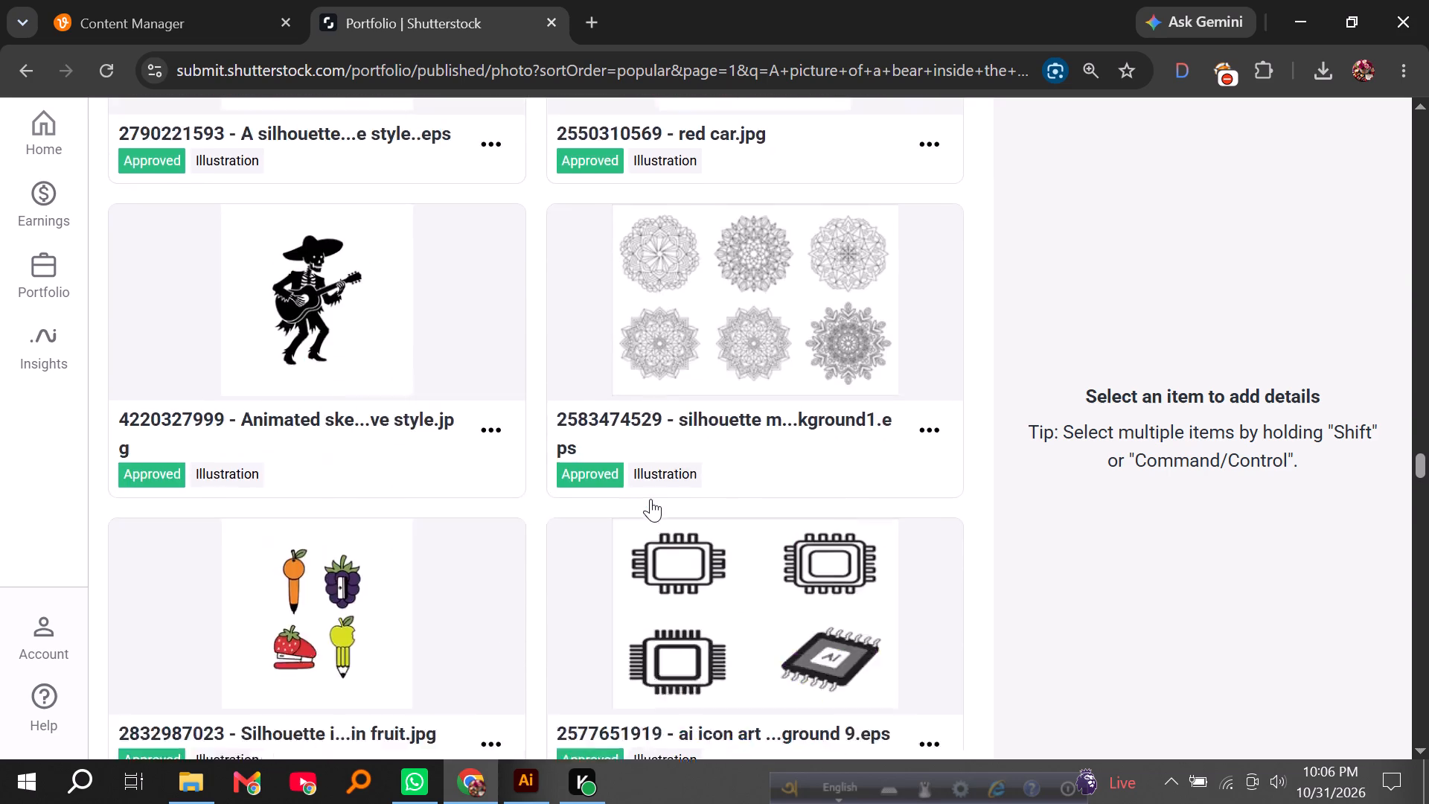
{"action": "scroll", "coordinate": [650, 499], "scroll_direction": "up", "scroll_amount": 4}
{"action": "scroll", "coordinate": [650, 499], "scroll_direction": "down", "scroll_amount": 18}
{"action": "scroll", "coordinate": [650, 499], "scroll_direction": "down", "scroll_amount": 6}
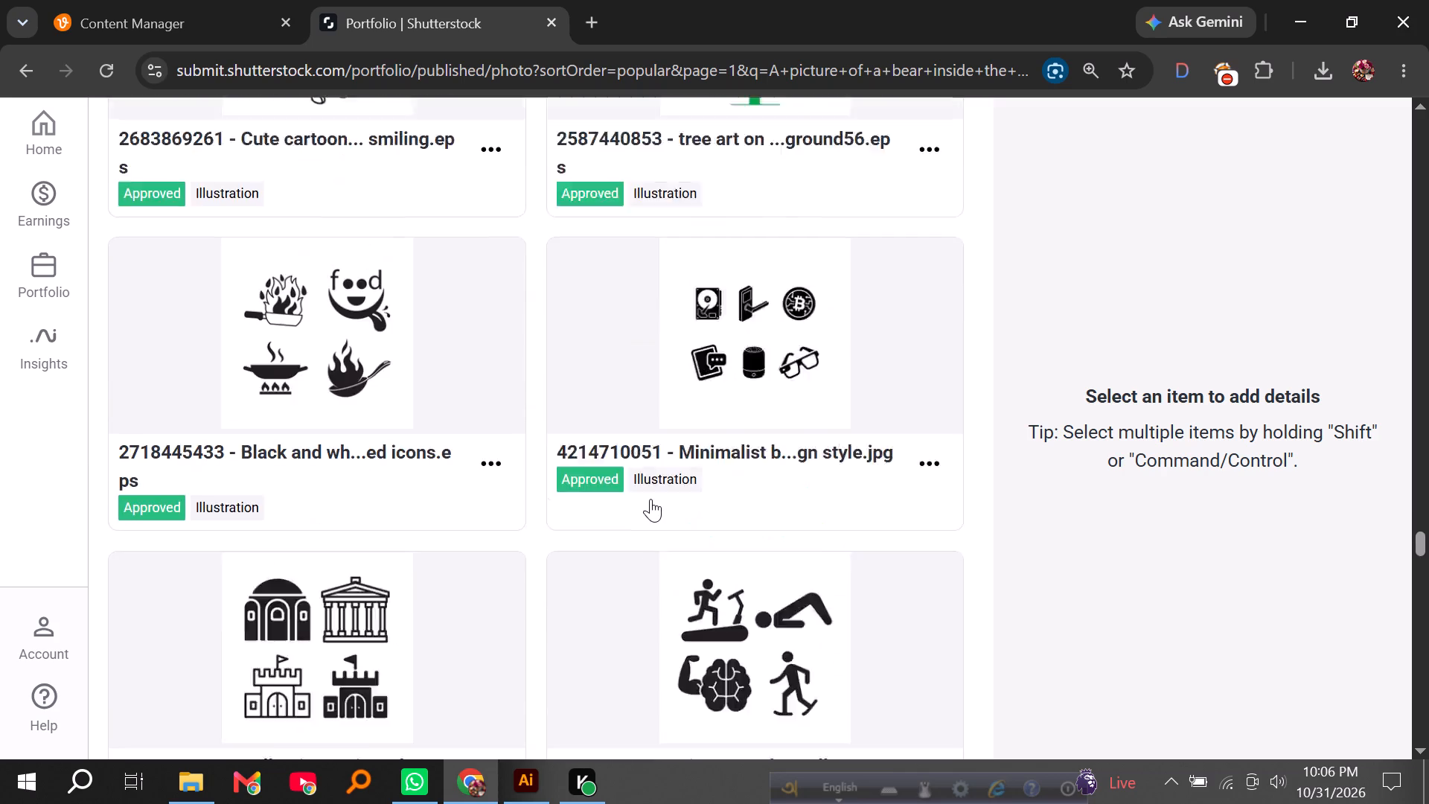
{"action": "scroll", "coordinate": [650, 499], "scroll_direction": "down", "scroll_amount": 20}
{"action": "scroll", "coordinate": [650, 499], "scroll_direction": "down", "scroll_amount": 13}
{"action": "scroll", "coordinate": [654, 498], "scroll_direction": "down", "scroll_amount": 12}
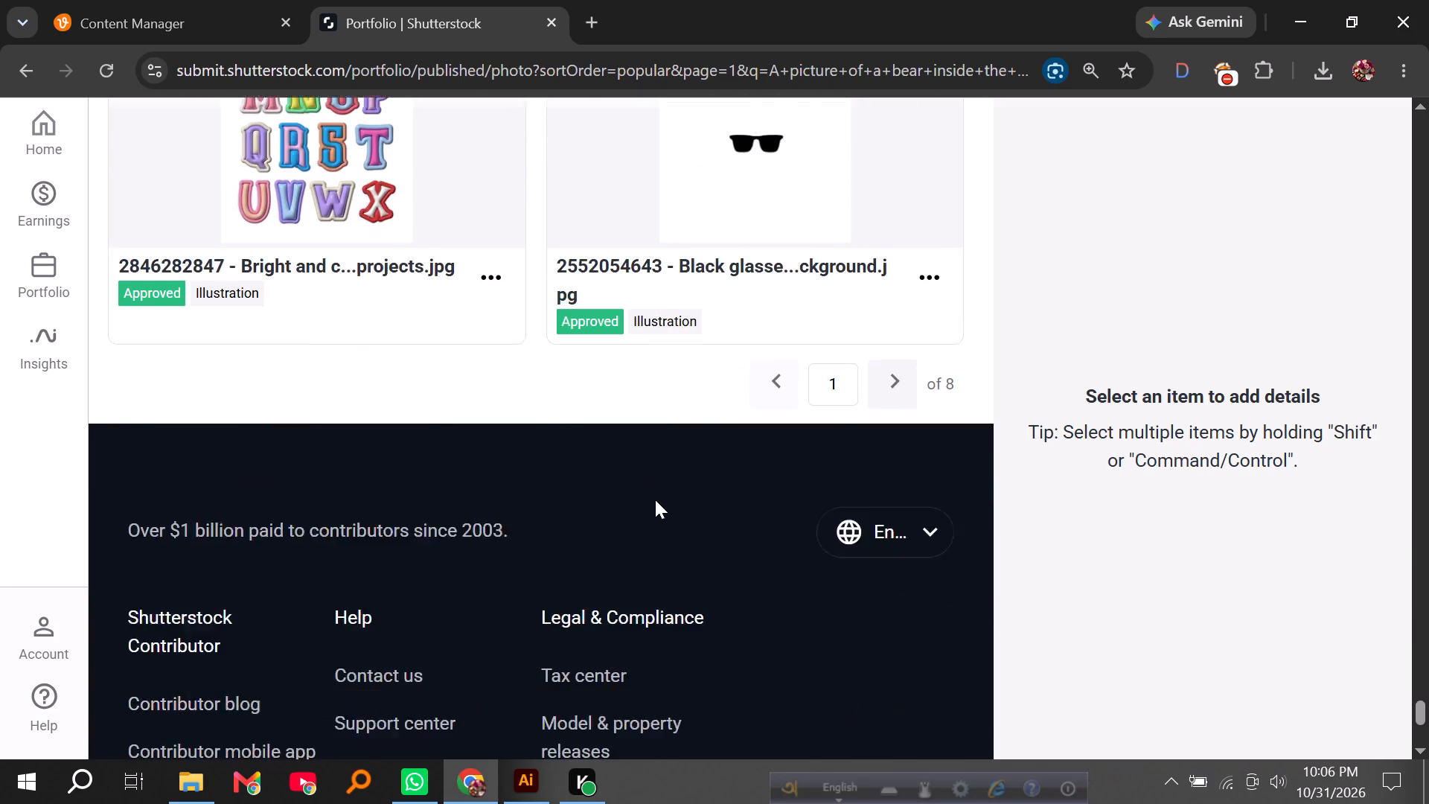
{"action": "scroll", "coordinate": [694, 493], "scroll_direction": "up", "scroll_amount": 6}
{"action": "left_click", "coordinate": [880, 666]}
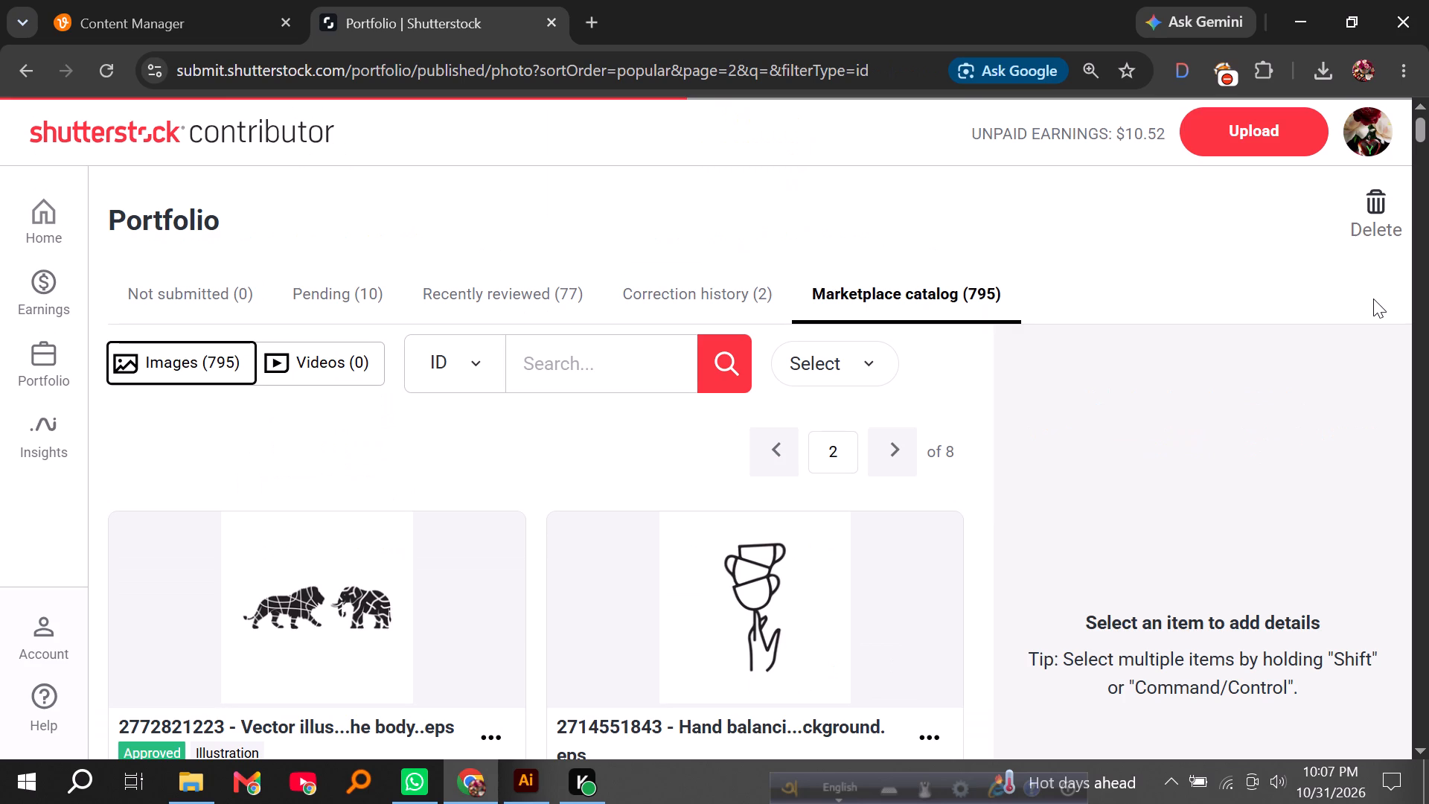
Set the catalog search criterion back to Keywords.
{"action": "left_click", "coordinate": [464, 368]}
{"action": "left_click", "coordinate": [474, 414]}
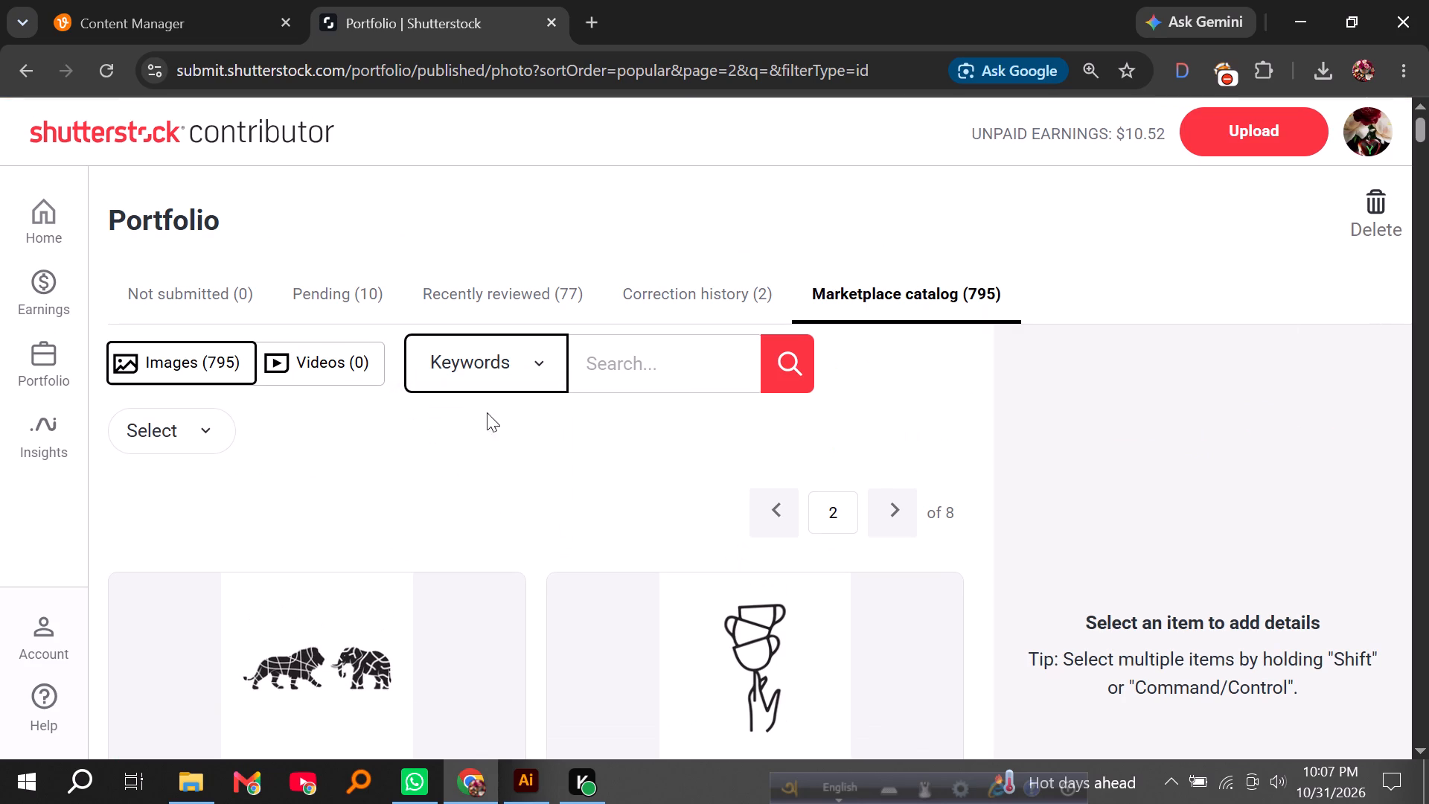
Look through page 2 of the marketplace catalog for the four-icon illustration with the bear mug and fox cup.
{"action": "scroll", "coordinate": [1380, 388], "scroll_direction": "down", "scroll_amount": 1}
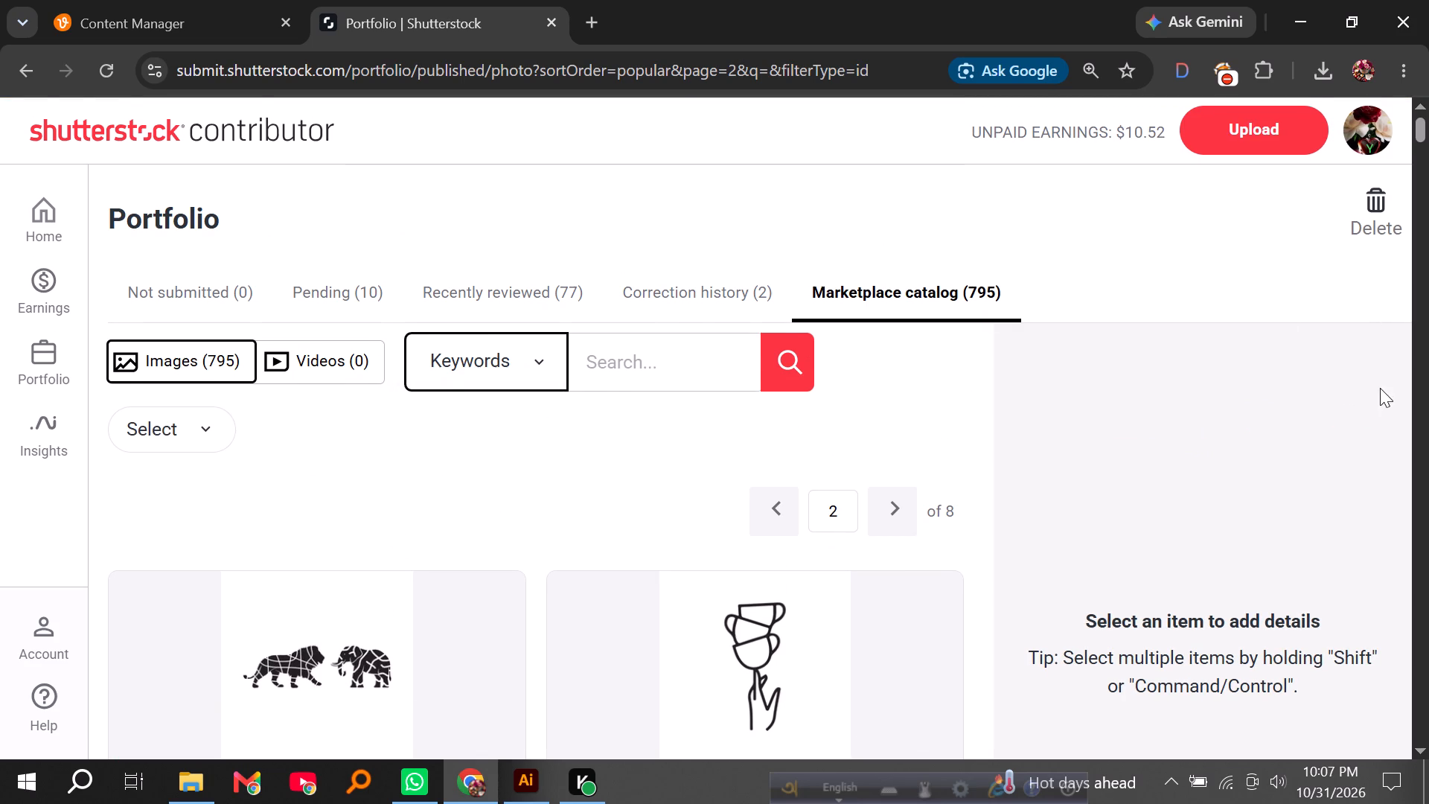
{"action": "scroll", "coordinate": [1380, 388], "scroll_direction": "down", "scroll_amount": 1}
{"action": "left_click_drag", "start_coordinate": [1420, 145], "coordinate": [1419, 647]}
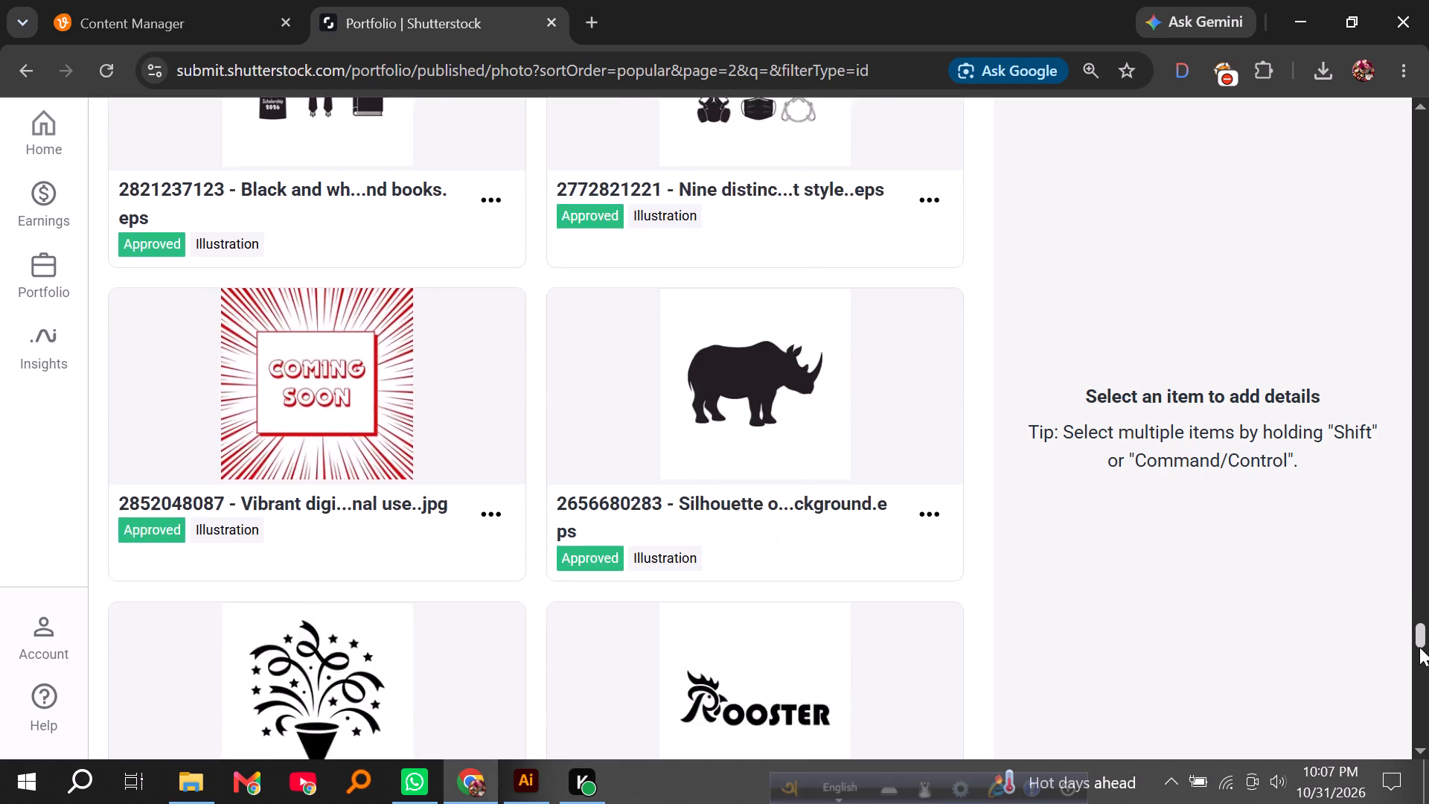
{"action": "left_click_drag", "start_coordinate": [1419, 647], "coordinate": [1381, 395]}
{"action": "scroll", "coordinate": [825, 465], "scroll_direction": "up", "scroll_amount": 10}
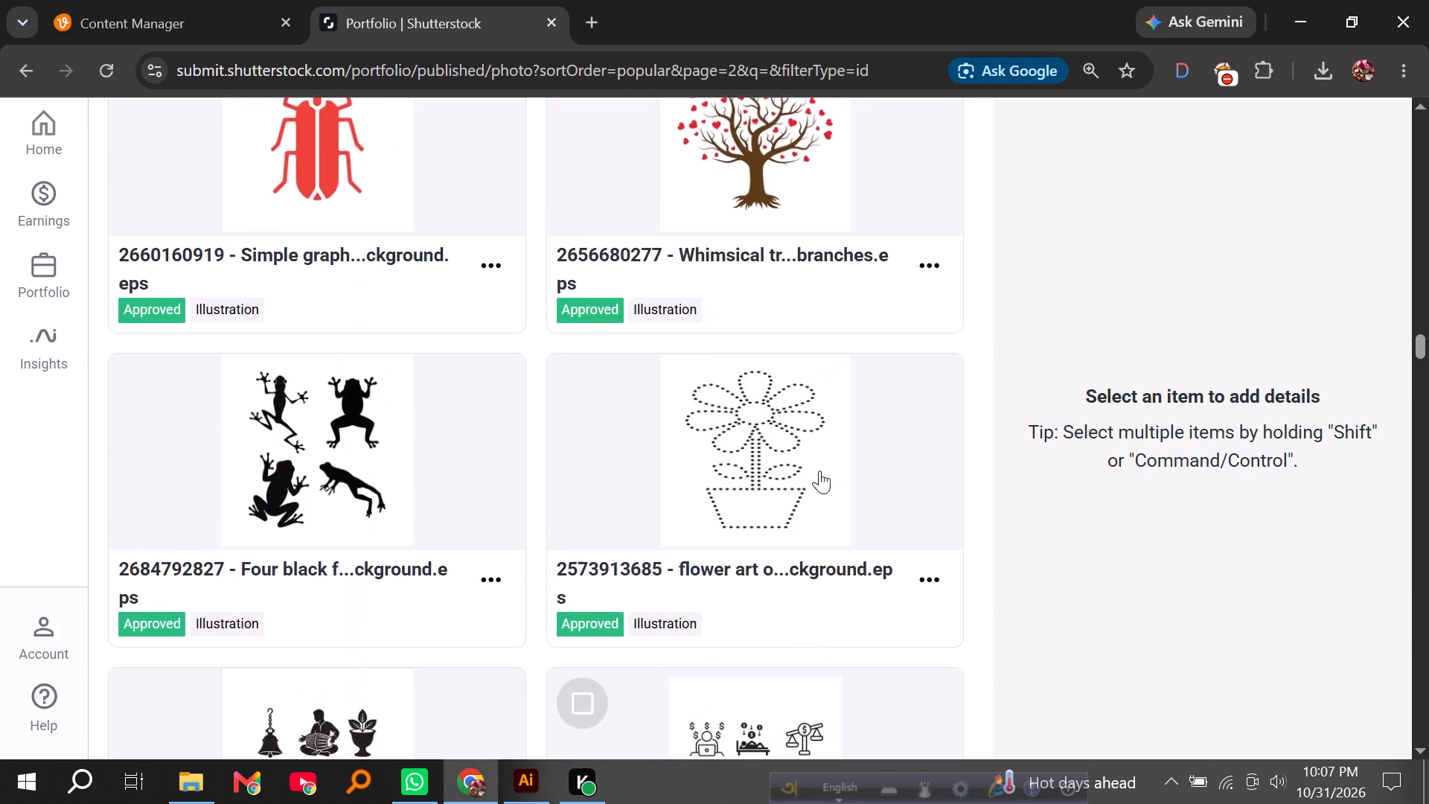
{"action": "scroll", "coordinate": [819, 470], "scroll_direction": "down", "scroll_amount": 18}
{"action": "scroll", "coordinate": [819, 477], "scroll_direction": "down", "scroll_amount": 10}
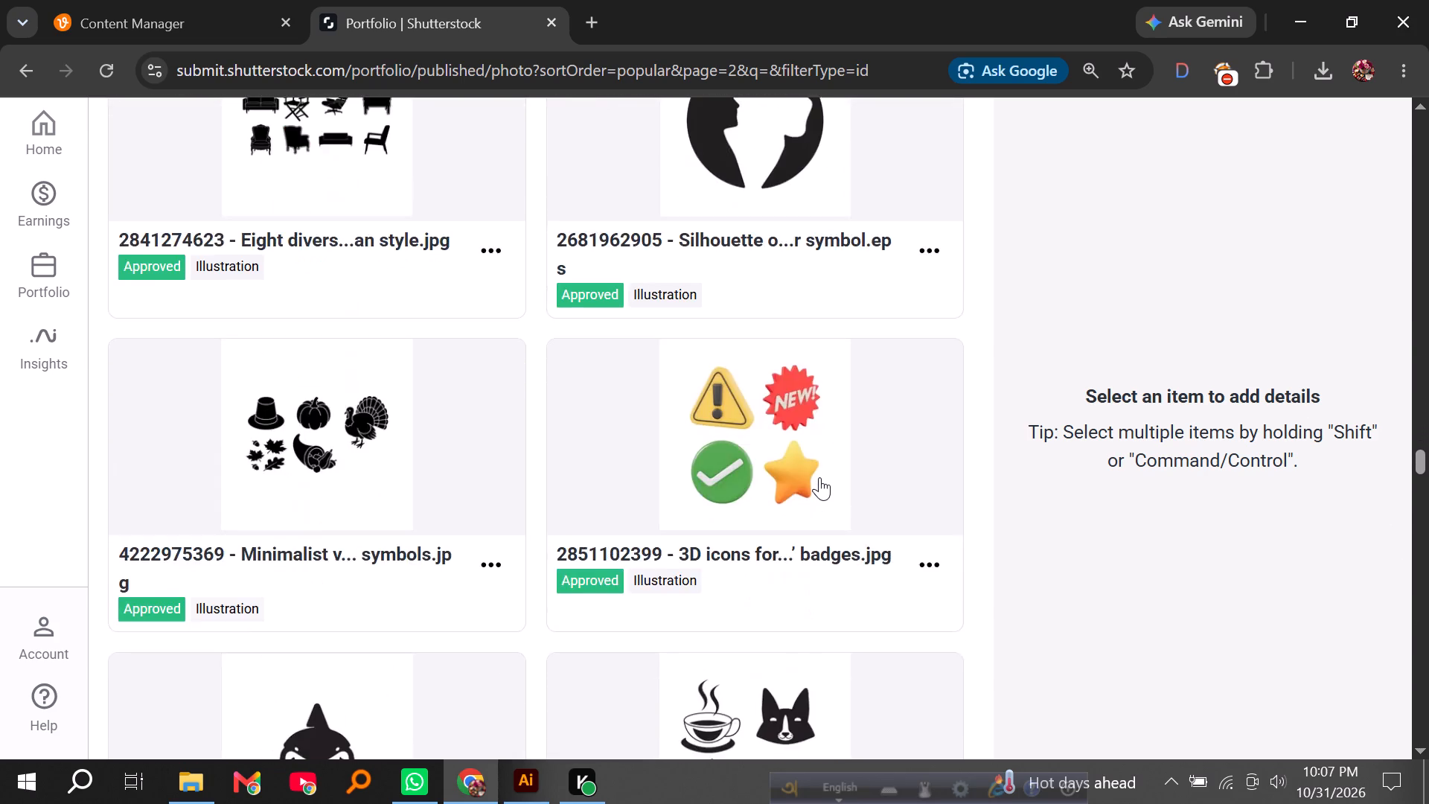
{"action": "scroll", "coordinate": [819, 477], "scroll_direction": "down", "scroll_amount": 15}
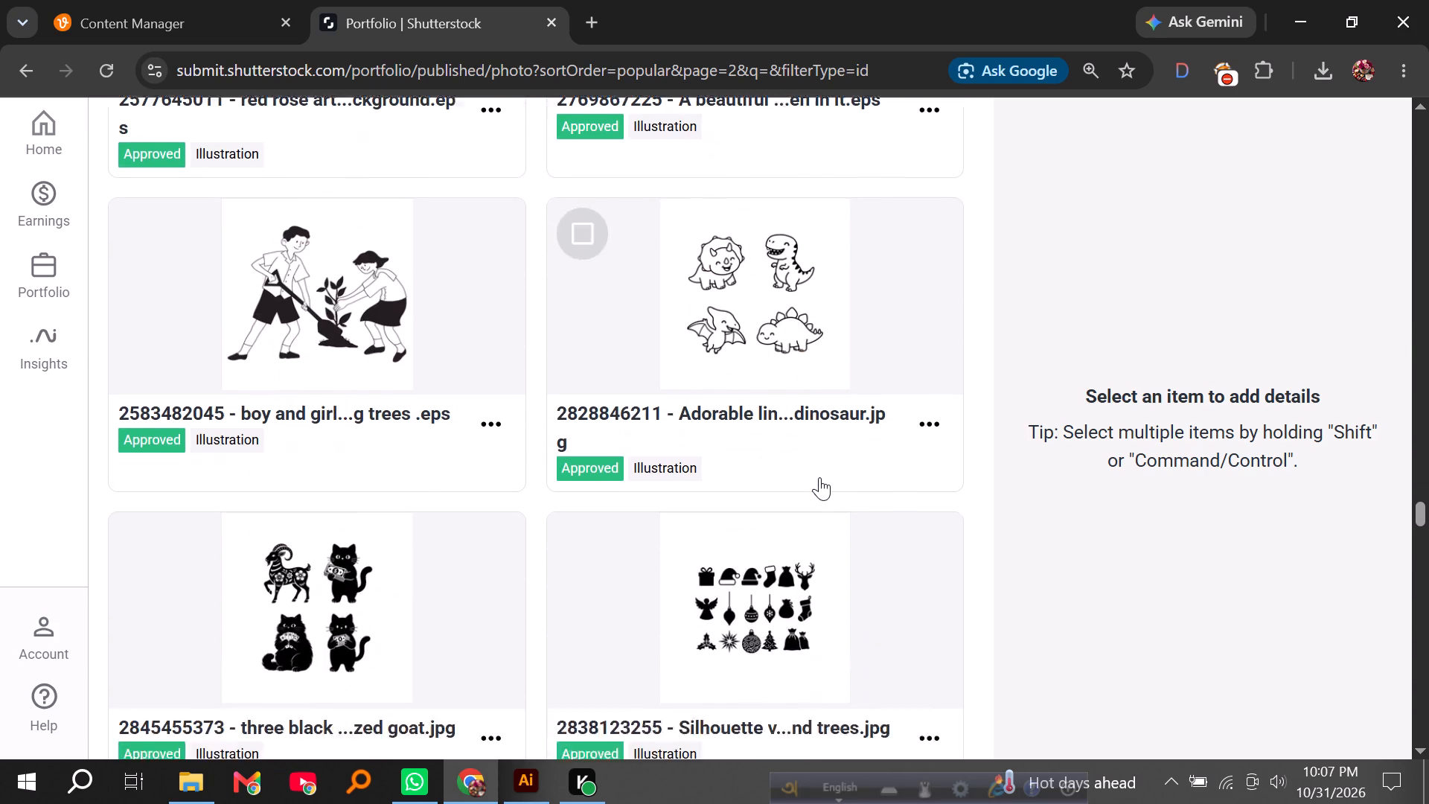
{"action": "scroll", "coordinate": [819, 477], "scroll_direction": "down", "scroll_amount": 1}
{"action": "scroll", "coordinate": [706, 555], "scroll_direction": "down", "scroll_amount": 3}
{"action": "scroll", "coordinate": [582, 592], "scroll_direction": "down", "scroll_amount": 4}
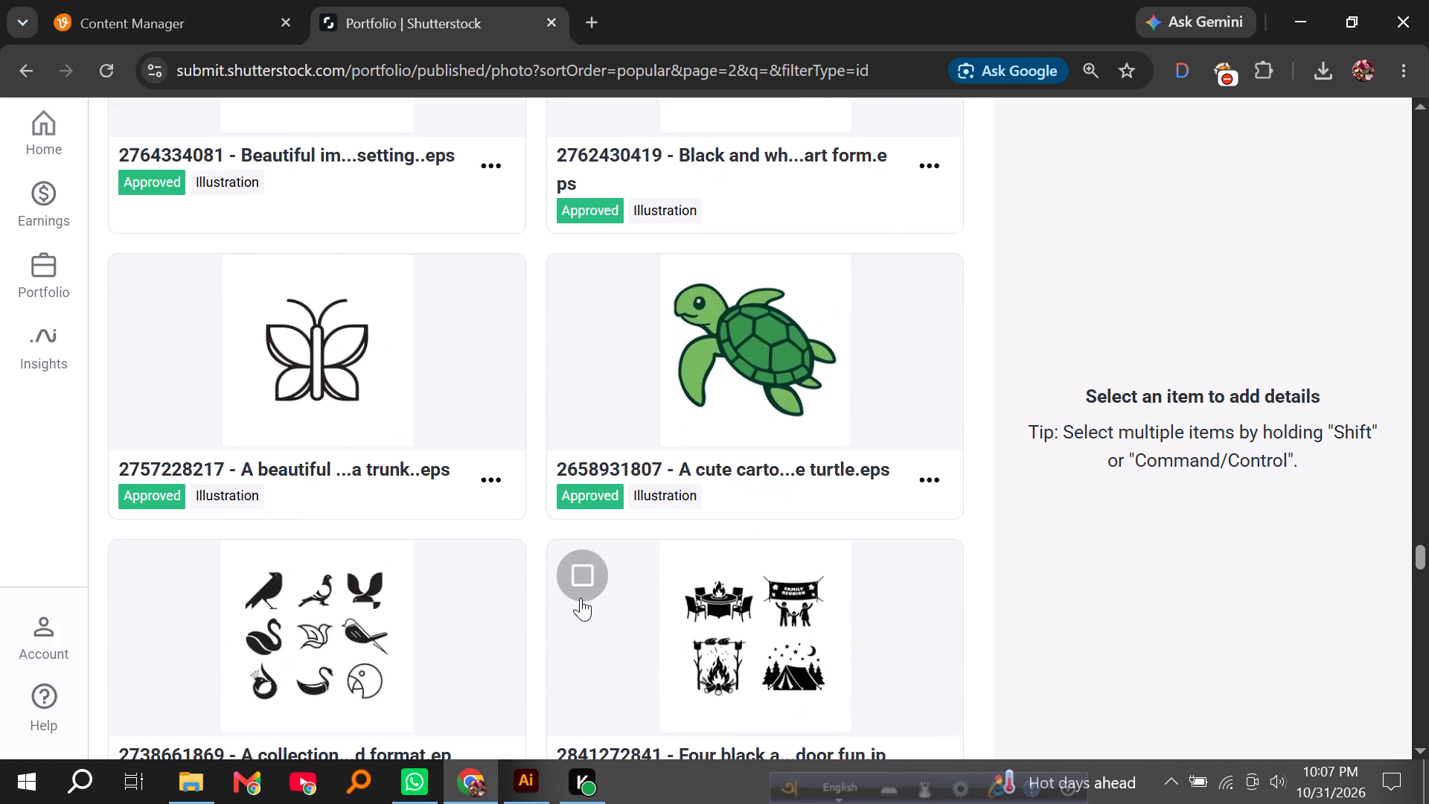
{"action": "scroll", "coordinate": [581, 597], "scroll_direction": "down", "scroll_amount": 4}
Switch to File Explorer and open the EPS of the cow, camel and goat silhouette in Illustrator.
{"action": "left_click", "coordinate": [182, 786]}
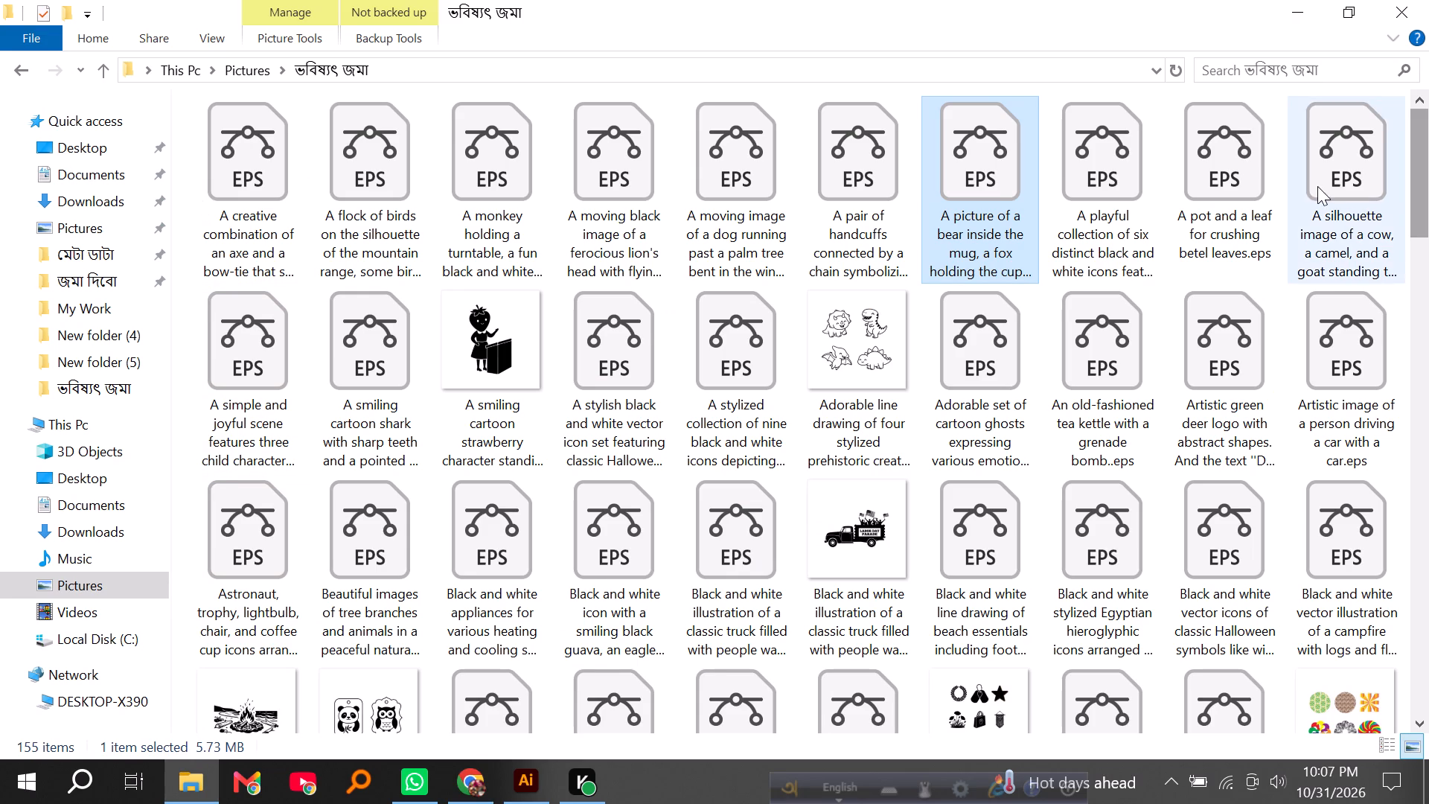
{"action": "double_click", "coordinate": [1317, 186]}
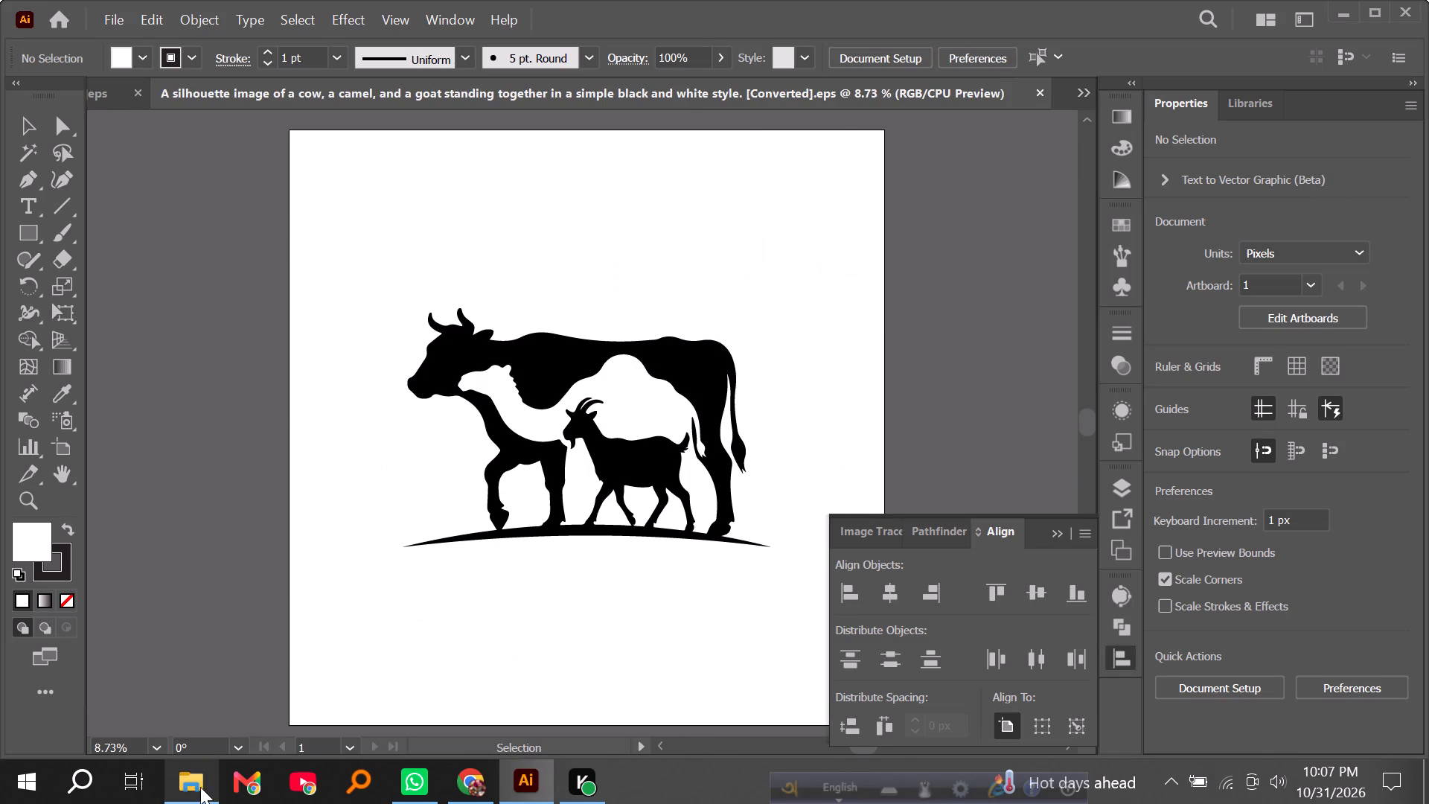
Switch to File Explorer and delete the first row of EPS files, from the axe and bow-tie to the cow, camel and goat silhouette.
{"action": "left_click", "coordinate": [200, 787]}
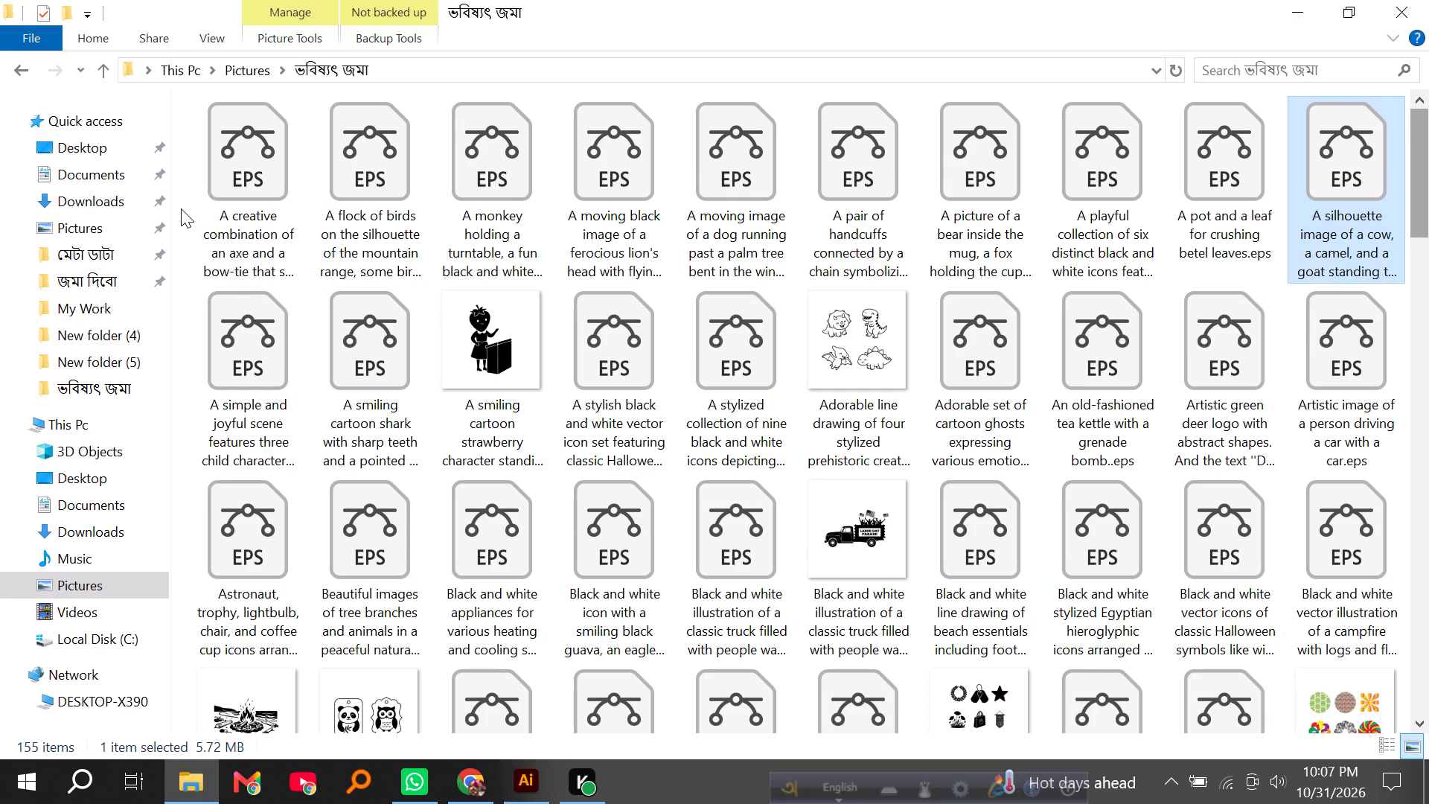
{"action": "left_click_drag", "start_coordinate": [186, 194], "coordinate": [1343, 165]}
{"action": "key", "text": "Delete"}
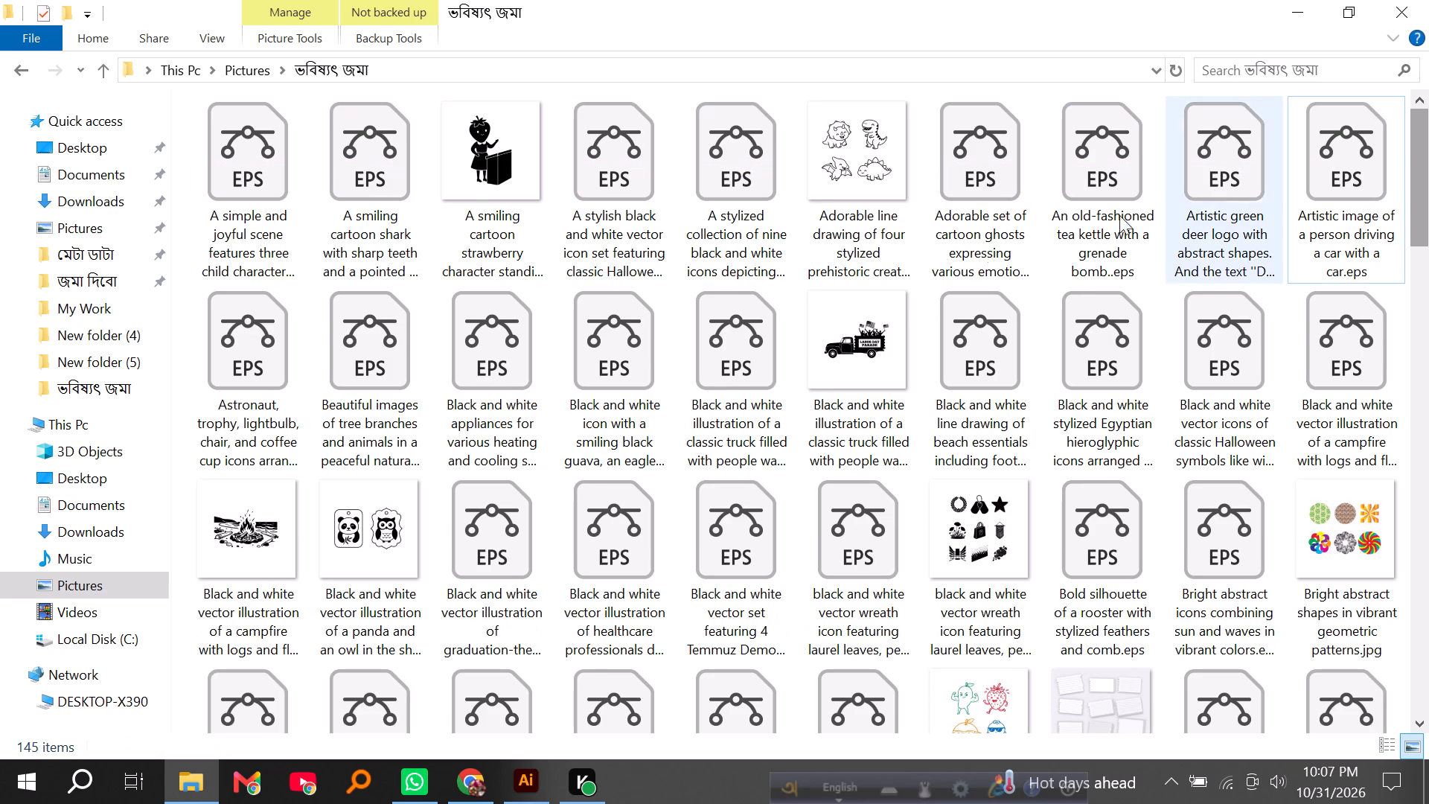
Open the EPS of the three child characters in Illustrator and close the other open documents.
{"action": "double_click", "coordinate": [279, 199]}
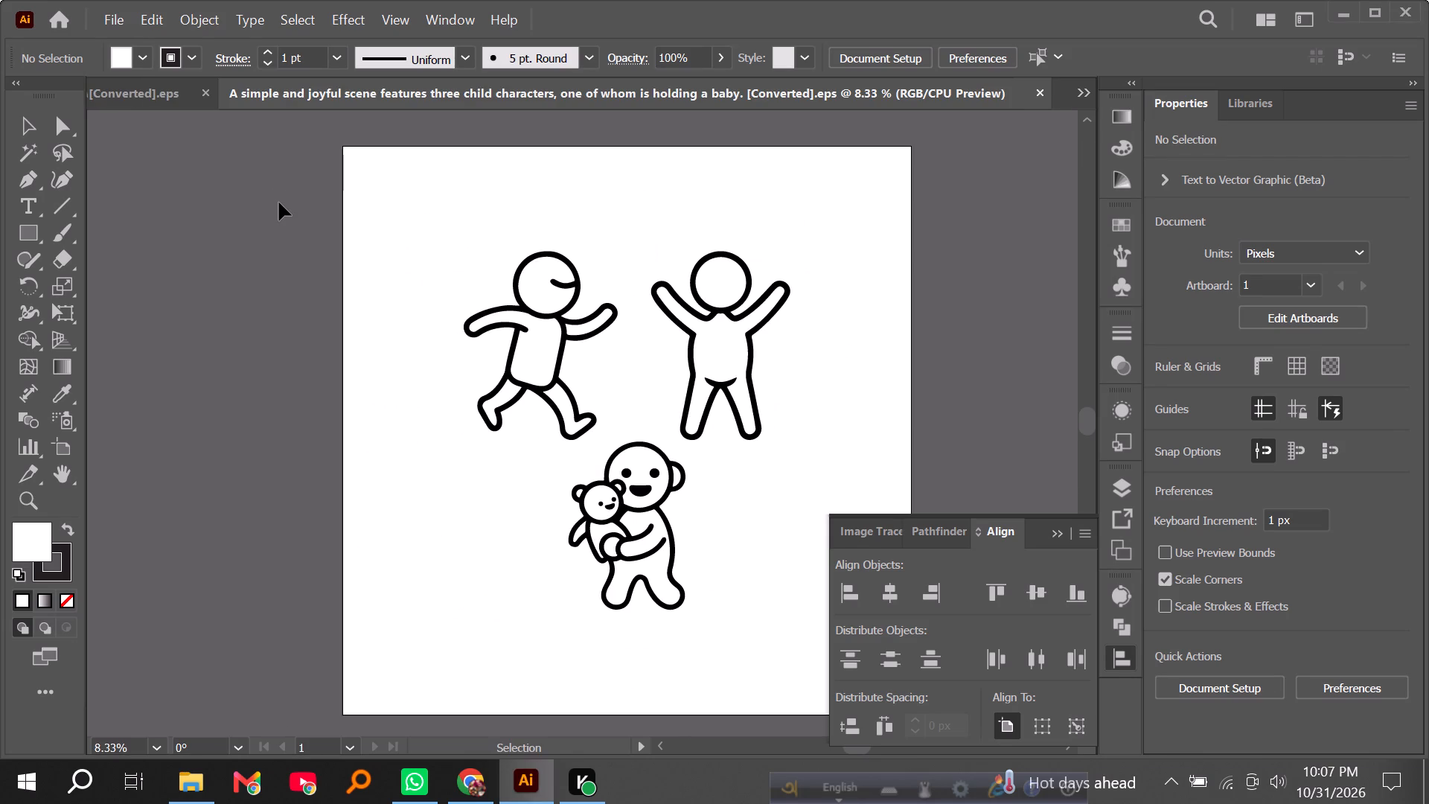
{"action": "left_click", "coordinate": [208, 92]}
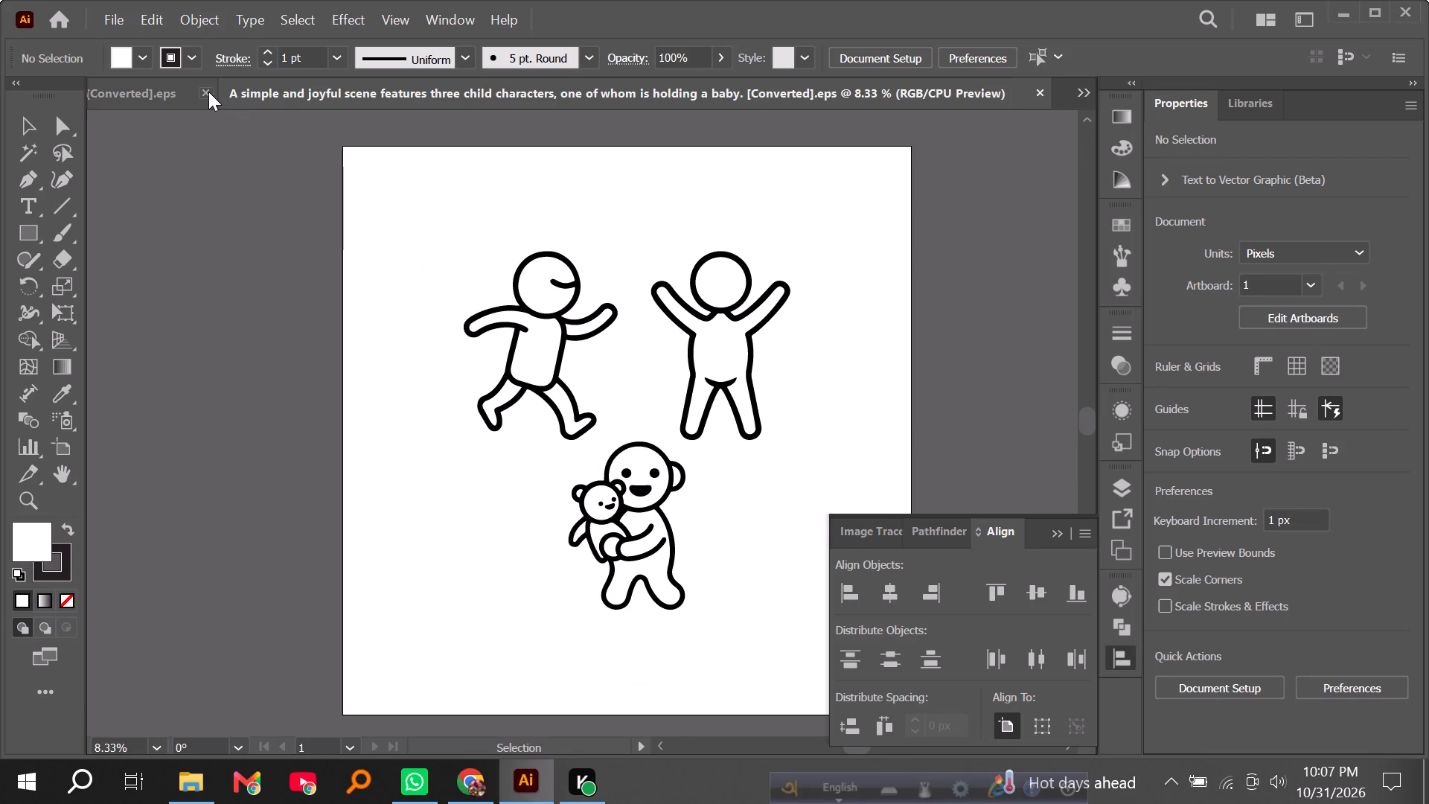
{"action": "left_click", "coordinate": [208, 92]}
{"action": "left_click", "coordinate": [205, 92]}
{"action": "left_click", "coordinate": [205, 92]}
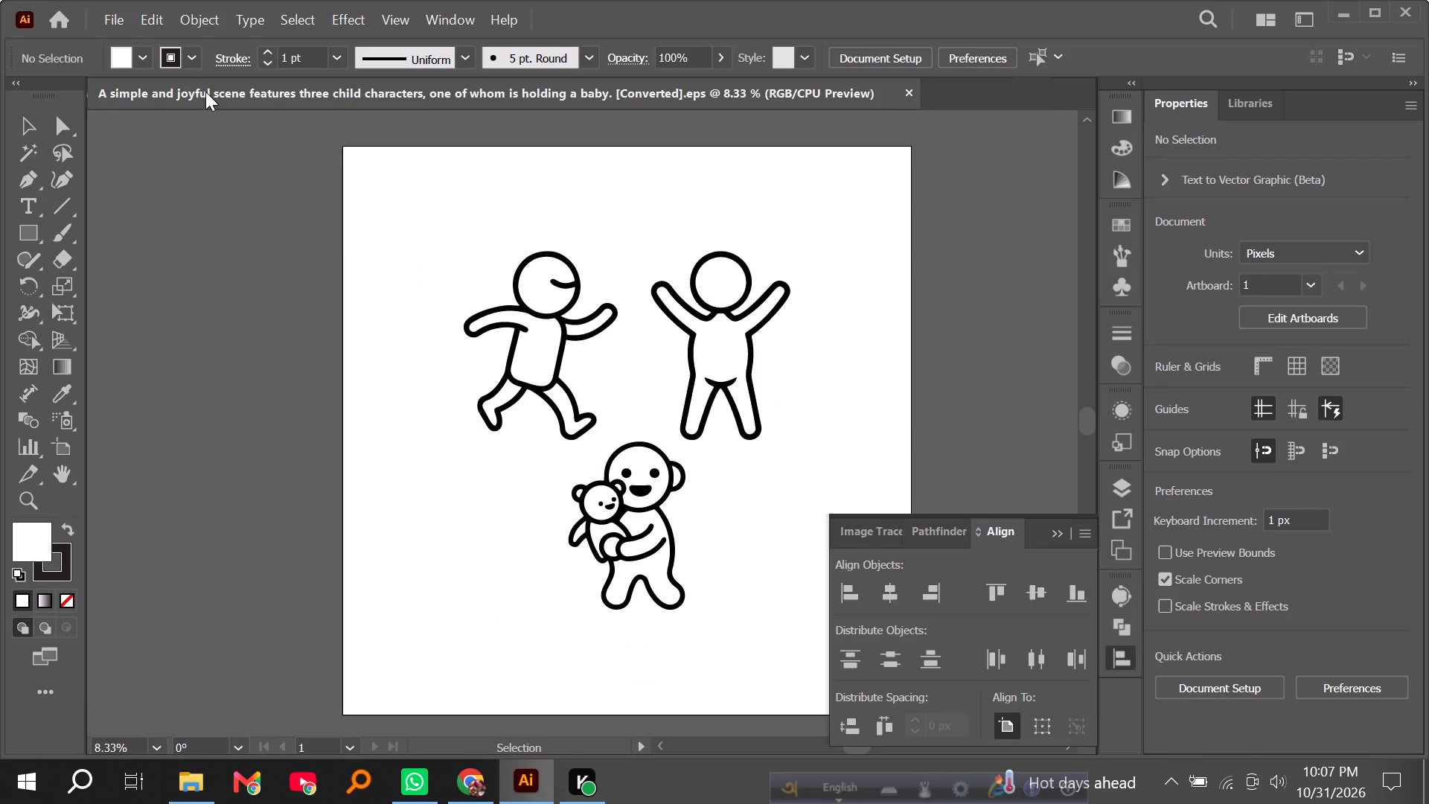
From File Explorer, view the smiling shark, classic Halloween icon set, nine vintage icons and cartoon ghosts EPS files in Illustrator.
{"action": "left_click", "coordinate": [182, 793]}
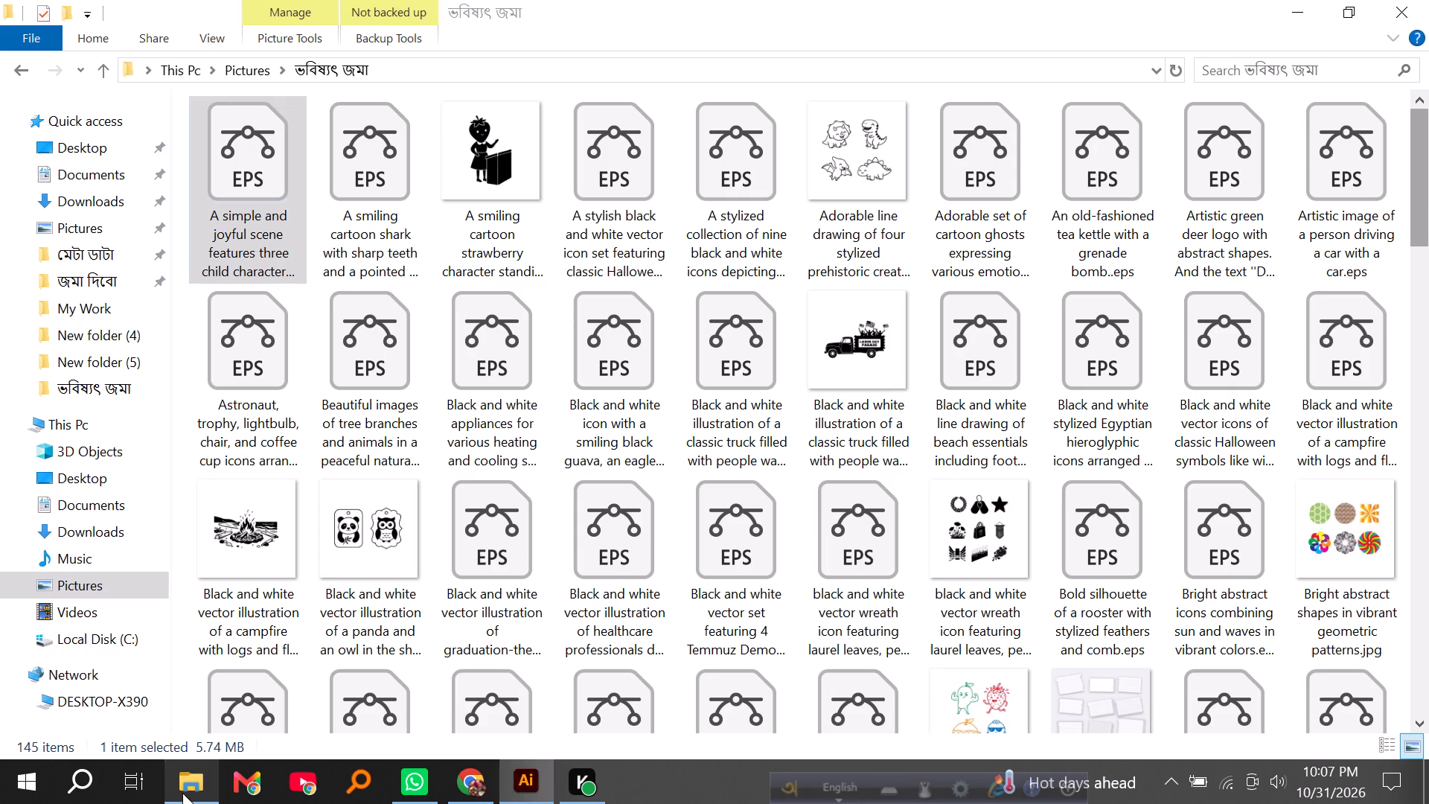
{"action": "double_click", "coordinate": [359, 193]}
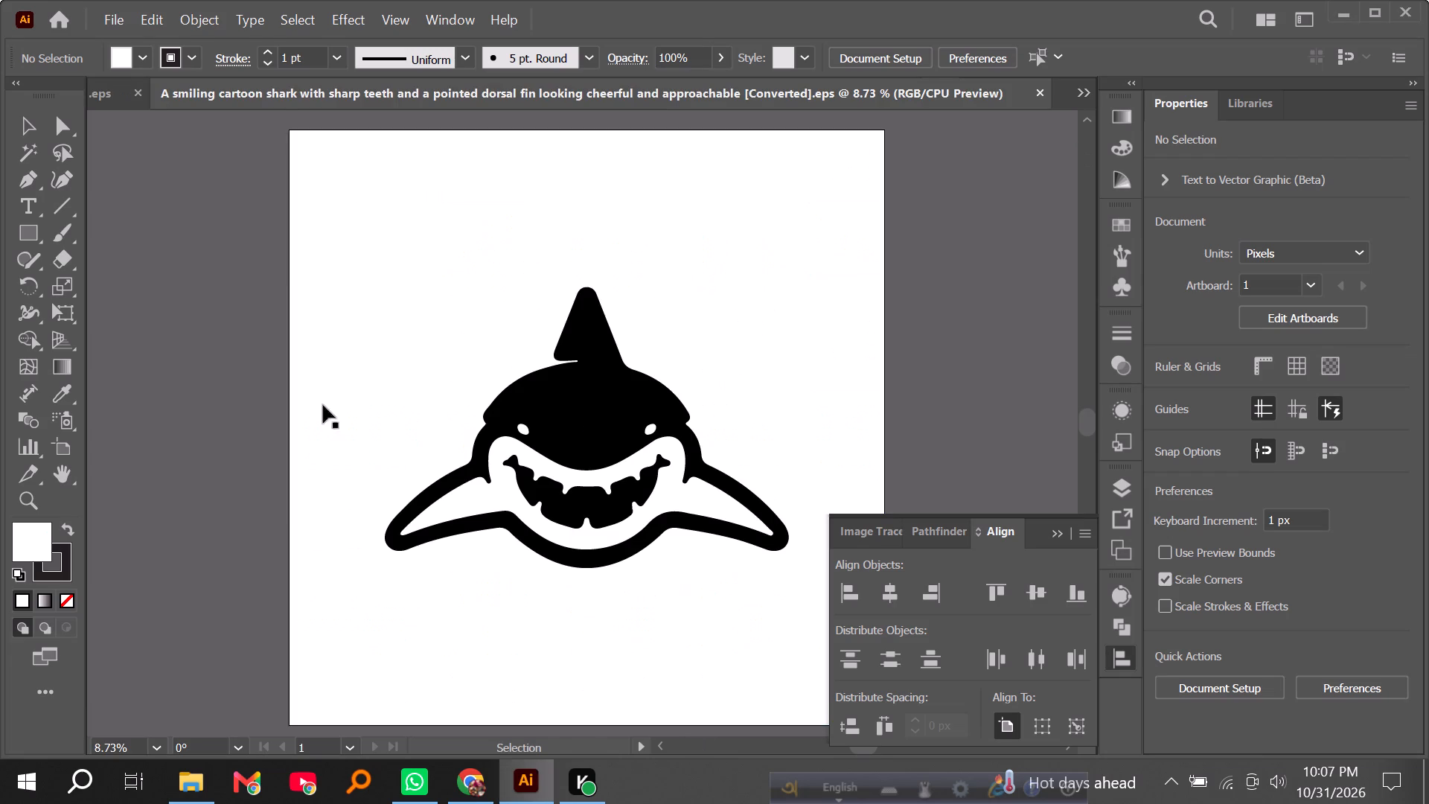
{"action": "left_click", "coordinate": [197, 785]}
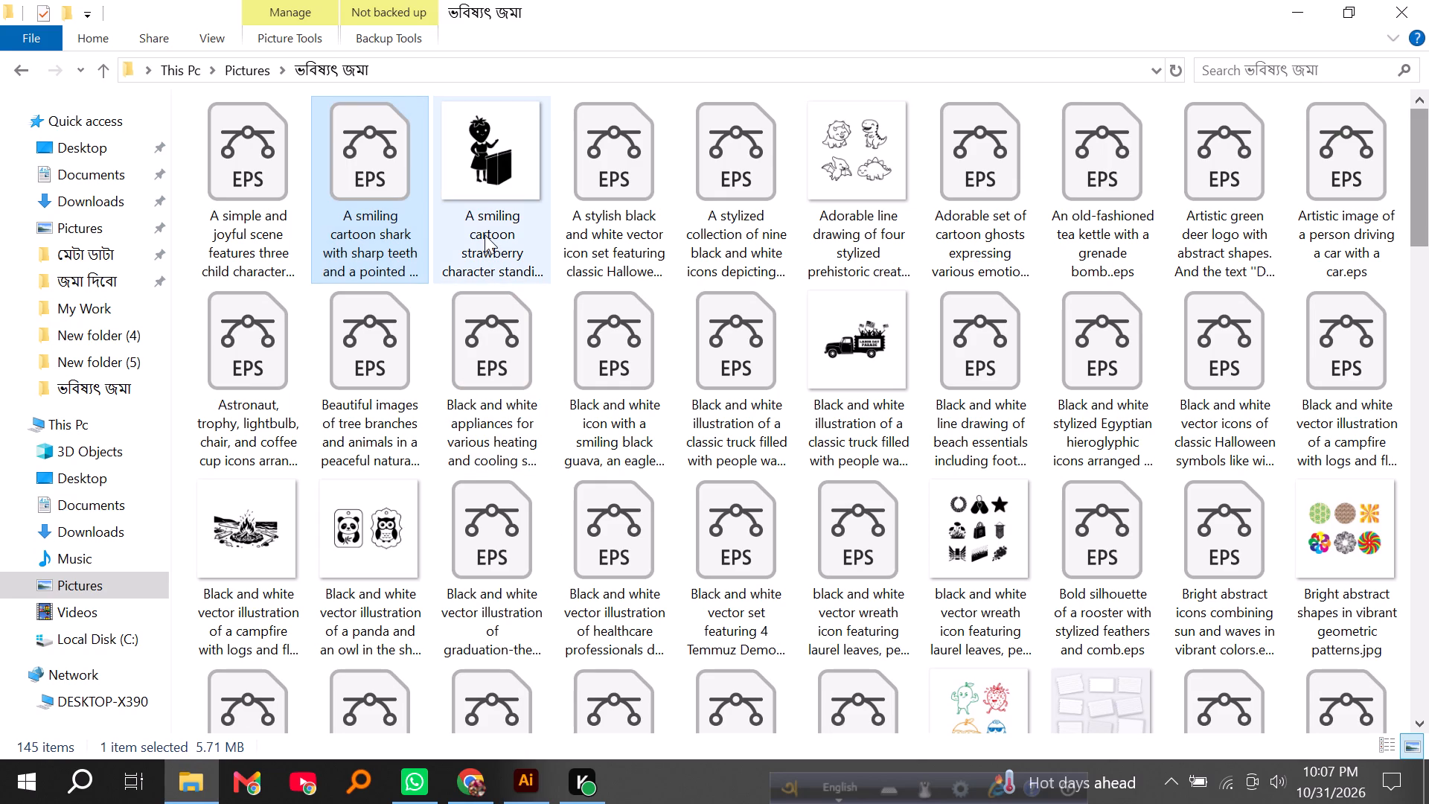
{"action": "double_click", "coordinate": [593, 198]}
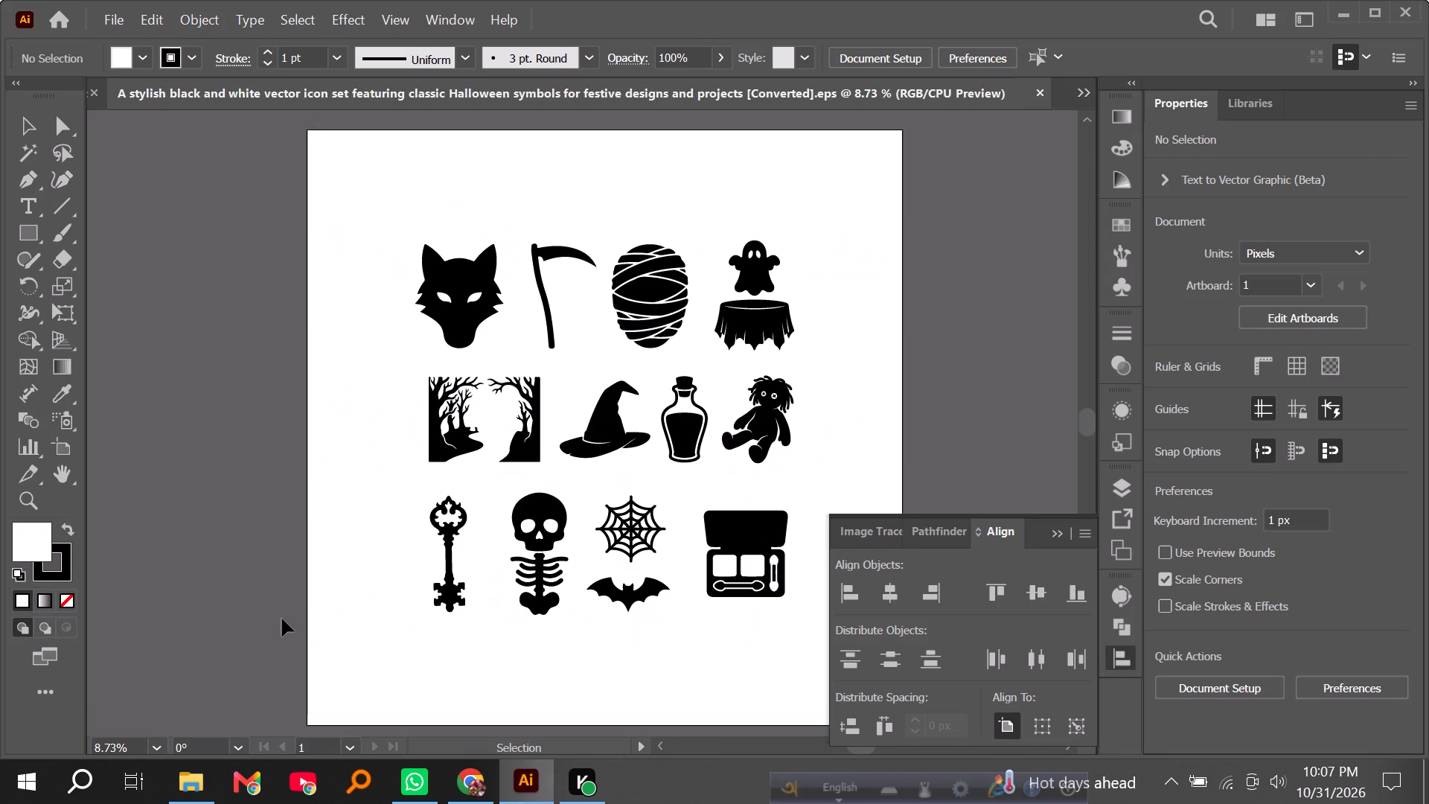
{"action": "left_click", "coordinate": [192, 790]}
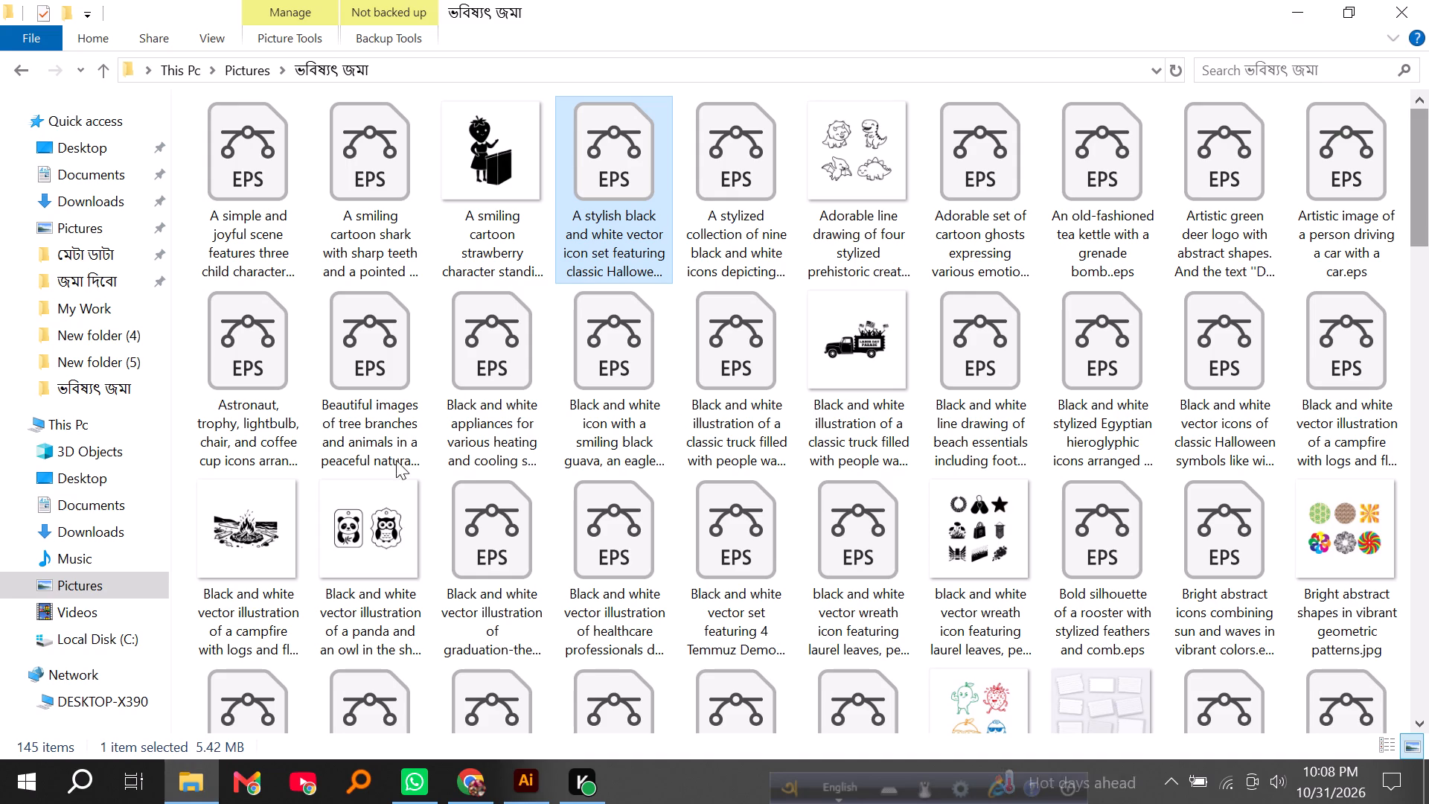
{"action": "double_click", "coordinate": [729, 207]}
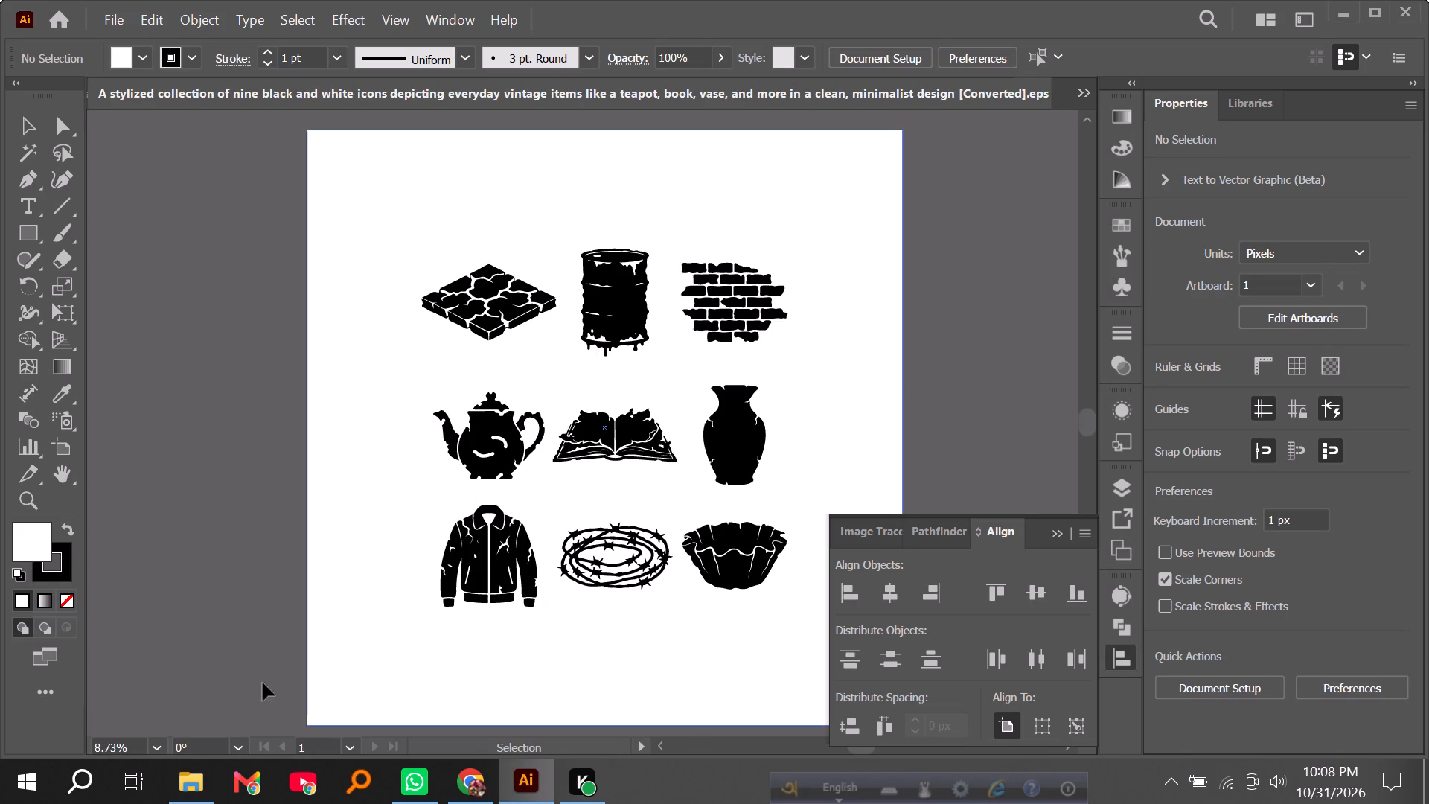
{"action": "left_click", "coordinate": [200, 784]}
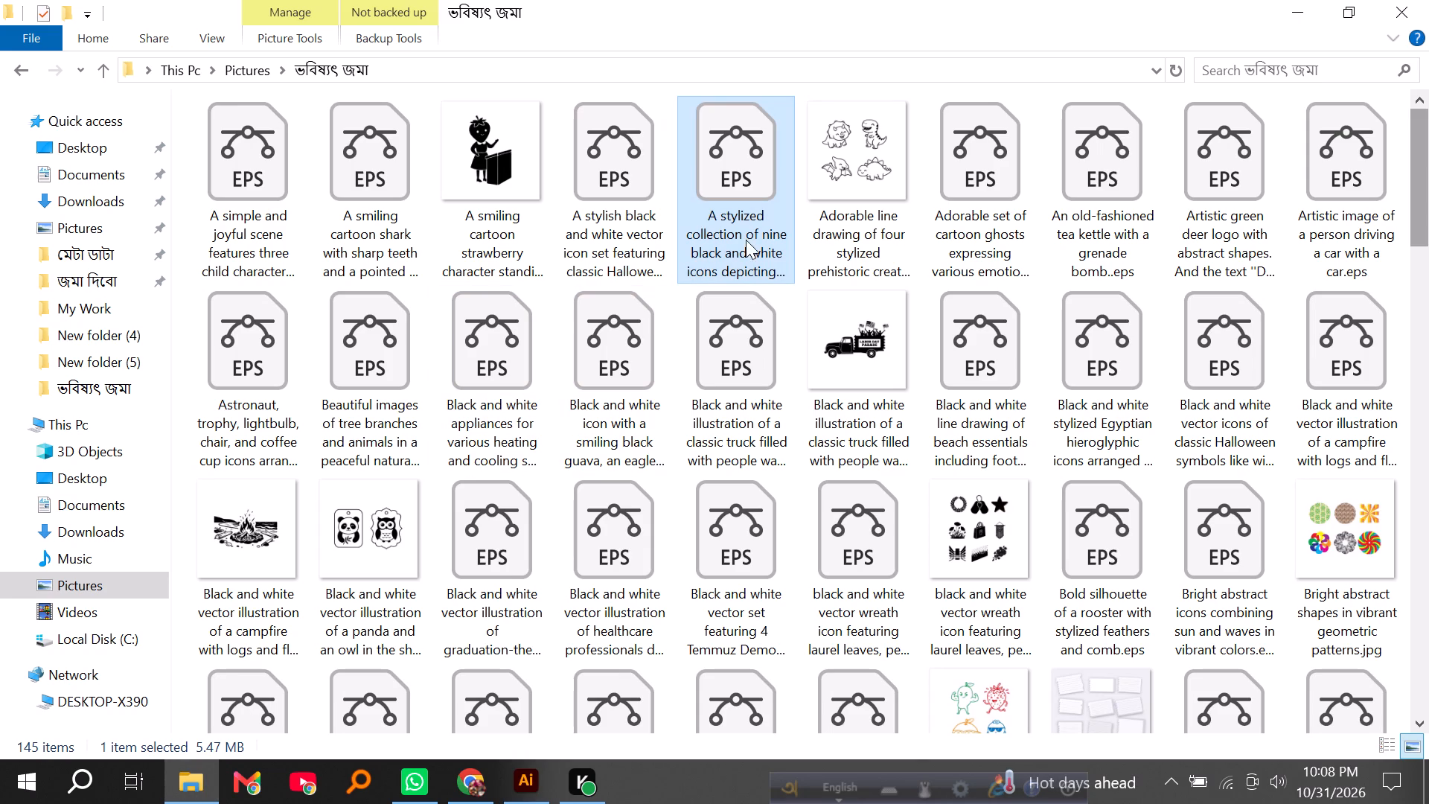
{"action": "double_click", "coordinate": [962, 200]}
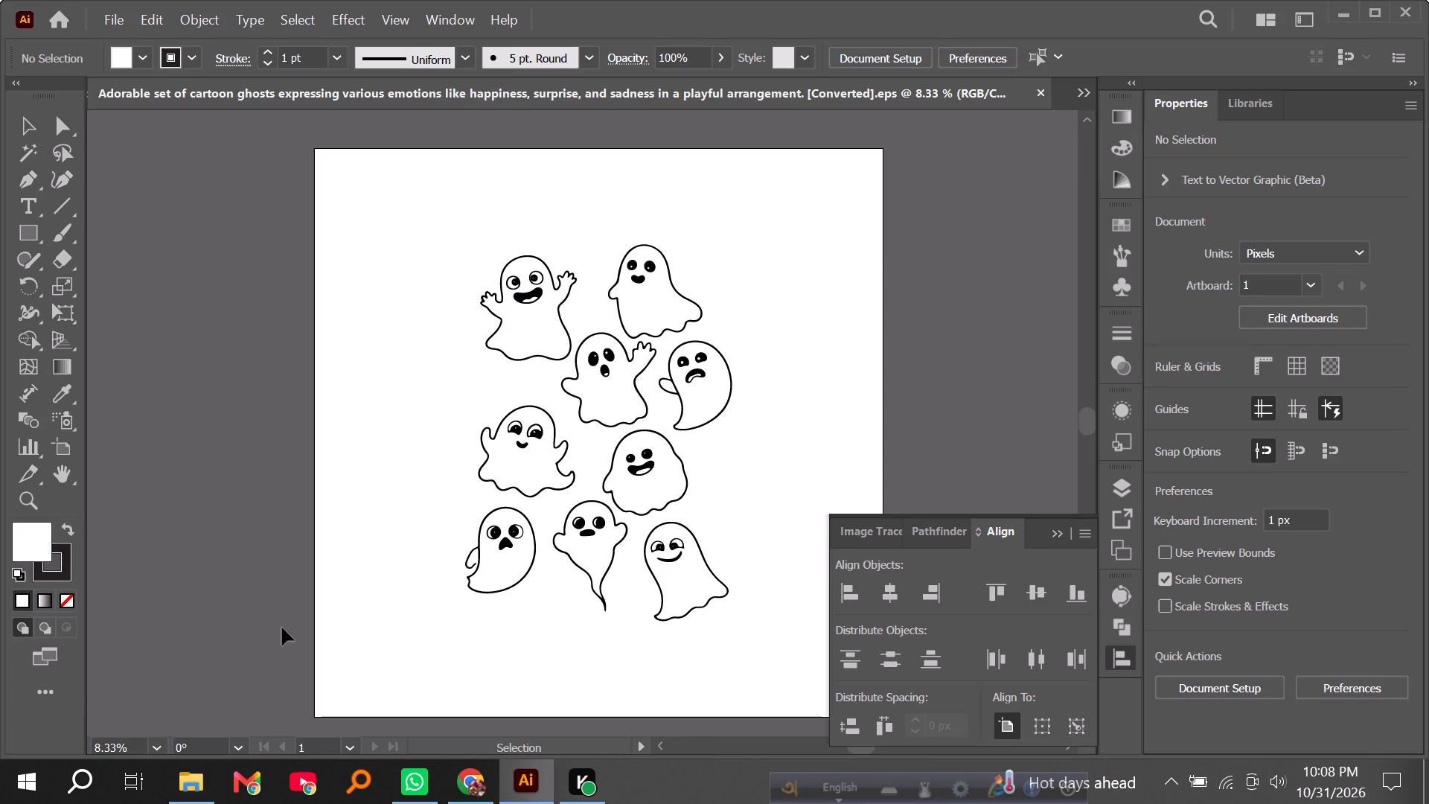
In File Explorer, delete the image files of the four prehistoric creatures and the smiling cartoon strawberry.
{"action": "left_click", "coordinate": [201, 788]}
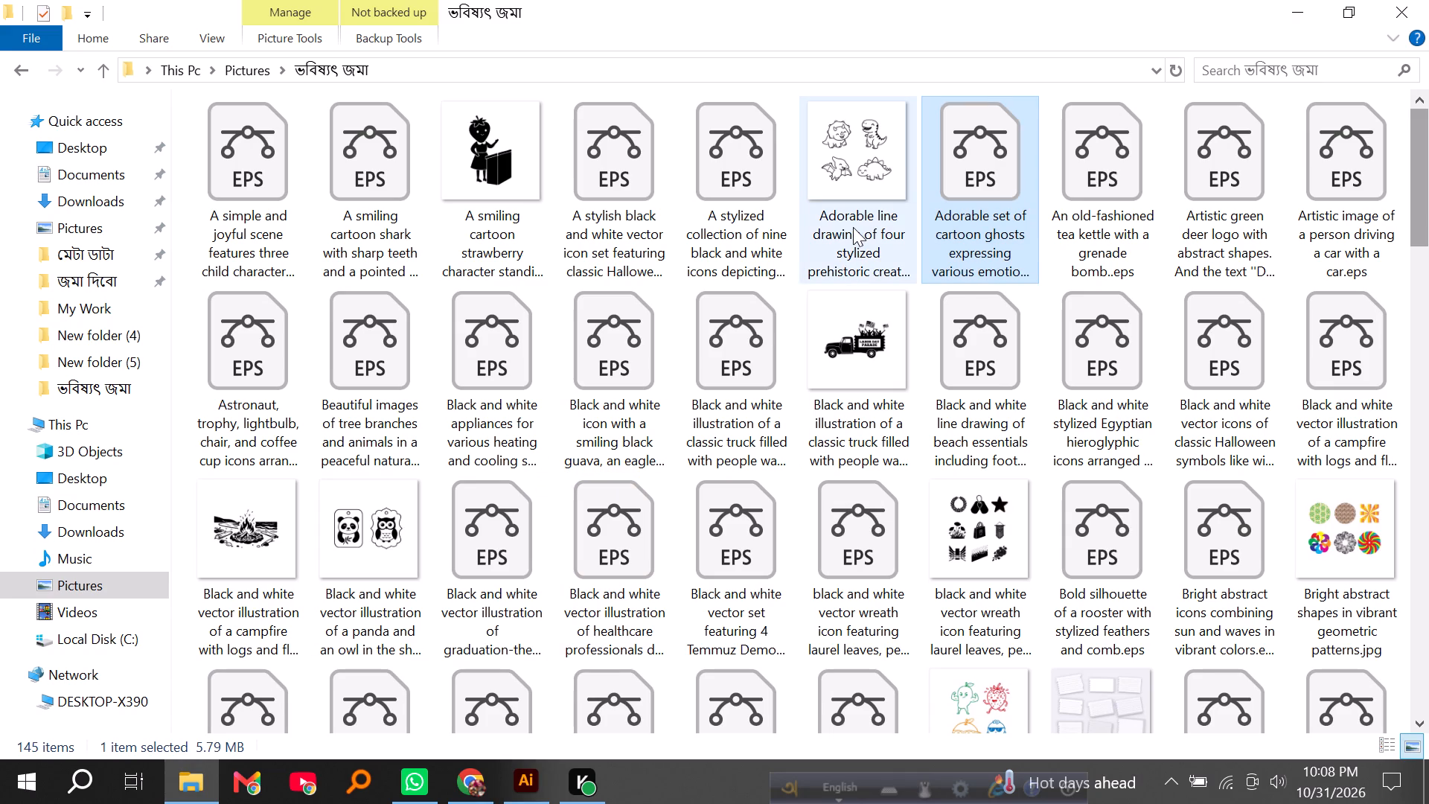
{"action": "left_click", "coordinate": [853, 227]}
{"action": "key", "text": "Delete"}
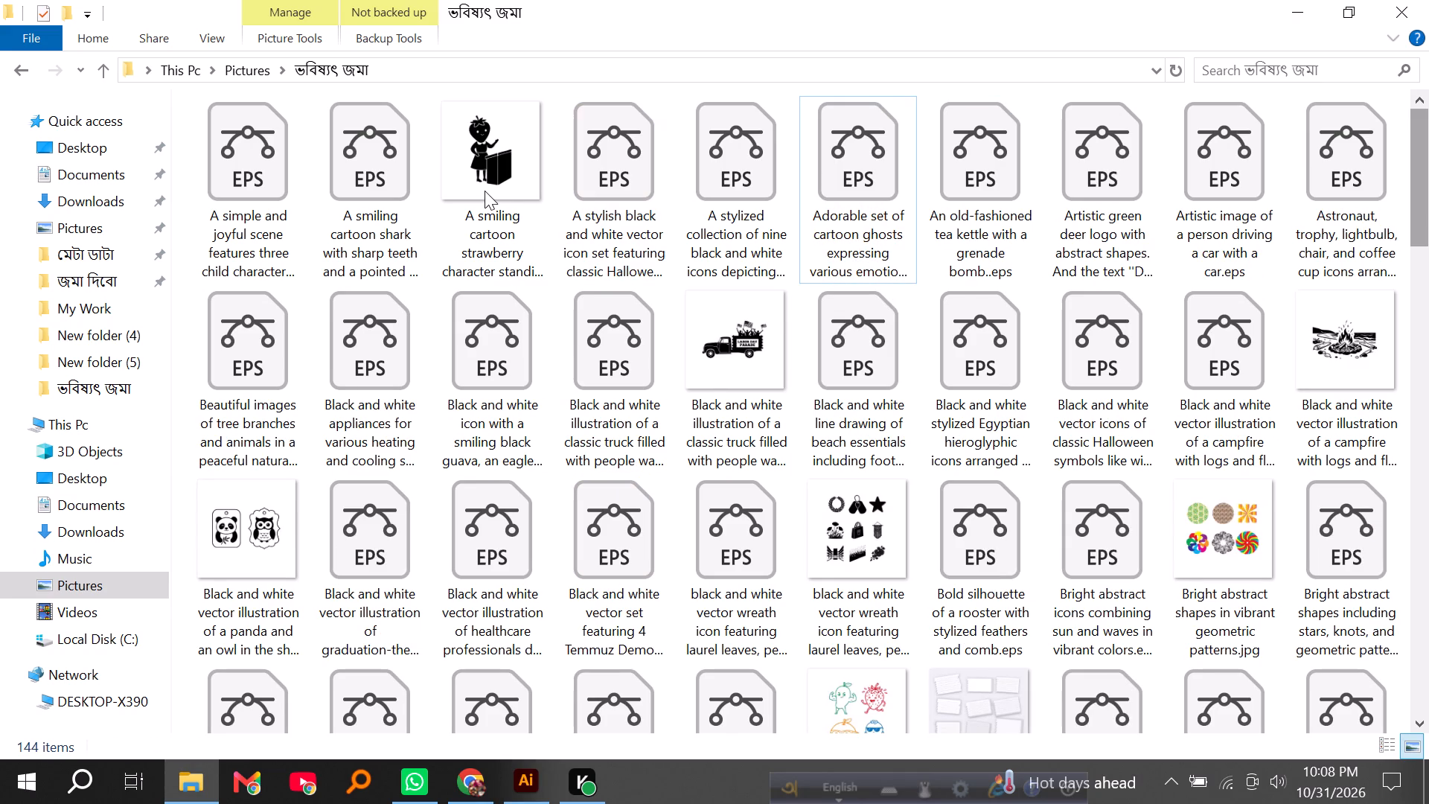
{"action": "left_click", "coordinate": [485, 191]}
{"action": "key", "text": "Delete"}
View the cartoon ghosts and the tea kettle with grenade bomb in Illustrator, and delete the tea kettle EPS from the folder.
{"action": "double_click", "coordinate": [722, 184]}
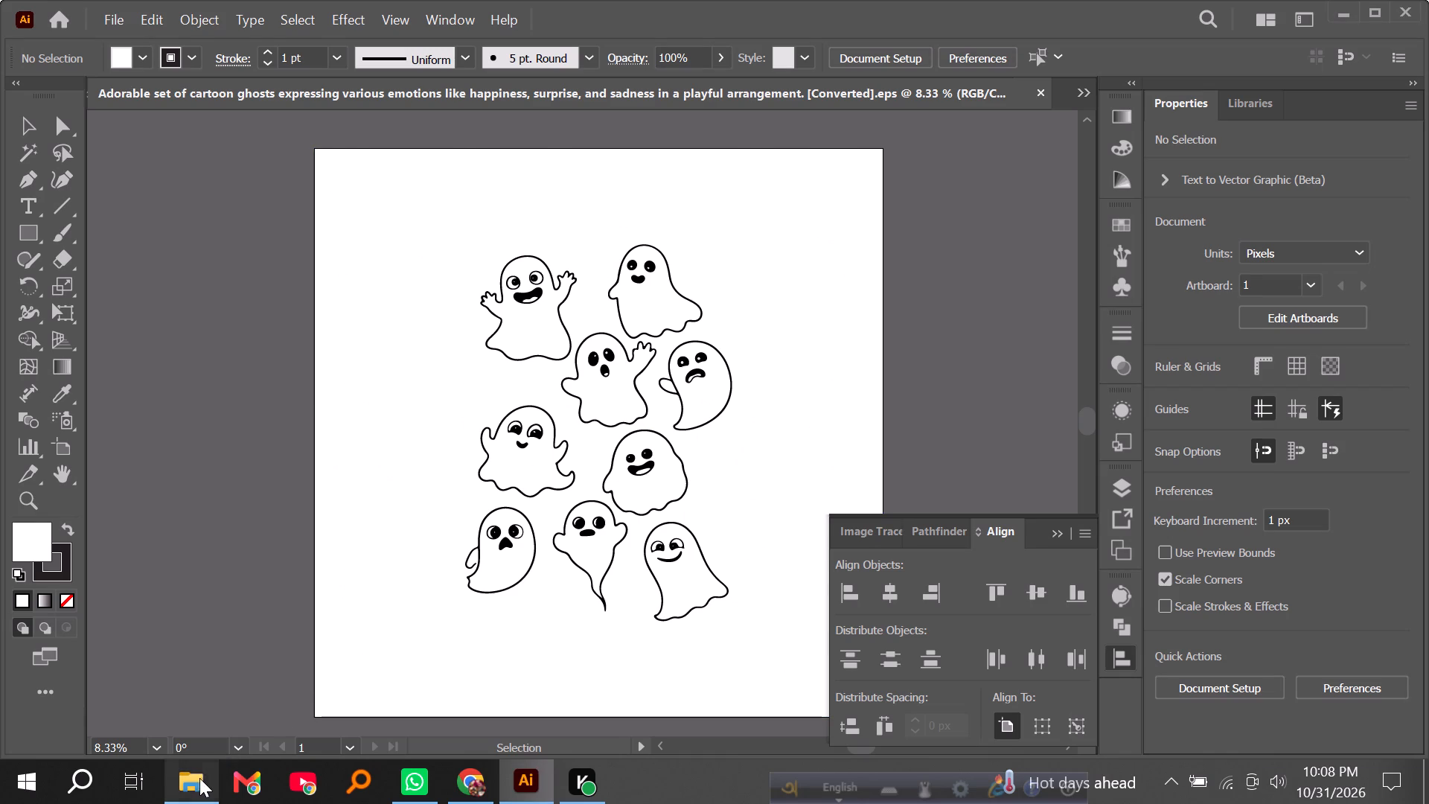
{"action": "left_click", "coordinate": [199, 778]}
{"action": "double_click", "coordinate": [877, 207]}
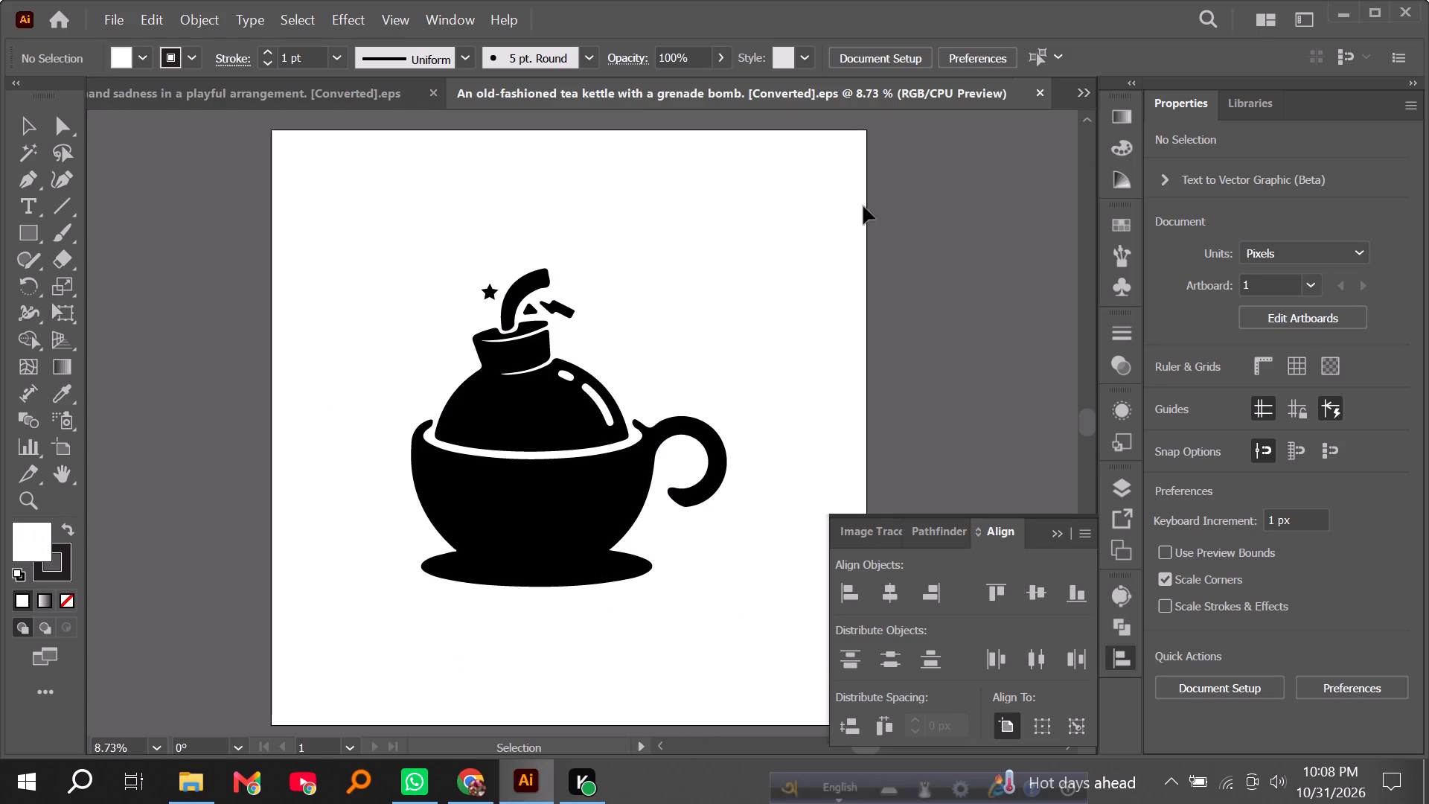
{"action": "left_click", "coordinate": [185, 782]}
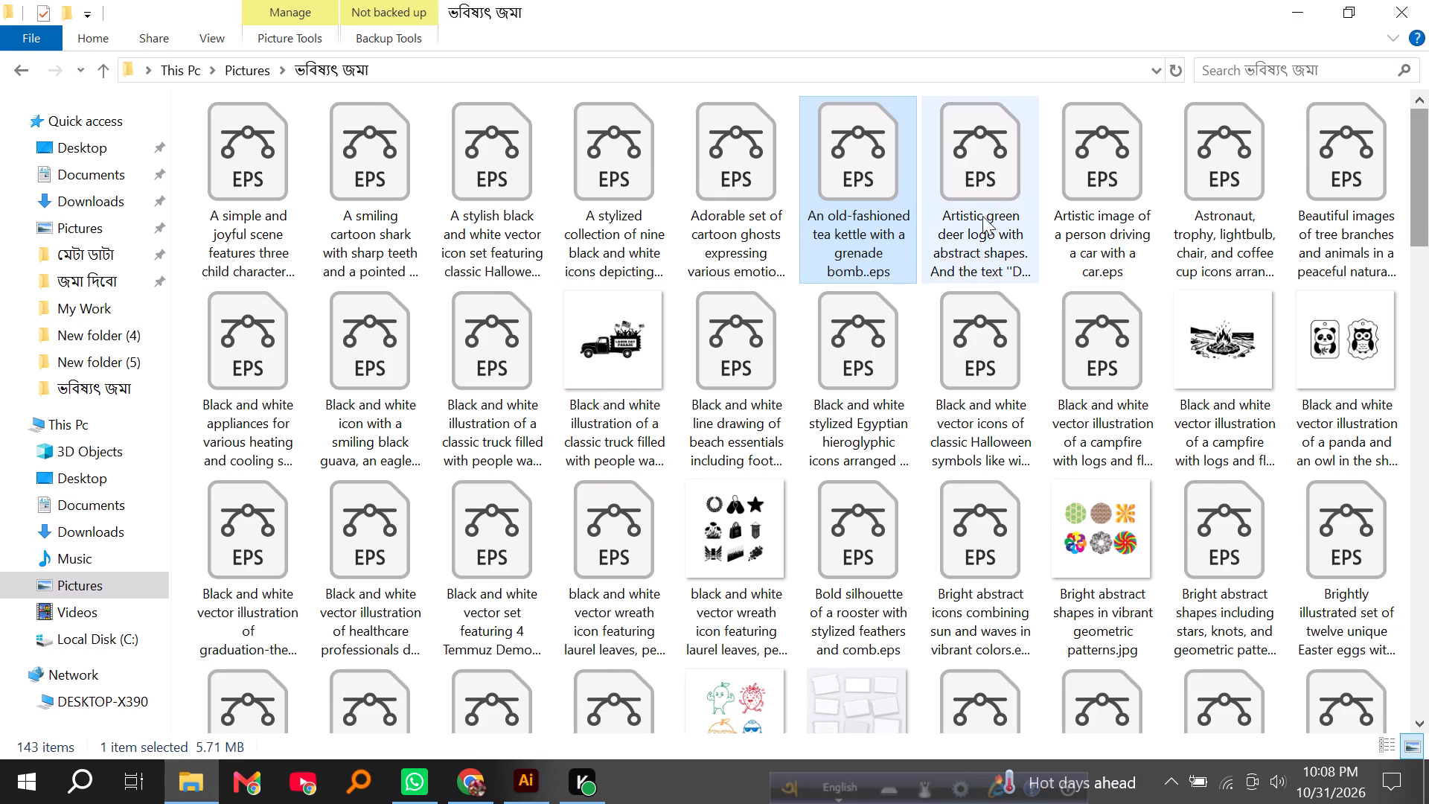
{"action": "left_click", "coordinate": [992, 175]}
{"action": "left_click", "coordinate": [866, 176]}
{"action": "key", "text": "Delete"}
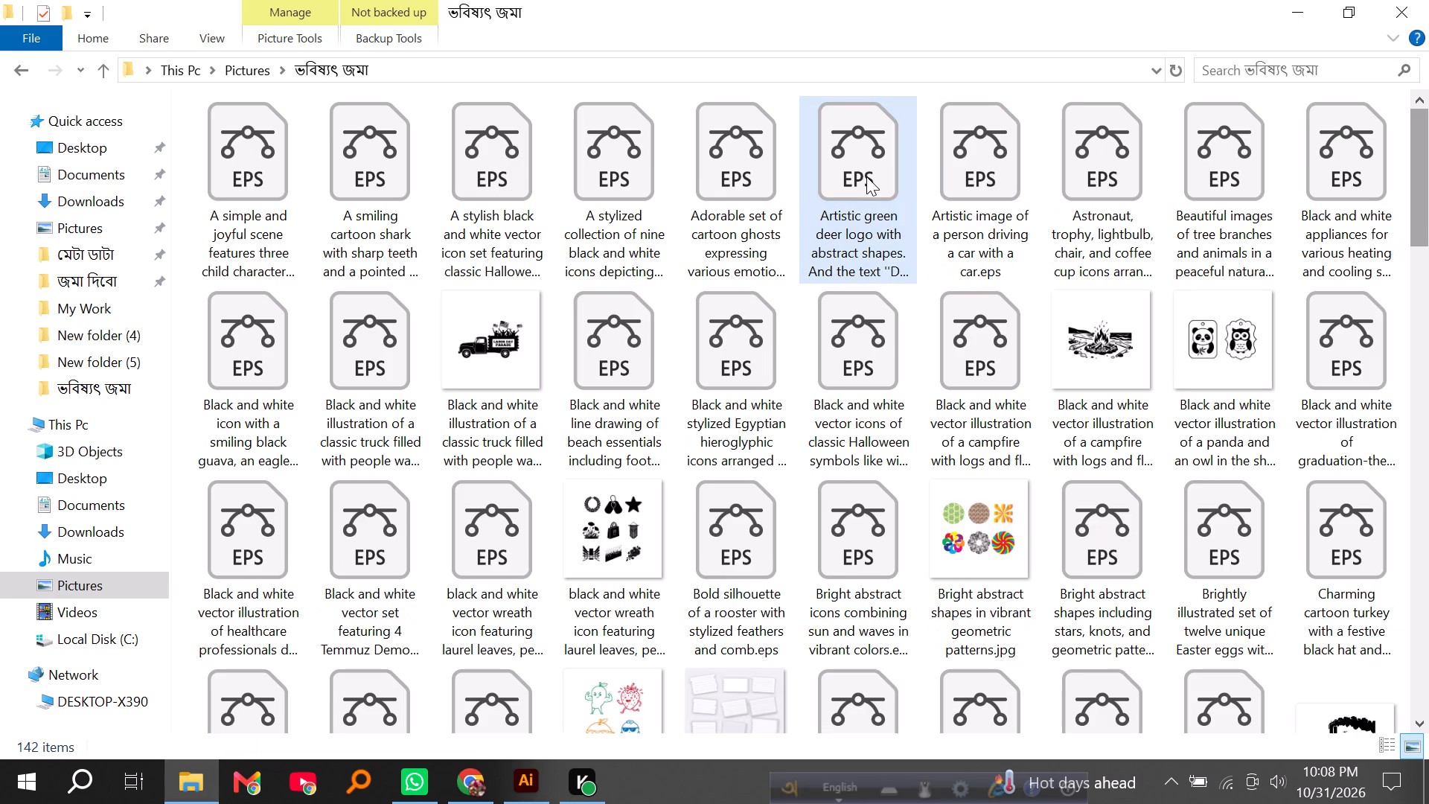
View the green deer logo, cartoon ghosts and person driving a car EPS files in Illustrator.
{"action": "double_click", "coordinate": [843, 173]}
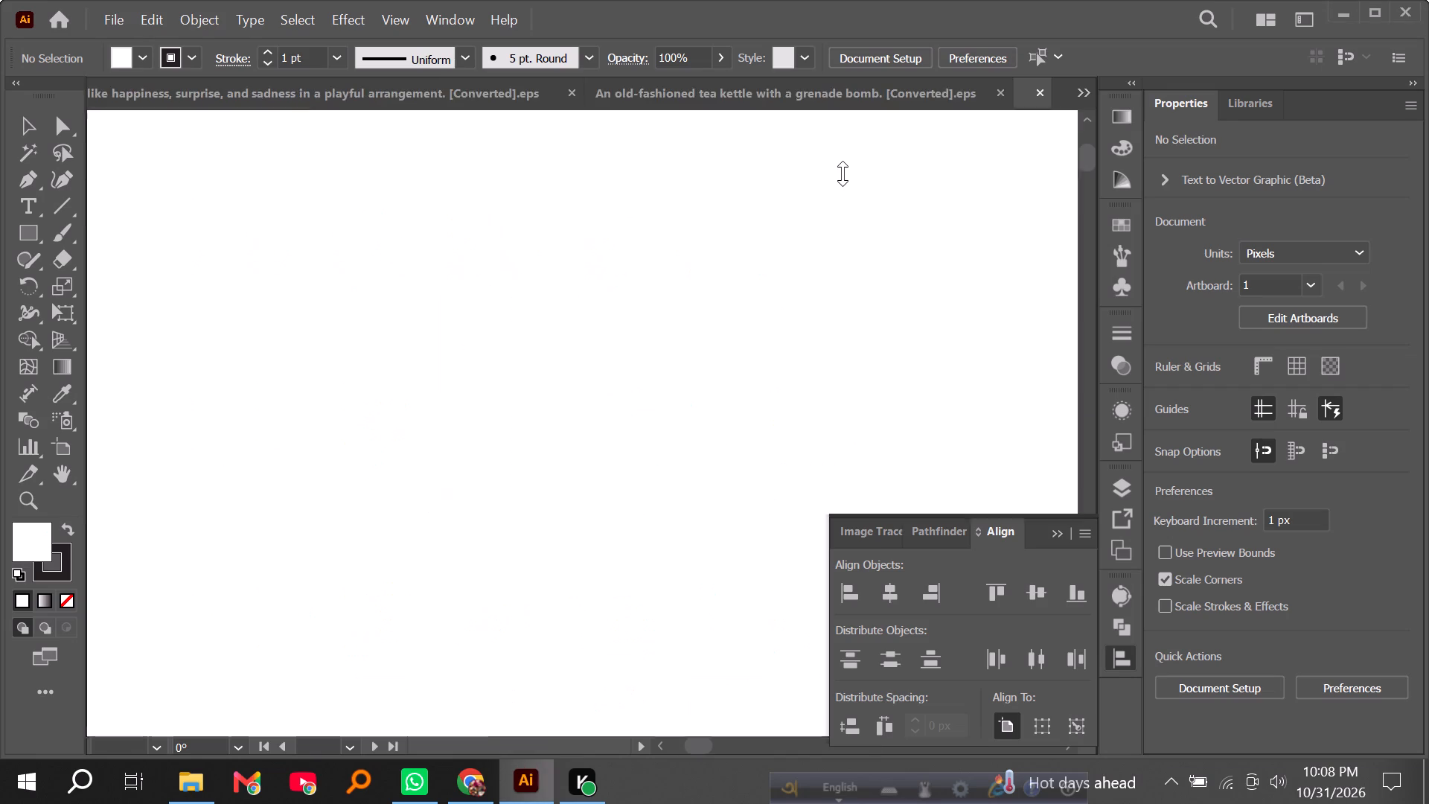
{"action": "left_click", "coordinate": [201, 786]}
{"action": "double_click", "coordinate": [738, 215]}
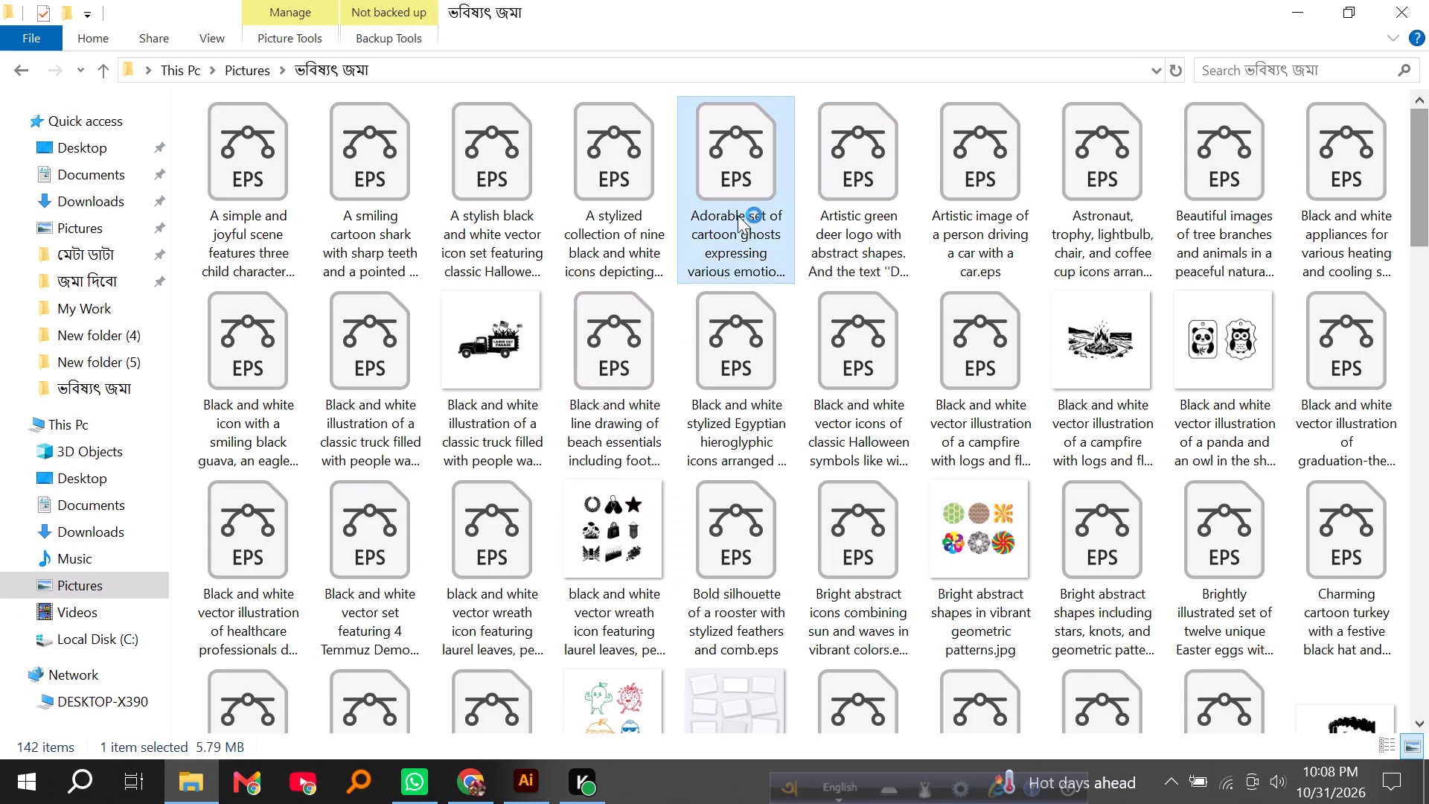
{"action": "left_click", "coordinate": [192, 794]}
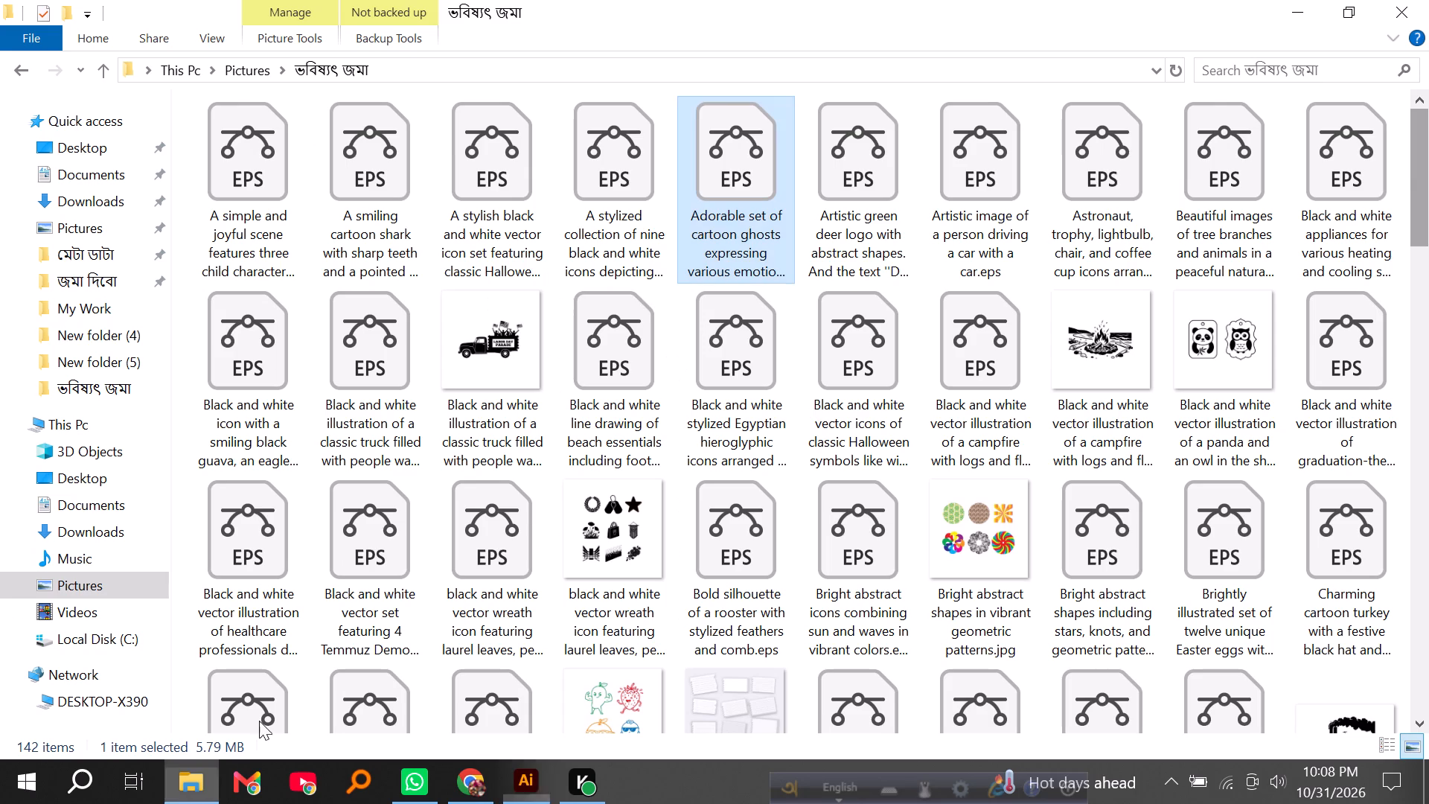
{"action": "double_click", "coordinate": [823, 227]}
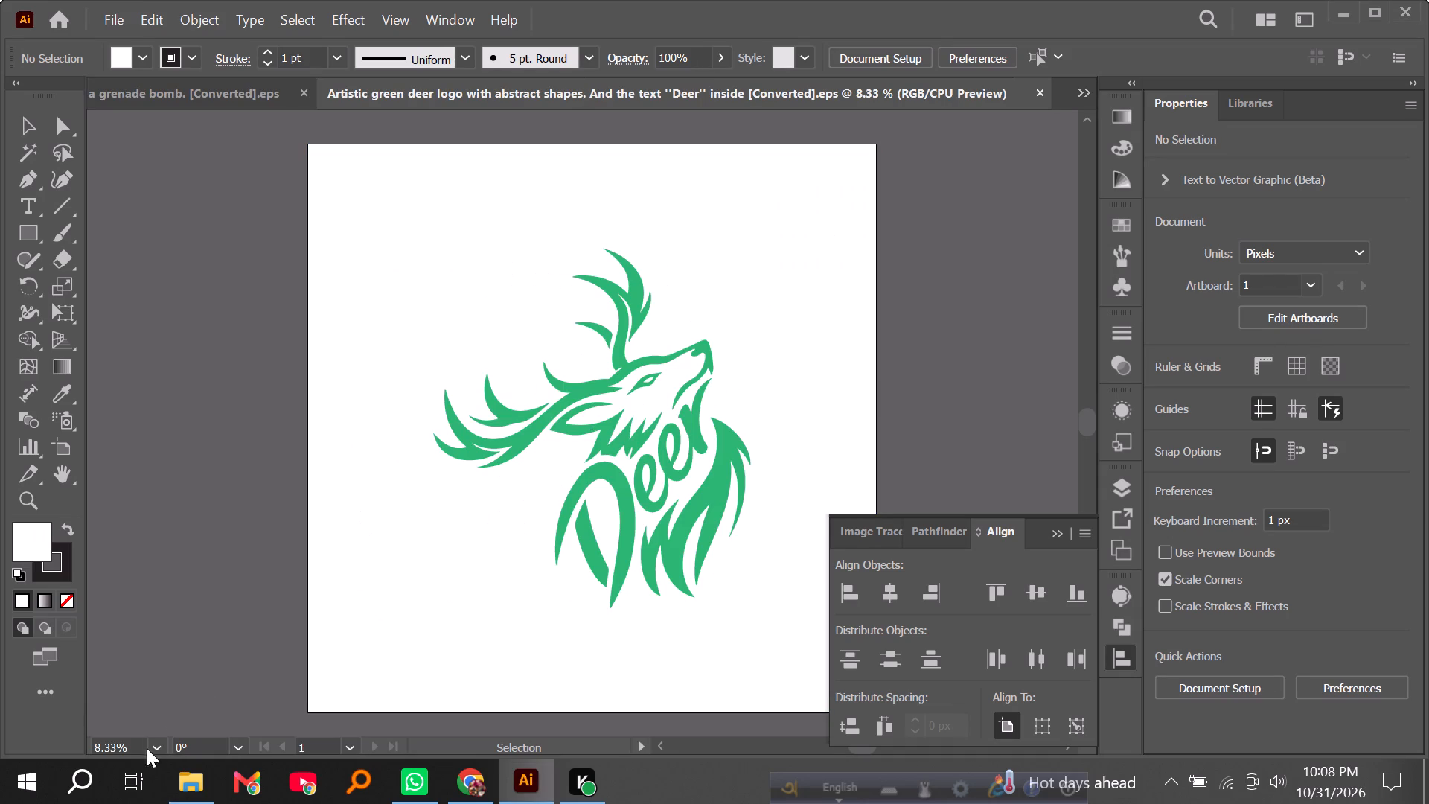
{"action": "left_click", "coordinate": [183, 779]}
{"action": "double_click", "coordinate": [994, 165]}
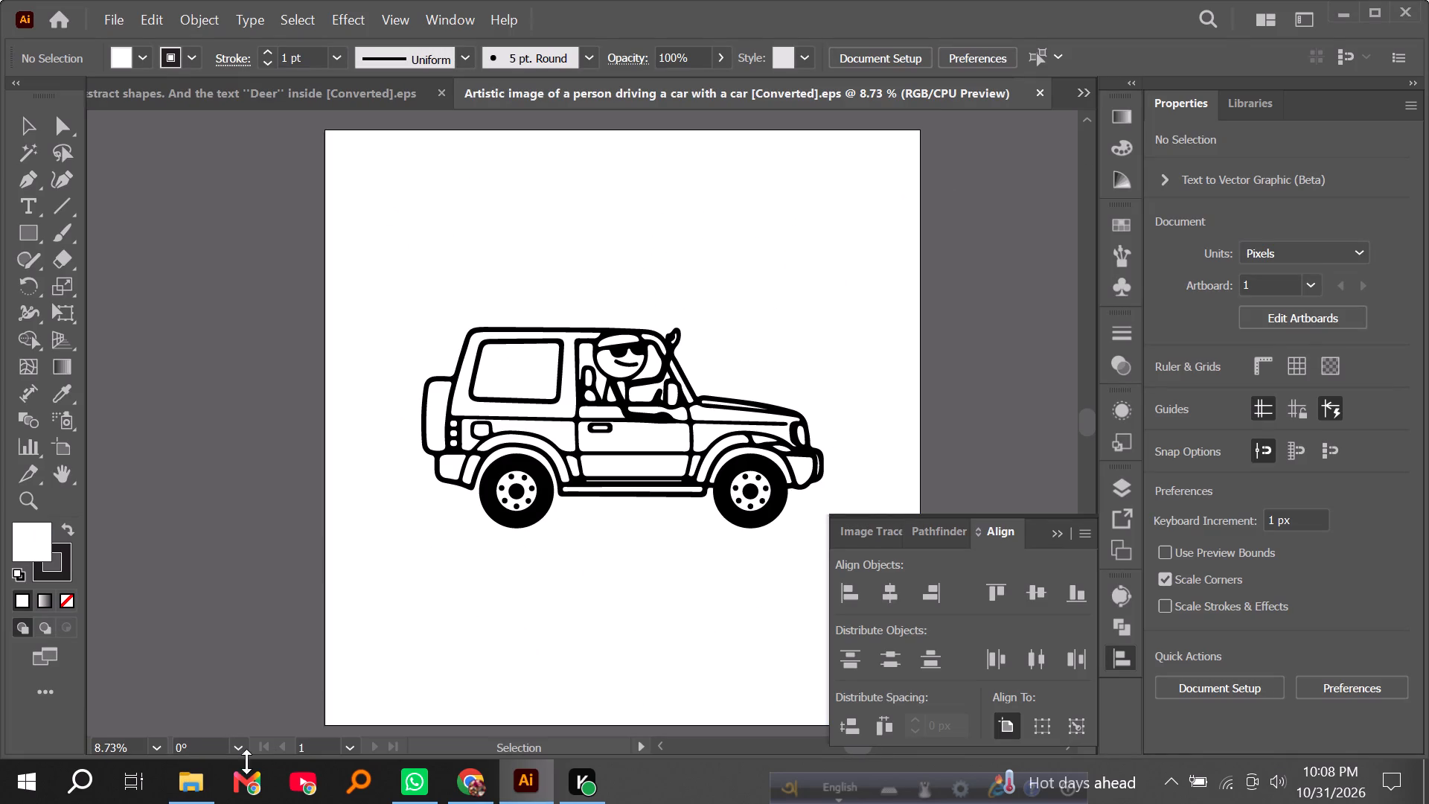
In File Explorer, delete the EPS of the person driving a car.
{"action": "left_click", "coordinate": [202, 779]}
{"action": "left_click", "coordinate": [857, 201]}
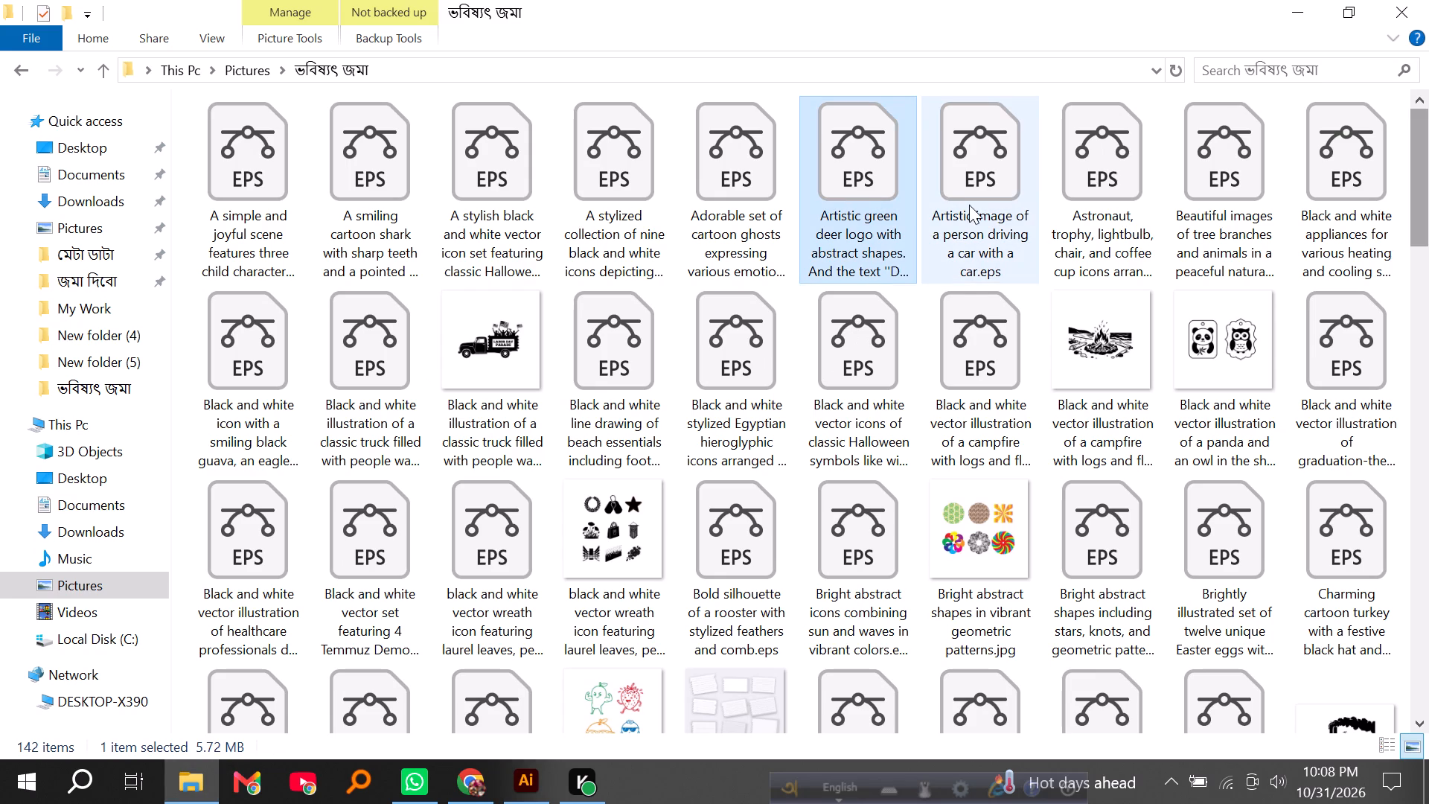
{"action": "left_click", "coordinate": [971, 203]}
{"action": "key", "text": "Delete"}
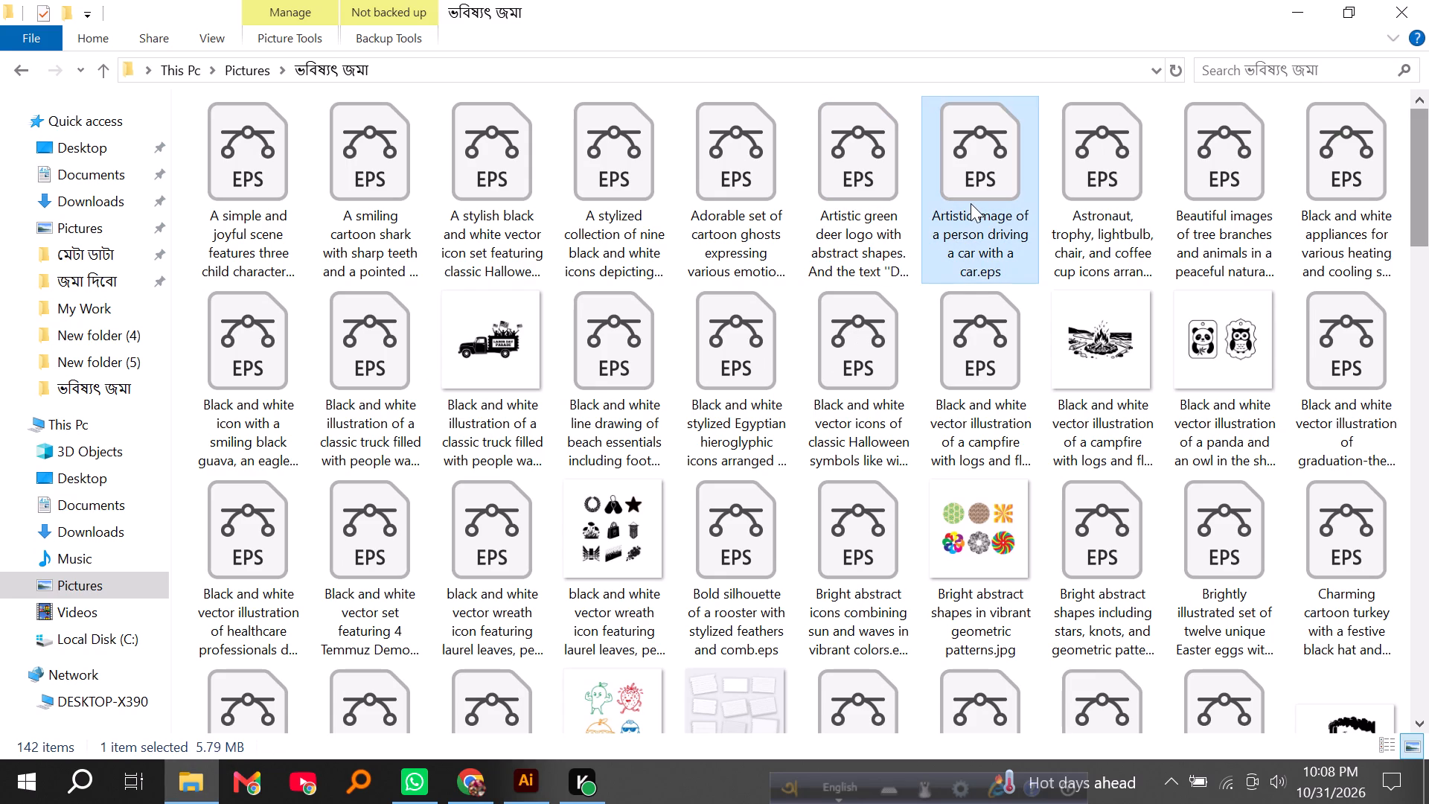
View the astronaut, trophy, lightbulb, chair and coffee cup icons in Illustrator and delete their EPS from the folder.
{"action": "double_click", "coordinate": [971, 203]}
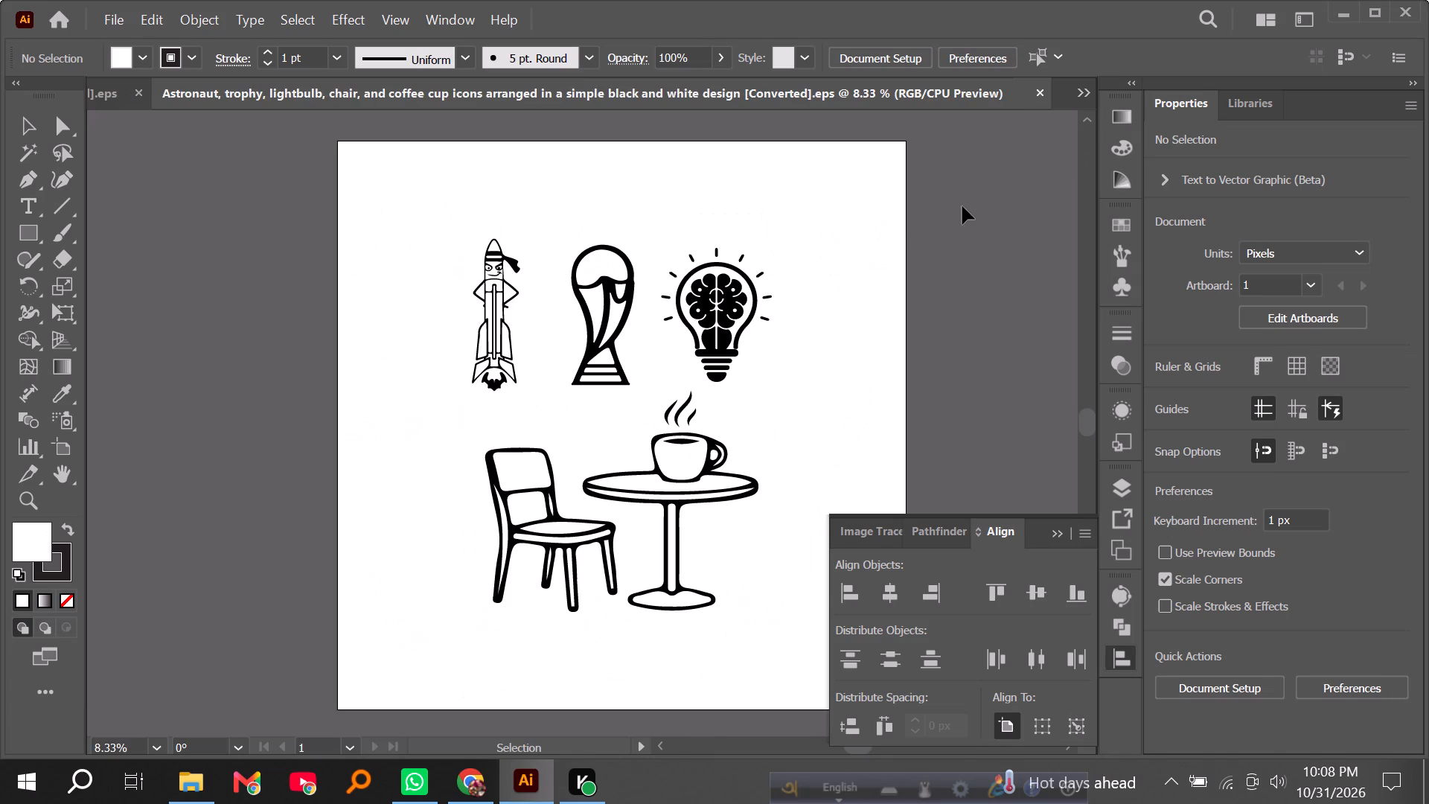
{"action": "left_click", "coordinate": [191, 780]}
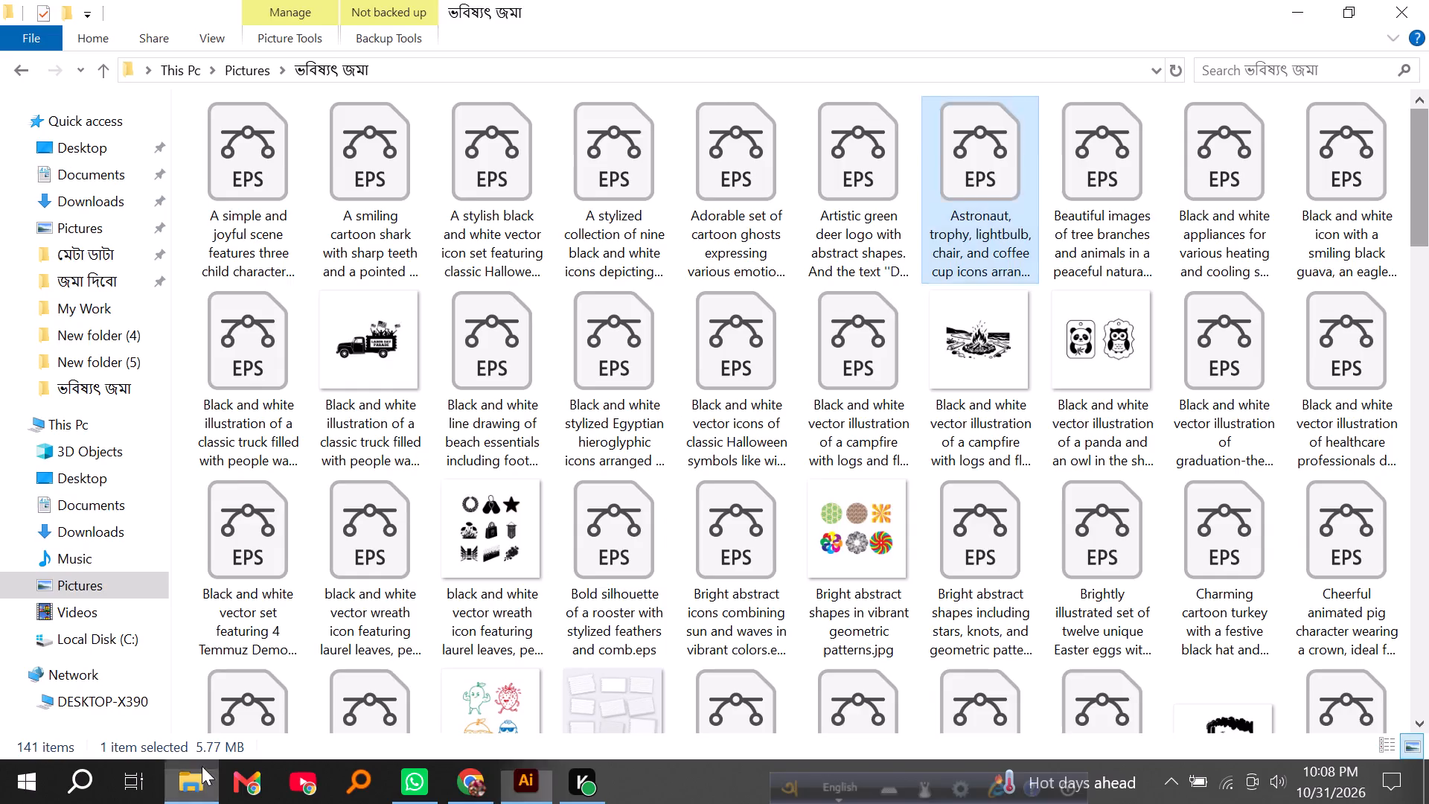
{"action": "left_click", "coordinate": [1109, 176]}
{"action": "left_click", "coordinate": [985, 186]}
{"action": "key", "text": "Delete"}
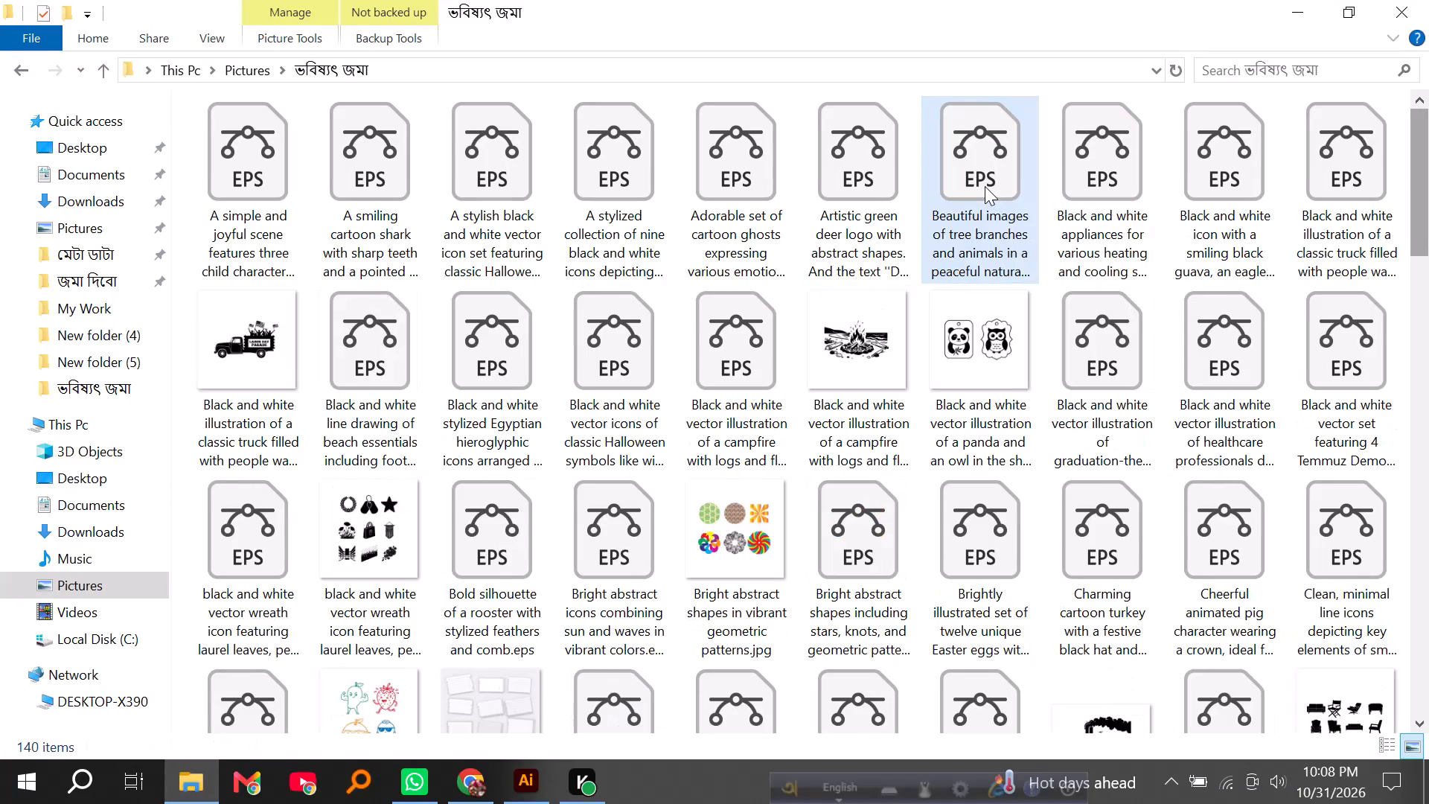
View the tree branches and animals, heating and cooling appliances, black guava and eagle, and Labor Day truck EPS files in Illustrator.
{"action": "double_click", "coordinate": [982, 187]}
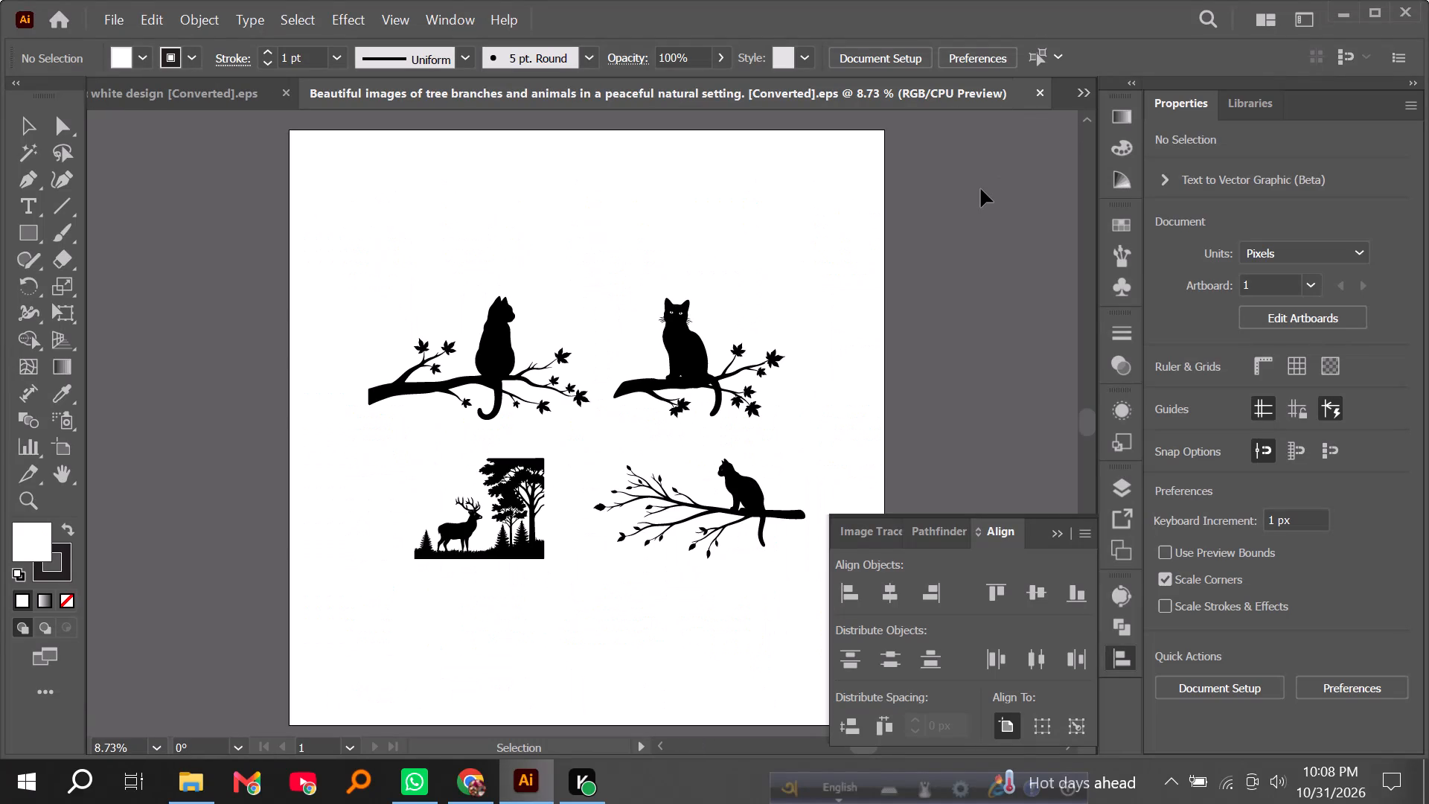
{"action": "left_click", "coordinate": [194, 782]}
{"action": "double_click", "coordinate": [1088, 229]}
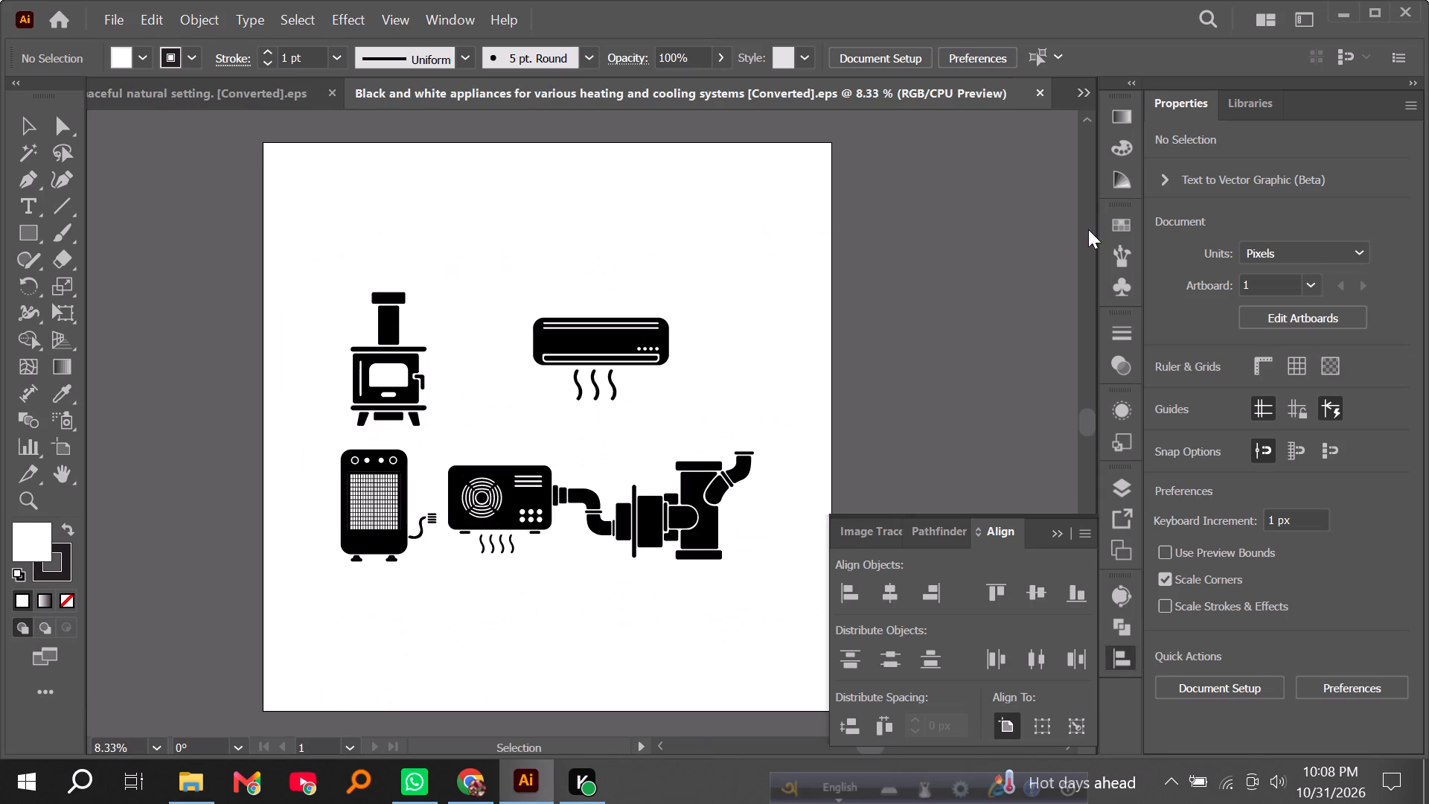
{"action": "left_click", "coordinate": [183, 784]}
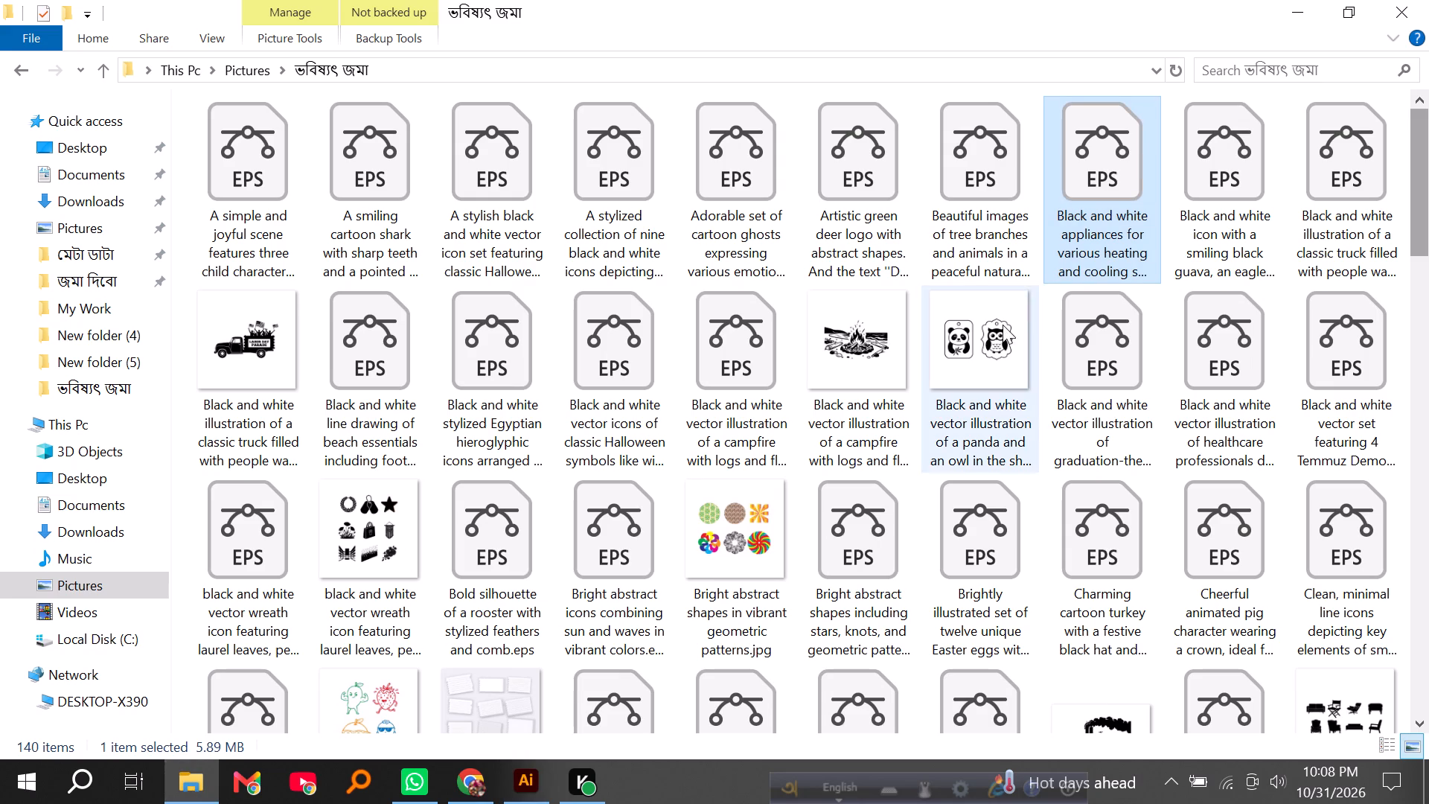
{"action": "double_click", "coordinate": [1193, 223]}
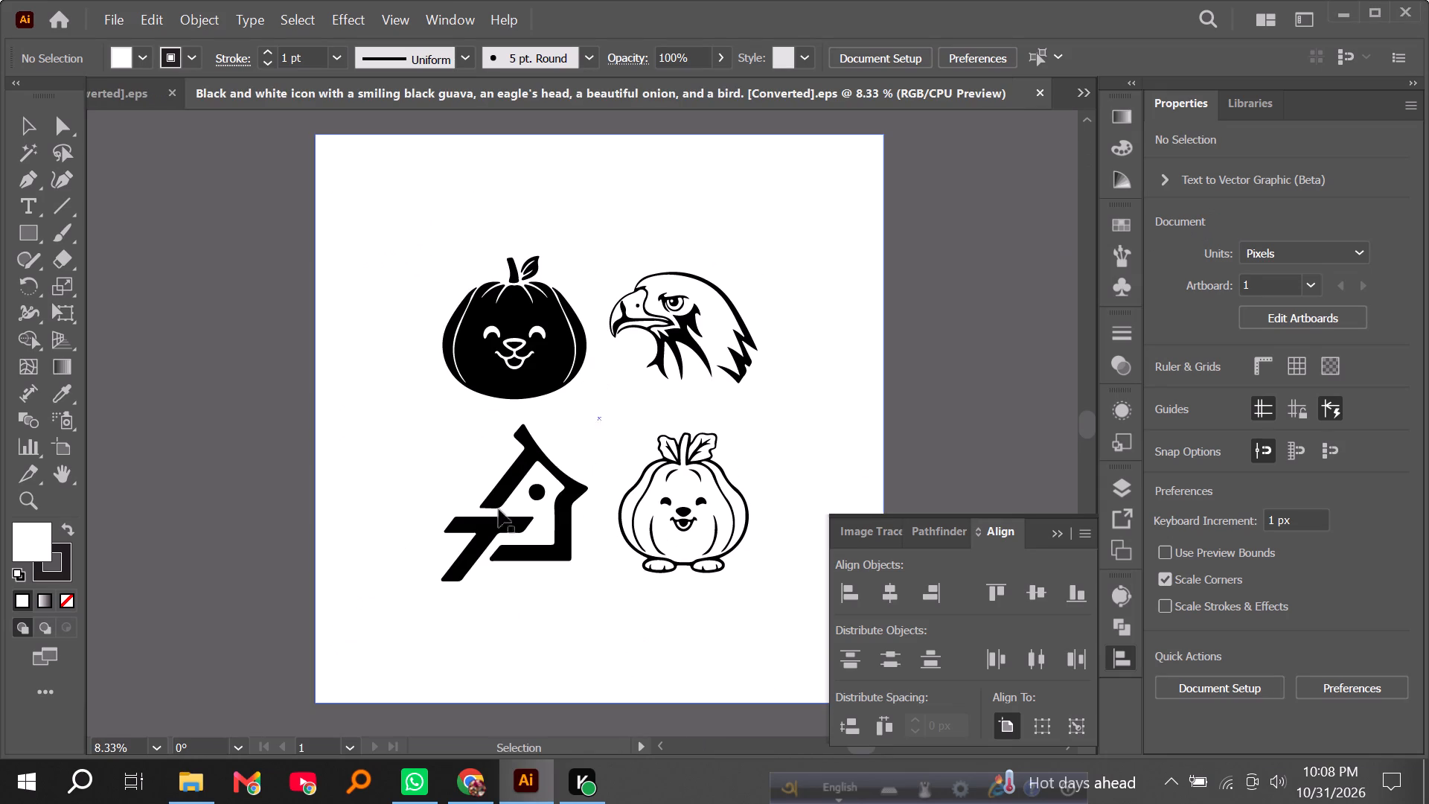
{"action": "left_click", "coordinate": [196, 779]}
{"action": "double_click", "coordinate": [1324, 189]}
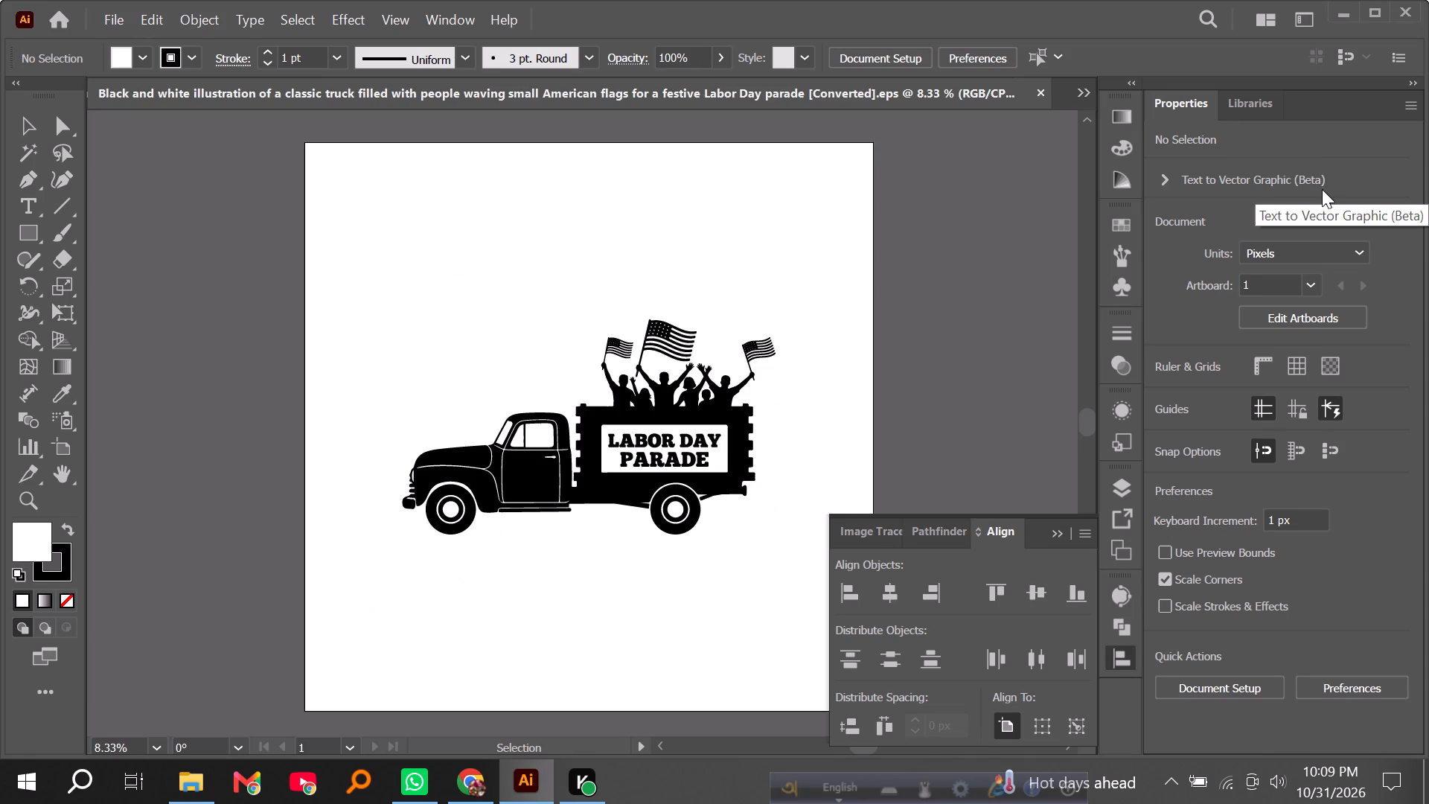
In File Explorer, select all ten EPS files in the folder's first row.
{"action": "left_click", "coordinate": [196, 779]}
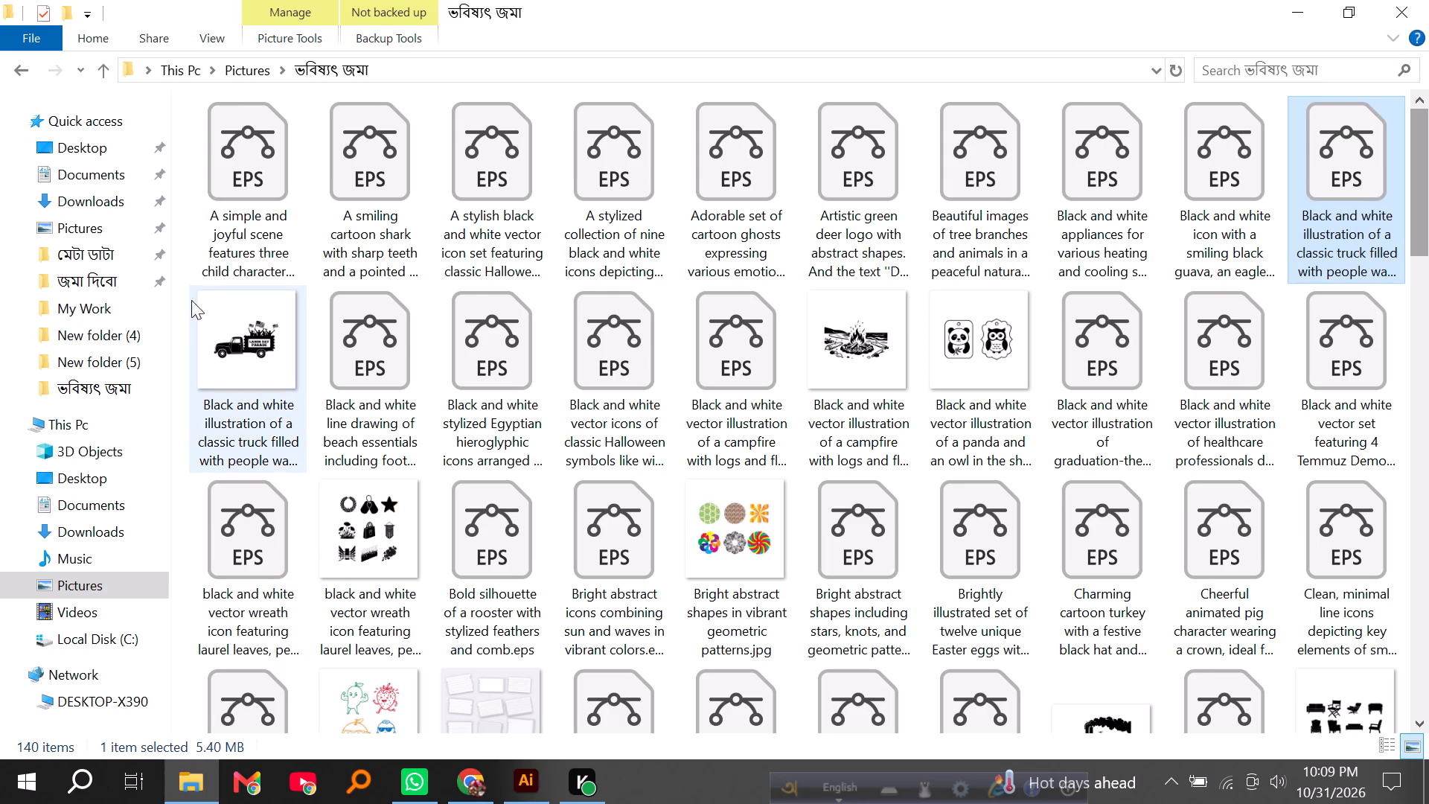
{"action": "left_click_drag", "start_coordinate": [185, 185], "coordinate": [1306, 161]}
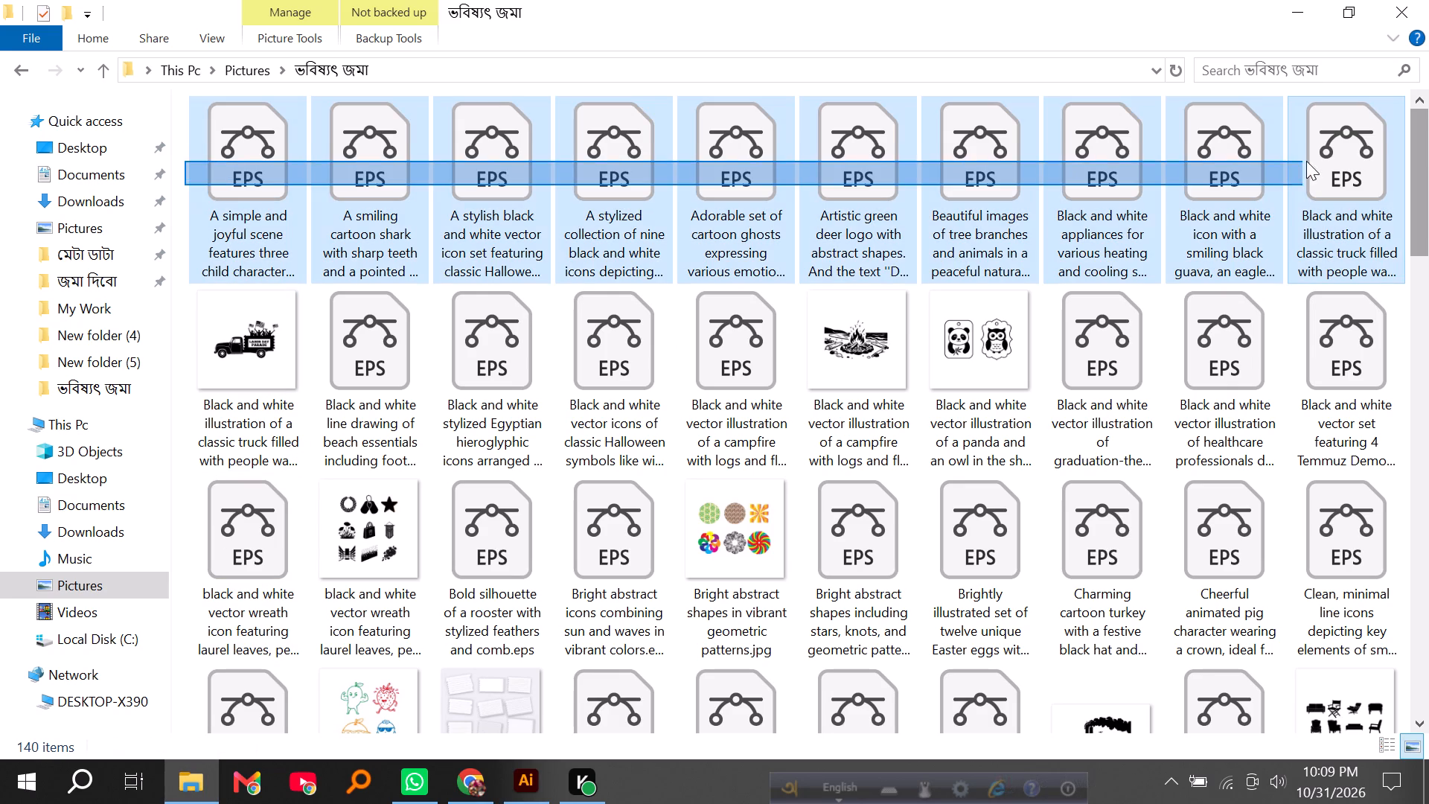
{"action": "left_click_drag", "start_coordinate": [1306, 161], "coordinate": [1318, 164]}
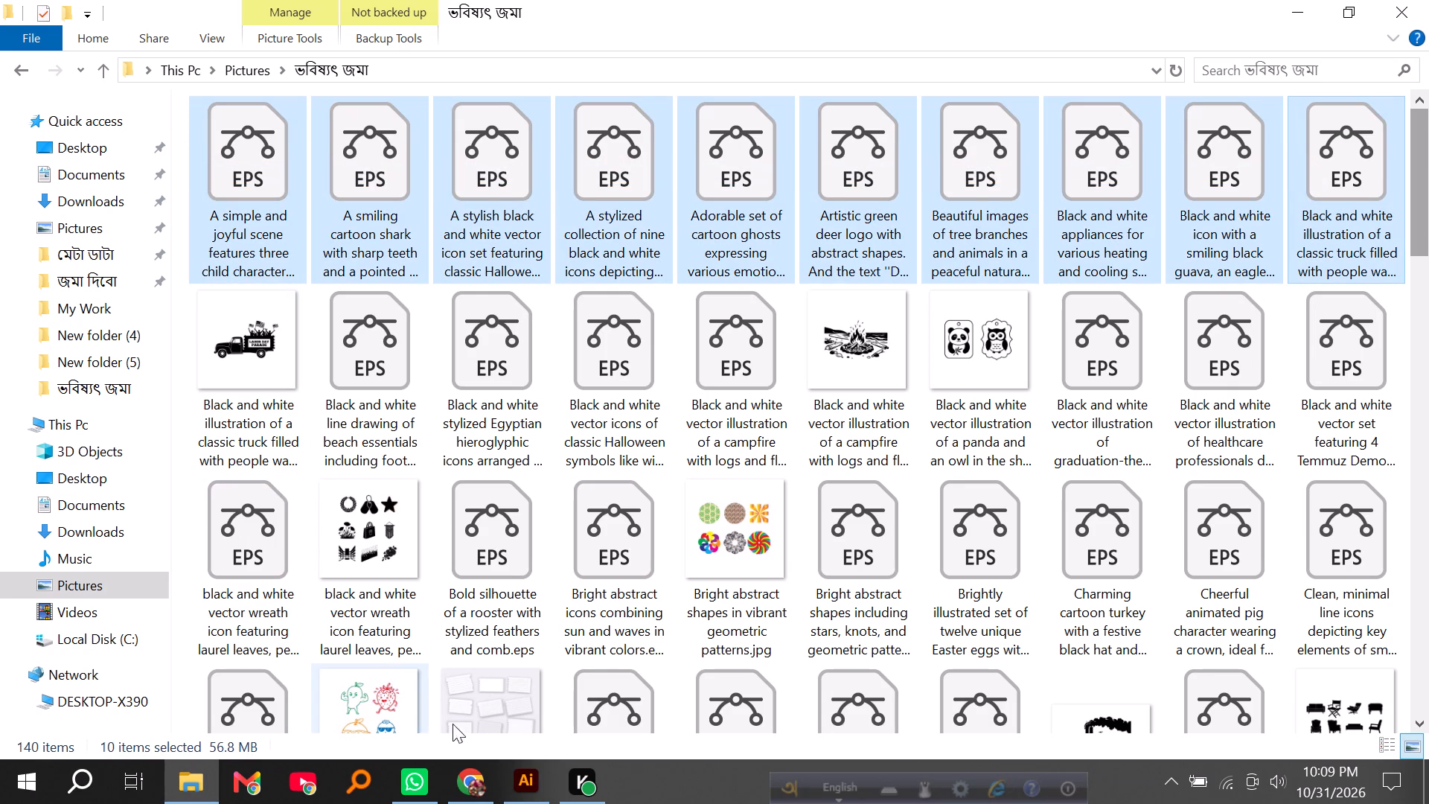
In Chrome, look through the remaining vectors on page 2 of the Shutterstock marketplace catalog and go on to page 3.
{"action": "left_click", "coordinate": [467, 792]}
{"action": "scroll", "coordinate": [502, 557], "scroll_direction": "down", "scroll_amount": 4}
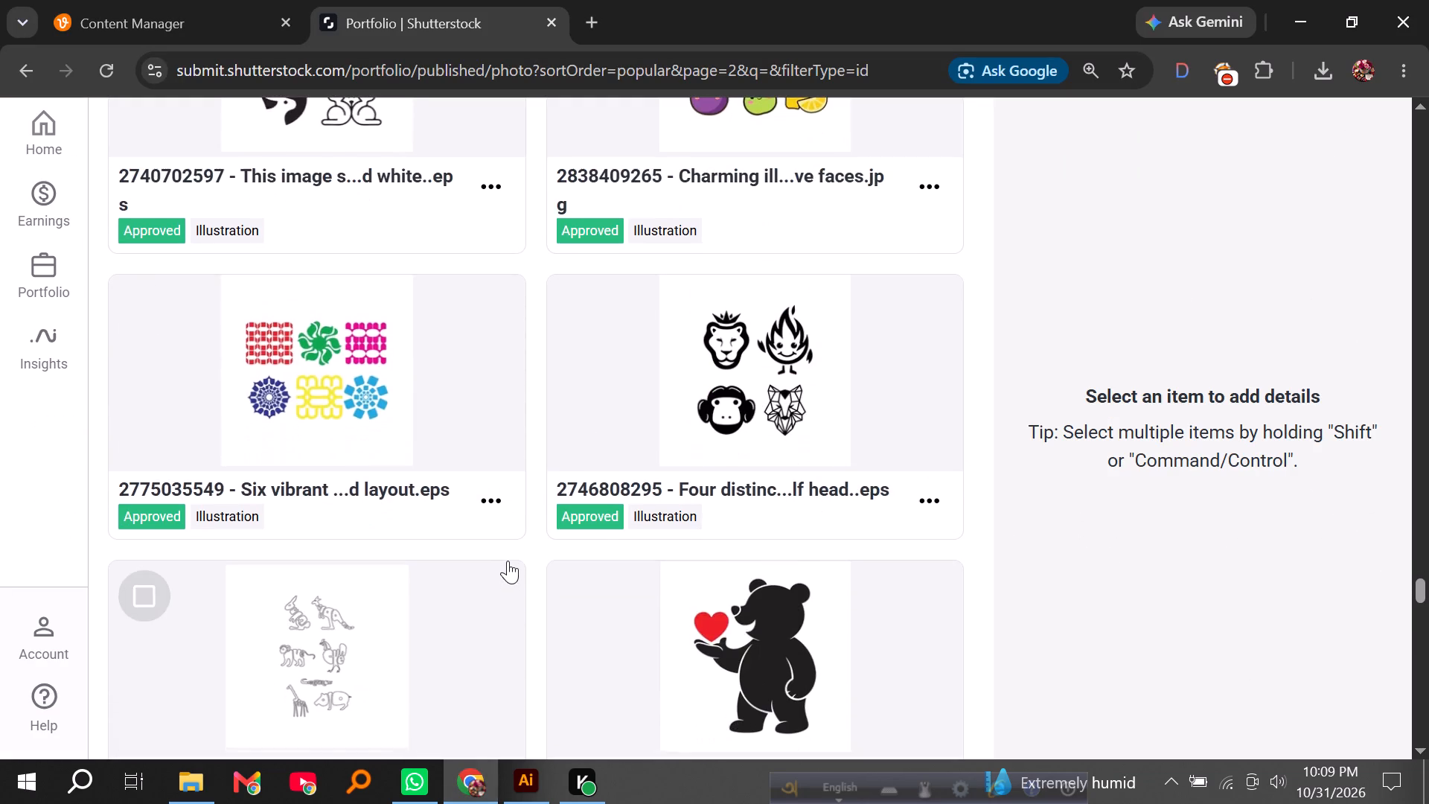
{"action": "scroll", "coordinate": [508, 561], "scroll_direction": "down", "scroll_amount": 5}
{"action": "scroll", "coordinate": [509, 558], "scroll_direction": "up", "scroll_amount": 2}
{"action": "scroll", "coordinate": [509, 558], "scroll_direction": "down", "scroll_amount": 9}
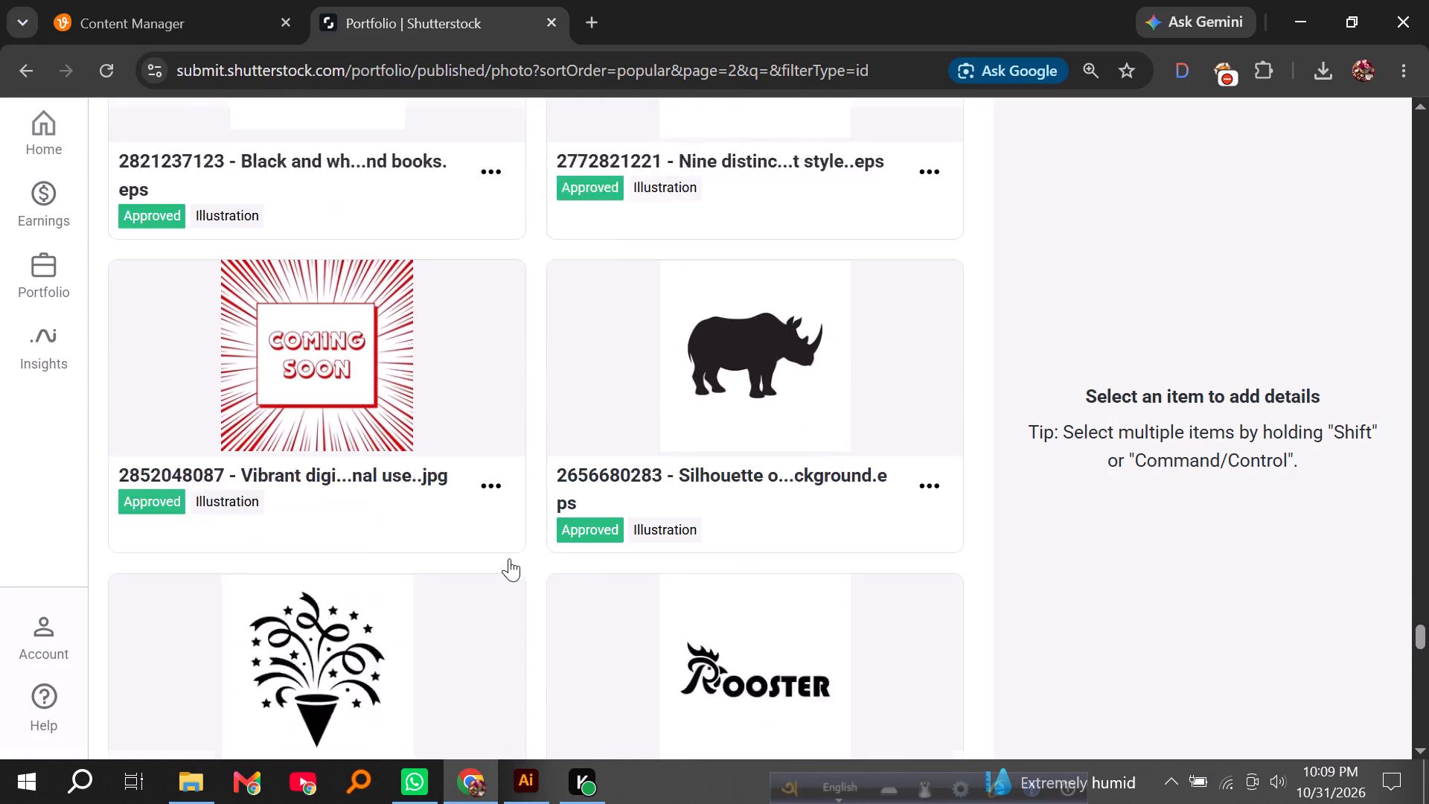
{"action": "scroll", "coordinate": [509, 558], "scroll_direction": "down", "scroll_amount": 15}
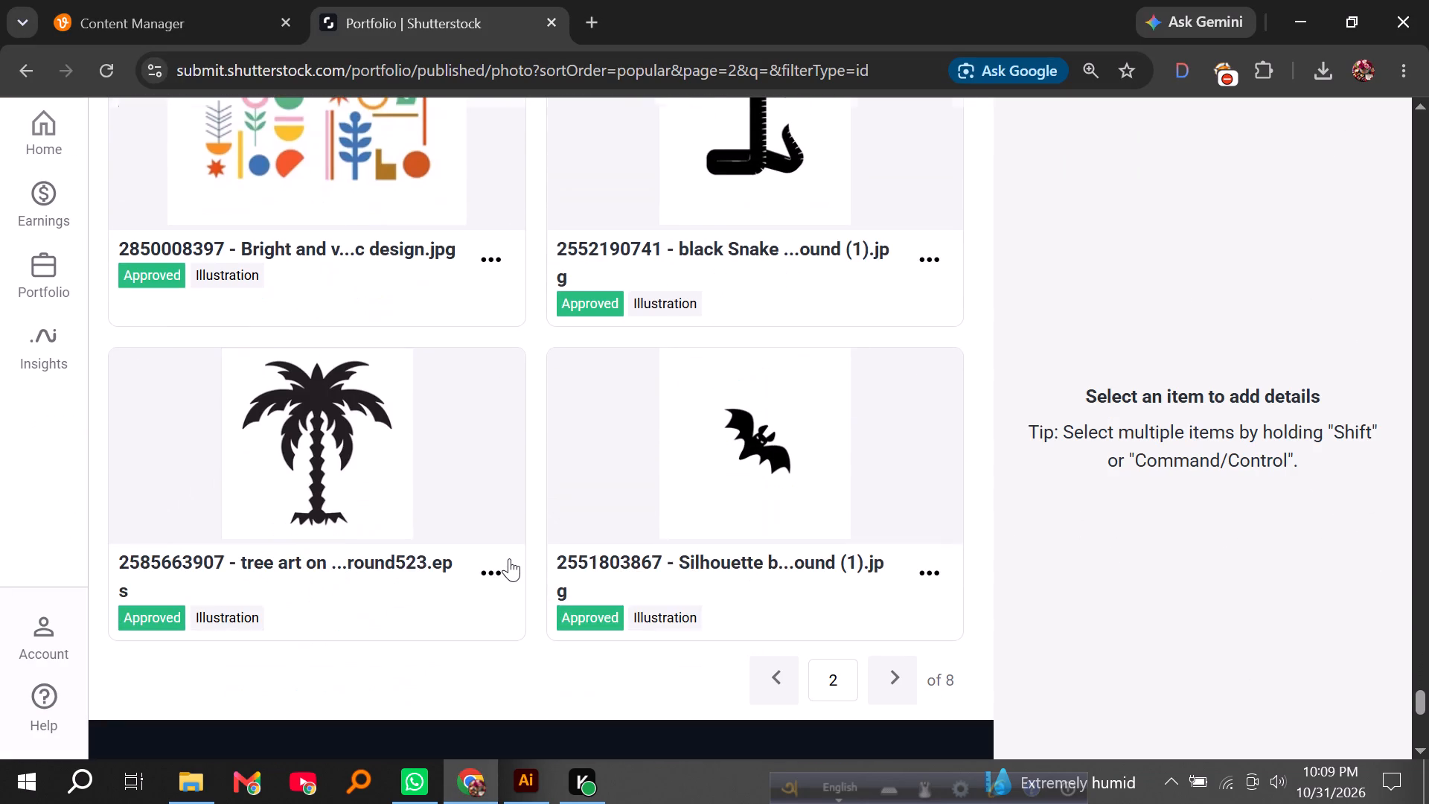
{"action": "scroll", "coordinate": [509, 558], "scroll_direction": "up", "scroll_amount": 2}
{"action": "scroll", "coordinate": [522, 562], "scroll_direction": "down", "scroll_amount": 4}
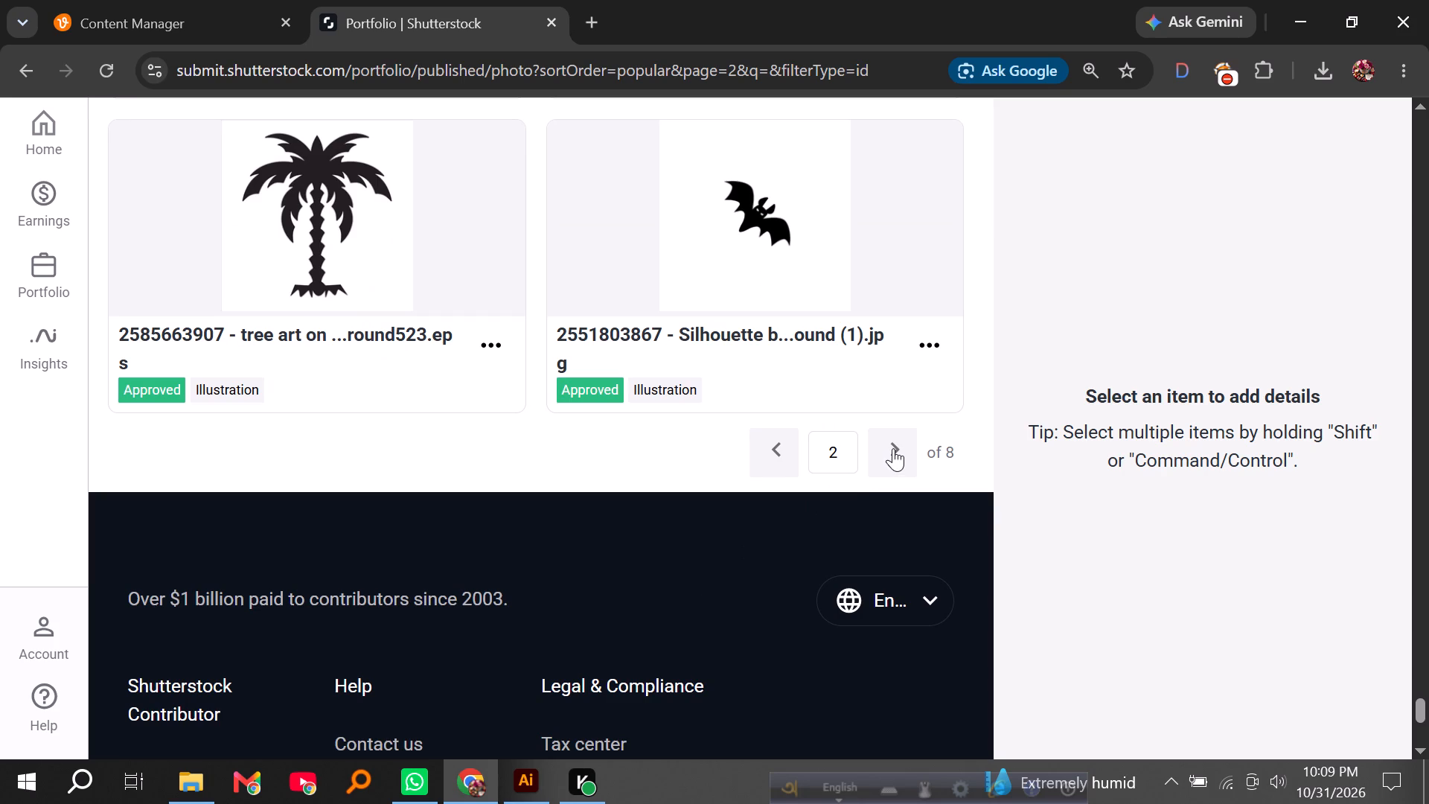
{"action": "left_click", "coordinate": [893, 448]}
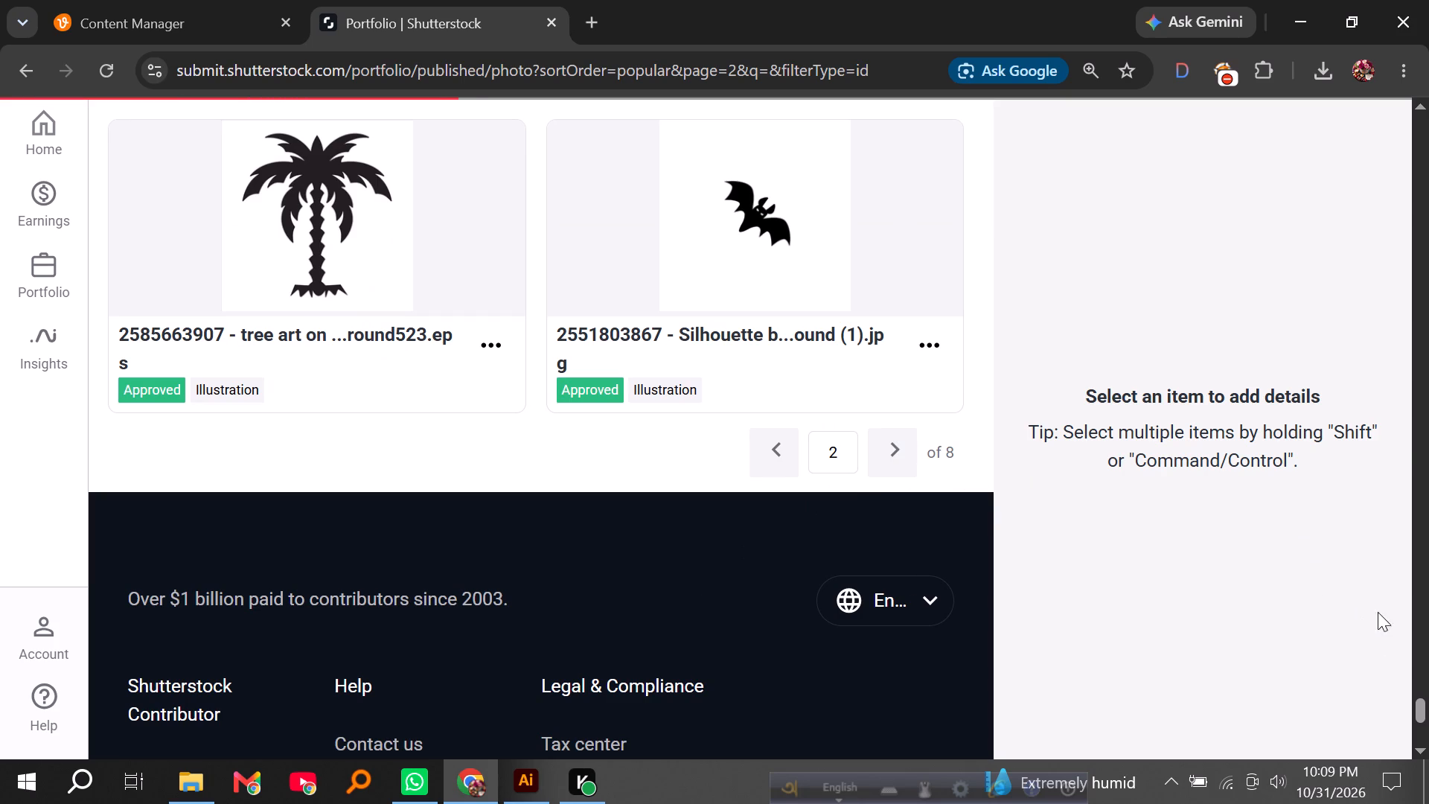
In Vecteezy's Add Data files, set the license of the "A_playful_collection" vector to Free and save it.
{"action": "left_click", "coordinate": [193, 0]}
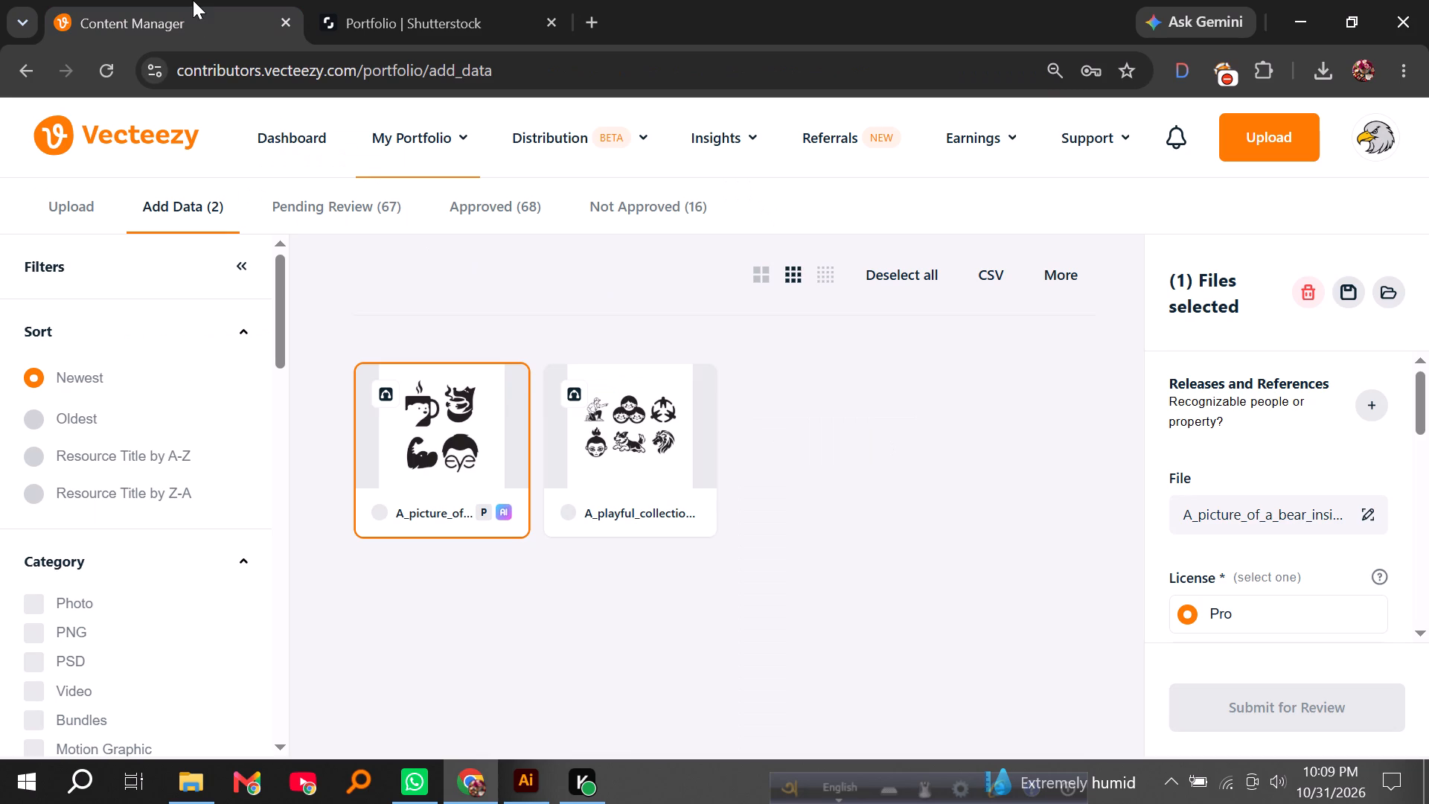
{"action": "left_click", "coordinate": [663, 444]}
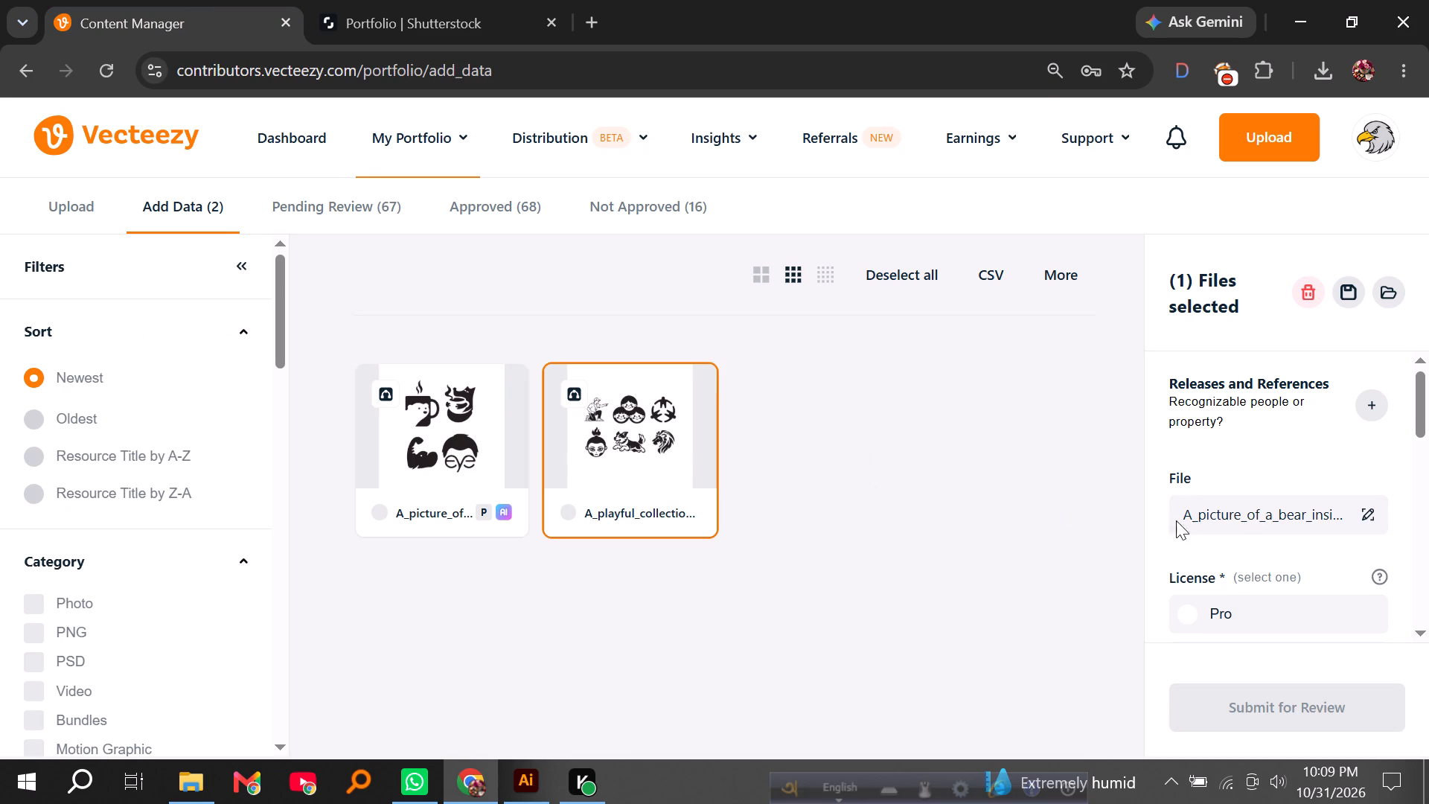
{"action": "left_click", "coordinate": [423, 436]}
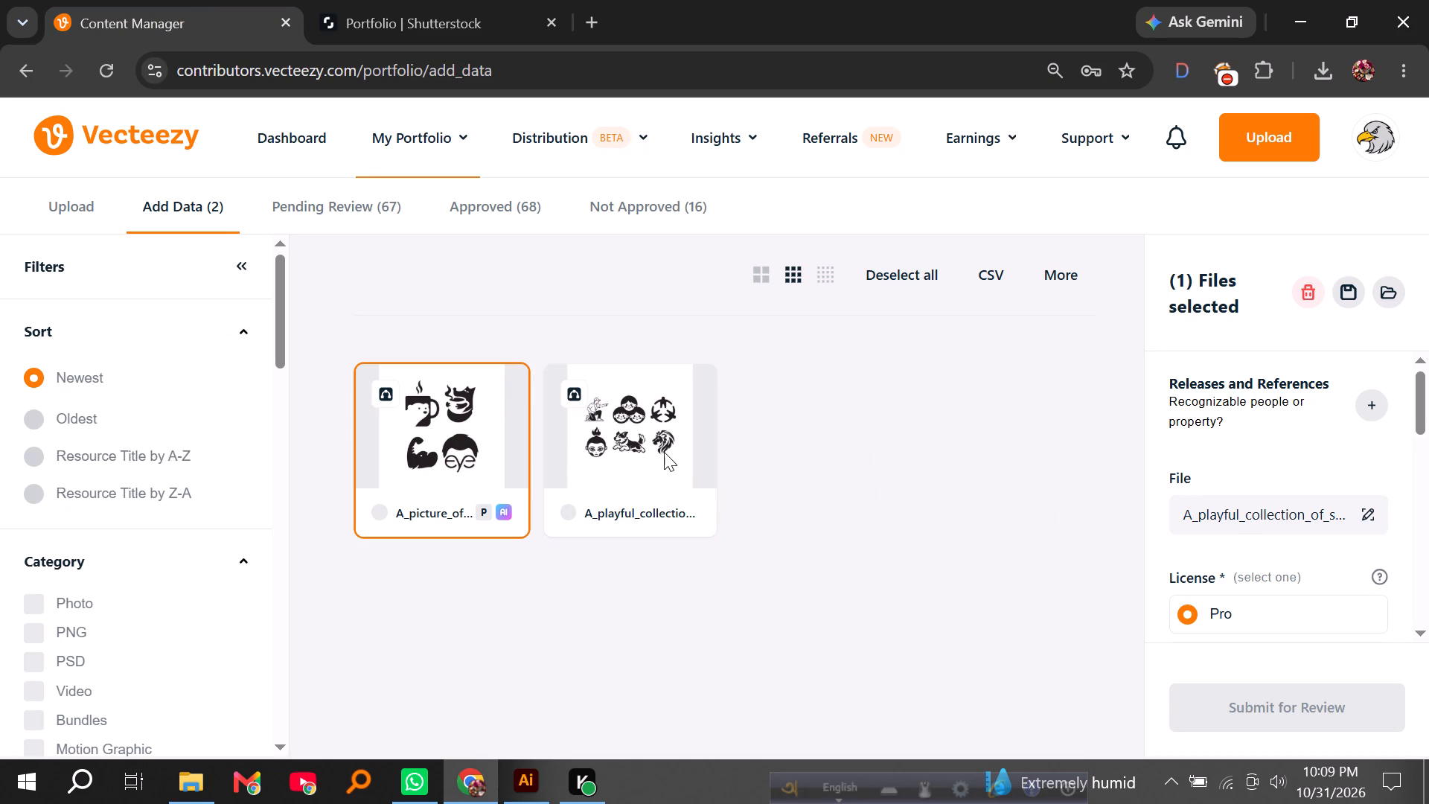
{"action": "left_click", "coordinate": [657, 450]}
{"action": "scroll", "coordinate": [1267, 505], "scroll_direction": "down", "scroll_amount": 2}
{"action": "left_click", "coordinate": [1241, 440]}
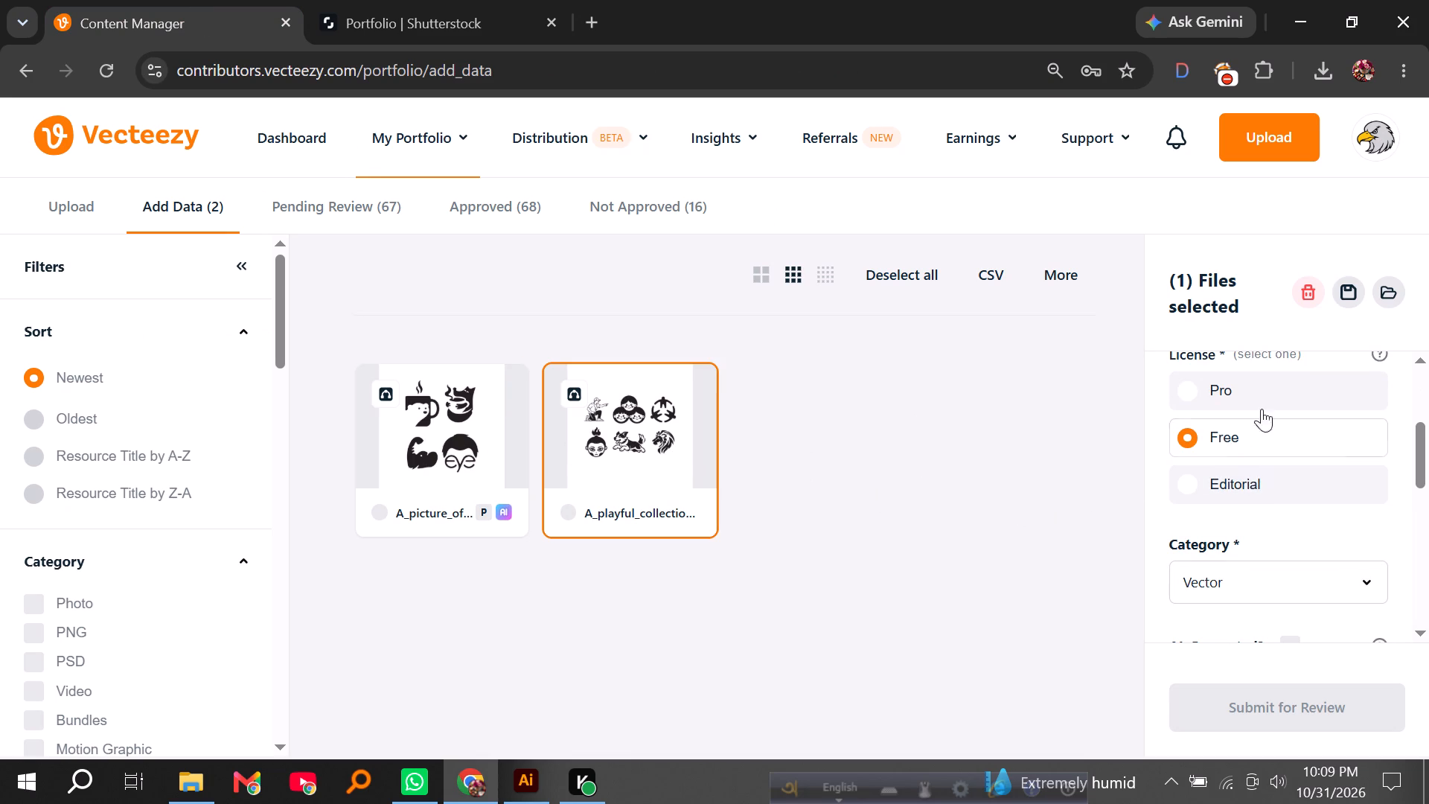
{"action": "left_click", "coordinate": [1346, 293]}
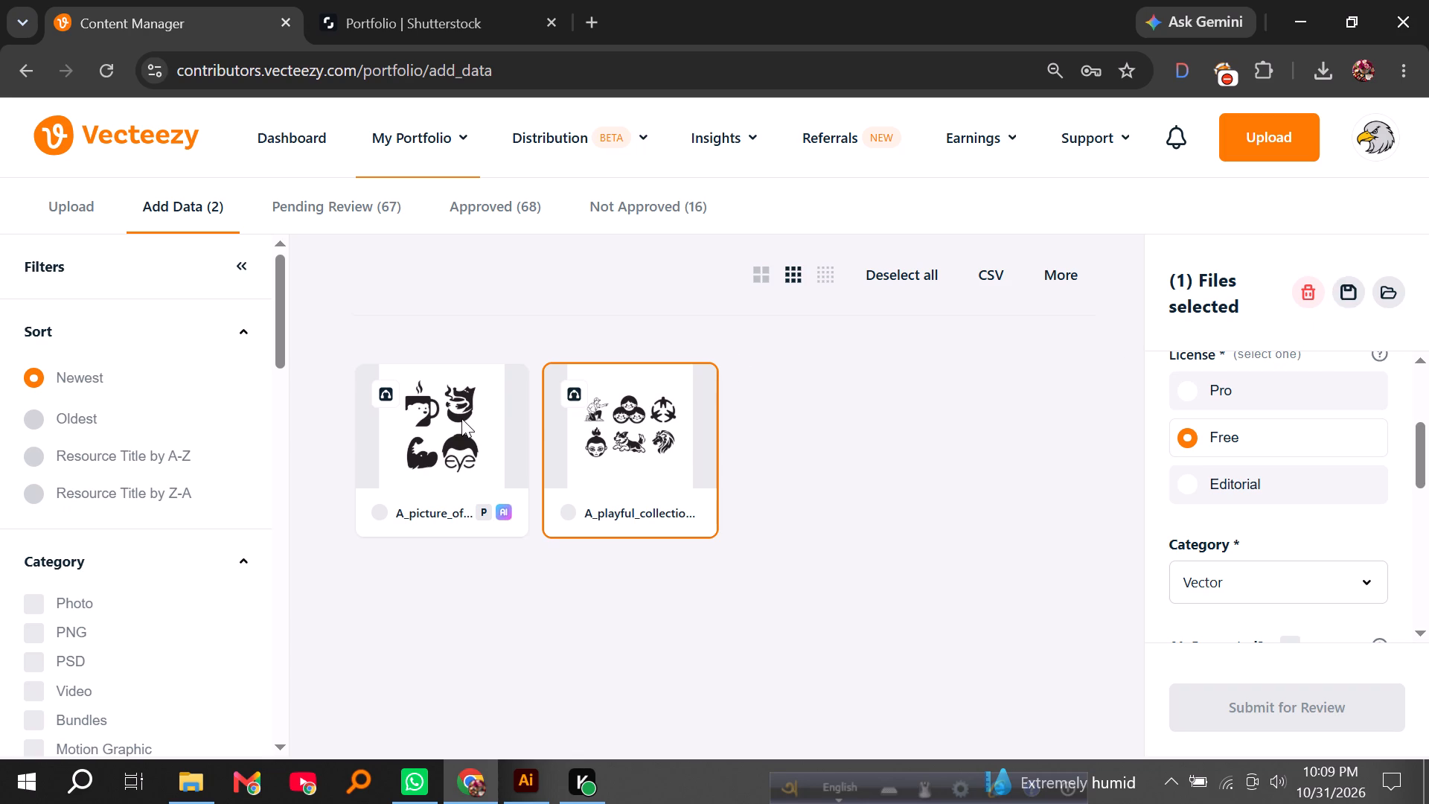
Check the Vecteezy "A_picture_of_a_bear" vector, then look for it among the vectors on page 3 of the Shutterstock catalog.
{"action": "left_click", "coordinate": [461, 419]}
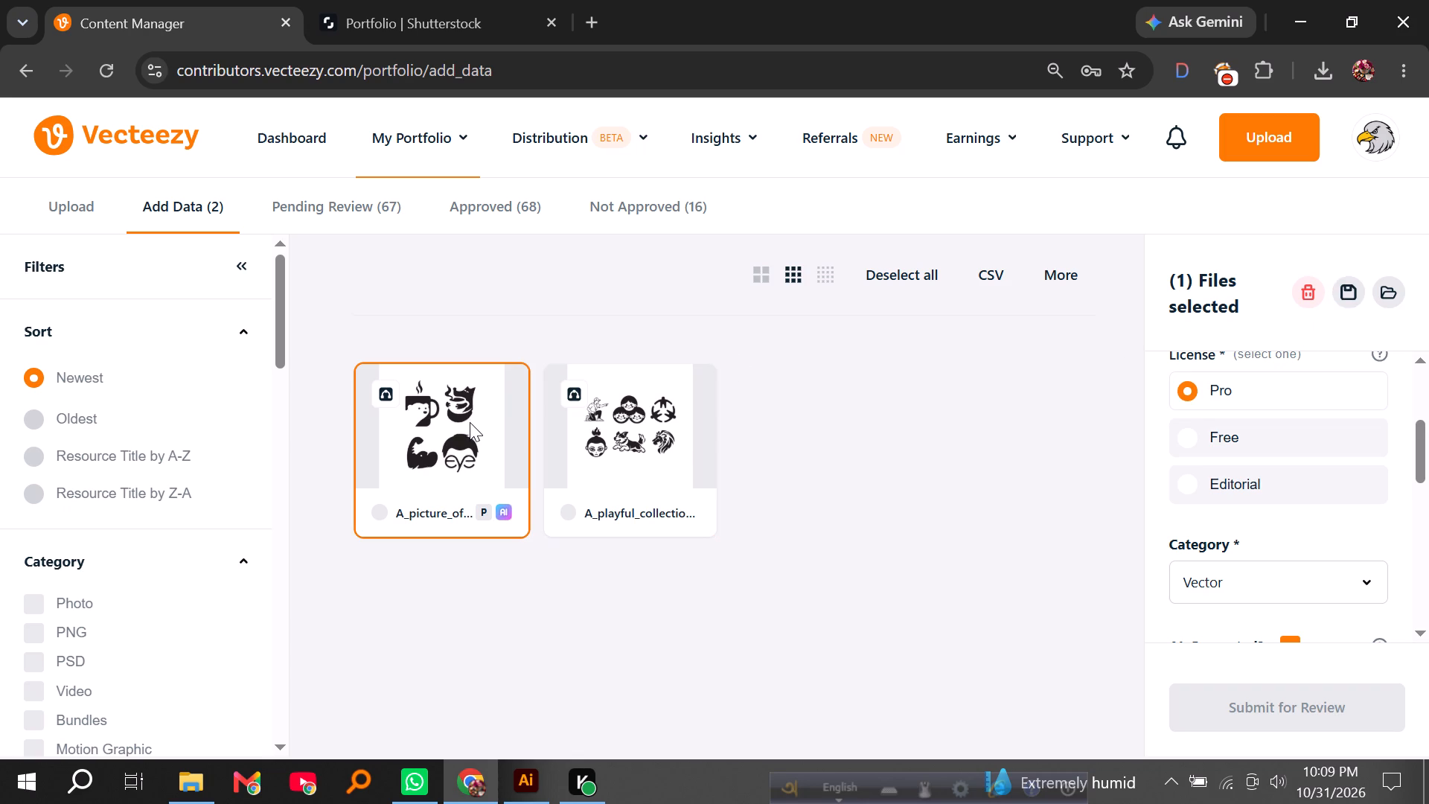
{"action": "left_click", "coordinate": [376, 0]}
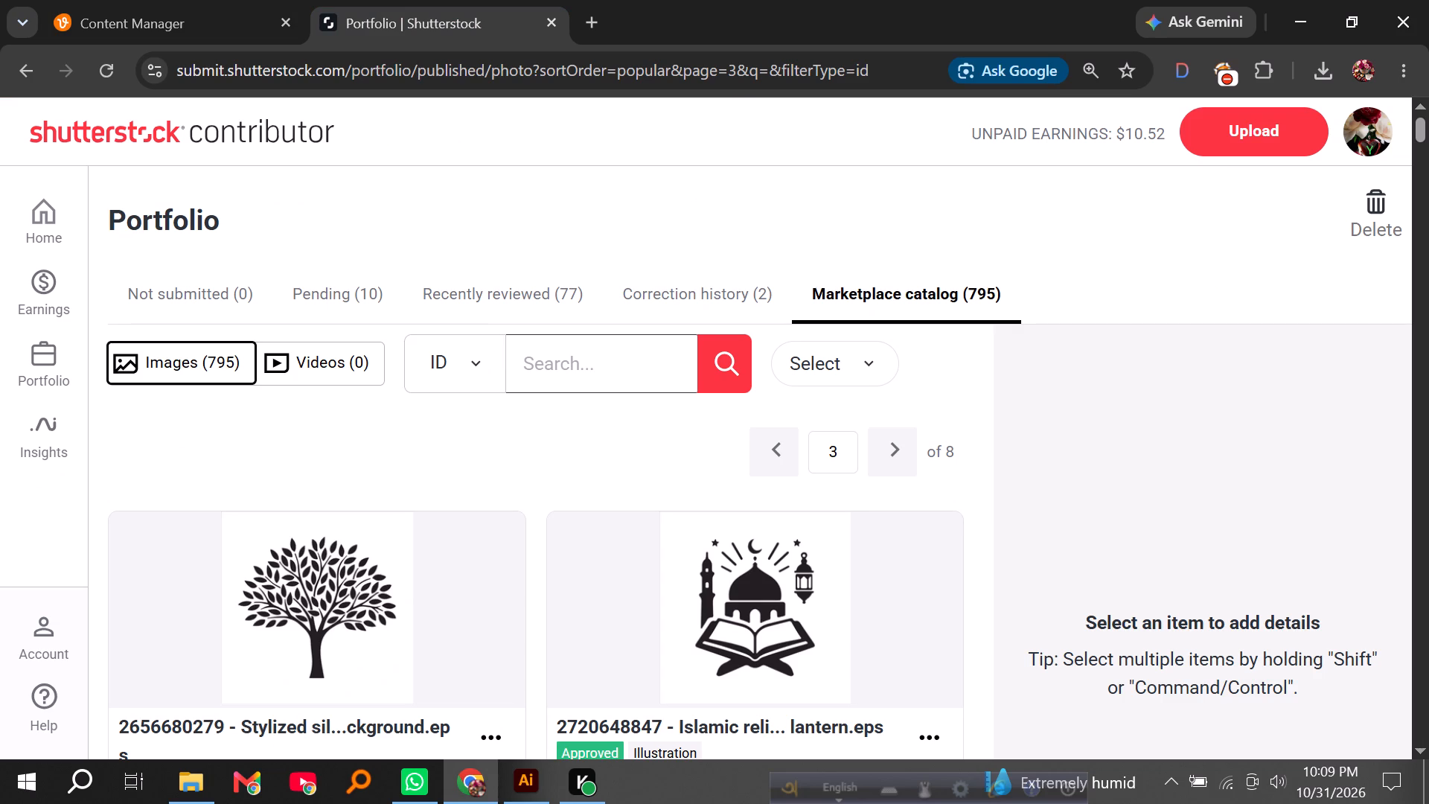
{"action": "left_click", "coordinate": [176, 0]}
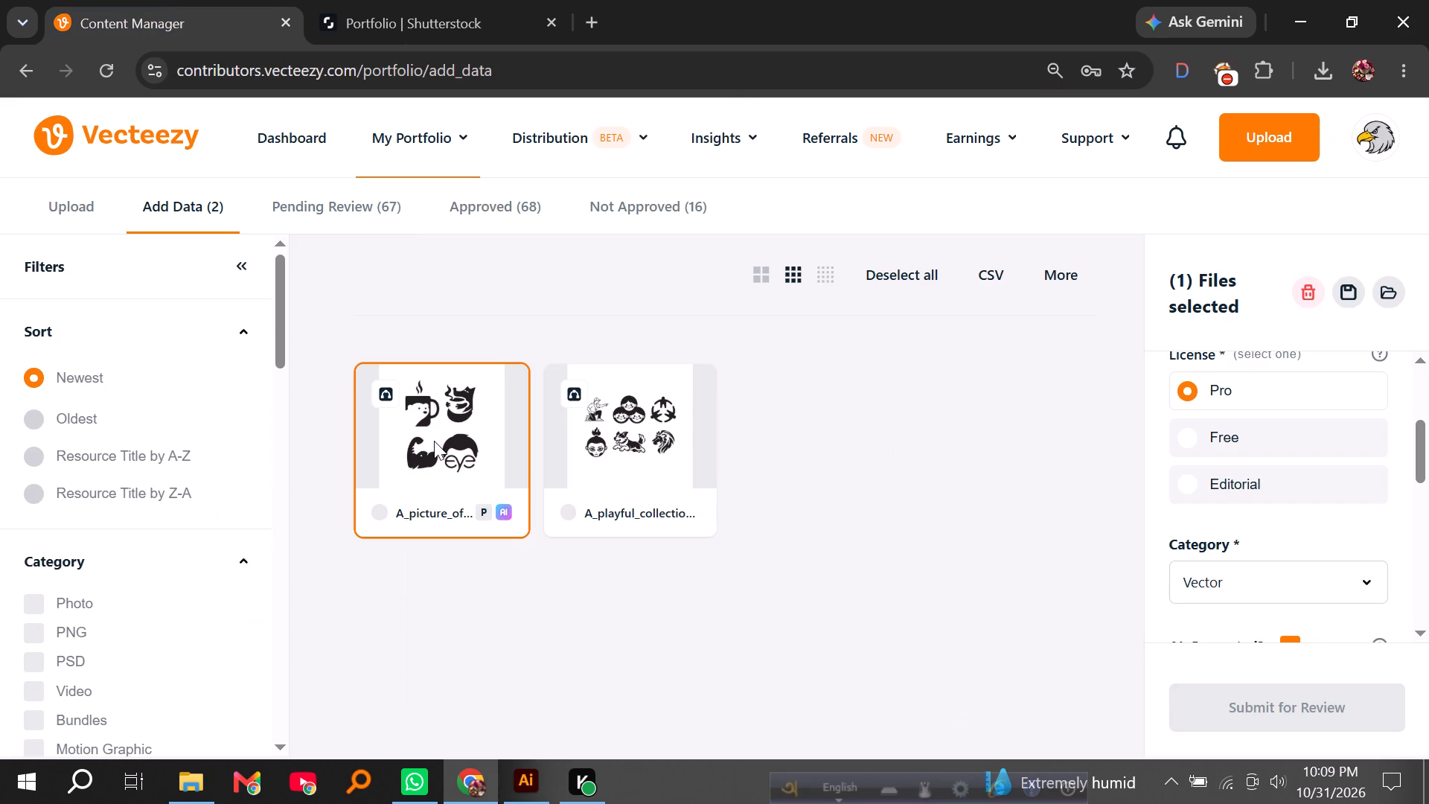
{"action": "left_click", "coordinate": [432, 0]}
{"action": "scroll", "coordinate": [645, 592], "scroll_direction": "down", "scroll_amount": 4}
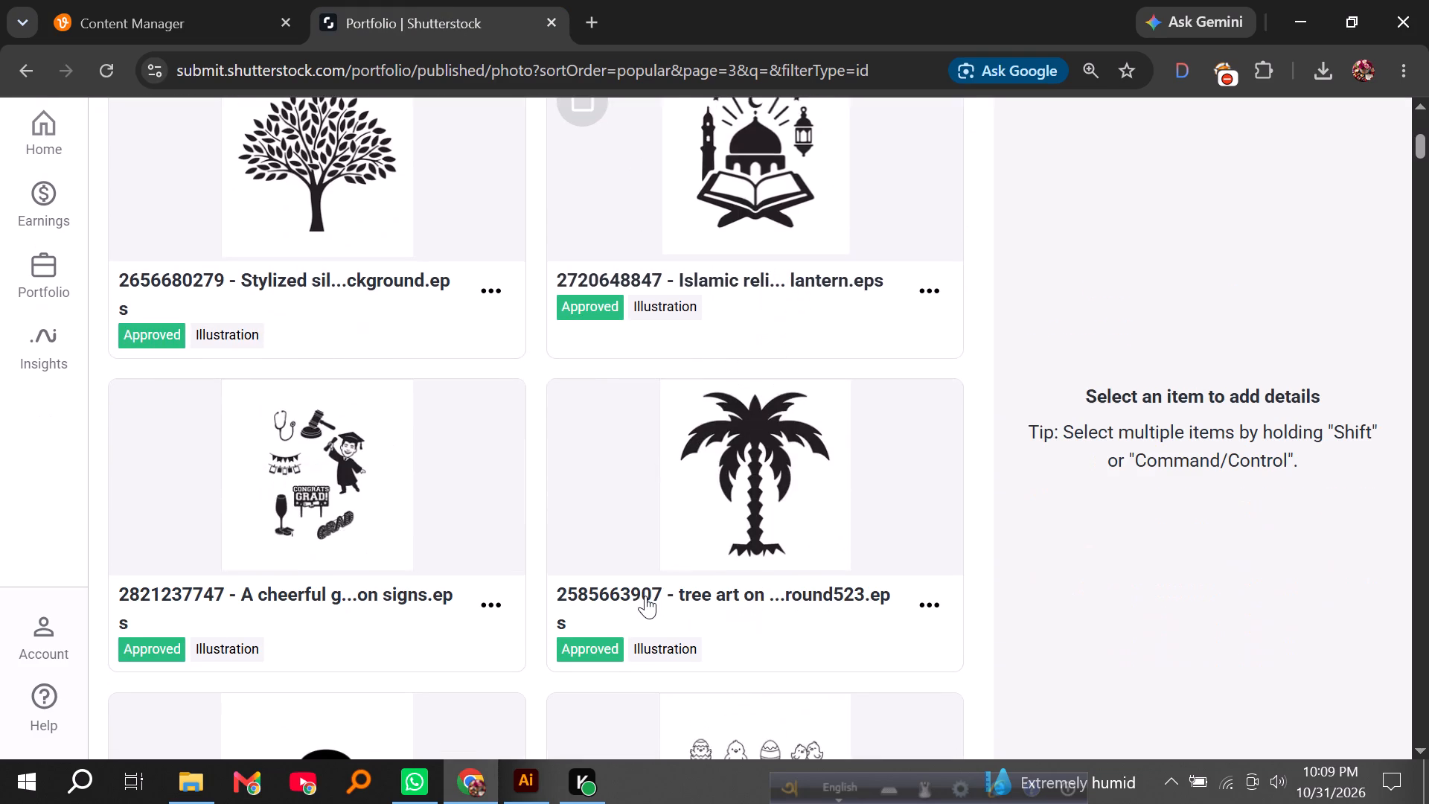
{"action": "scroll", "coordinate": [645, 596], "scroll_direction": "down", "scroll_amount": 4}
{"action": "scroll", "coordinate": [645, 596], "scroll_direction": "up", "scroll_amount": 3}
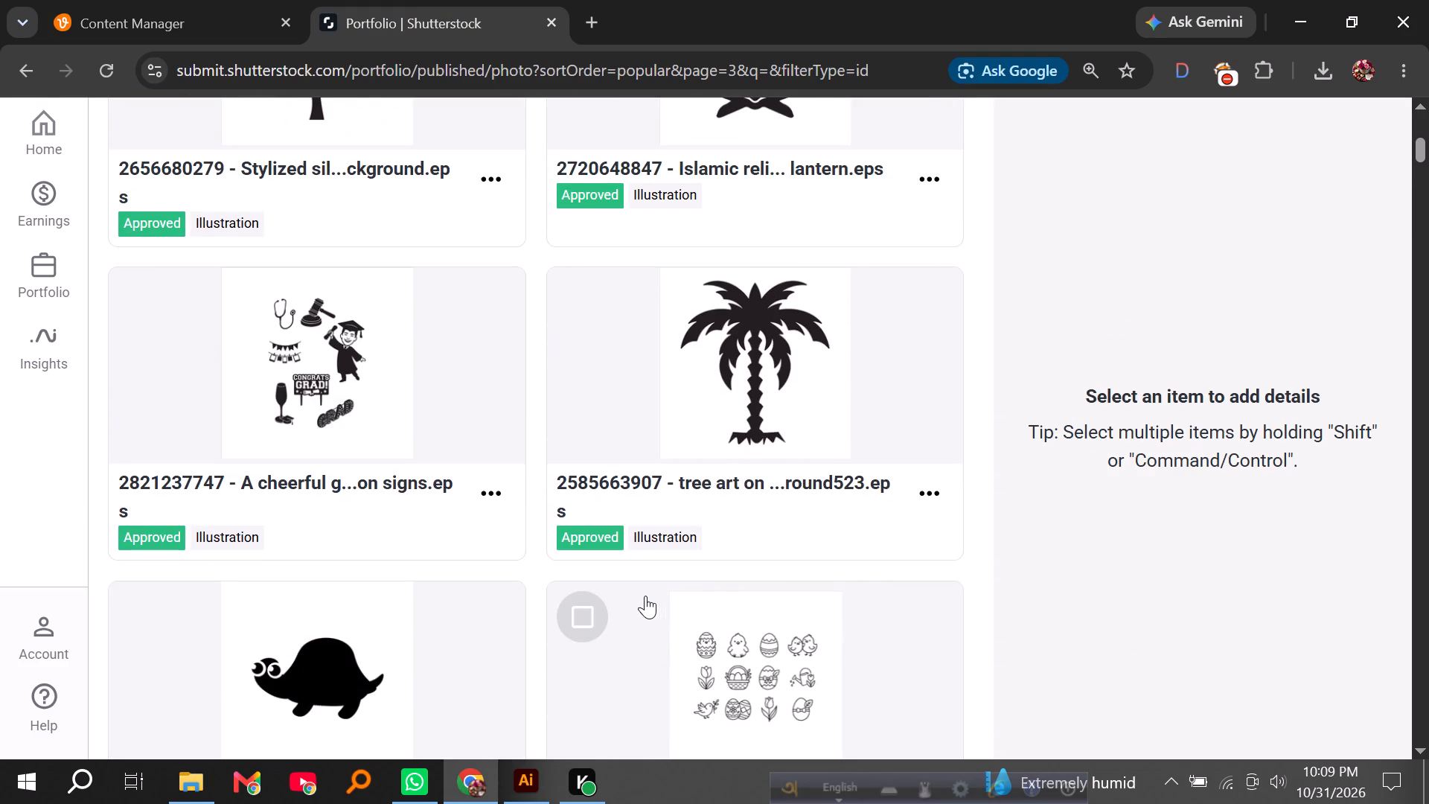
{"action": "scroll", "coordinate": [645, 596], "scroll_direction": "down", "scroll_amount": 13}
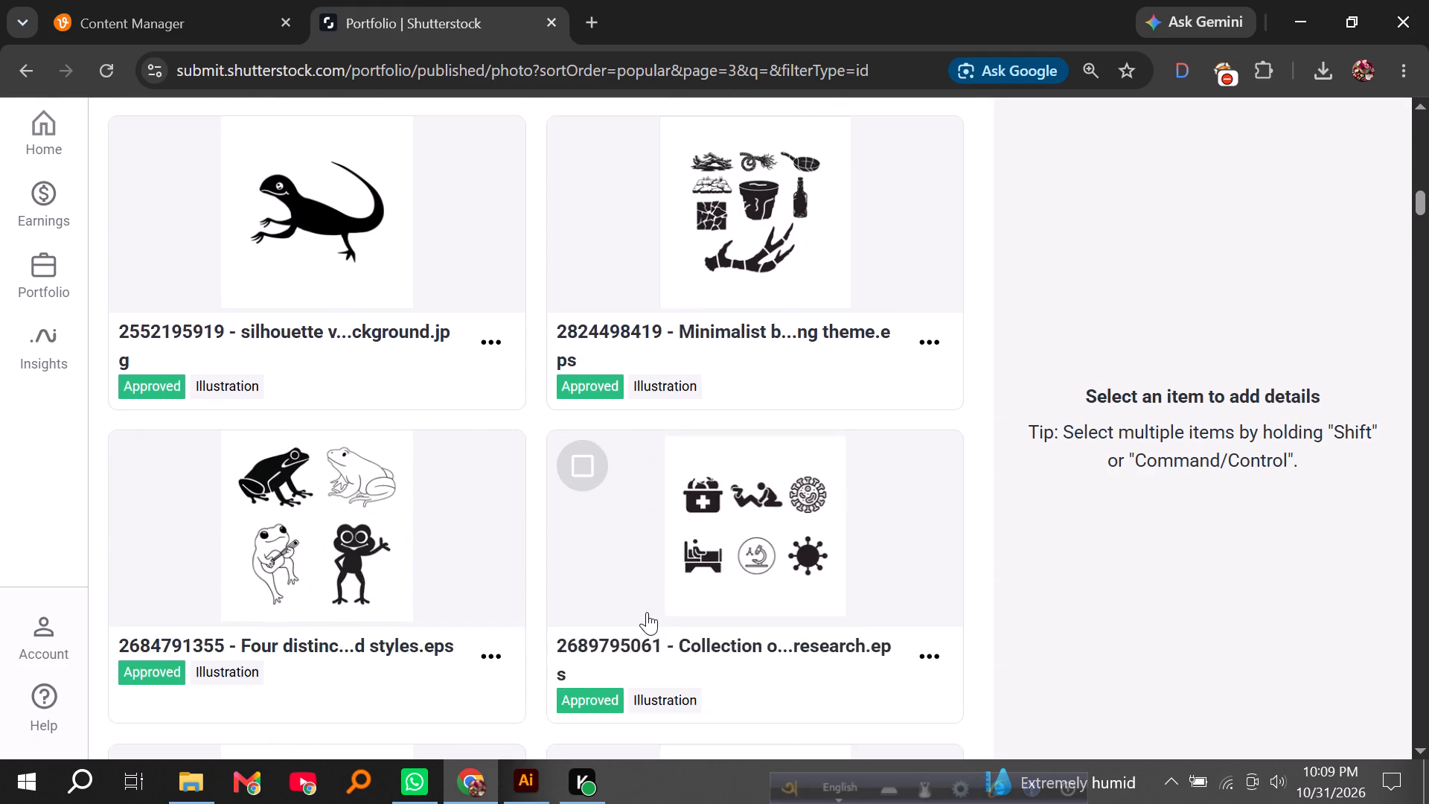
{"action": "scroll", "coordinate": [647, 612], "scroll_direction": "down", "scroll_amount": 4}
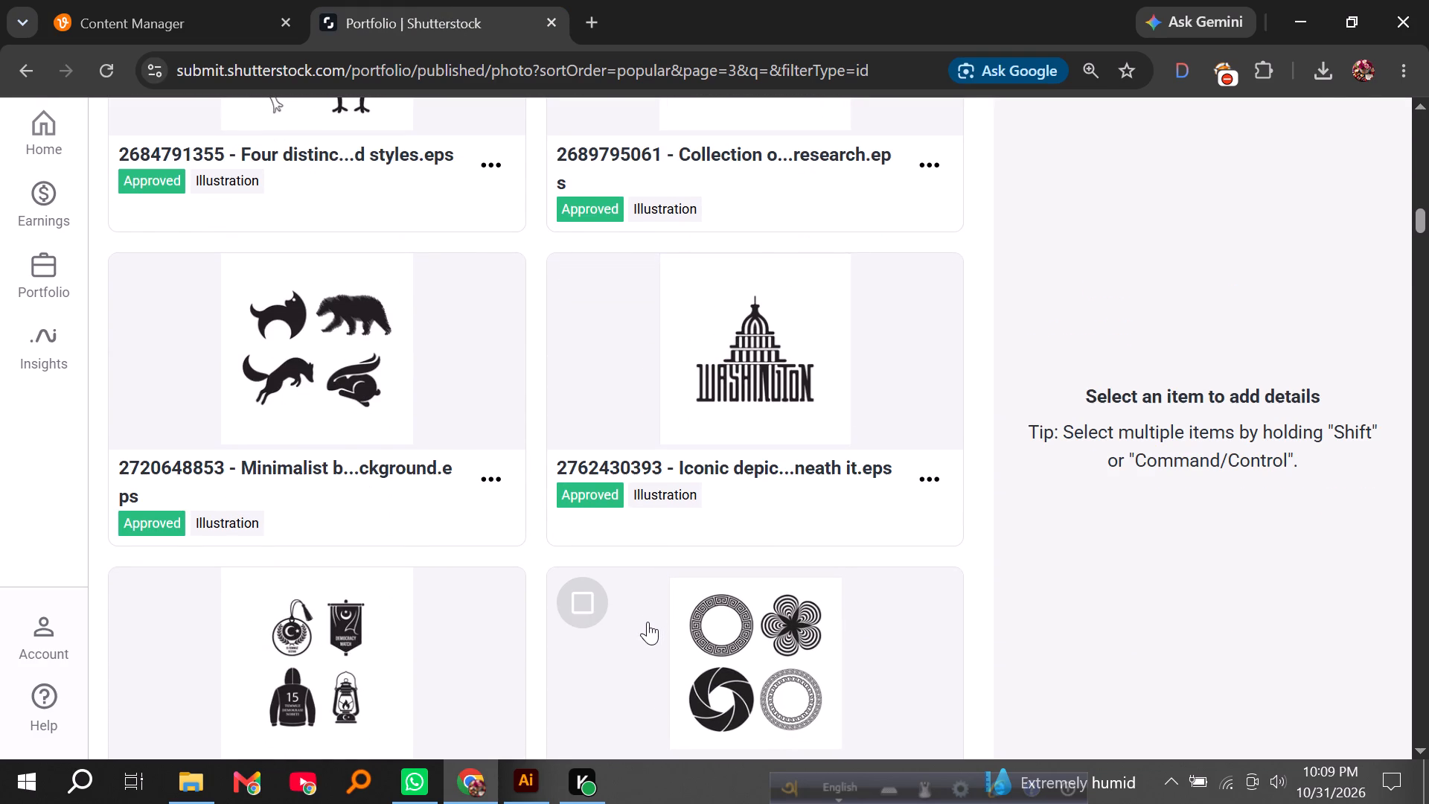
Close the Chrome, File Explorer and Illustrator windows.
{"action": "left_click", "coordinate": [1424, 13]}
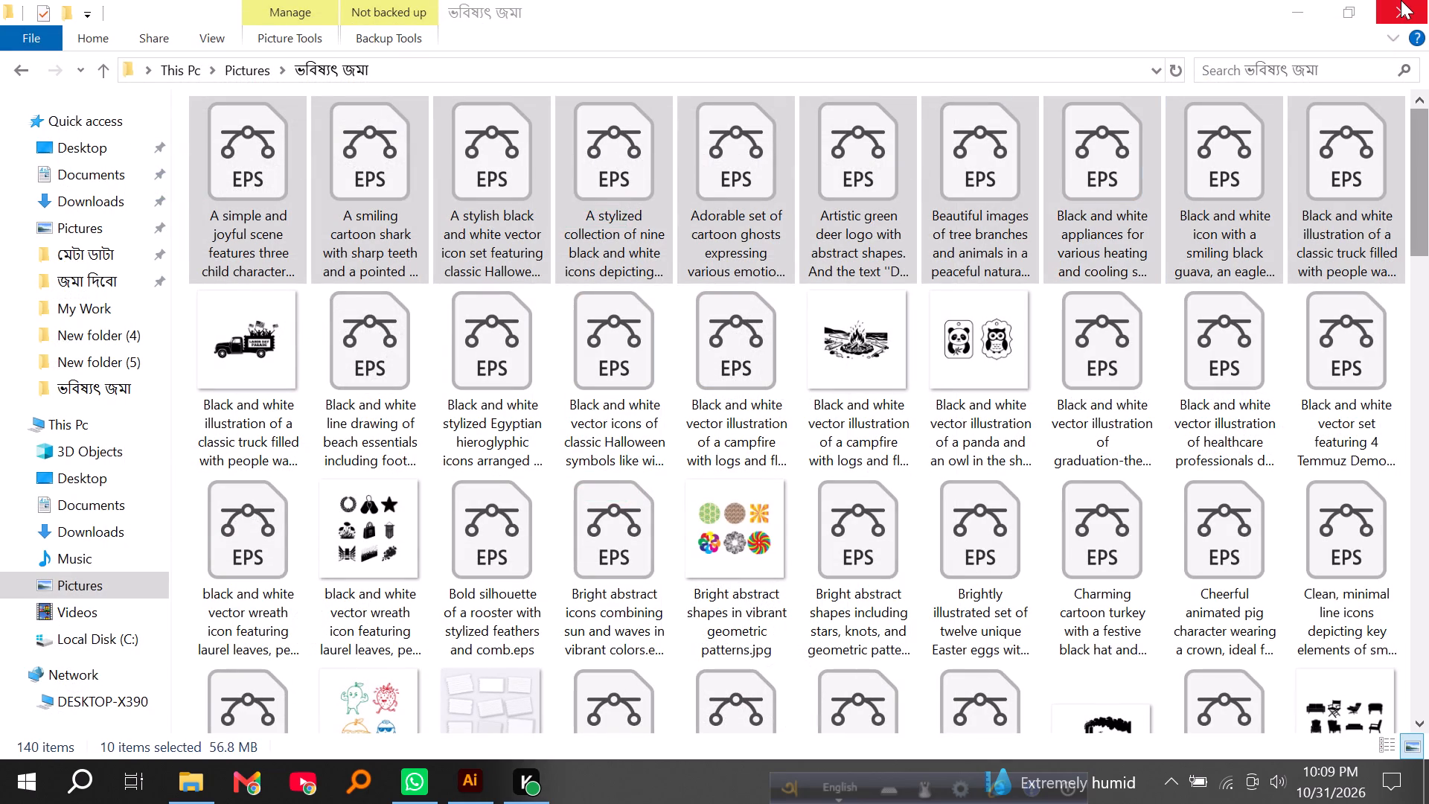
{"action": "left_click", "coordinate": [1401, 0]}
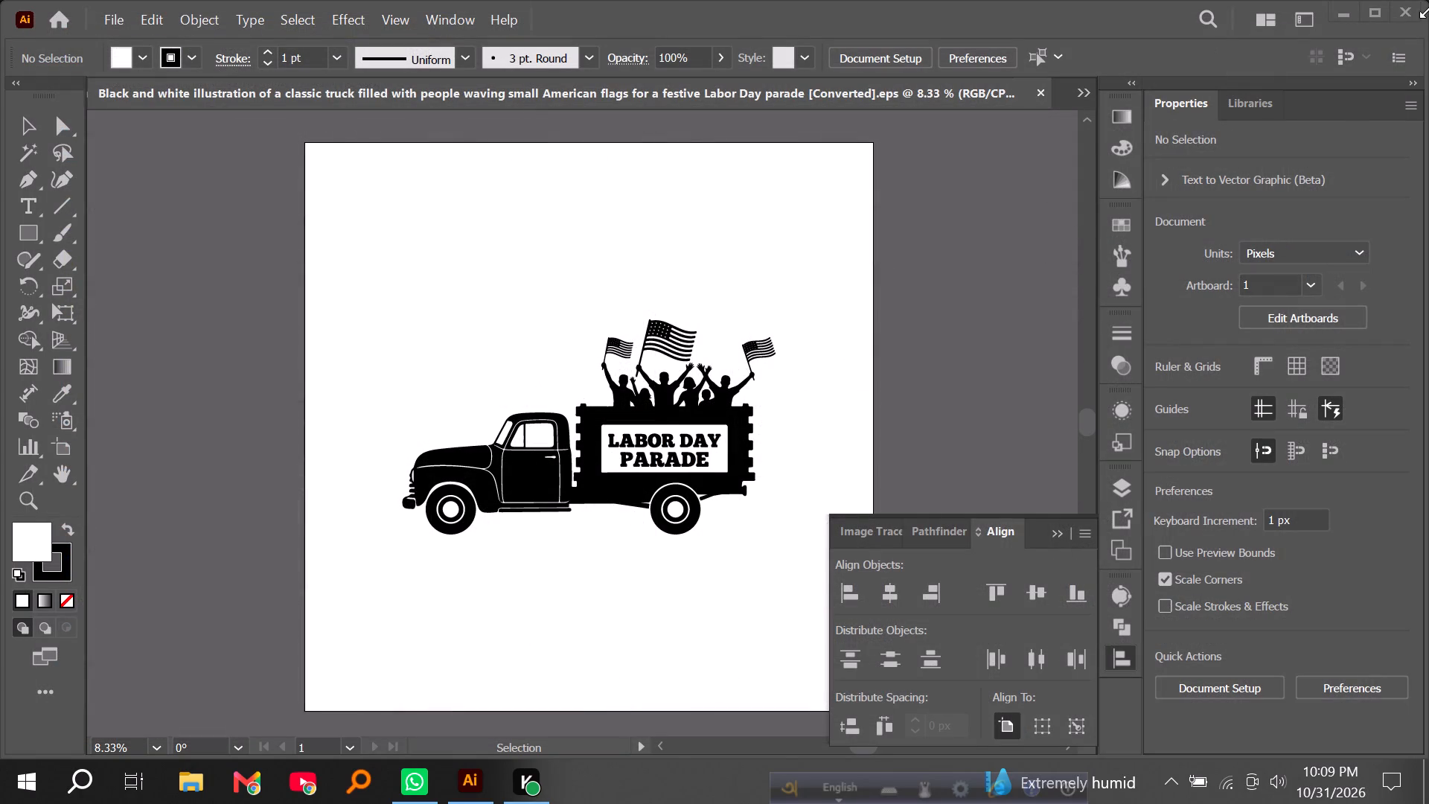
{"action": "left_click", "coordinate": [1407, 9]}
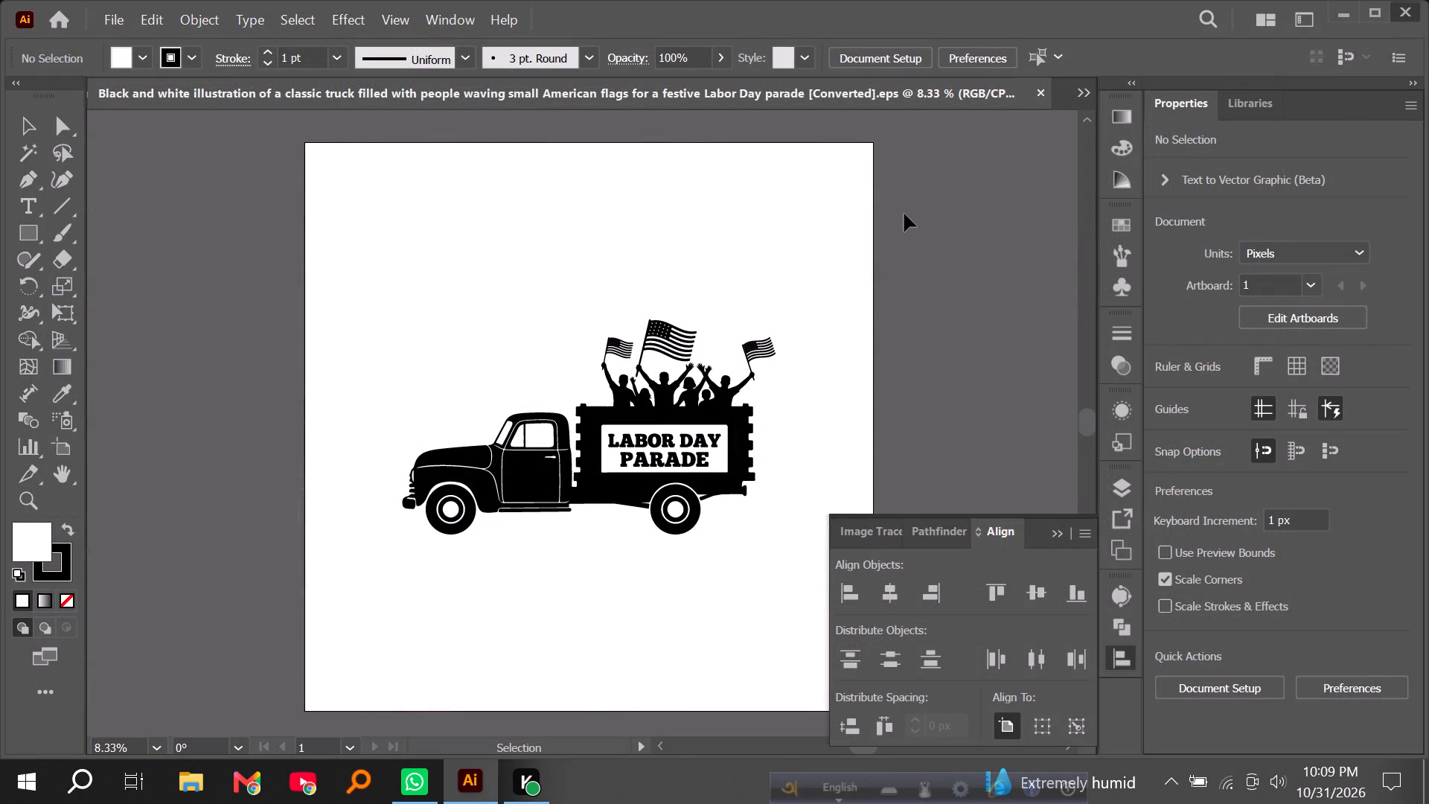
Refresh the desktop twice.
{"action": "right_click", "coordinate": [607, 182]}
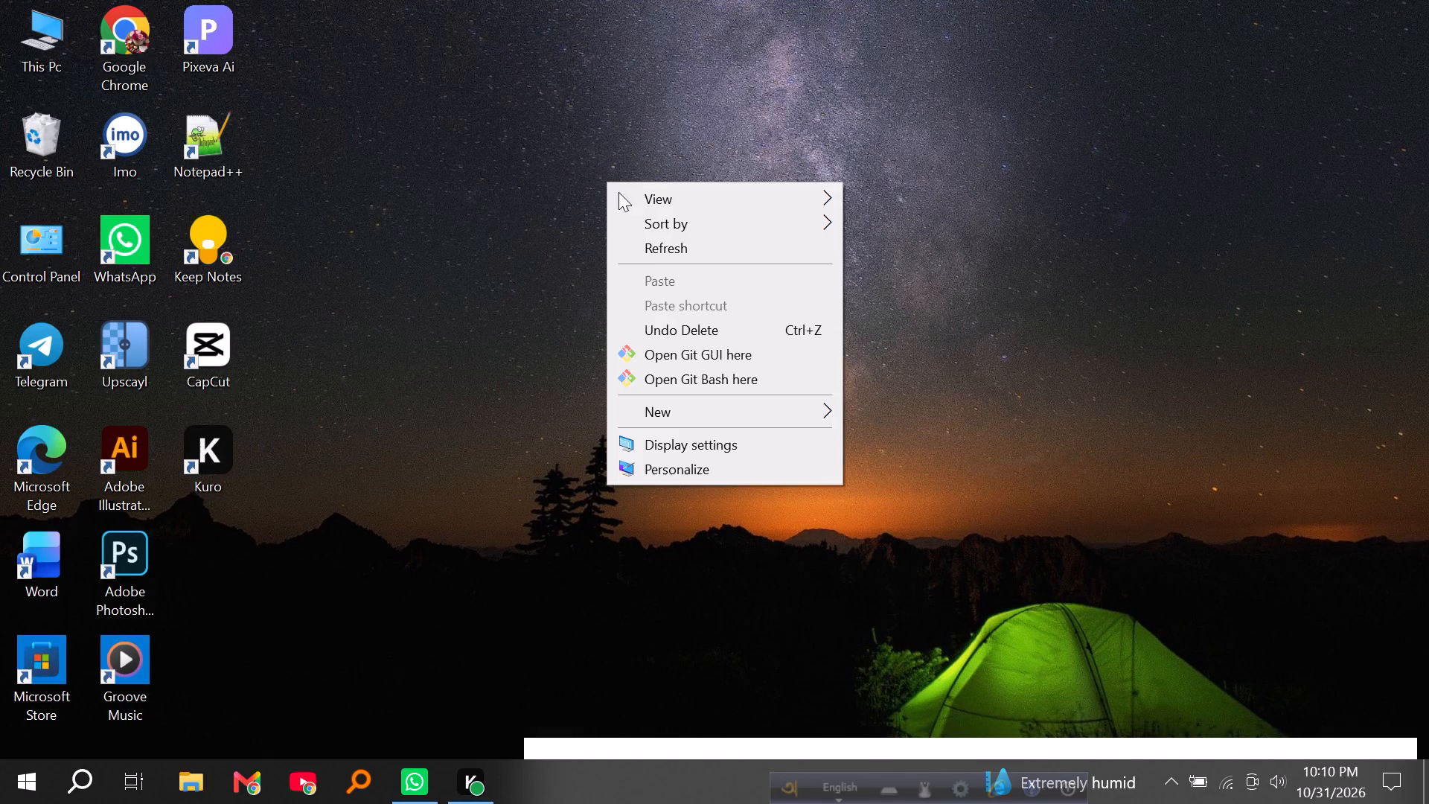
{"action": "left_click", "coordinate": [649, 249]}
{"action": "right_click", "coordinate": [459, 224]}
{"action": "left_click", "coordinate": [503, 292]}
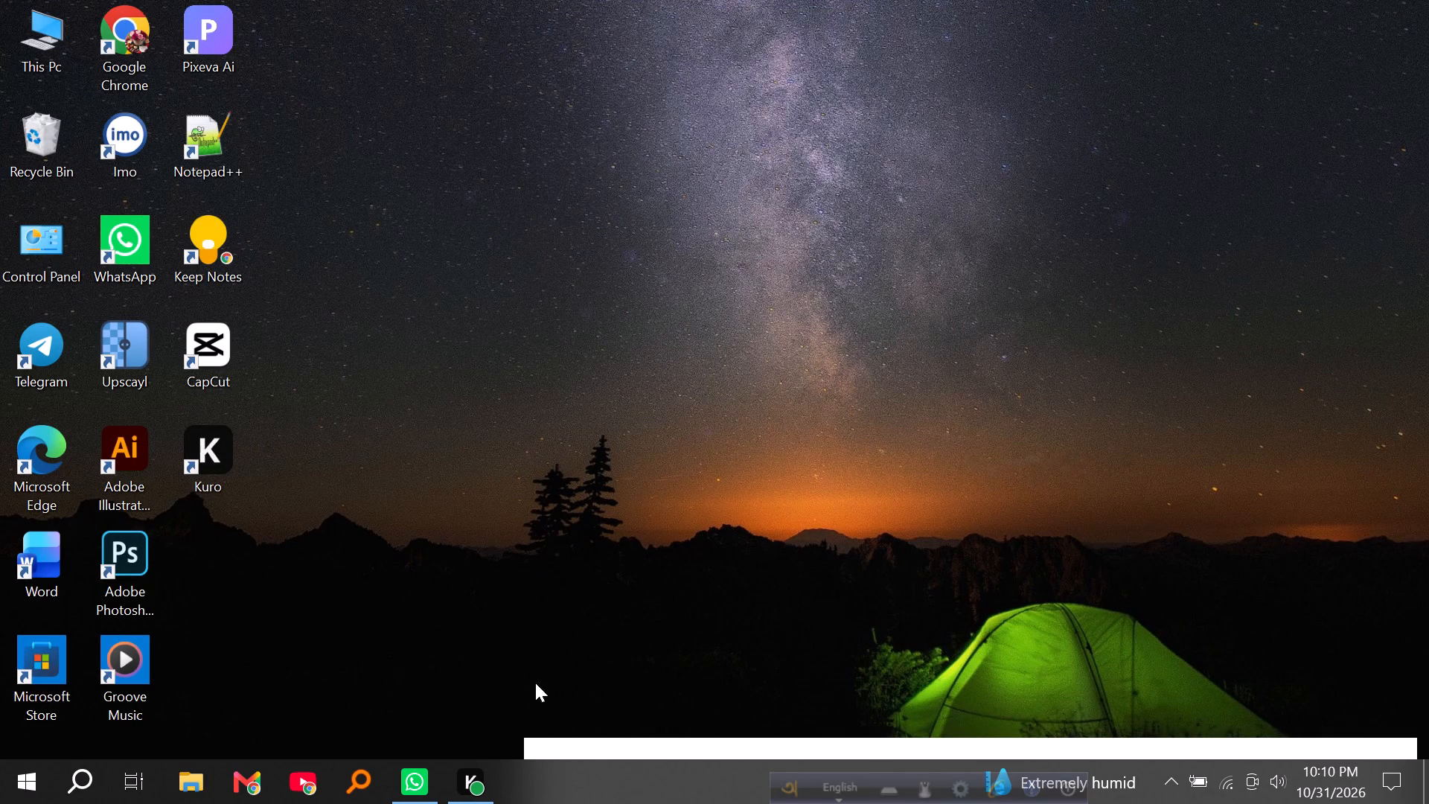